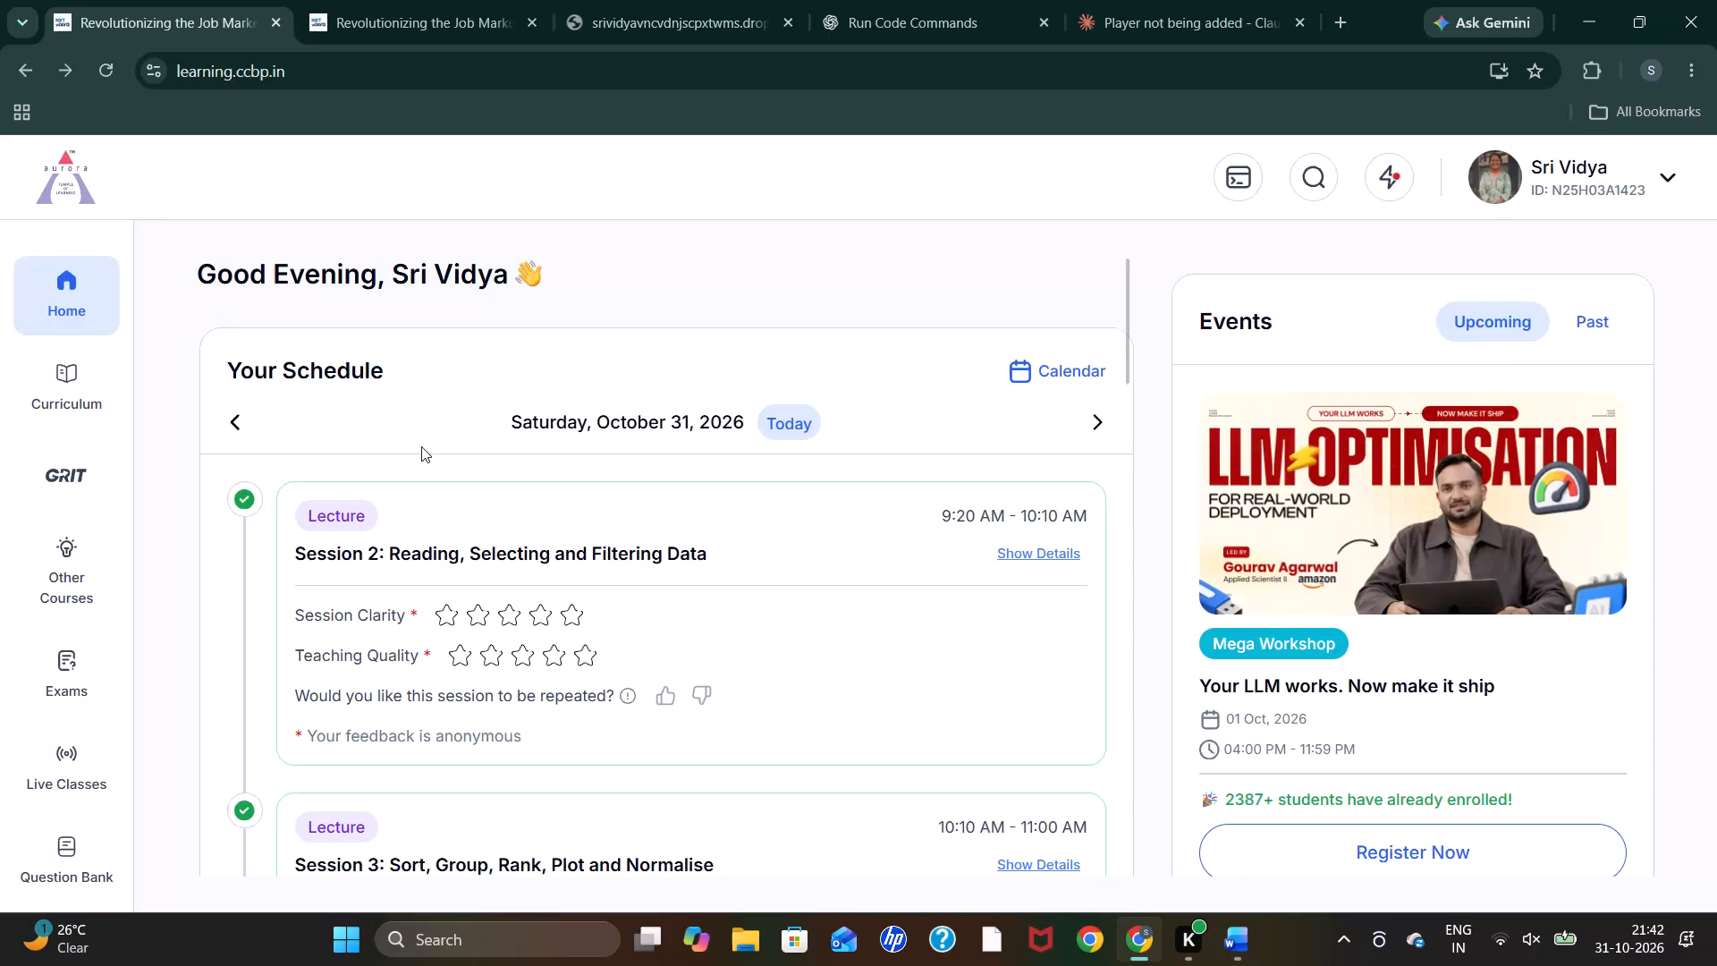
Open the Tutorial | Circular Linked List resource from the Circular Linked List lecture on the Friday, October 30, 2026 schedule.
{"action": "left_click", "coordinate": [232, 423]}
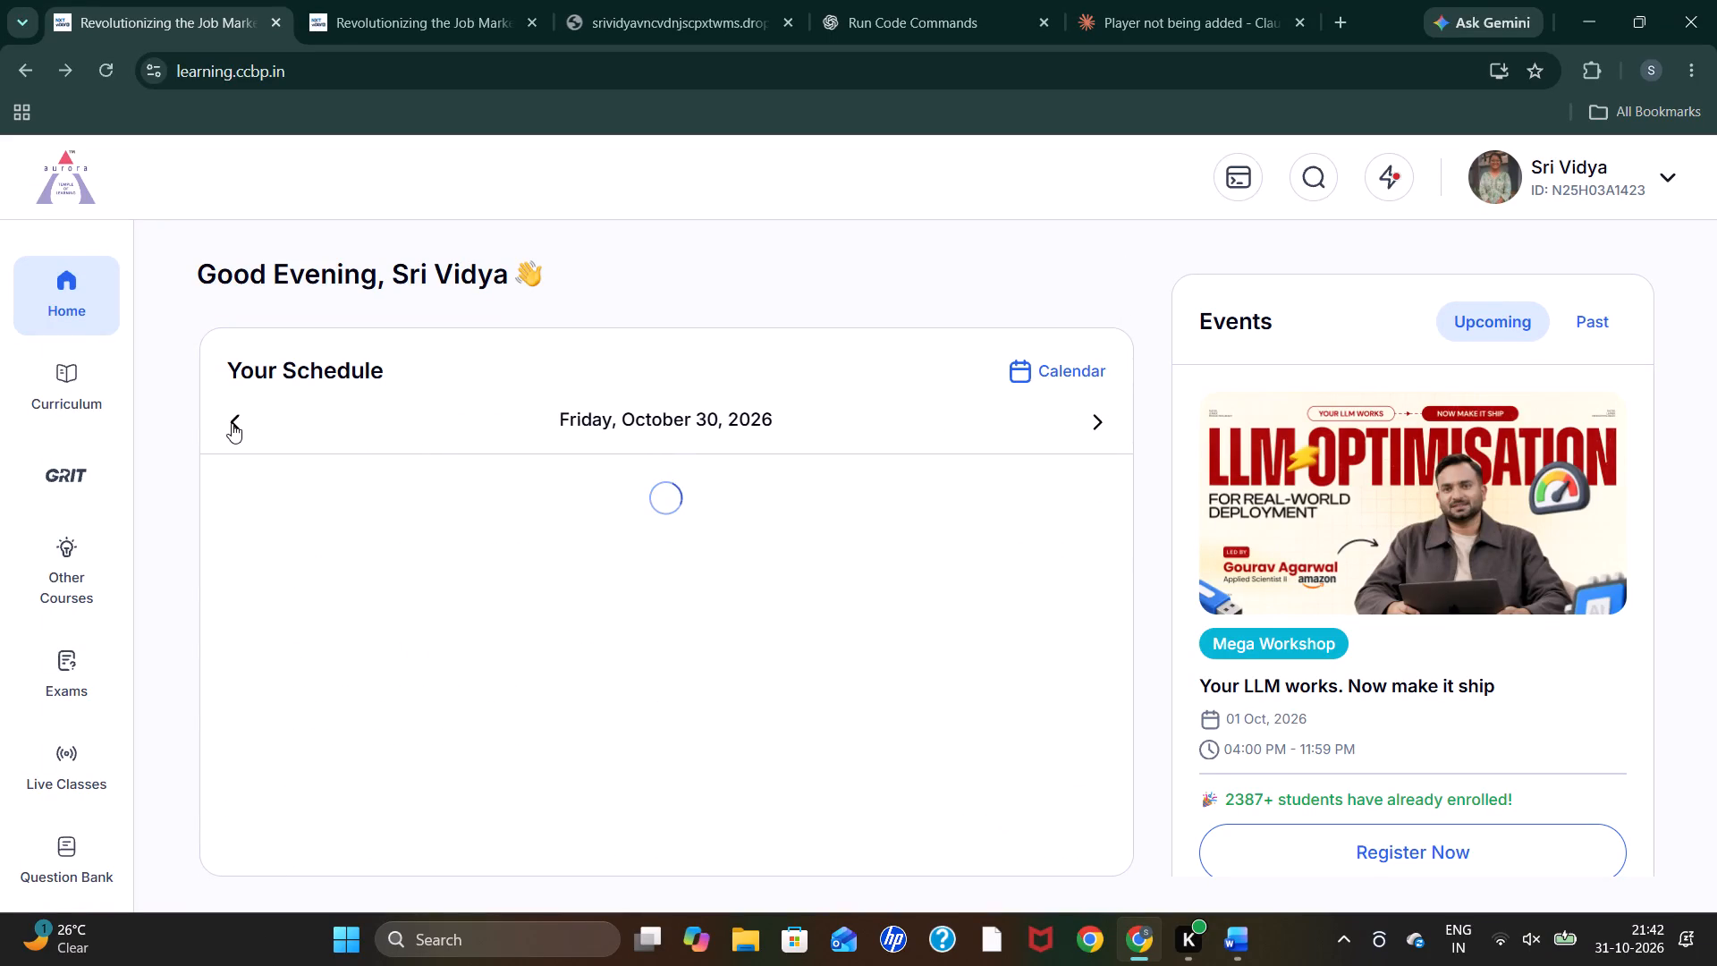
{"action": "scroll", "coordinate": [511, 616], "scroll_direction": "down", "scroll_amount": 3}
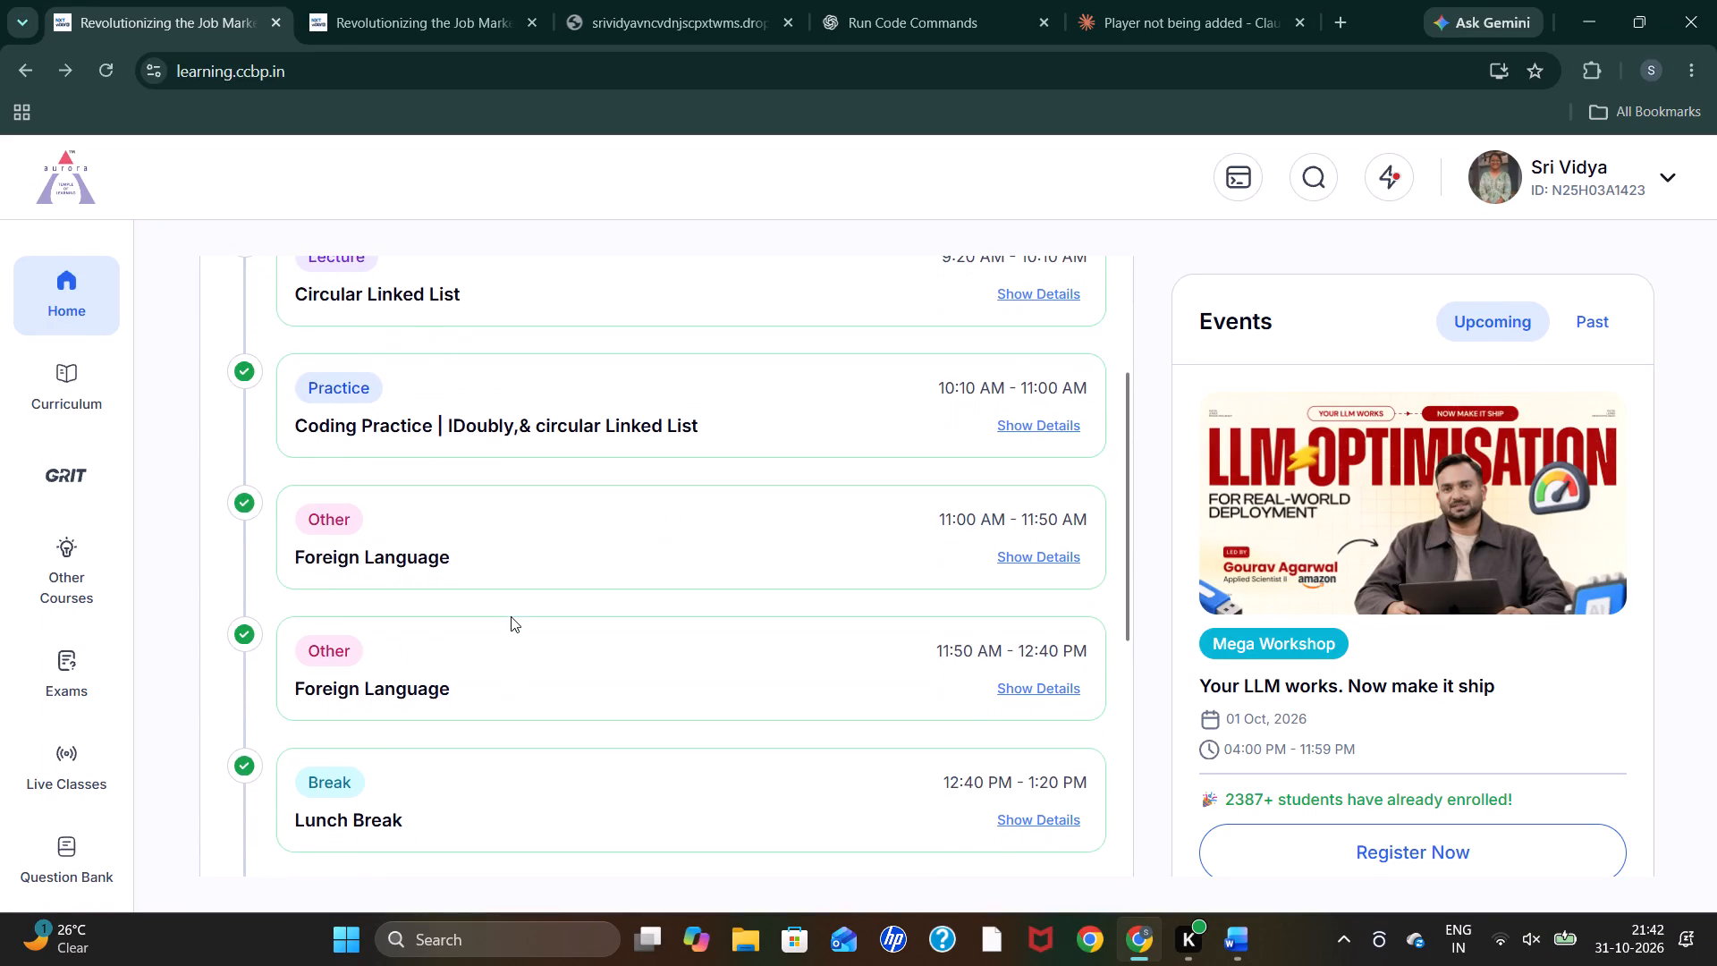
{"action": "scroll", "coordinate": [511, 616], "scroll_direction": "down", "scroll_amount": 2}
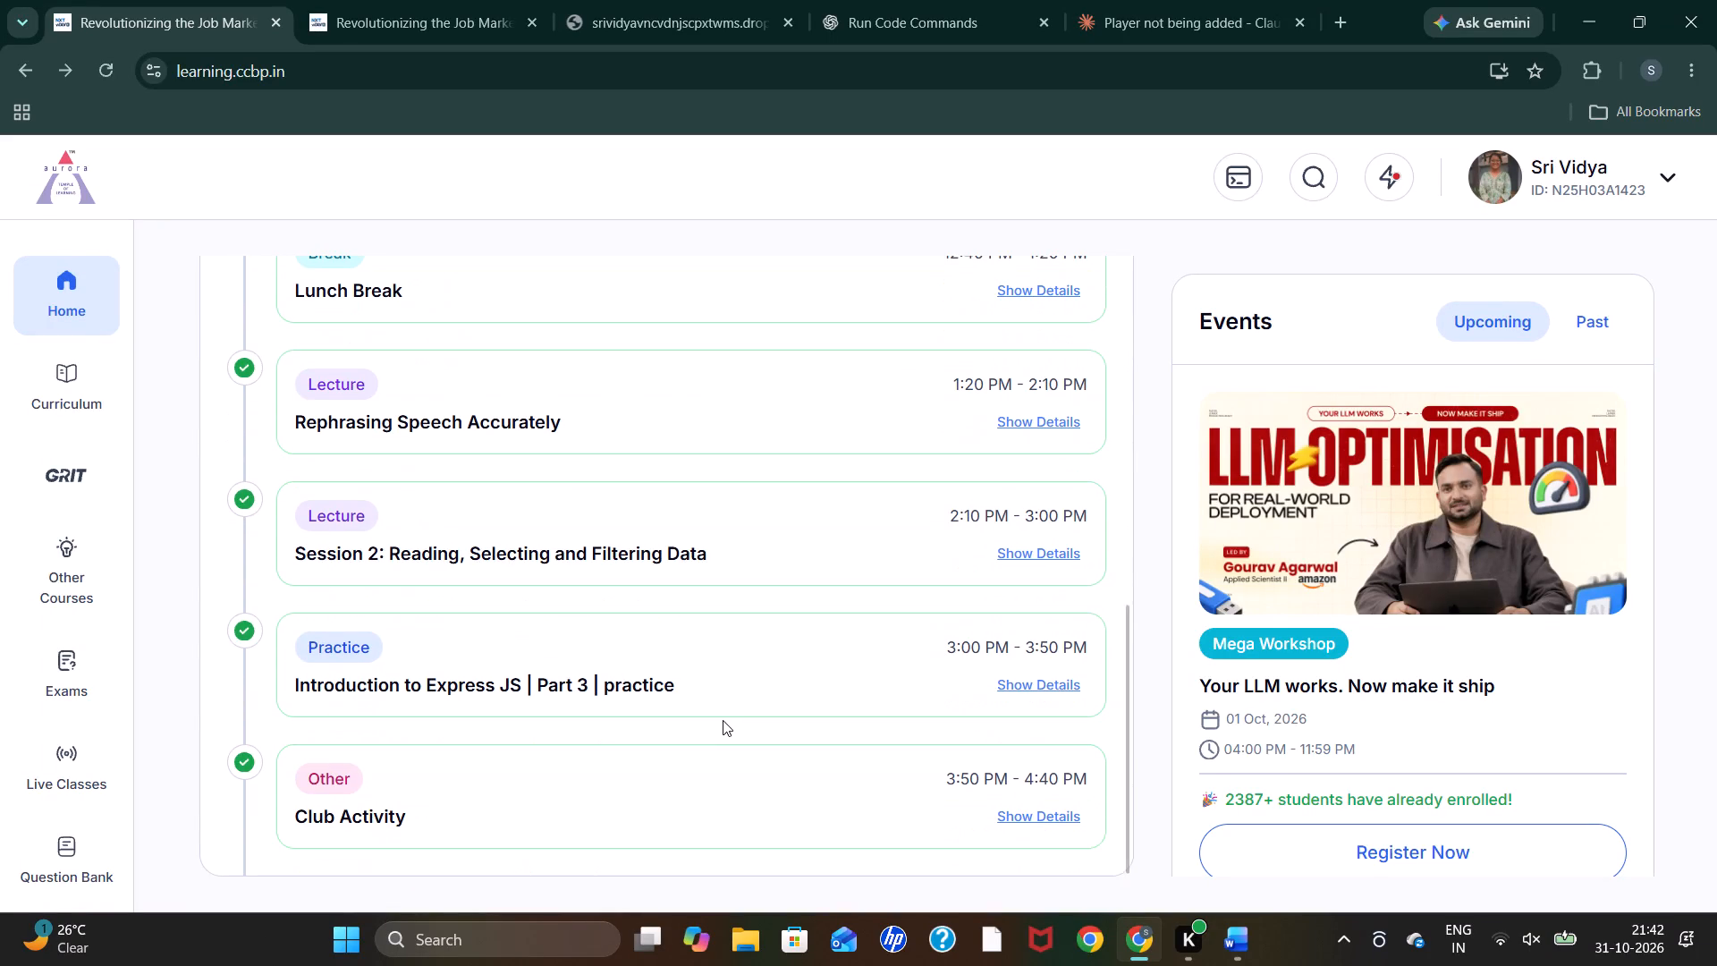
{"action": "left_click", "coordinate": [1023, 682]}
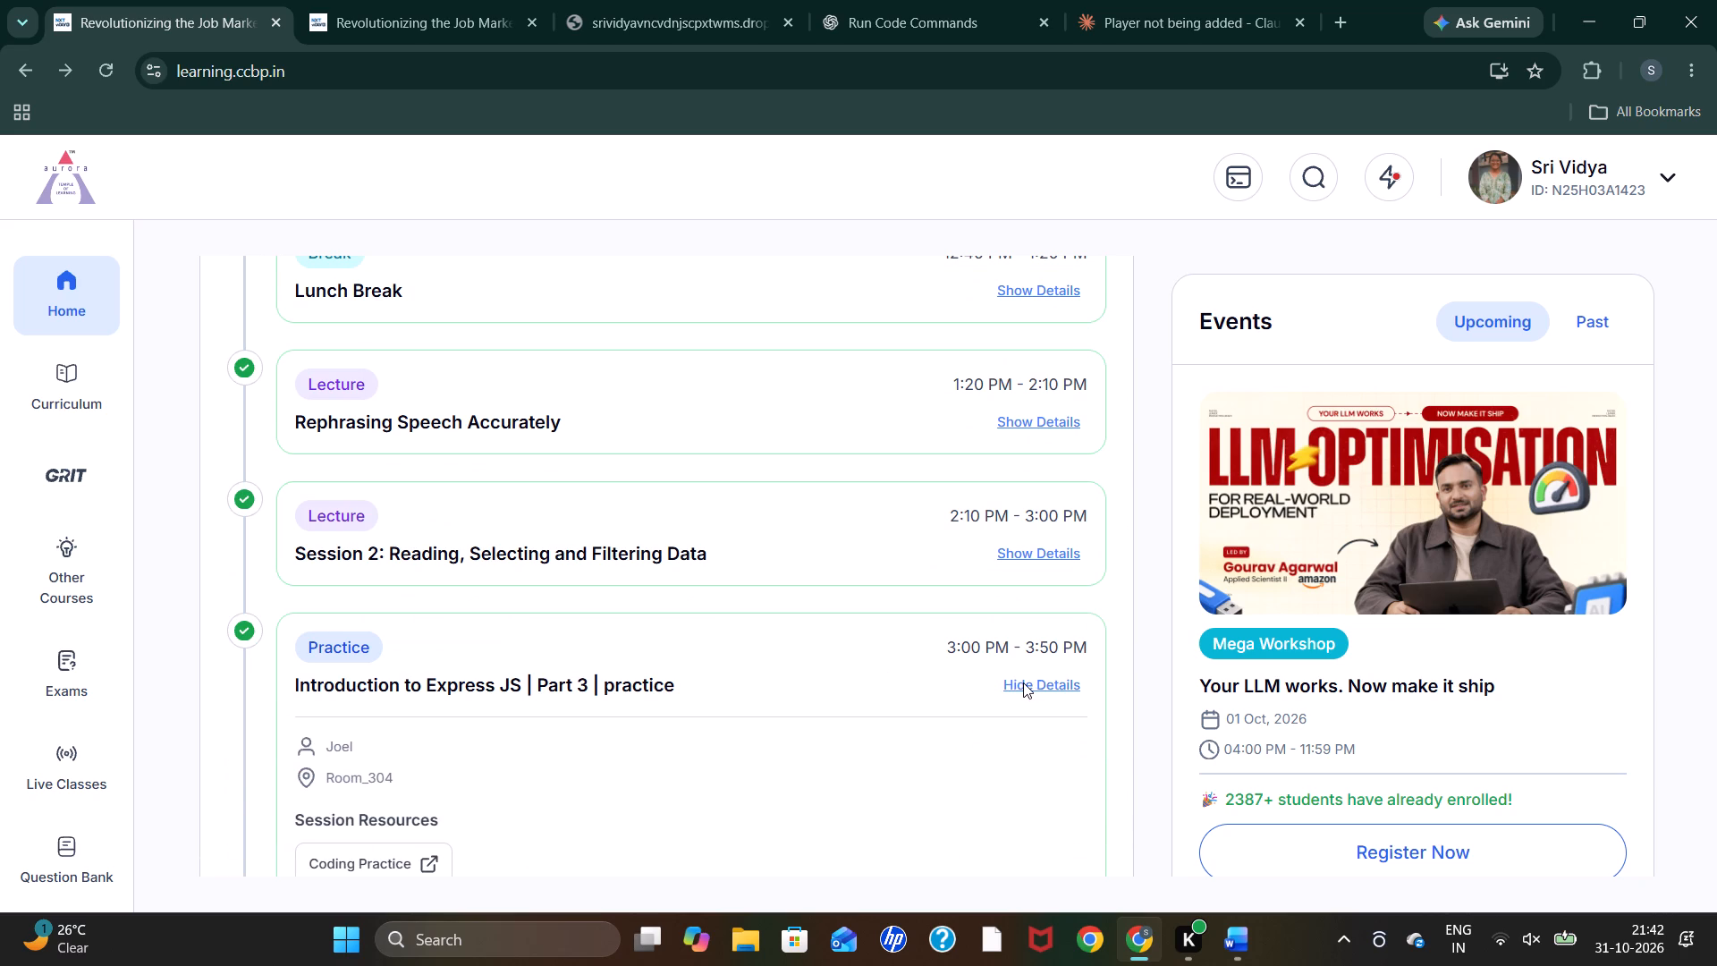
{"action": "left_click", "coordinate": [1023, 682]}
{"action": "scroll", "coordinate": [925, 579], "scroll_direction": "up", "scroll_amount": 5}
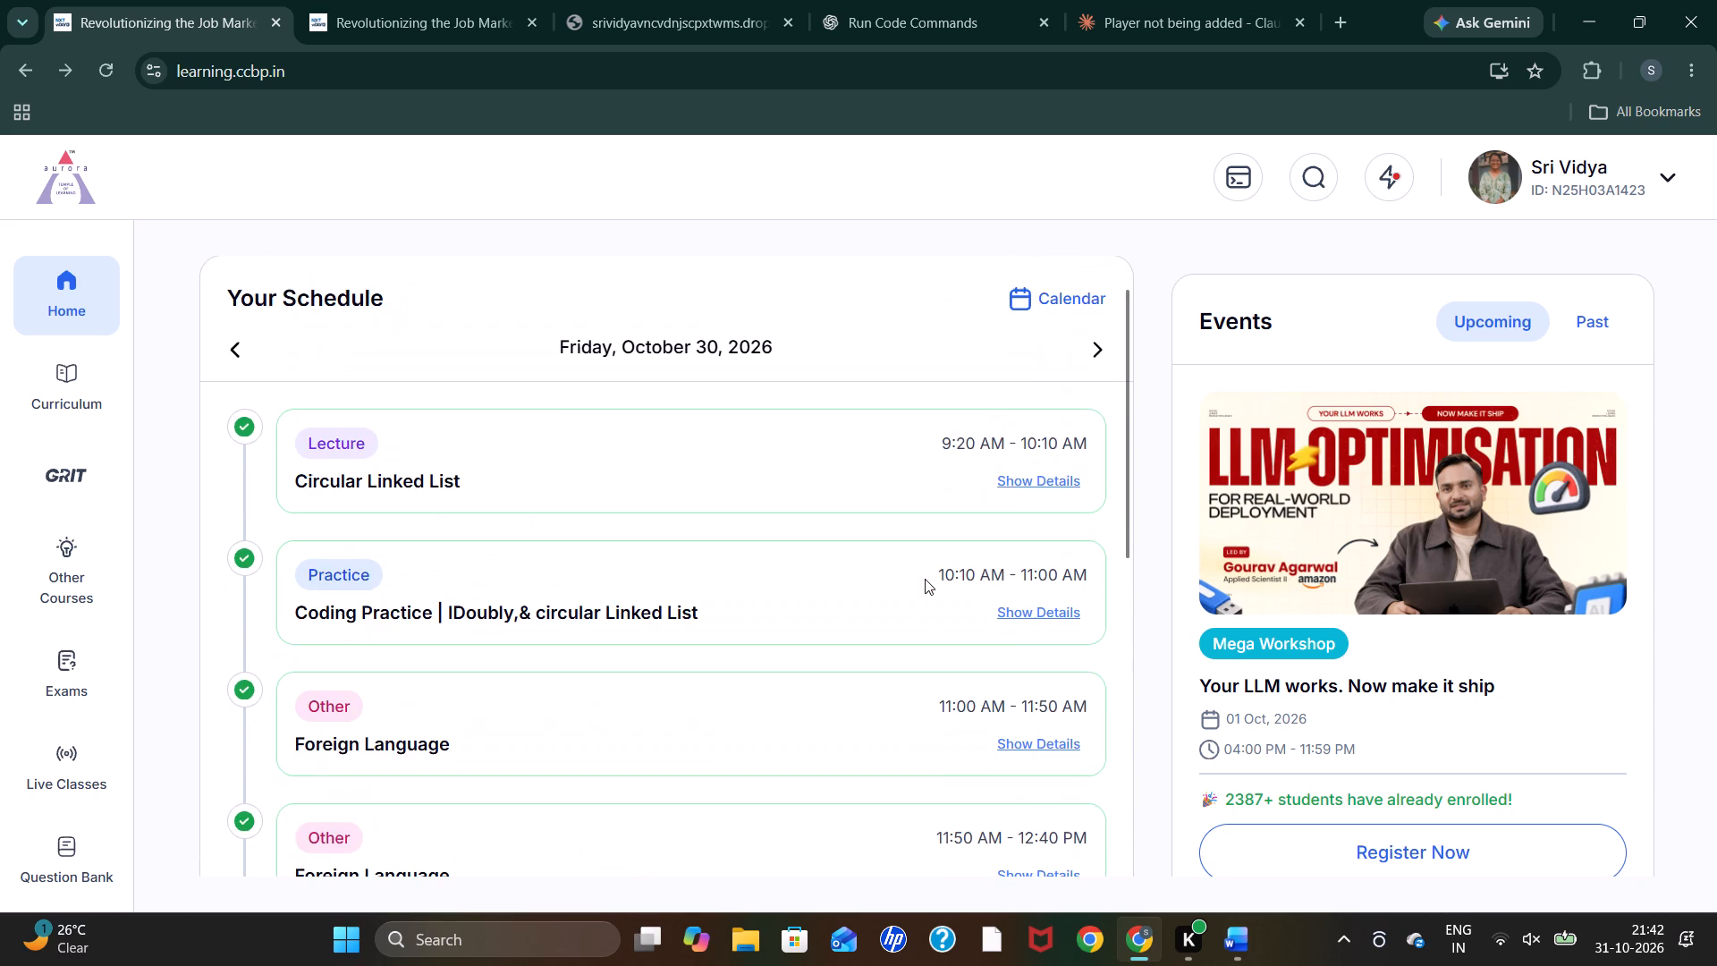
{"action": "left_click", "coordinate": [1015, 558]}
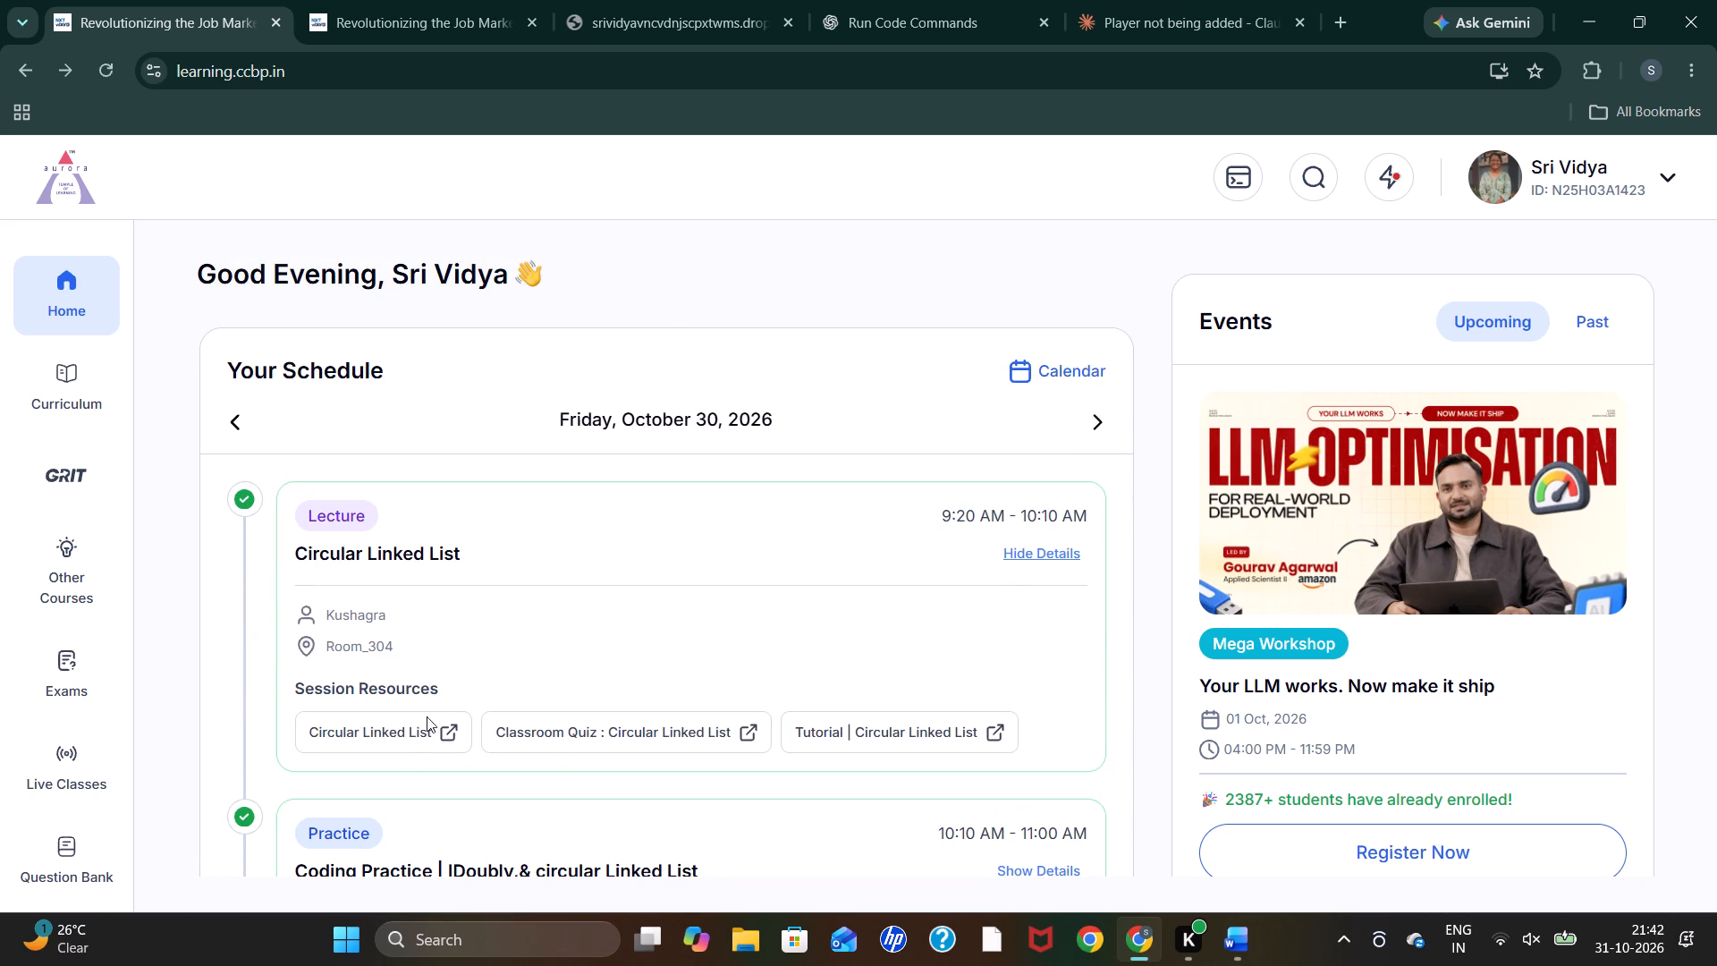
{"action": "left_click", "coordinate": [845, 727]}
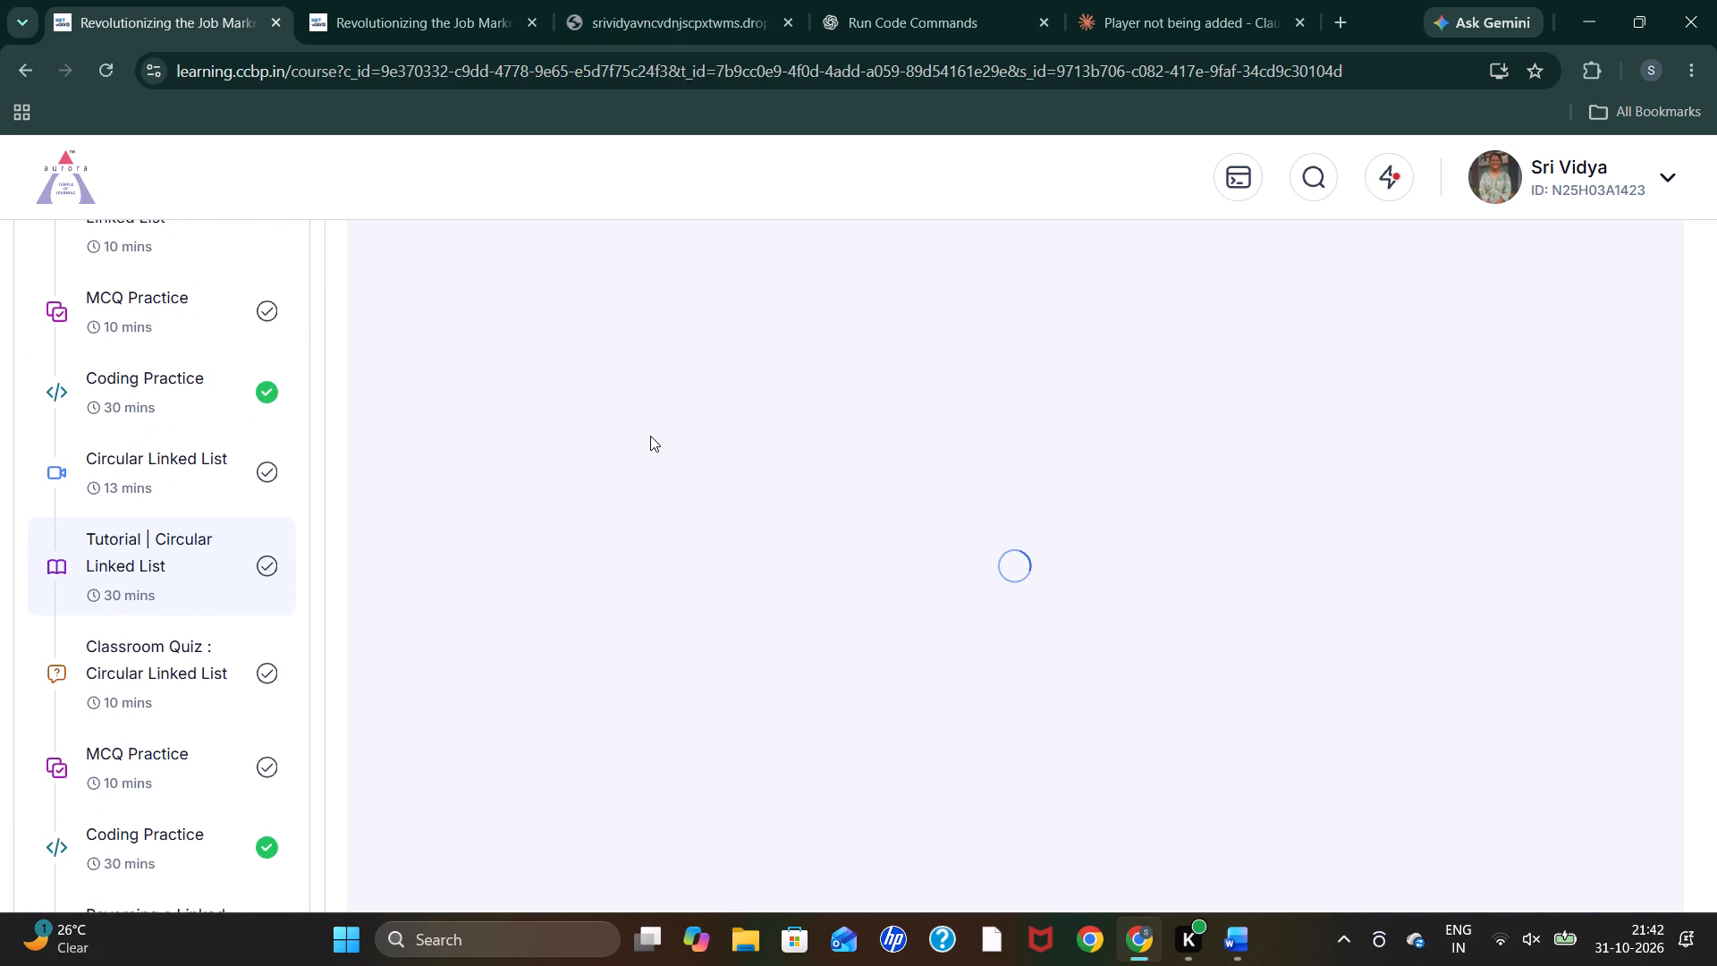
Open the first Coding Practice set, listed after the Hashing lessons, in Module I: Hashing, Sliding Window & Two-Pointer.
{"action": "scroll", "coordinate": [300, 520], "scroll_direction": "up", "scroll_amount": 7}
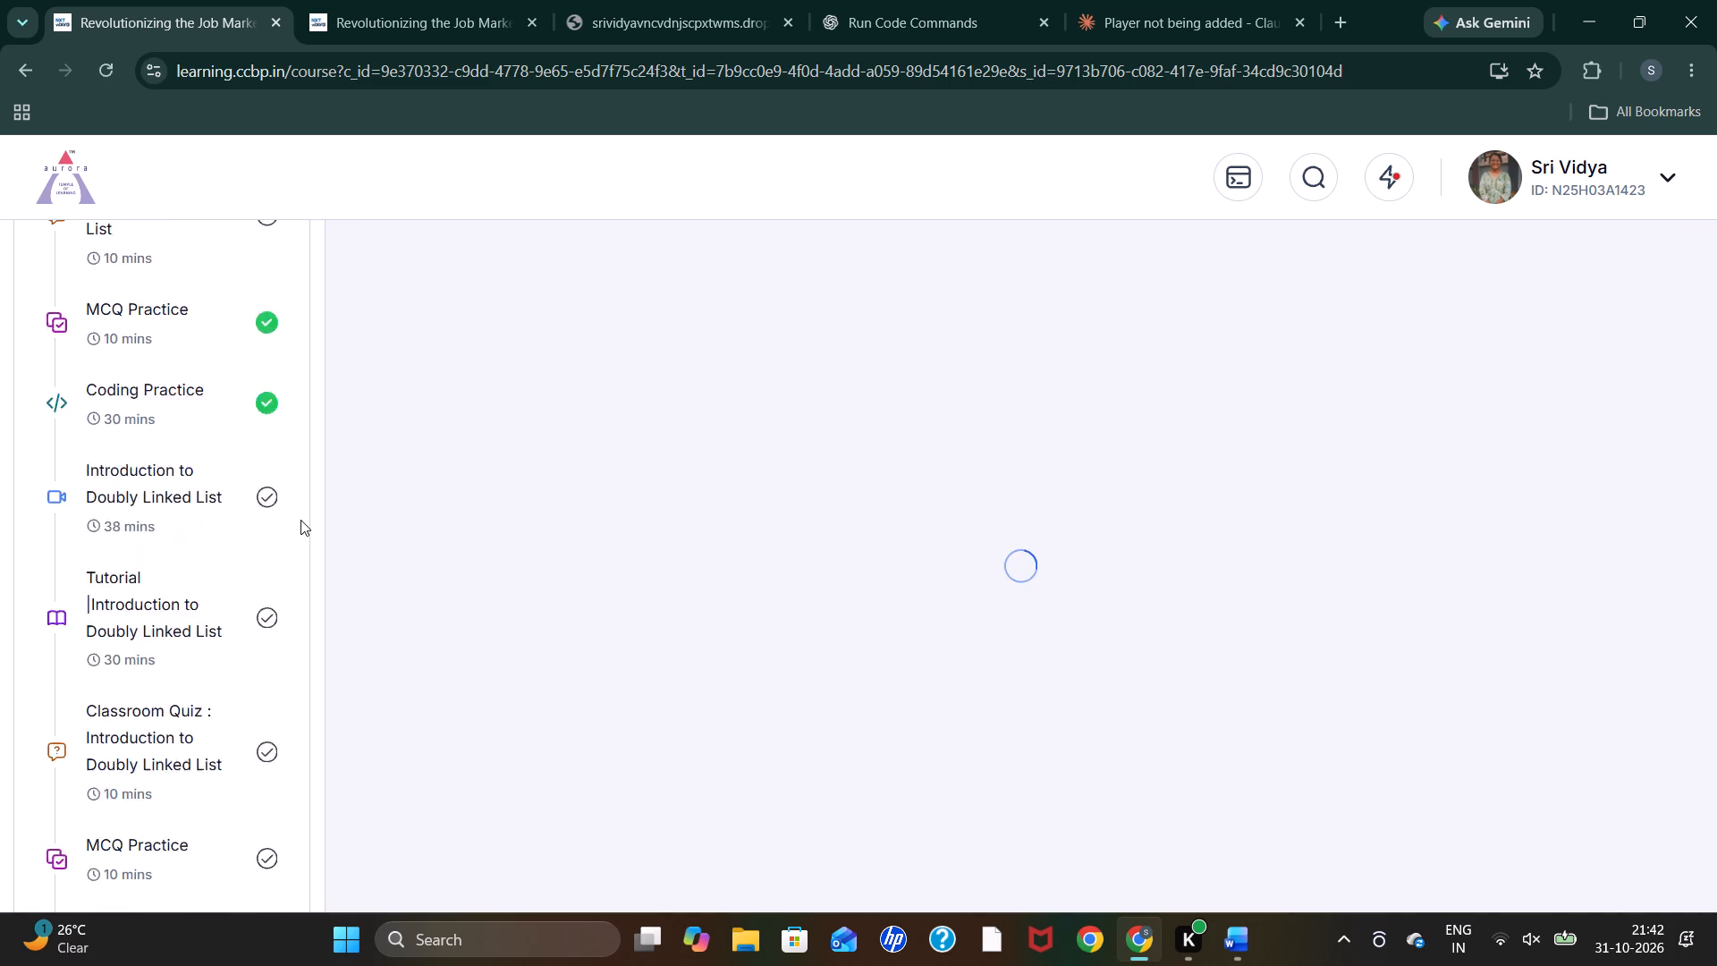
{"action": "scroll", "coordinate": [172, 380], "scroll_direction": "up", "scroll_amount": 10}
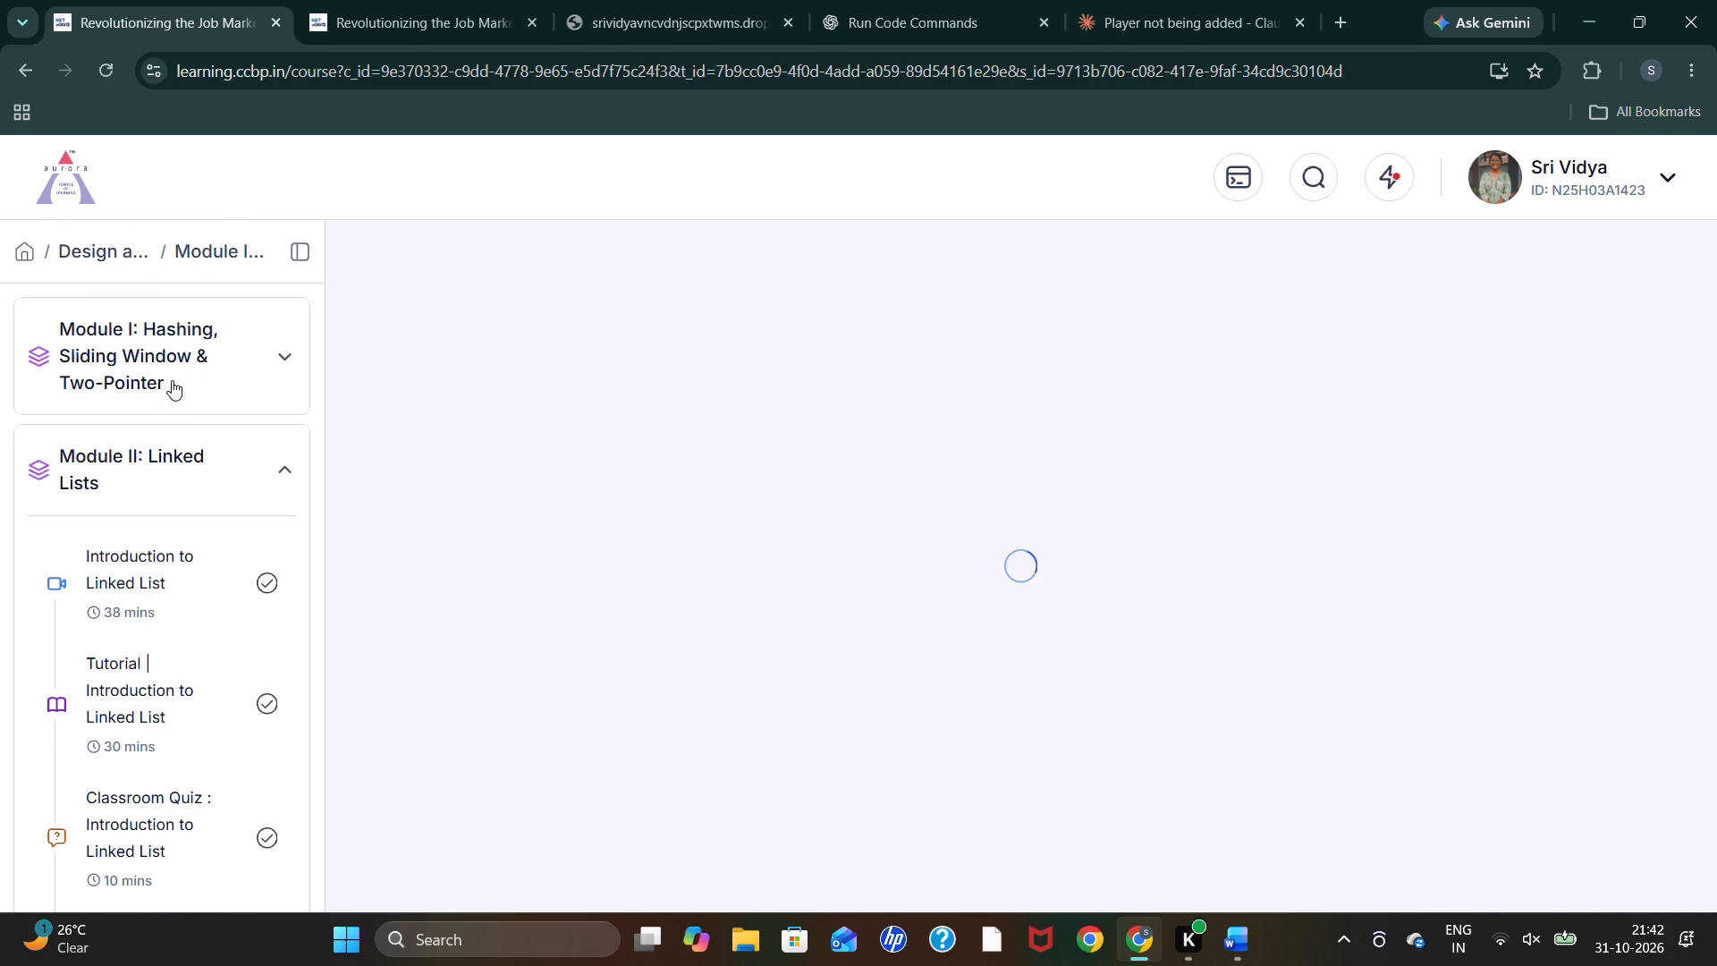
{"action": "left_click", "coordinate": [172, 380]}
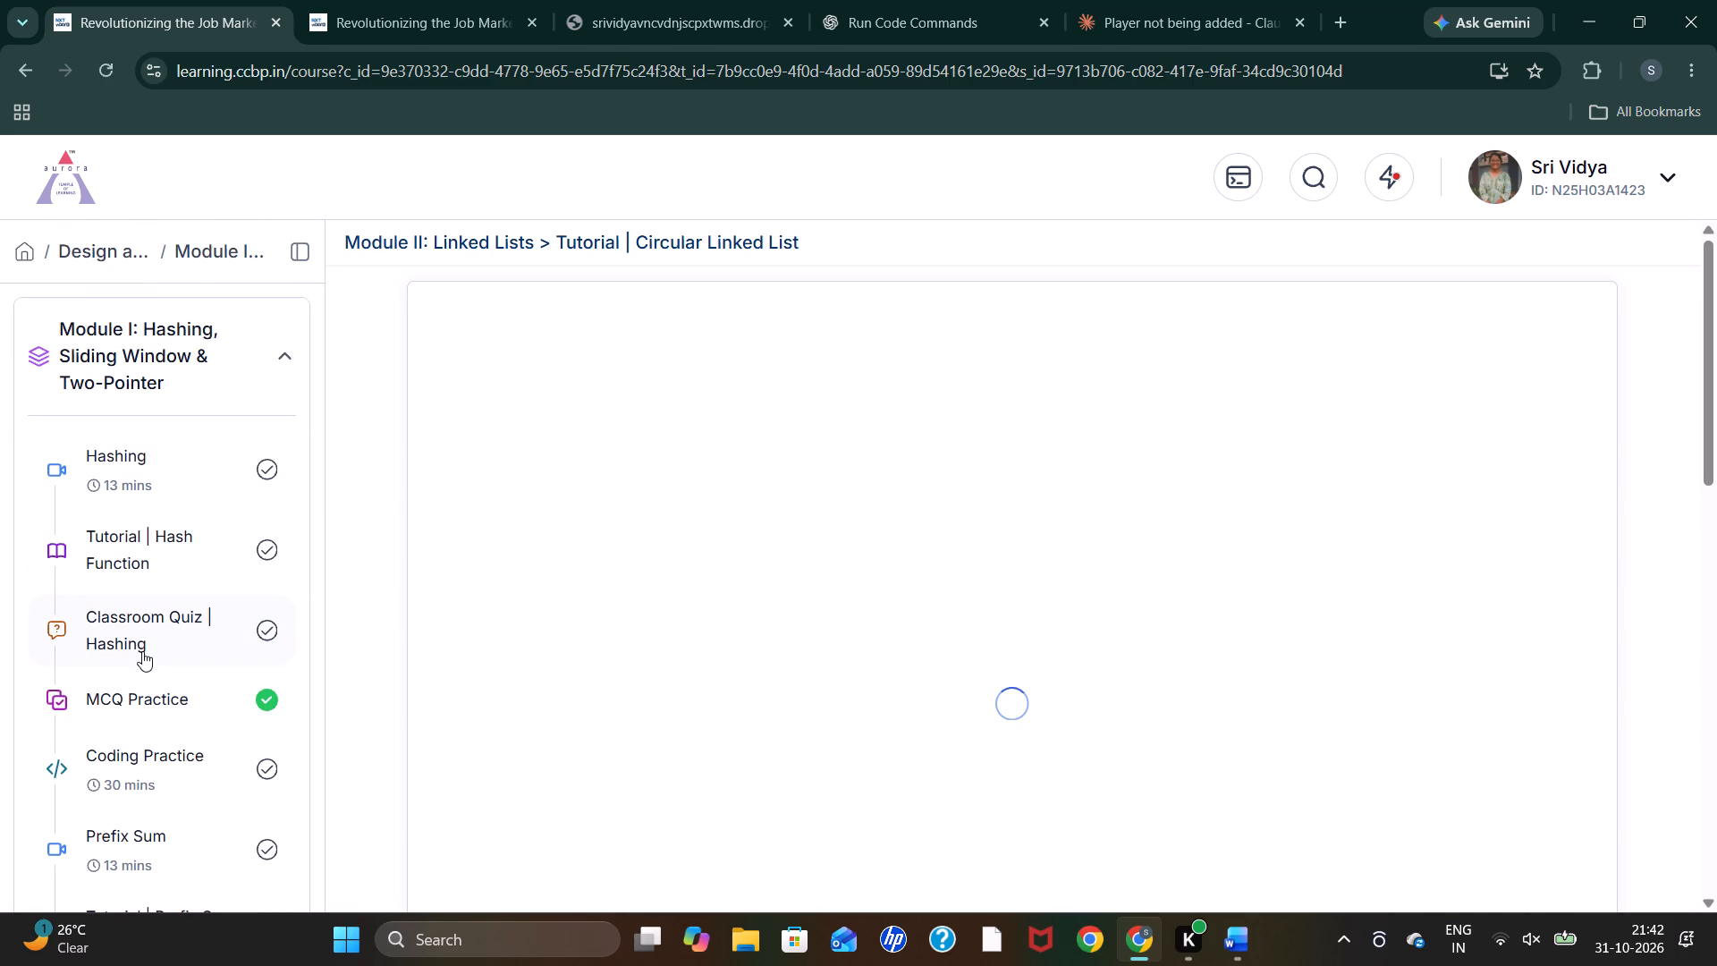
{"action": "left_click", "coordinate": [147, 760]}
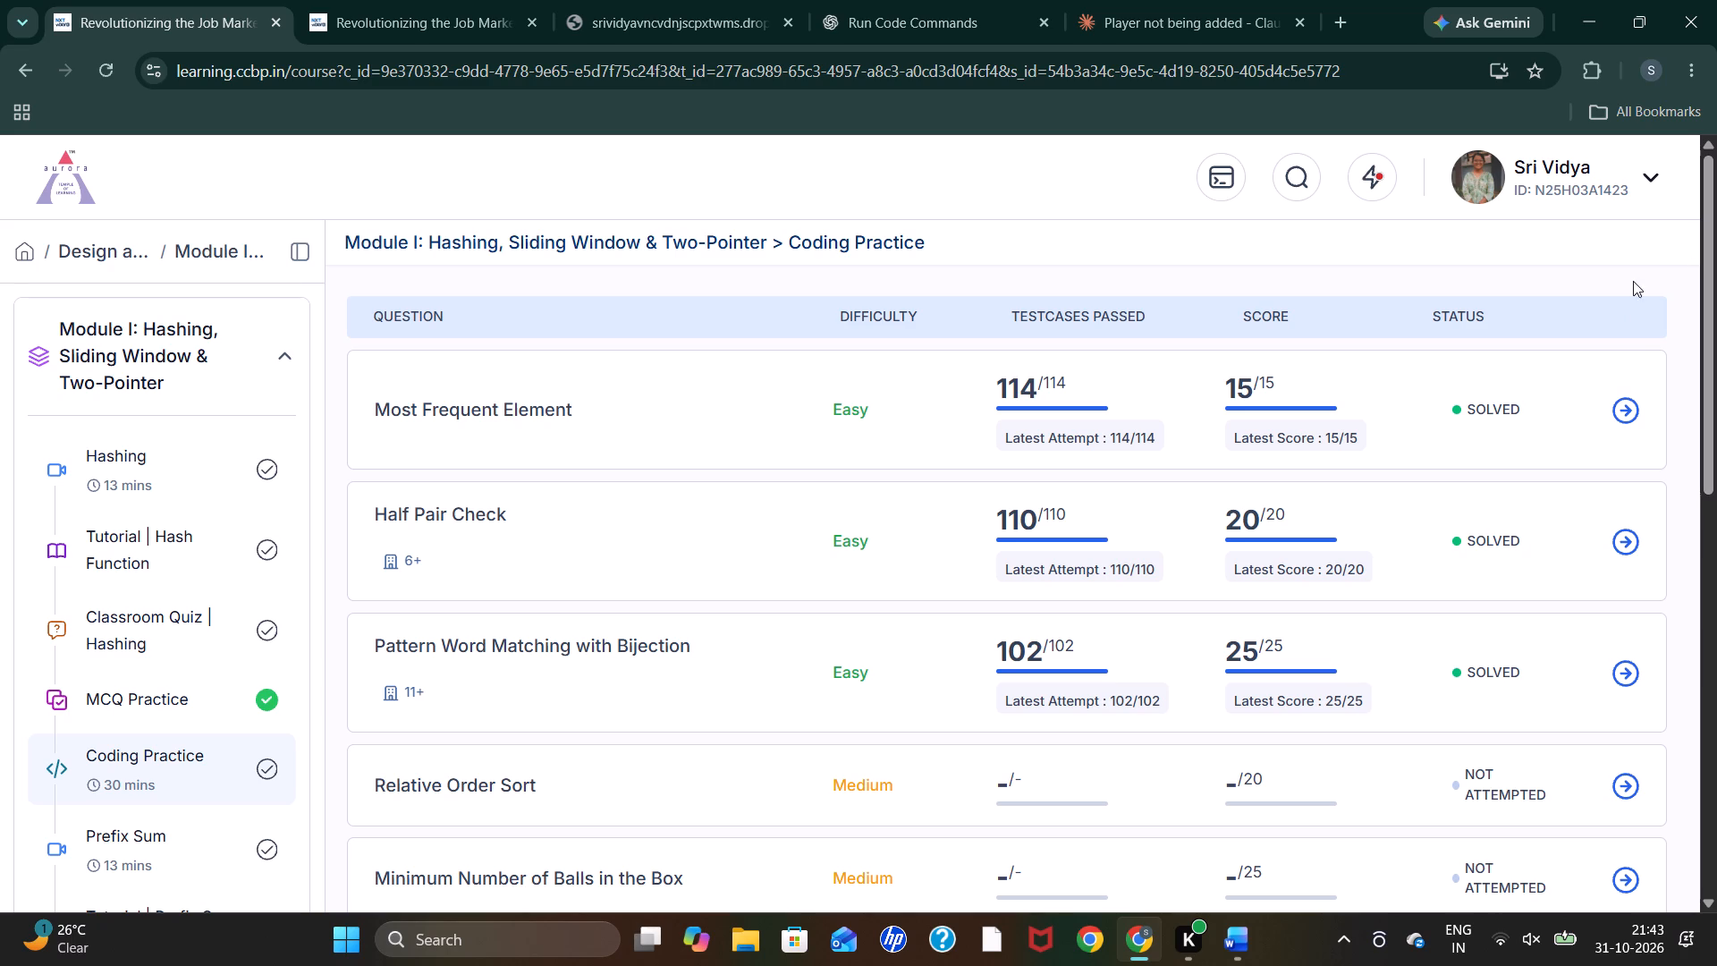
Copy the question title "Most Frequent Element" from the coding practice list.
{"action": "left_click", "coordinate": [577, 402]}
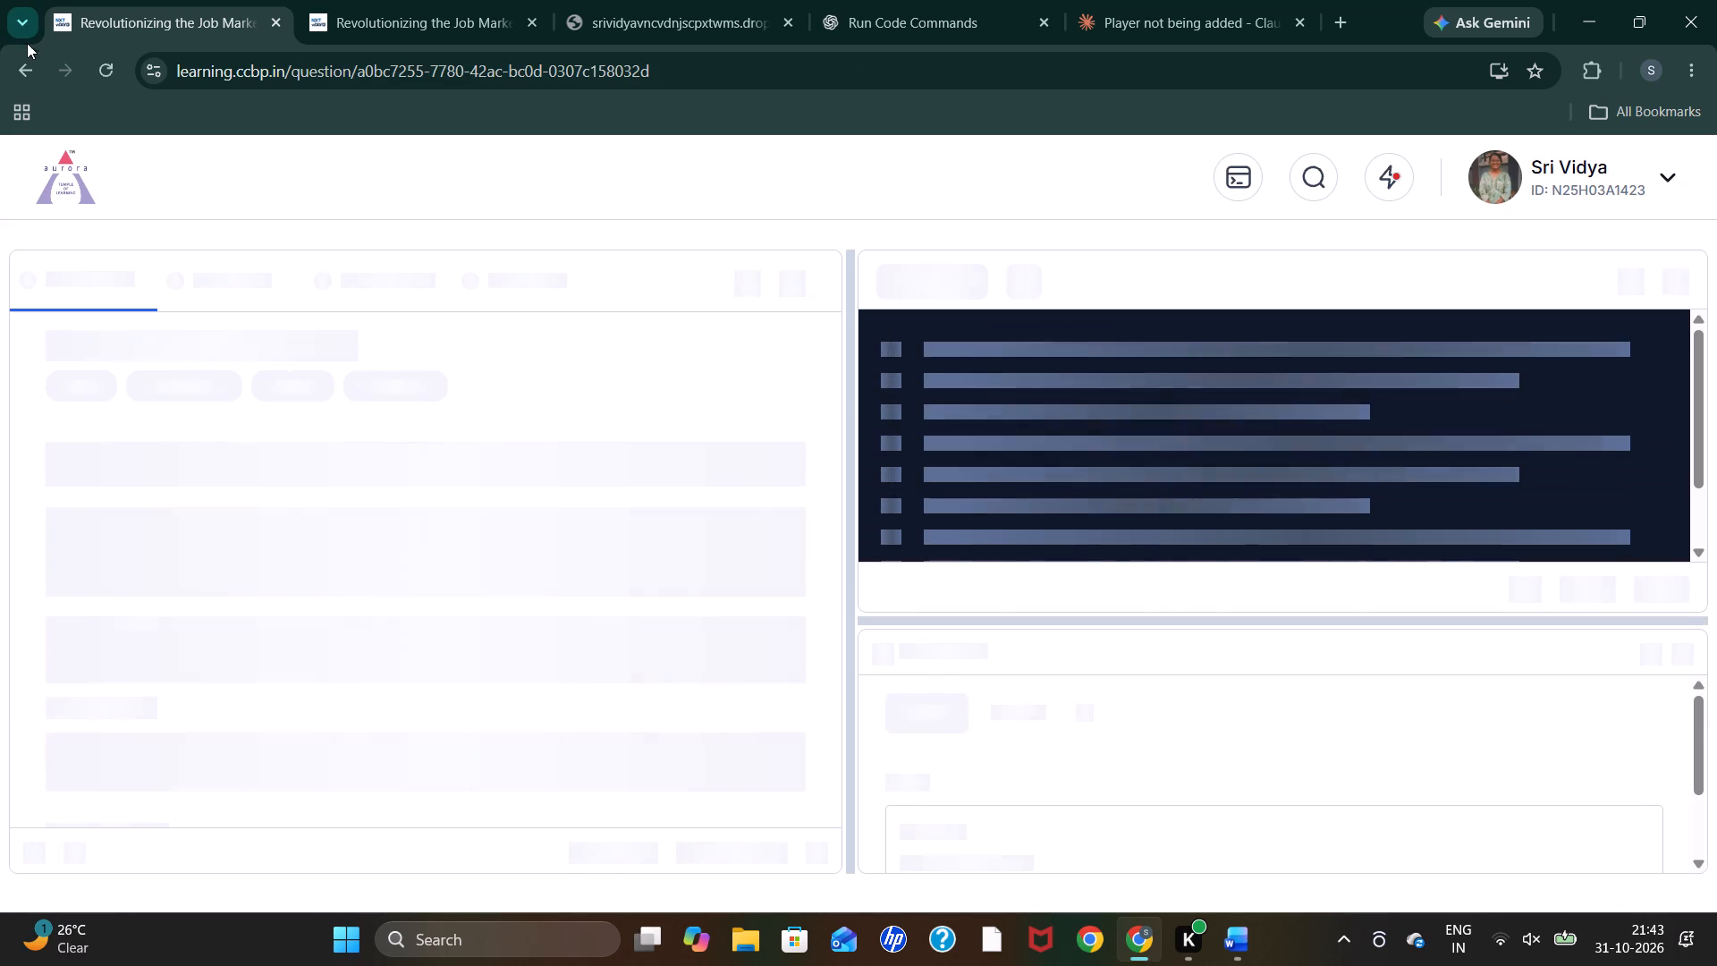
{"action": "left_click", "coordinate": [25, 64]}
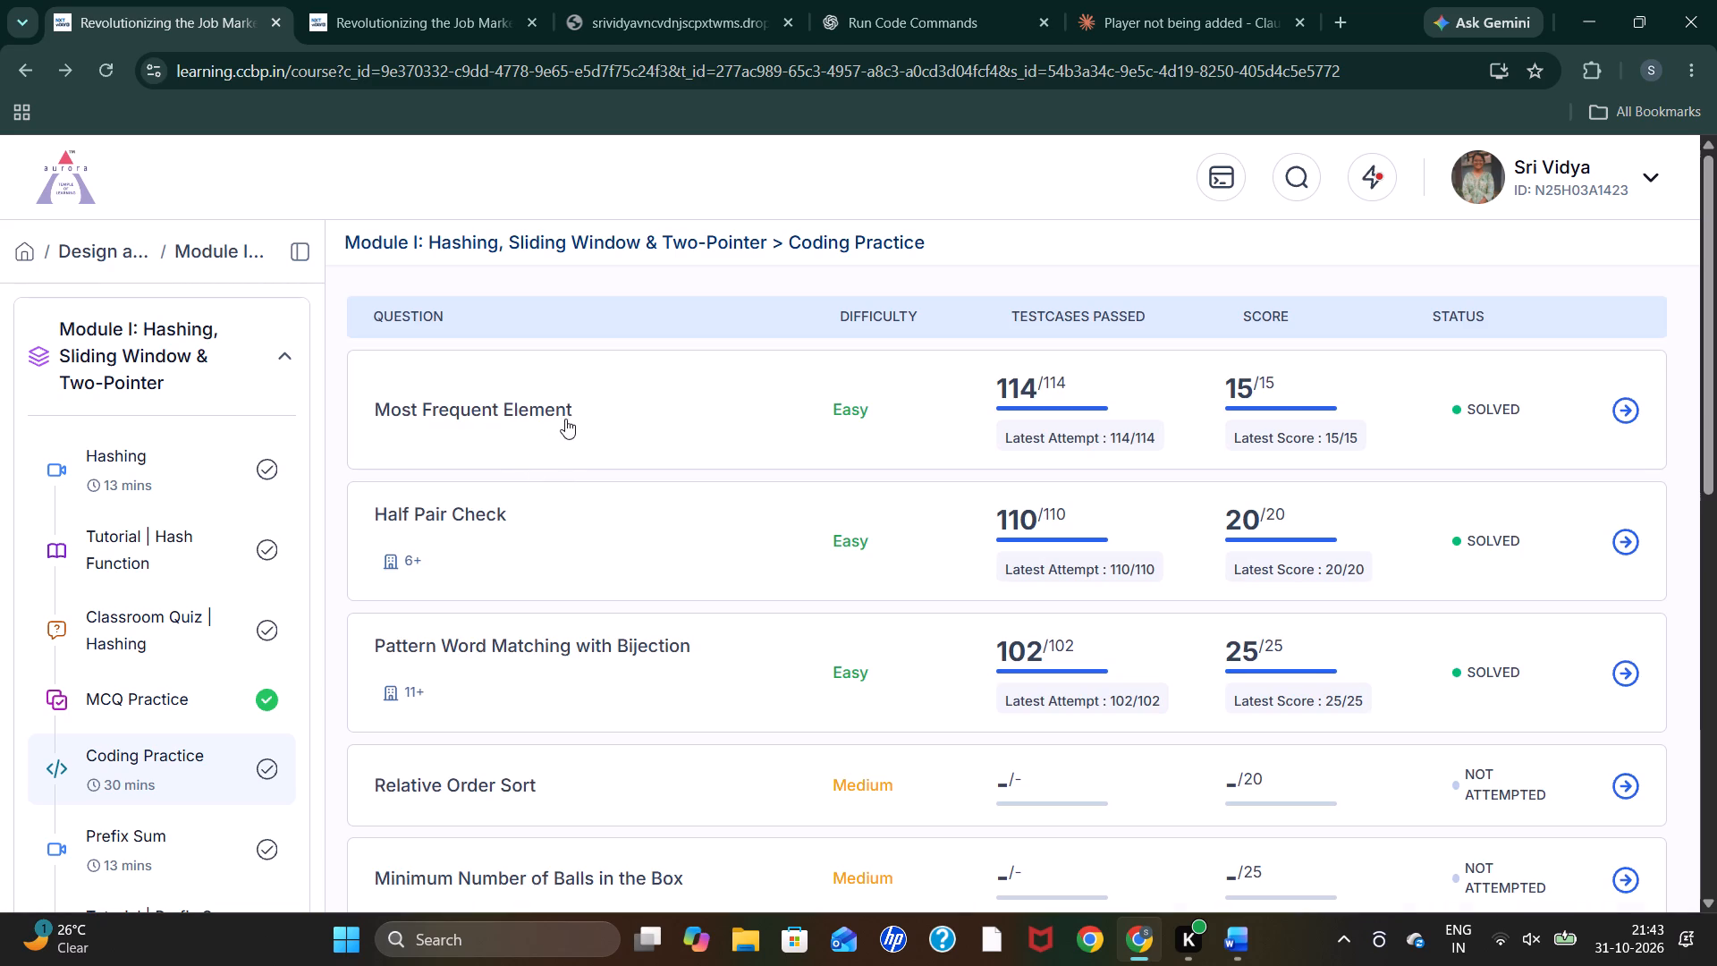
{"action": "left_click_drag", "start_coordinate": [572, 404], "coordinate": [367, 412]}
{"action": "key", "text": "ctrl+c"}
In the Word document lab_report_1_ADS, add the copied title as numbered item 1 under MODULE -1, followed by an unnumbered blank line.
{"action": "left_click", "coordinate": [479, 0]}
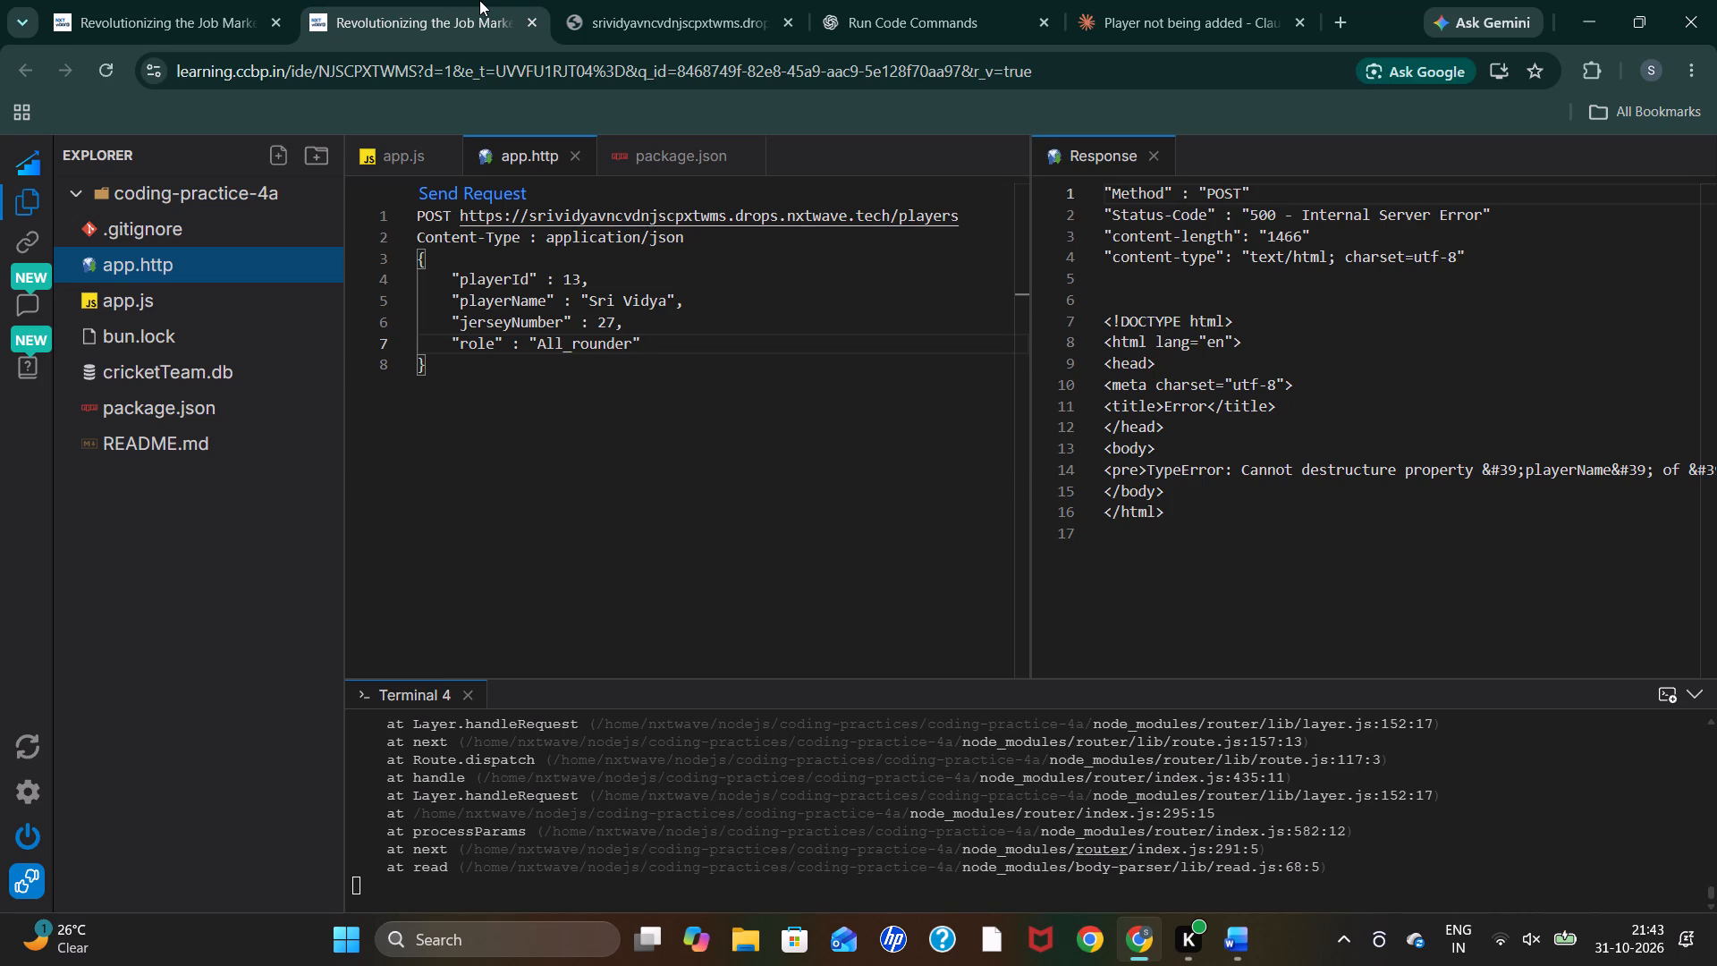
{"action": "left_click", "coordinate": [943, 0]}
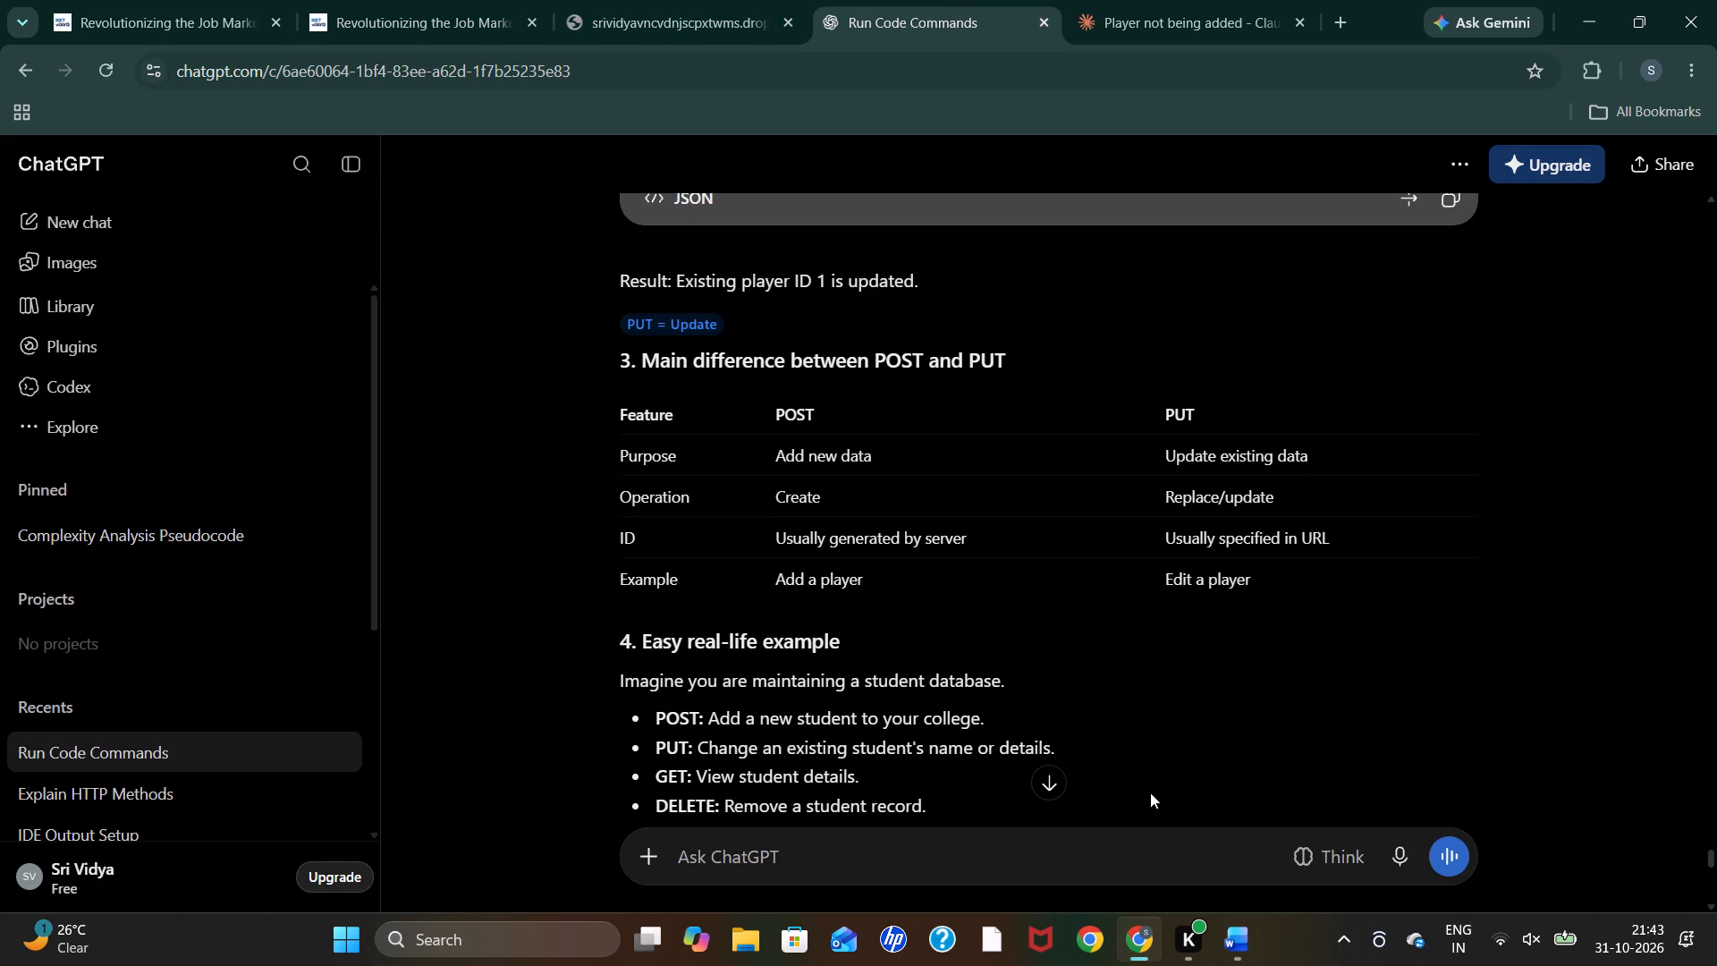
{"action": "left_click", "coordinate": [1254, 865]}
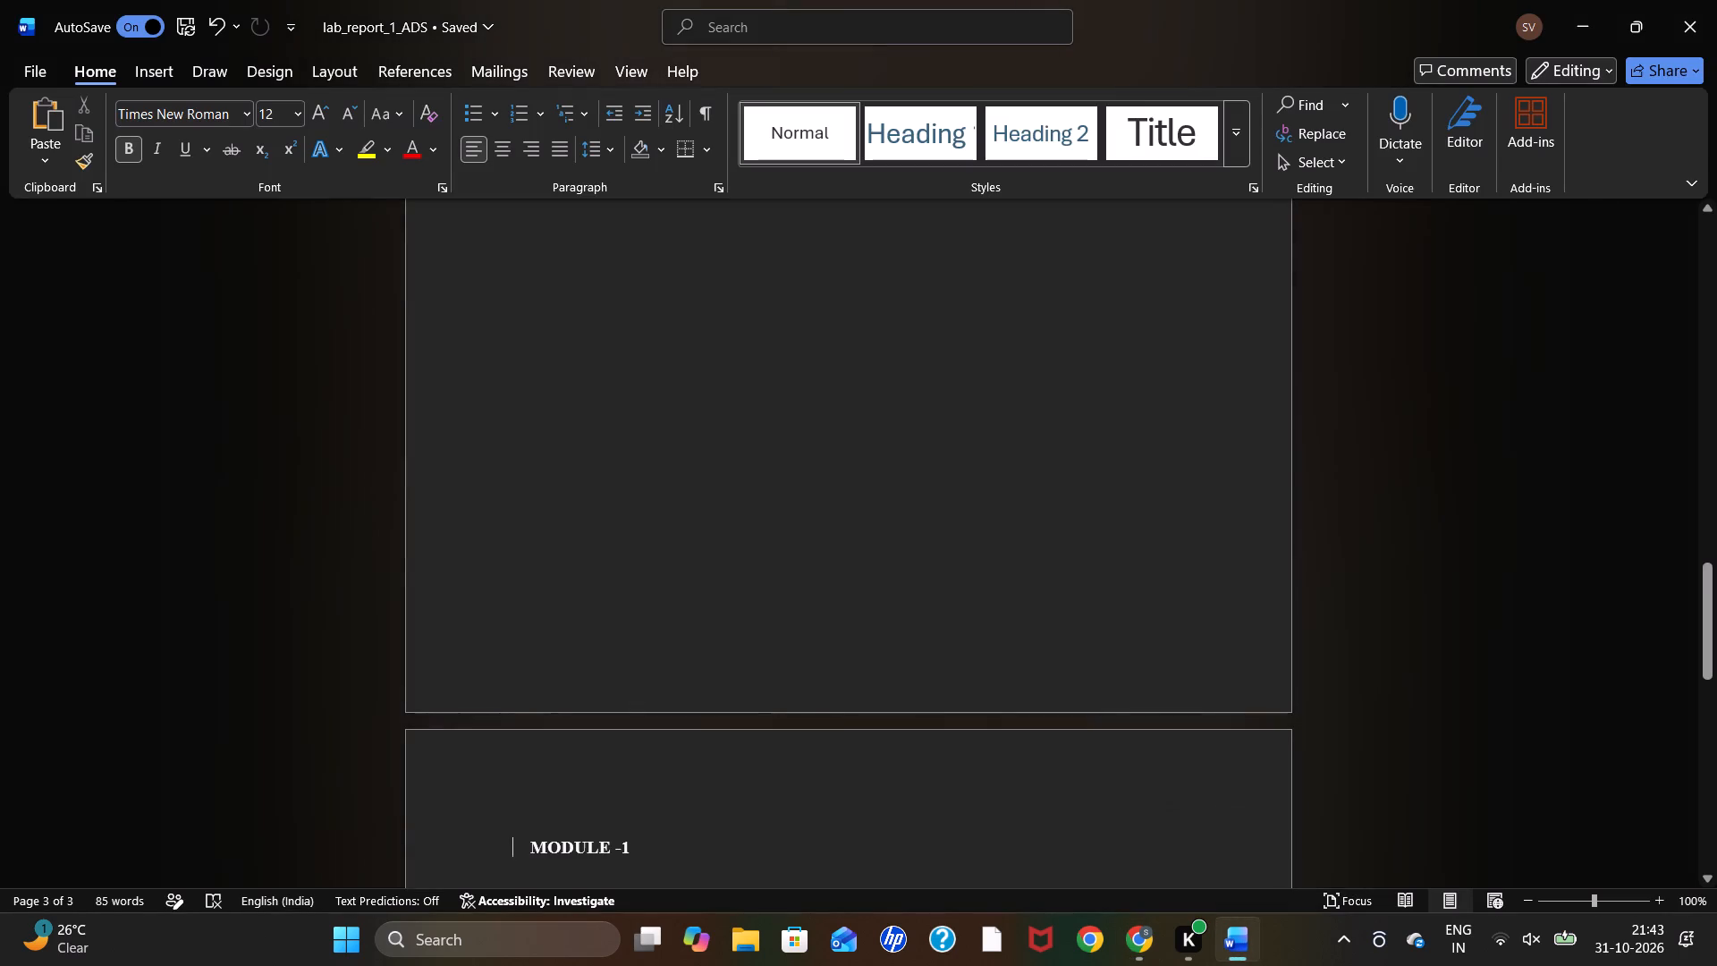
{"action": "scroll", "coordinate": [718, 839], "scroll_direction": "down", "scroll_amount": 2}
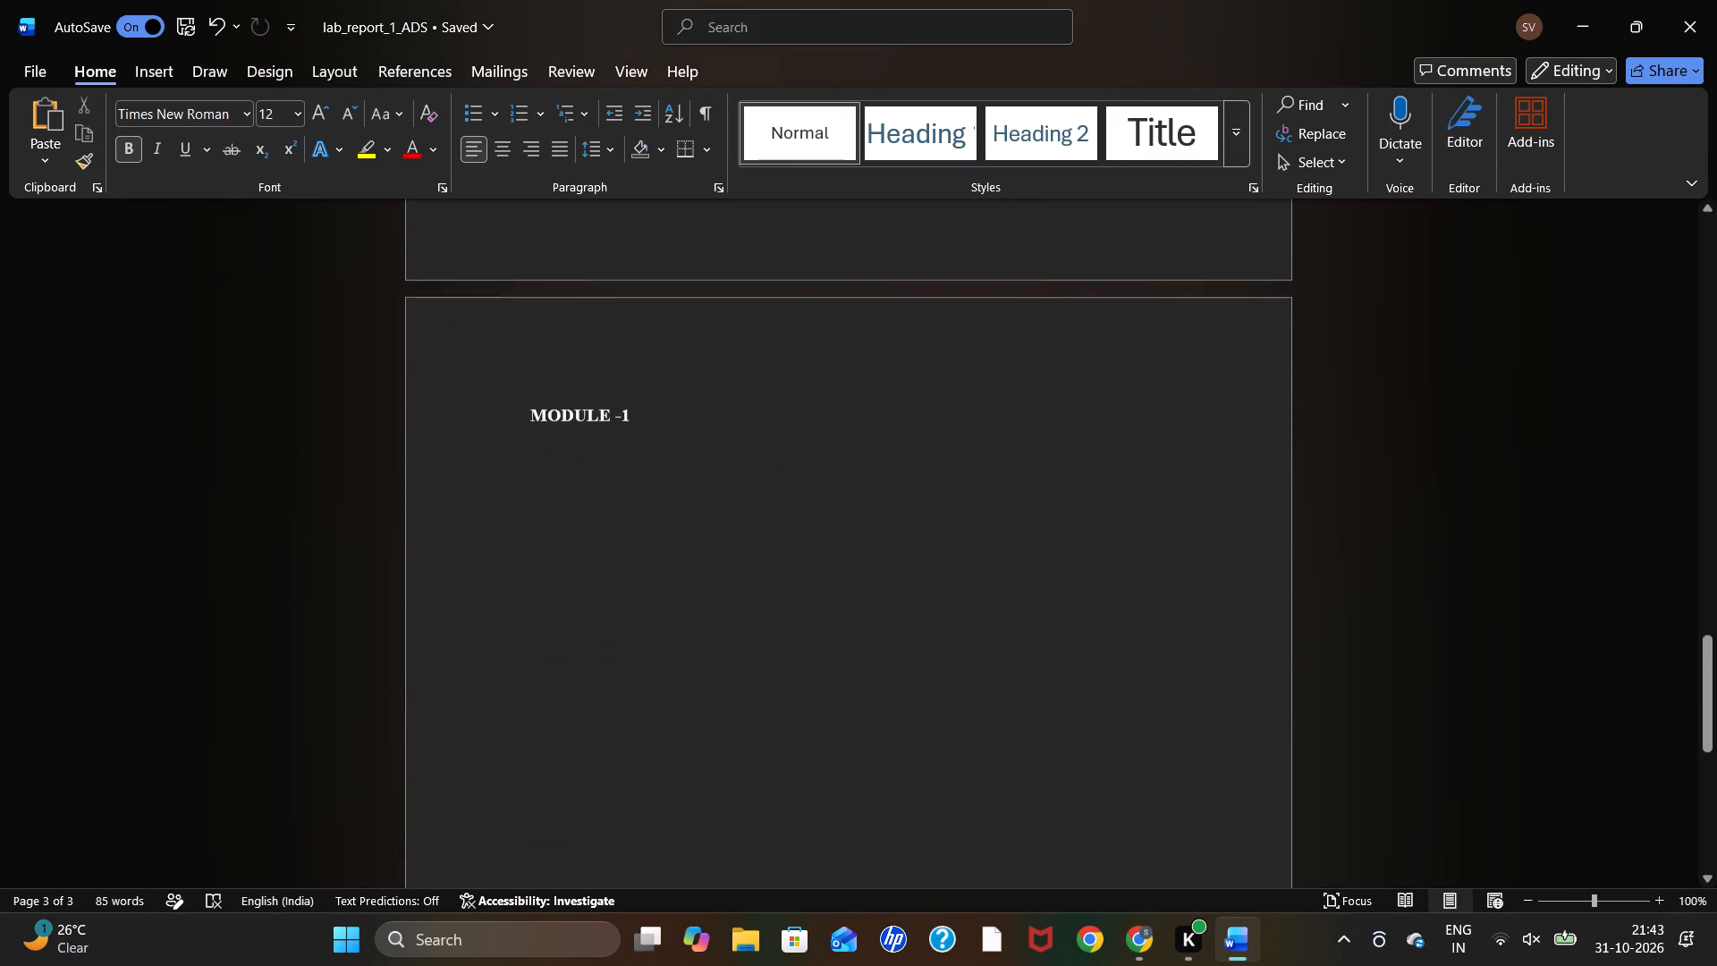
{"action": "left_click", "coordinate": [647, 391]}
{"action": "key", "text": "Return"}
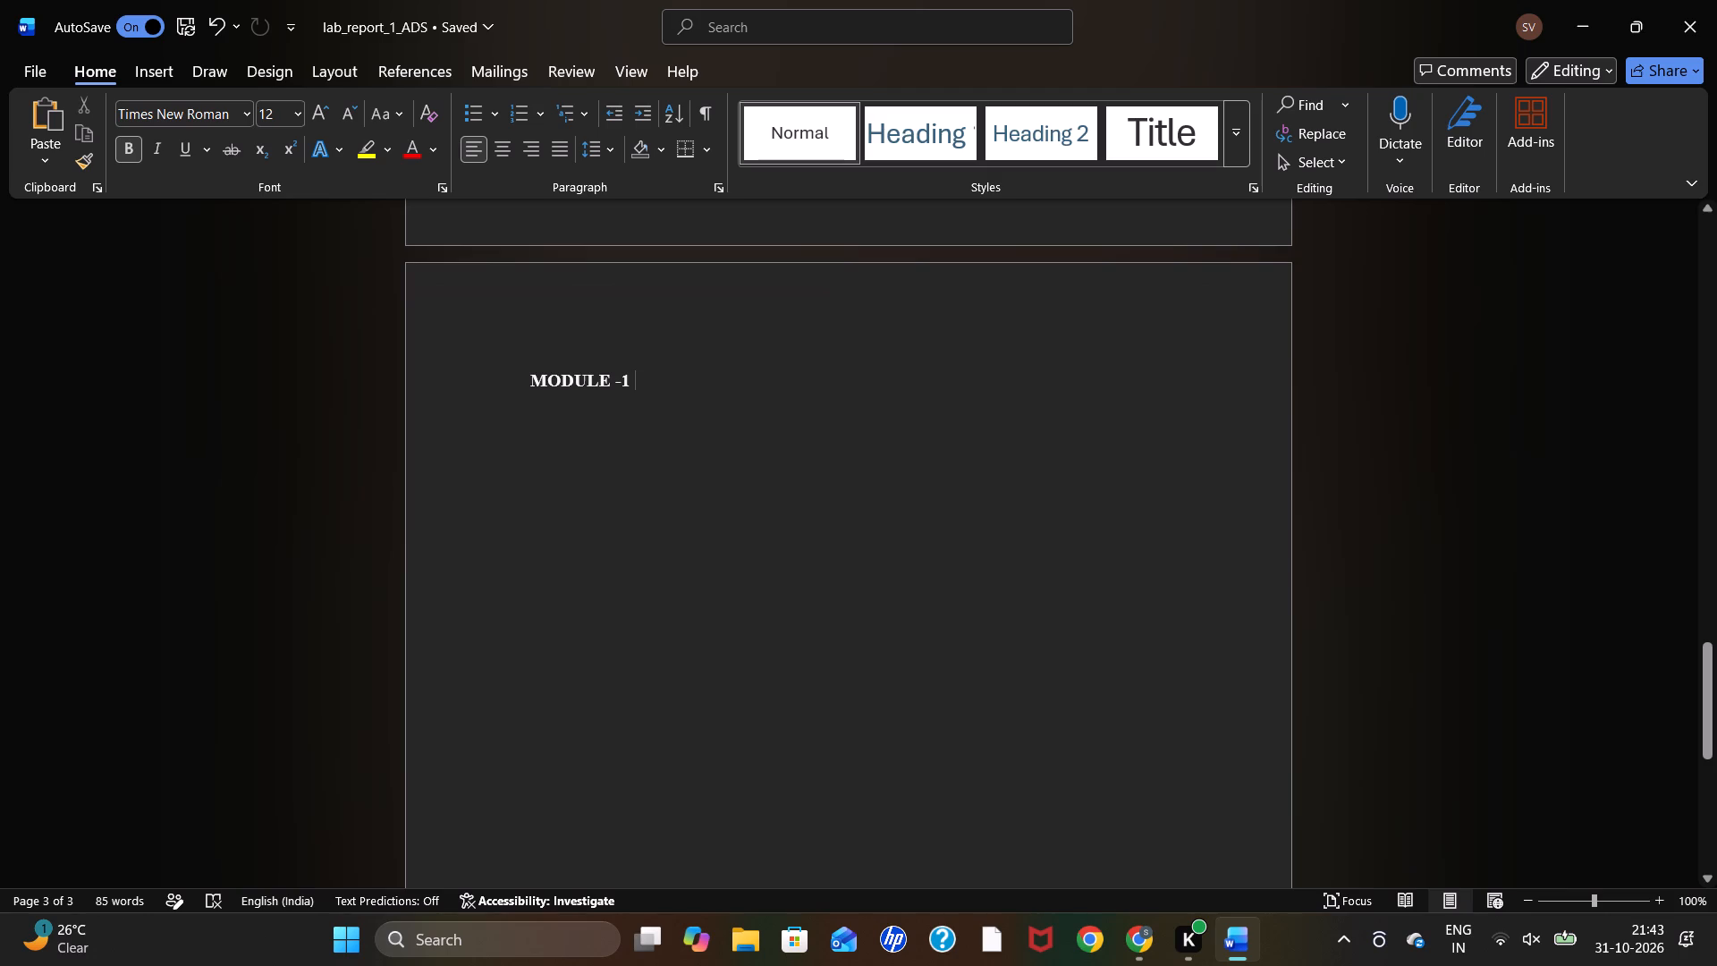
{"action": "type", "text": "1."}
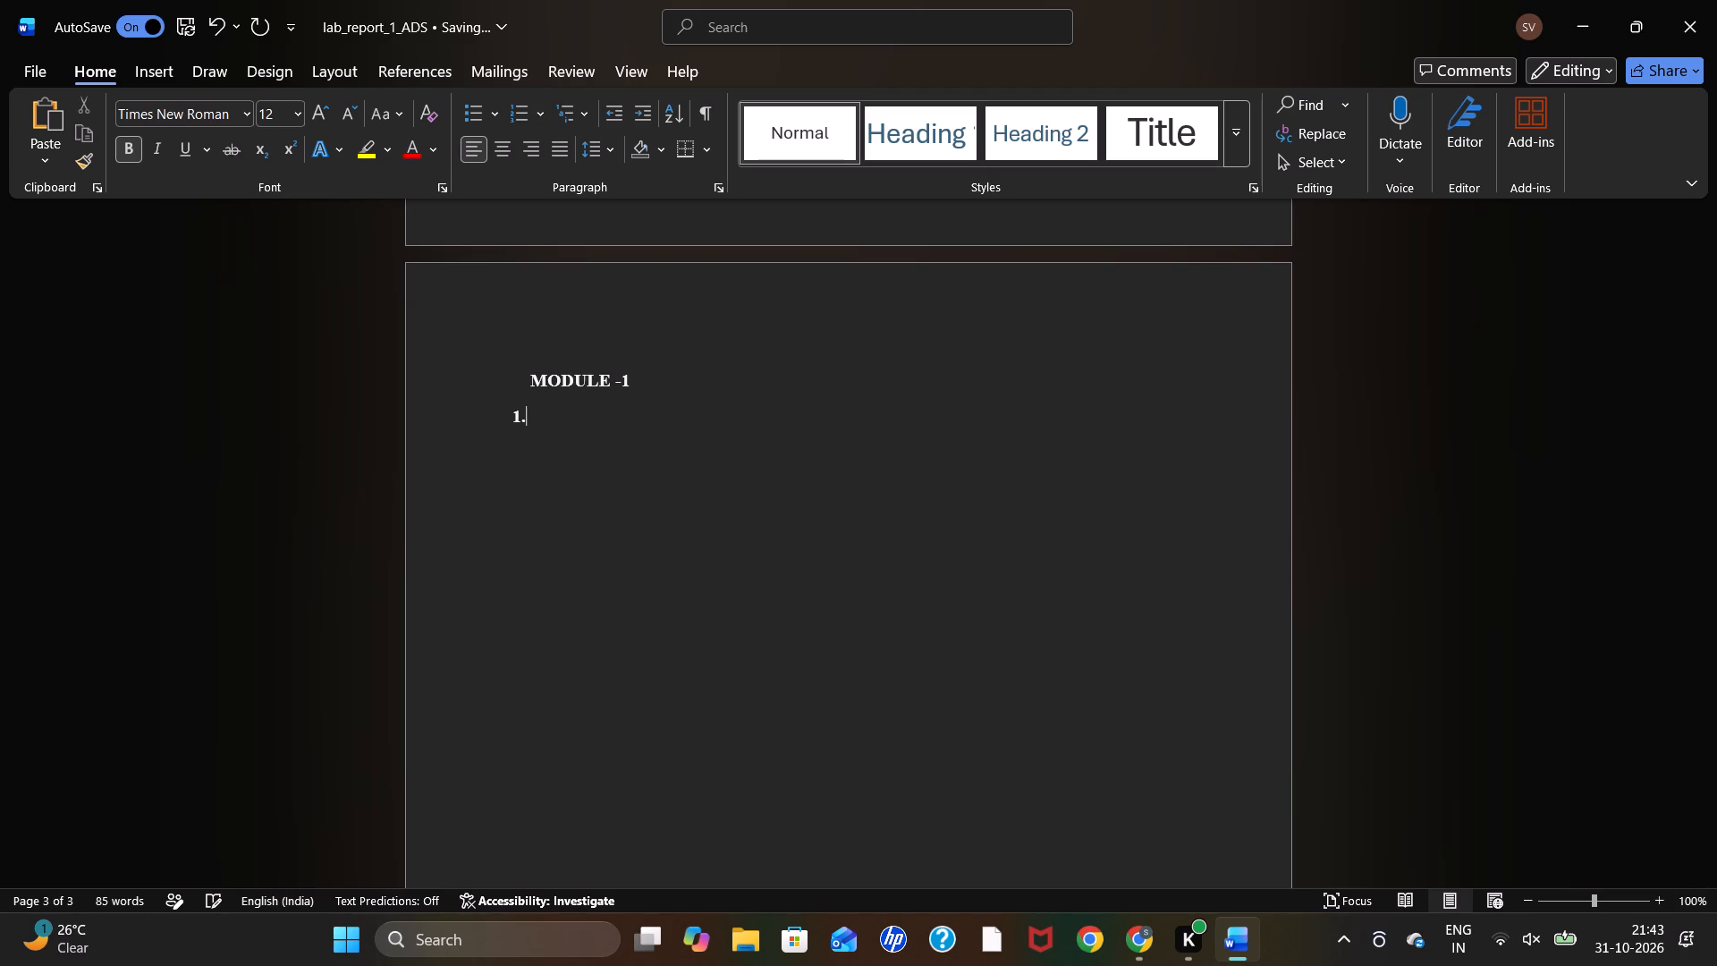
{"action": "key", "text": "space"}
{"action": "key", "text": "ctrl+v"}
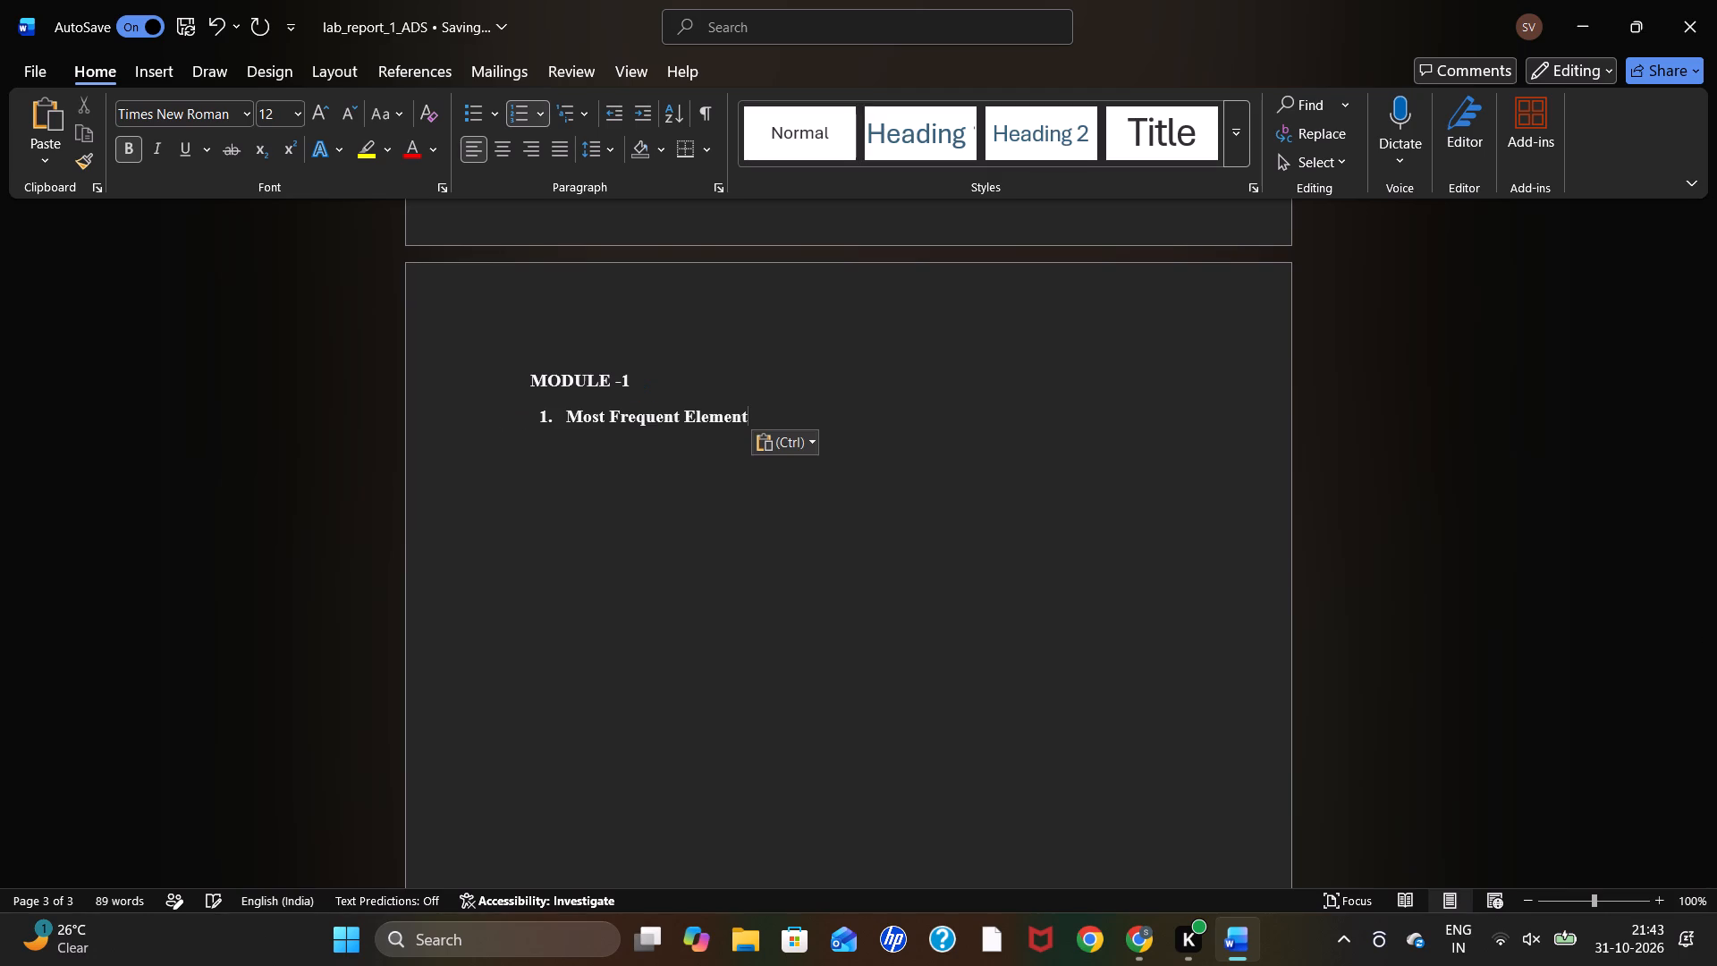
{"action": "key", "text": "Return"}
{"action": "key", "text": "BackSpace"}
{"action": "key", "text": "BackSpace"}
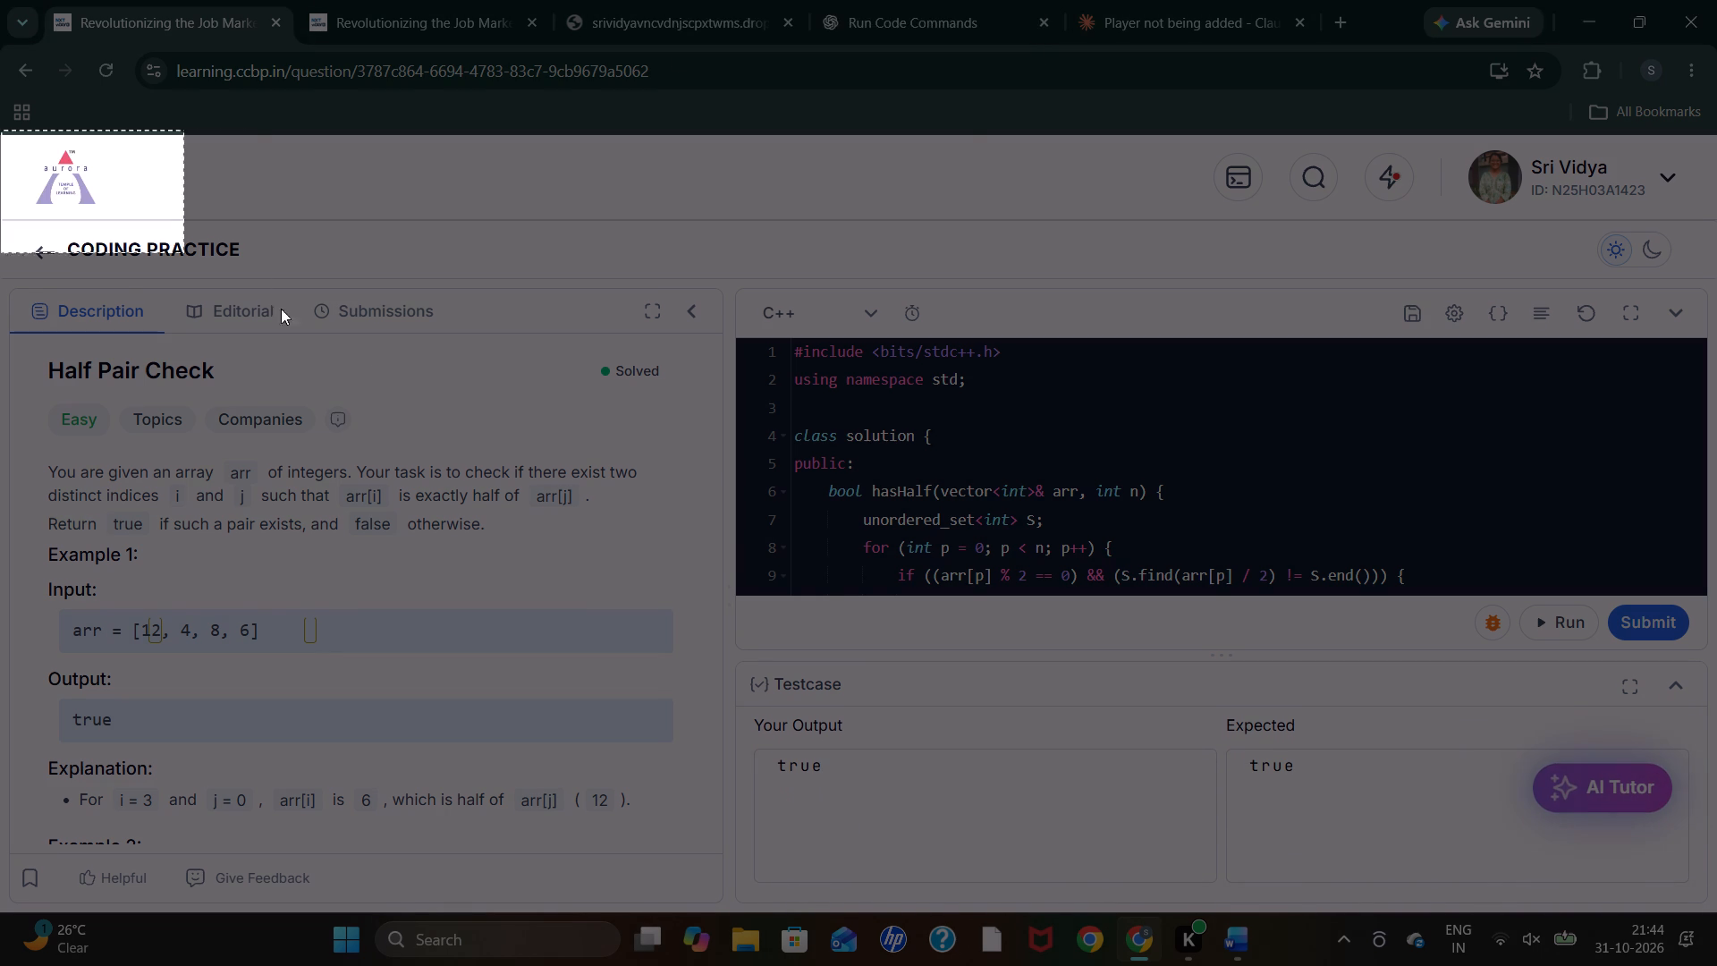
{"action": "left_click_drag", "start_coordinate": [281, 309], "coordinate": [1235, 906]}
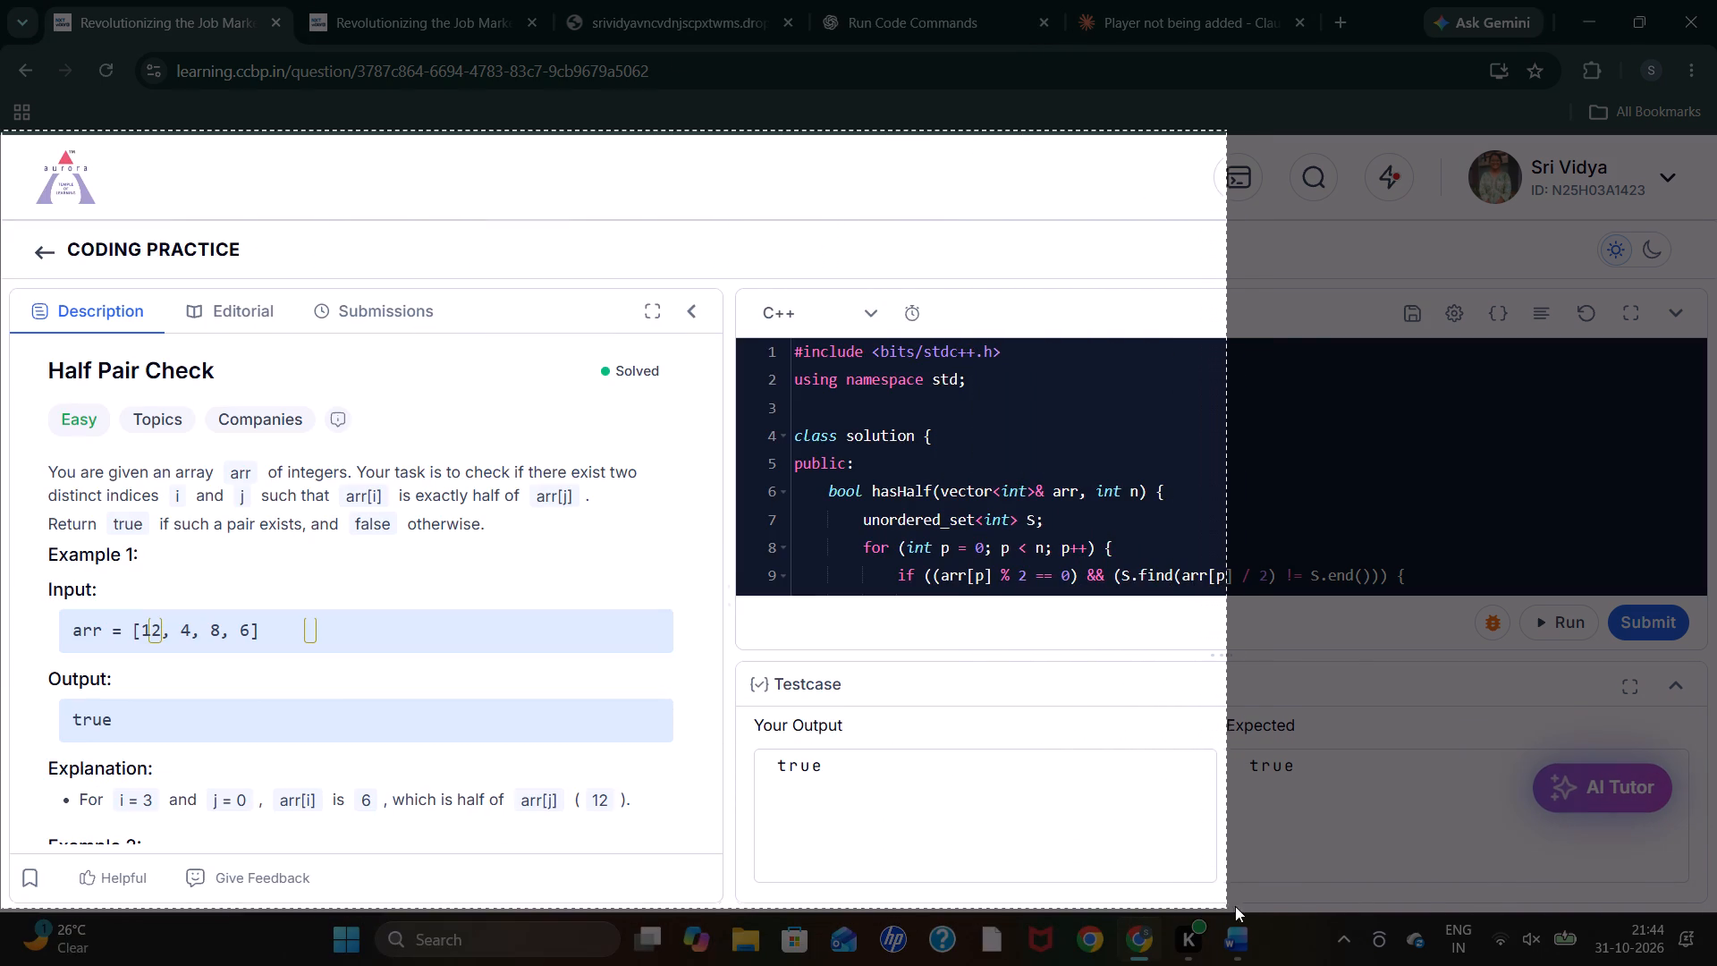
{"action": "left_click_drag", "start_coordinate": [1235, 906], "coordinate": [1546, 911]}
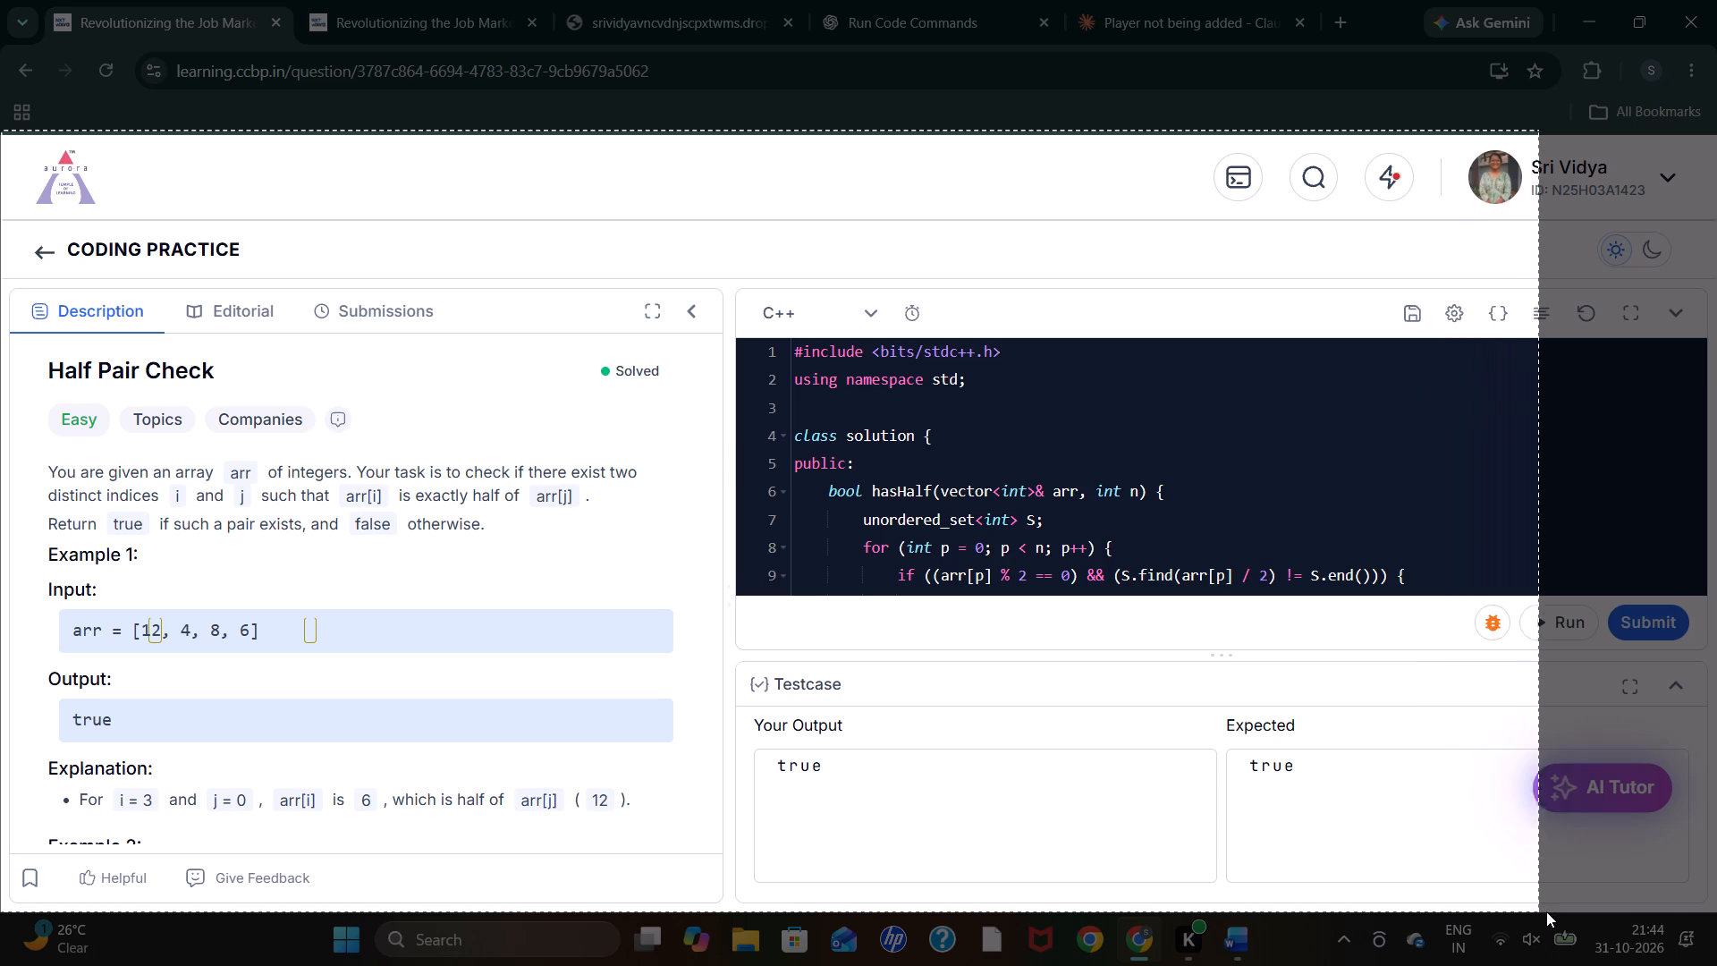
{"action": "left_click_drag", "start_coordinate": [1546, 911], "coordinate": [1716, 911]}
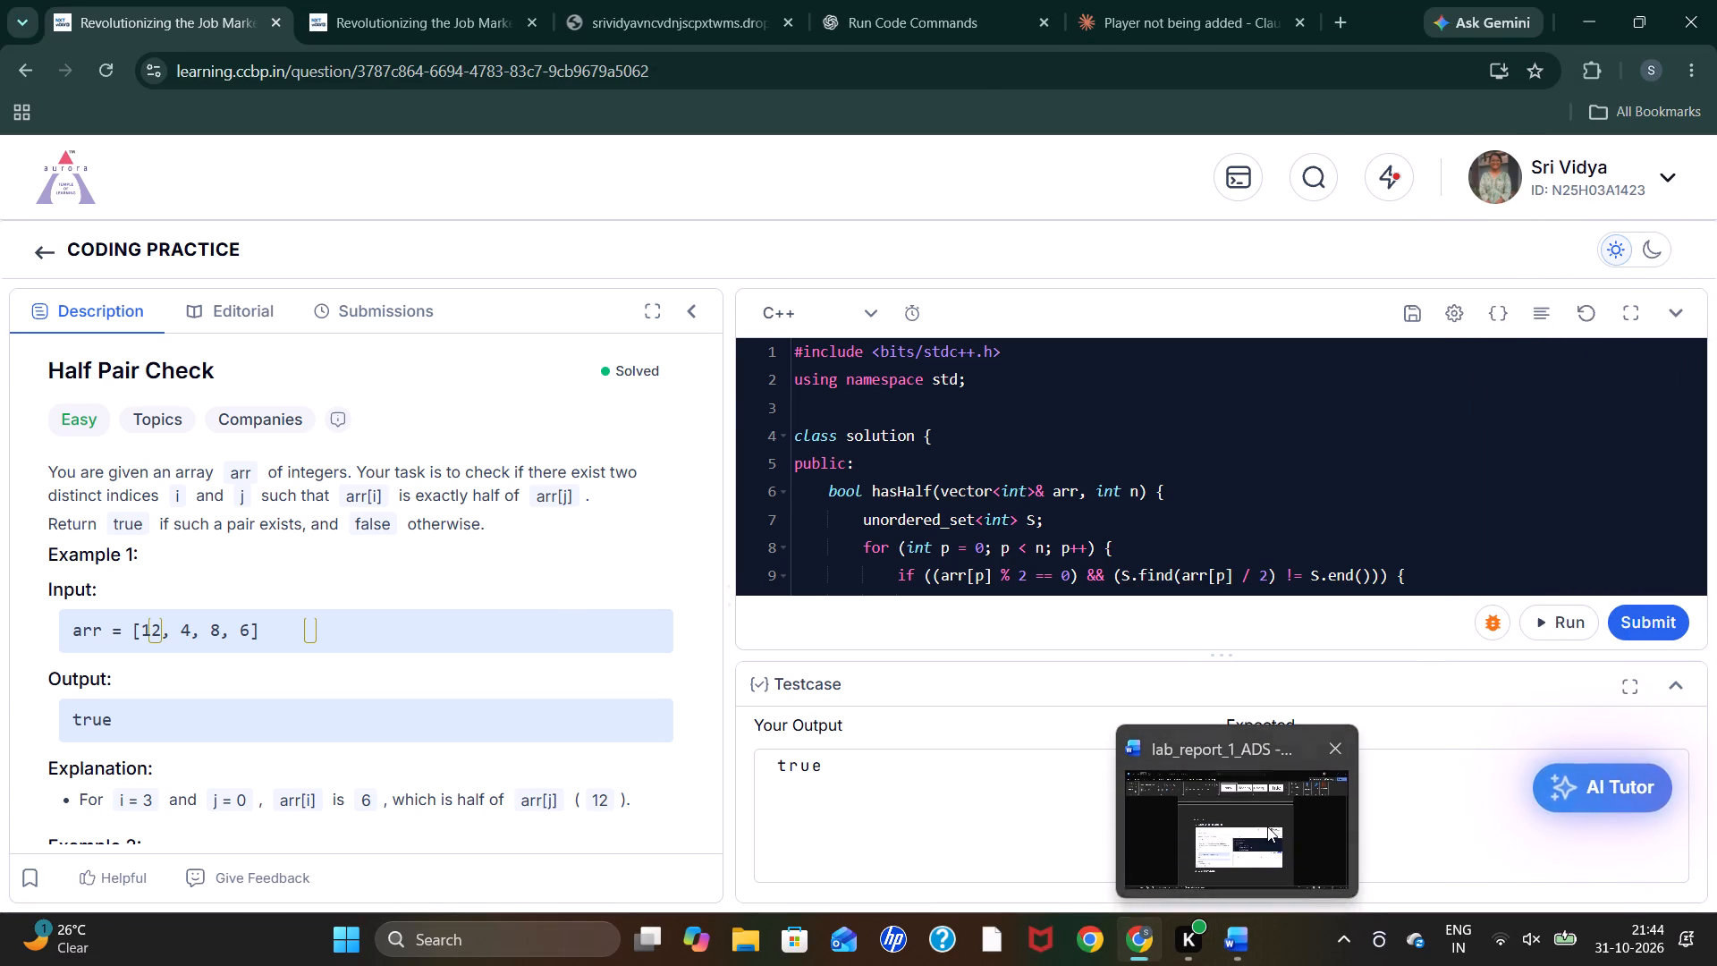
Paste the screenshot below the "Half Pair Check" heading in the Word document lab_report_1_ADS.
{"action": "left_click", "coordinate": [1267, 826]}
{"action": "key", "text": "ctrl+v"}
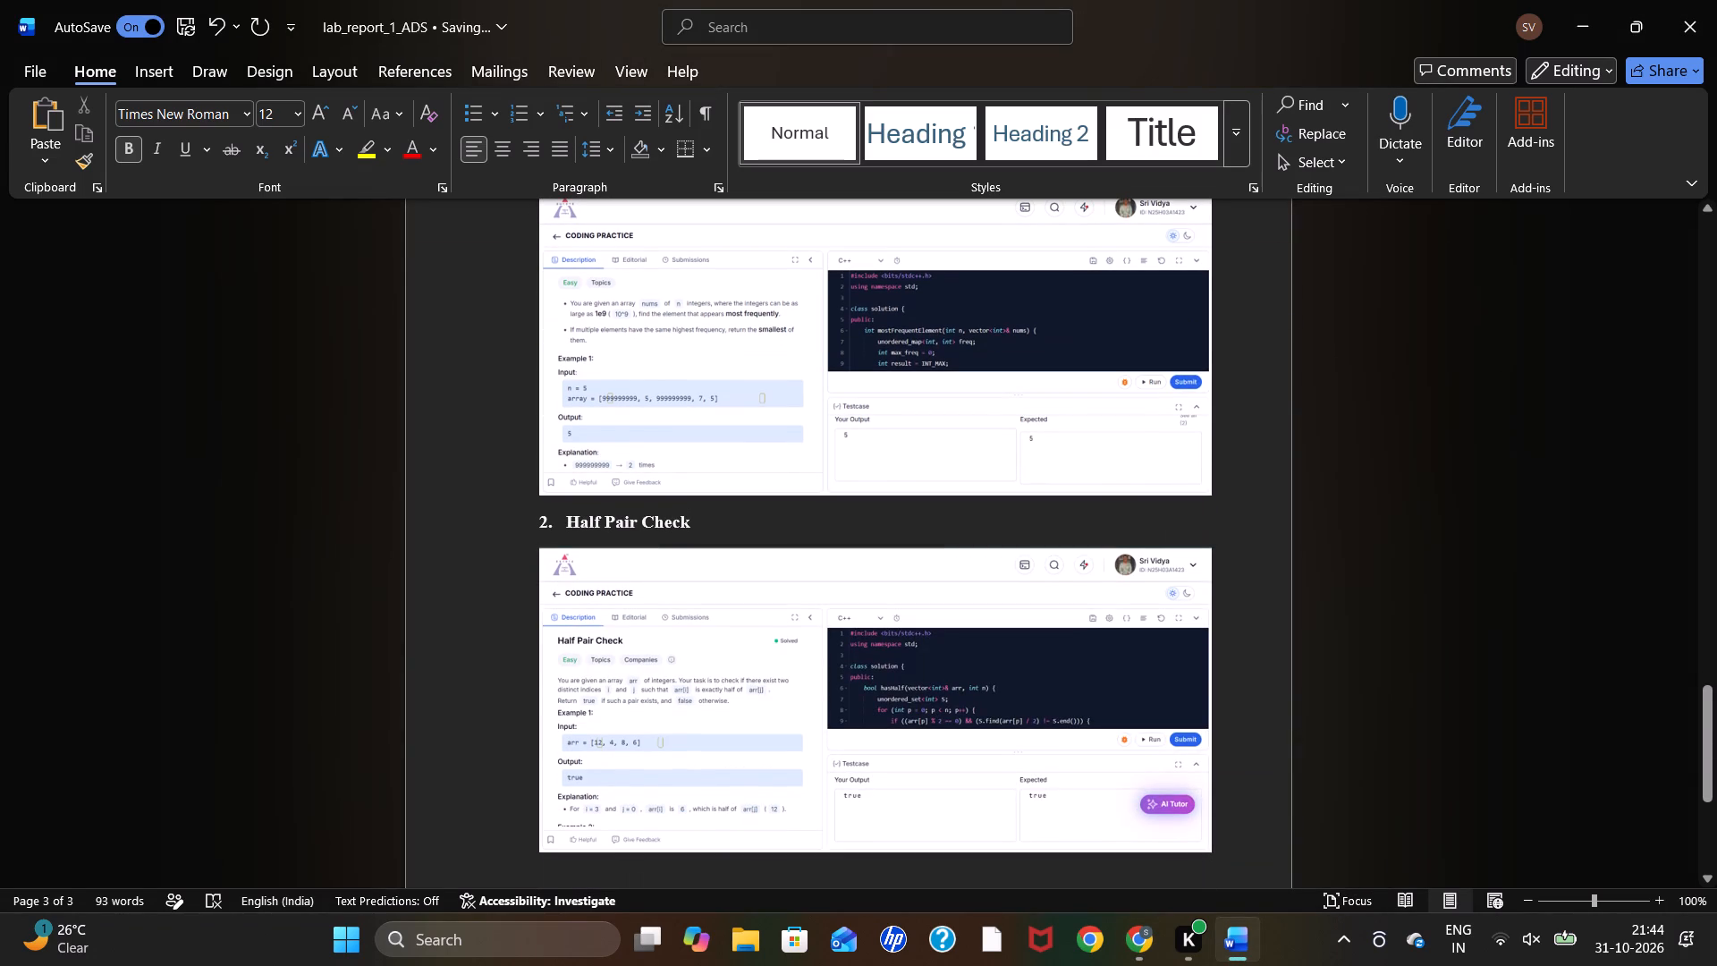
Insert blank lines below the Half Pair Check screenshot until the insertion point reaches the top of a new page.
{"action": "key", "text": "Return"}
{"action": "key", "text": "Return"}
{"action": "key", "text": "Return"}
{"action": "key", "text": "Return"}
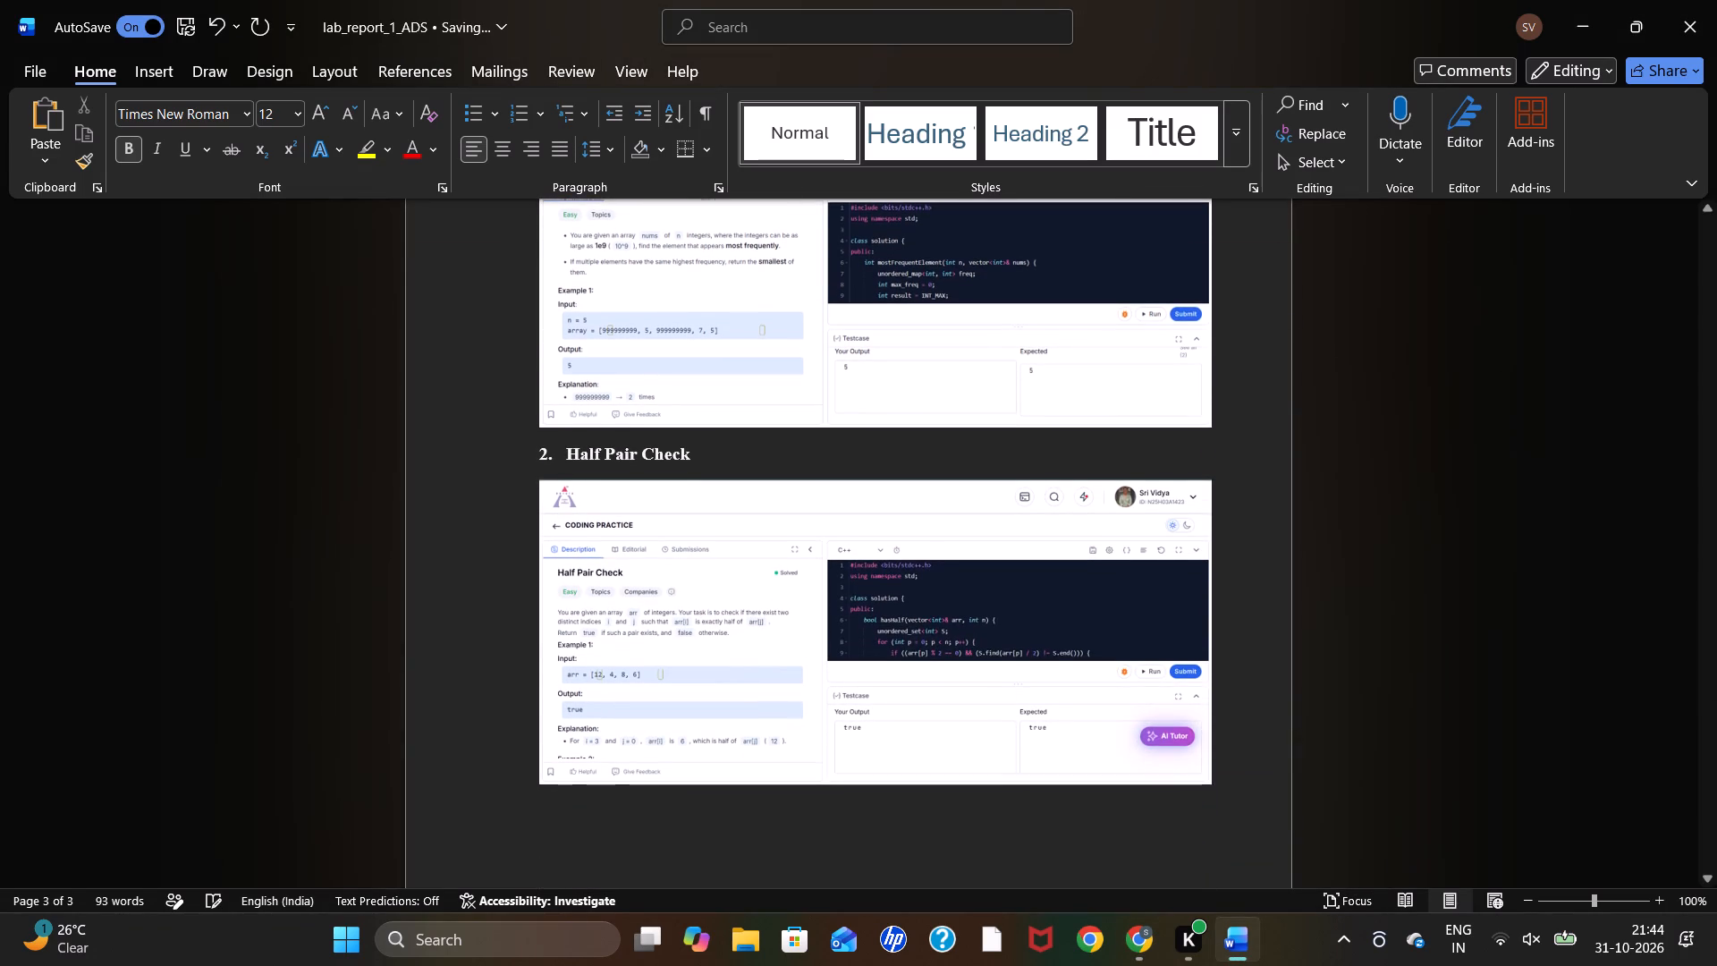
{"action": "key", "text": "Return"}
{"action": "key", "text": "Return"}
{"action": "key", "text": "Return"}
{"action": "key", "text": "Return"}
{"action": "key", "text": "Return"}
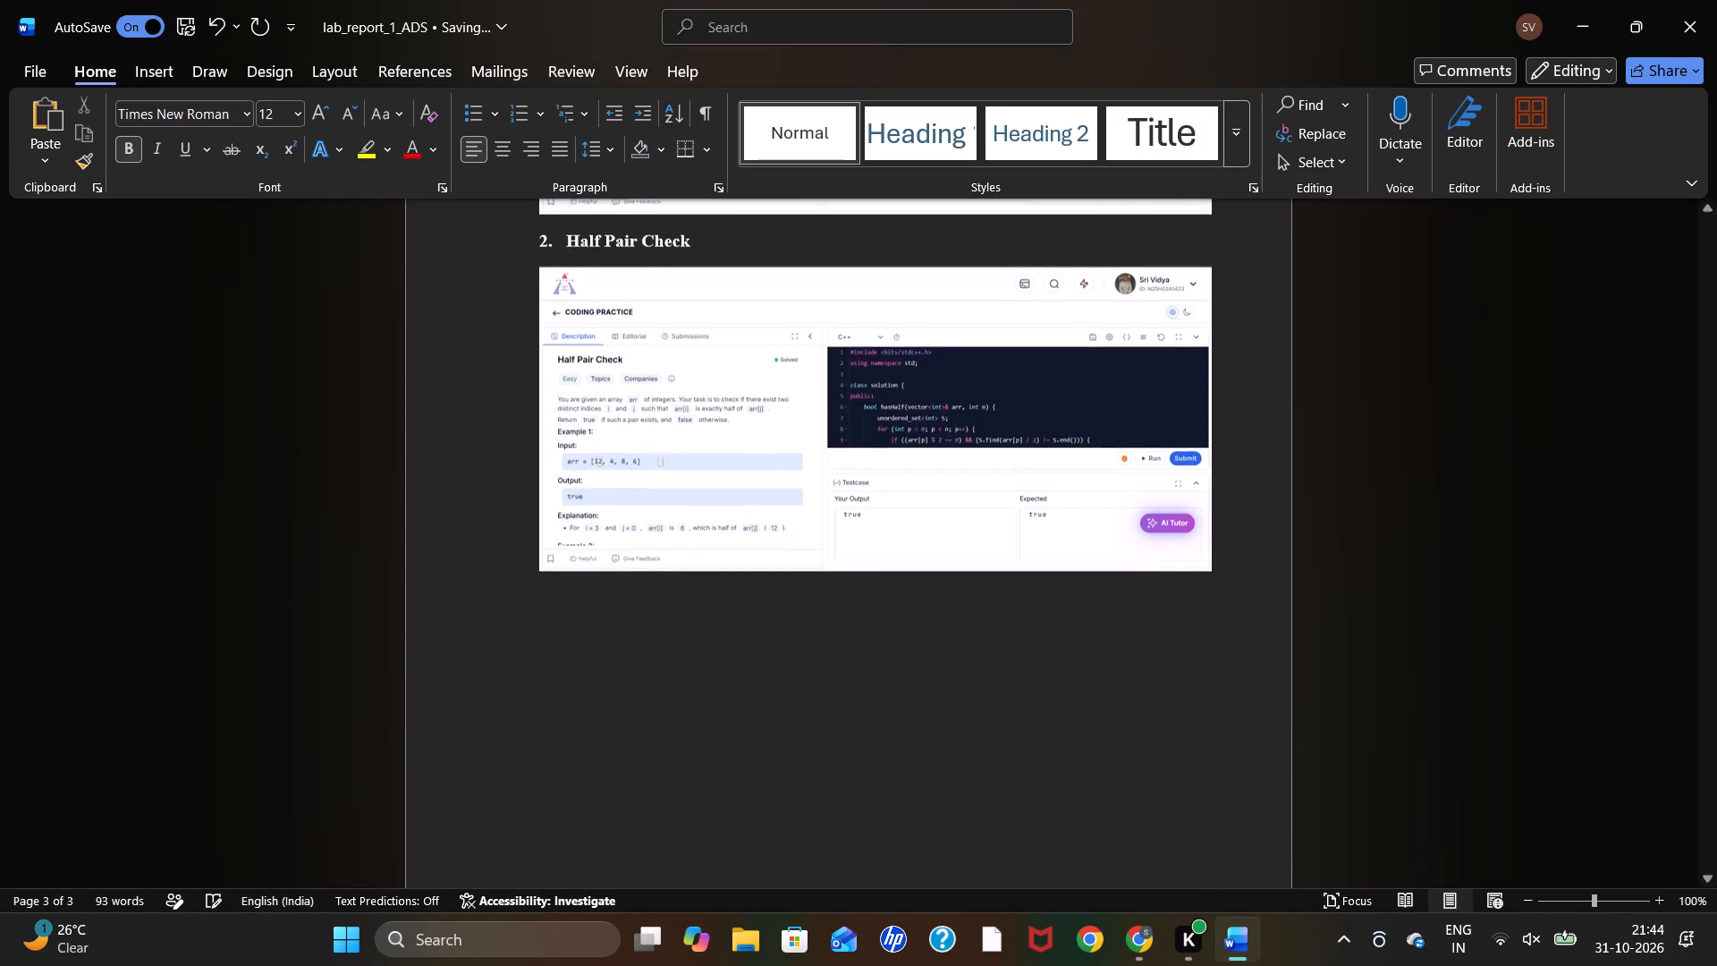
{"action": "key", "text": "Return"}
{"action": "key", "text": "BackSpace"}
{"action": "key", "text": "BackSpace"}
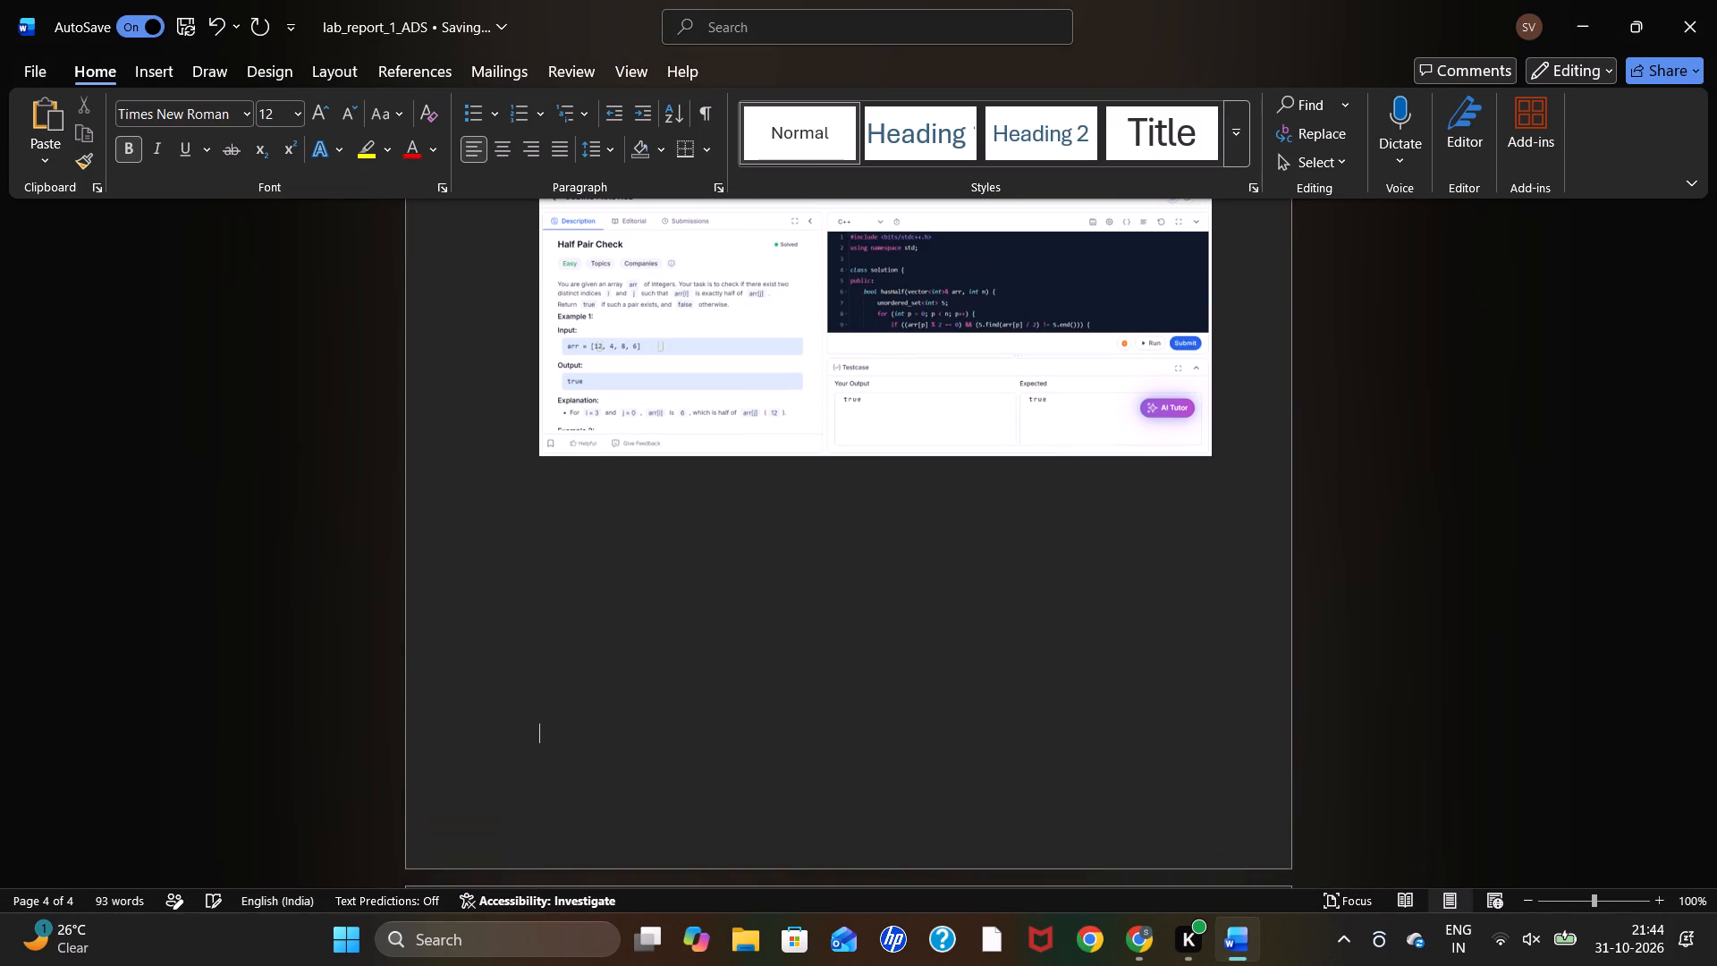
{"action": "key", "text": "Return"}
Add the Pattern Word Matching with Bijection title, copied from the Chrome coding practice list, as numbered item 3 on the report's new page.
{"action": "type", "text": "3."}
{"action": "key", "text": "space"}
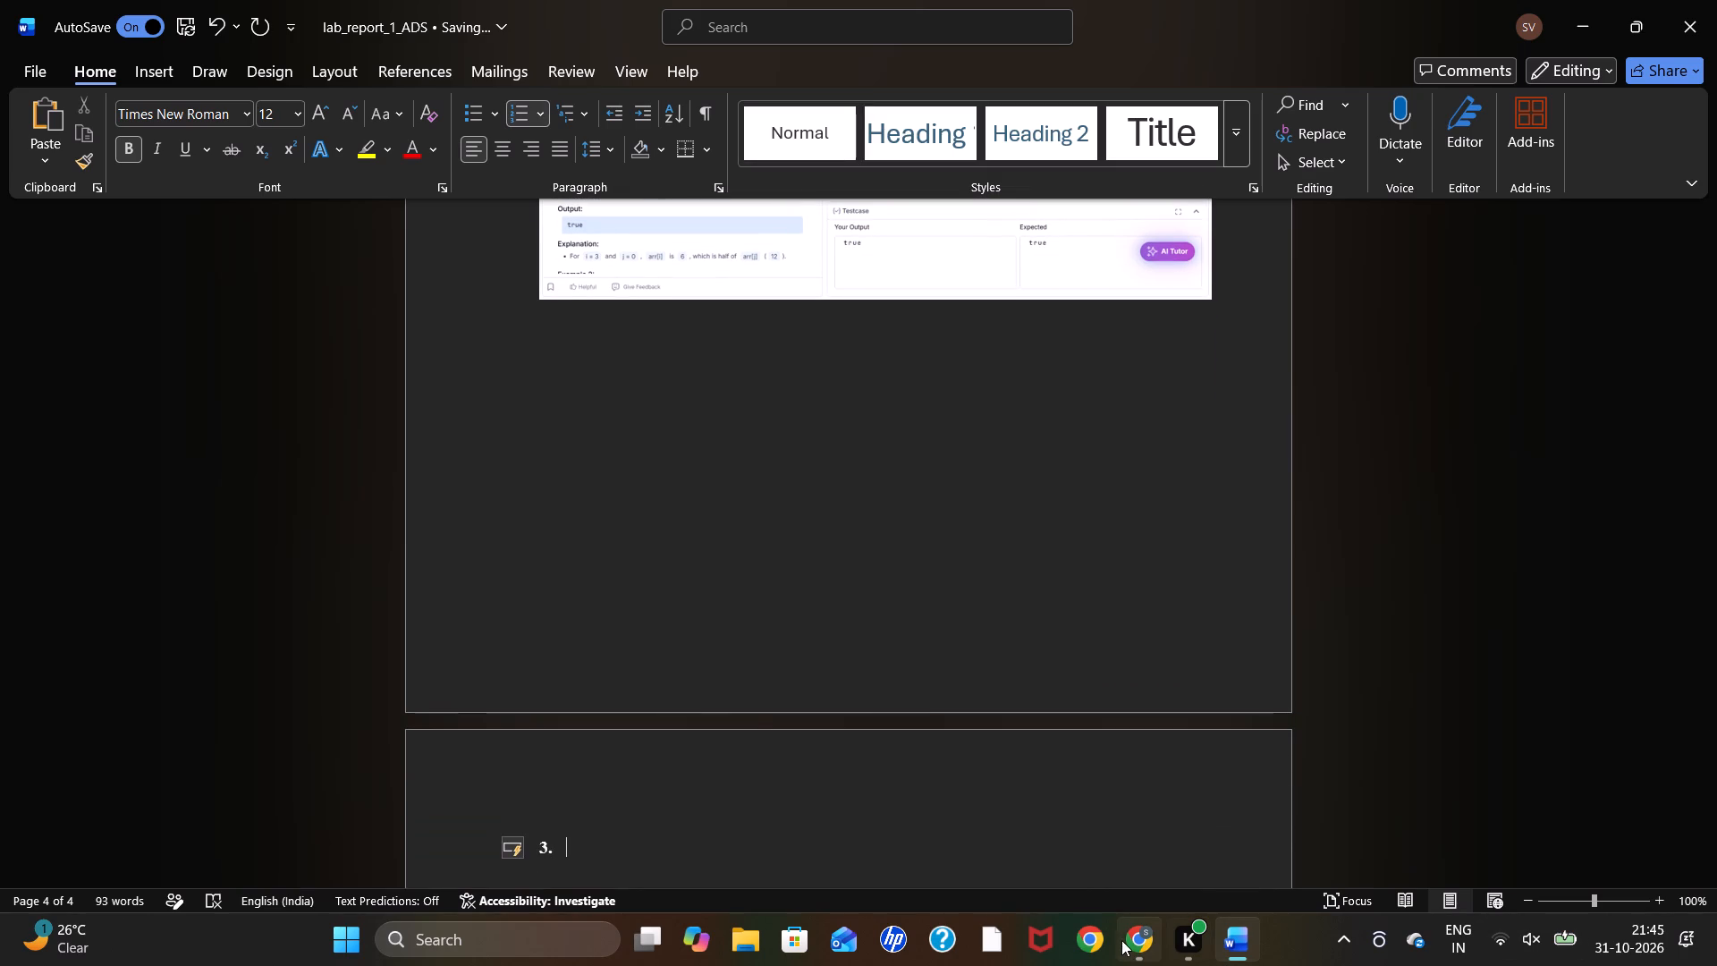
{"action": "left_click", "coordinate": [1121, 860]}
{"action": "left_click_drag", "start_coordinate": [14, 263], "coordinate": [36, 253]}
{"action": "left_click", "coordinate": [36, 253]}
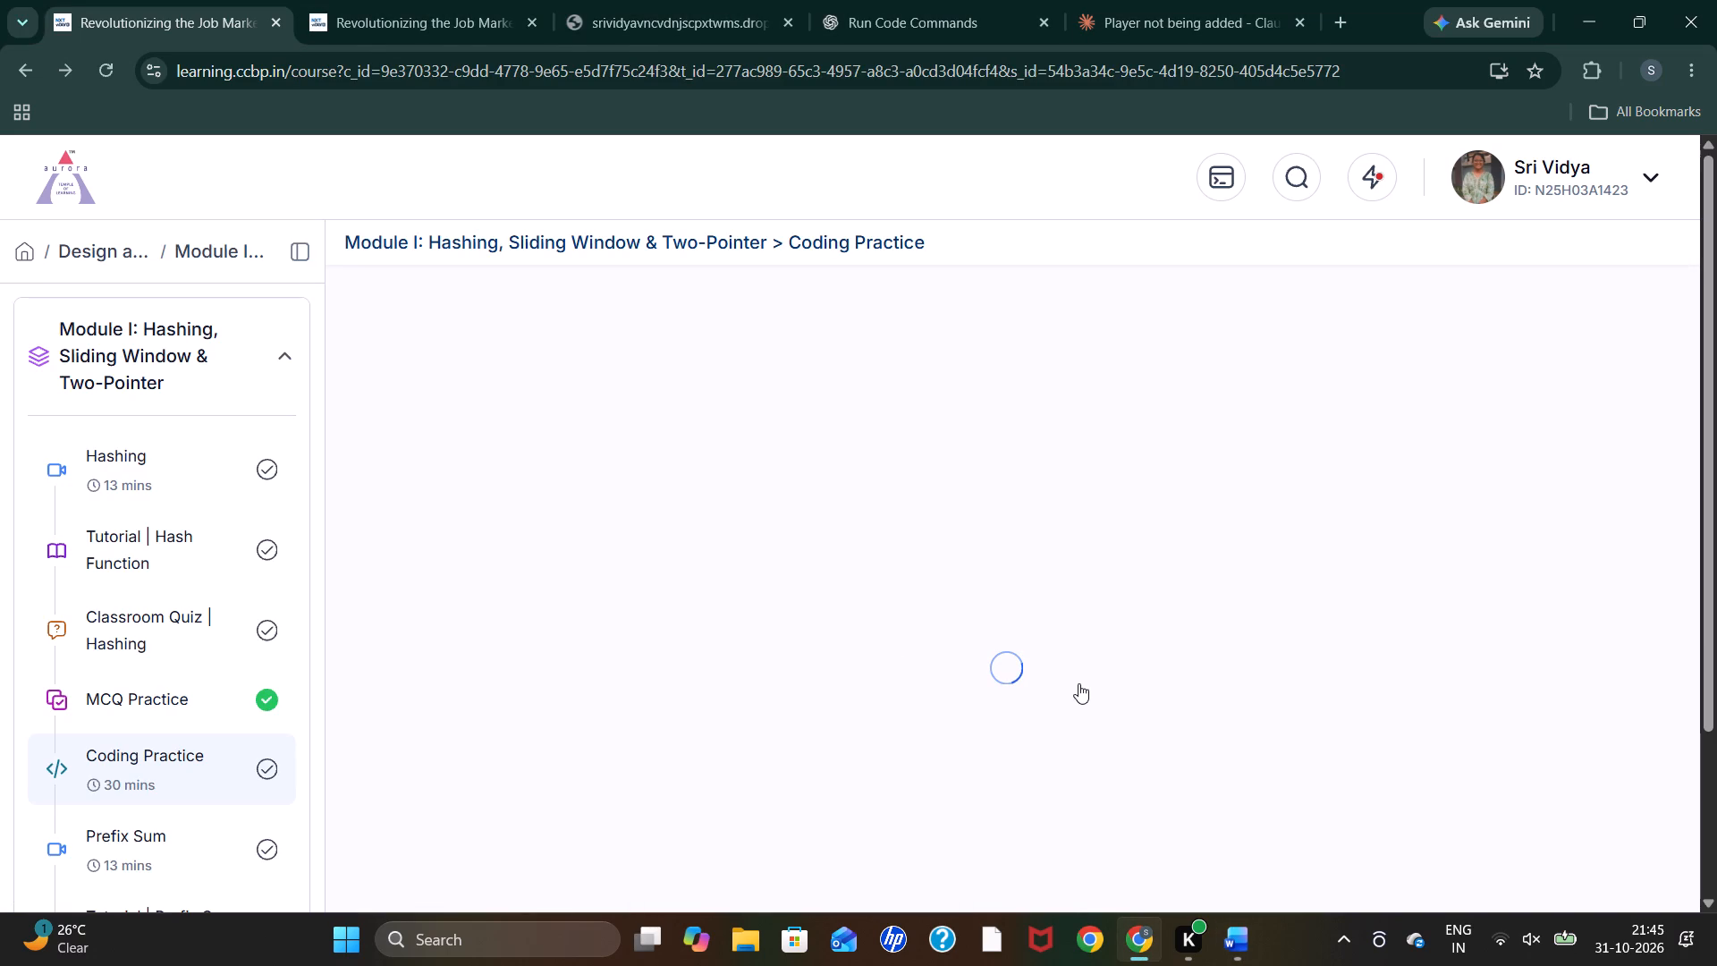
{"action": "left_click", "coordinate": [706, 638]}
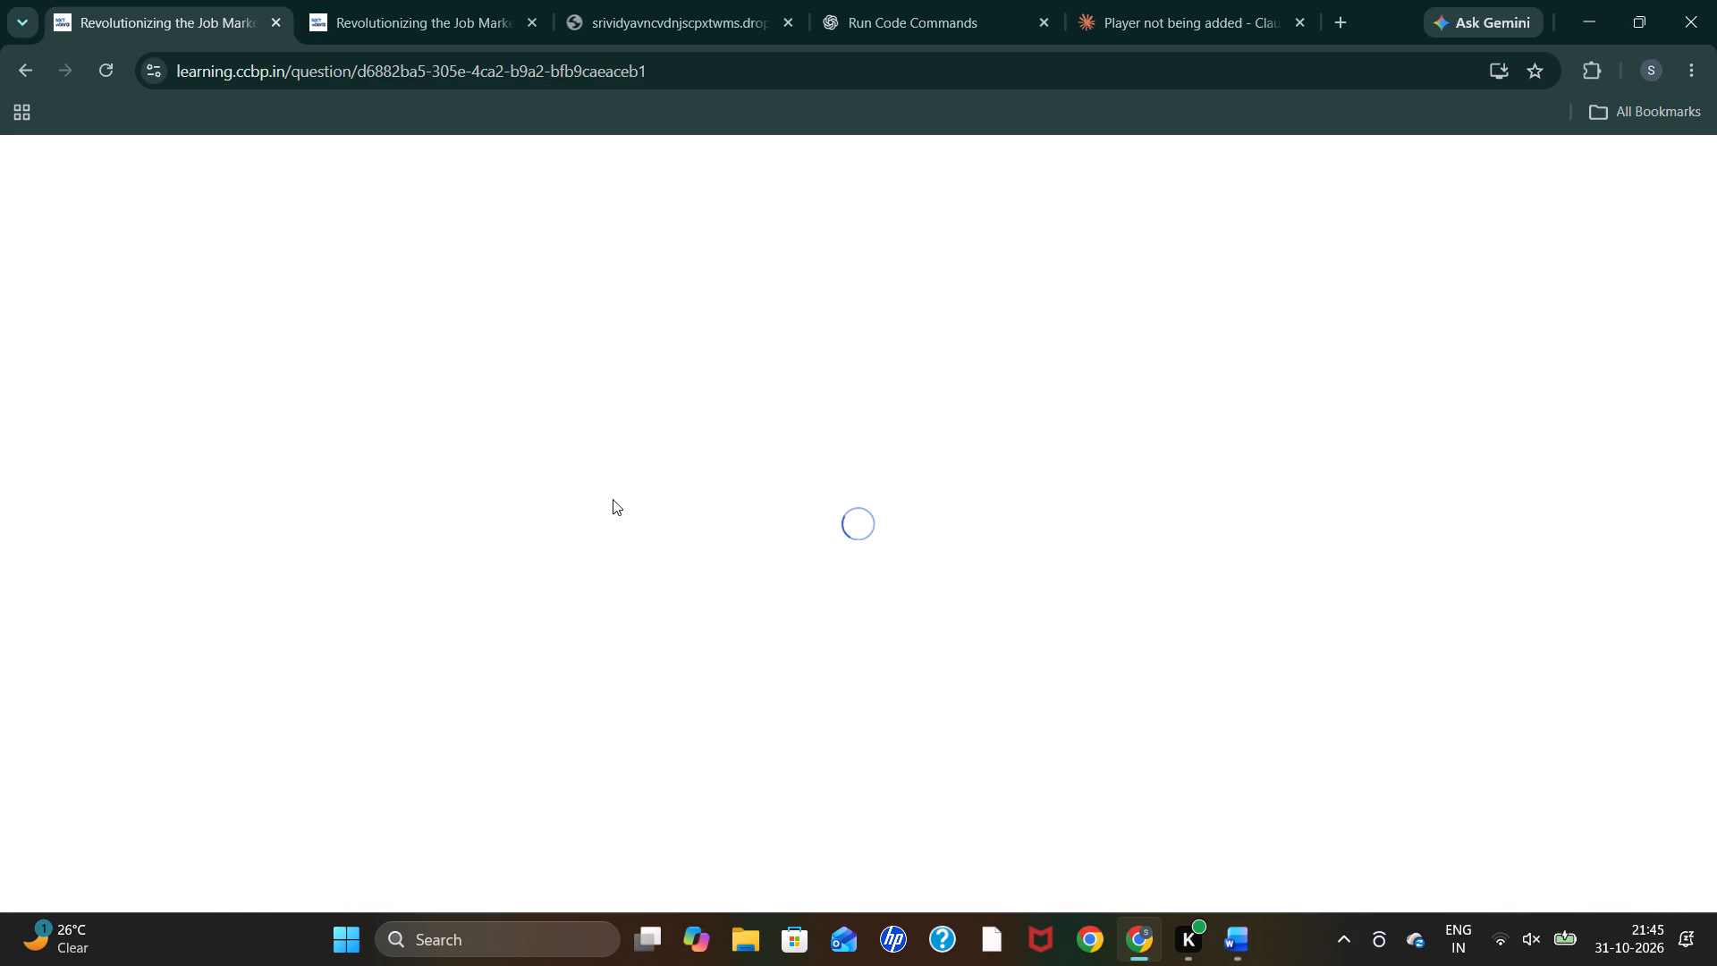
{"action": "left_click", "coordinate": [24, 82]}
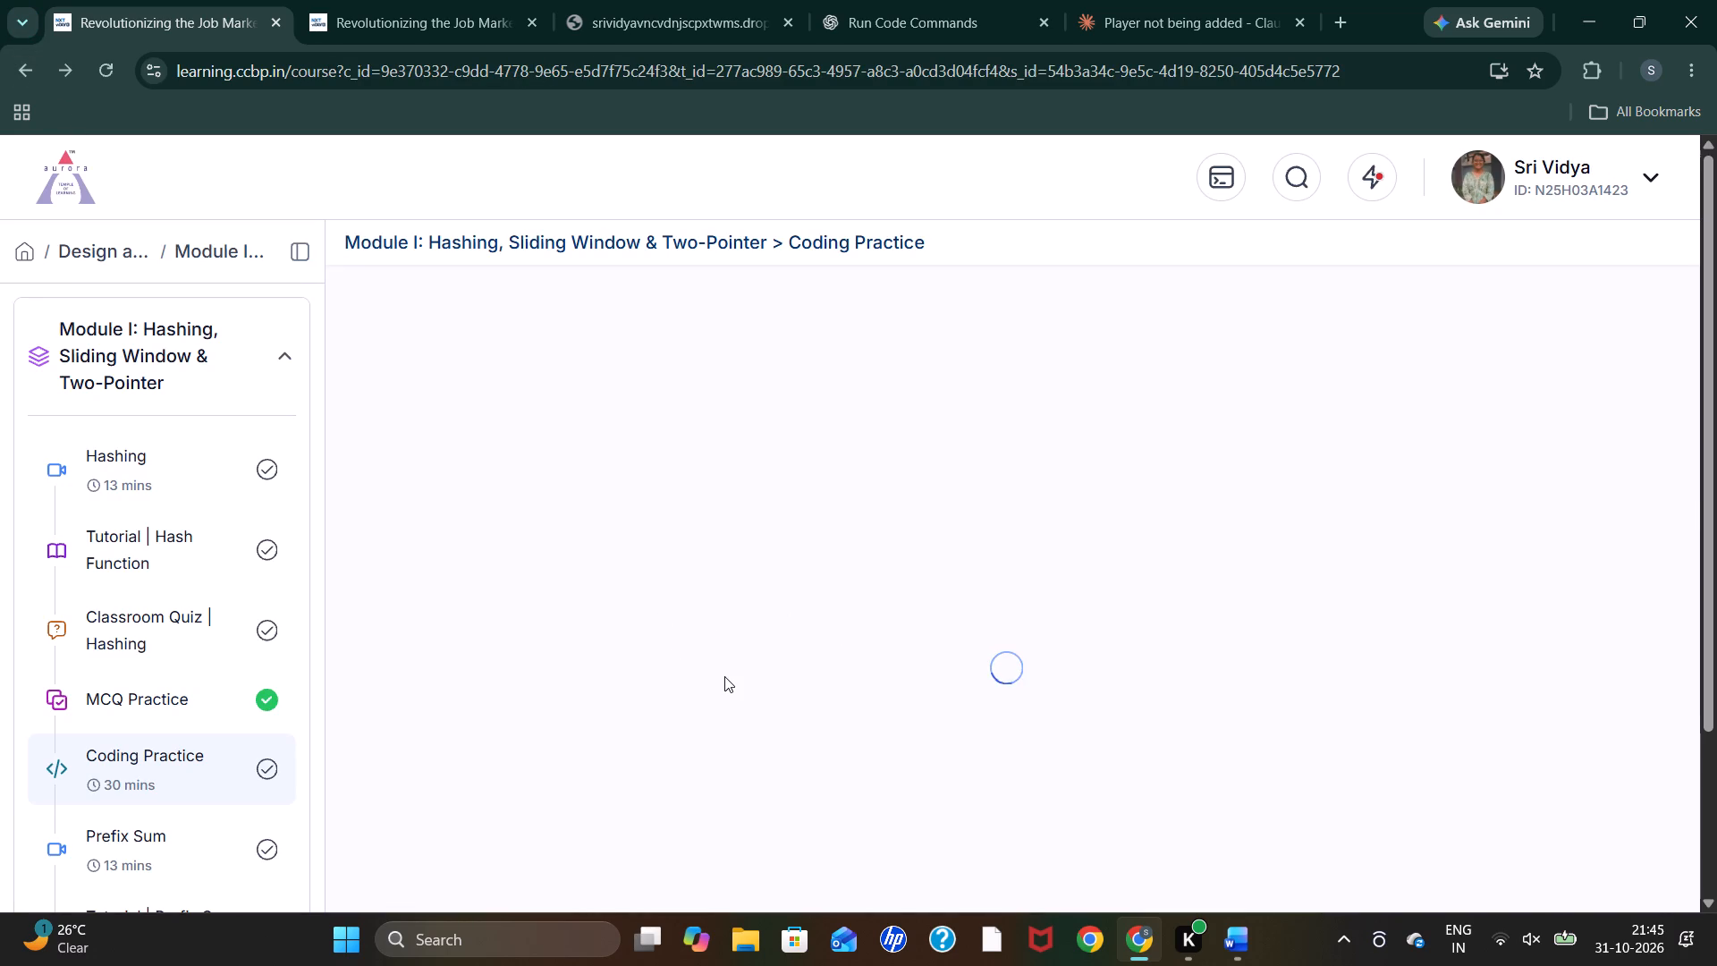
{"action": "left_click_drag", "start_coordinate": [698, 639], "coordinate": [368, 639]}
{"action": "key", "text": "ctrl+c"}
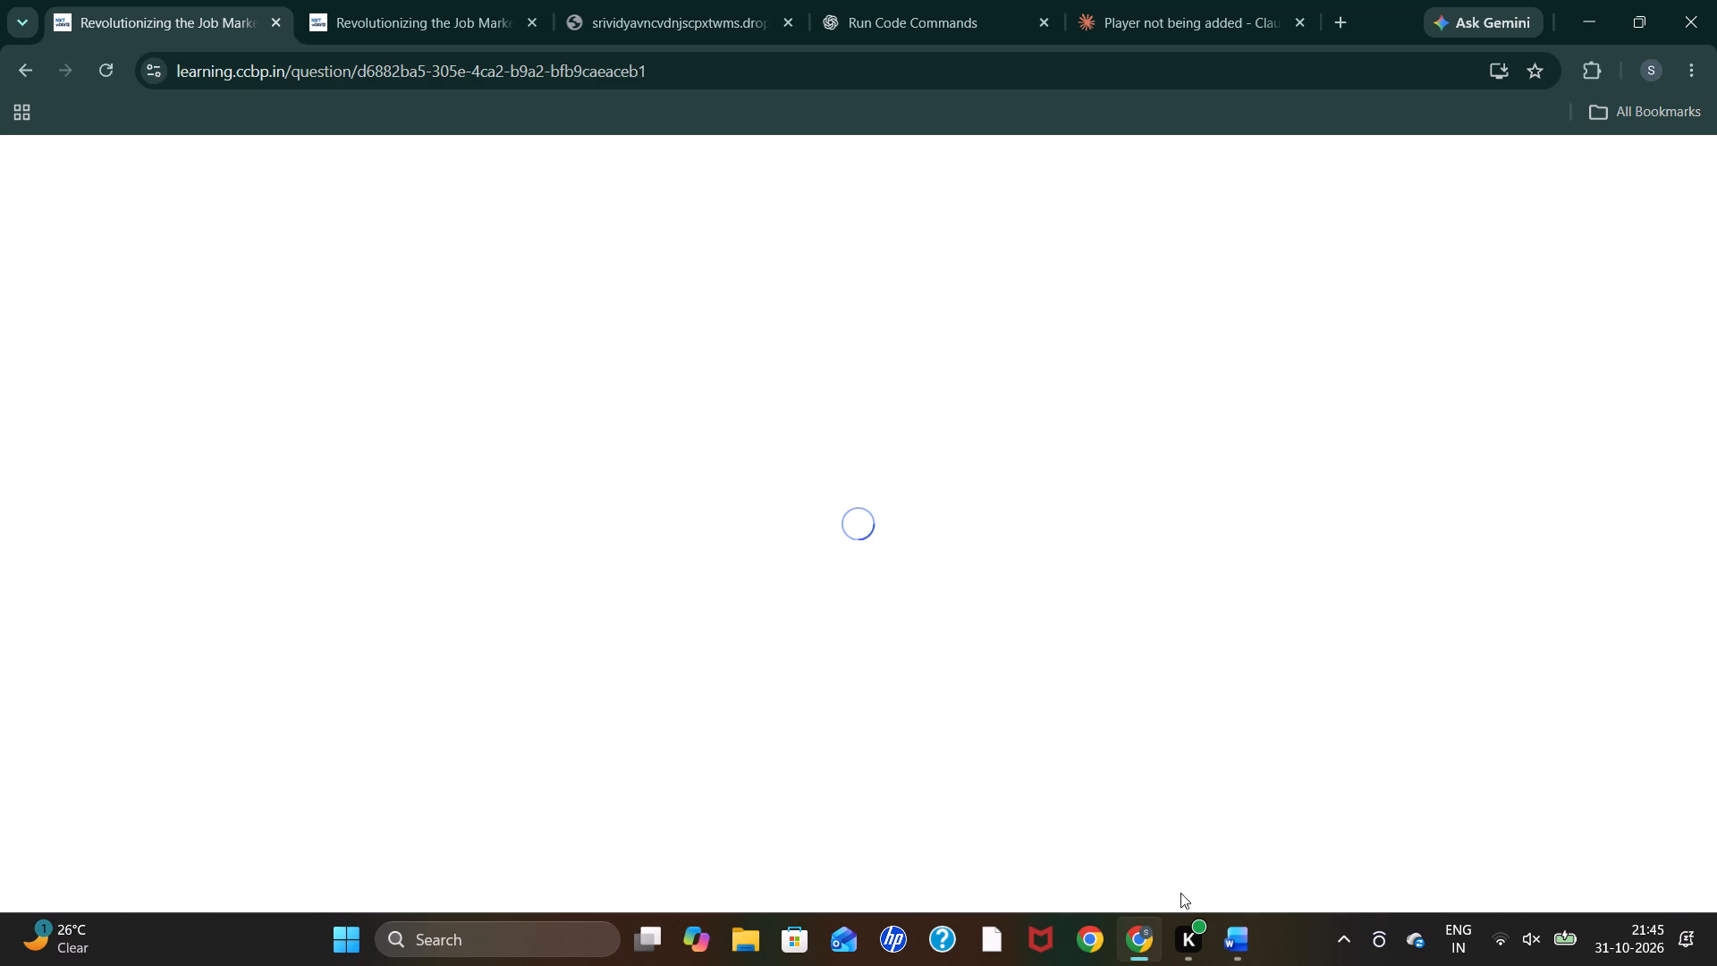
{"action": "left_click", "coordinate": [1231, 871]}
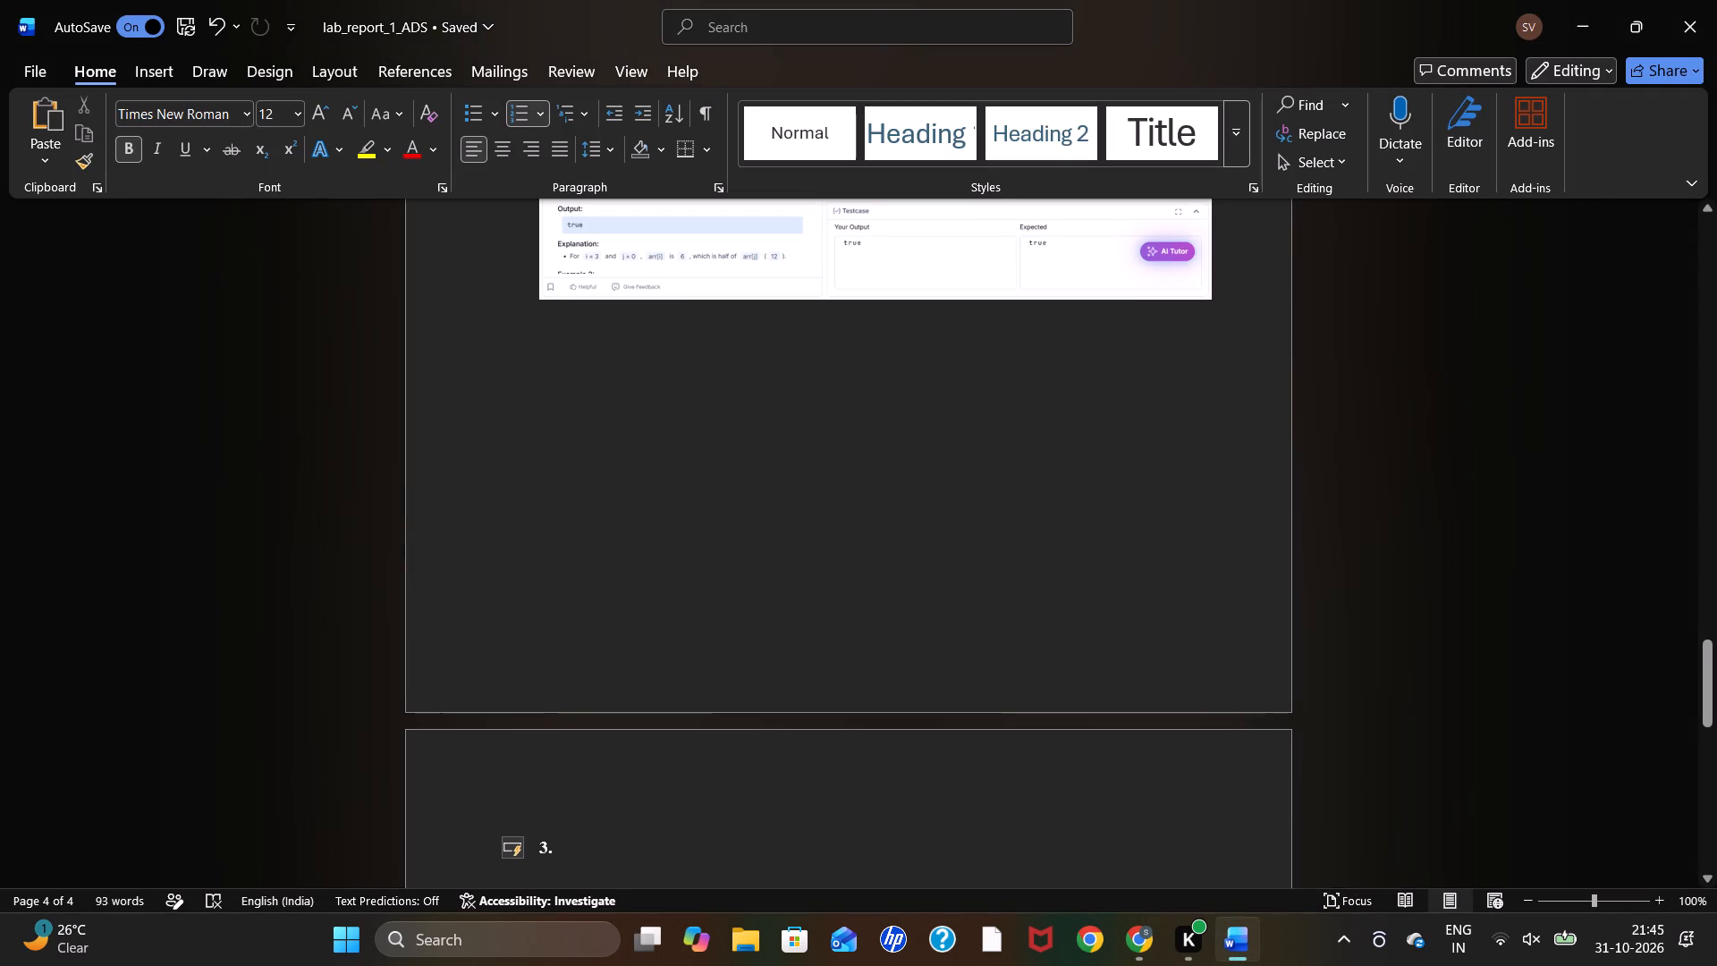
{"action": "key", "text": "ctrl+v"}
Add the subheading "CODING PRACTISE – 1" on a new line between MODULE -1 and the Most Frequent Element item.
{"action": "scroll", "coordinate": [723, 739], "scroll_direction": "up", "scroll_amount": 9}
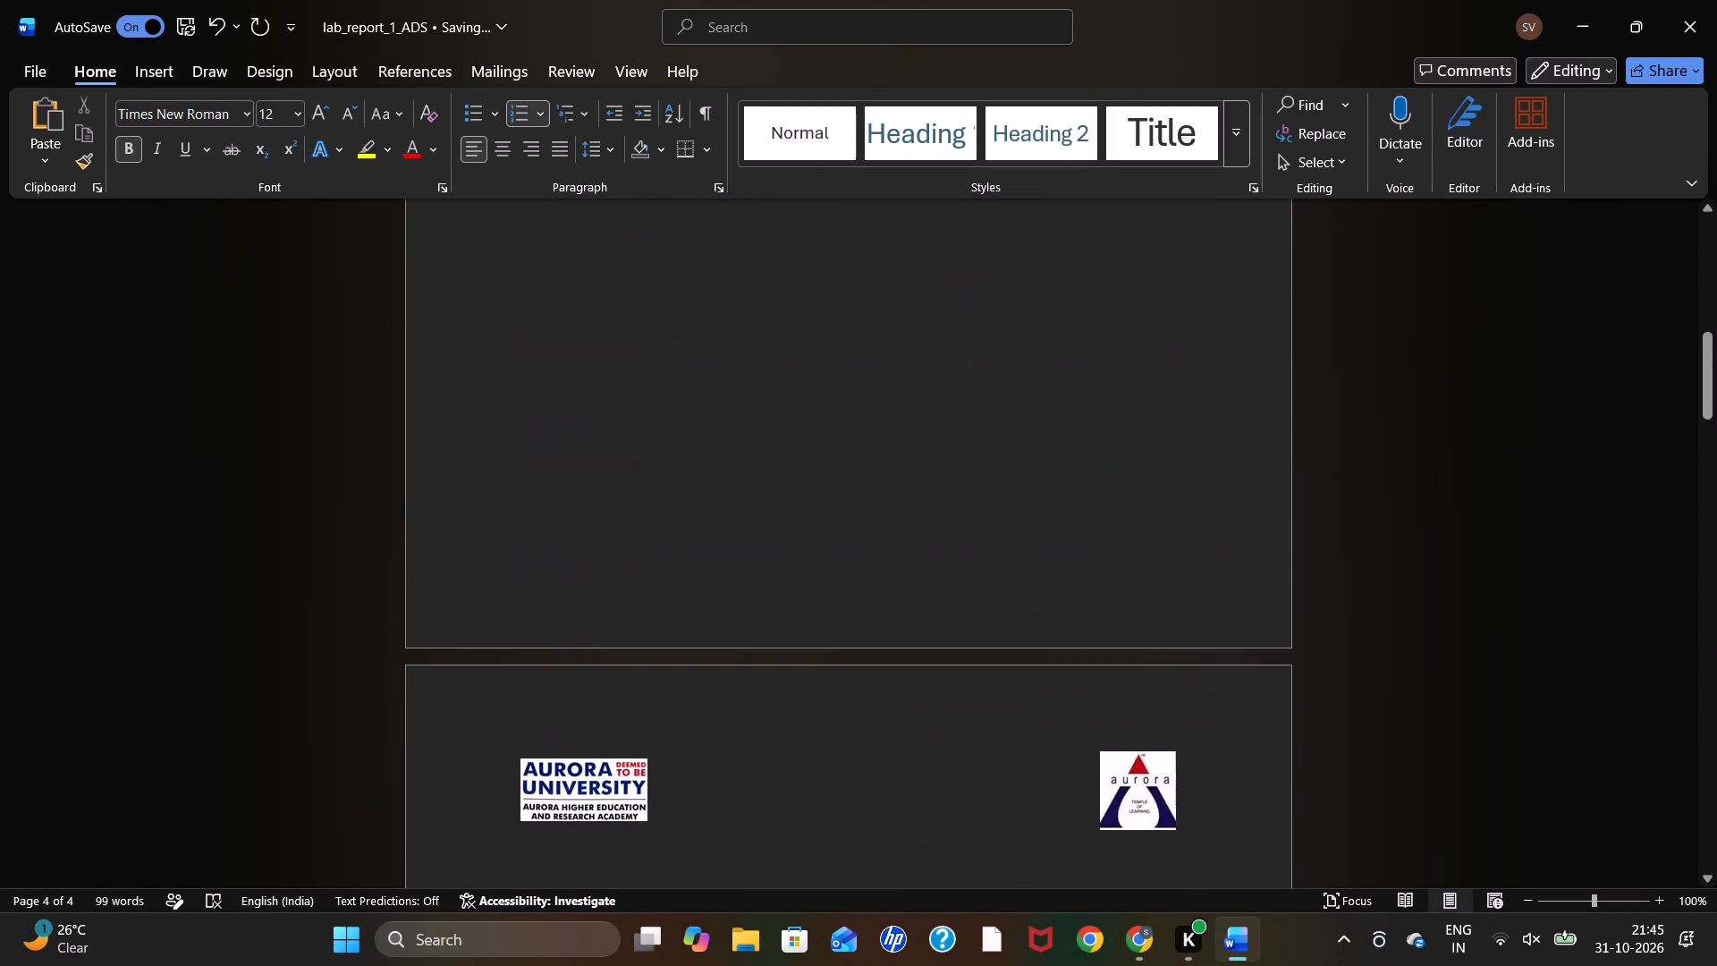
{"action": "scroll", "coordinate": [715, 707], "scroll_direction": "down", "scroll_amount": 4}
{"action": "scroll", "coordinate": [727, 715], "scroll_direction": "up", "scroll_amount": 2}
{"action": "scroll", "coordinate": [727, 715], "scroll_direction": "down", "scroll_amount": 3}
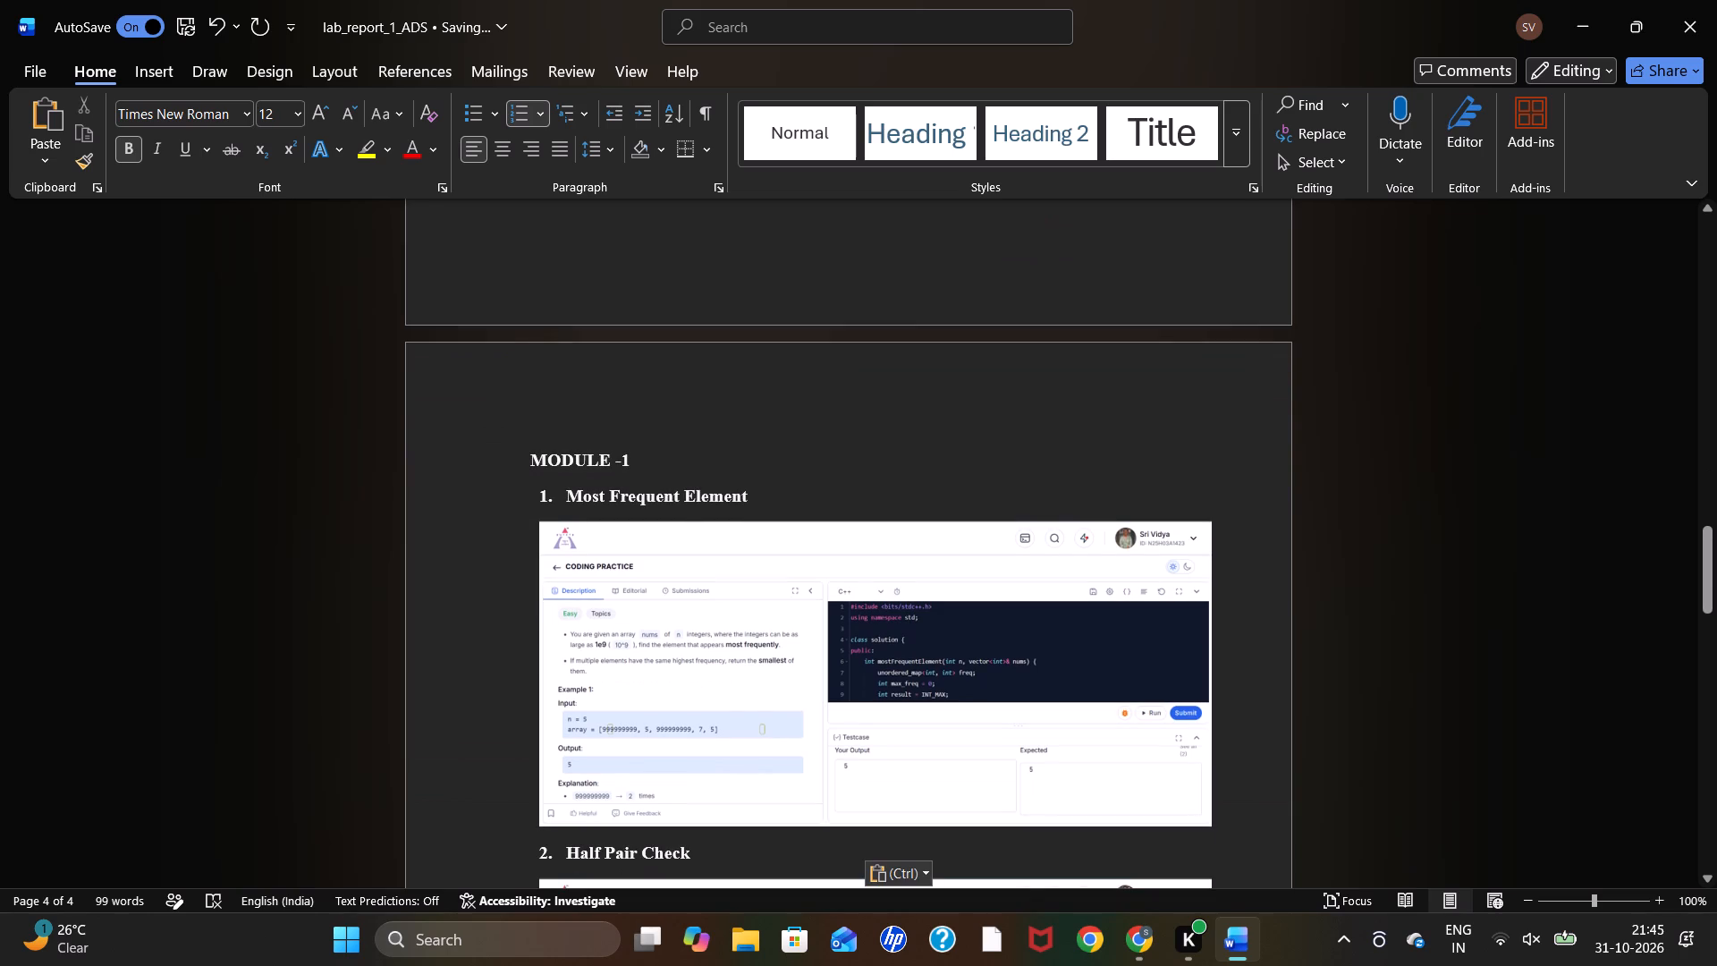
{"action": "left_click", "coordinate": [647, 451]}
{"action": "key", "text": "Return"}
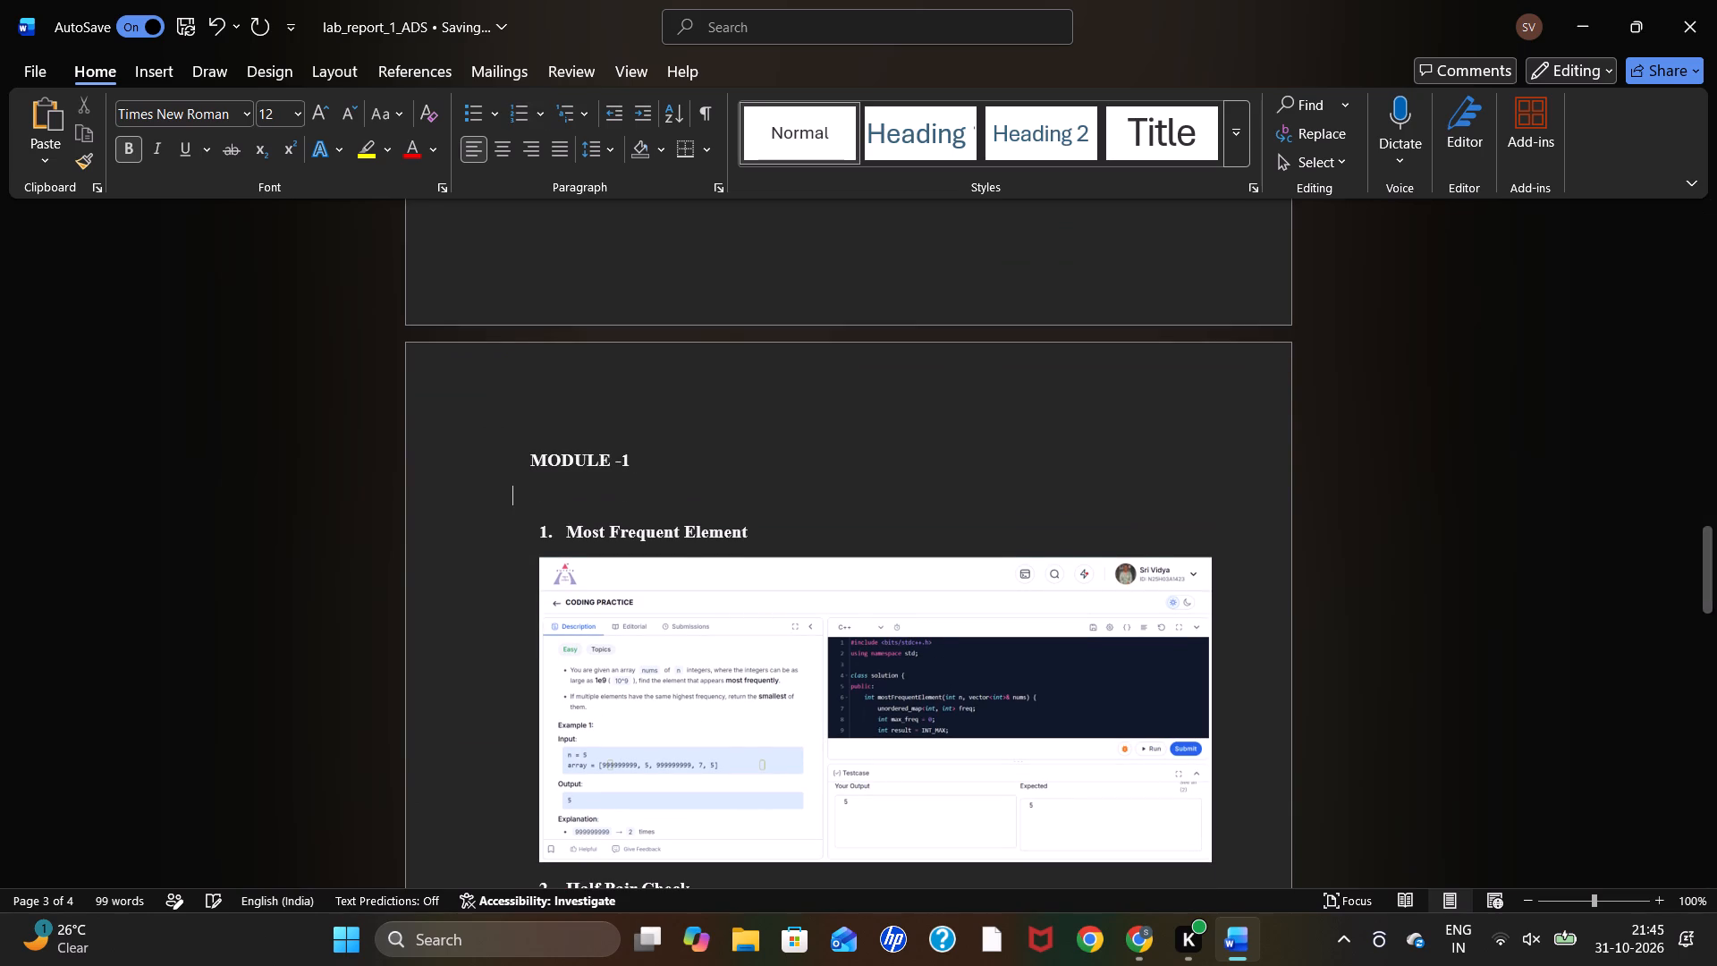
{"action": "key", "text": "space"}
{"action": "key", "text": "space"}
{"action": "key", "text": "space"}
{"action": "key", "text": "space"}
{"action": "key", "text": "space"}
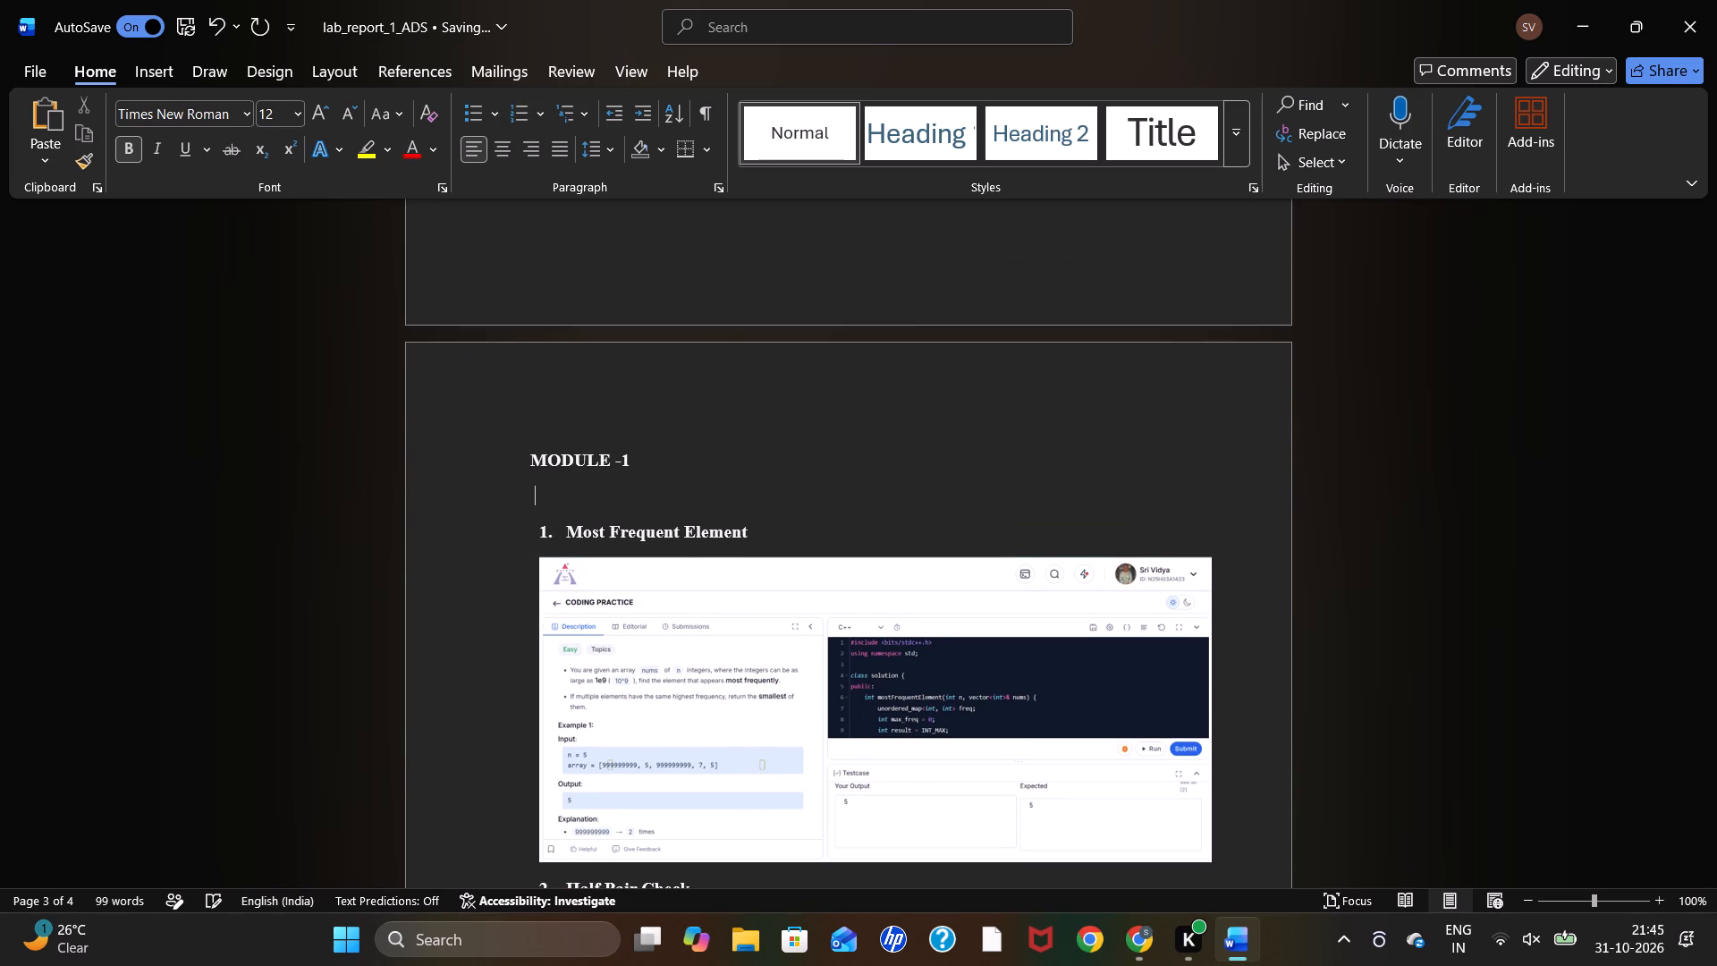
{"action": "key", "text": "BackSpace"}
{"action": "type", "text": "CODING"}
{"action": "key", "text": "space"}
{"action": "type", "text": "PRACTISE - 1"}
{"action": "key", "text": "space"}
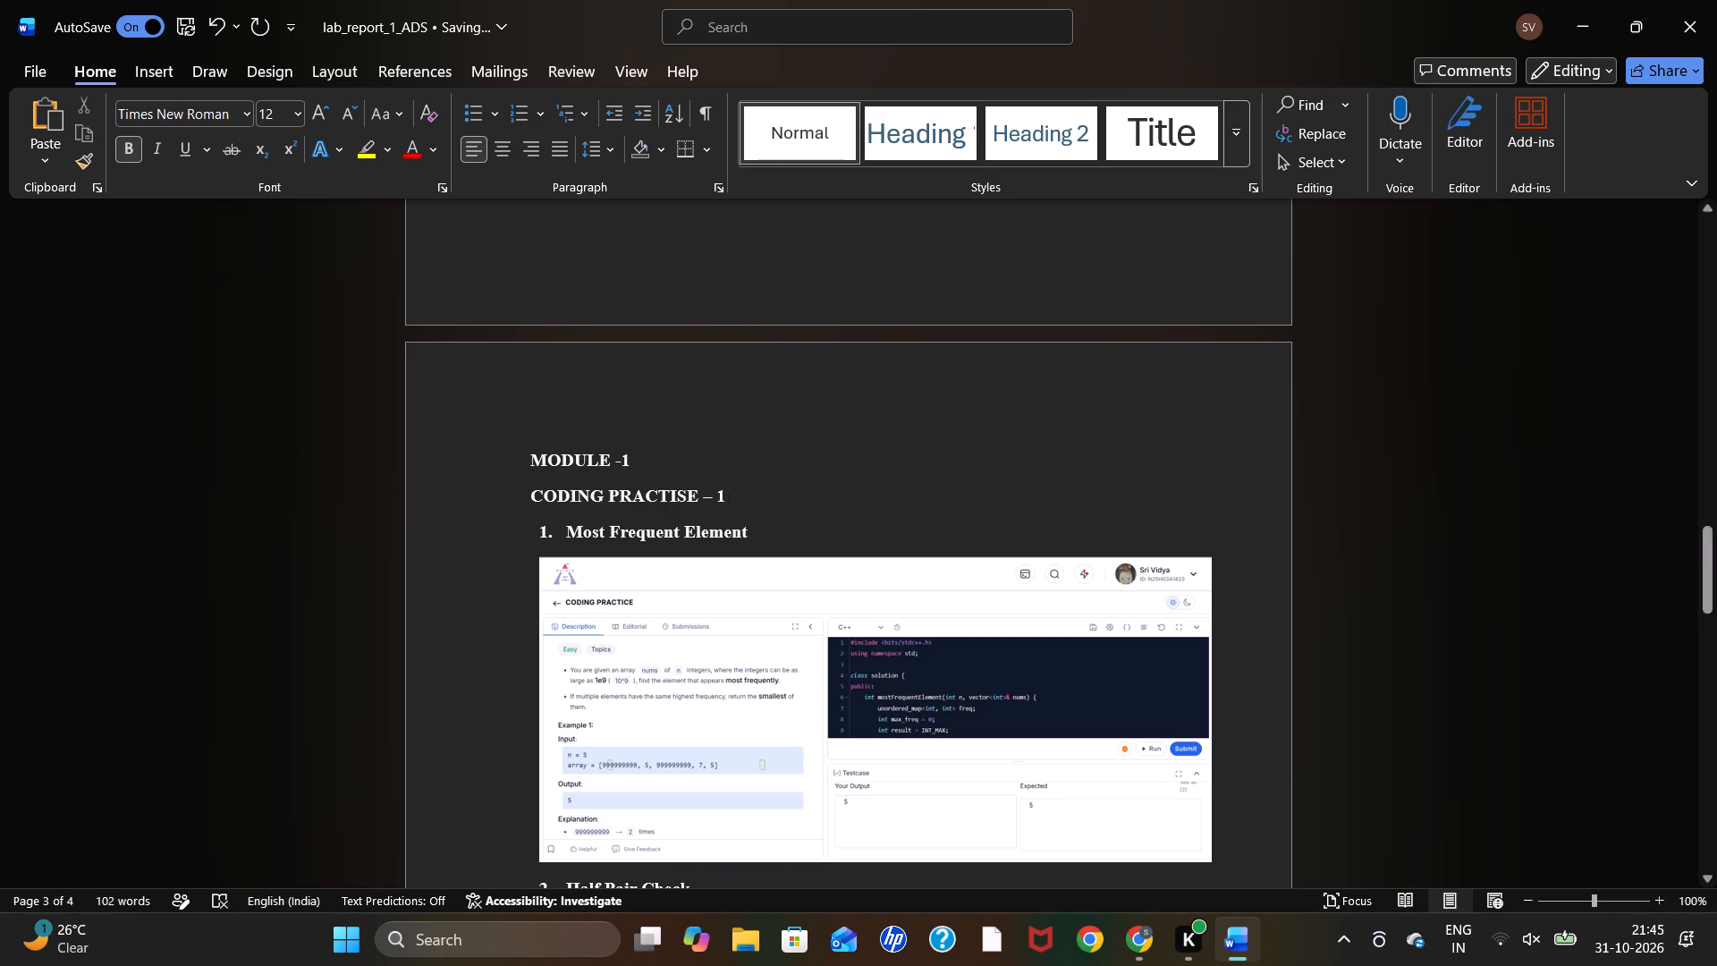
Add an unnumbered blank line below the "Pattern Word Matching with Bijection" heading.
{"action": "scroll", "coordinate": [934, 523], "scroll_direction": "down", "scroll_amount": 7}
{"action": "scroll", "coordinate": [934, 523], "scroll_direction": "up", "scroll_amount": 1}
{"action": "left_click", "coordinate": [906, 320]}
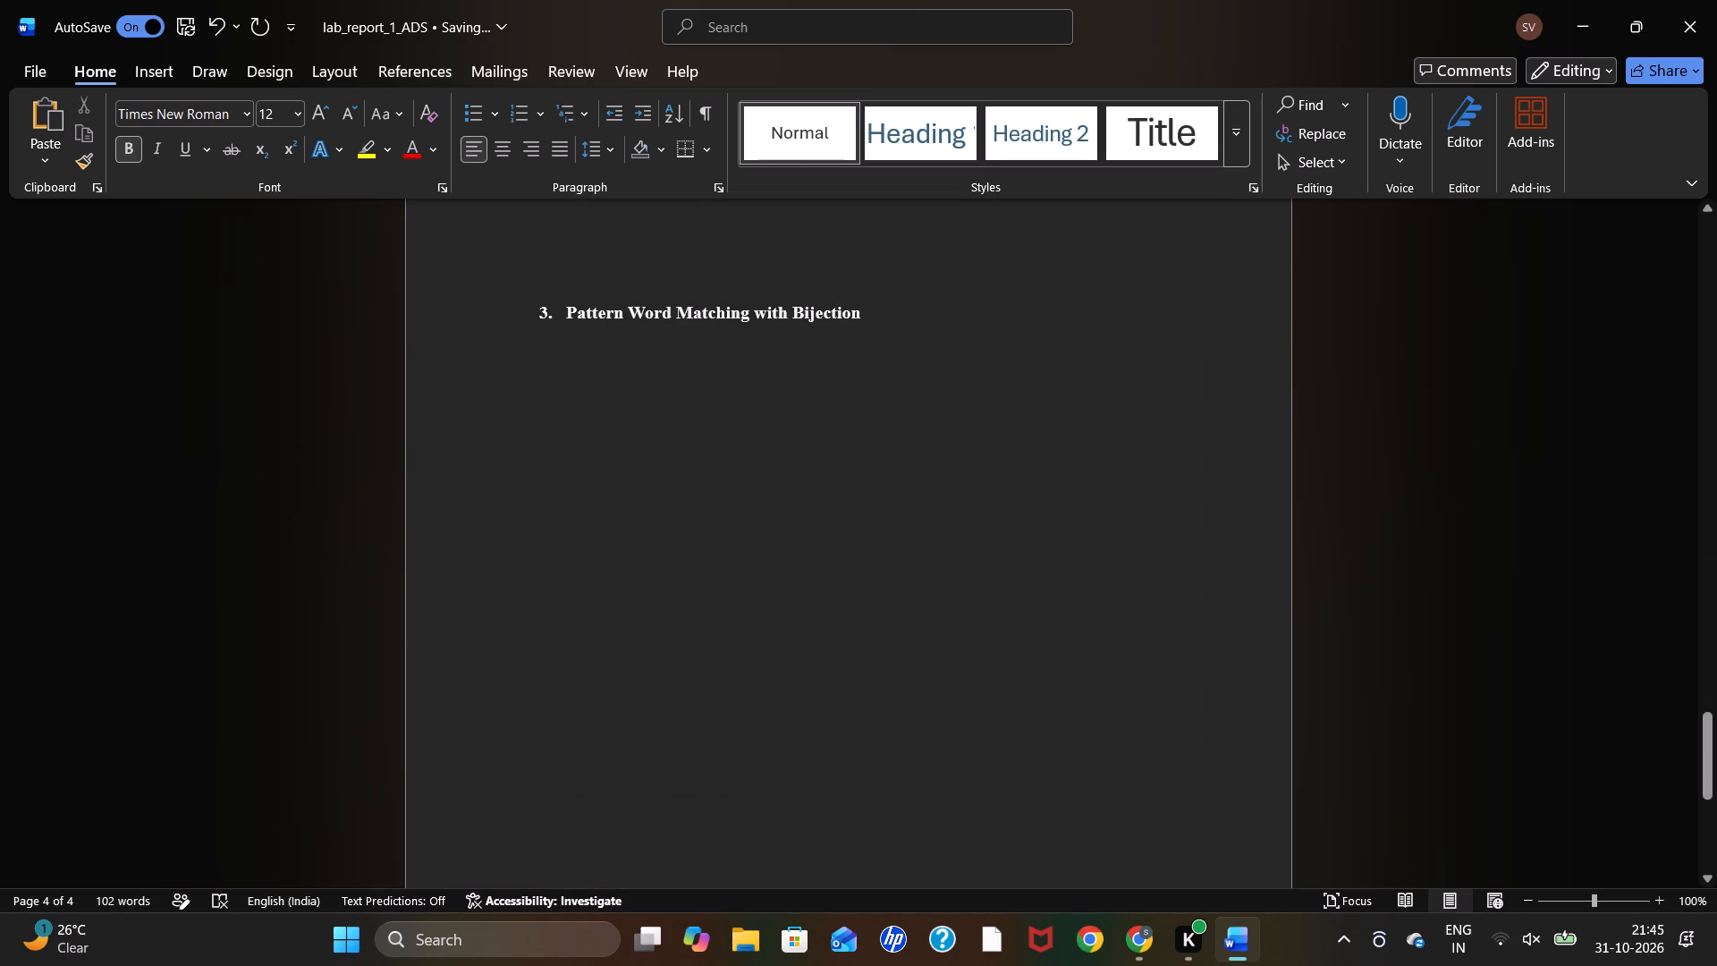
{"action": "key", "text": "Return"}
{"action": "key", "text": "BackSpace"}
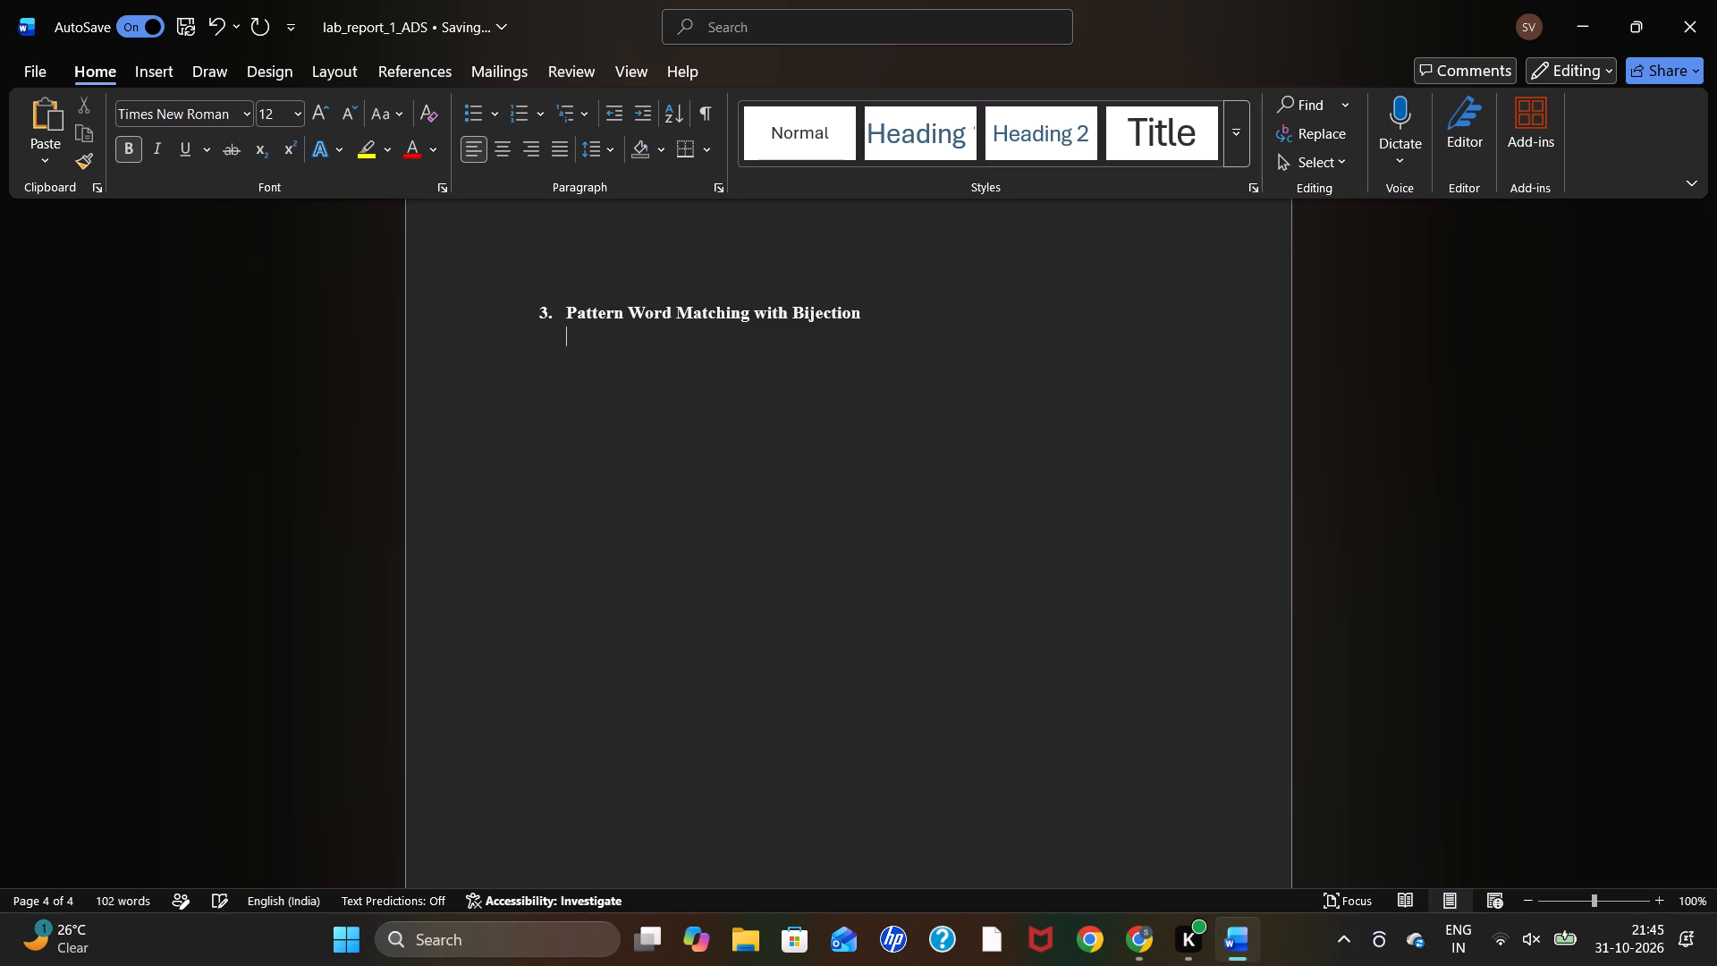
In Chrome, run the Pattern Word Matching with Bijection solution and bring its actual and expected output into view.
{"action": "key", "text": "BackSpace"}
{"action": "left_click", "coordinate": [1160, 834]}
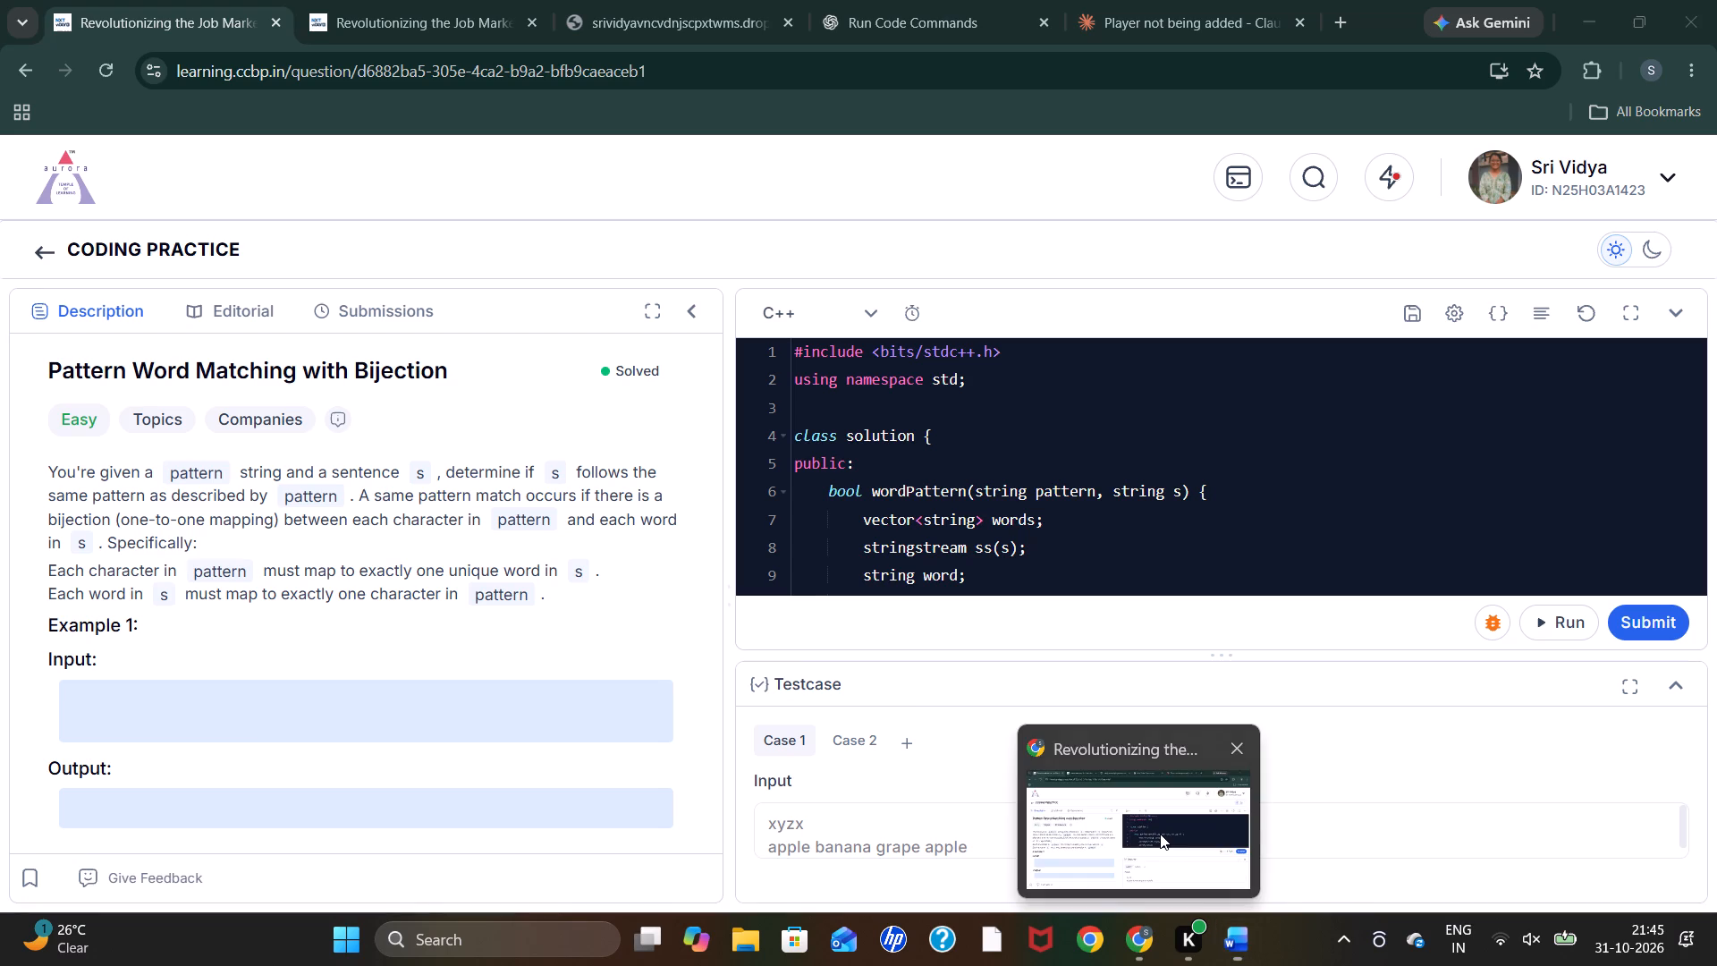
{"action": "left_click", "coordinate": [1560, 626]}
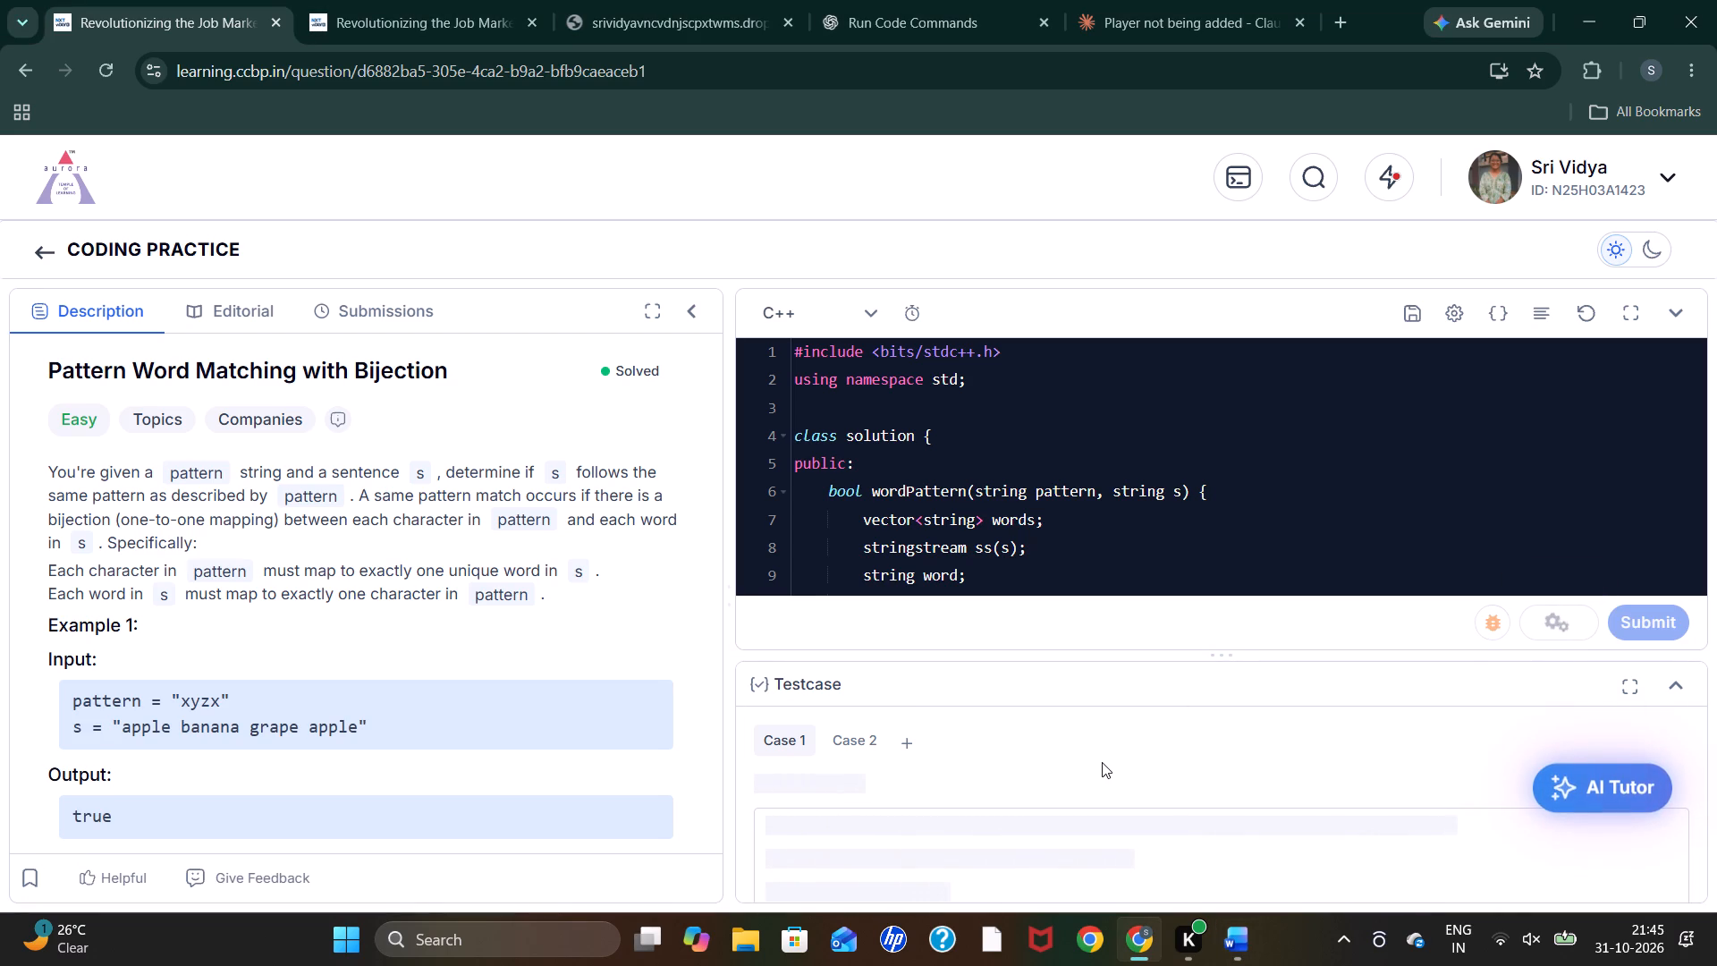
{"action": "scroll", "coordinate": [1102, 762], "scroll_direction": "down", "scroll_amount": 1}
{"action": "scroll", "coordinate": [1109, 800], "scroll_direction": "up", "scroll_amount": 2}
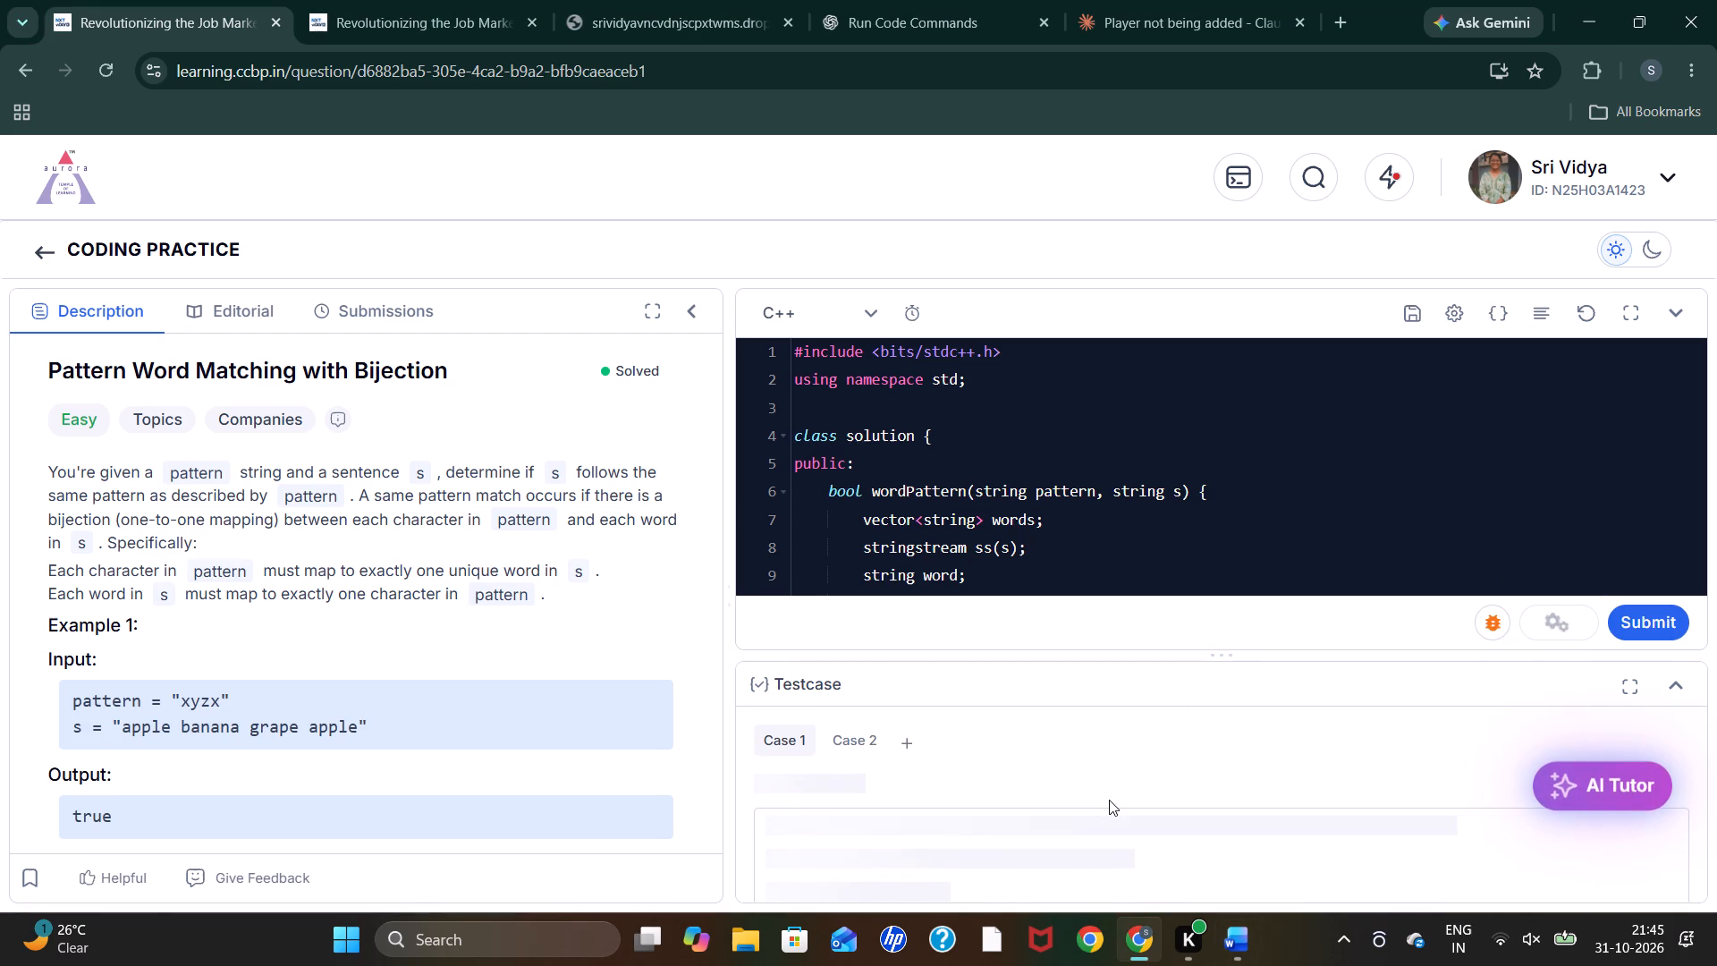
{"action": "scroll", "coordinate": [1109, 800], "scroll_direction": "down", "scroll_amount": 1}
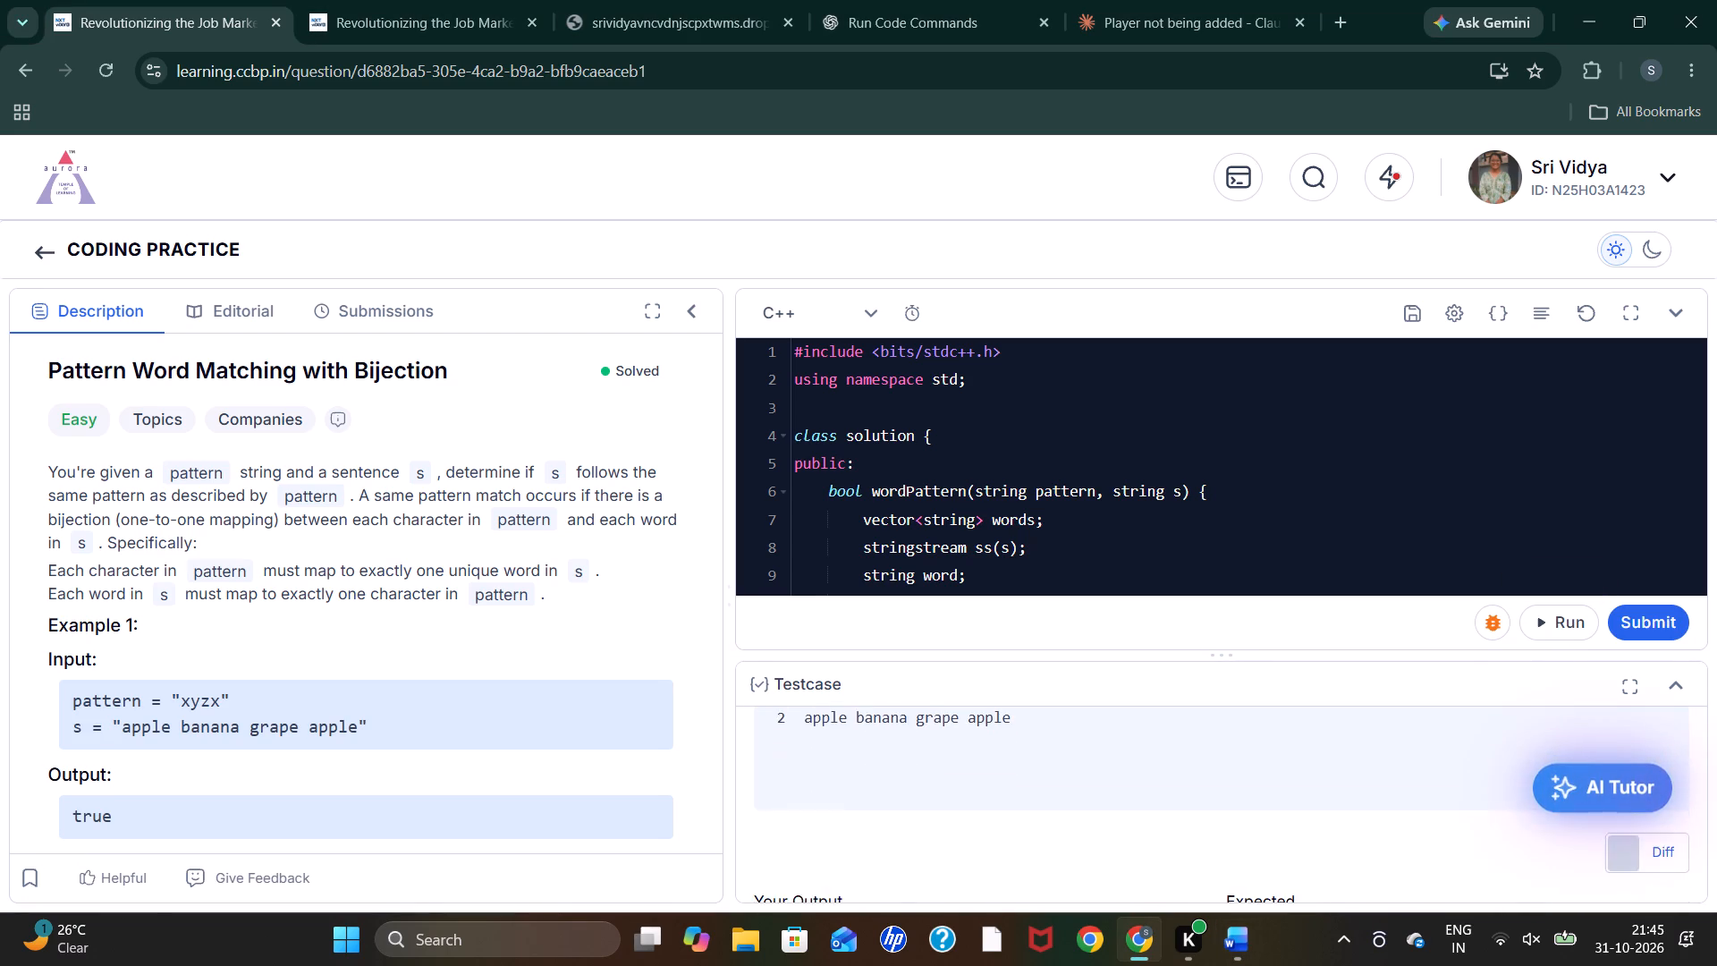
{"action": "scroll", "coordinate": [1109, 800], "scroll_direction": "down", "scroll_amount": 2}
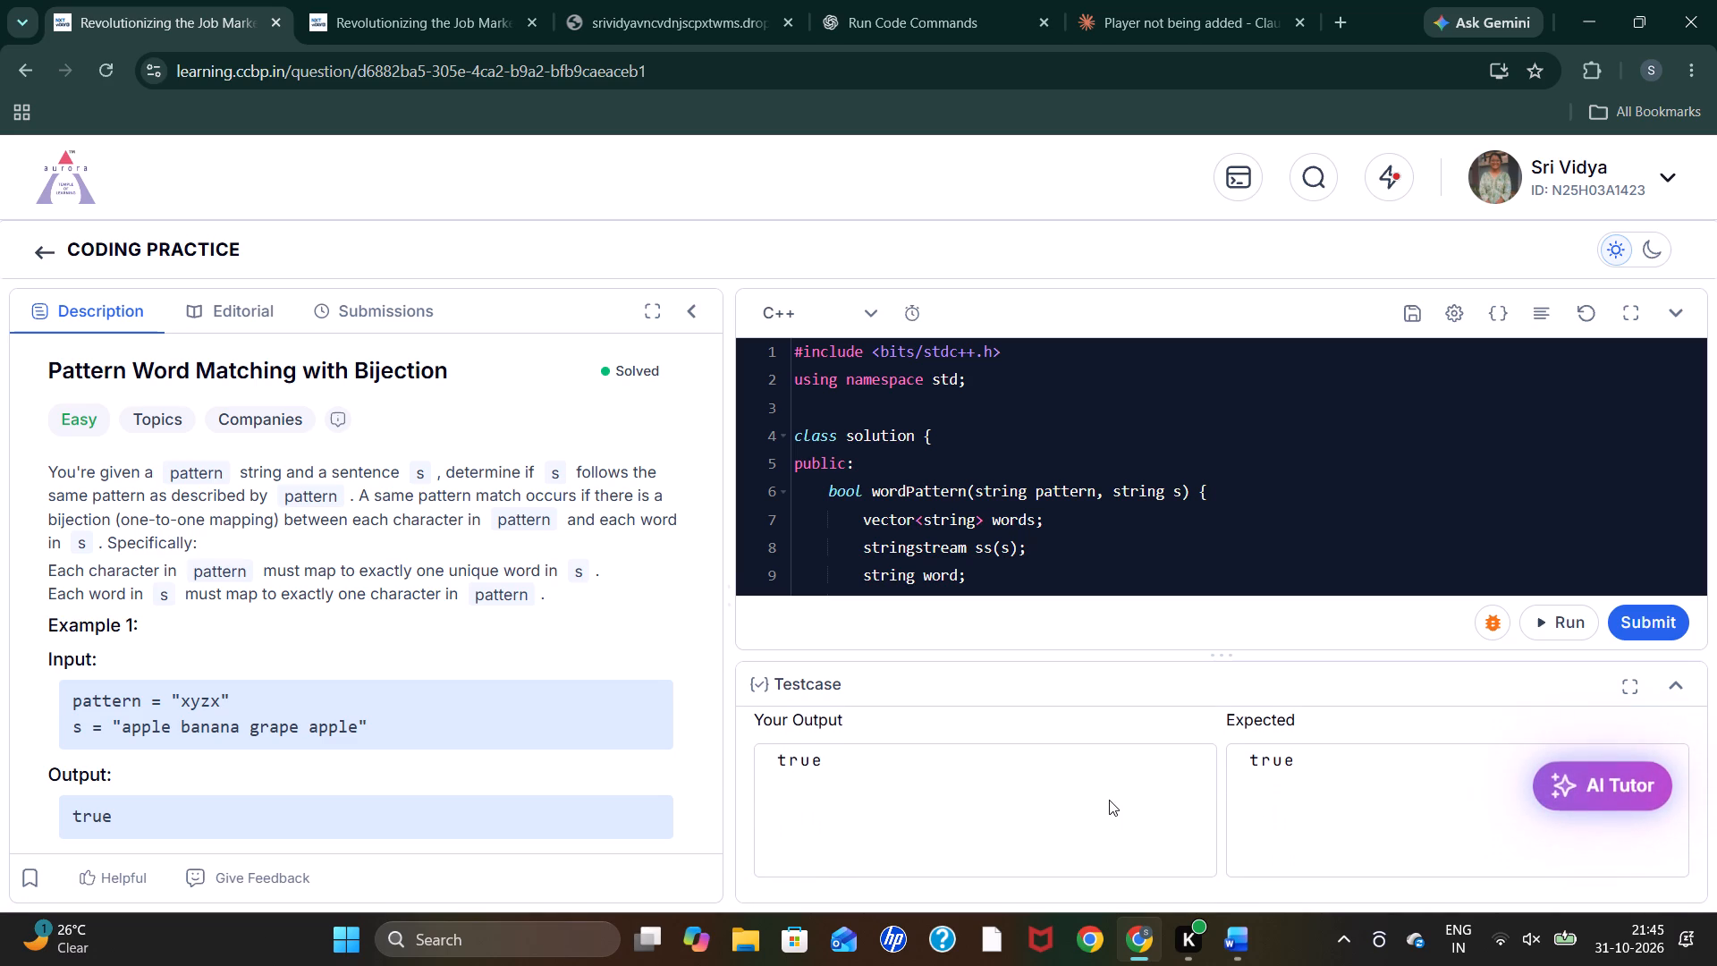
Capture the full problem page with code and output, and paste it under the Pattern Word Matching with Bijection heading in Word.
{"action": "key", "text": "Print"}
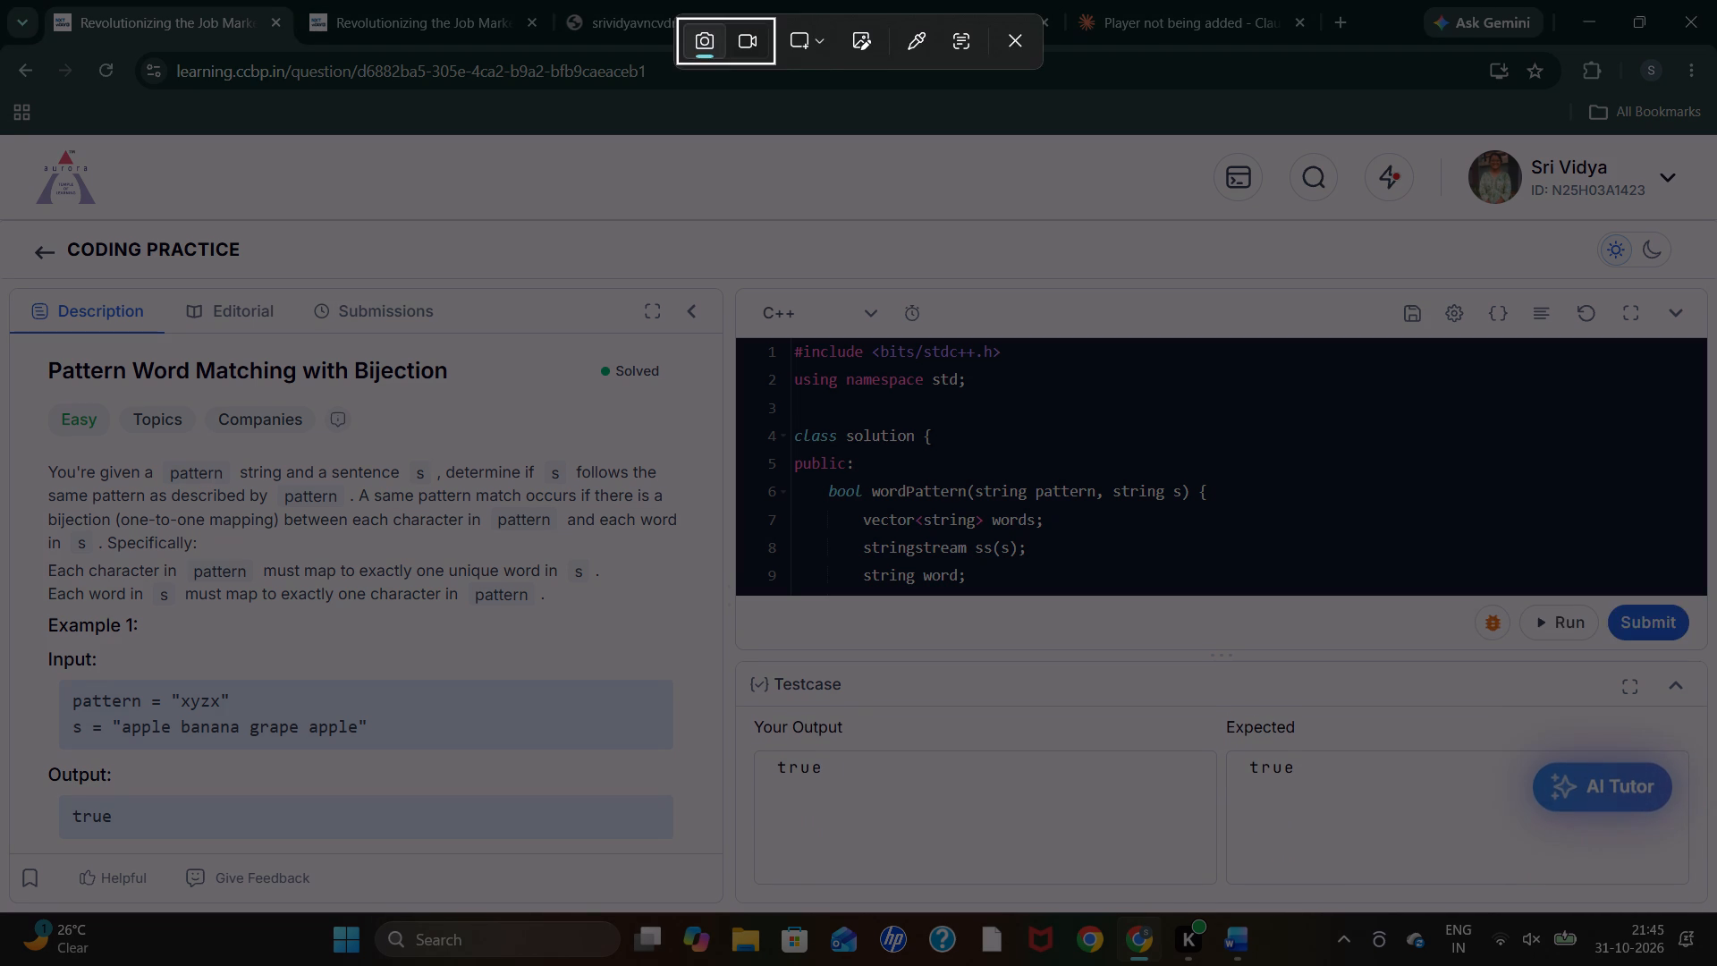
{"action": "left_click_drag", "start_coordinate": [0, 134], "coordinate": [1201, 875]}
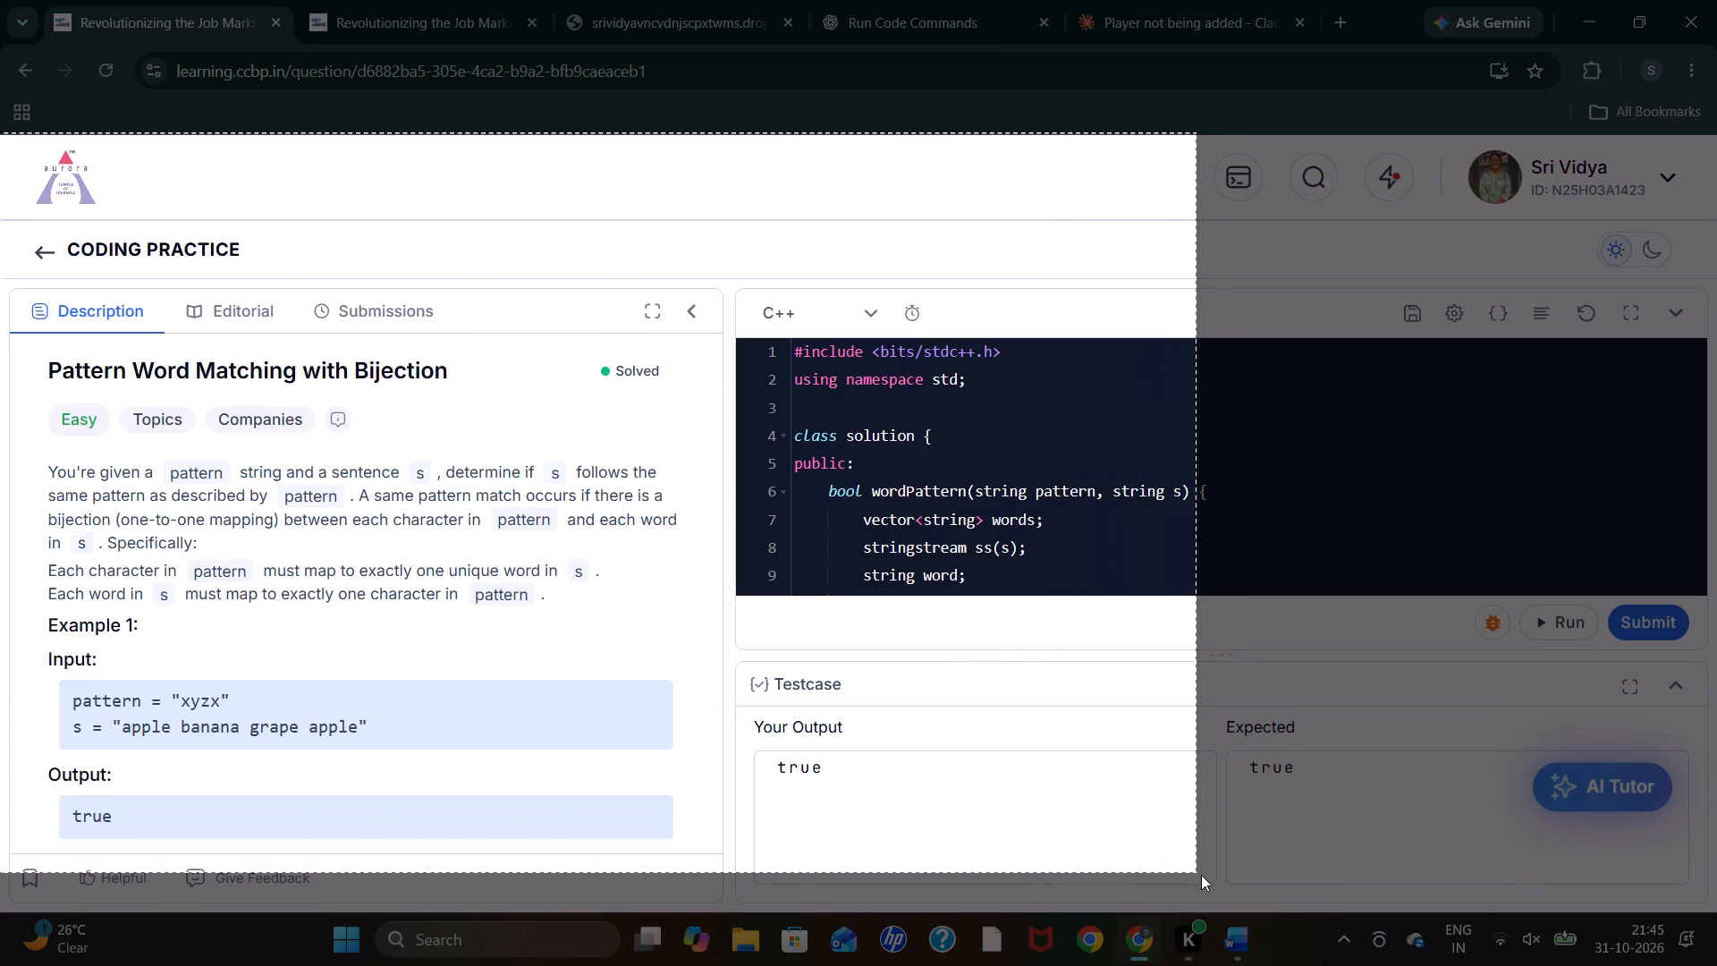
{"action": "left_click_drag", "start_coordinate": [1201, 875], "coordinate": [1486, 935]}
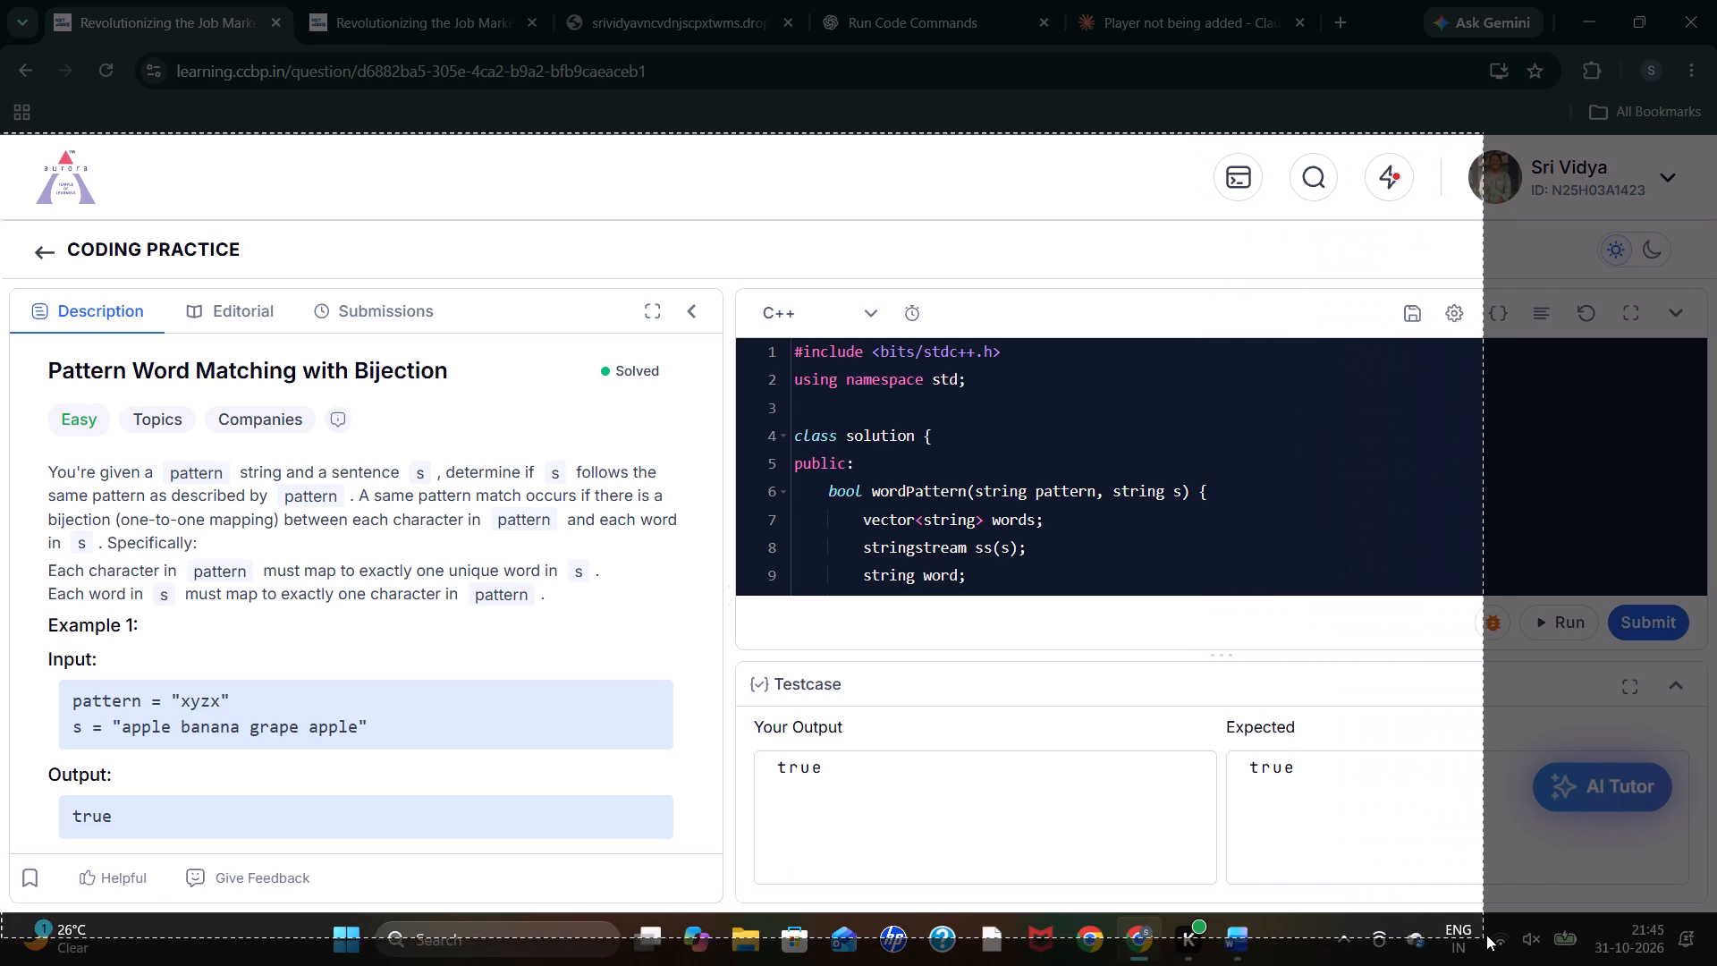
{"action": "left_click_drag", "start_coordinate": [1486, 935], "coordinate": [1716, 910]}
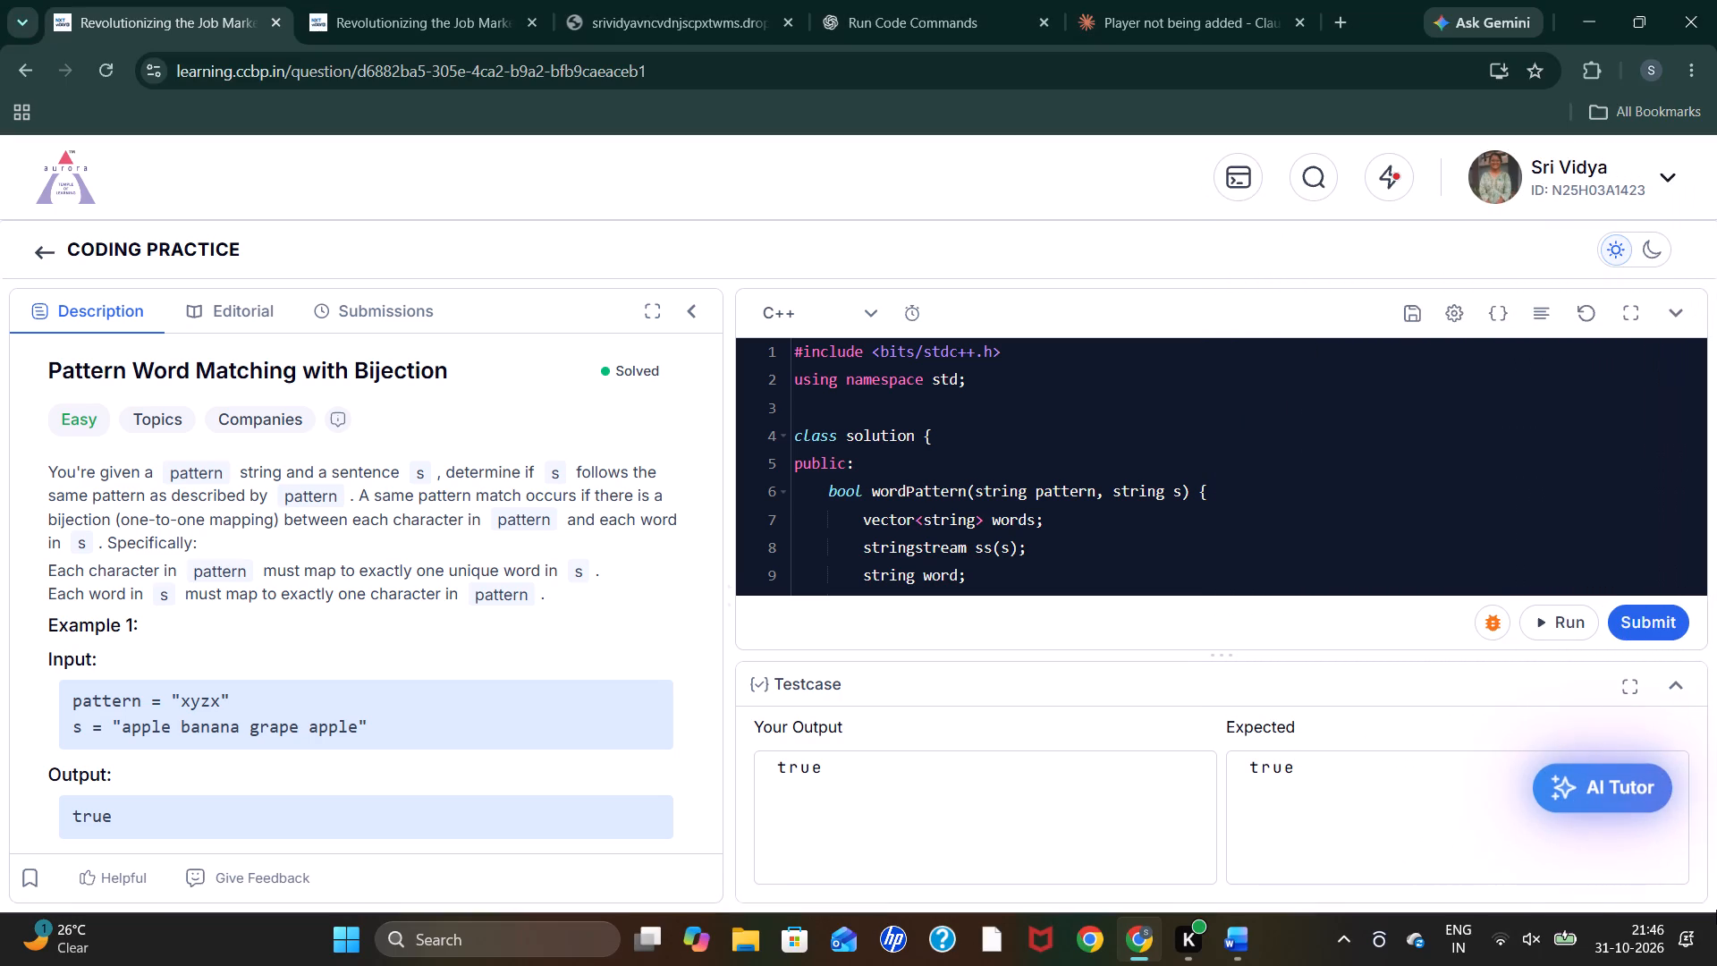
{"action": "left_click", "coordinate": [1259, 885]}
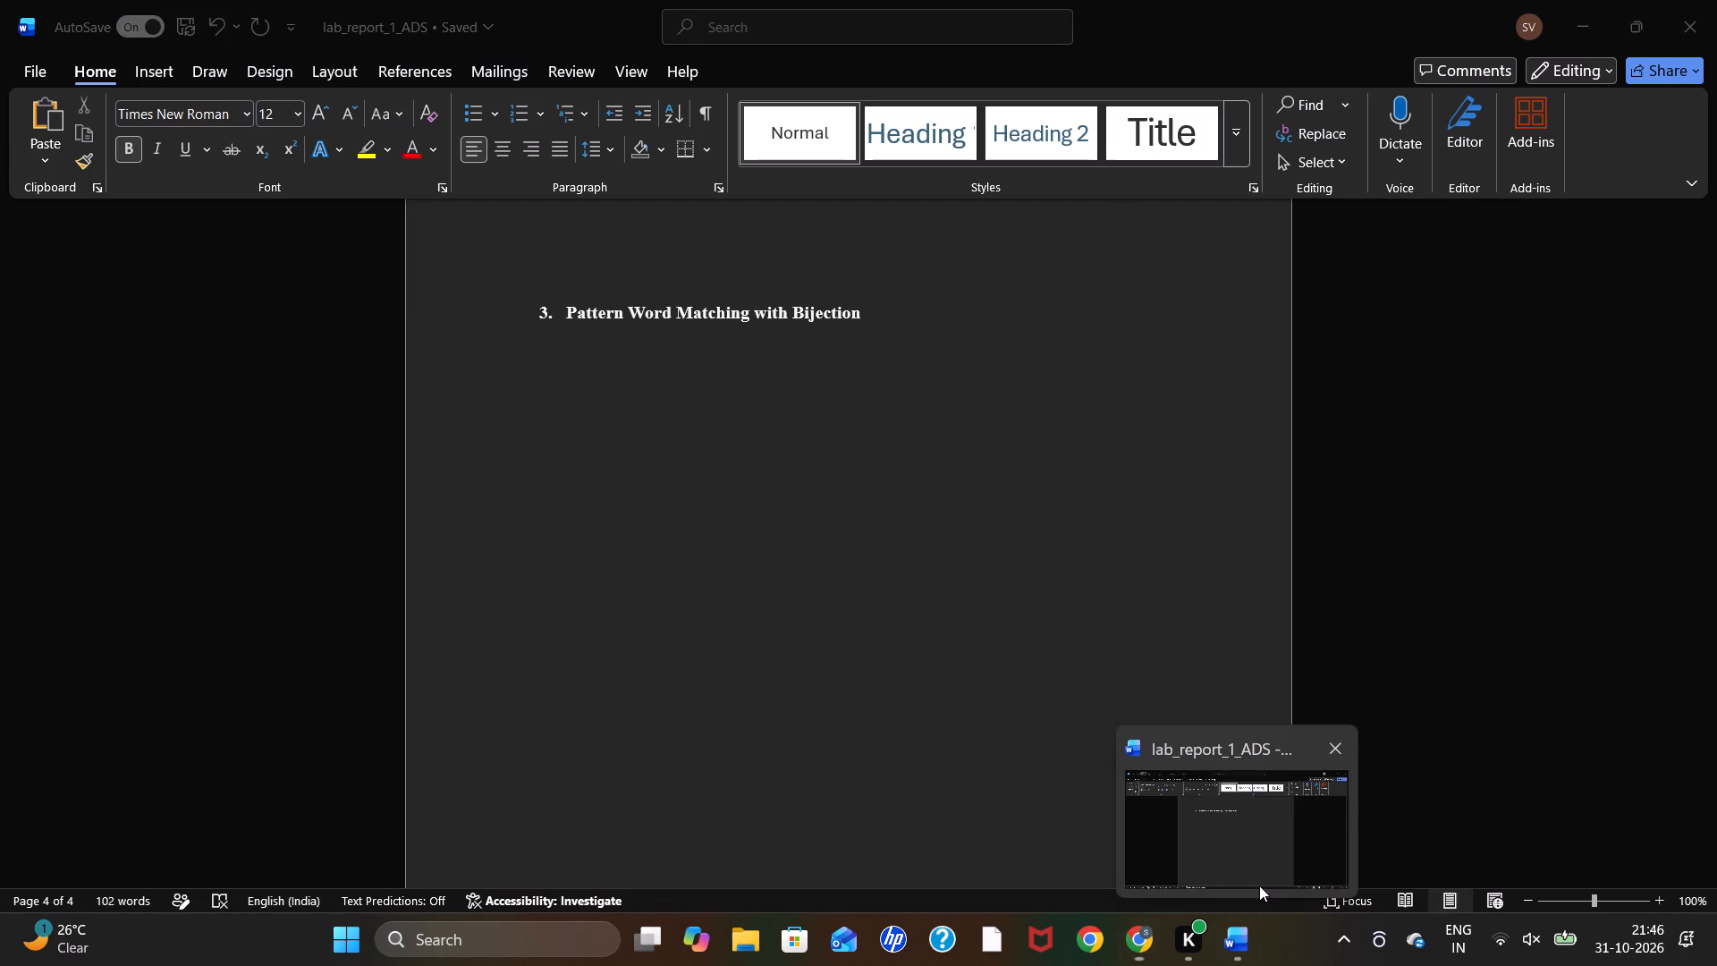
{"action": "key", "text": "ctrl+v"}
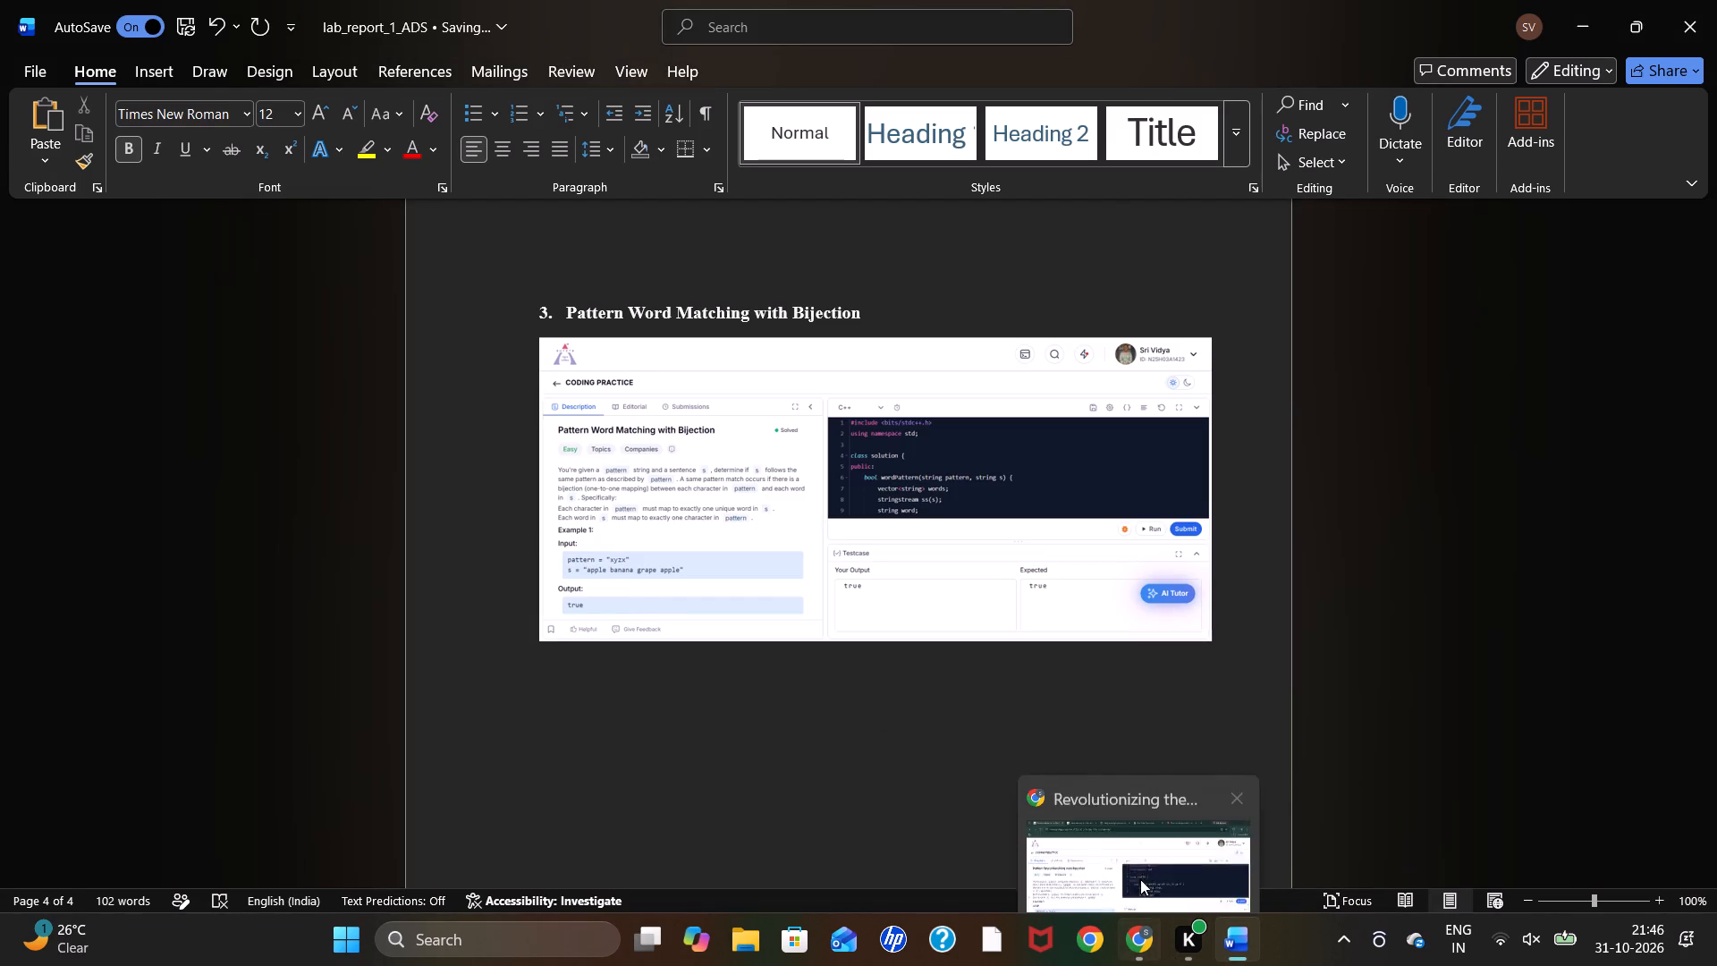
In Chrome, return to the course, open the Coding Practice set that follows Prefix Sum, and copy the Prefix Sum Array title.
{"action": "left_click", "coordinate": [1140, 879]}
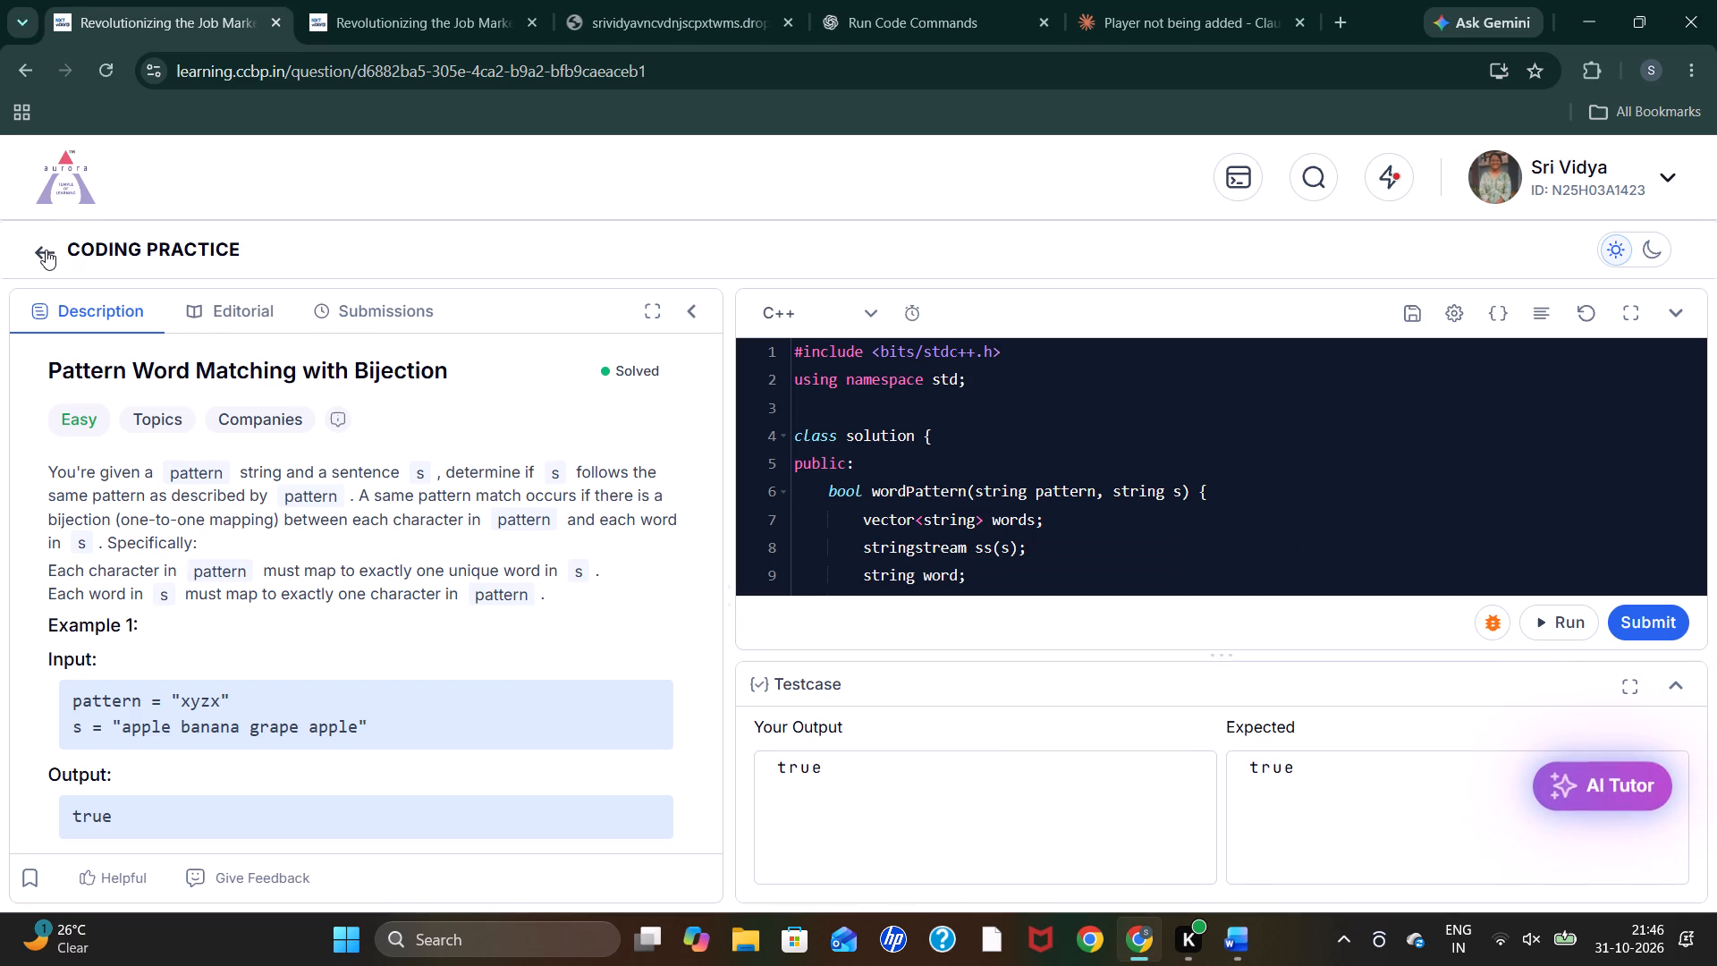
{"action": "left_click", "coordinate": [46, 250]}
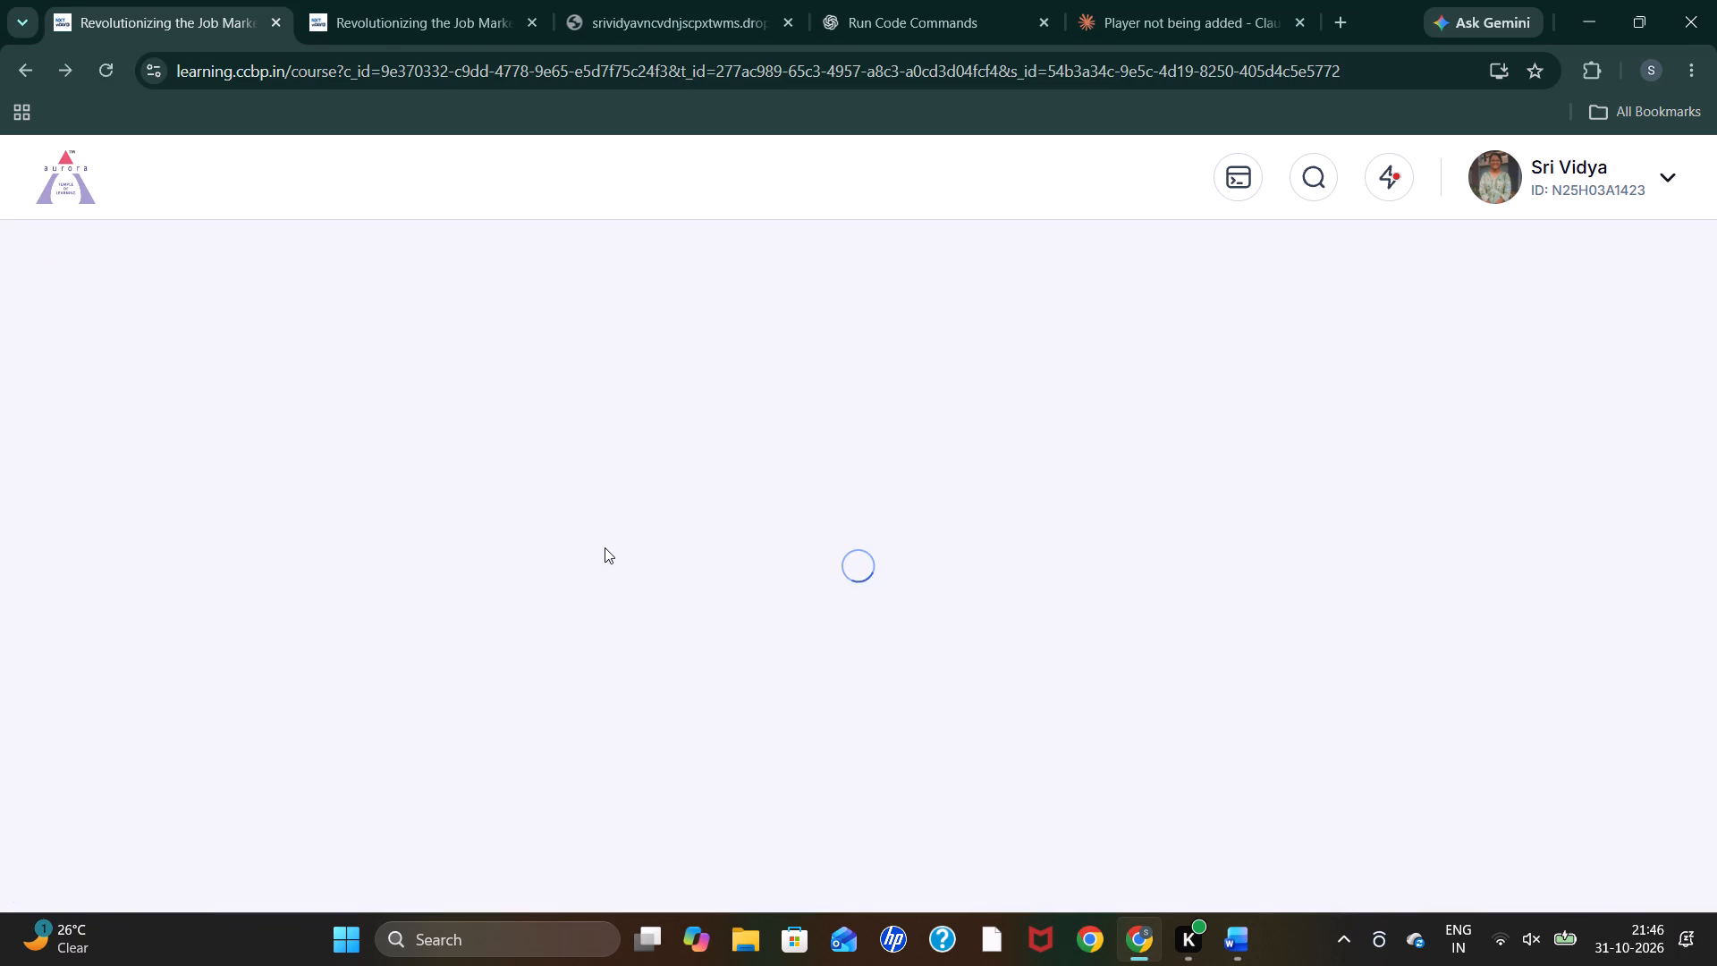
{"action": "scroll", "coordinate": [202, 729], "scroll_direction": "down", "scroll_amount": 1}
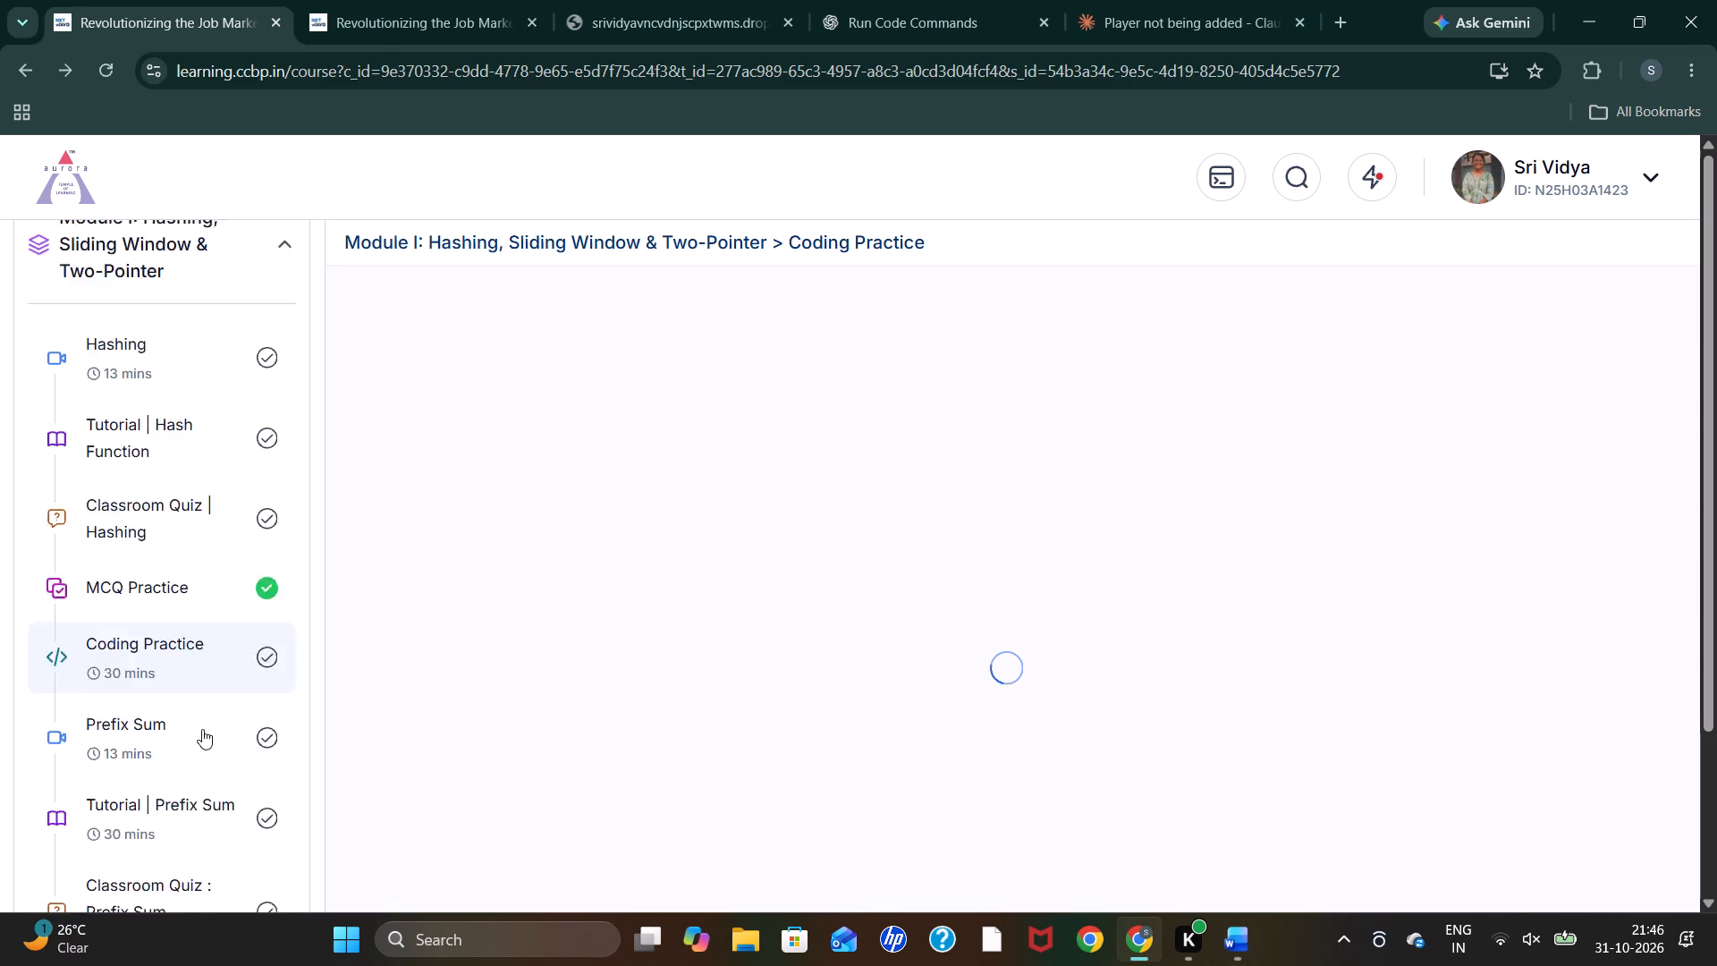
{"action": "scroll", "coordinate": [202, 729], "scroll_direction": "down", "scroll_amount": 1}
{"action": "scroll", "coordinate": [189, 640], "scroll_direction": "down", "scroll_amount": 1}
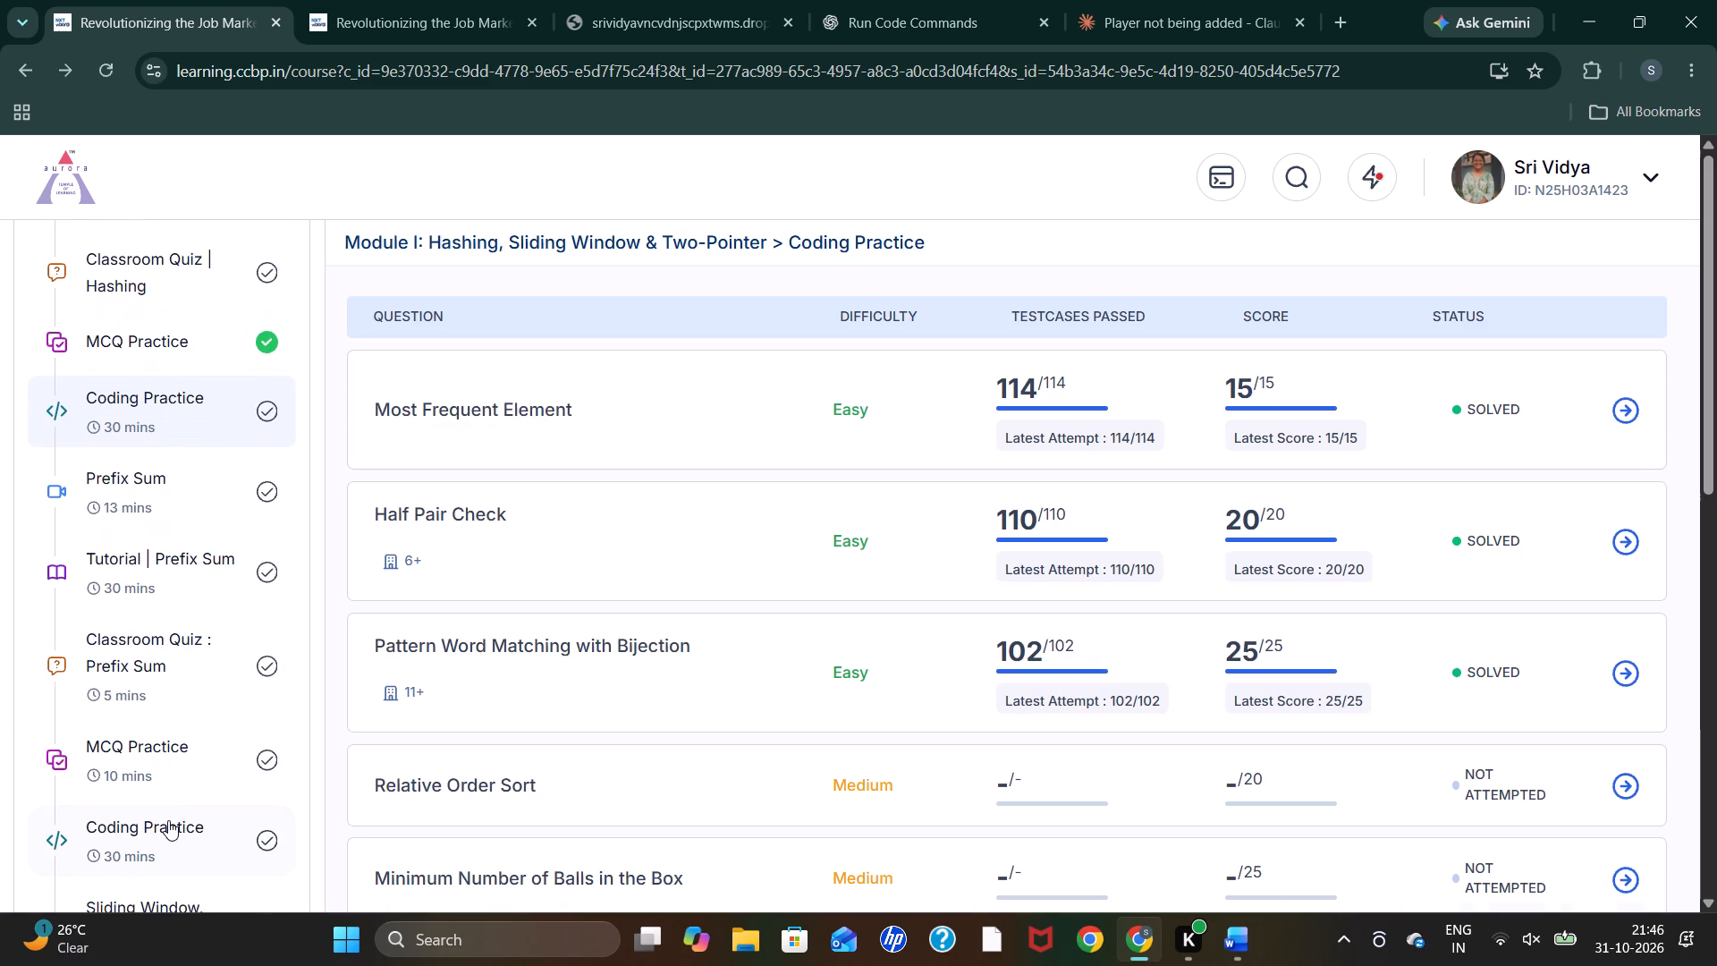
{"action": "left_click", "coordinate": [168, 820]}
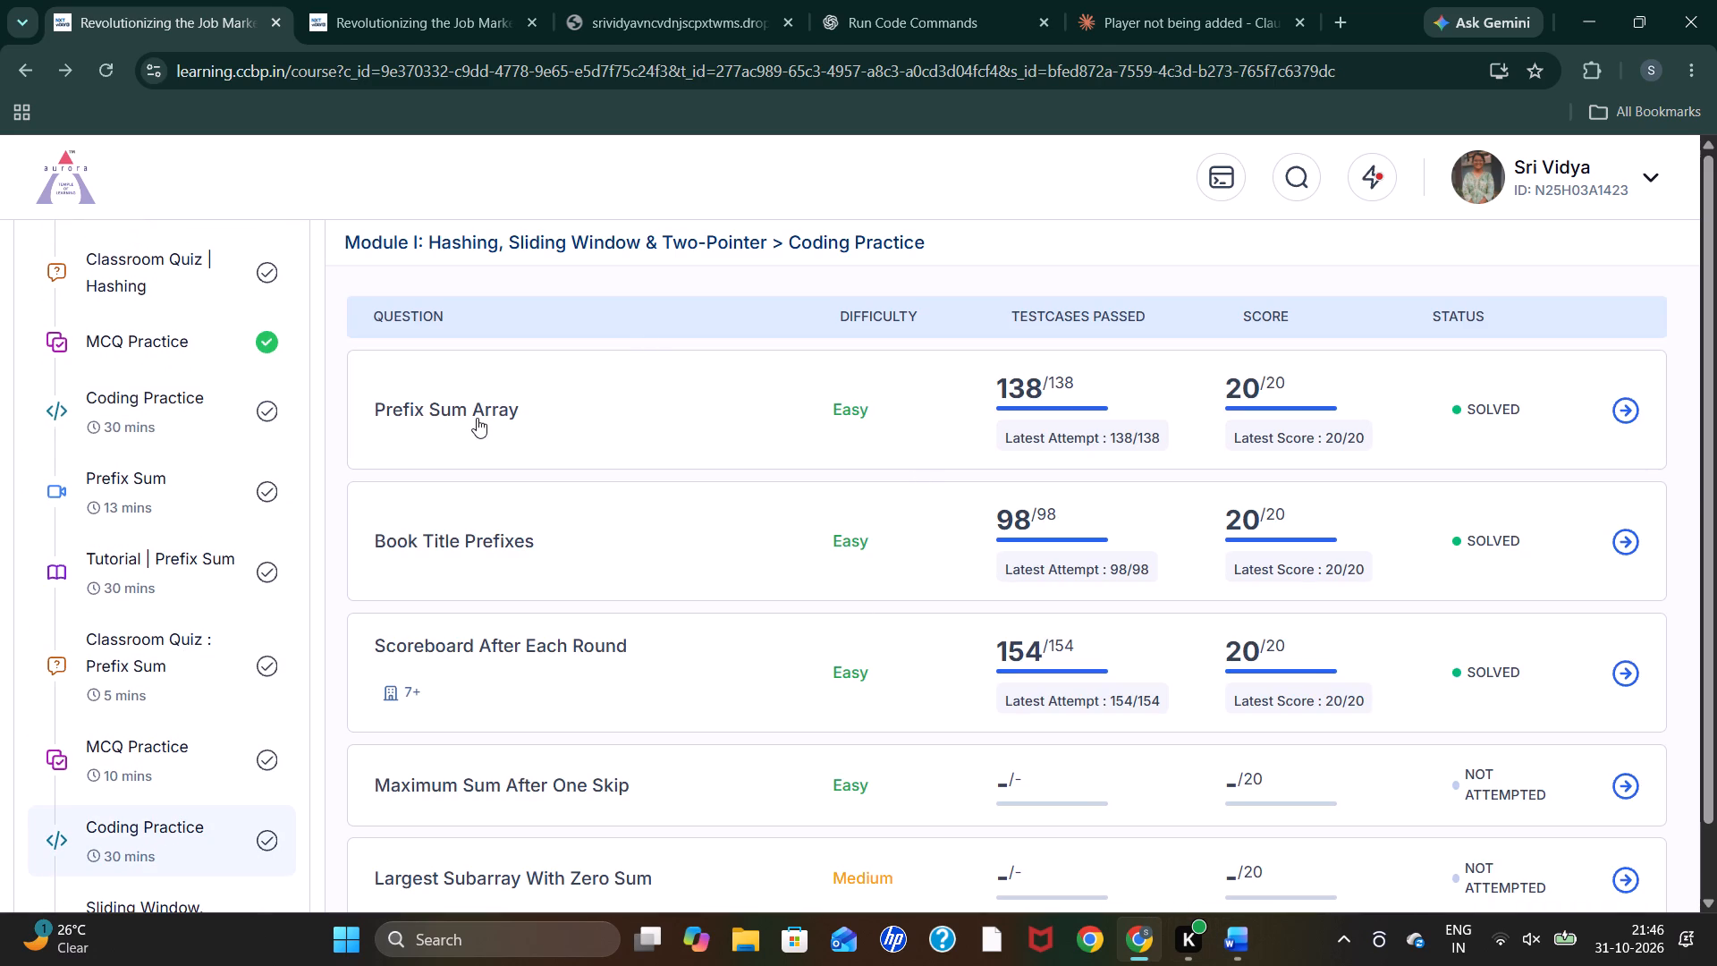
{"action": "left_click_drag", "start_coordinate": [529, 403], "coordinate": [361, 408]}
{"action": "key", "text": "ctrl+c"}
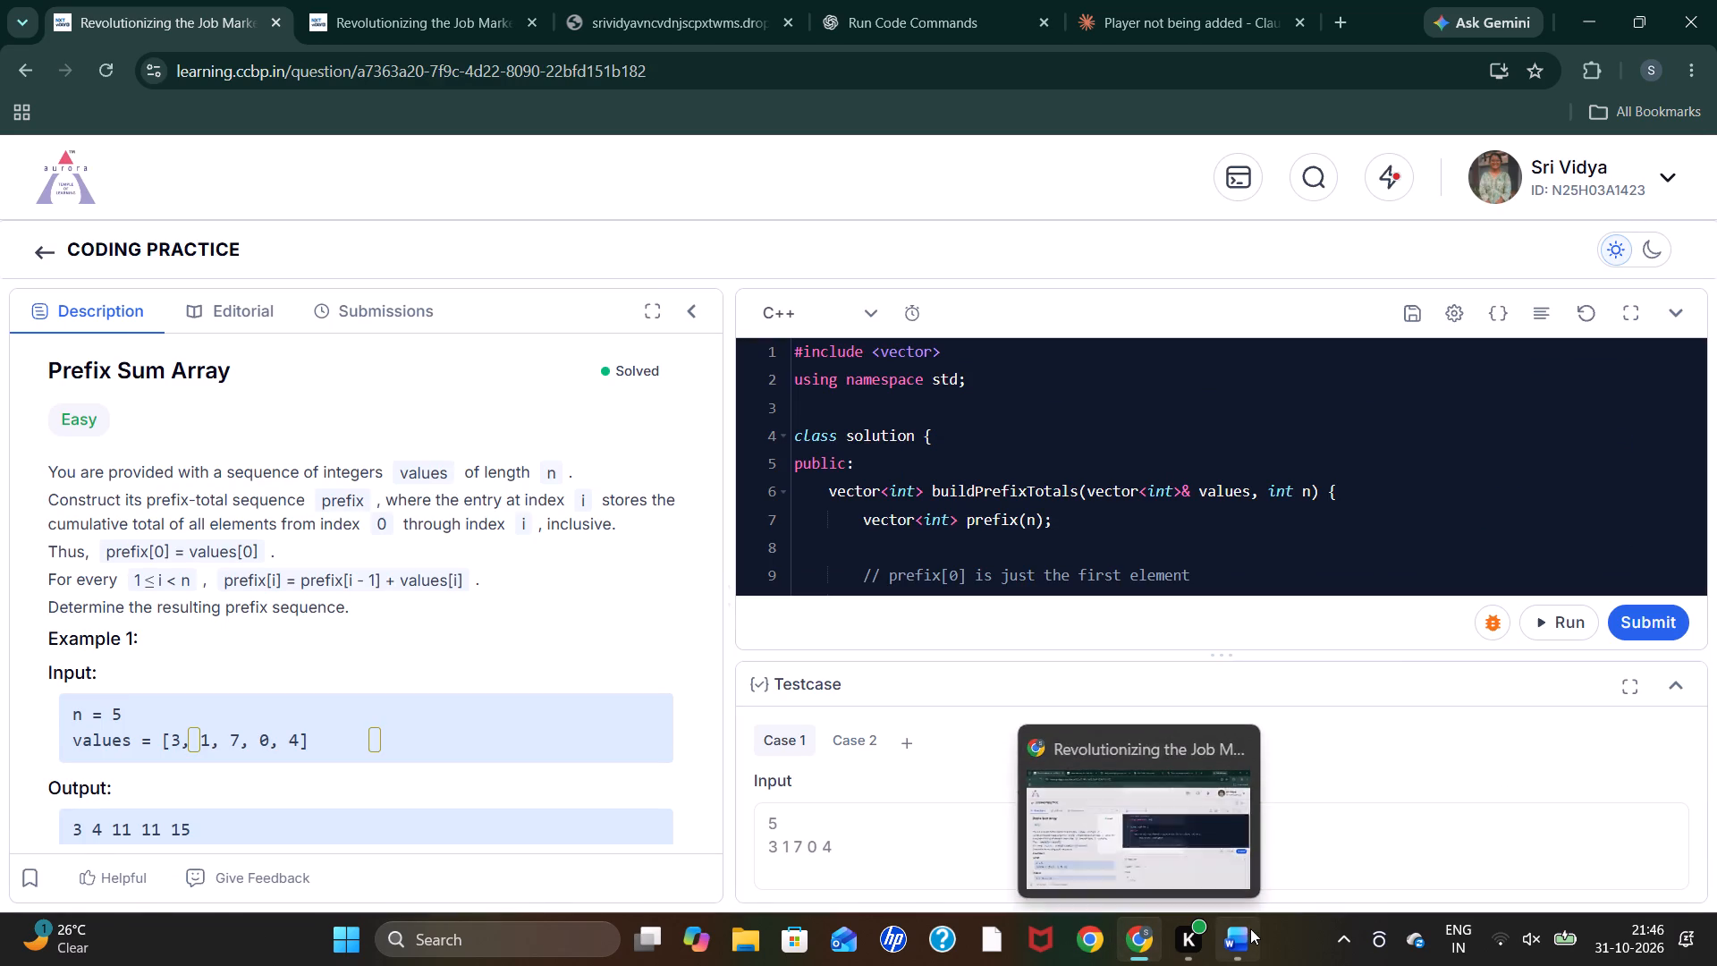
In the Word report, add the subheading "CODING PRACTISE – 2" below the Pattern Word Matching with Bijection screenshot.
{"action": "left_click", "coordinate": [1240, 856]}
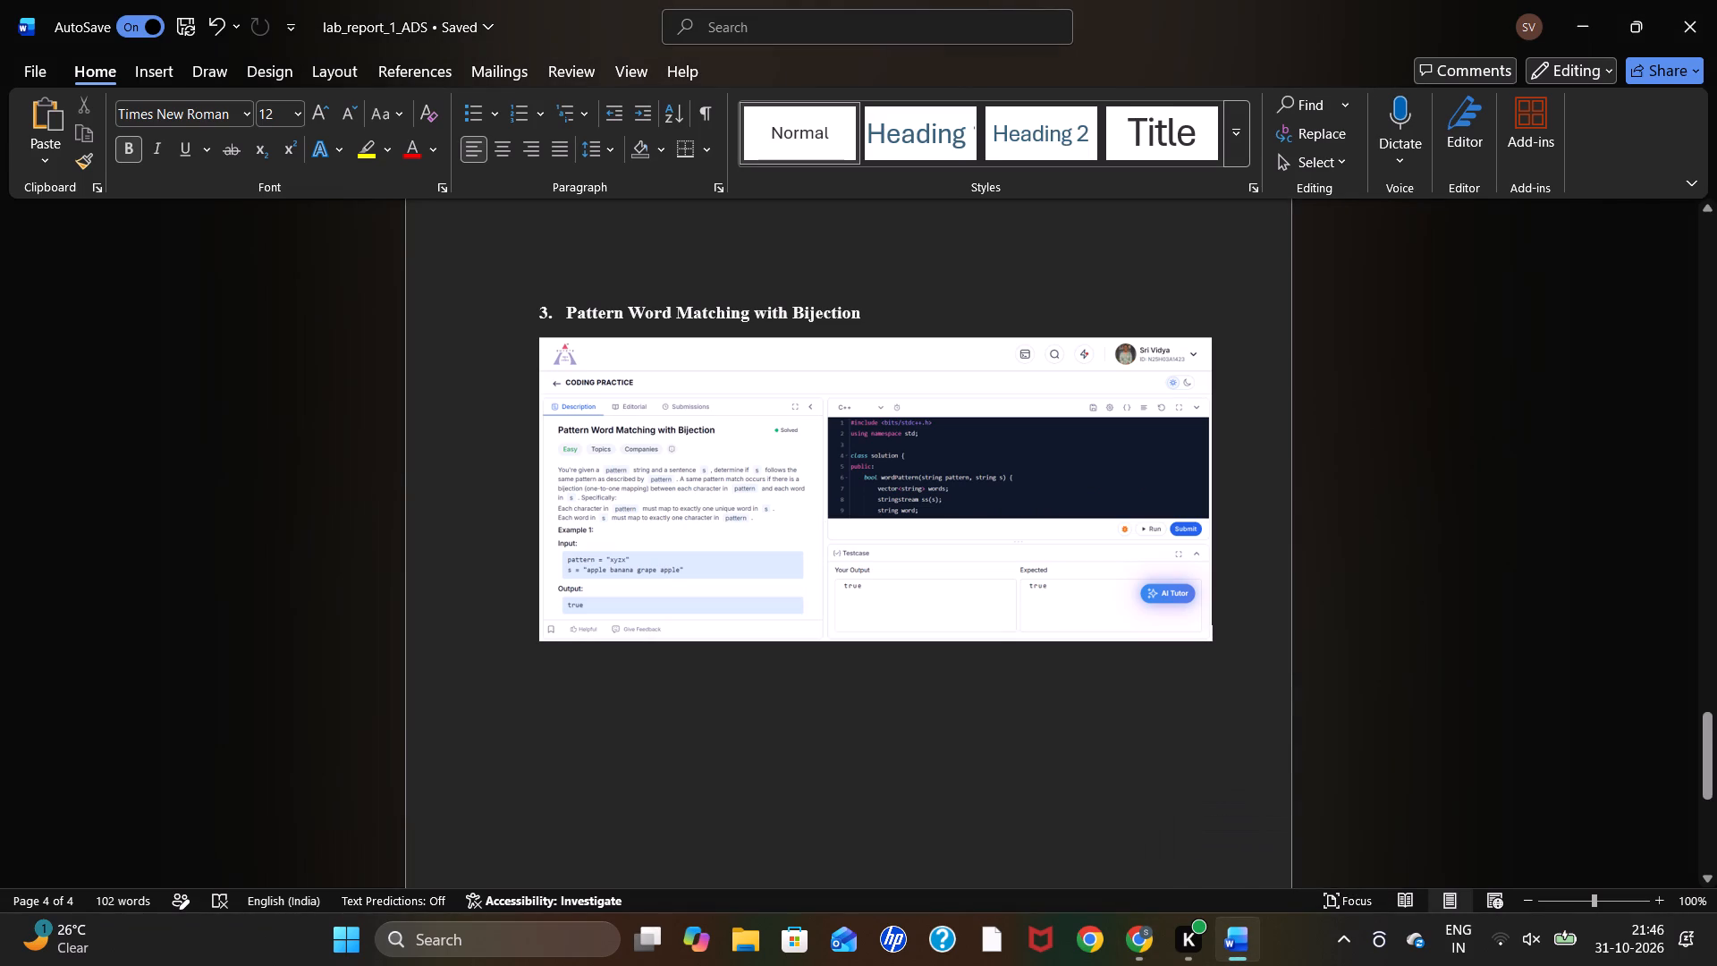
{"action": "left_click", "coordinate": [1227, 638]}
{"action": "key", "text": "Return"}
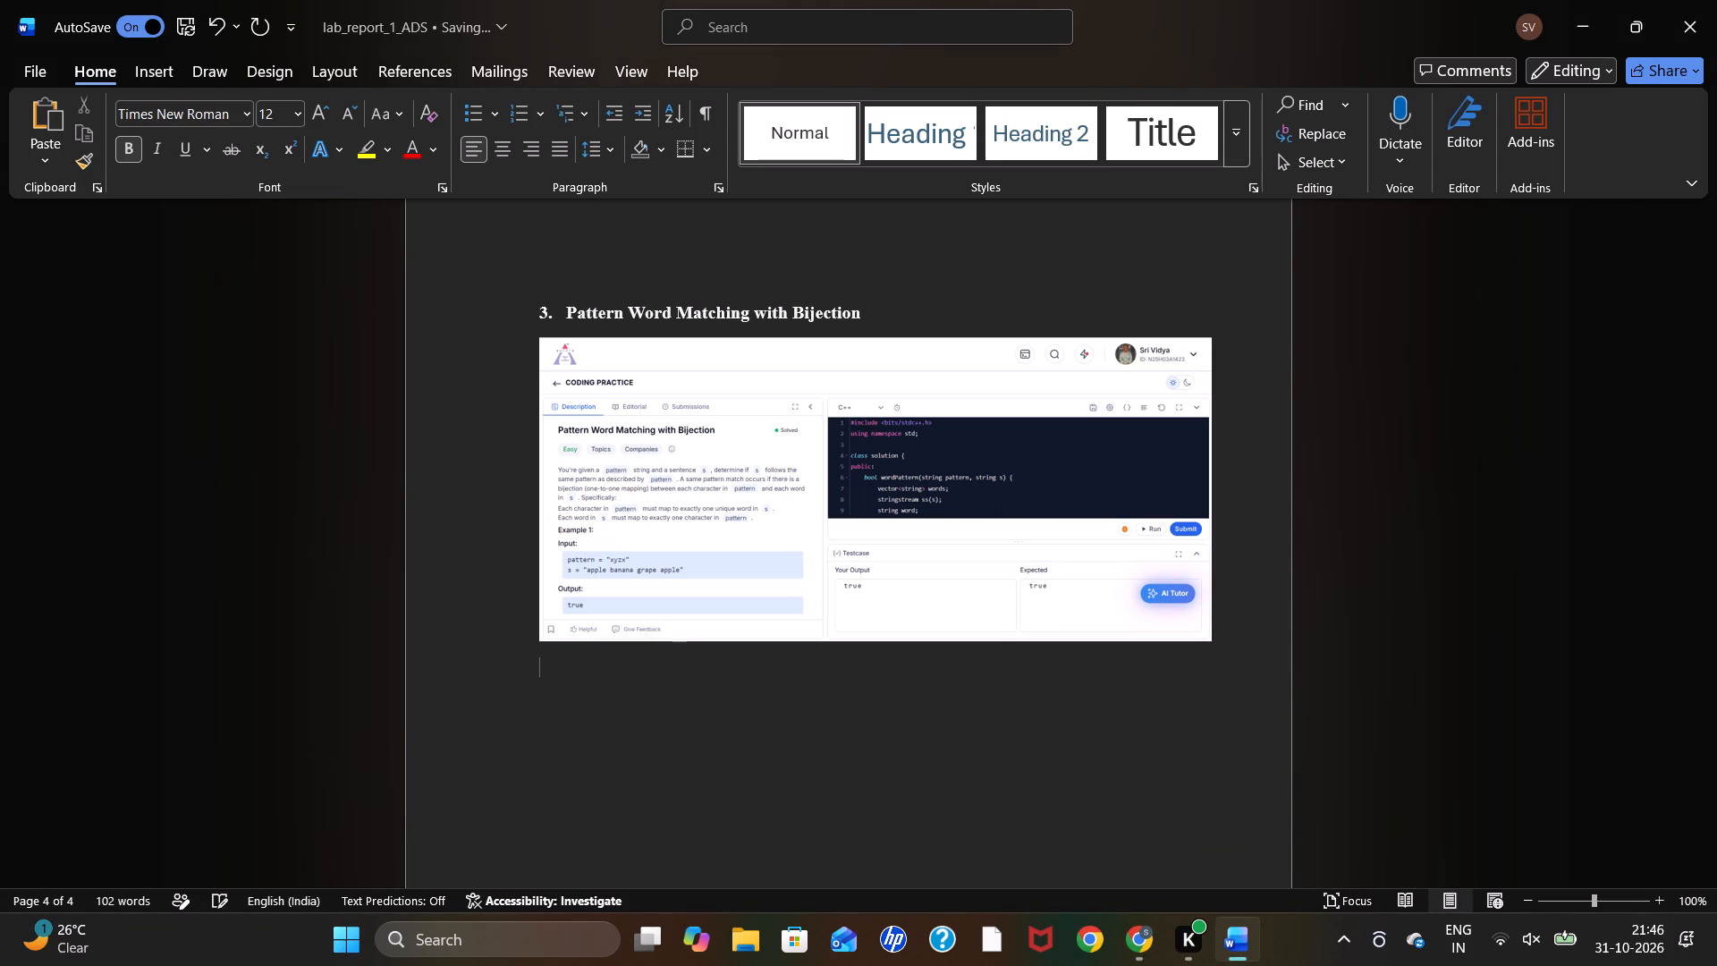
{"action": "type", "text": "CODING"}
{"action": "key", "text": "space"}
{"action": "type", "text": "PRACTISE -"}
{"action": "key", "text": "space"}
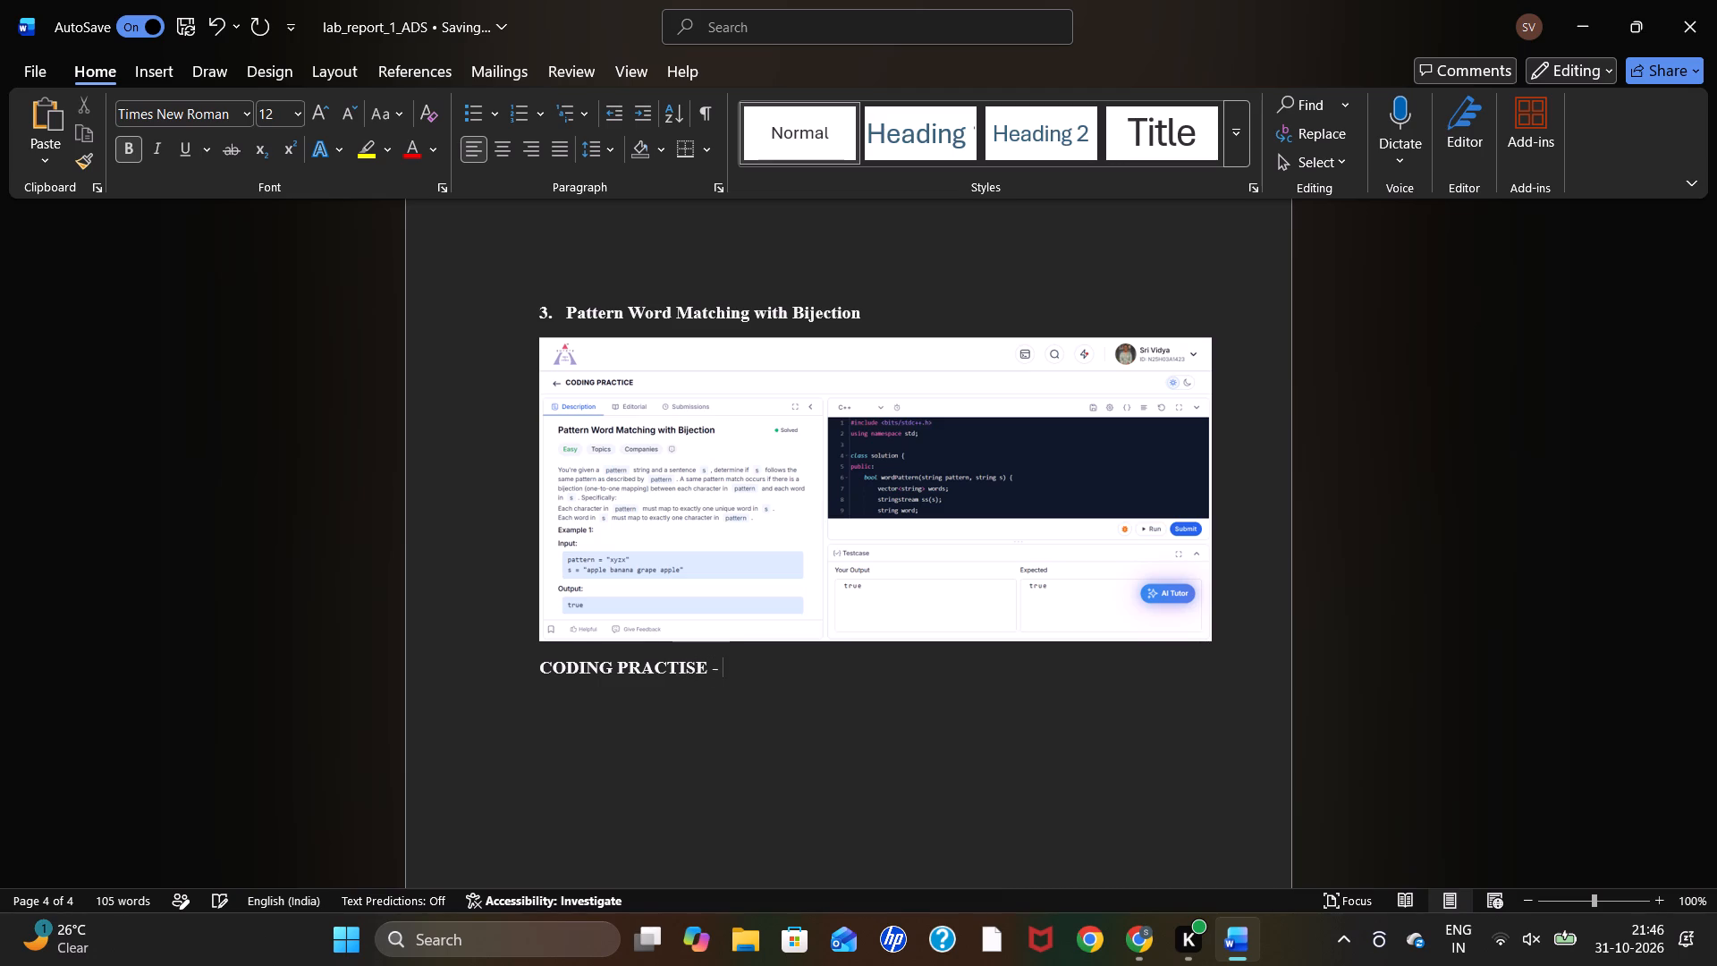
{"action": "type", "text": "2"}
{"action": "key", "text": "space"}
{"action": "key", "text": "Return"}
Add the copied Prefix Sum Array title as numbered item 1 under CODING PRACTISE – 2, with an unnumbered blank line below it.
{"action": "type", "text": "1."}
{"action": "key", "text": "space"}
{"action": "key", "text": "ctrl+v"}
{"action": "key", "text": "Return"}
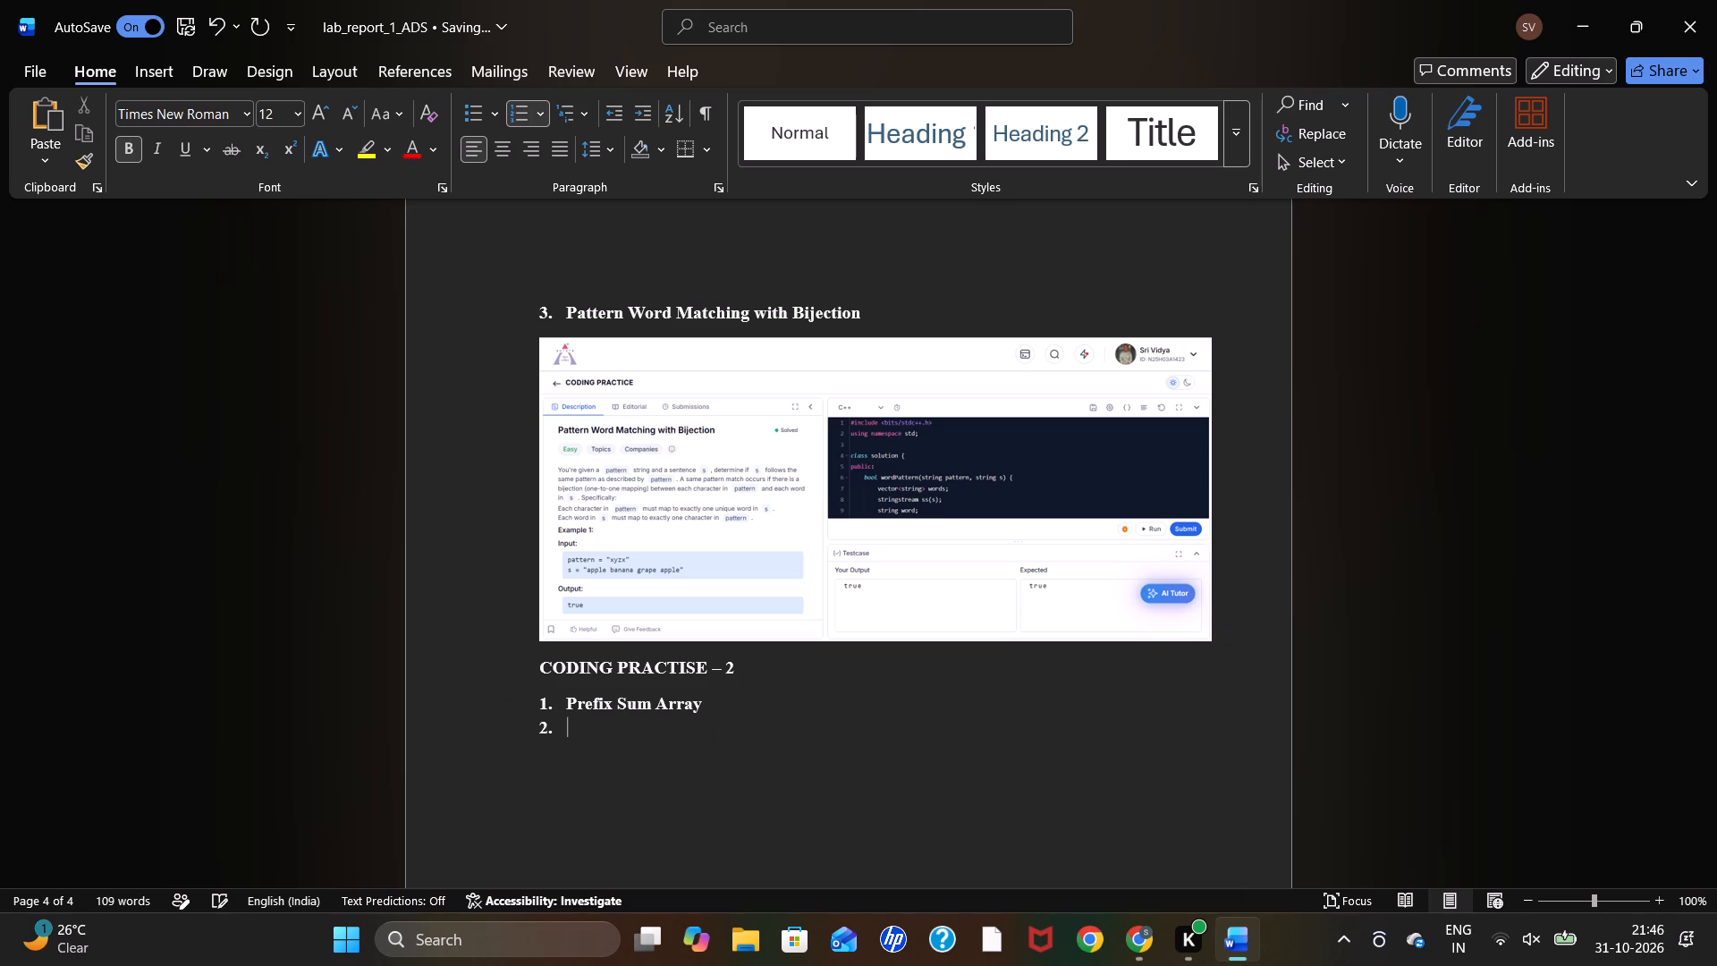
{"action": "key", "text": "BackSpace"}
{"action": "key", "text": "BackSpace"}
In Chrome, run the Prefix Sum Array solution and bring its actual and expected output into view.
{"action": "left_click", "coordinate": [1179, 828]}
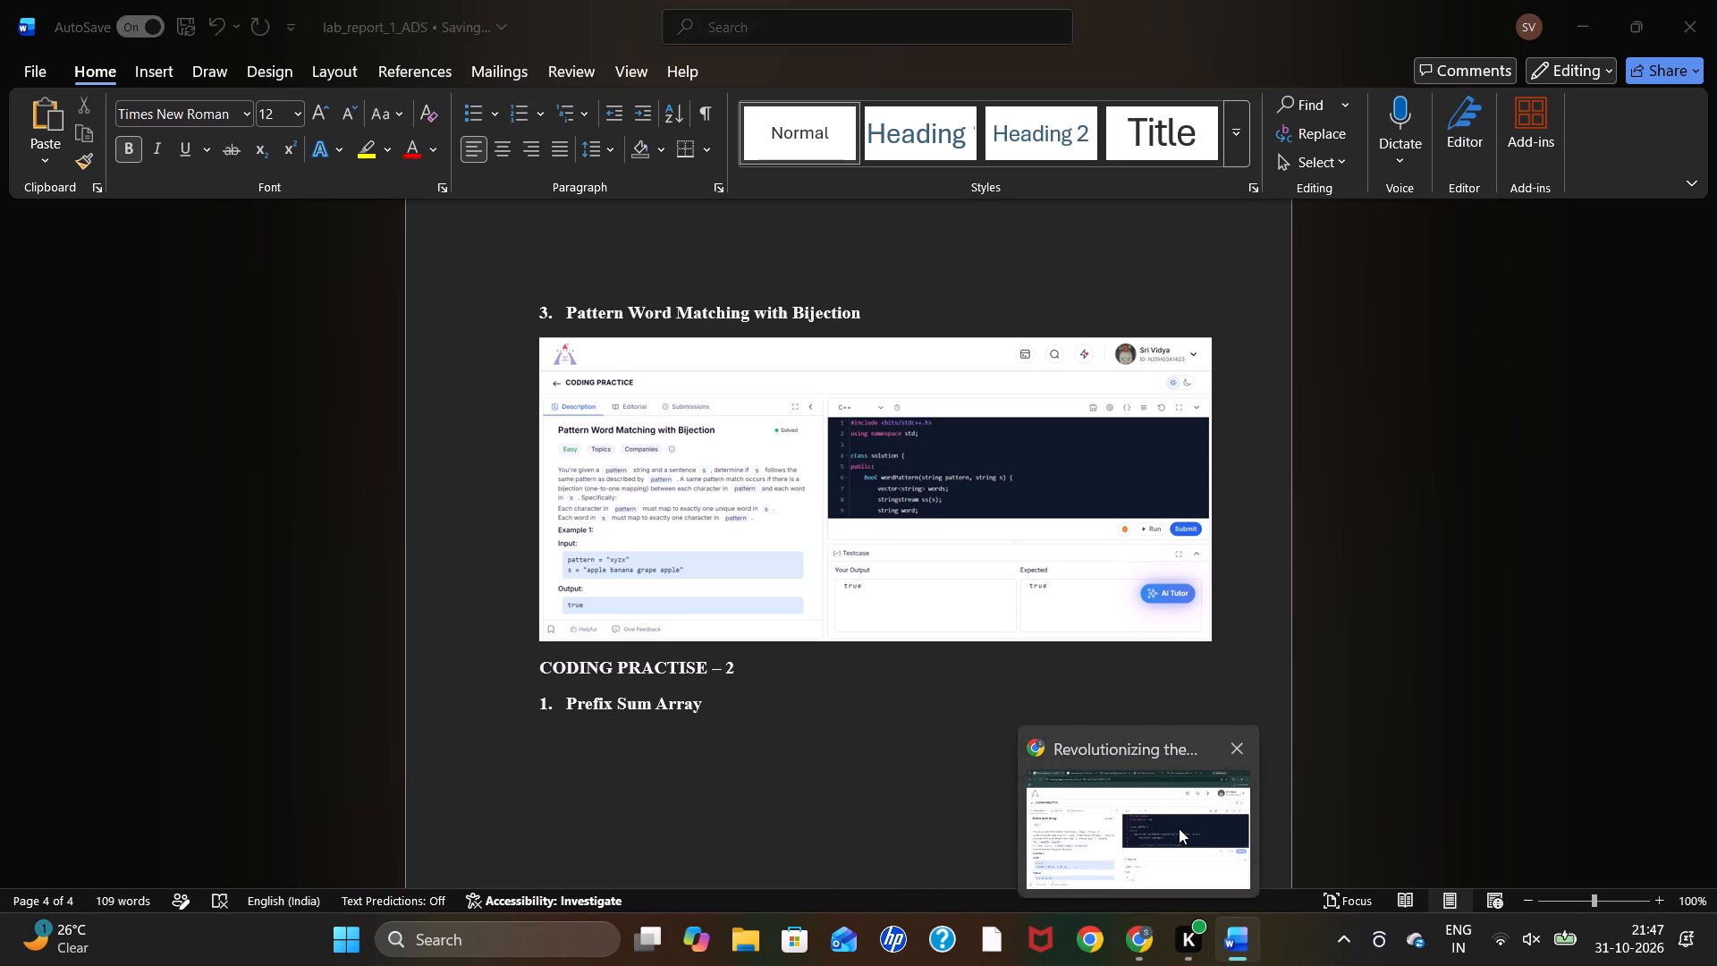
{"action": "left_click", "coordinate": [1545, 633]}
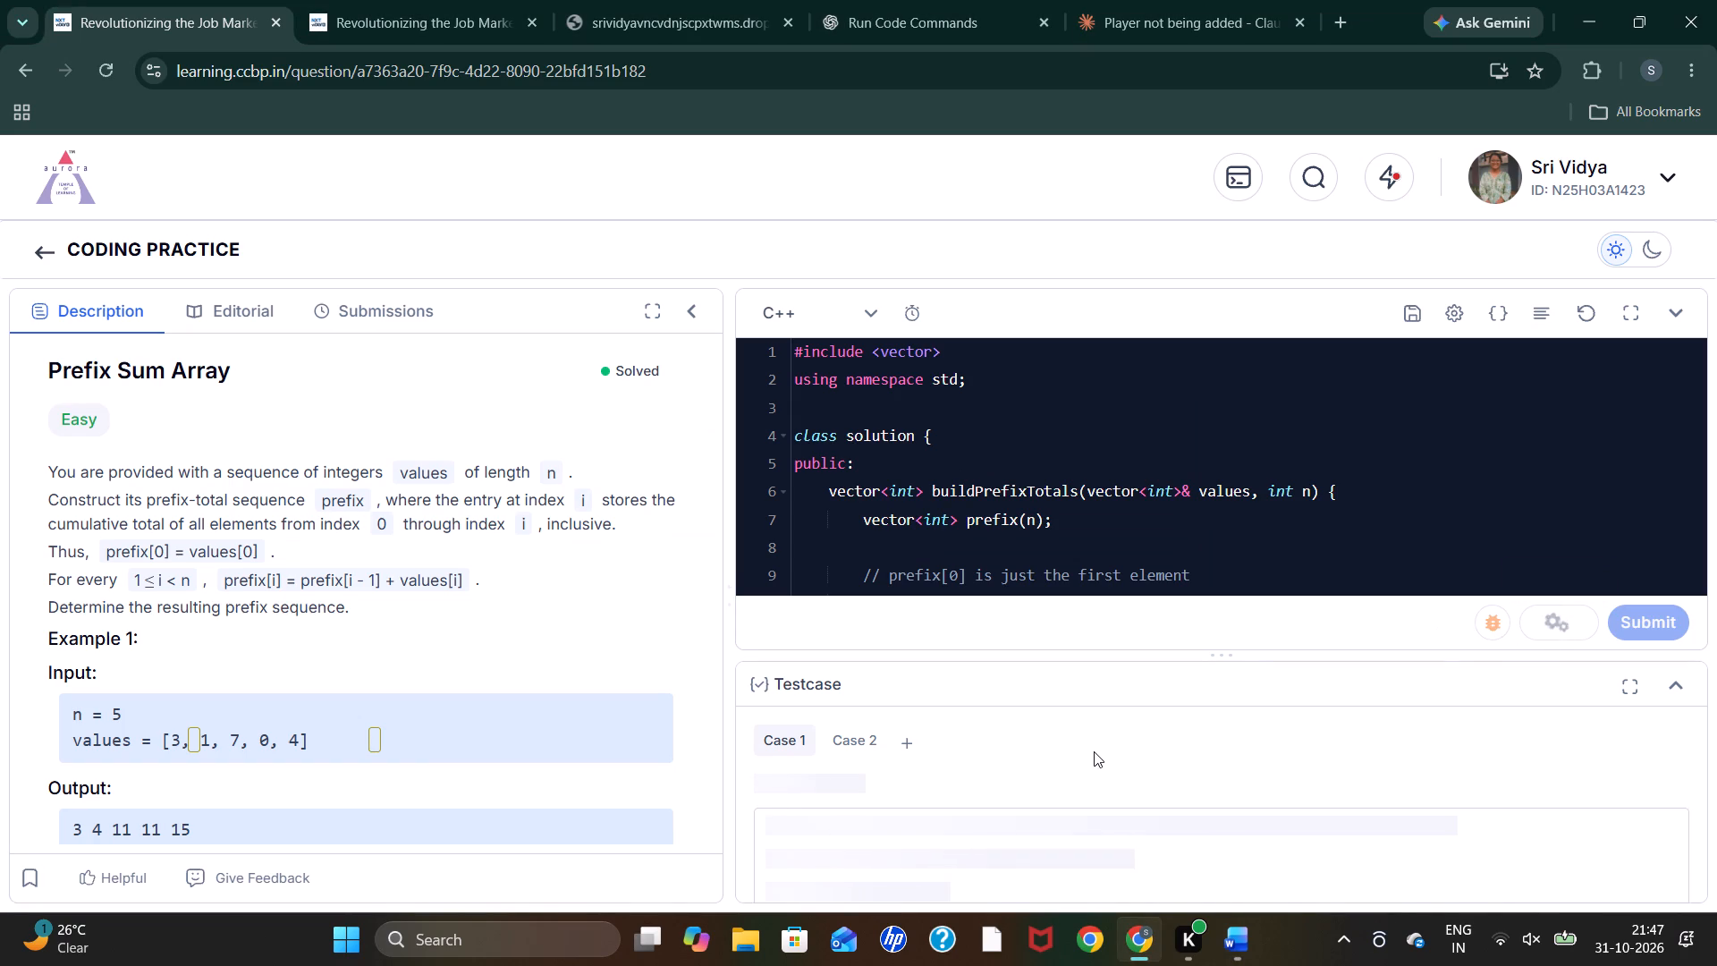
{"action": "scroll", "coordinate": [1038, 788], "scroll_direction": "down", "scroll_amount": 1}
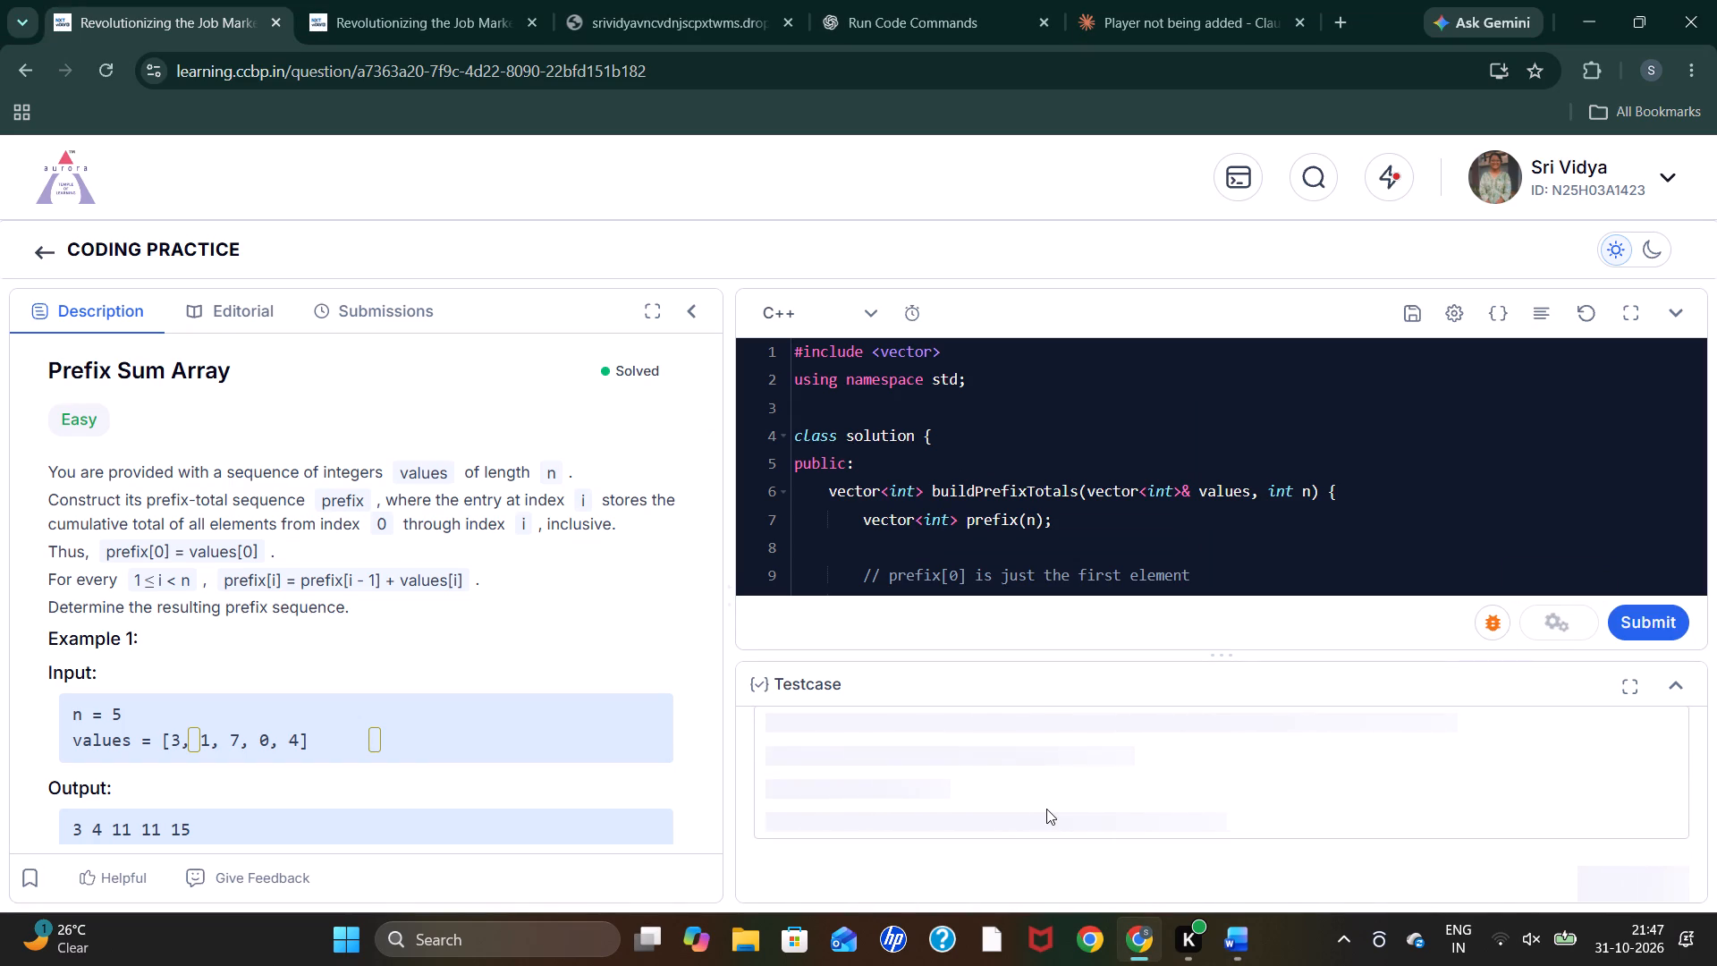
{"action": "scroll", "coordinate": [1046, 809], "scroll_direction": "down", "scroll_amount": 2}
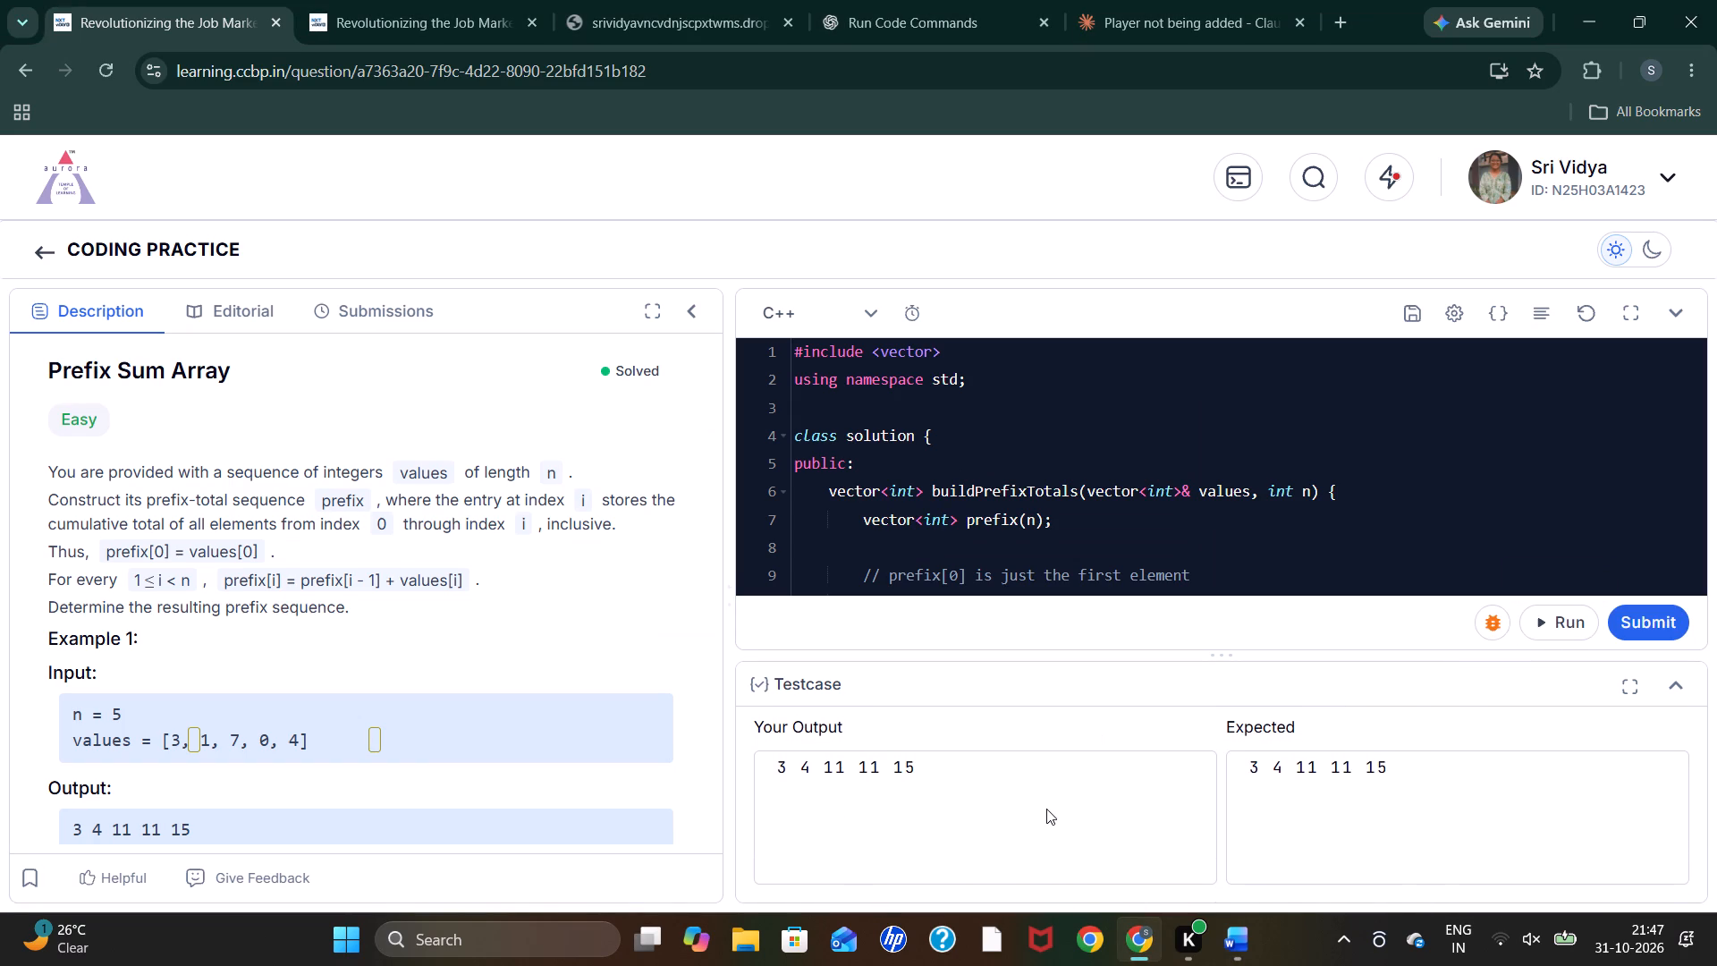
Capture the full problem page with code and output, and paste it under the Prefix Sum Array heading in Word.
{"action": "key", "text": "Print"}
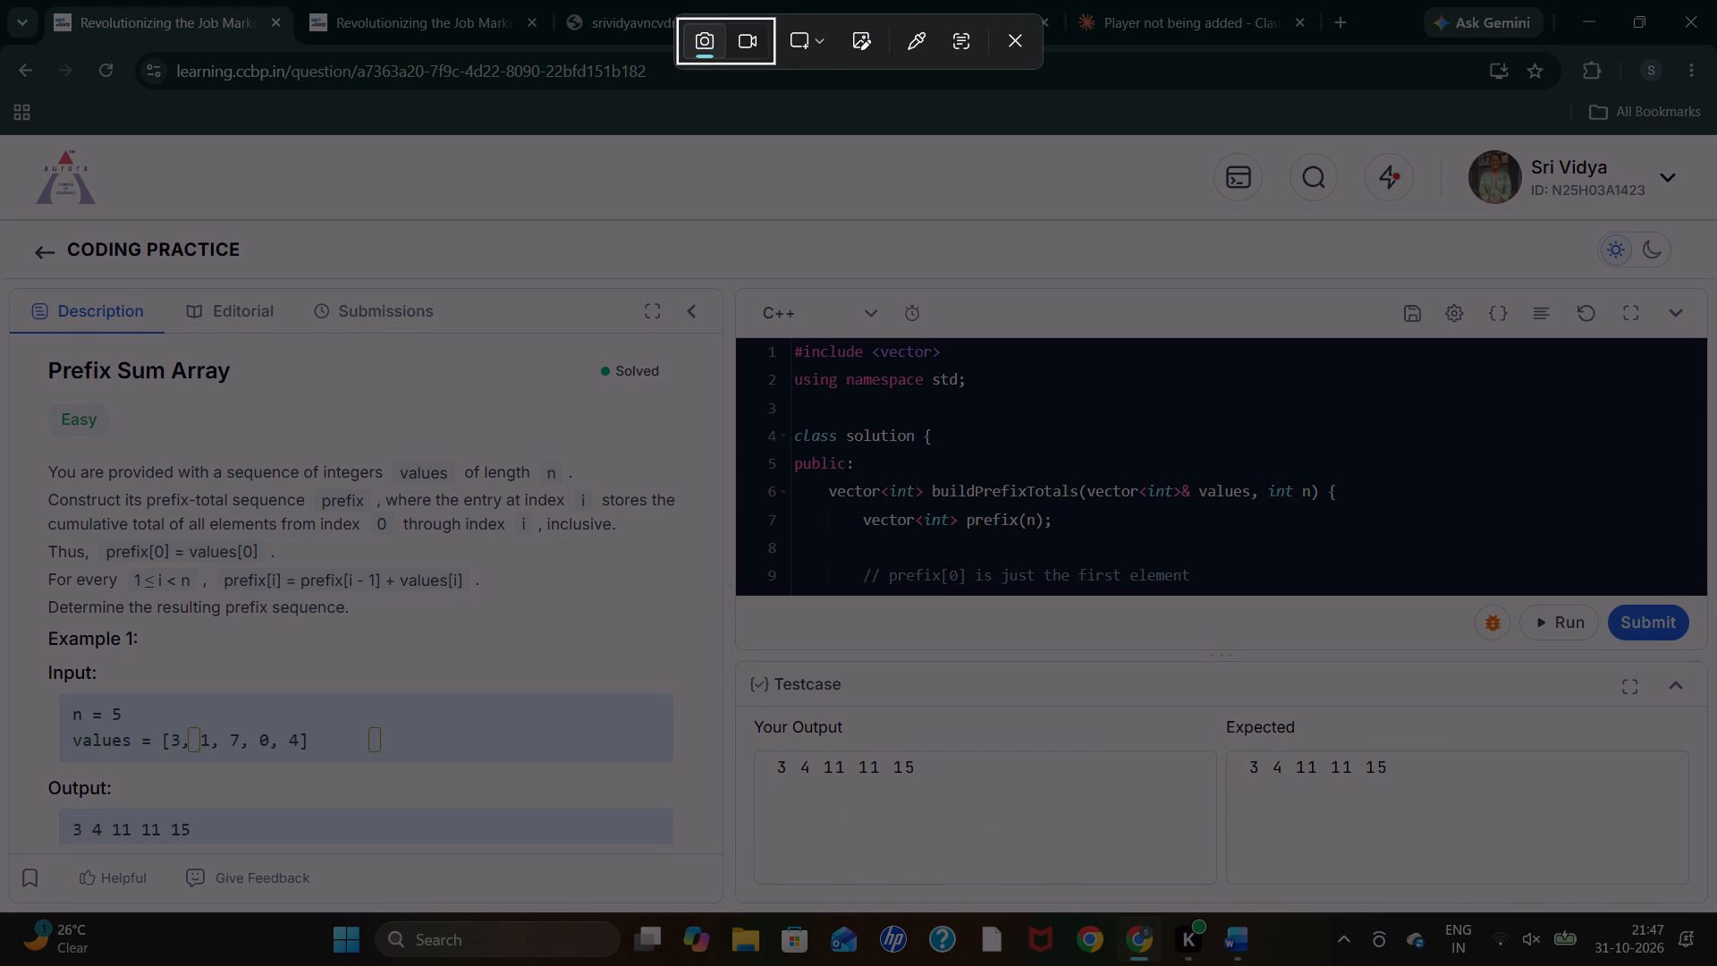
{"action": "left_click_drag", "start_coordinate": [0, 135], "coordinate": [1566, 953]}
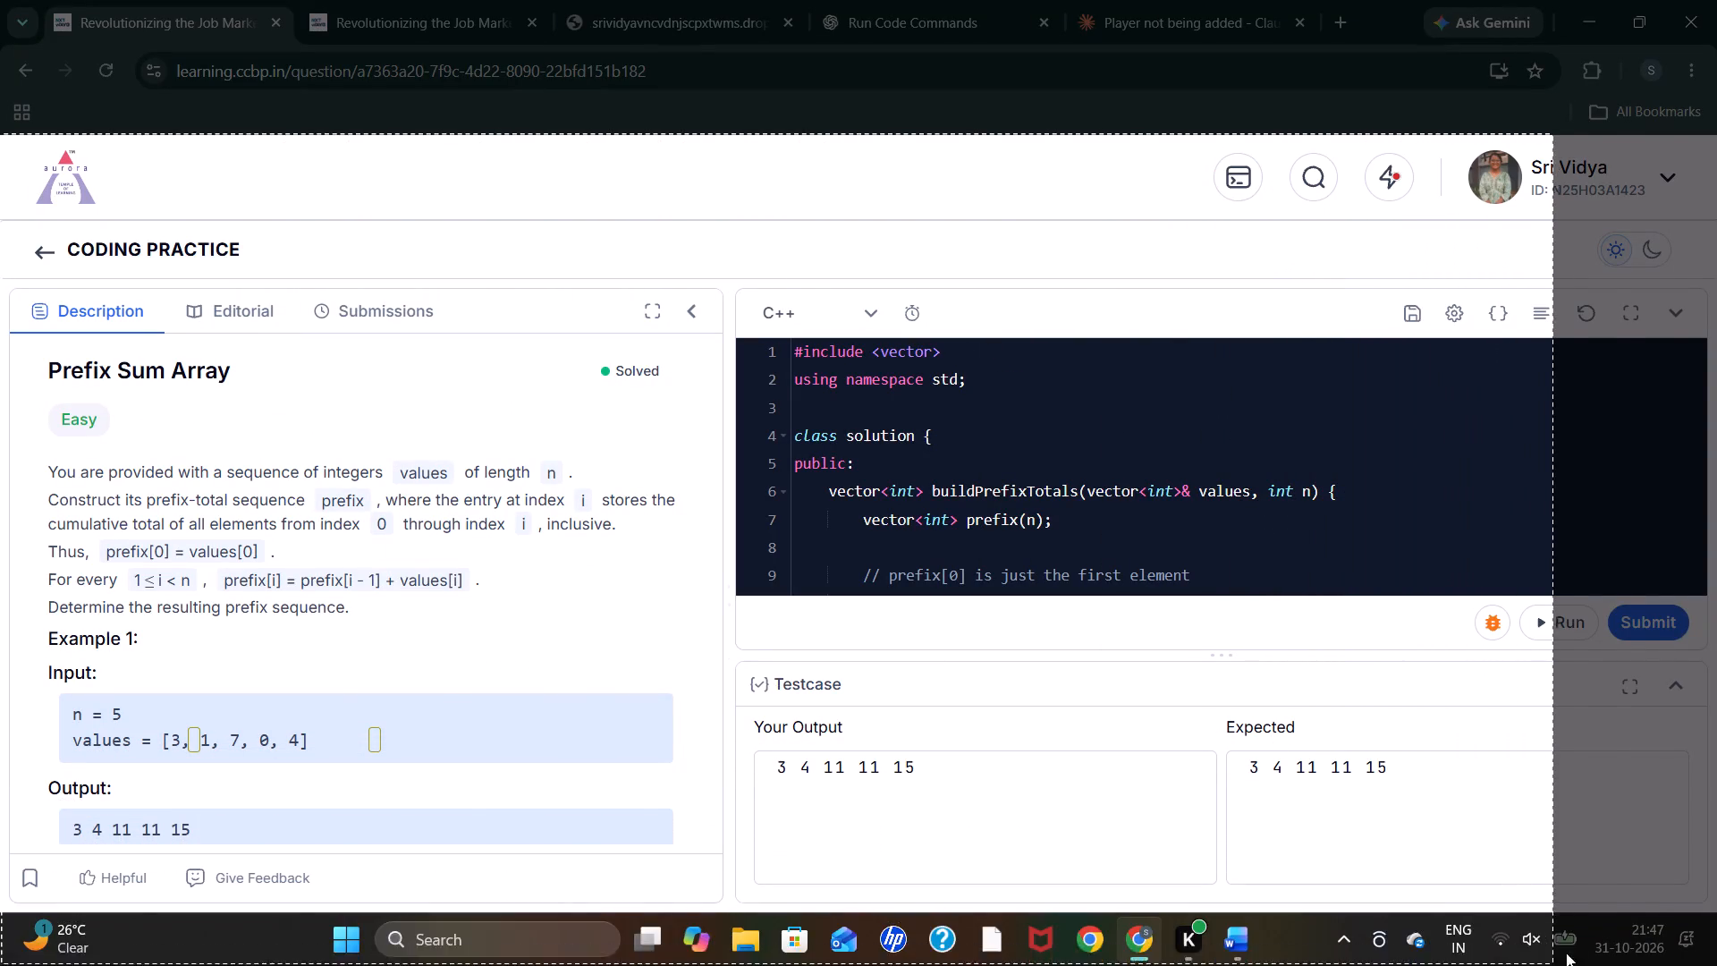
{"action": "left_click_drag", "start_coordinate": [1566, 953], "coordinate": [1716, 914]}
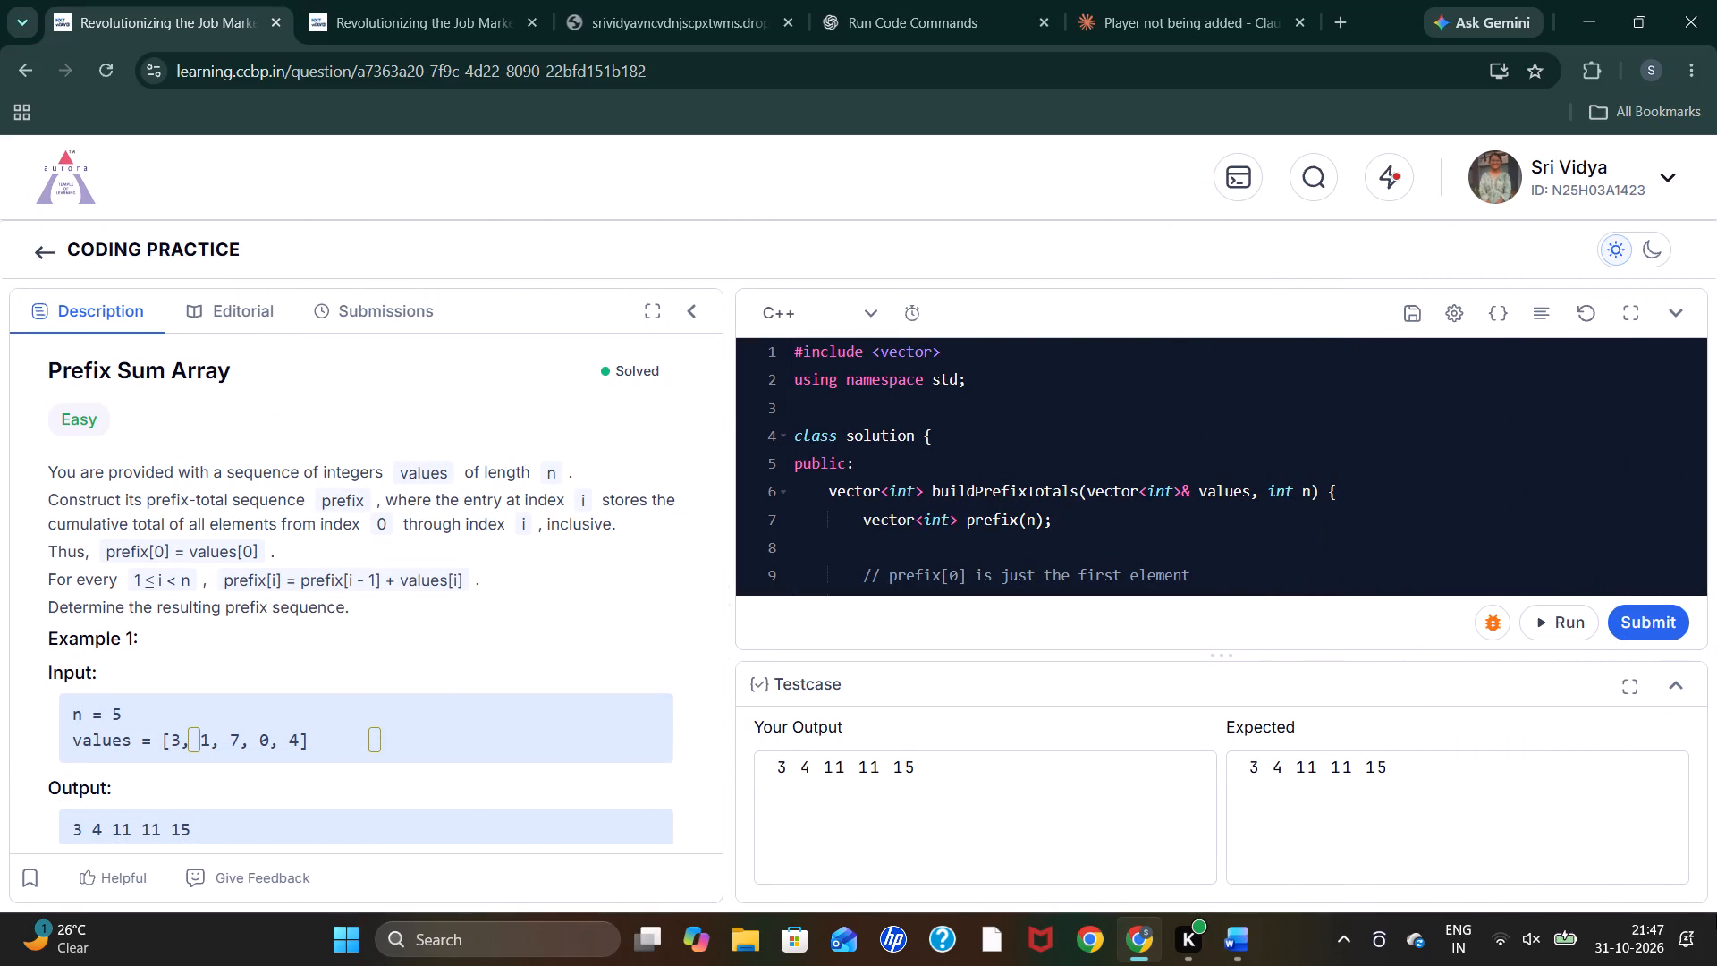
{"action": "left_click", "coordinate": [1268, 890]}
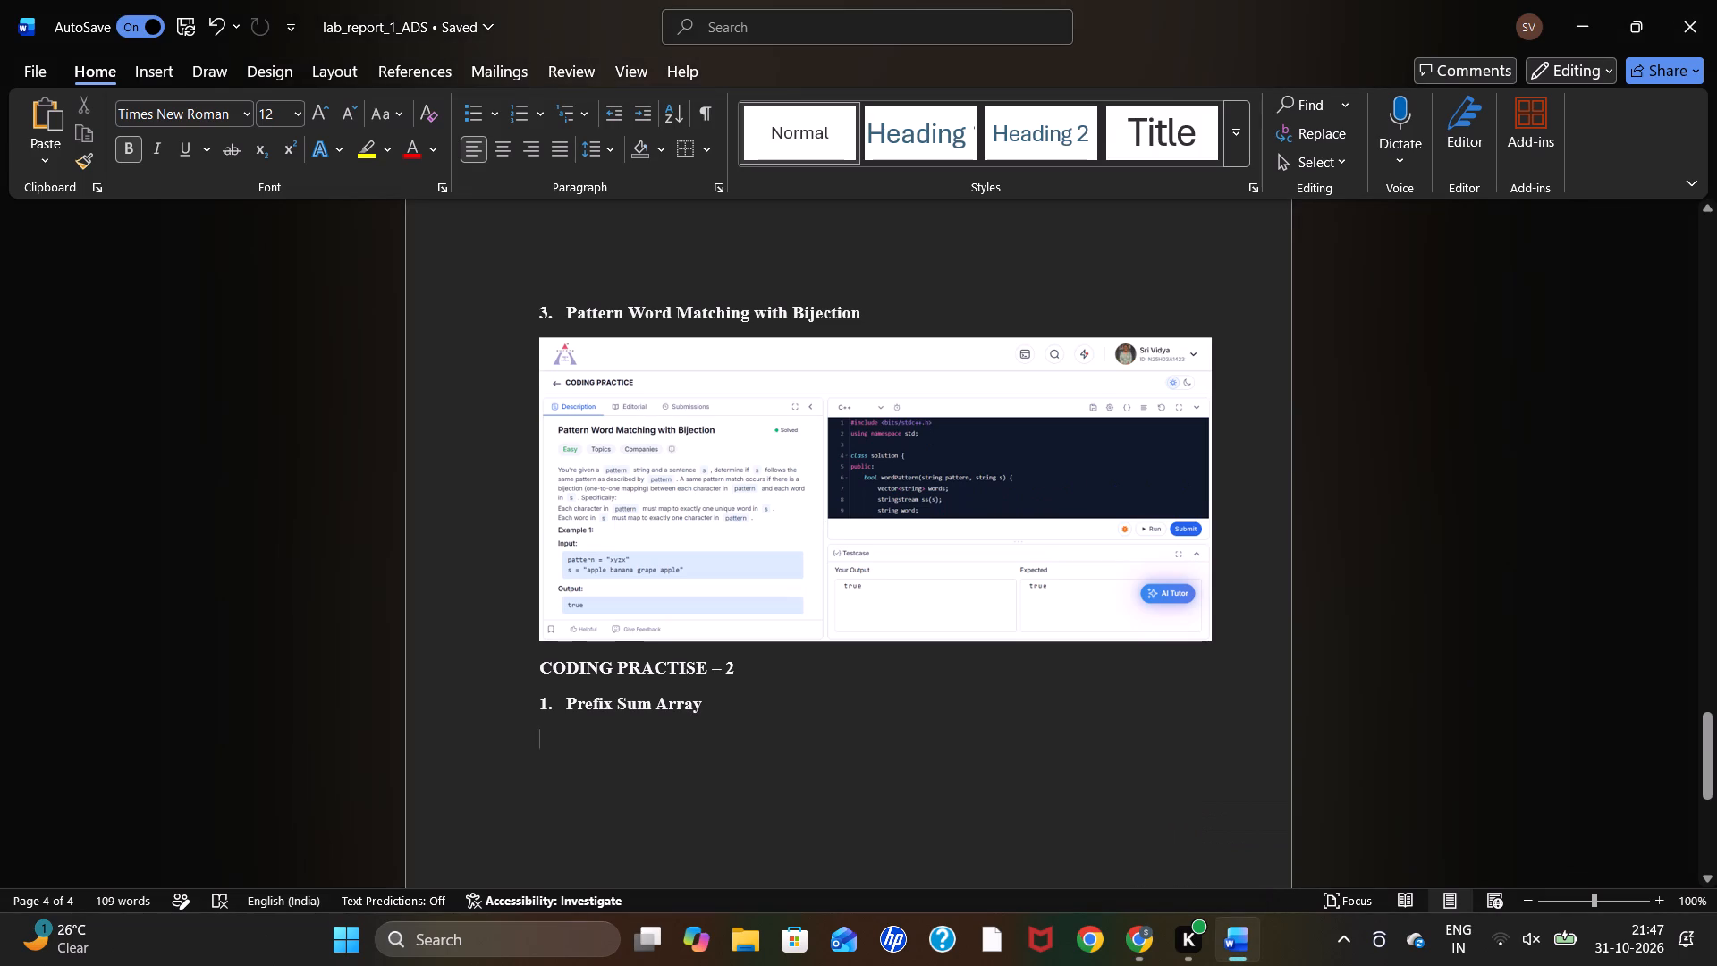
{"action": "key", "text": "ctrl+v"}
Insert blank lines below the Prefix Sum Array screenshot until the insertion point reaches the top of a new page.
{"action": "scroll", "coordinate": [821, 762], "scroll_direction": "down", "scroll_amount": 2}
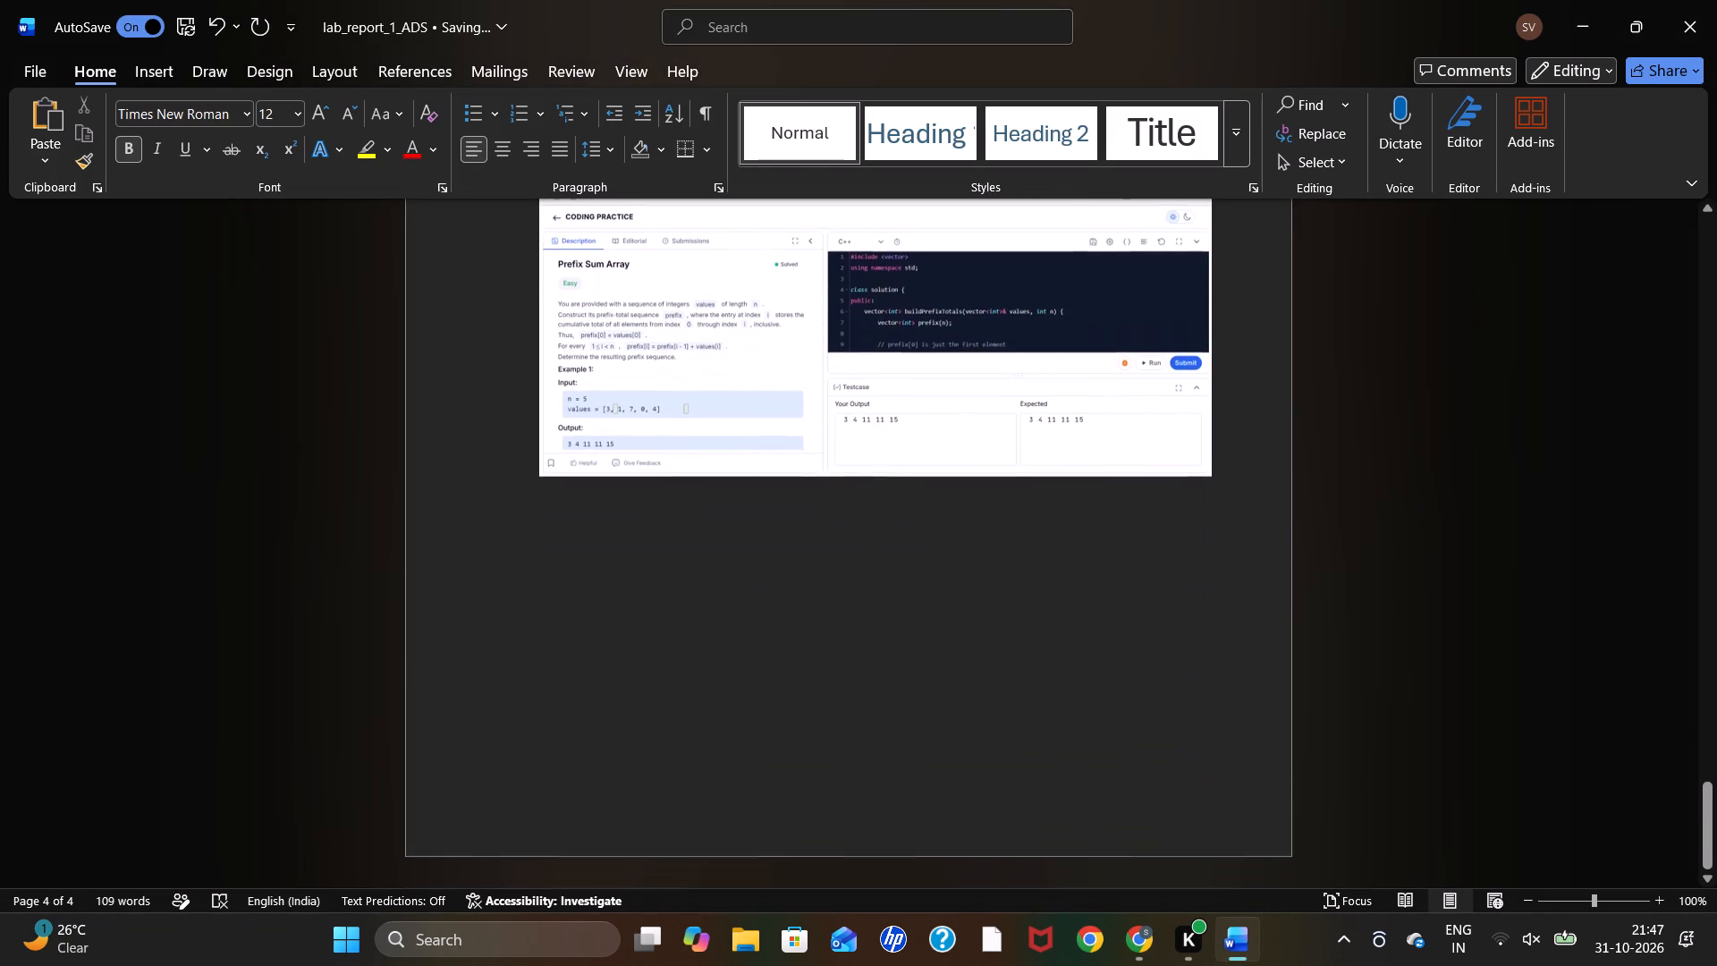
{"action": "key", "text": "Return"}
{"action": "key", "text": "Return"}
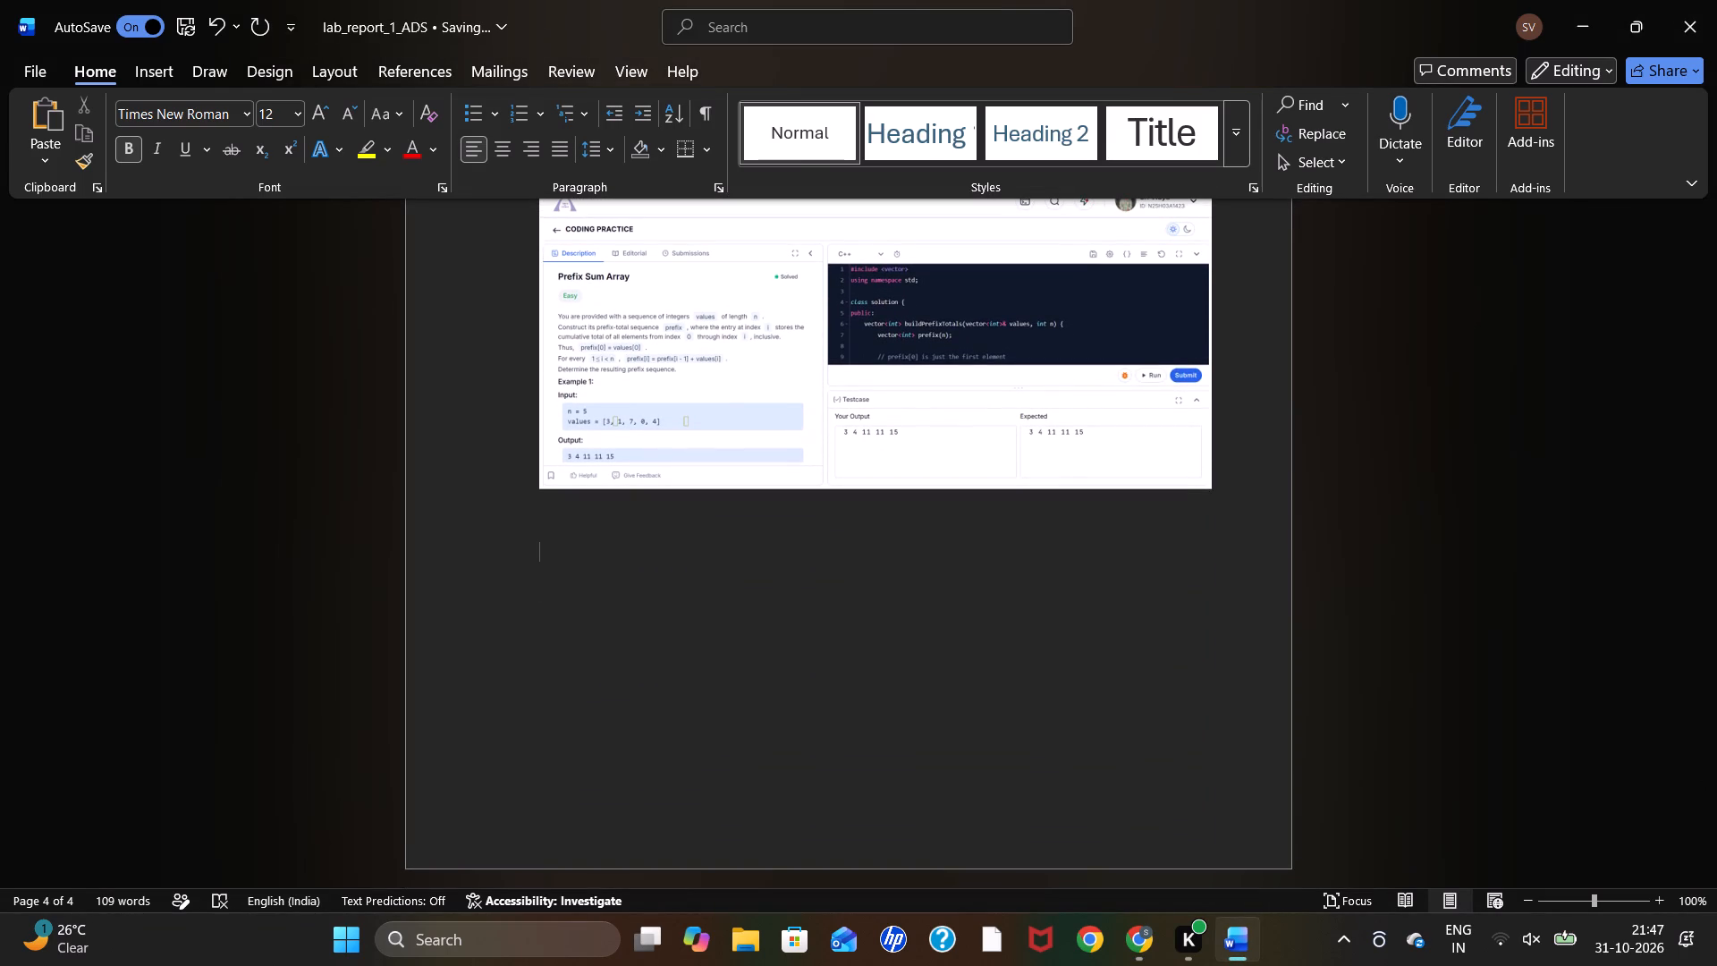
{"action": "key", "text": "Return"}
{"action": "key", "text": "Return"}
{"action": "key", "text": "Return"}
{"action": "key", "text": "Return"}
{"action": "key", "text": "Return"}
{"action": "key", "text": "Return"}
{"action": "key", "text": "Return"}
{"action": "key", "text": "Return"}
{"action": "key", "text": "Return"}
{"action": "key", "text": "Return"}
{"action": "key", "text": "BackSpace"}
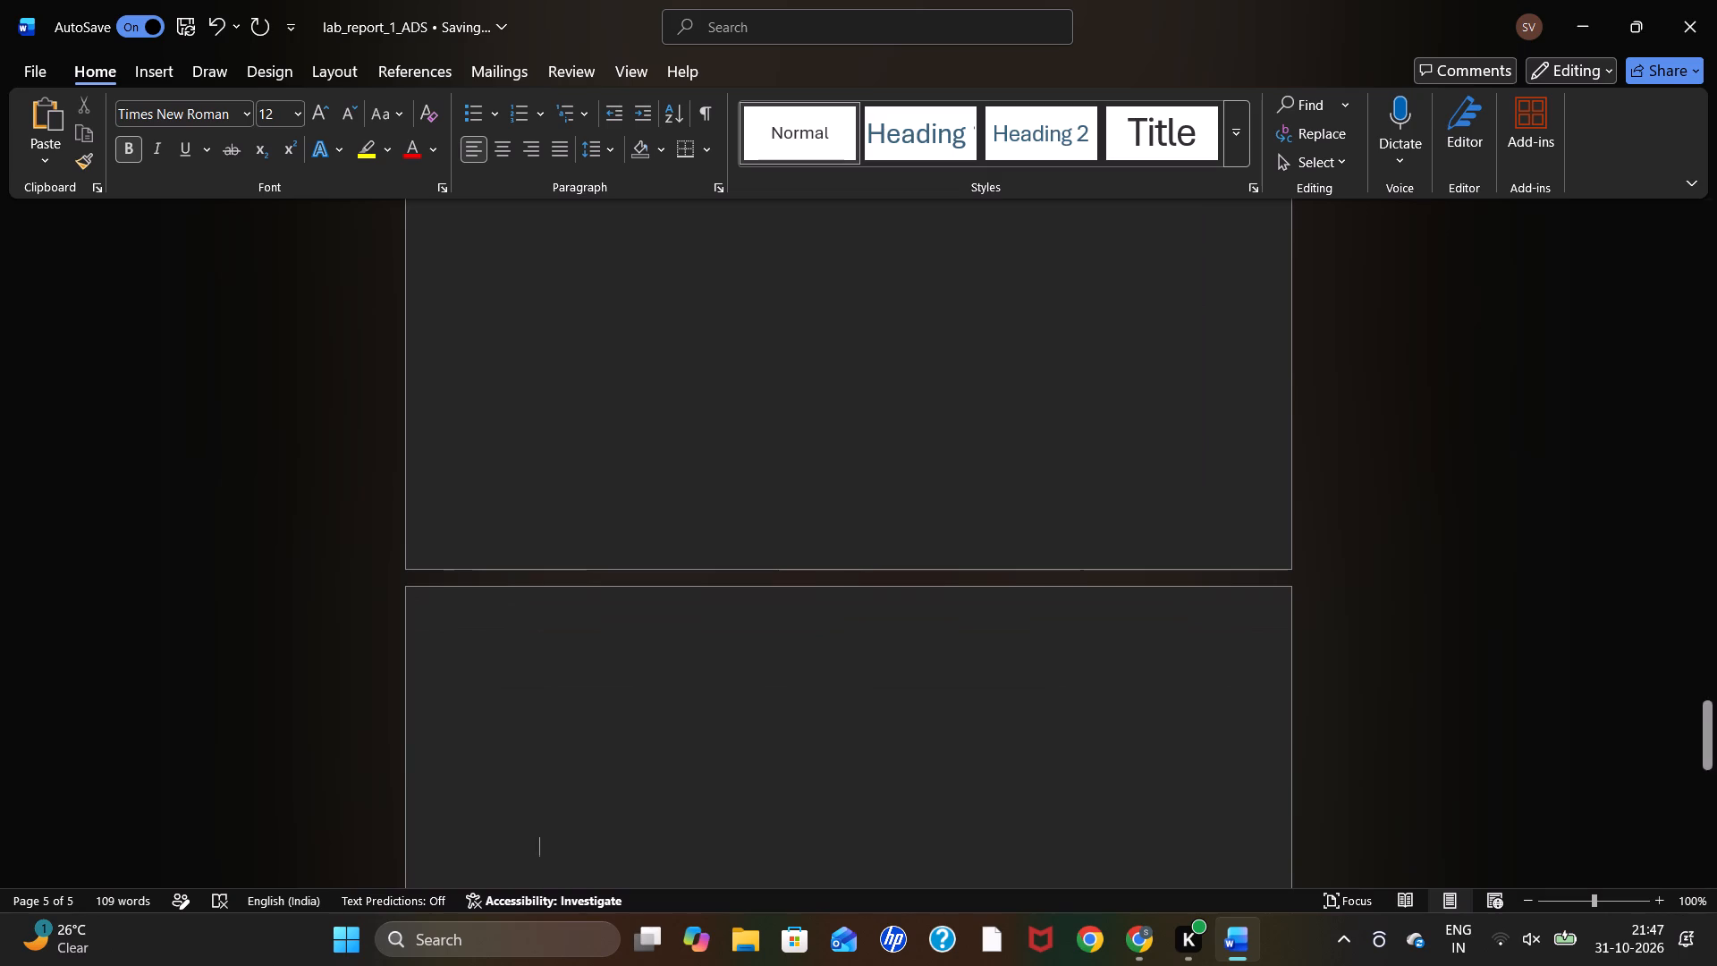
Trim the extra blank lines below the Prefix Sum Array screenshot and start a new heading with "2," at the top of page 5.
{"action": "key", "text": "BackSpace"}
{"action": "key", "text": "BackSpace"}
{"action": "key", "text": "BackSpace"}
{"action": "key", "text": "BackSpace"}
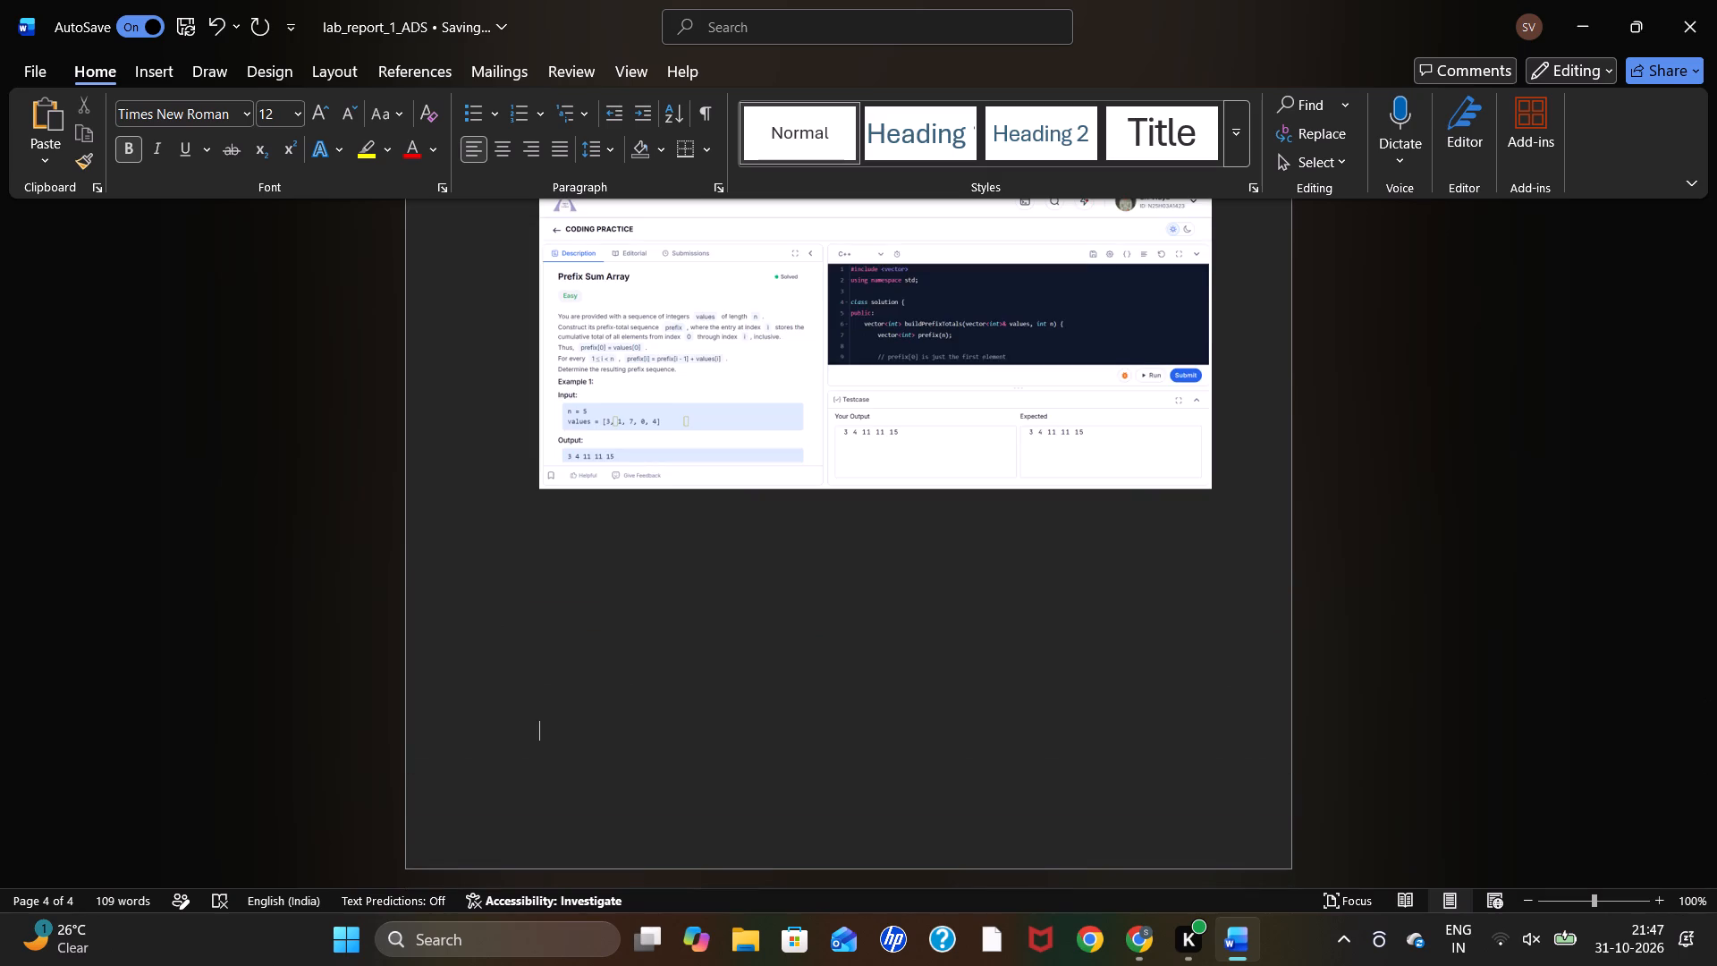
{"action": "key", "text": "Return"}
{"action": "type", "text": "3."}
{"action": "key", "text": "BackSpace"}
{"action": "key", "text": "BackSpace"}
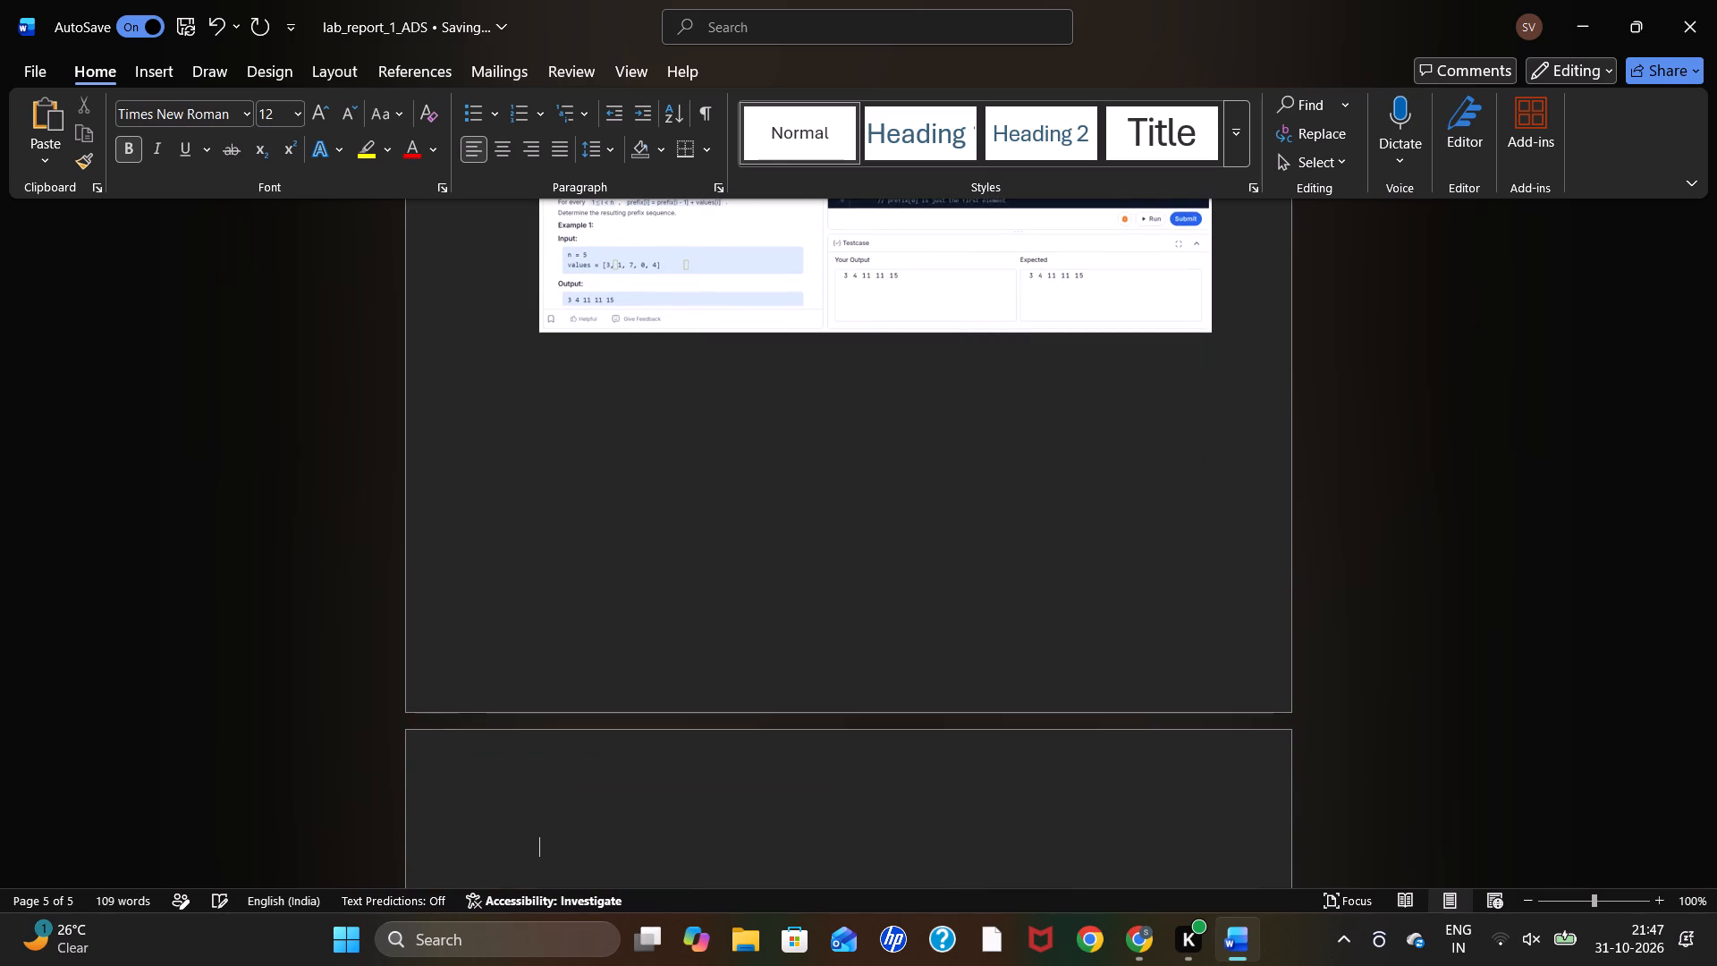
{"action": "type", "text": "2,"}
{"action": "key", "text": "space"}
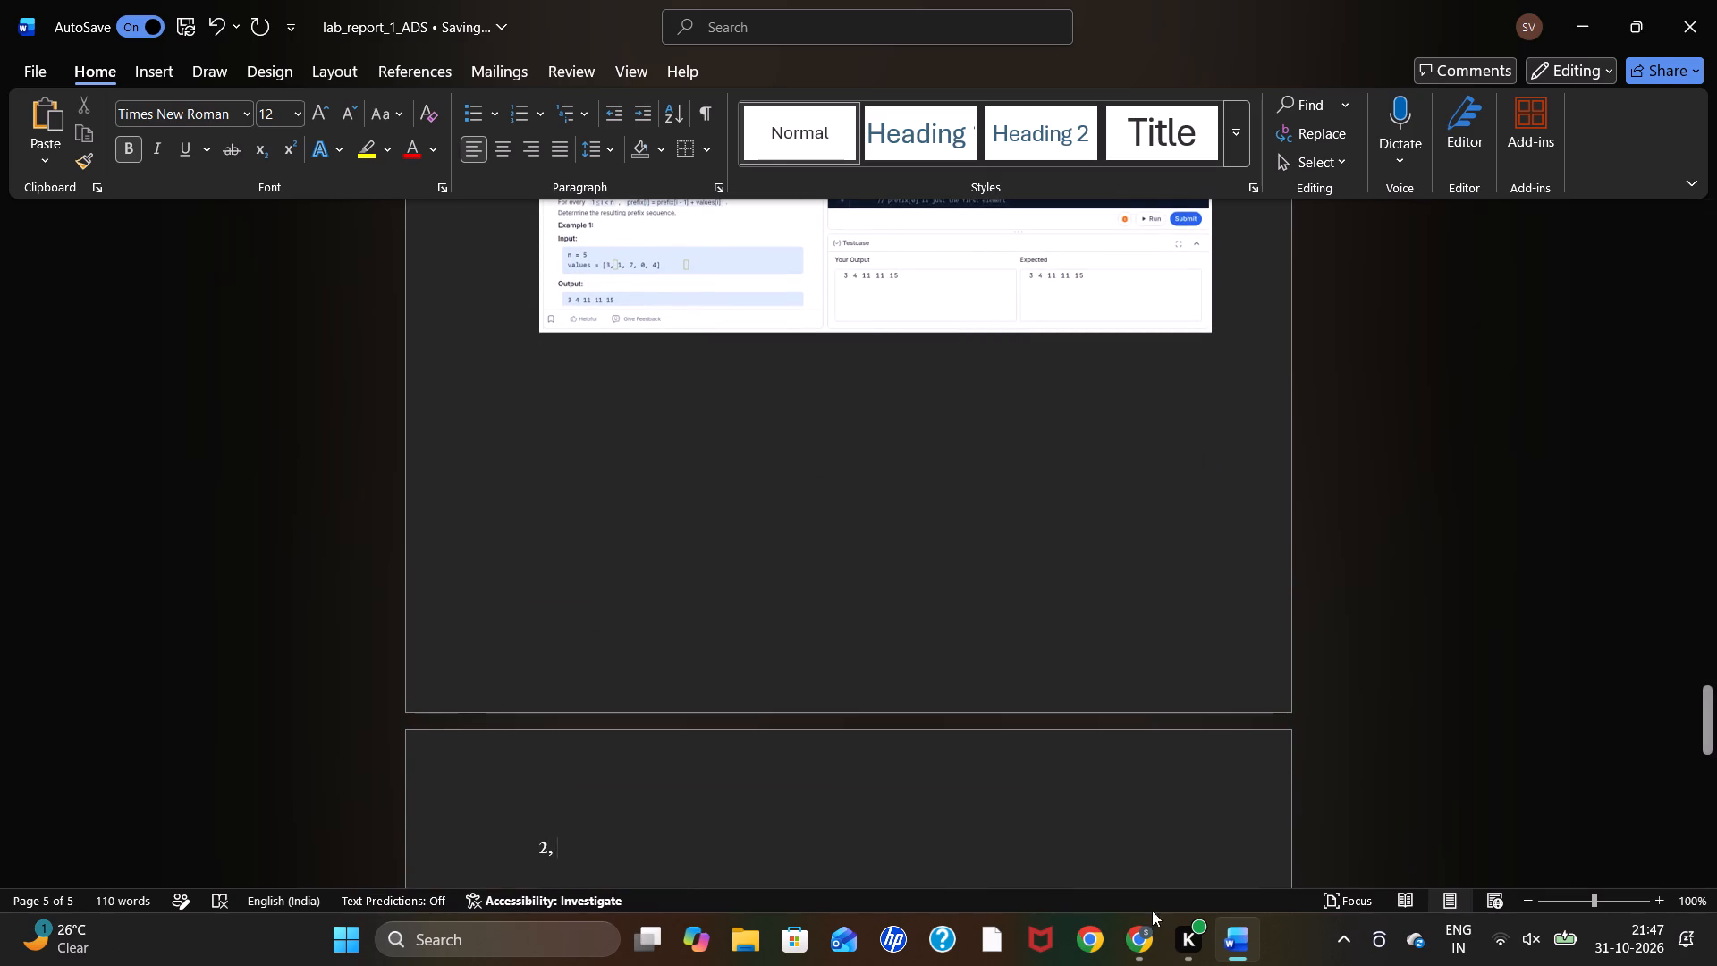
Copy the Book Title Prefixes title from the Coding Practice list in Chrome and paste it after "2," in Word, starting a new line below.
{"action": "left_click", "coordinate": [1143, 880]}
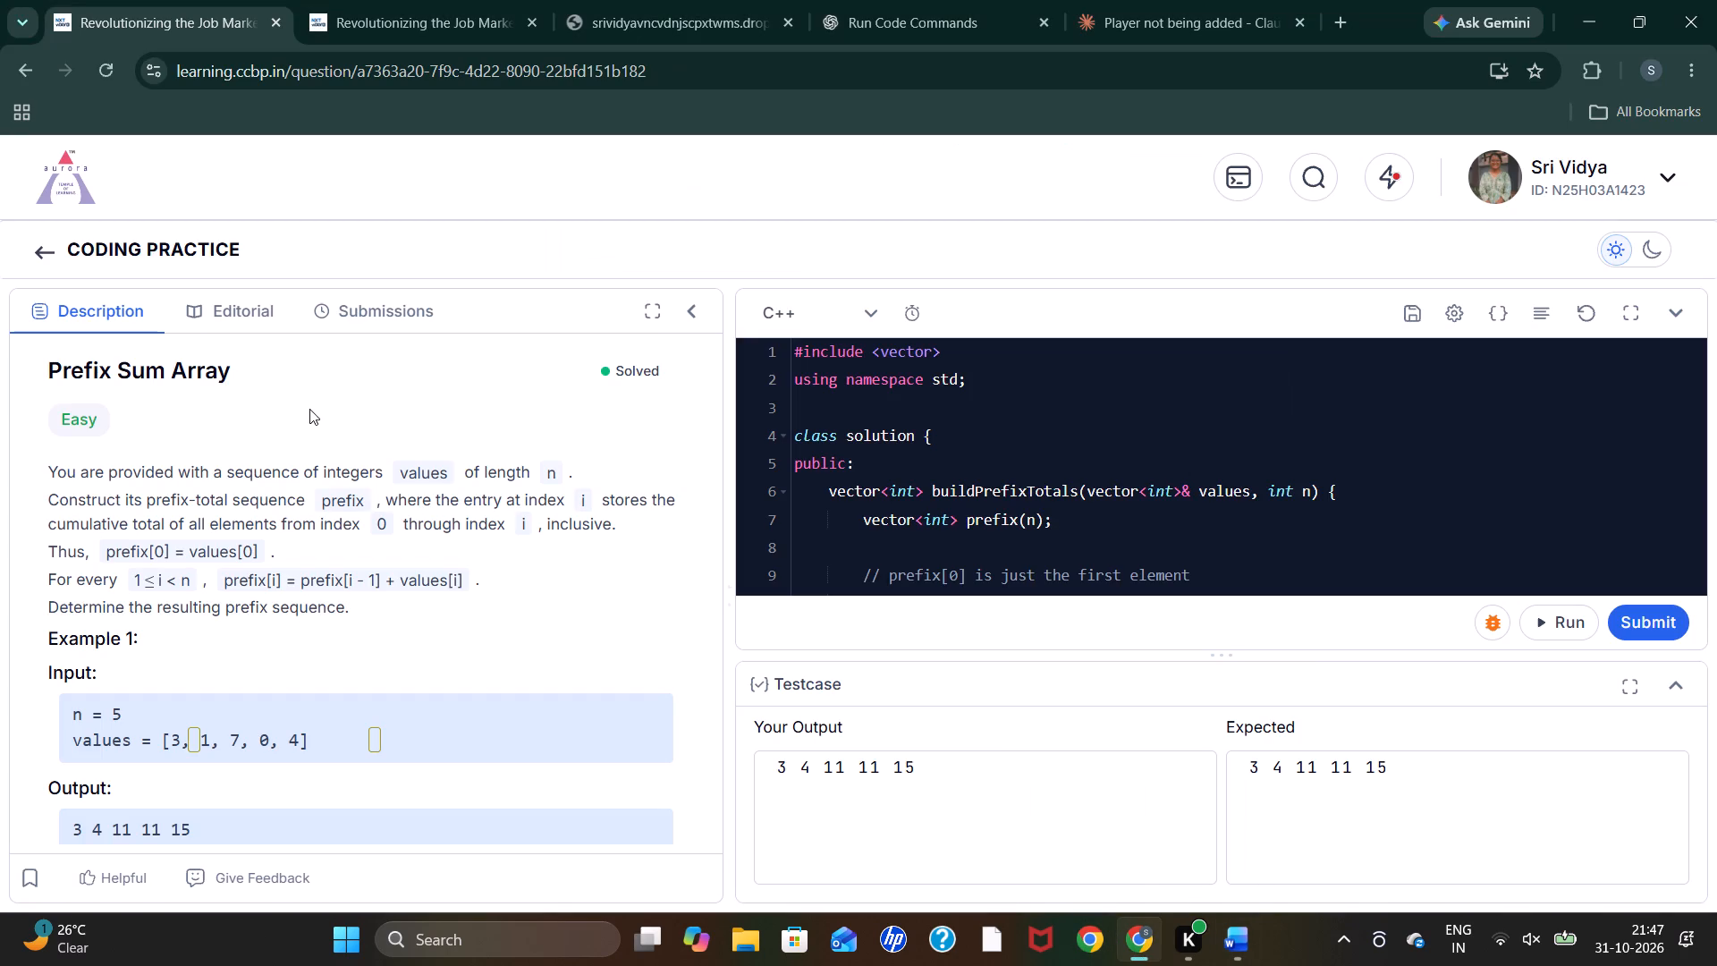
{"action": "left_click", "coordinate": [40, 247]}
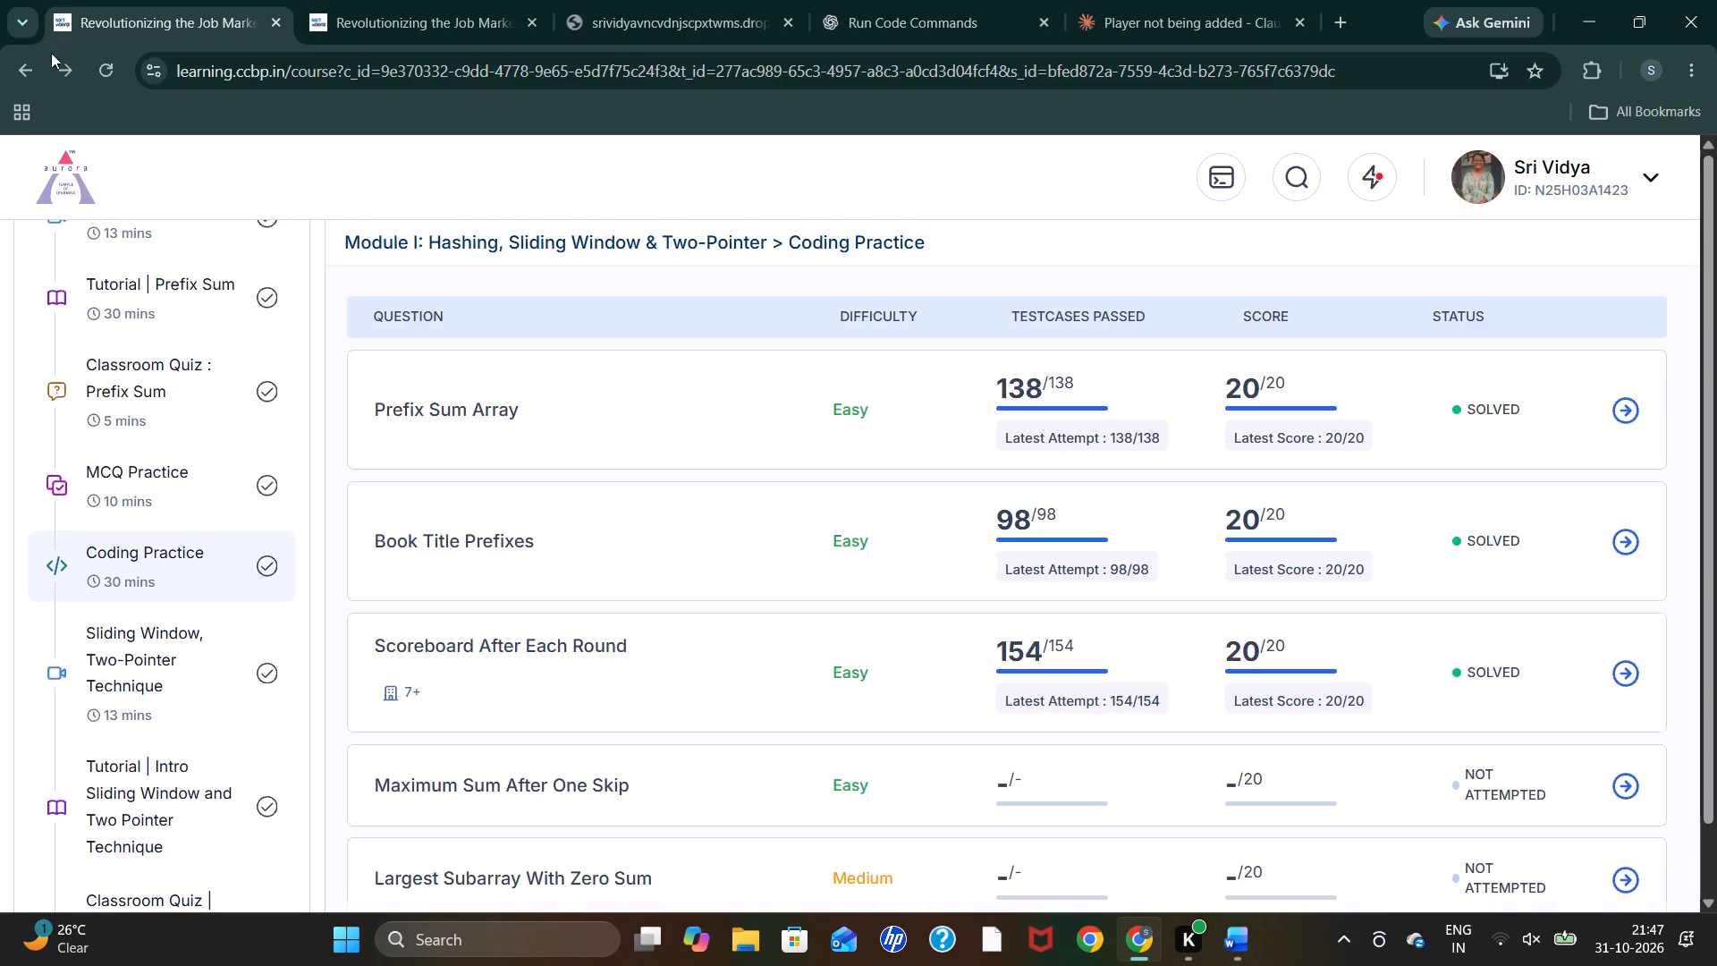
{"action": "left_click_drag", "start_coordinate": [537, 539], "coordinate": [367, 532]}
{"action": "key", "text": "ctrl+c"}
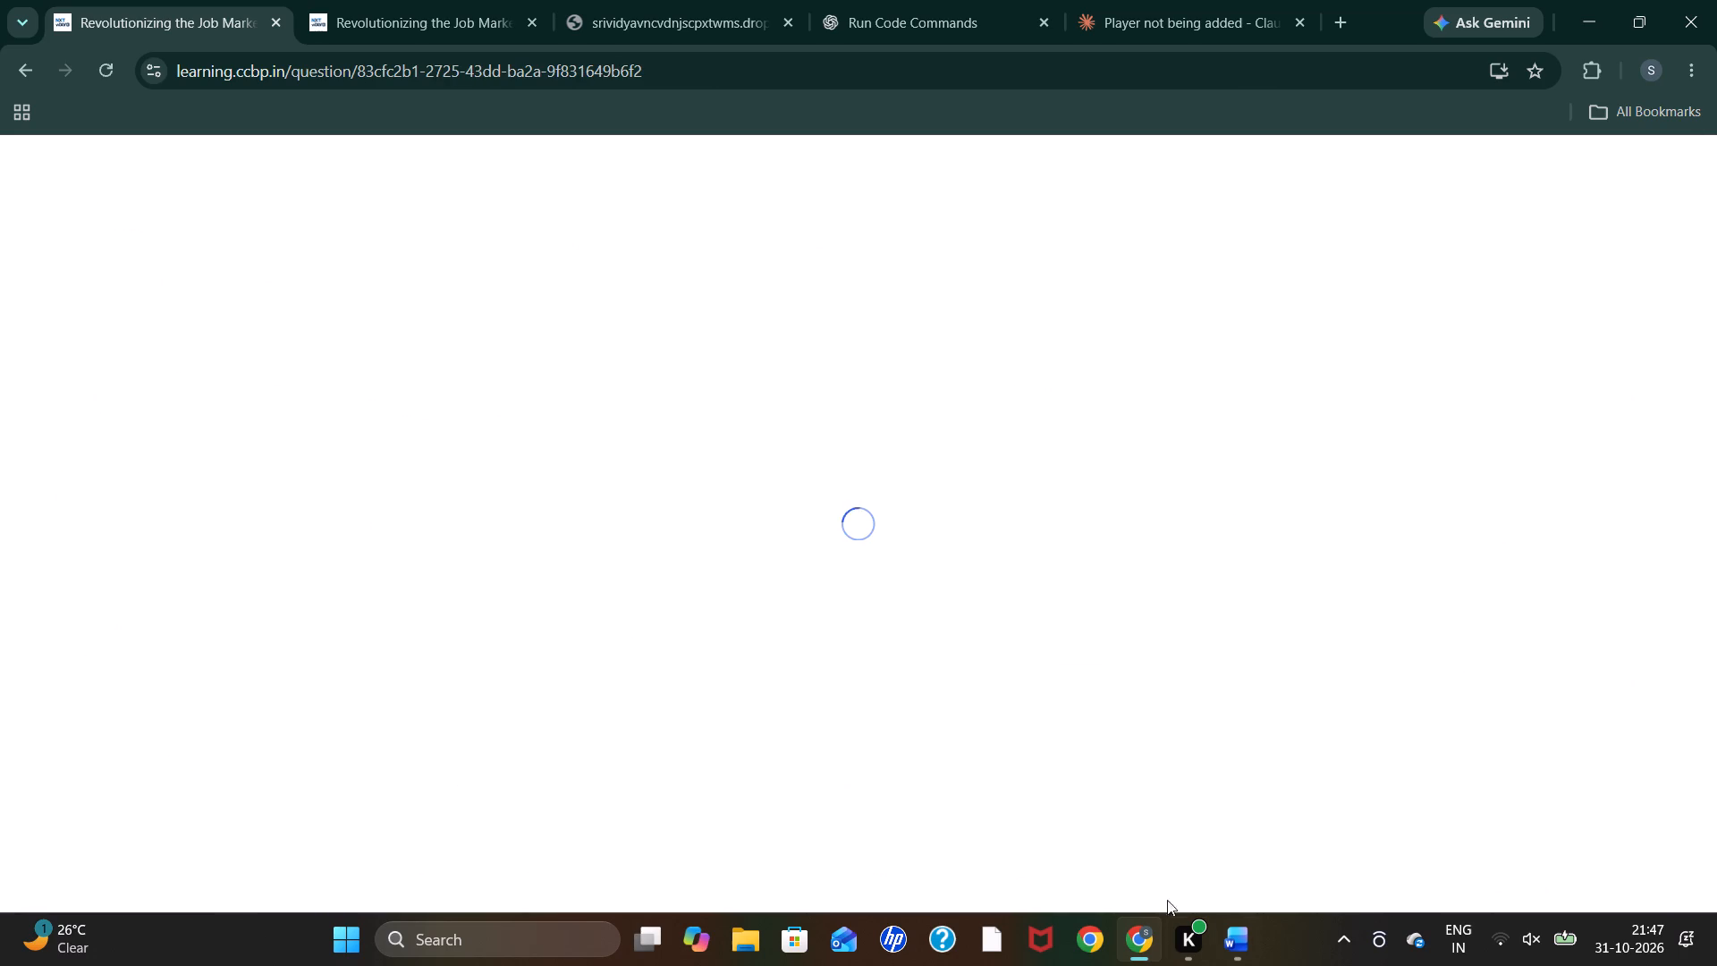
{"action": "left_click", "coordinate": [1243, 843]}
{"action": "key", "text": "ctrl+v"}
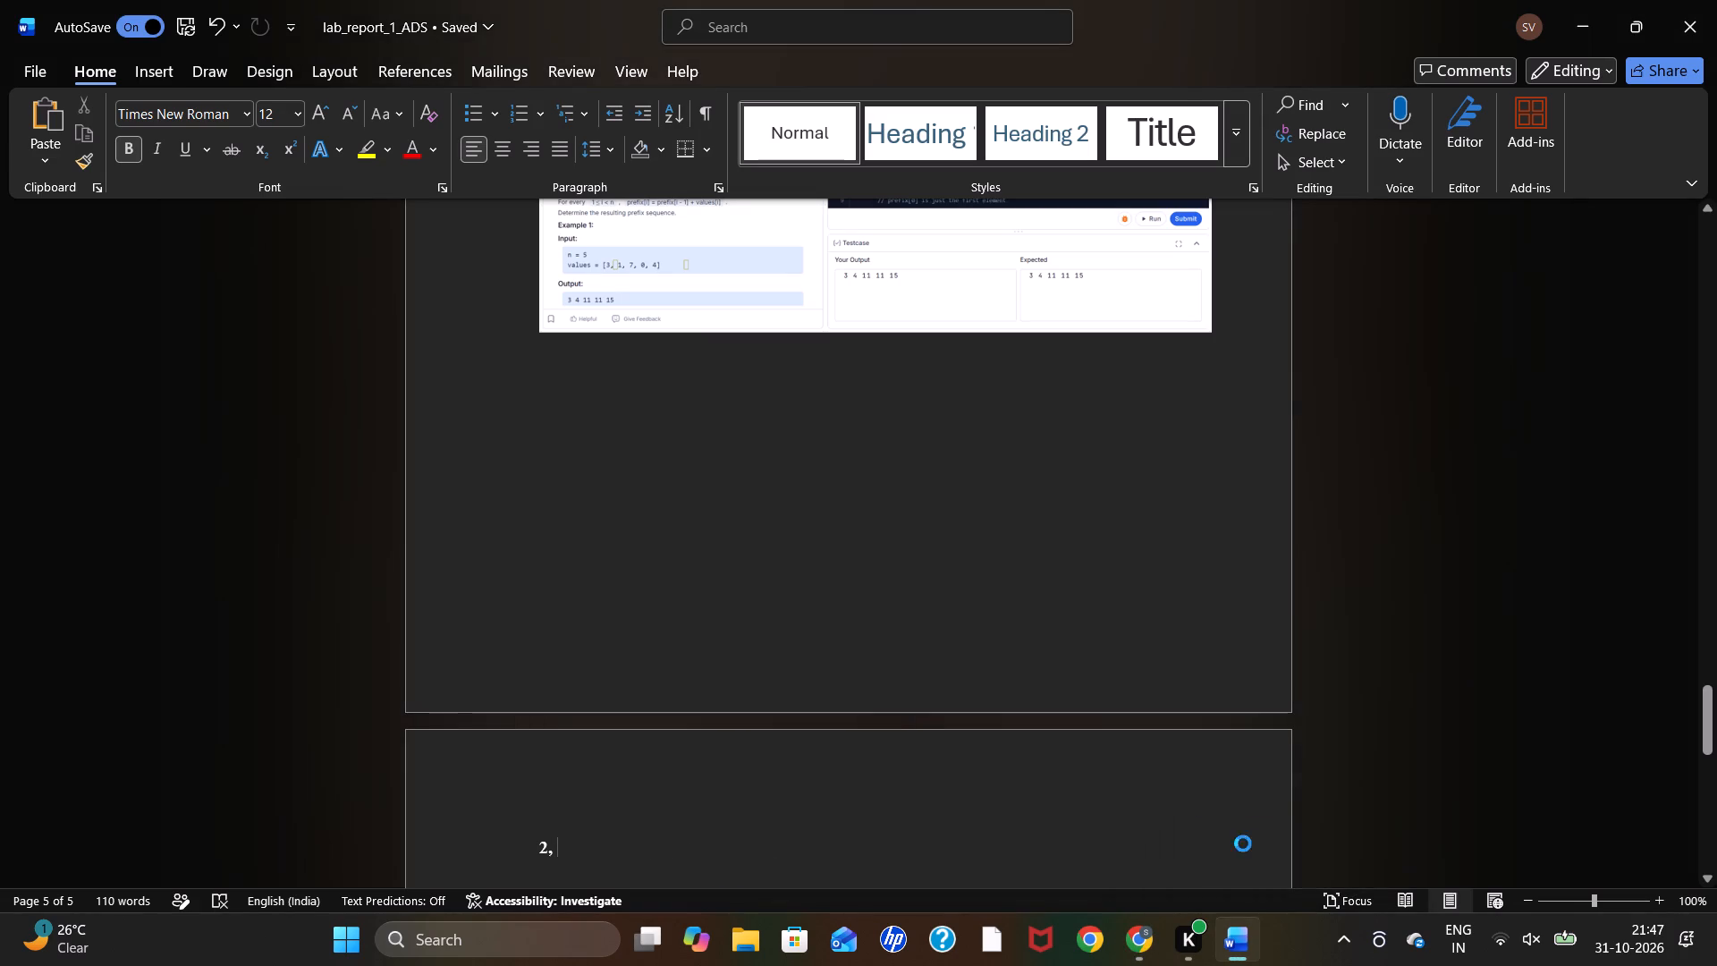
{"action": "key", "text": "Return"}
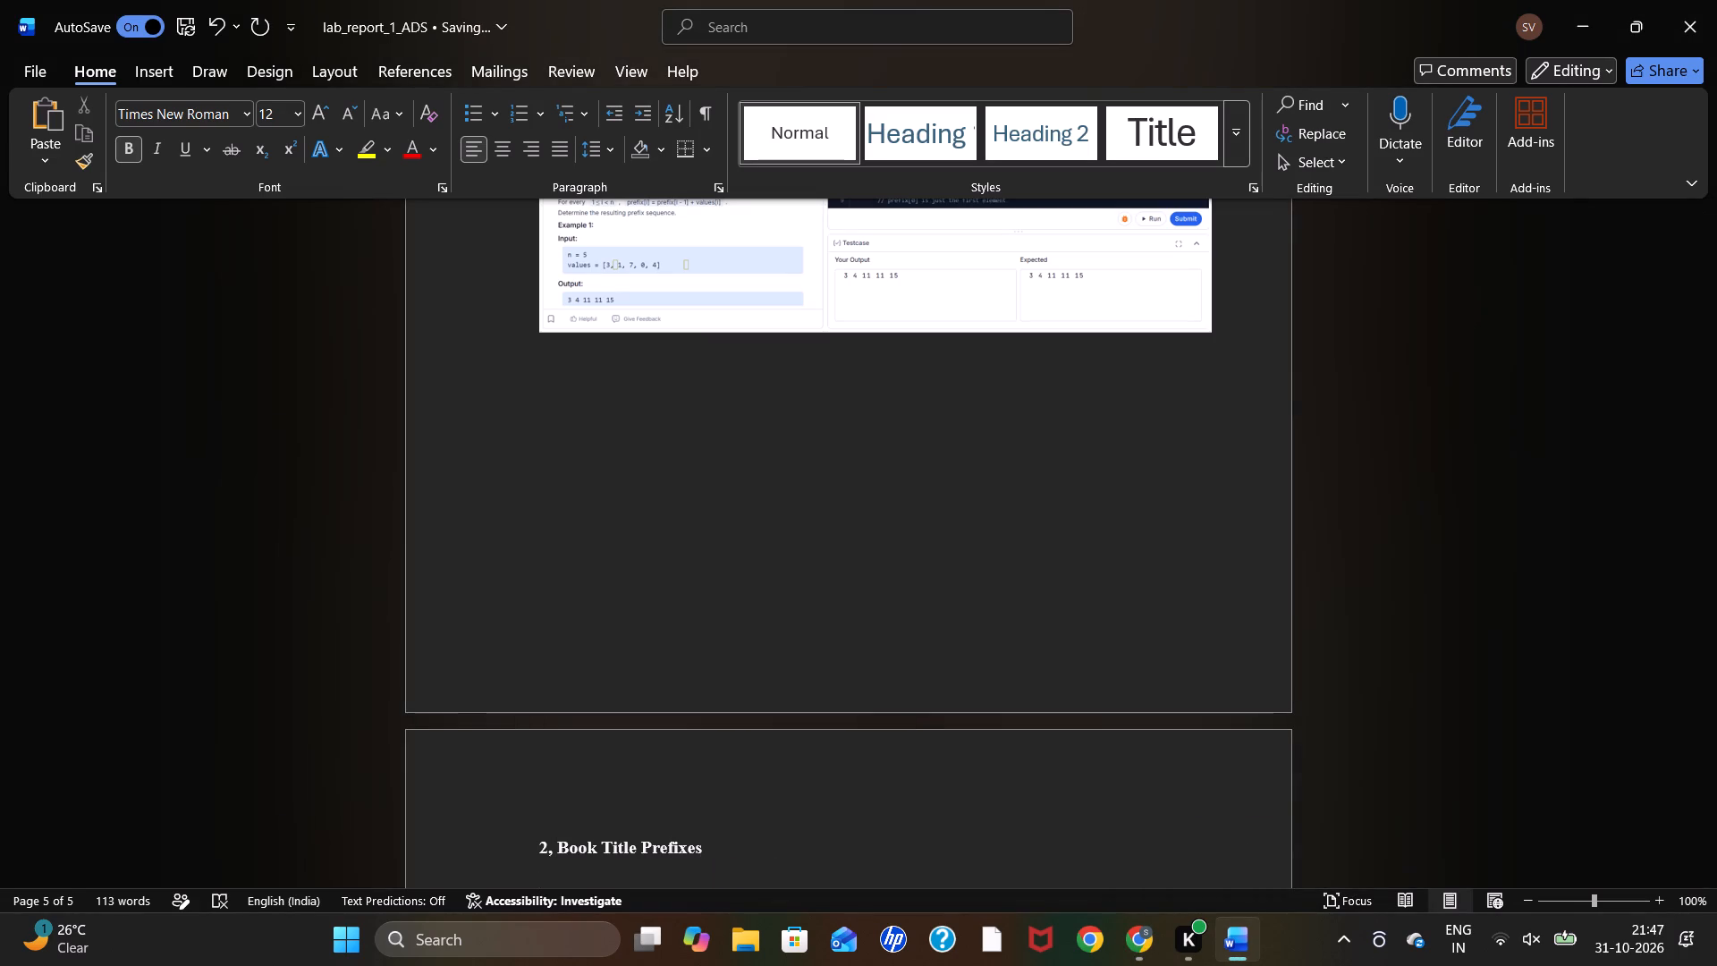
In Chrome, run the Book Title Prefixes solution and bring its actual and expected output into view.
{"action": "left_click", "coordinate": [1142, 875]}
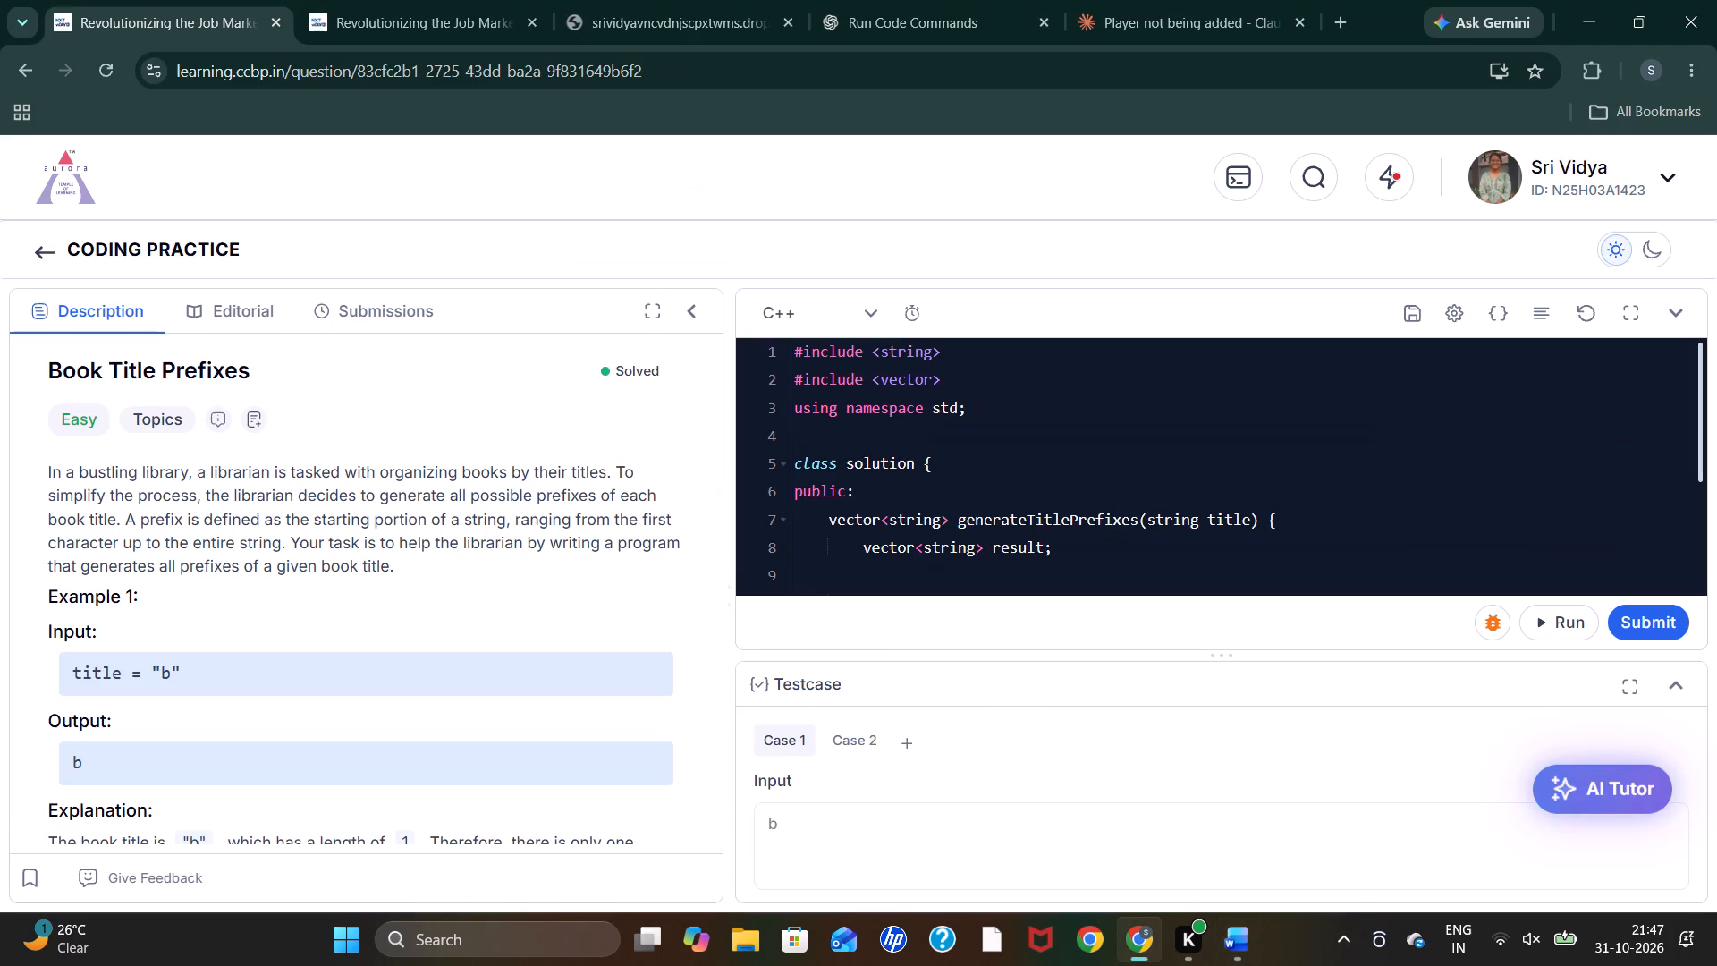
{"action": "left_click", "coordinate": [1539, 621]}
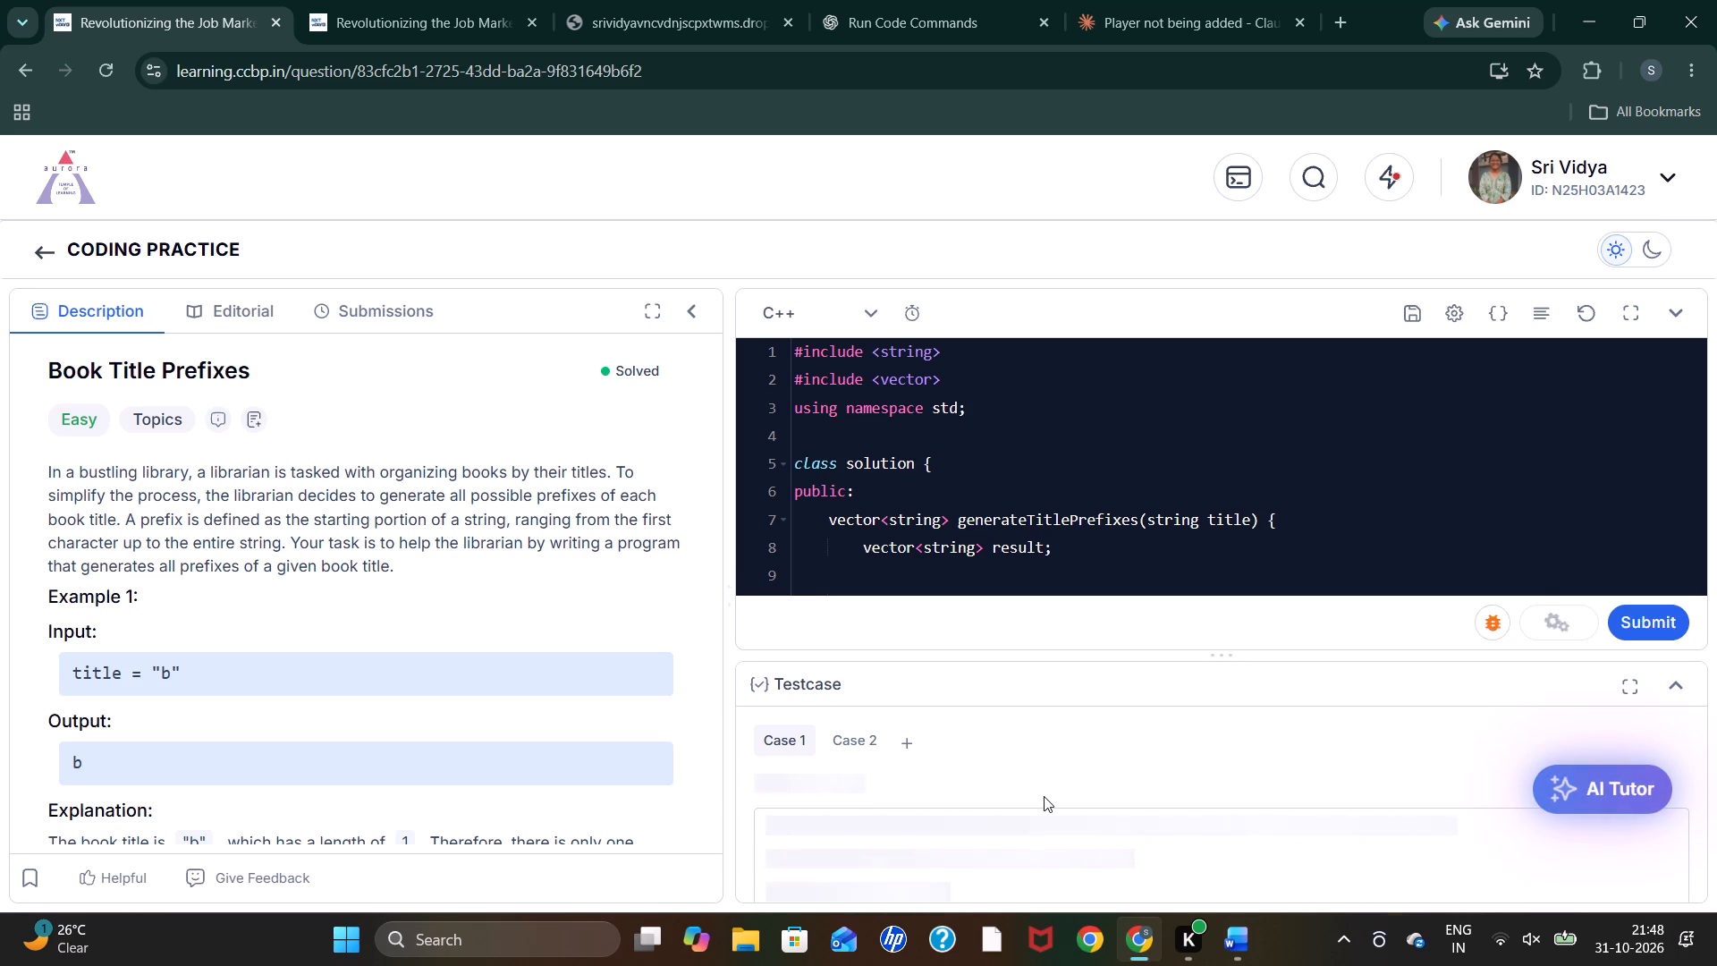
{"action": "scroll", "coordinate": [1044, 796], "scroll_direction": "down", "scroll_amount": 2}
{"action": "scroll", "coordinate": [1044, 796], "scroll_direction": "up", "scroll_amount": 1}
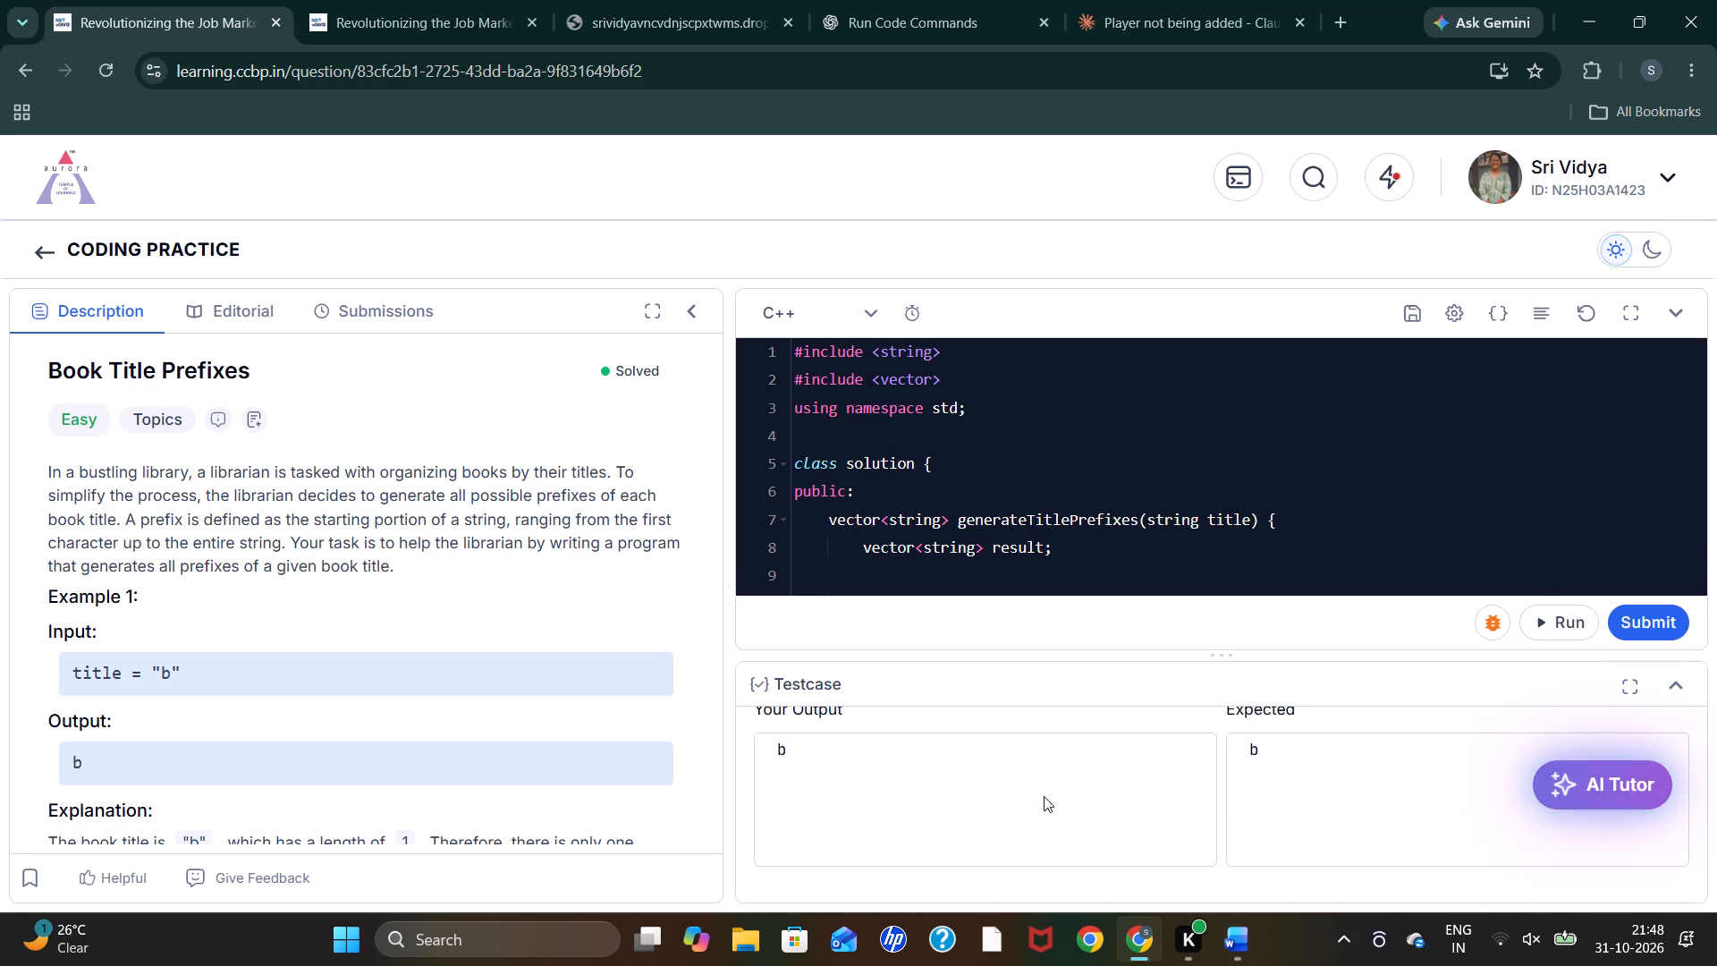
{"action": "scroll", "coordinate": [1044, 796], "scroll_direction": "up", "scroll_amount": 2}
Capture the full problem page with code and output, and paste it under the Book Title Prefixes heading in Word, followed by a new line.
{"action": "key", "text": "Print"}
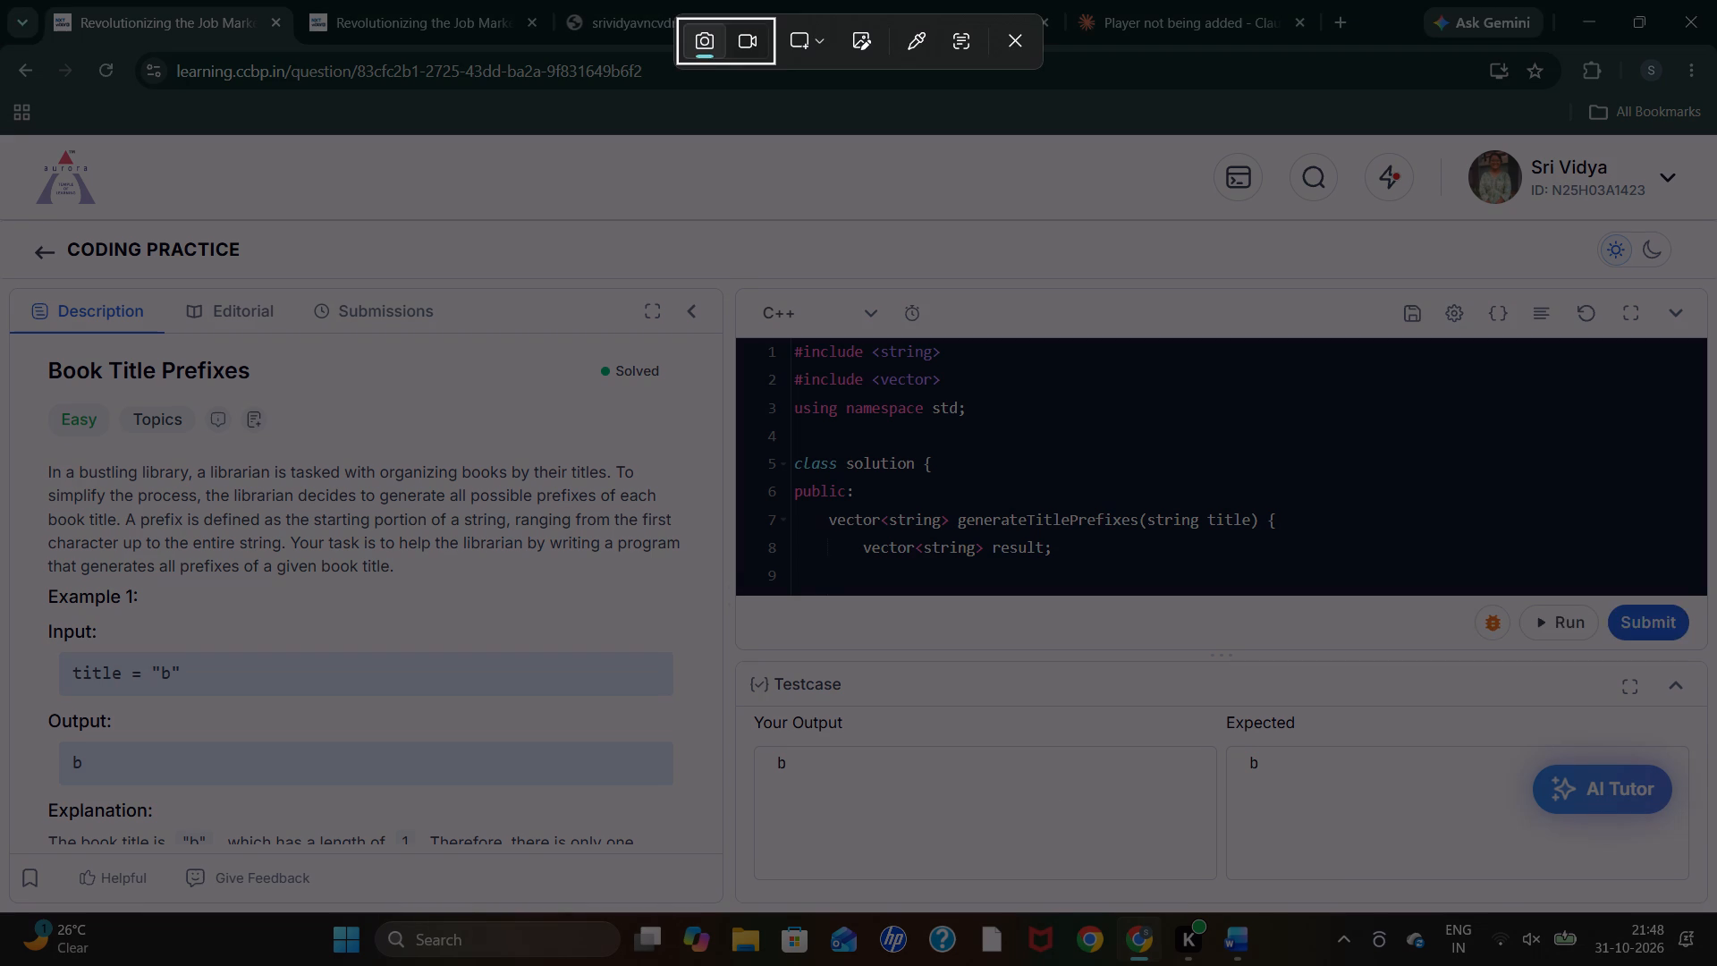
{"action": "left_click_drag", "start_coordinate": [1, 133], "coordinate": [1606, 927]}
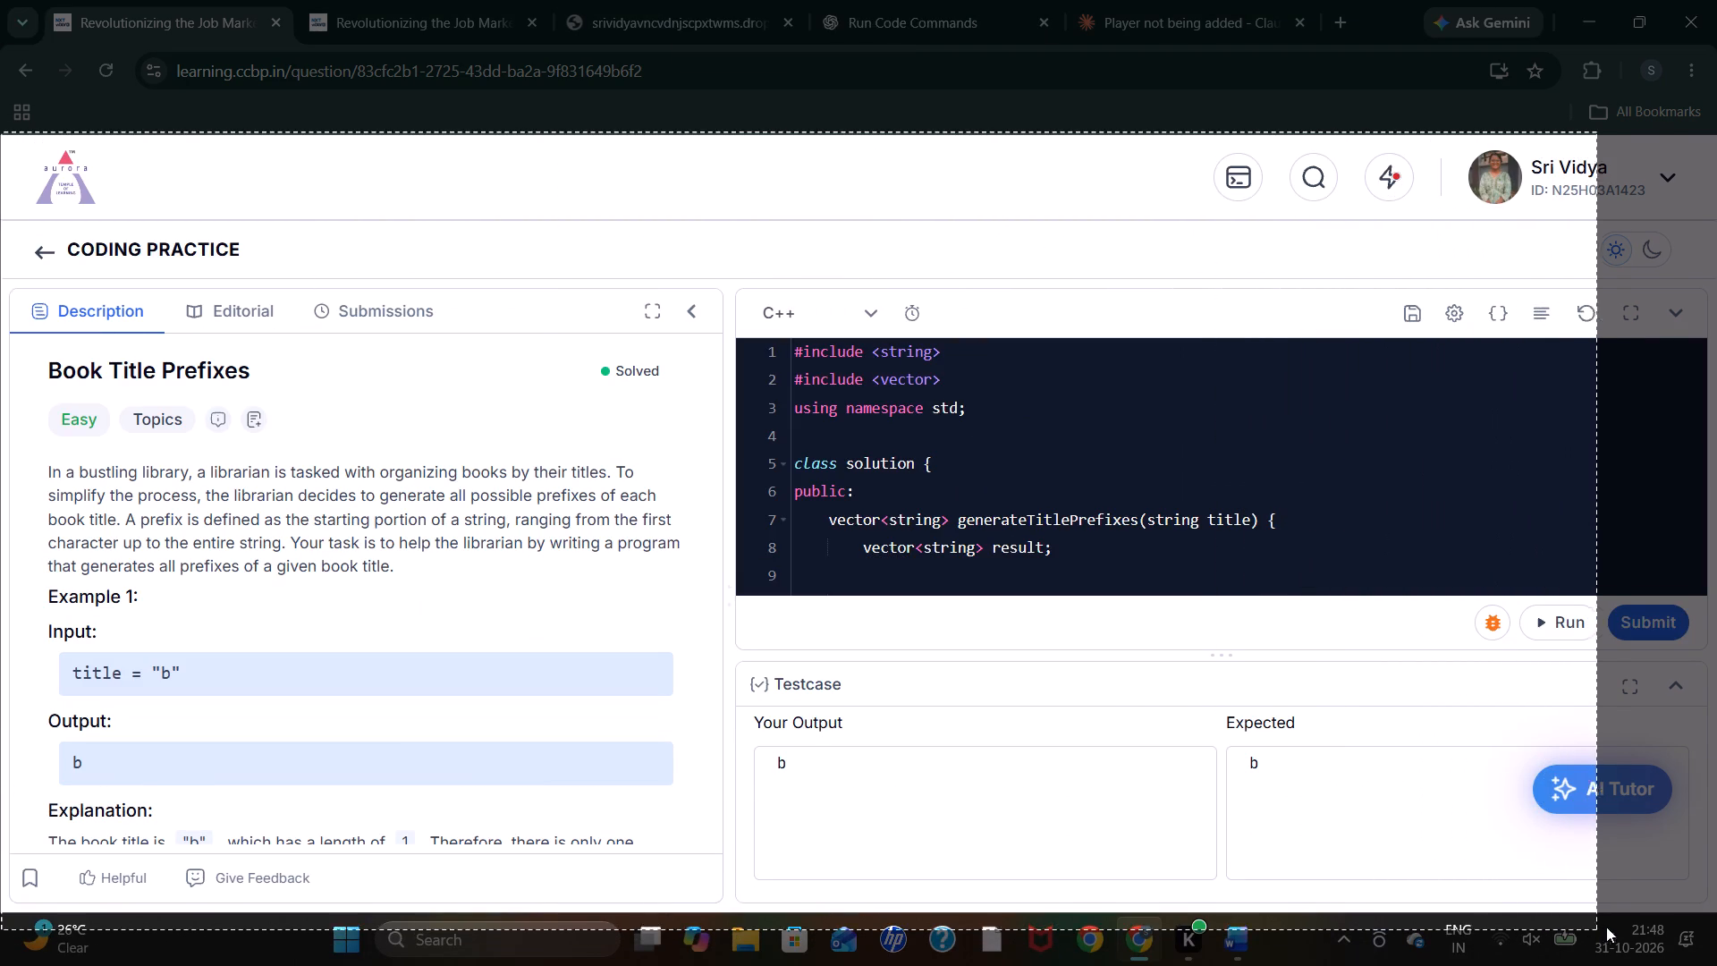
{"action": "left_click_drag", "start_coordinate": [1606, 927], "coordinate": [1716, 910]}
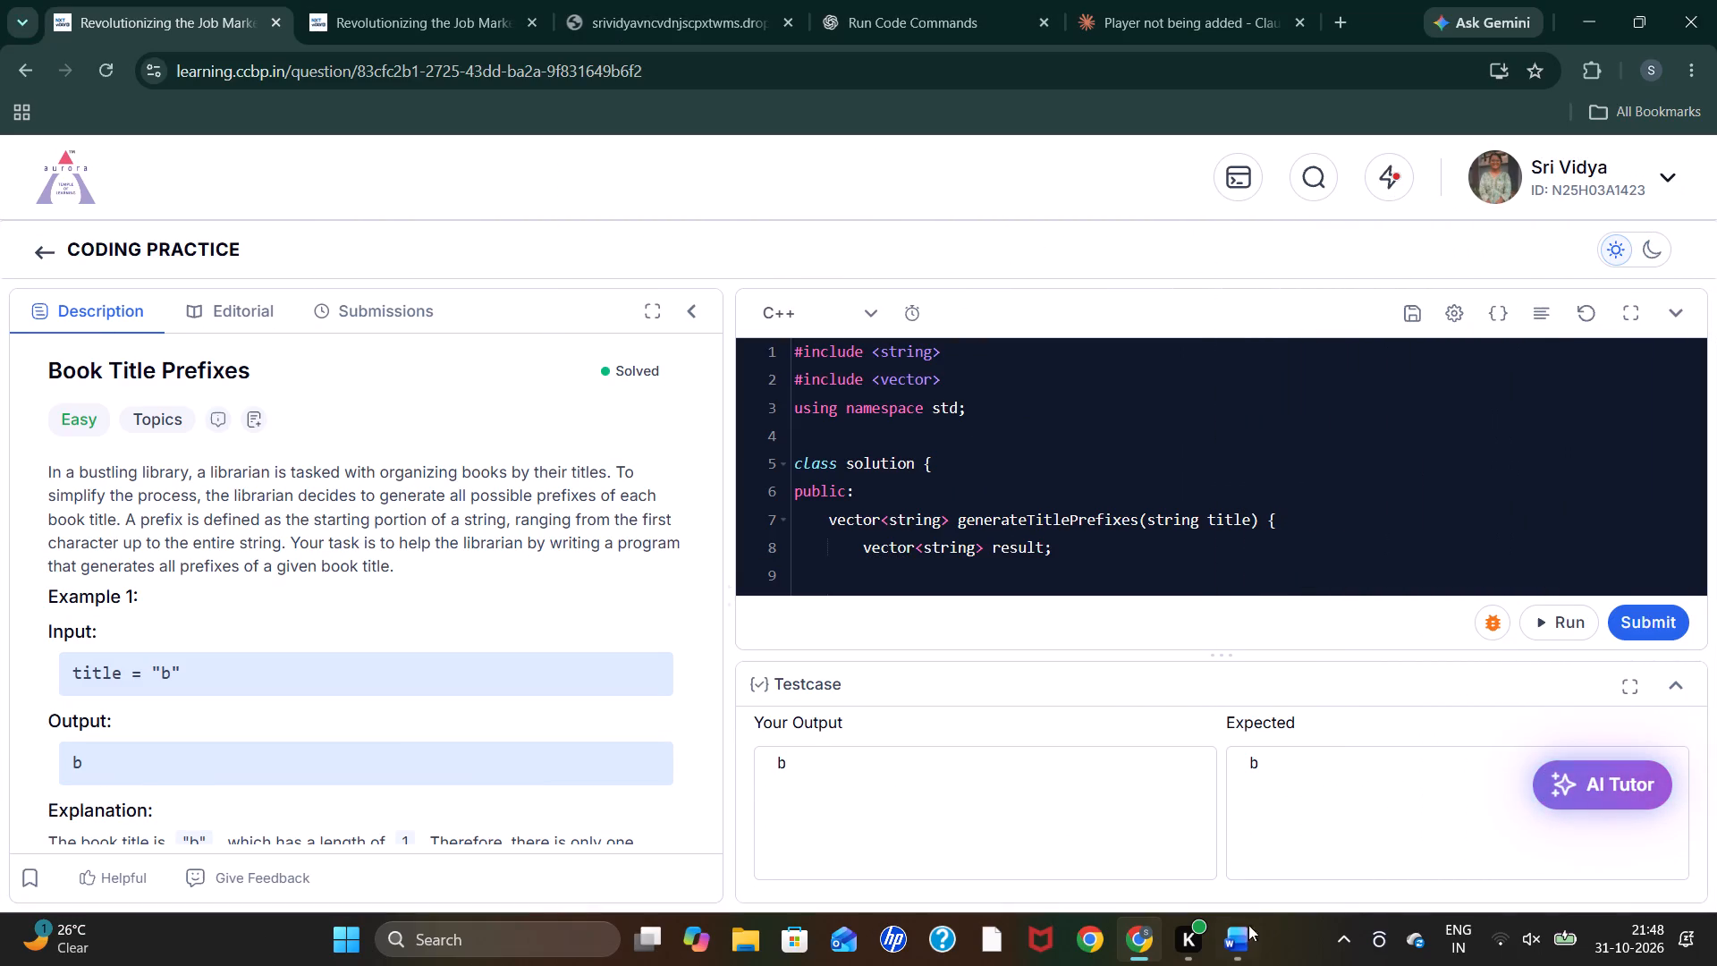
{"action": "left_click", "coordinate": [1235, 873]}
{"action": "key", "text": "ctrl+v"}
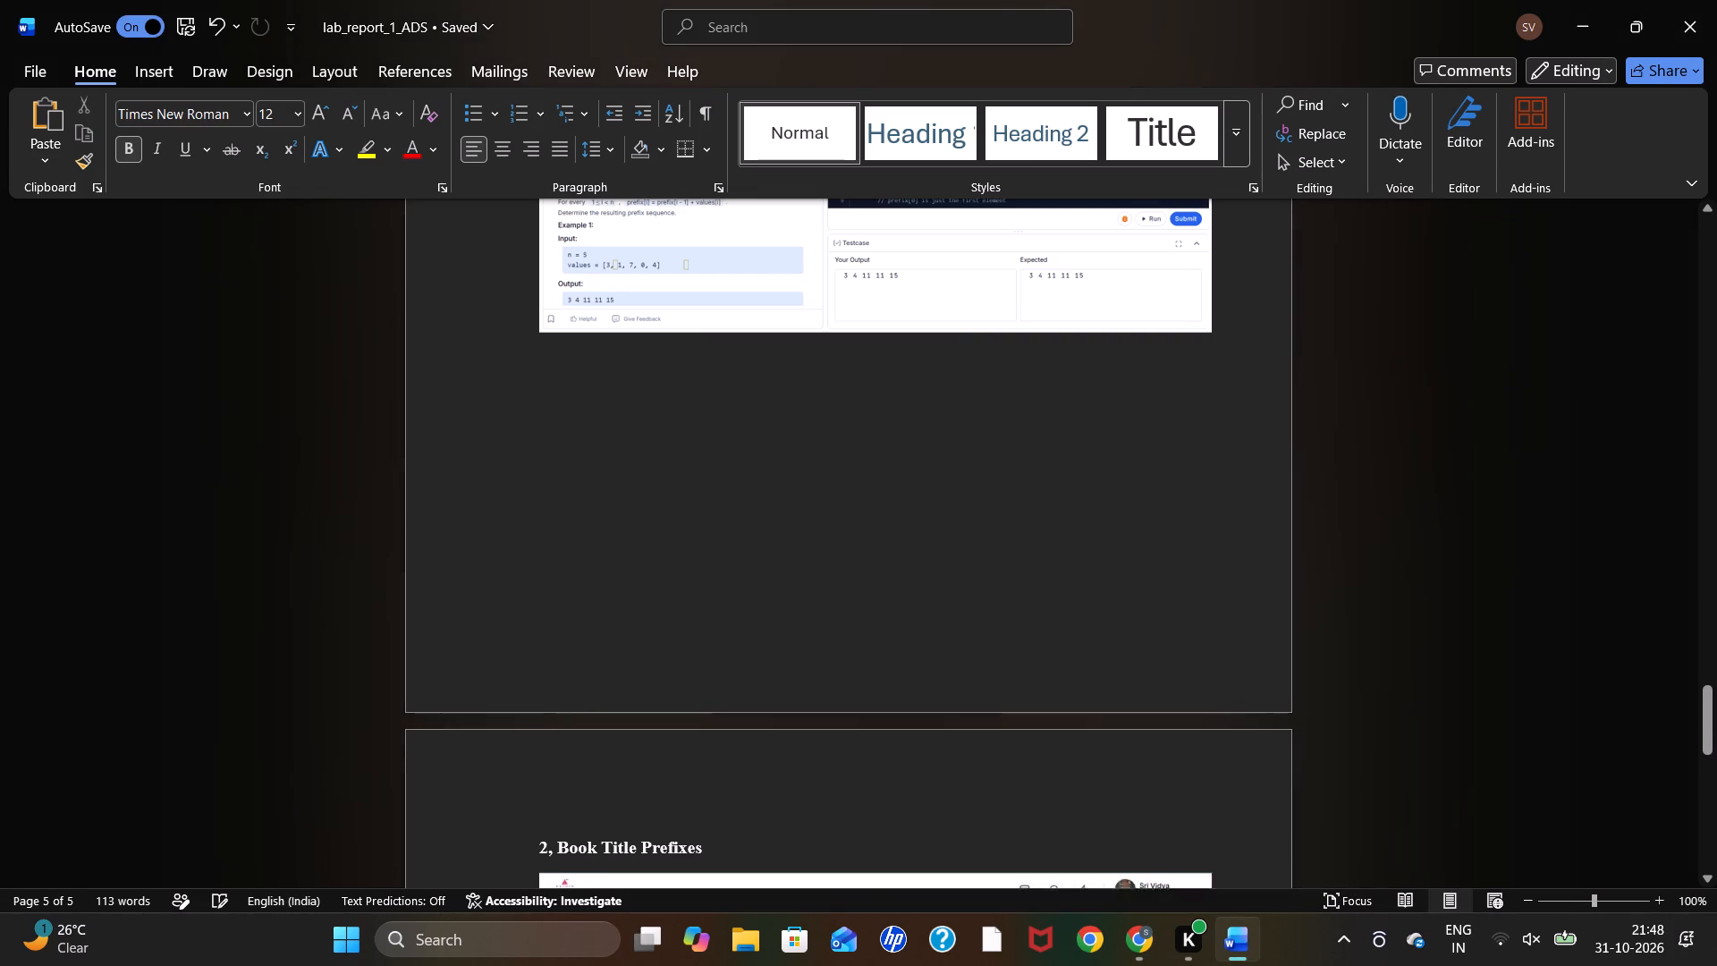
{"action": "key", "text": "Return"}
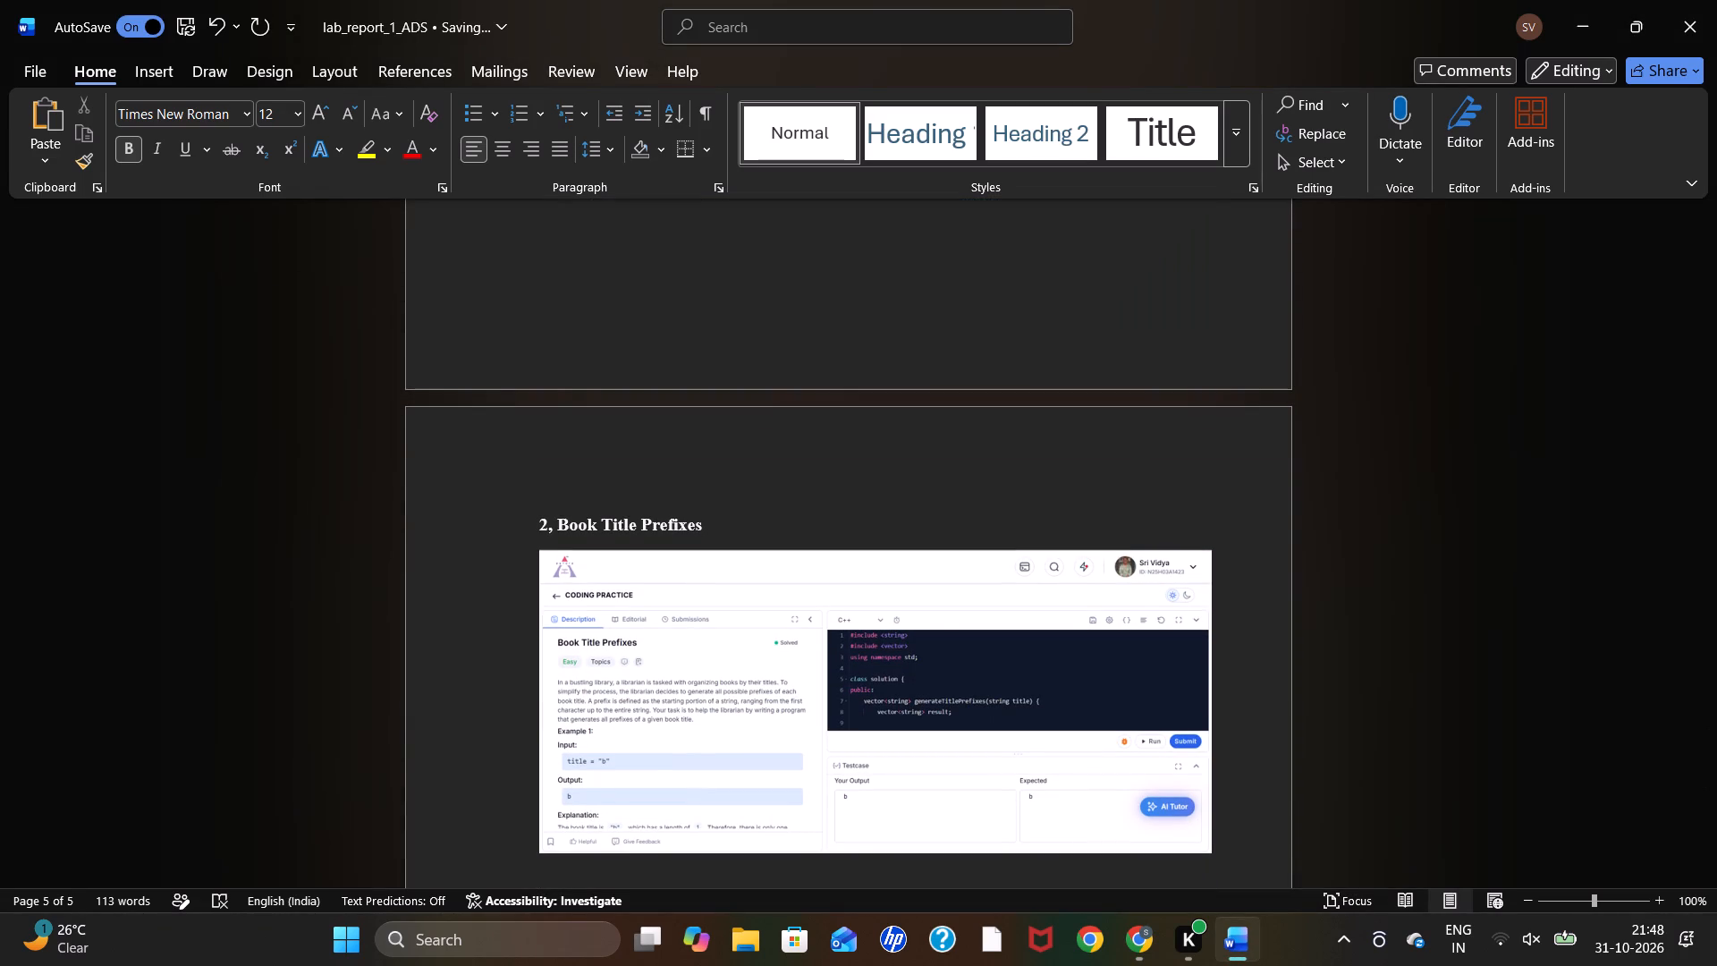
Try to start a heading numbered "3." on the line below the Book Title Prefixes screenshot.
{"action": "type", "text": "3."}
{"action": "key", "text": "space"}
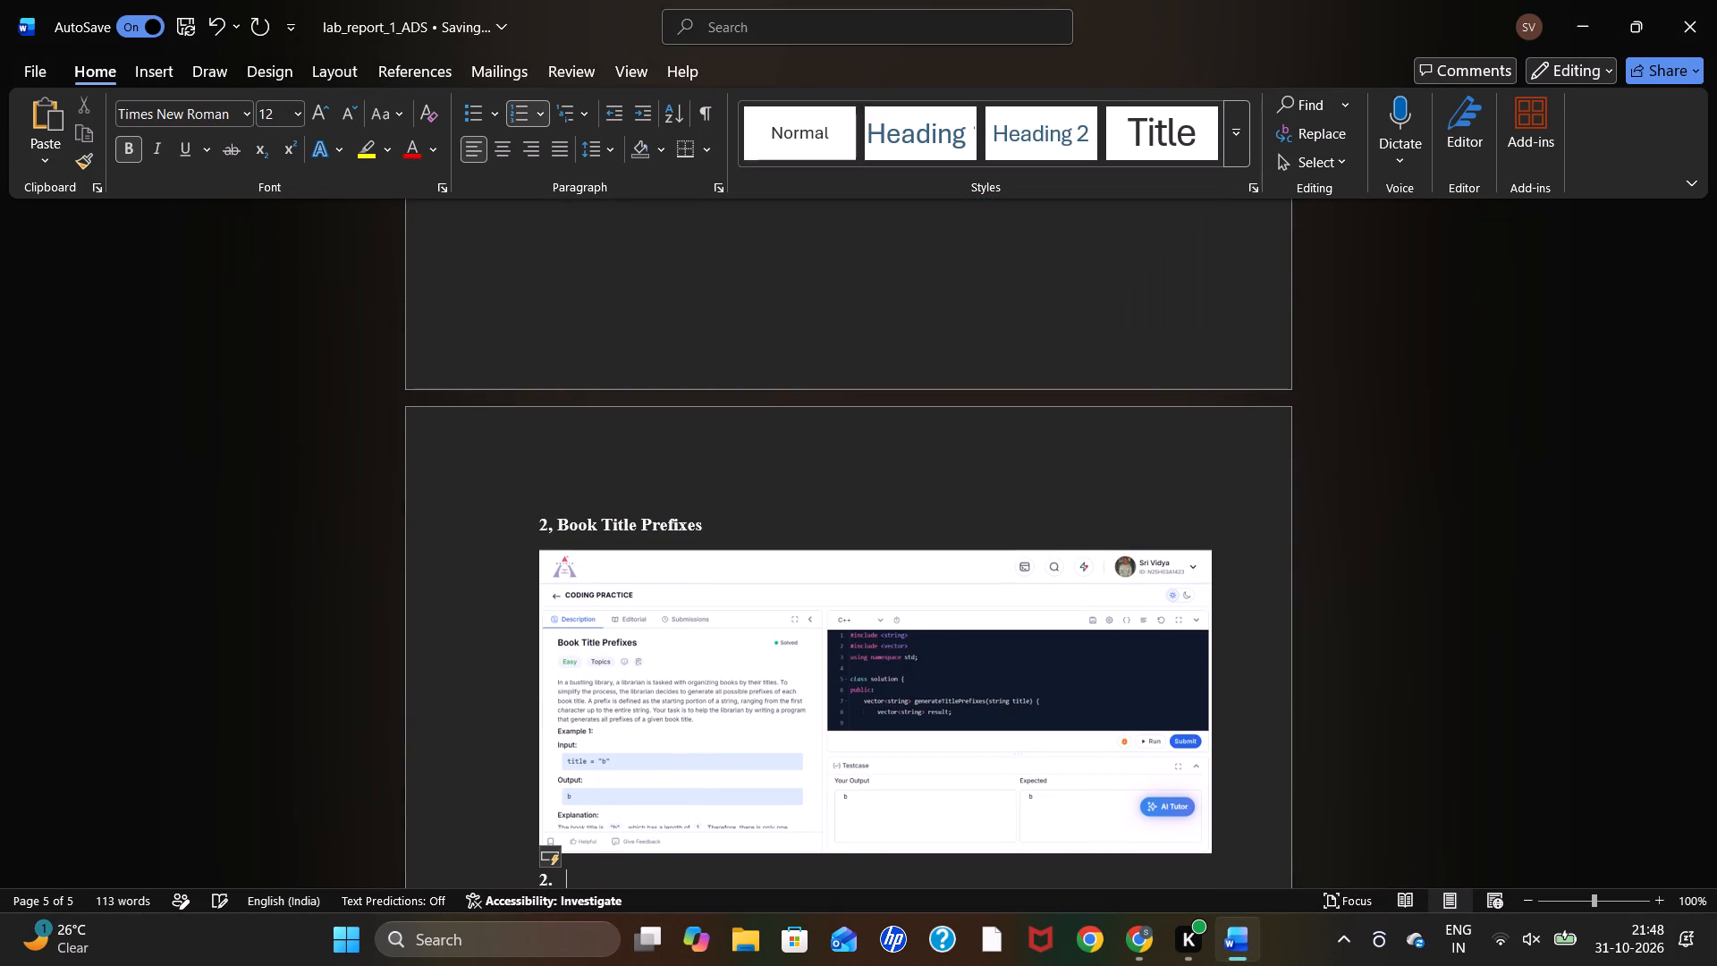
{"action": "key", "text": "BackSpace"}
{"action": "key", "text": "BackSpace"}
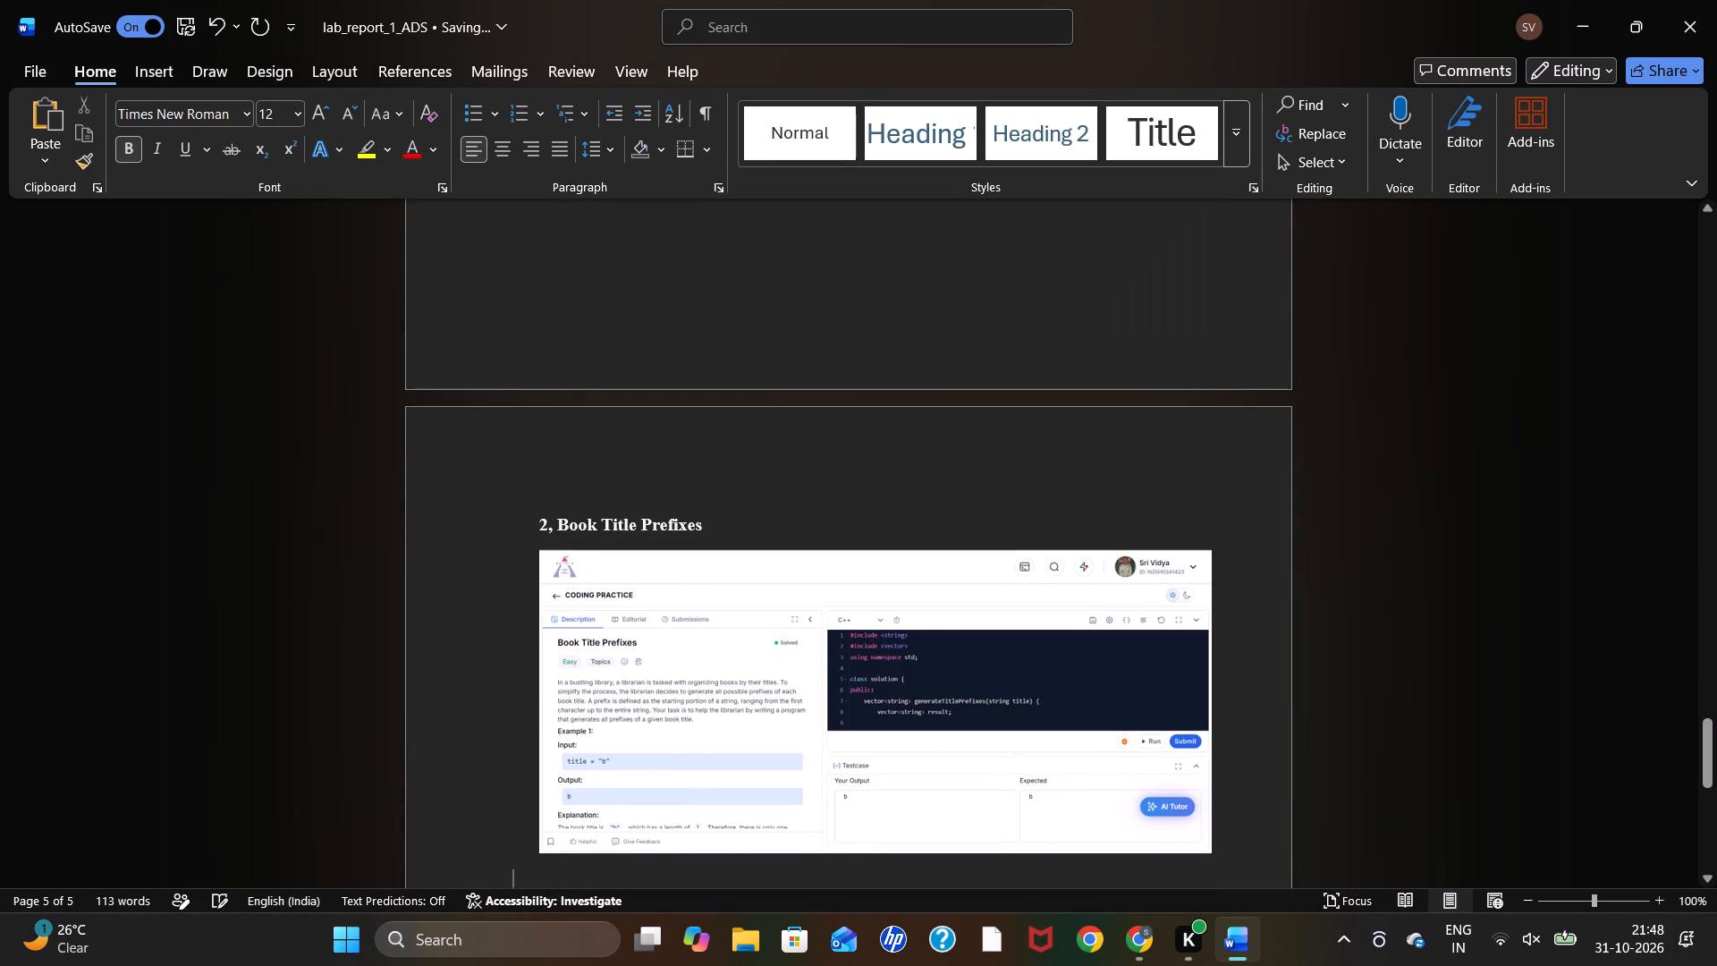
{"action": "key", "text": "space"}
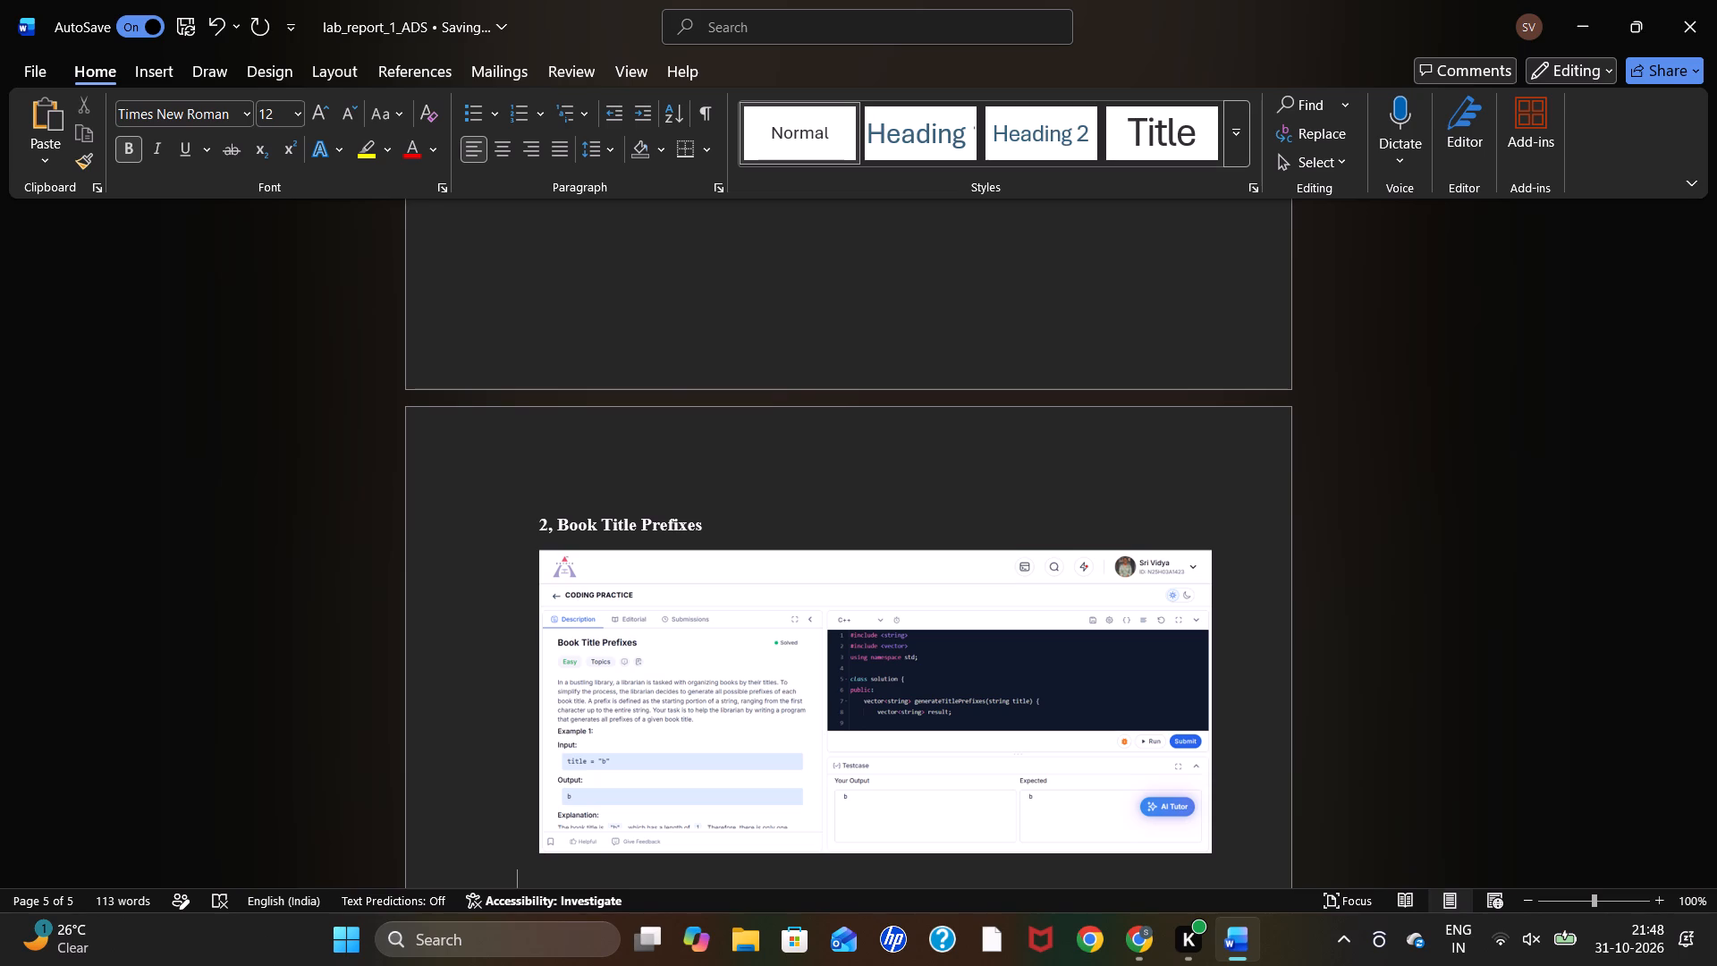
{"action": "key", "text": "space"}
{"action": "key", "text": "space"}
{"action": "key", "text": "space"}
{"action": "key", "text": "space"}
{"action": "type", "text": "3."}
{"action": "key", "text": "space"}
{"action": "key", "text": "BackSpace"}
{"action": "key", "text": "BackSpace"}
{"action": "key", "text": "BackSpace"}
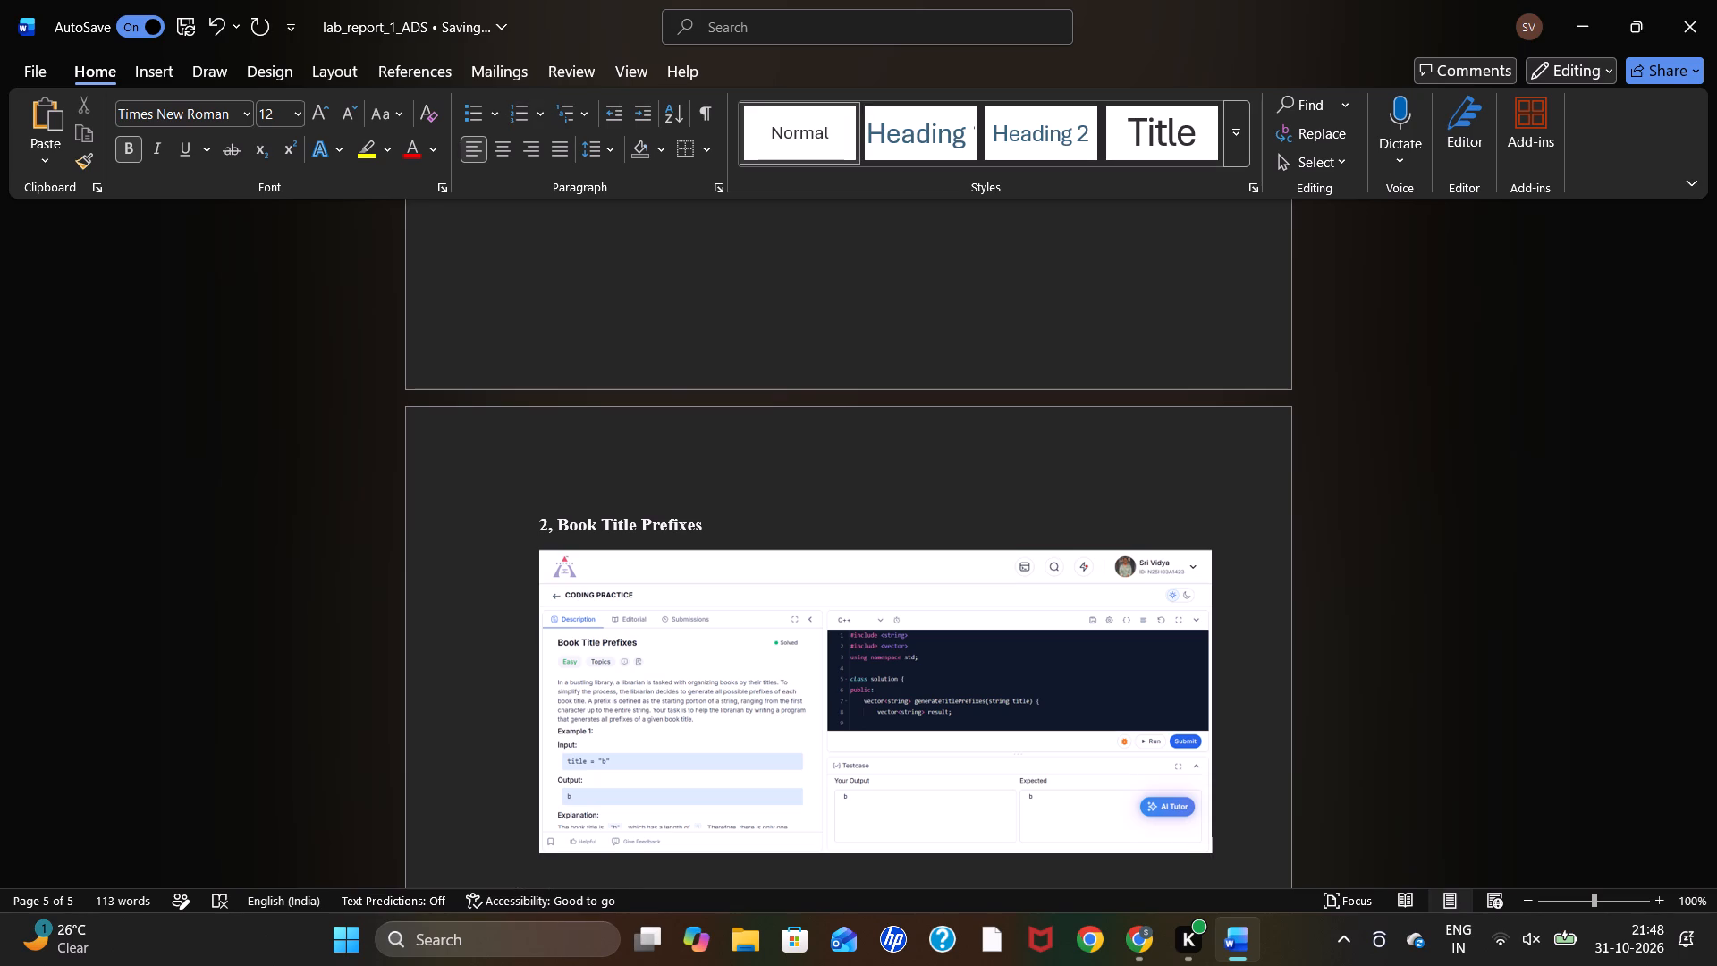
Add the heading "3." with the Scoreboard After Each Round title copied from Chrome below the screenshot, leaving an unnumbered blank line beneath.
{"action": "key", "text": "Return"}
{"action": "key", "text": "3"}
{"action": "key", "text": "period"}
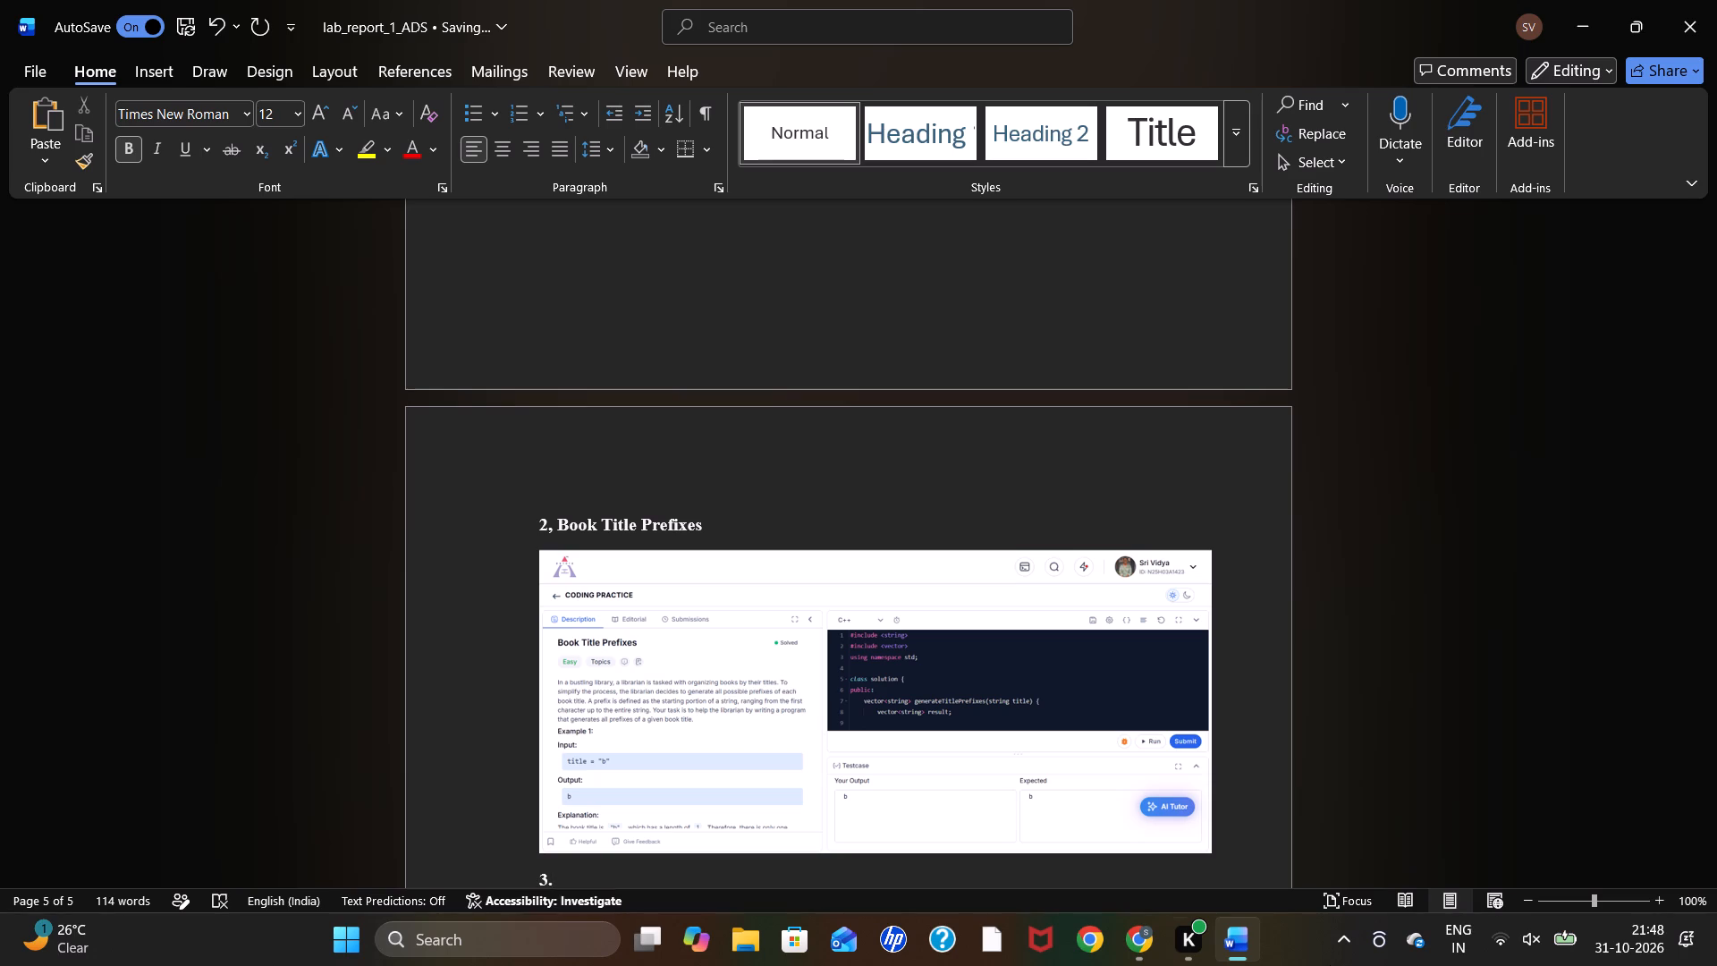
{"action": "left_click", "coordinate": [1138, 843]}
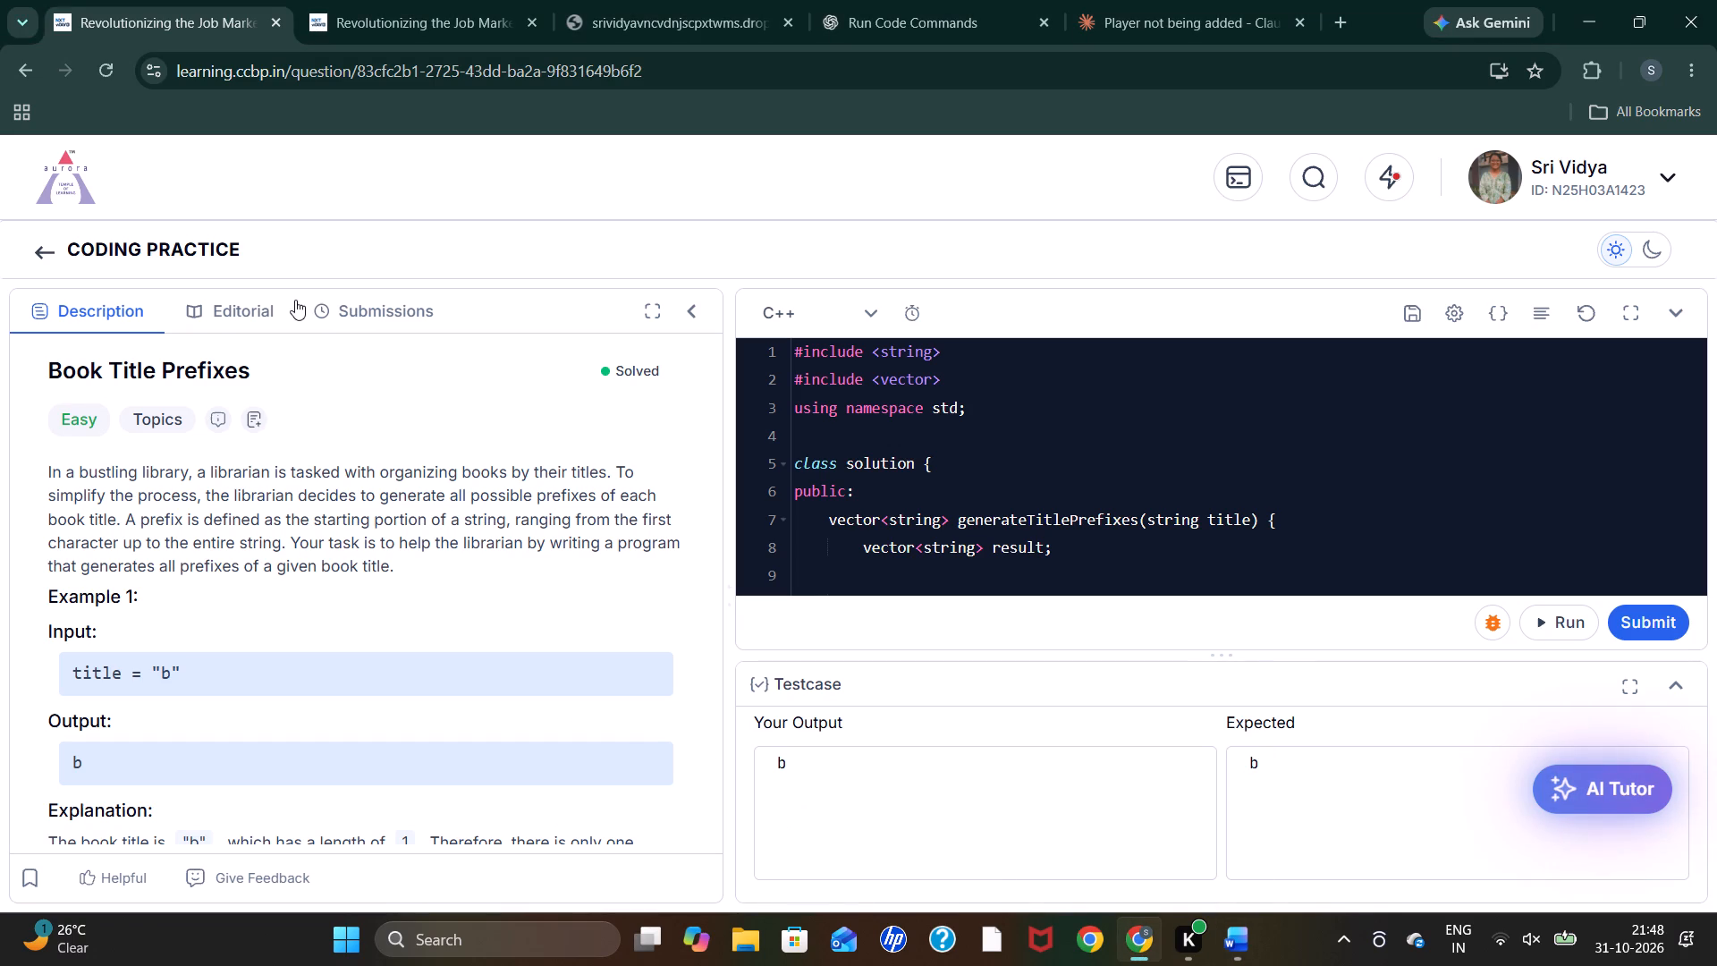
{"action": "left_click", "coordinate": [53, 237]}
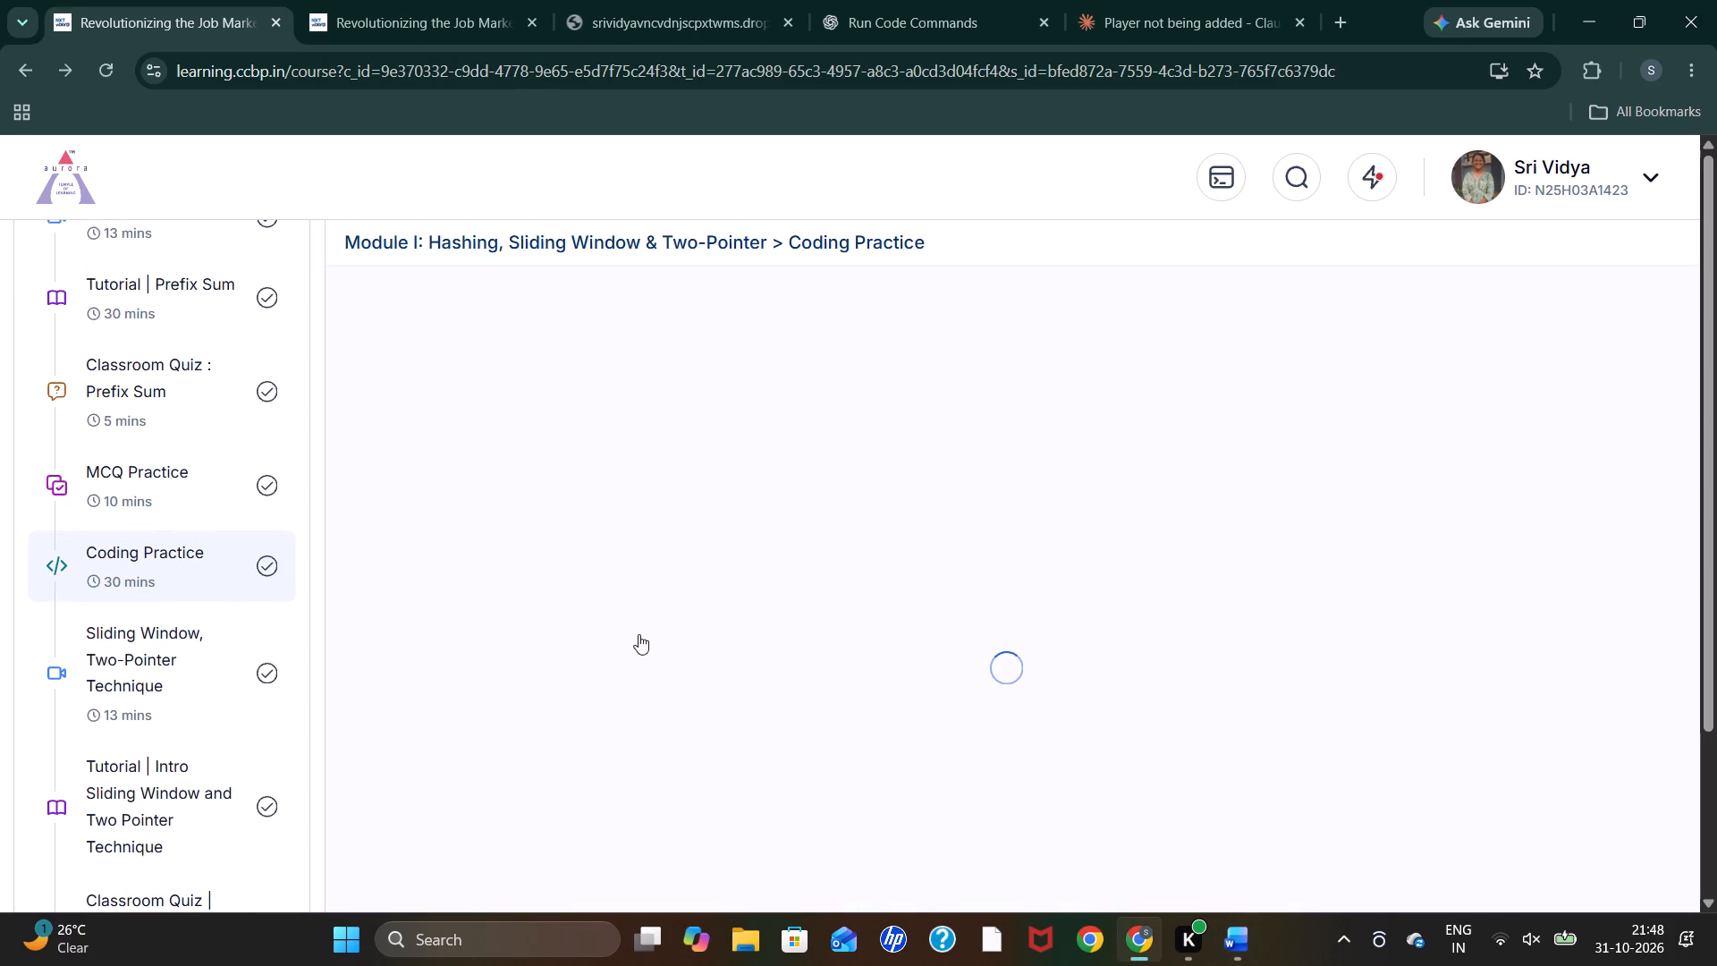
{"action": "left_click_drag", "start_coordinate": [639, 633], "coordinate": [361, 631]}
{"action": "key", "text": "ctrl+c"}
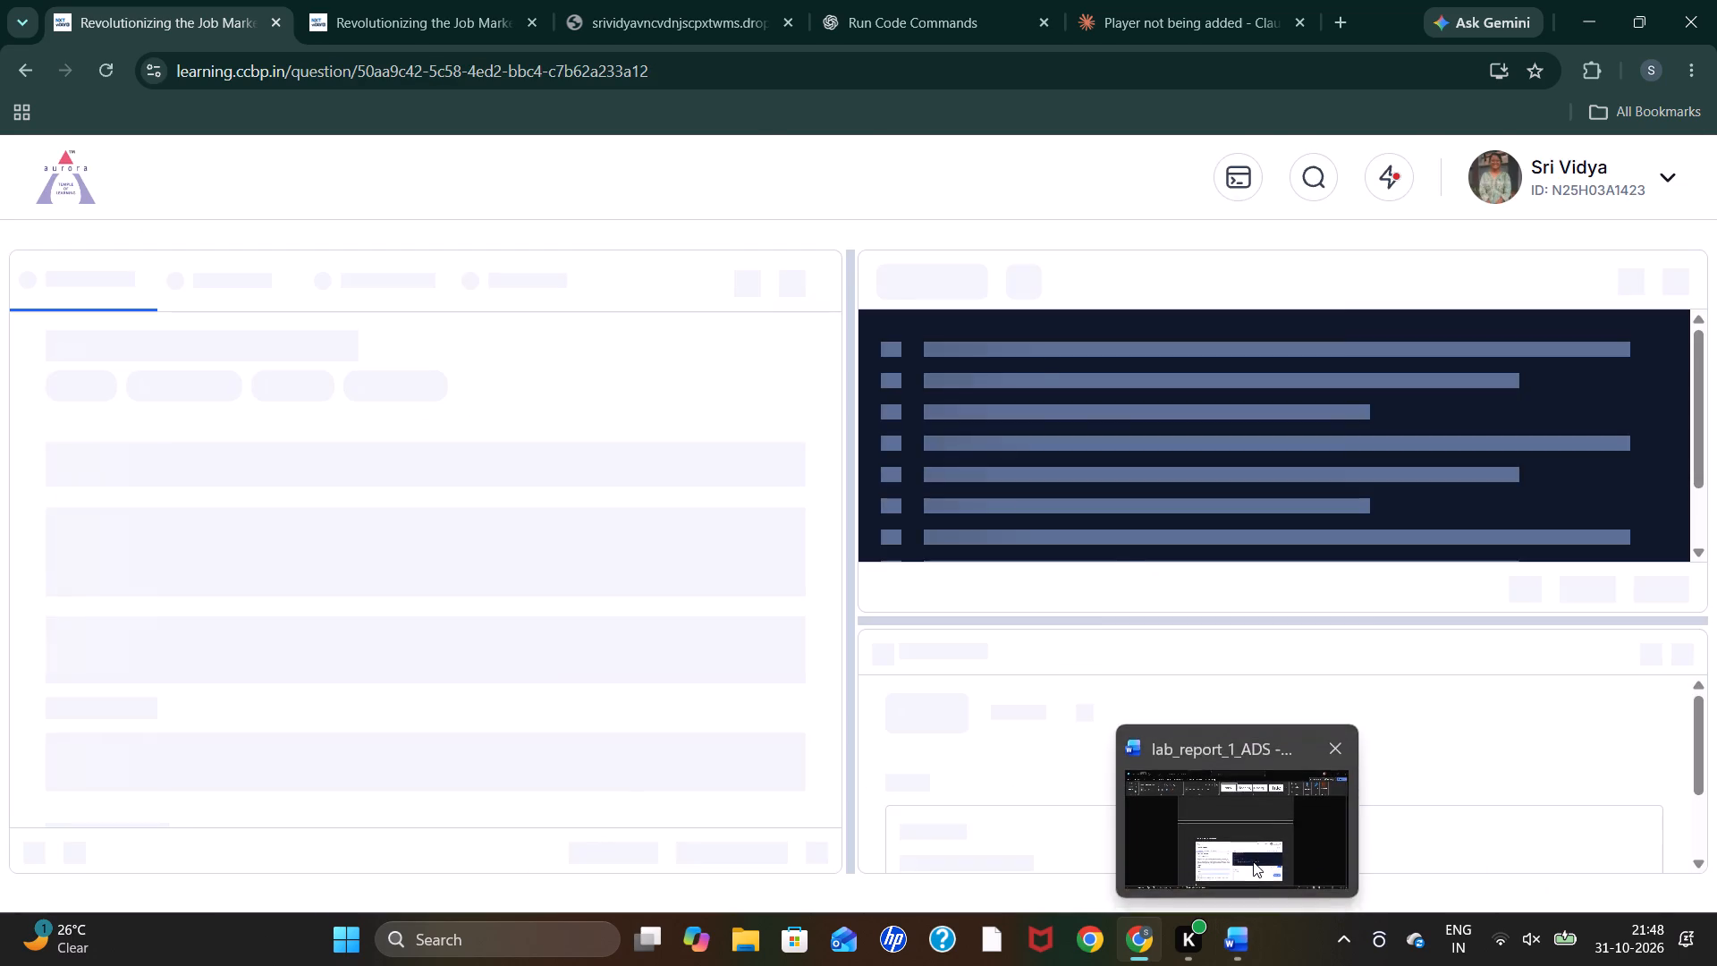
{"action": "left_click", "coordinate": [1253, 861]}
{"action": "key", "text": "ctrl+v"}
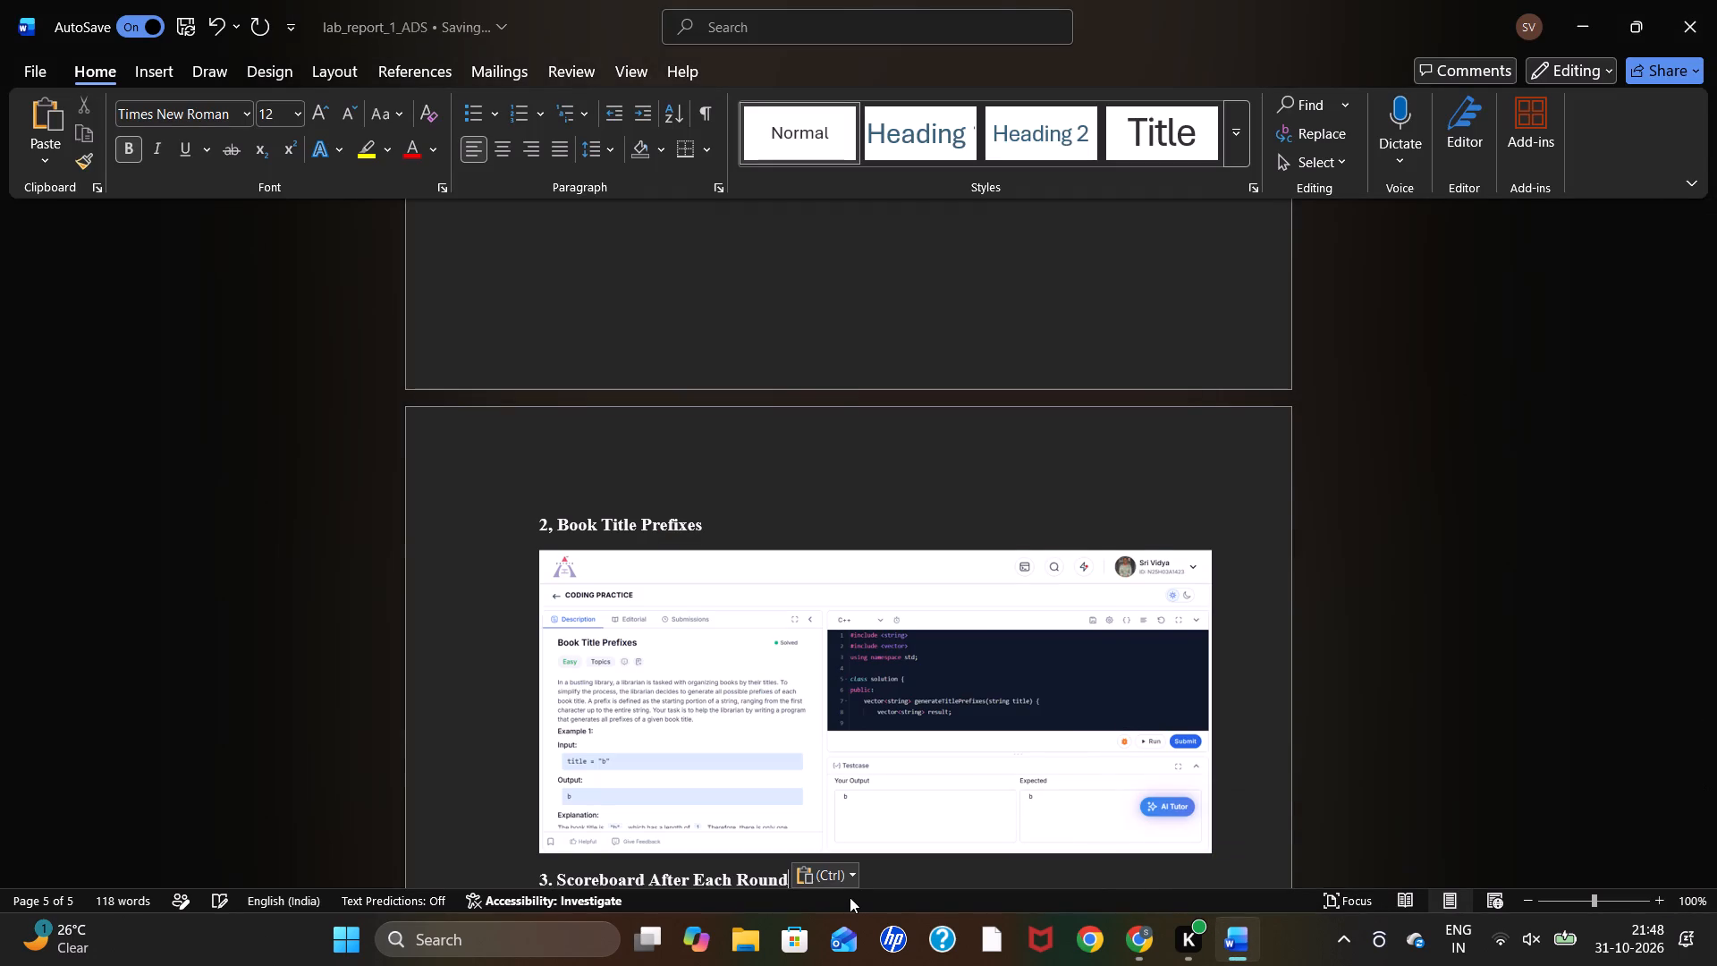
{"action": "key", "text": "Return"}
{"action": "key", "text": "BackSpace"}
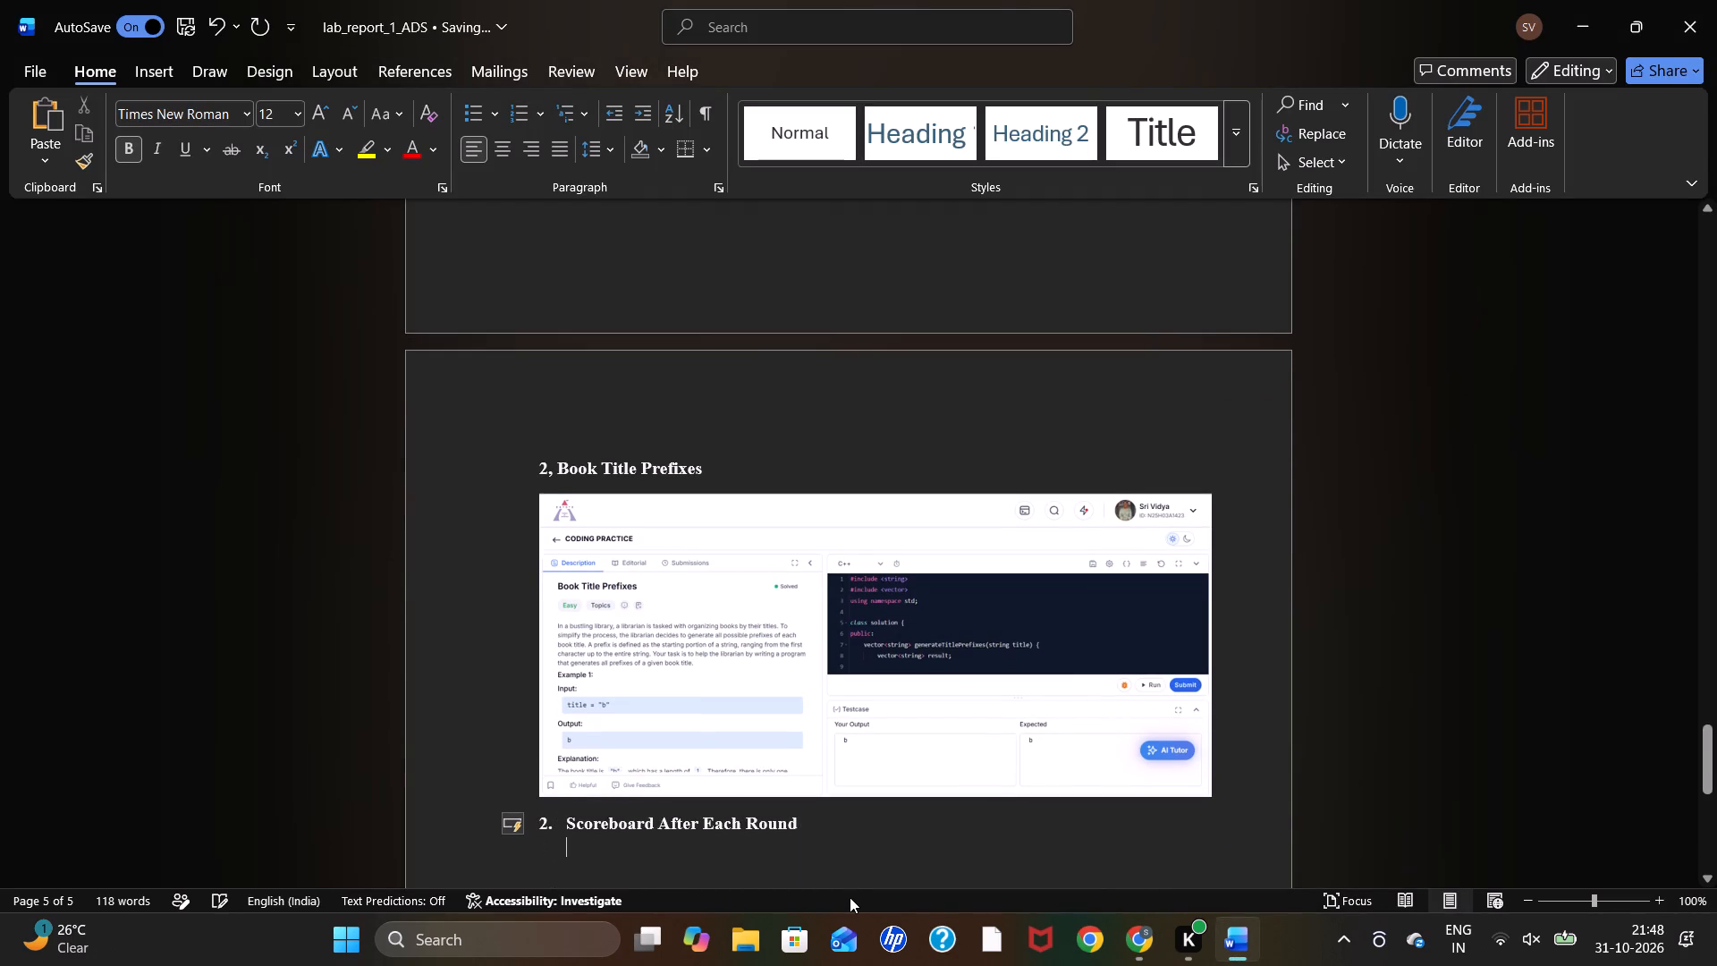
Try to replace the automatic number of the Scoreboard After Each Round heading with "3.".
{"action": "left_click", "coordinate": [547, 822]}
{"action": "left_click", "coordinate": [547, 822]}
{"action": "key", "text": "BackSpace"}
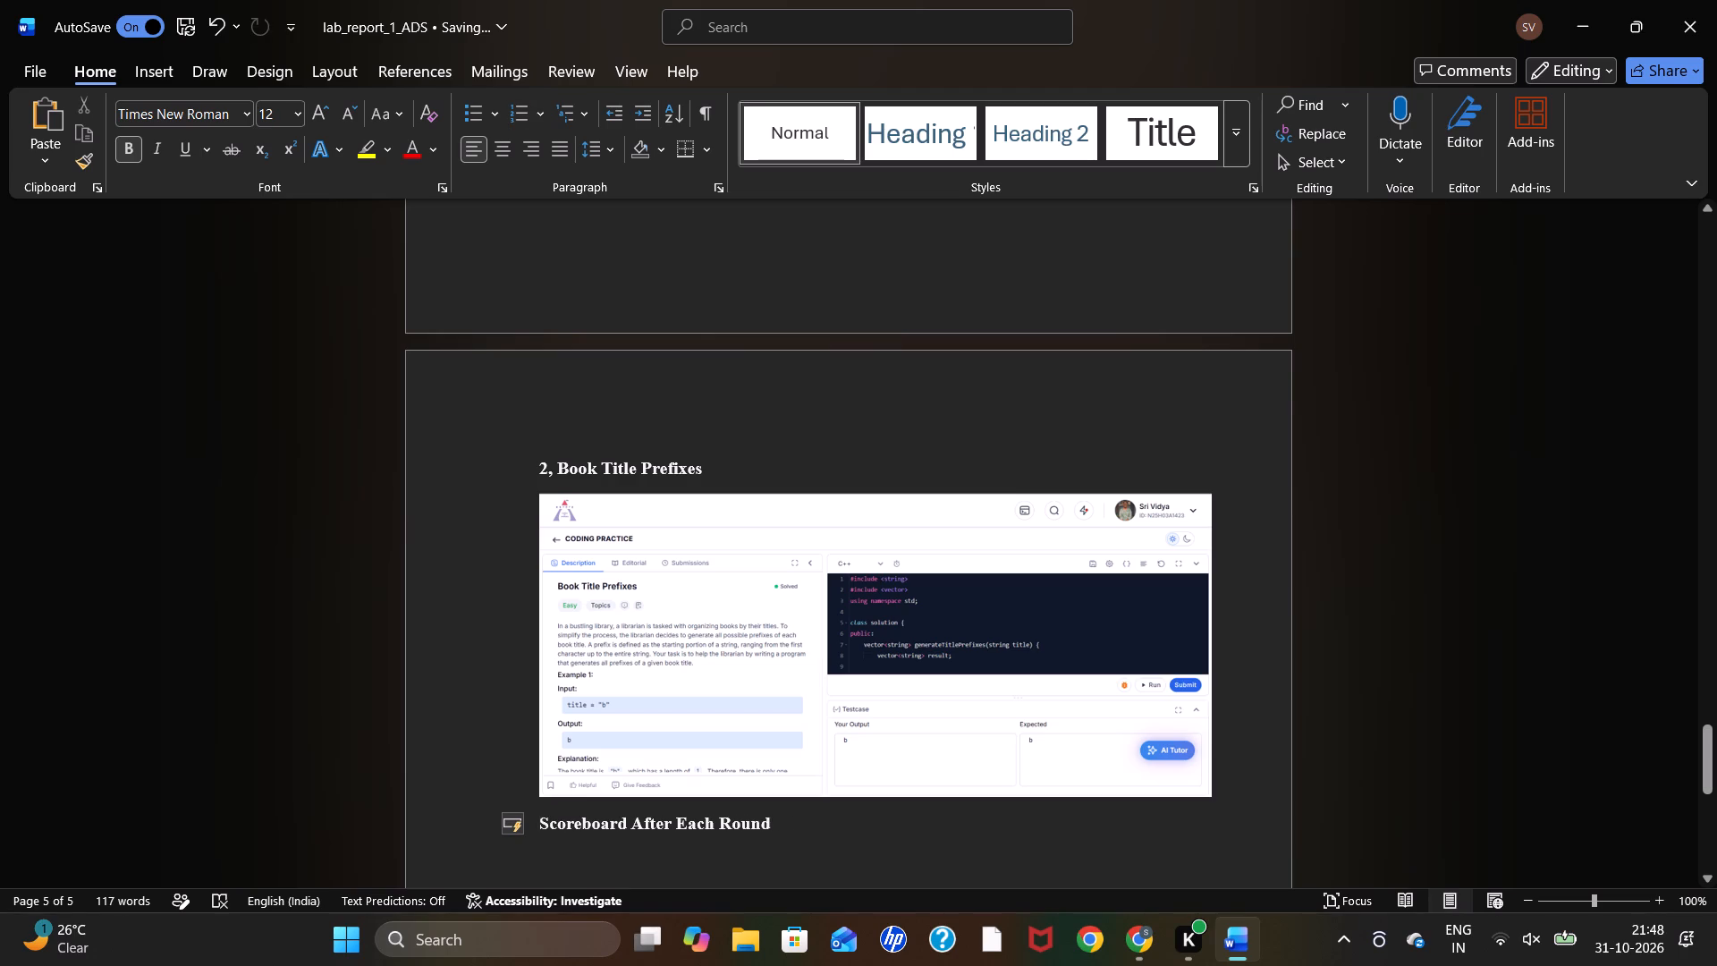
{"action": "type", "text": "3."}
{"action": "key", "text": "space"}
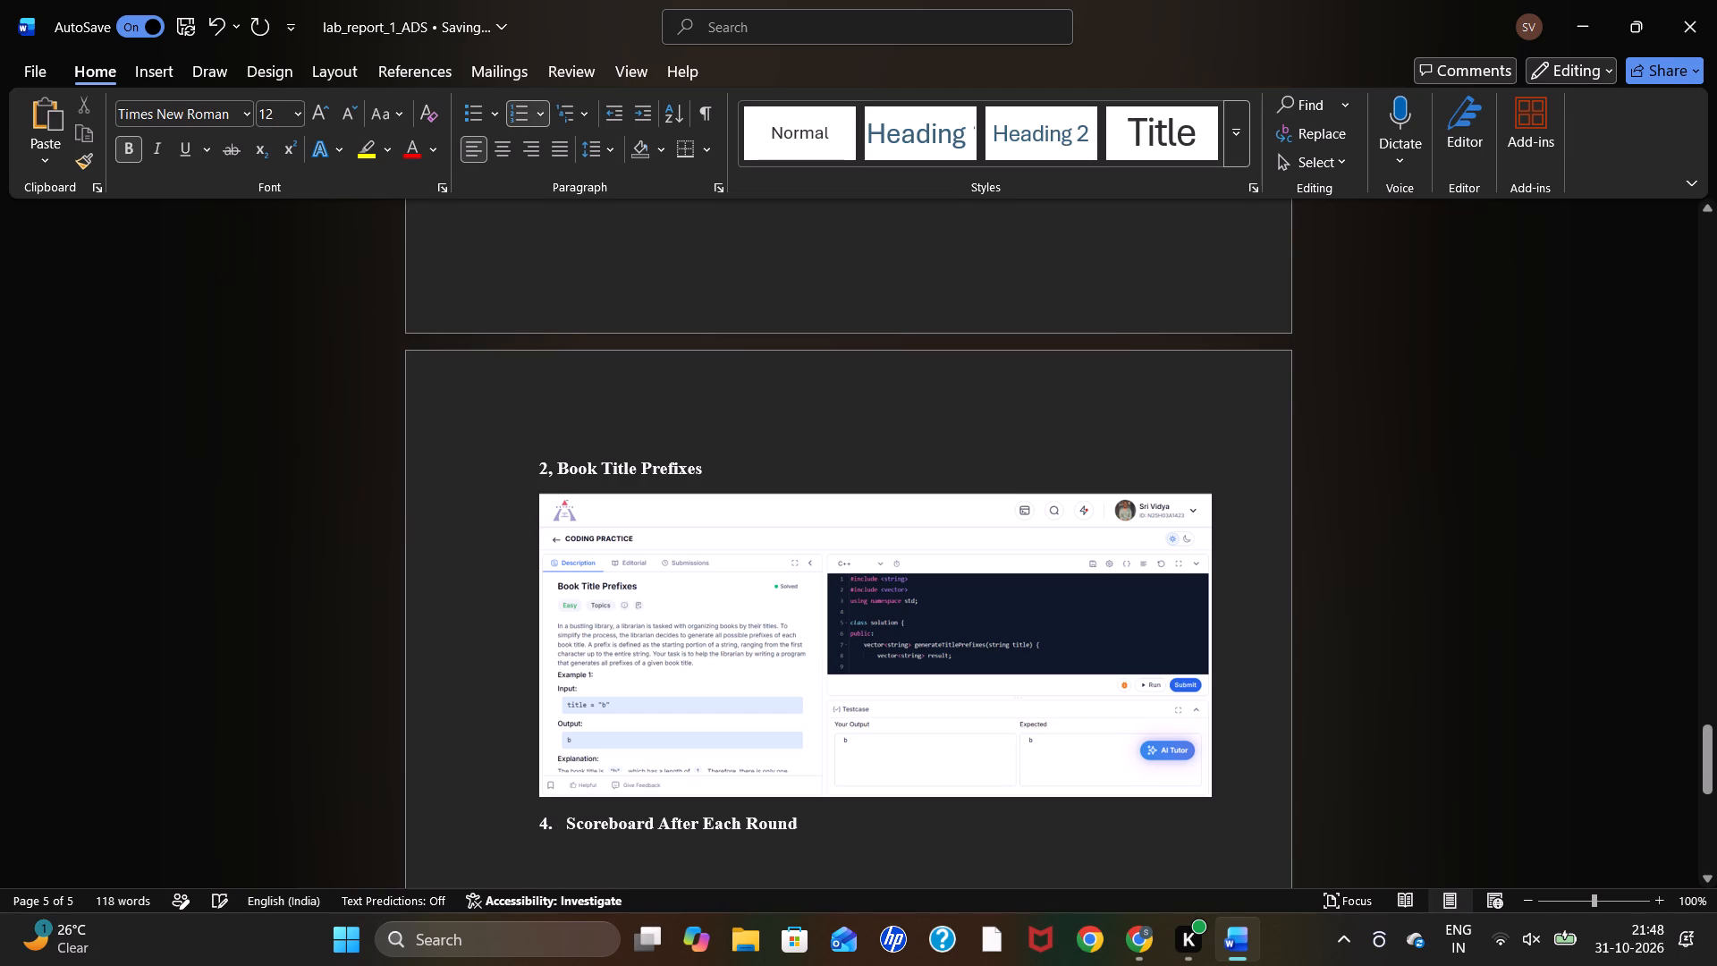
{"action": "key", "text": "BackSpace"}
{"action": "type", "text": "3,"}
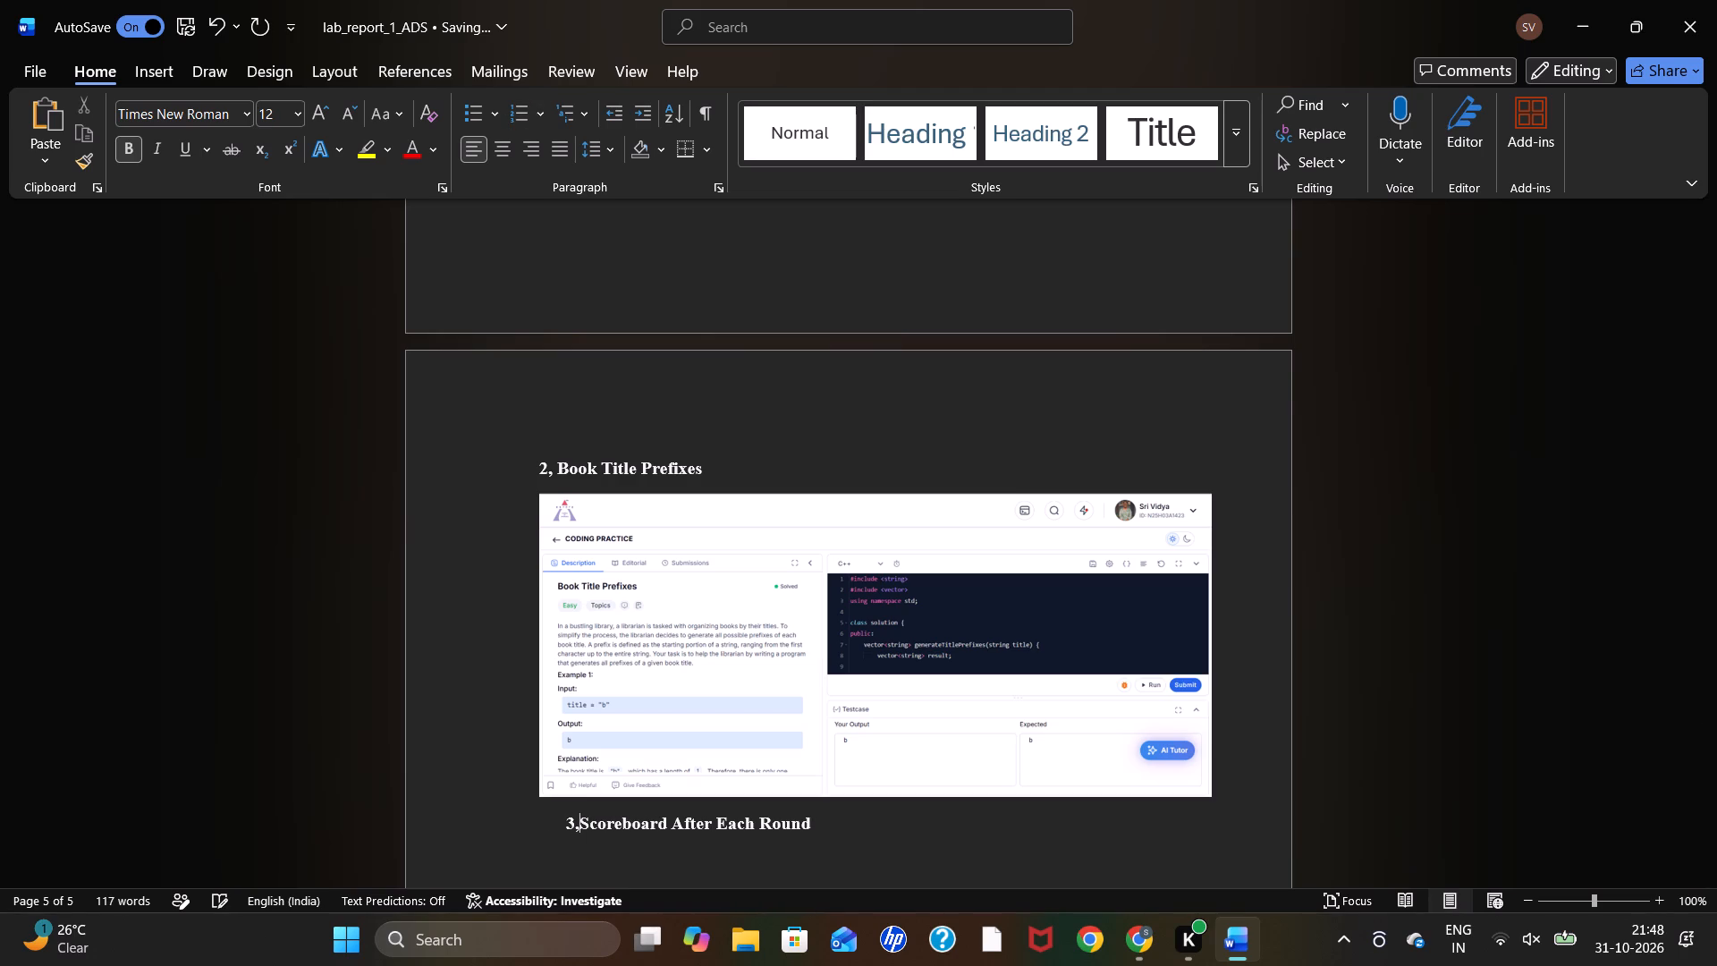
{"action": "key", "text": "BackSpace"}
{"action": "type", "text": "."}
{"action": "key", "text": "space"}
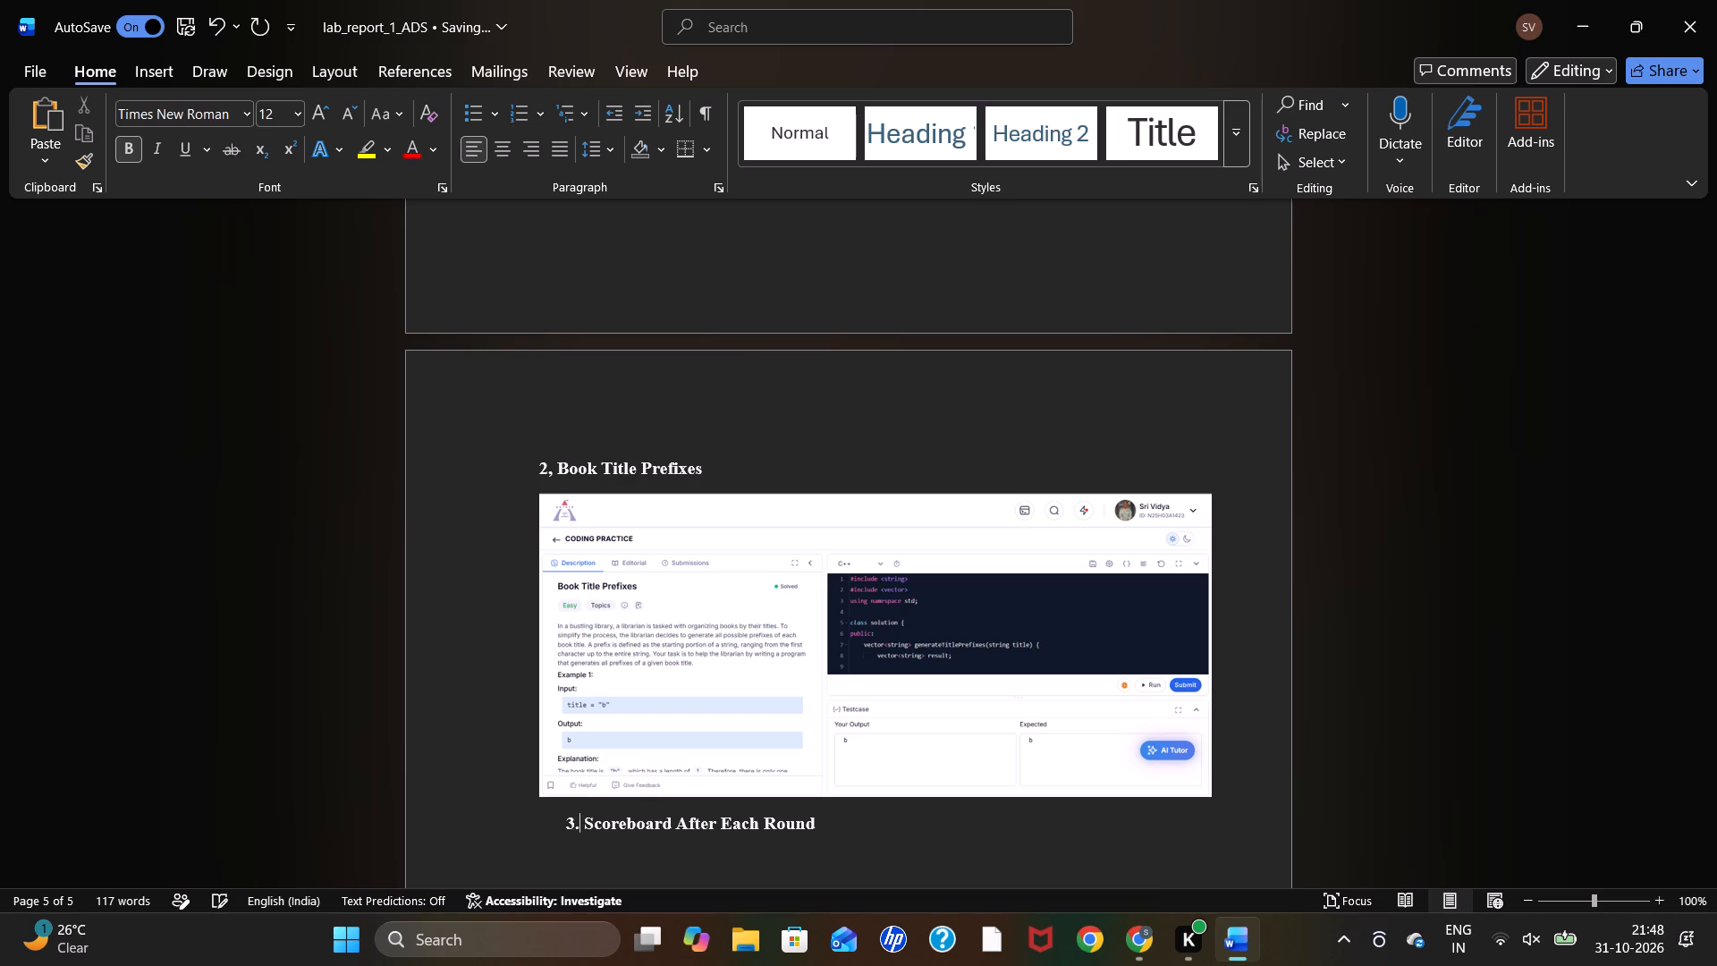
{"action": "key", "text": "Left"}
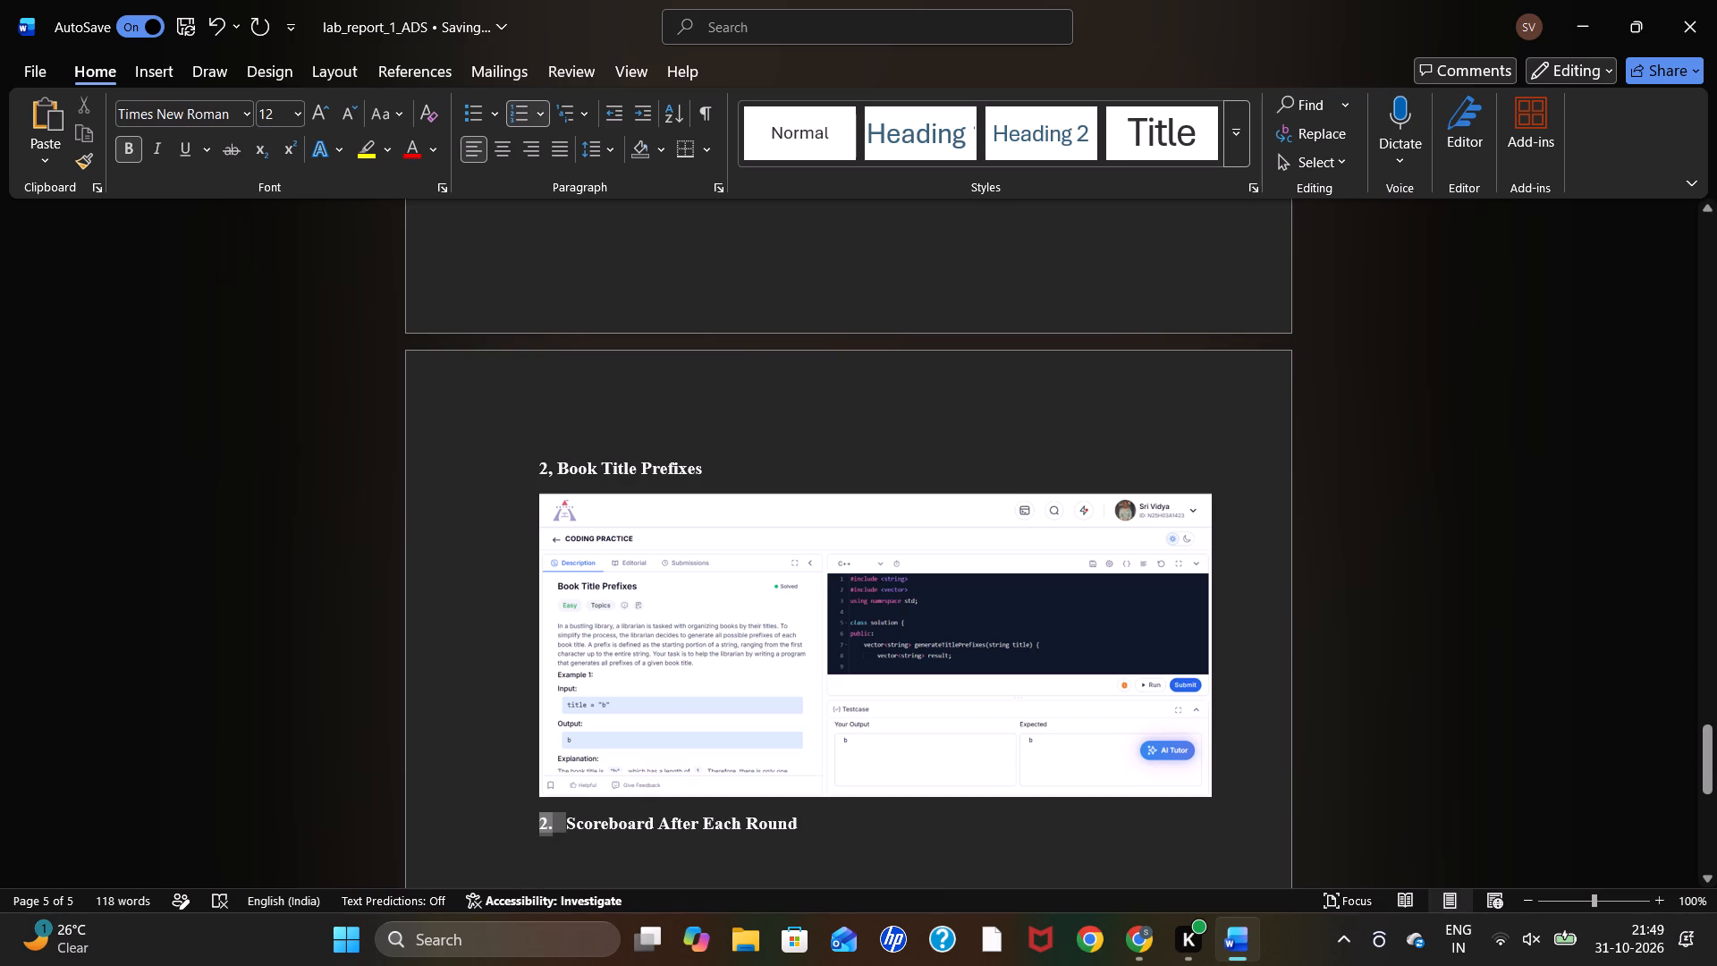
Remove the automatic number from the Scoreboard After Each Round heading, prefix it with "3," and start a new line beneath.
{"action": "key", "text": "BackSpace"}
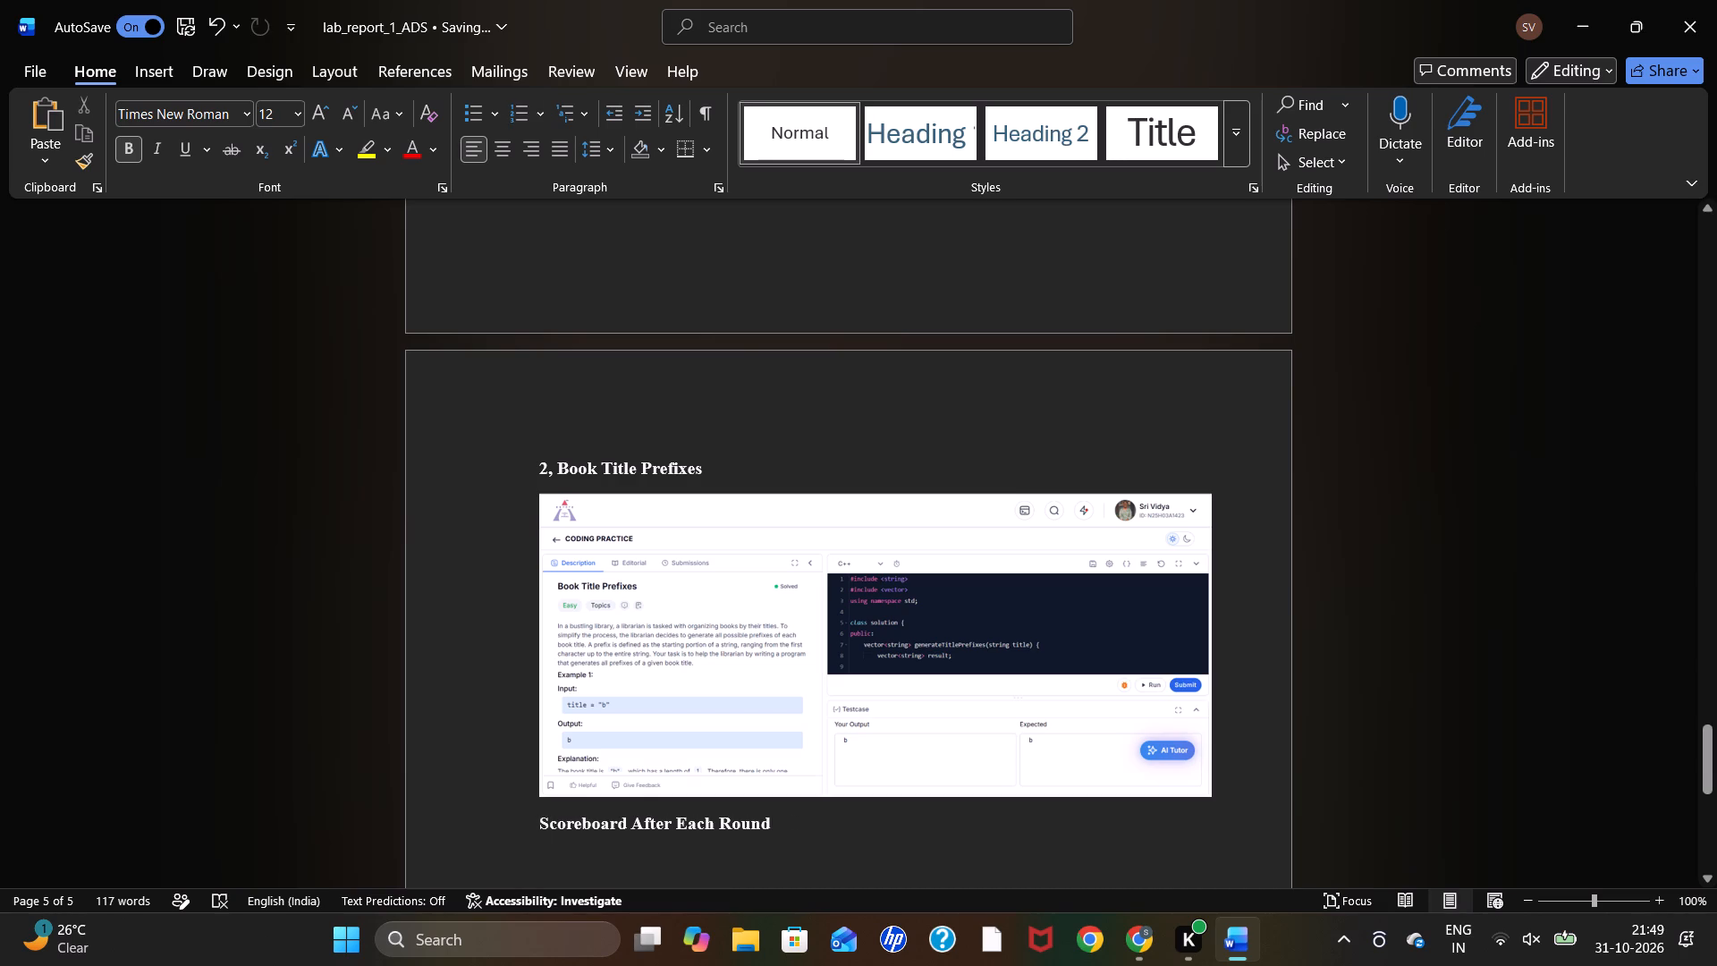
{"action": "scroll", "coordinate": [671, 451], "scroll_direction": "up", "scroll_amount": 2}
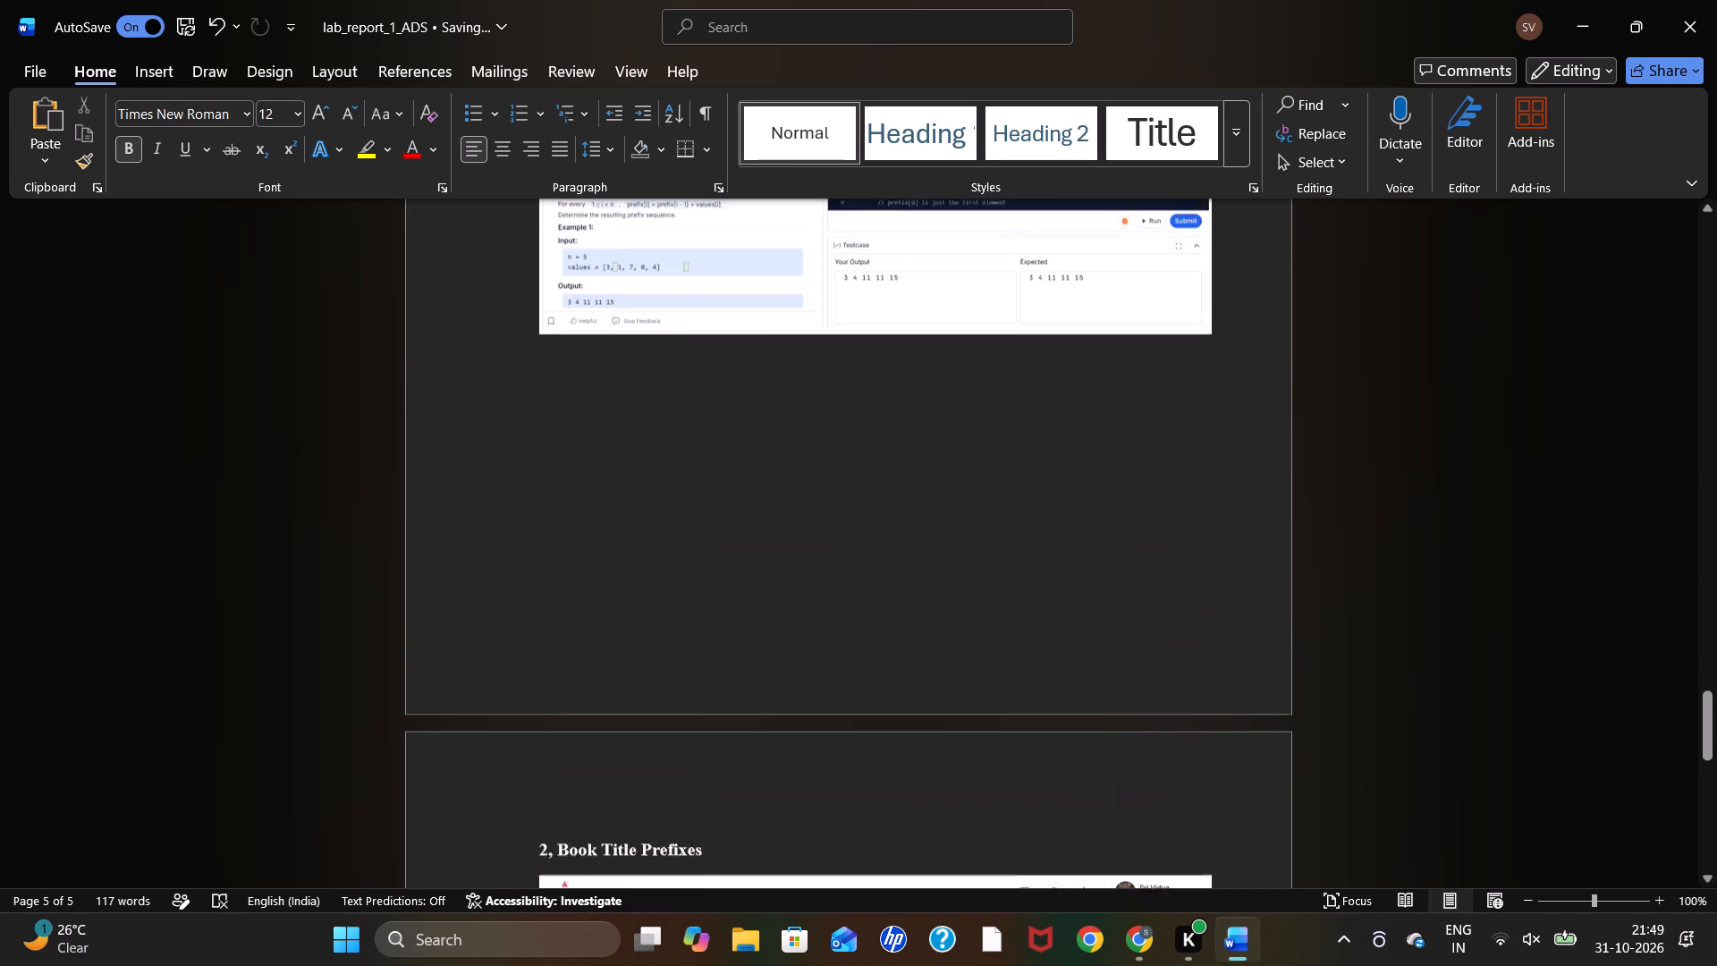
{"action": "scroll", "coordinate": [671, 451], "scroll_direction": "up", "scroll_amount": 4}
{"action": "scroll", "coordinate": [671, 451], "scroll_direction": "down", "scroll_amount": 2}
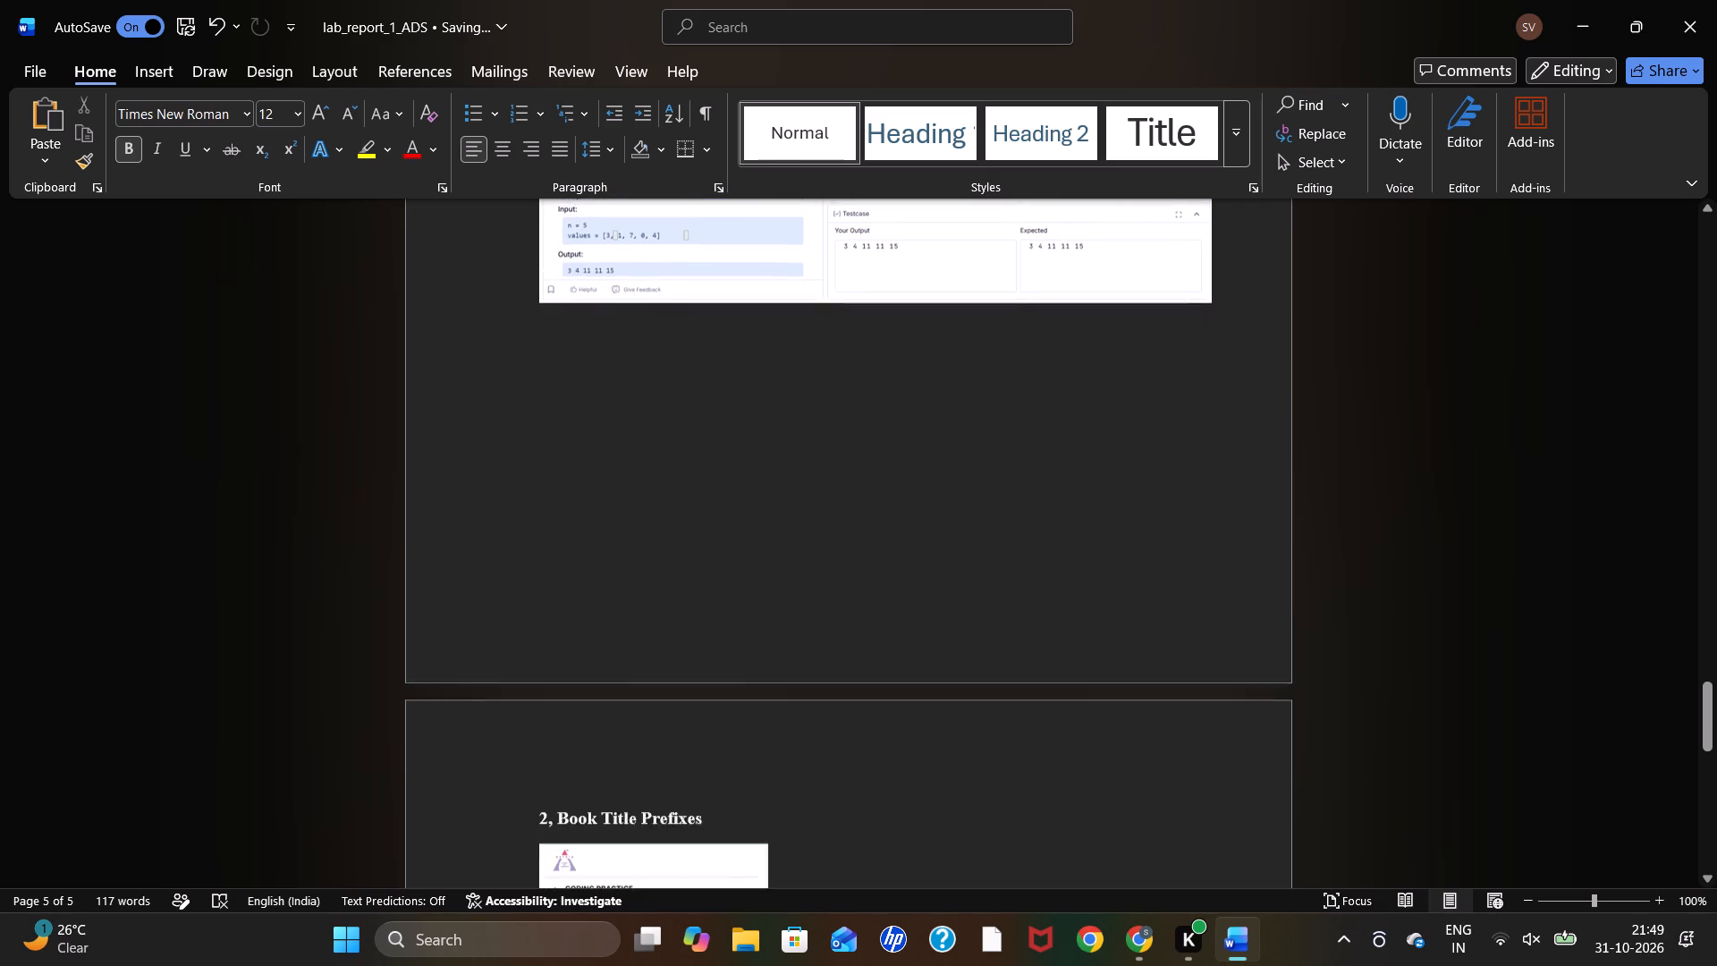
{"action": "scroll", "coordinate": [630, 637], "scroll_direction": "down", "scroll_amount": 1}
{"action": "type", "text": "3,"}
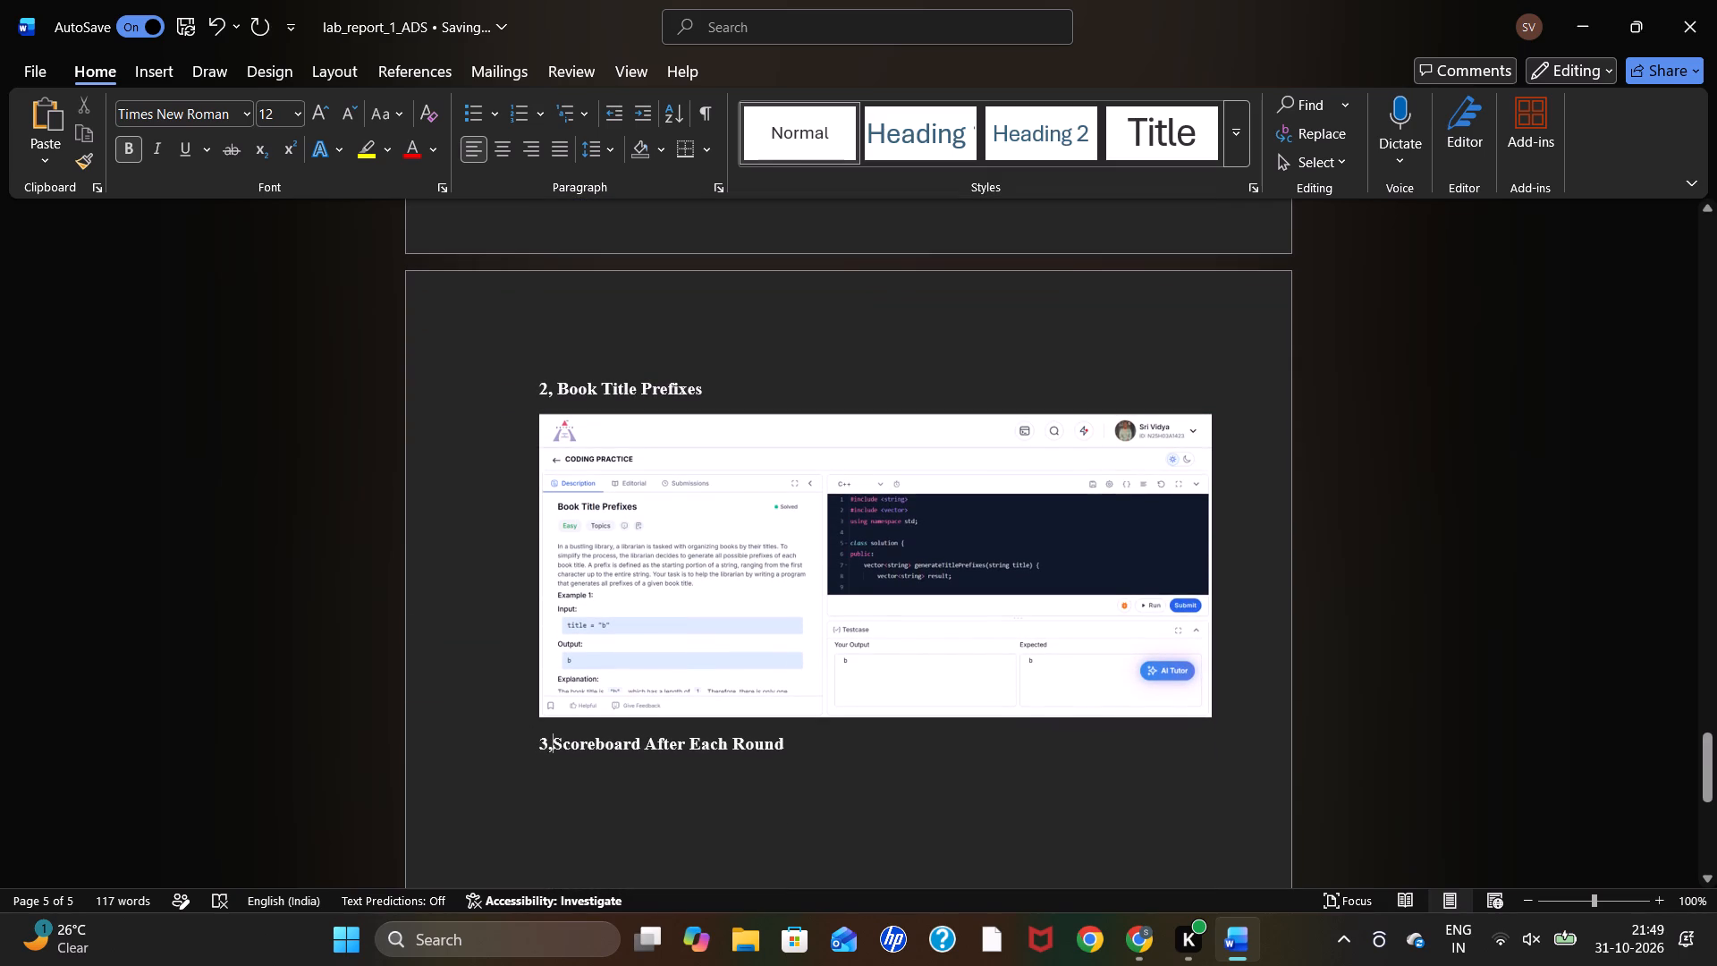
{"action": "left_click", "coordinate": [821, 745]}
{"action": "key", "text": "Return"}
In Chrome, run the Scoreboard After Each Round solution and bring its actual and expected output into view.
{"action": "left_click", "coordinate": [1164, 791]}
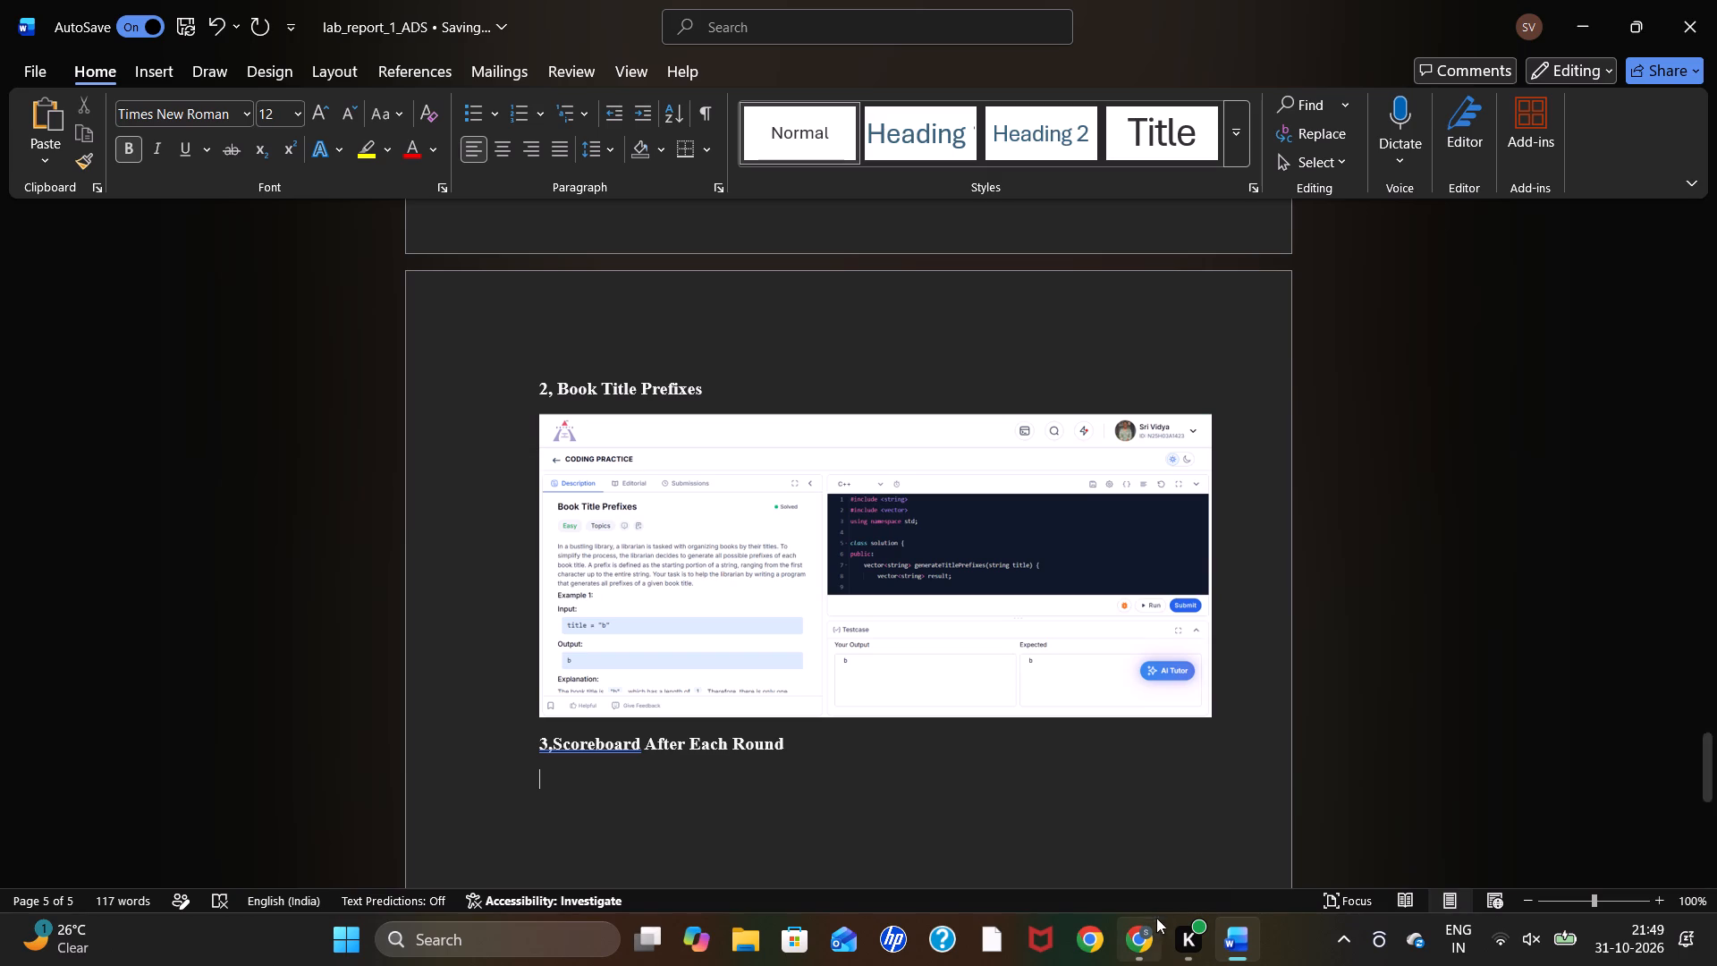
{"action": "left_click", "coordinate": [1161, 856]}
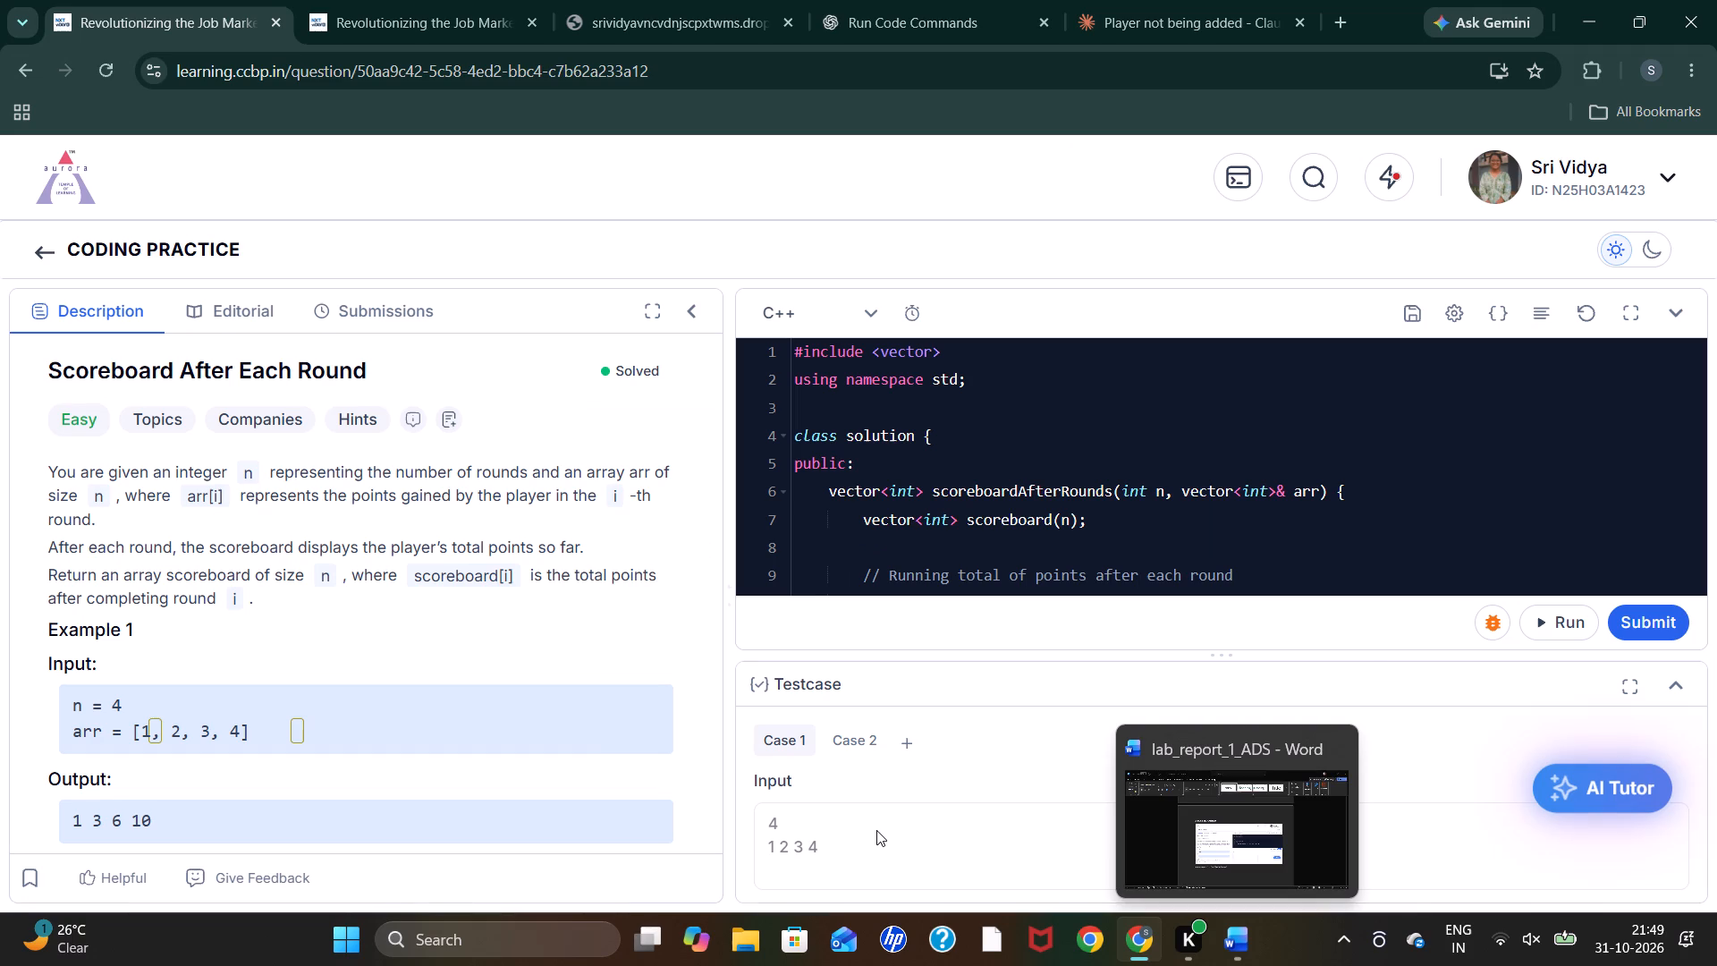
{"action": "left_click", "coordinate": [1561, 623]}
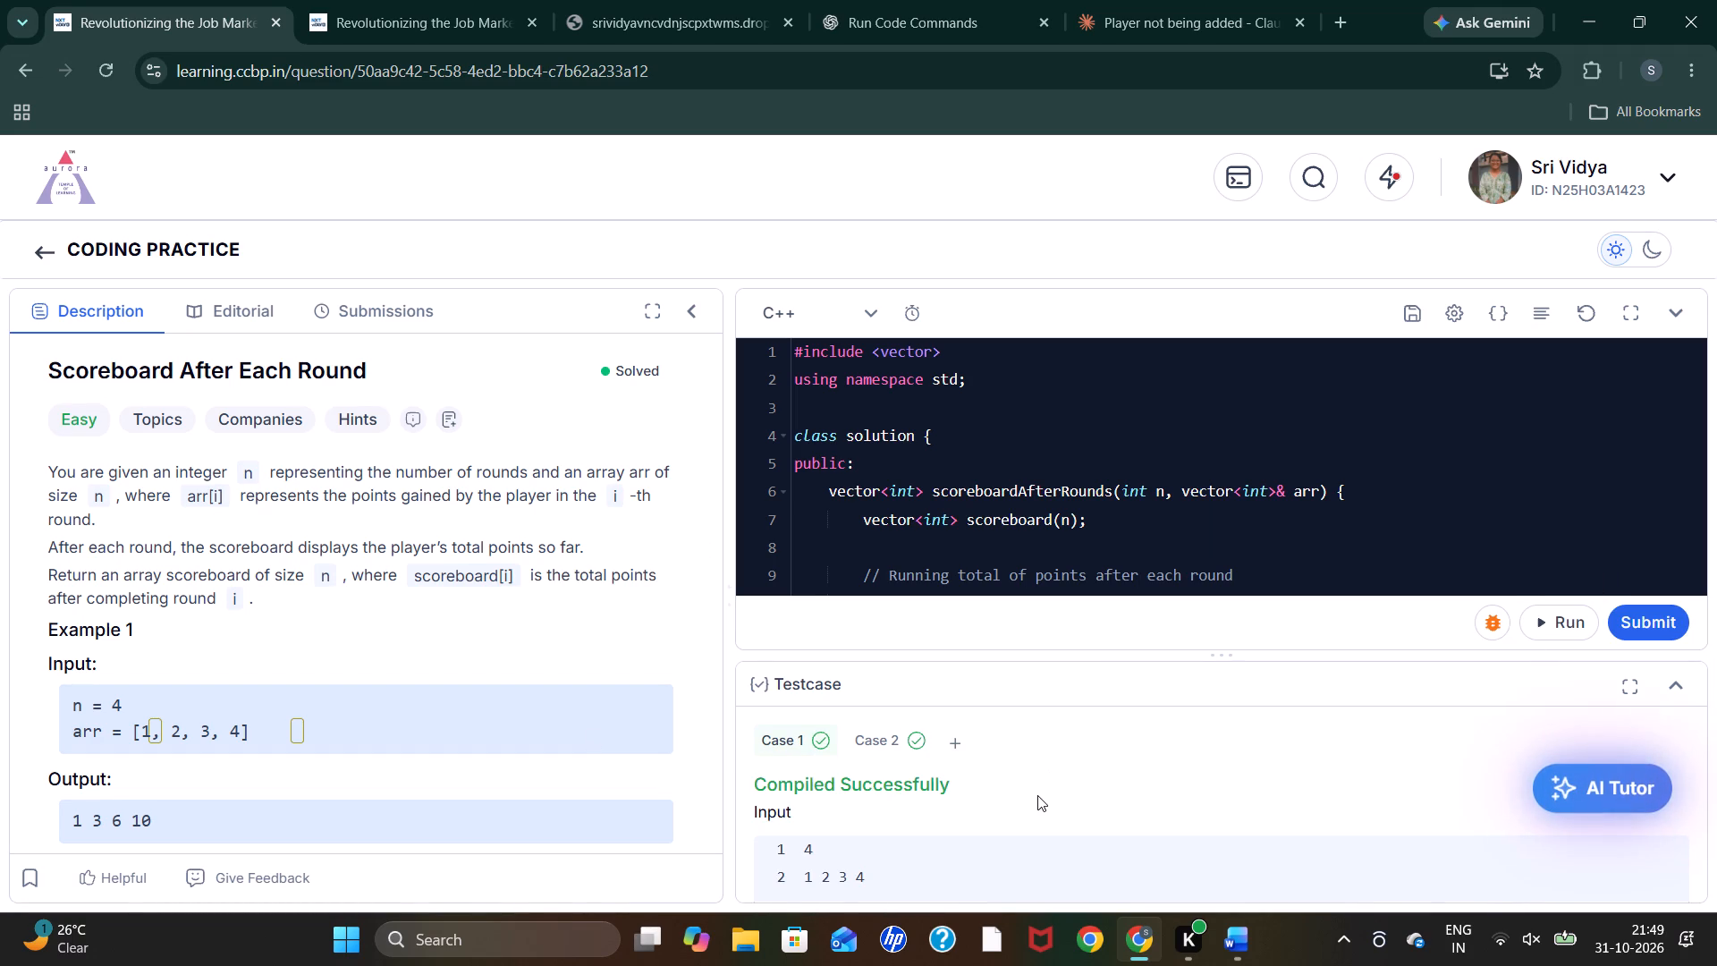
{"action": "scroll", "coordinate": [1037, 795], "scroll_direction": "down", "scroll_amount": 3}
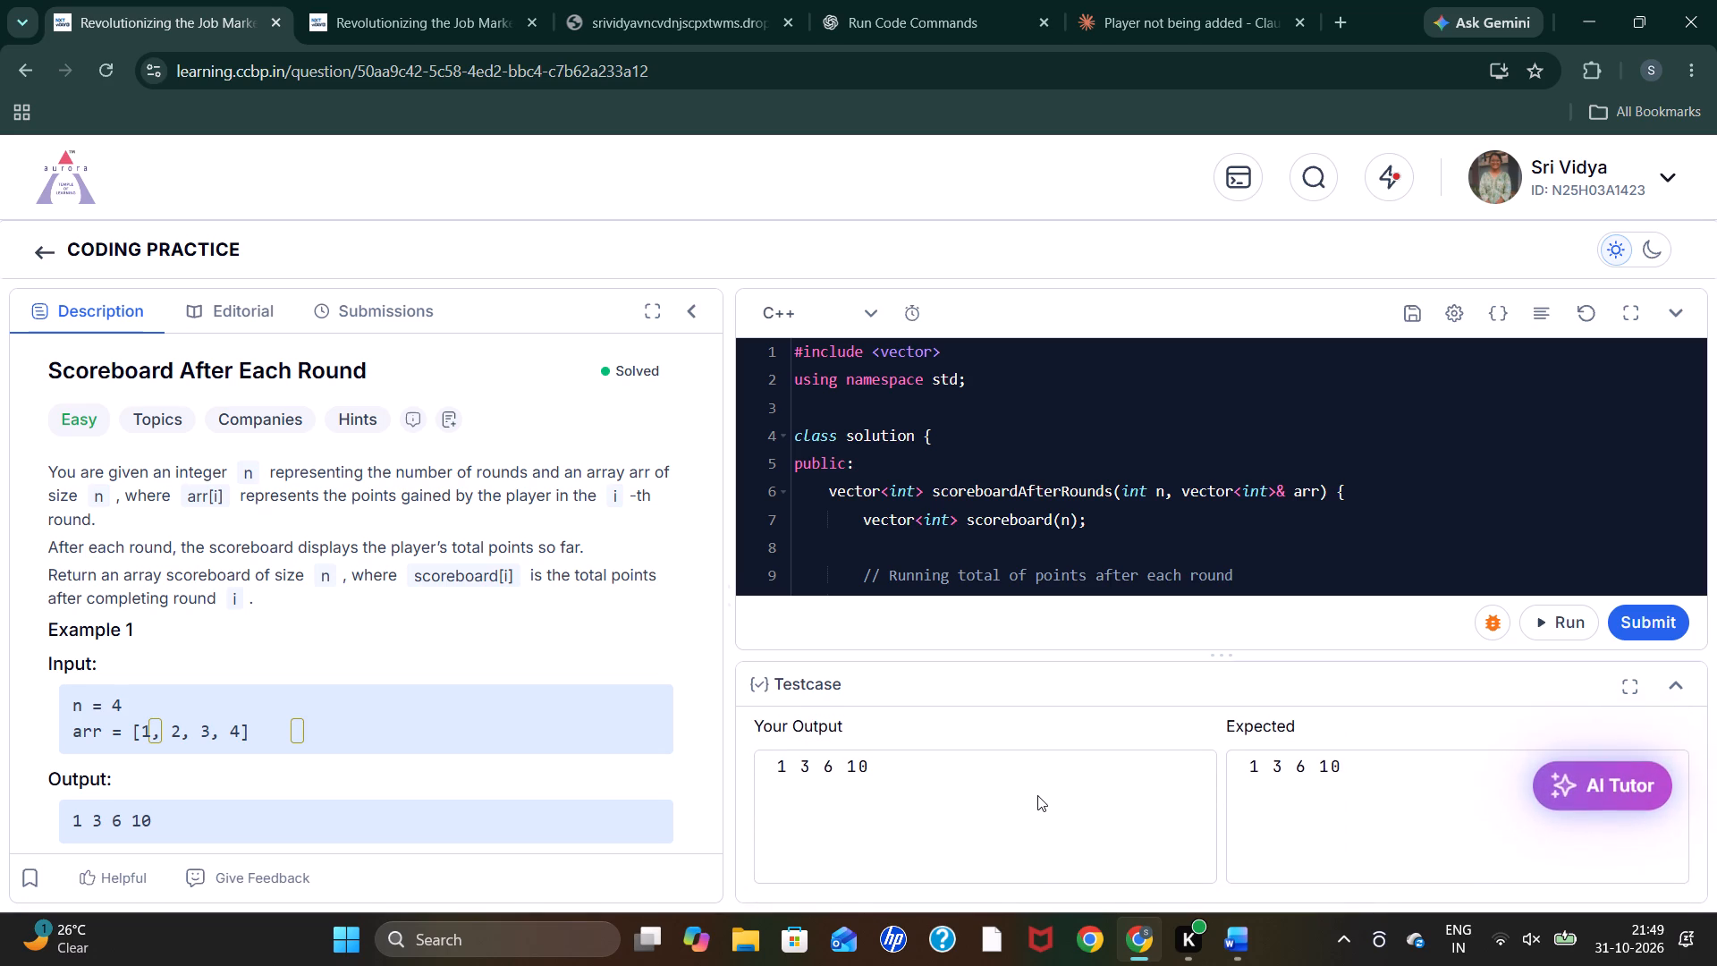
{"action": "scroll", "coordinate": [1037, 795], "scroll_direction": "down", "scroll_amount": 1}
Capture the full problem page with code and output, and paste it under the Scoreboard After Each Round heading in Word.
{"action": "key", "text": "Print"}
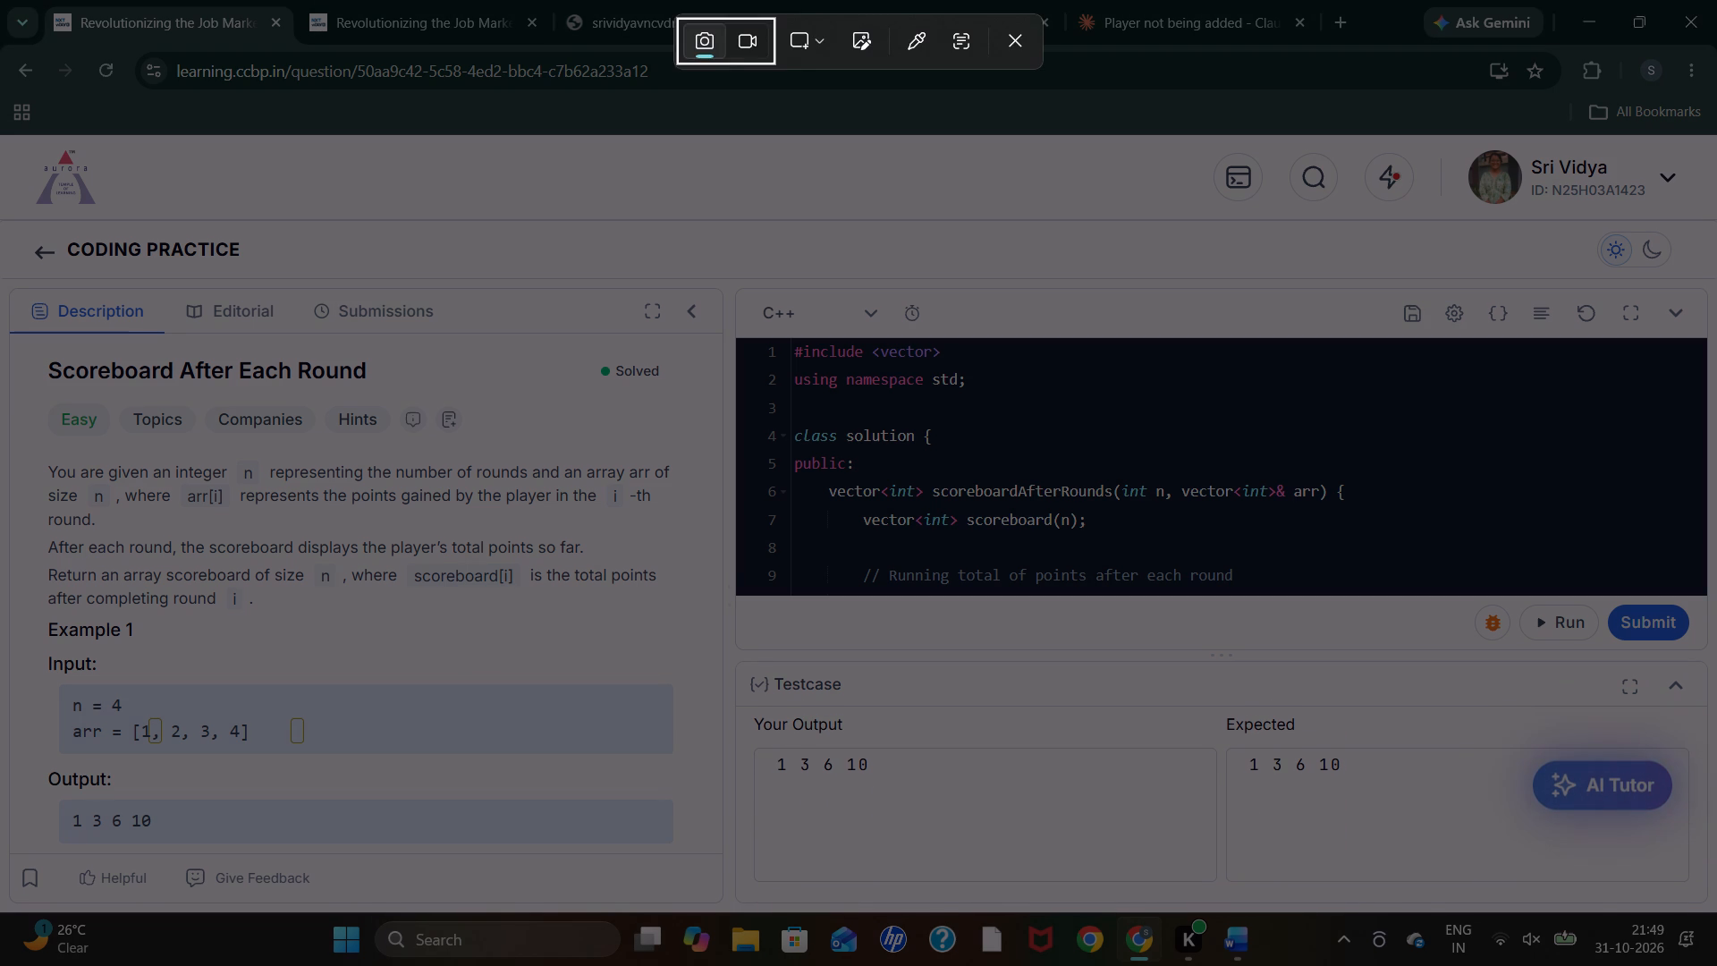
{"action": "left_click_drag", "start_coordinate": [1, 132], "coordinate": [1138, 842]}
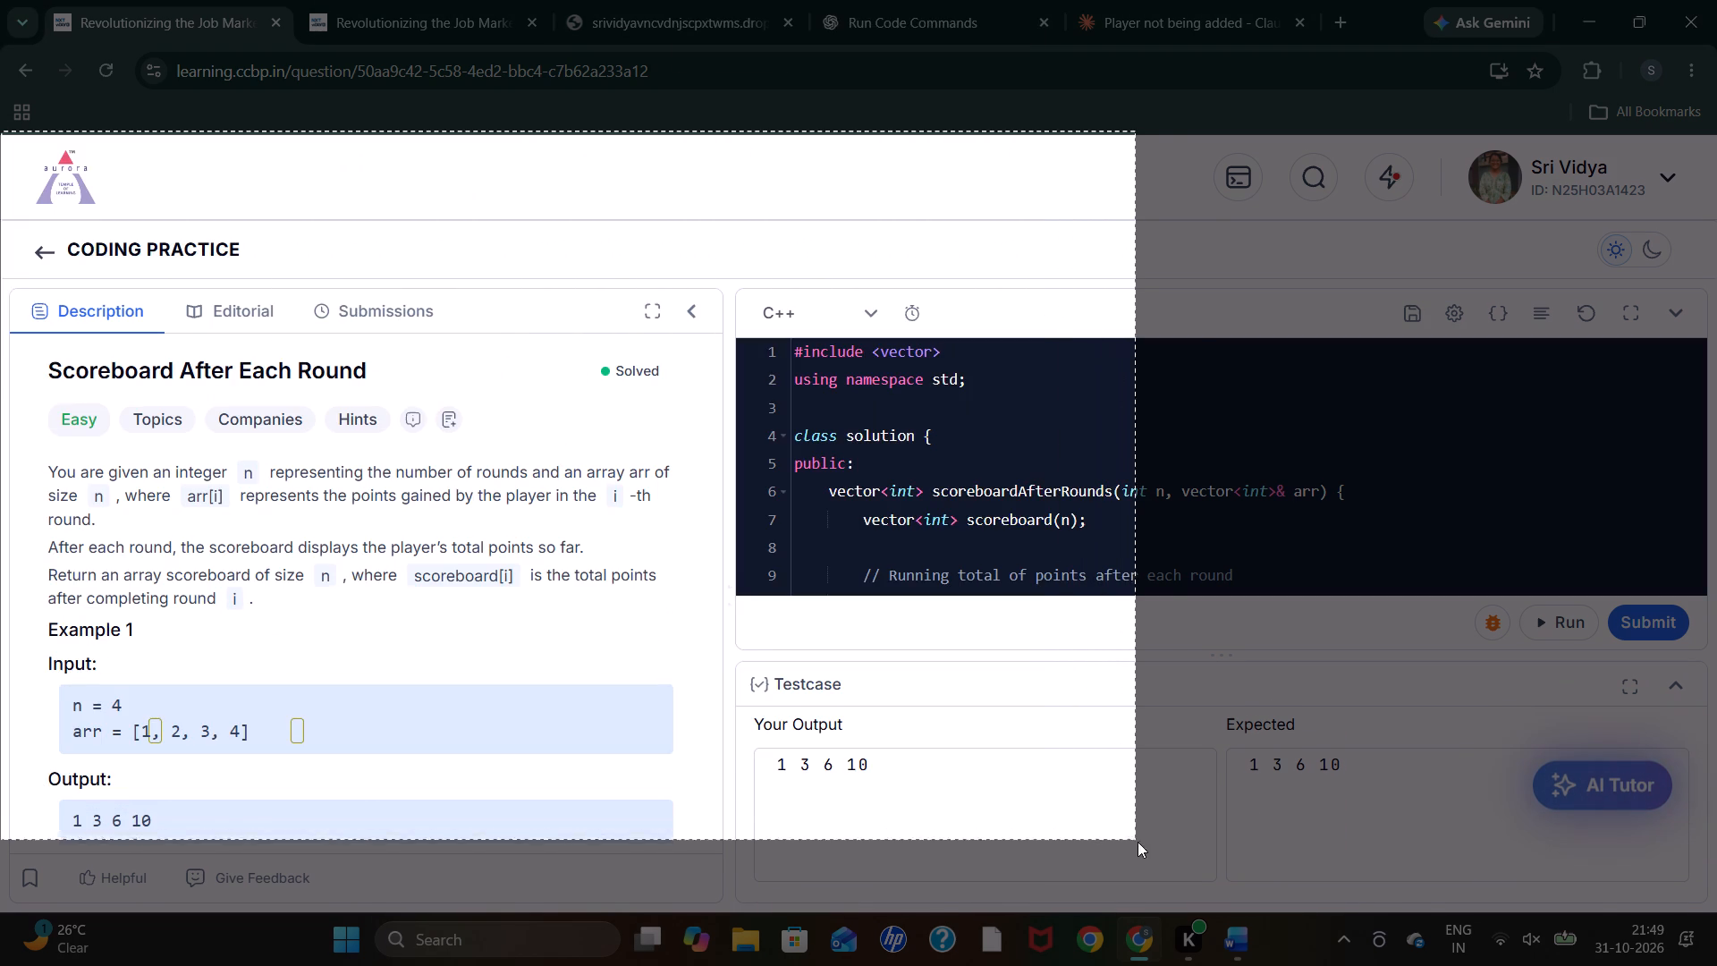
{"action": "left_click_drag", "start_coordinate": [1138, 842], "coordinate": [1494, 931]}
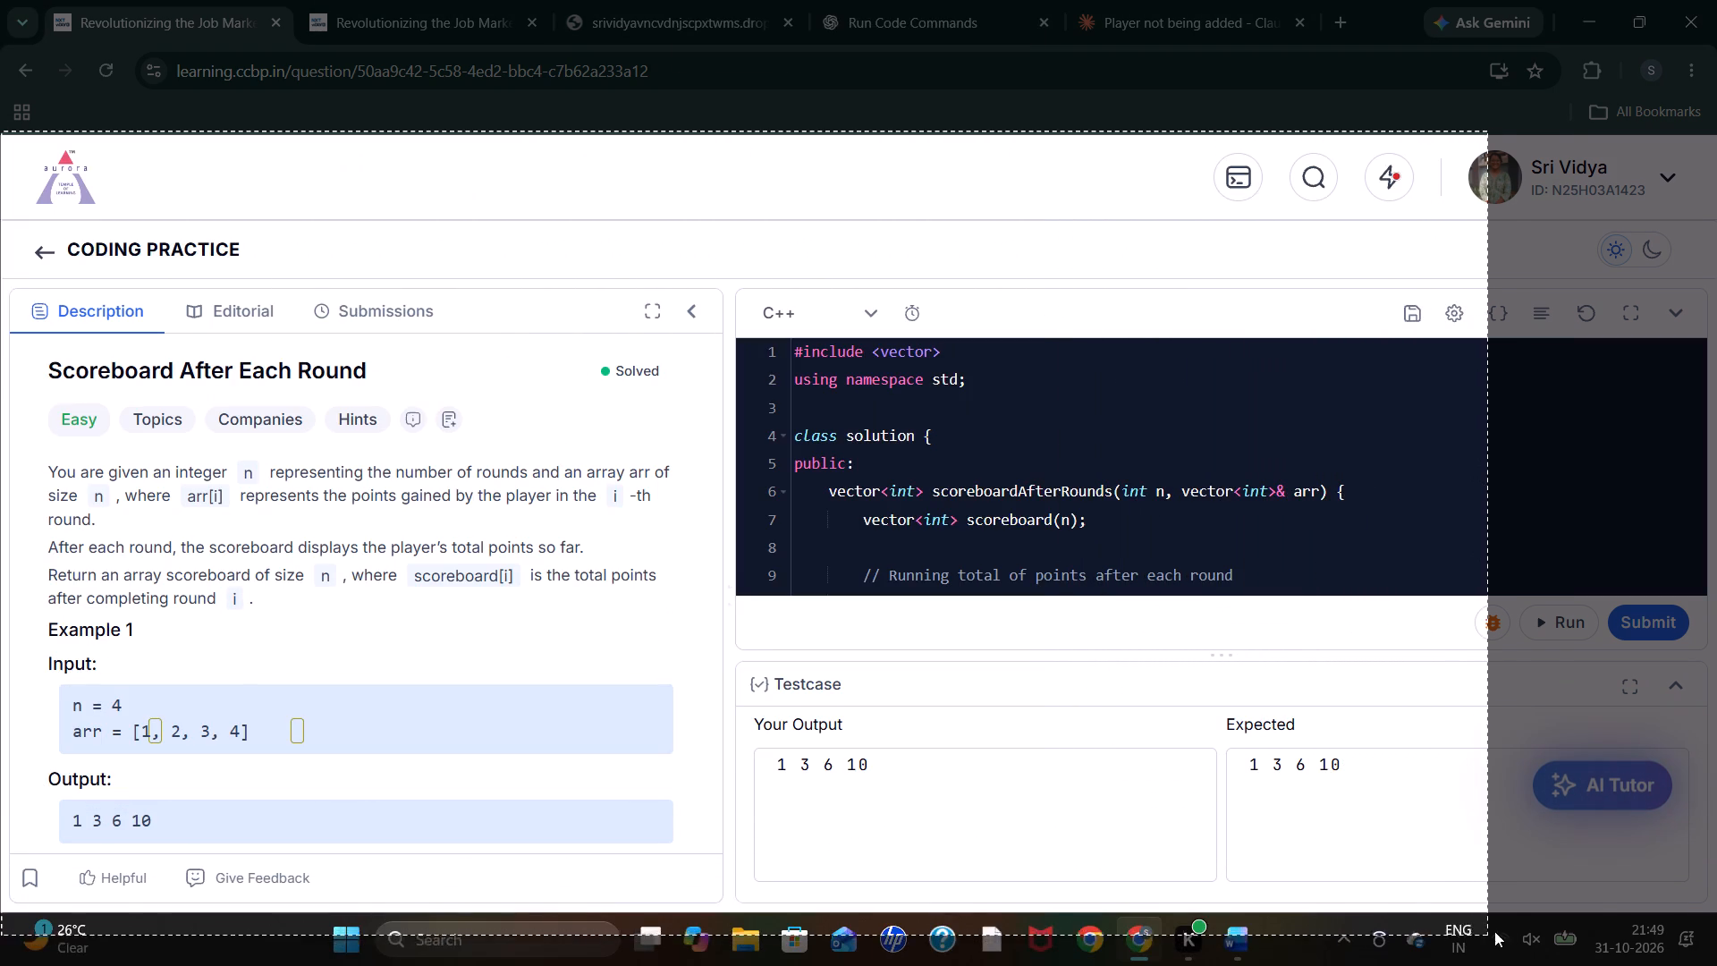
{"action": "left_click_drag", "start_coordinate": [1494, 931], "coordinate": [1716, 911]}
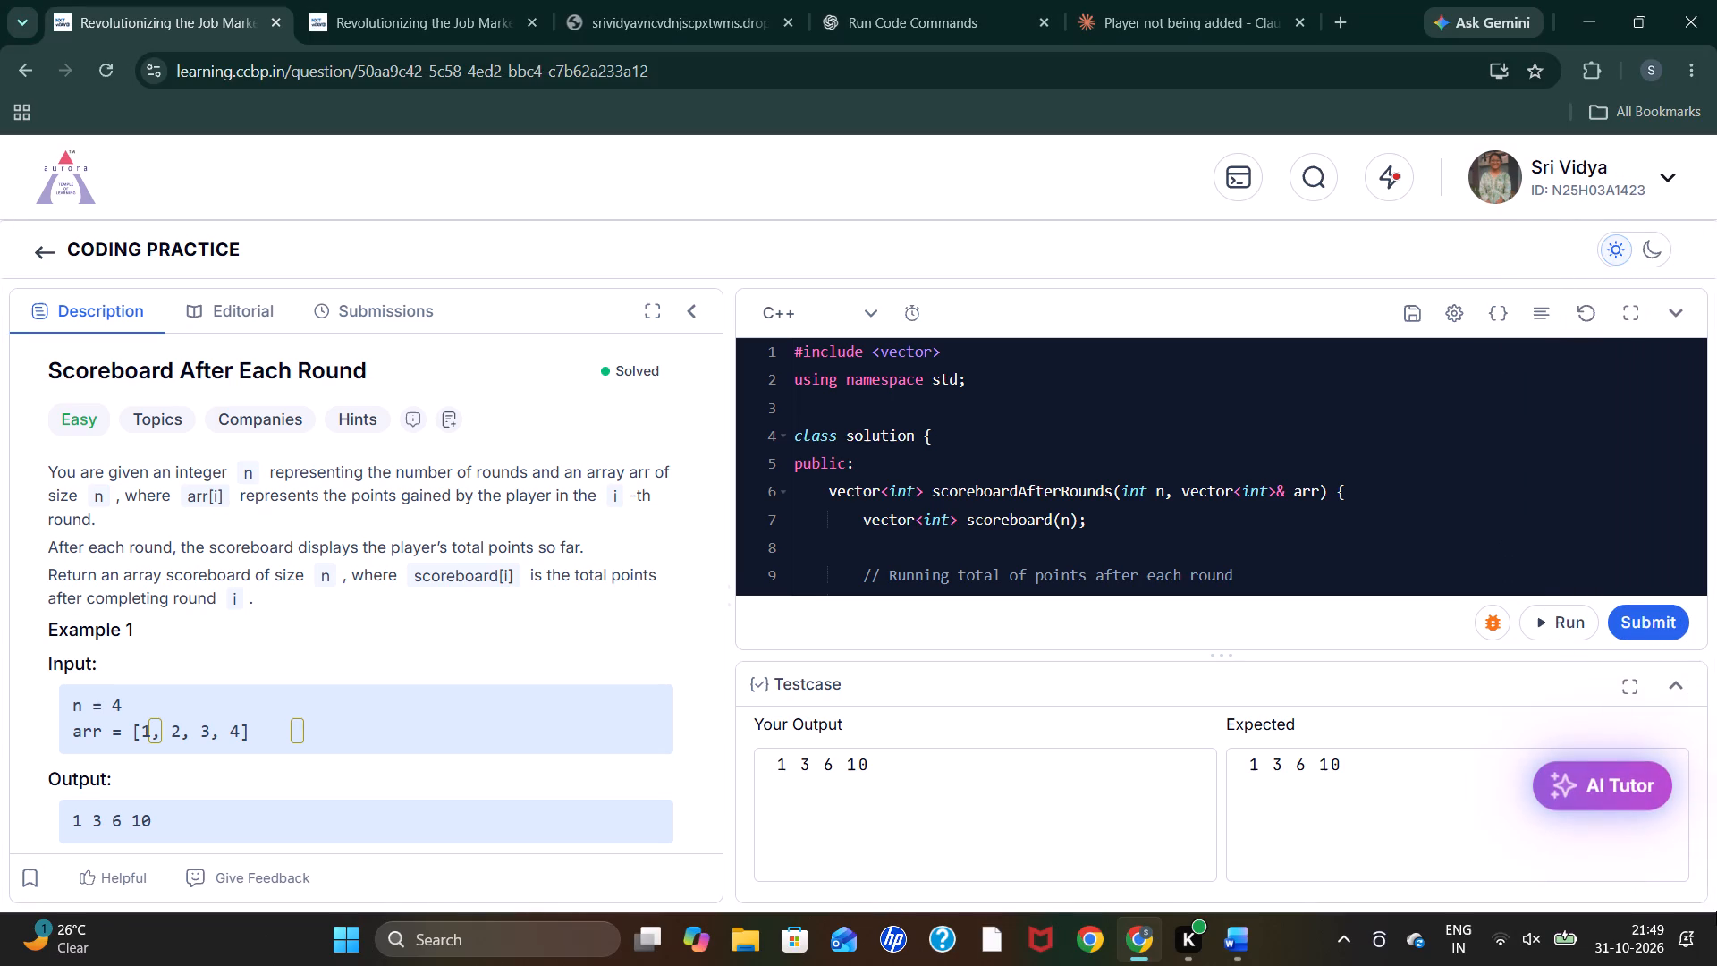
{"action": "left_click", "coordinate": [1229, 874]}
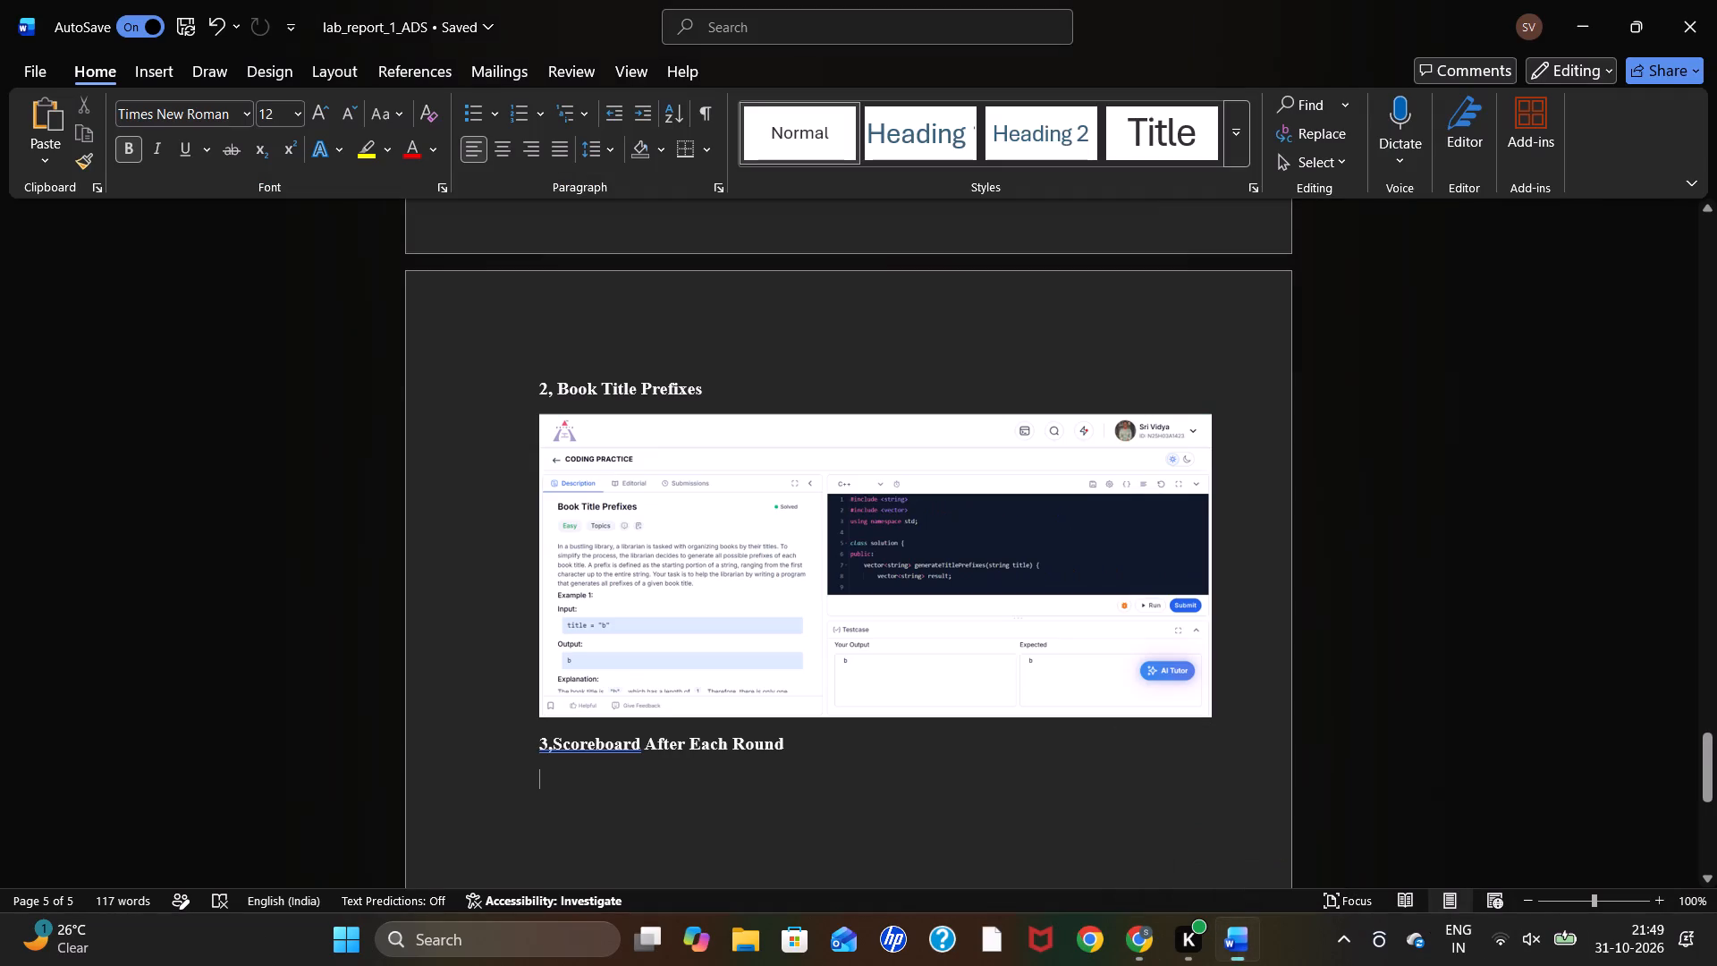
{"action": "key", "text": "ctrl+v"}
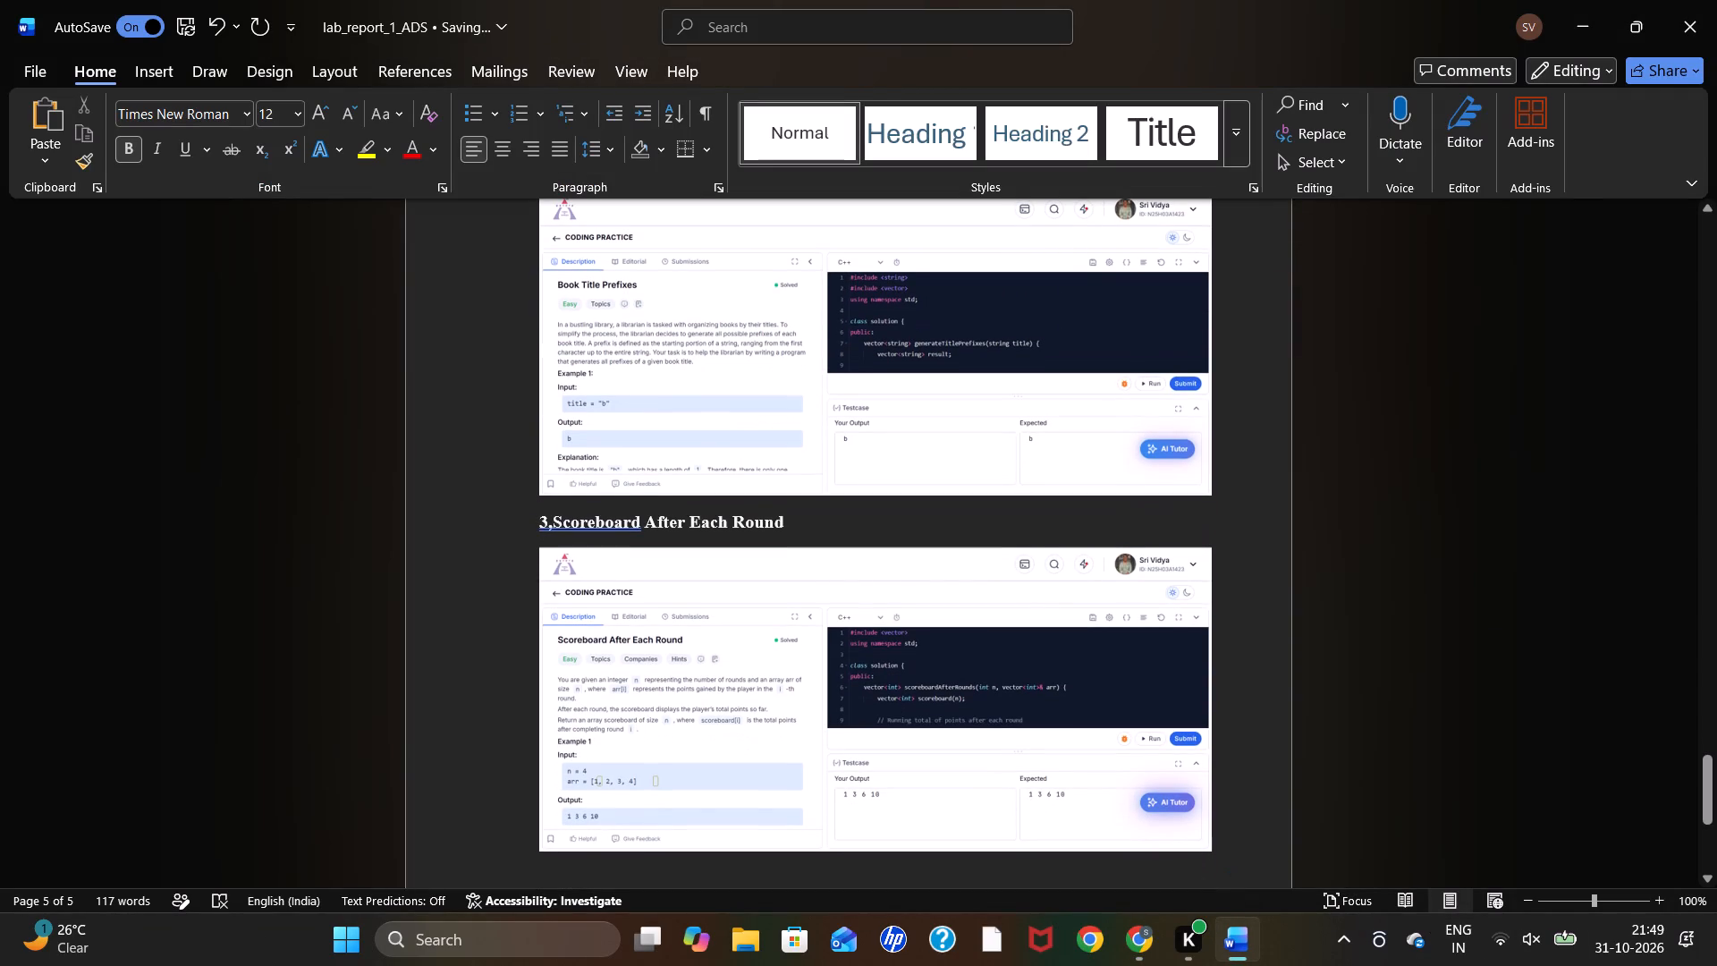
Correct the heading above the new screenshot to read "3. Scoreboard After Each Round", with a period and a space after the number.
{"action": "left_click", "coordinate": [553, 525]}
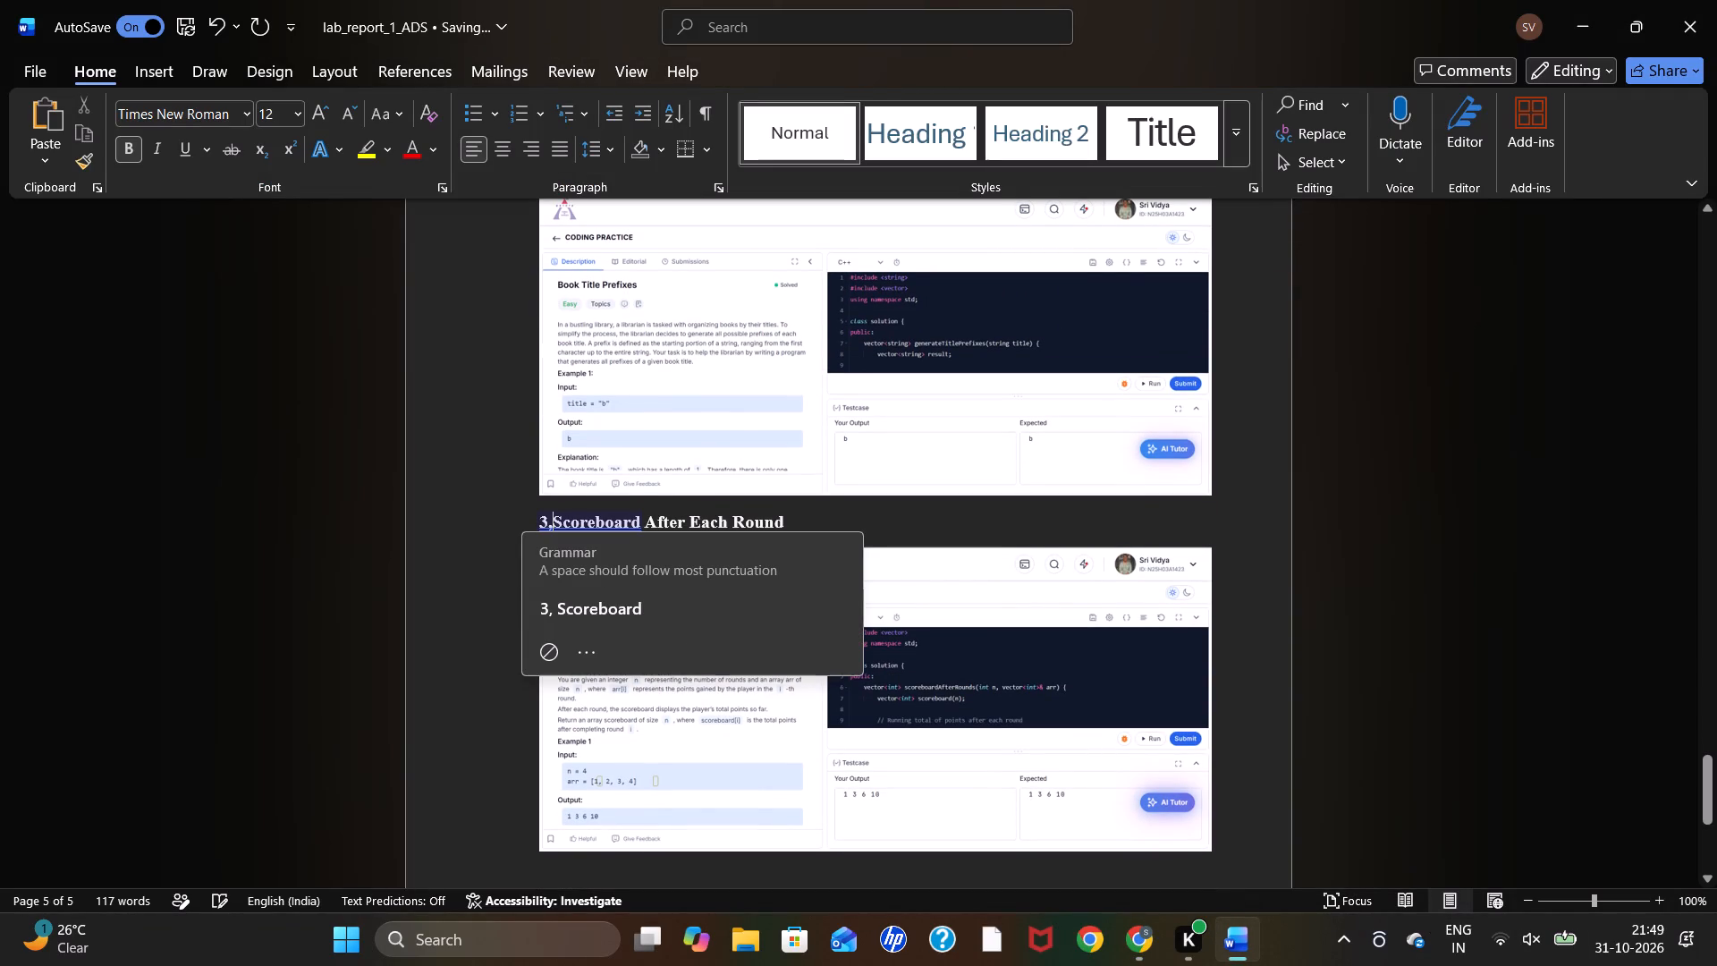
{"action": "left_click", "coordinate": [580, 599]}
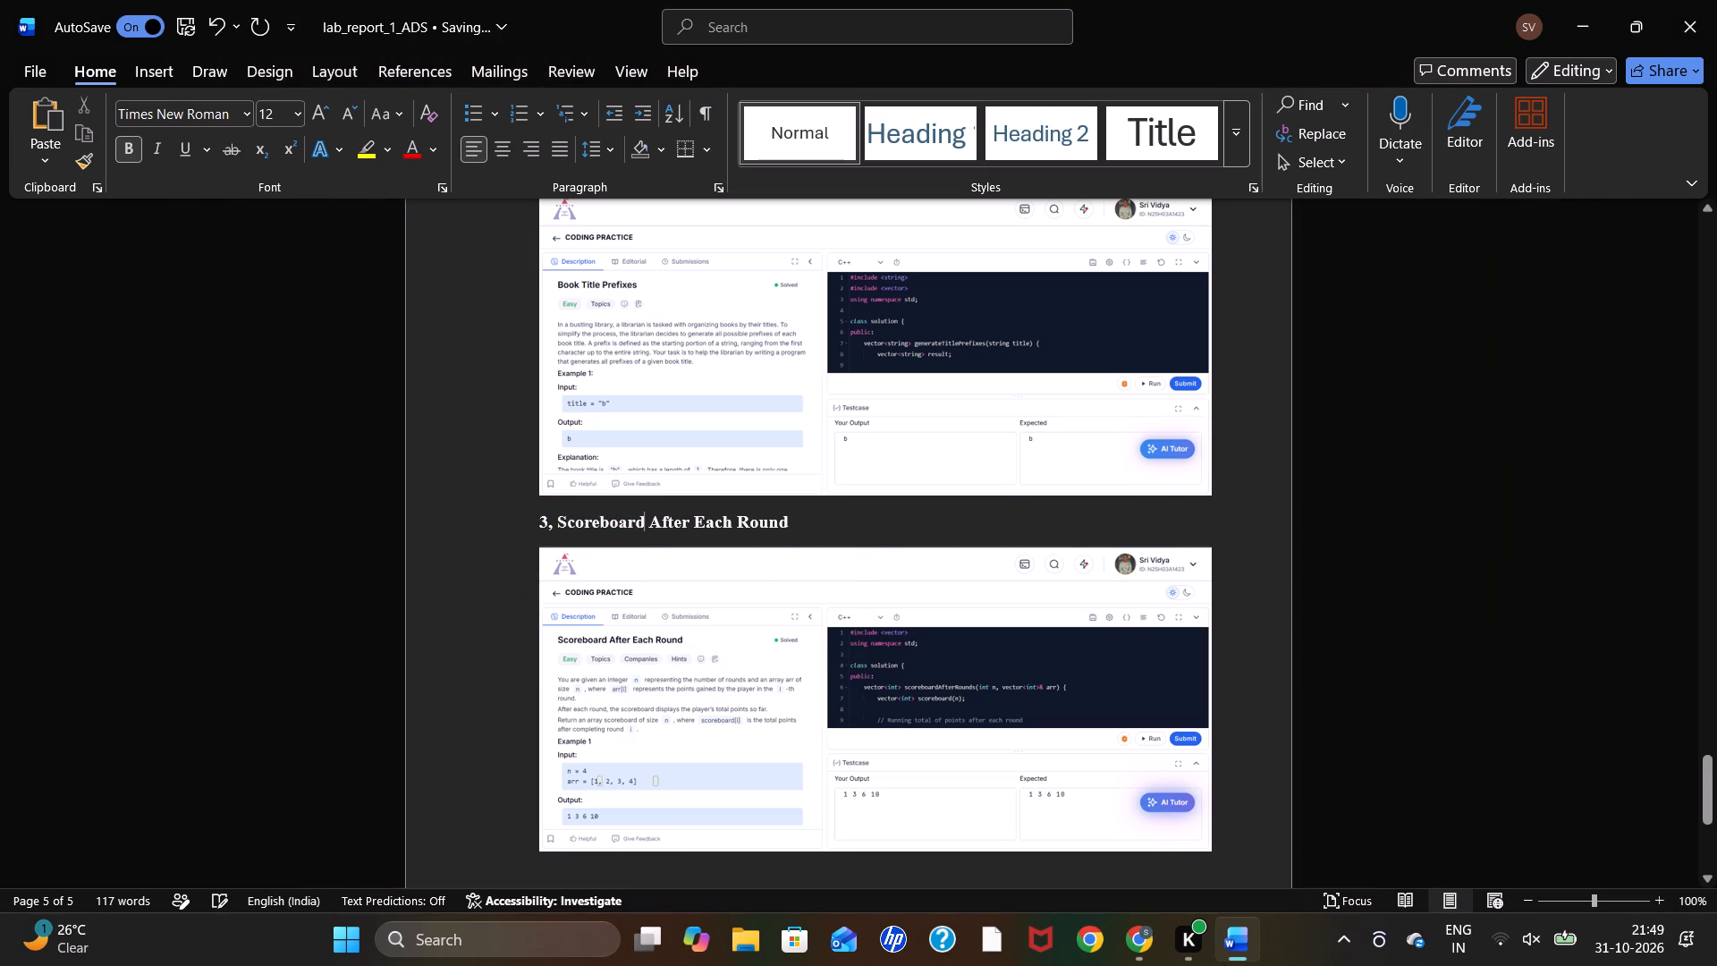
{"action": "left_click", "coordinate": [551, 513]}
{"action": "key", "text": "BackSpace"}
{"action": "key", "text": "period"}
Add a blank line below the Scoreboard After Each Round screenshot.
{"action": "scroll", "coordinate": [659, 618], "scroll_direction": "down", "scroll_amount": 3}
{"action": "scroll", "coordinate": [659, 618], "scroll_direction": "up", "scroll_amount": 1}
{"action": "left_click", "coordinate": [1239, 572]}
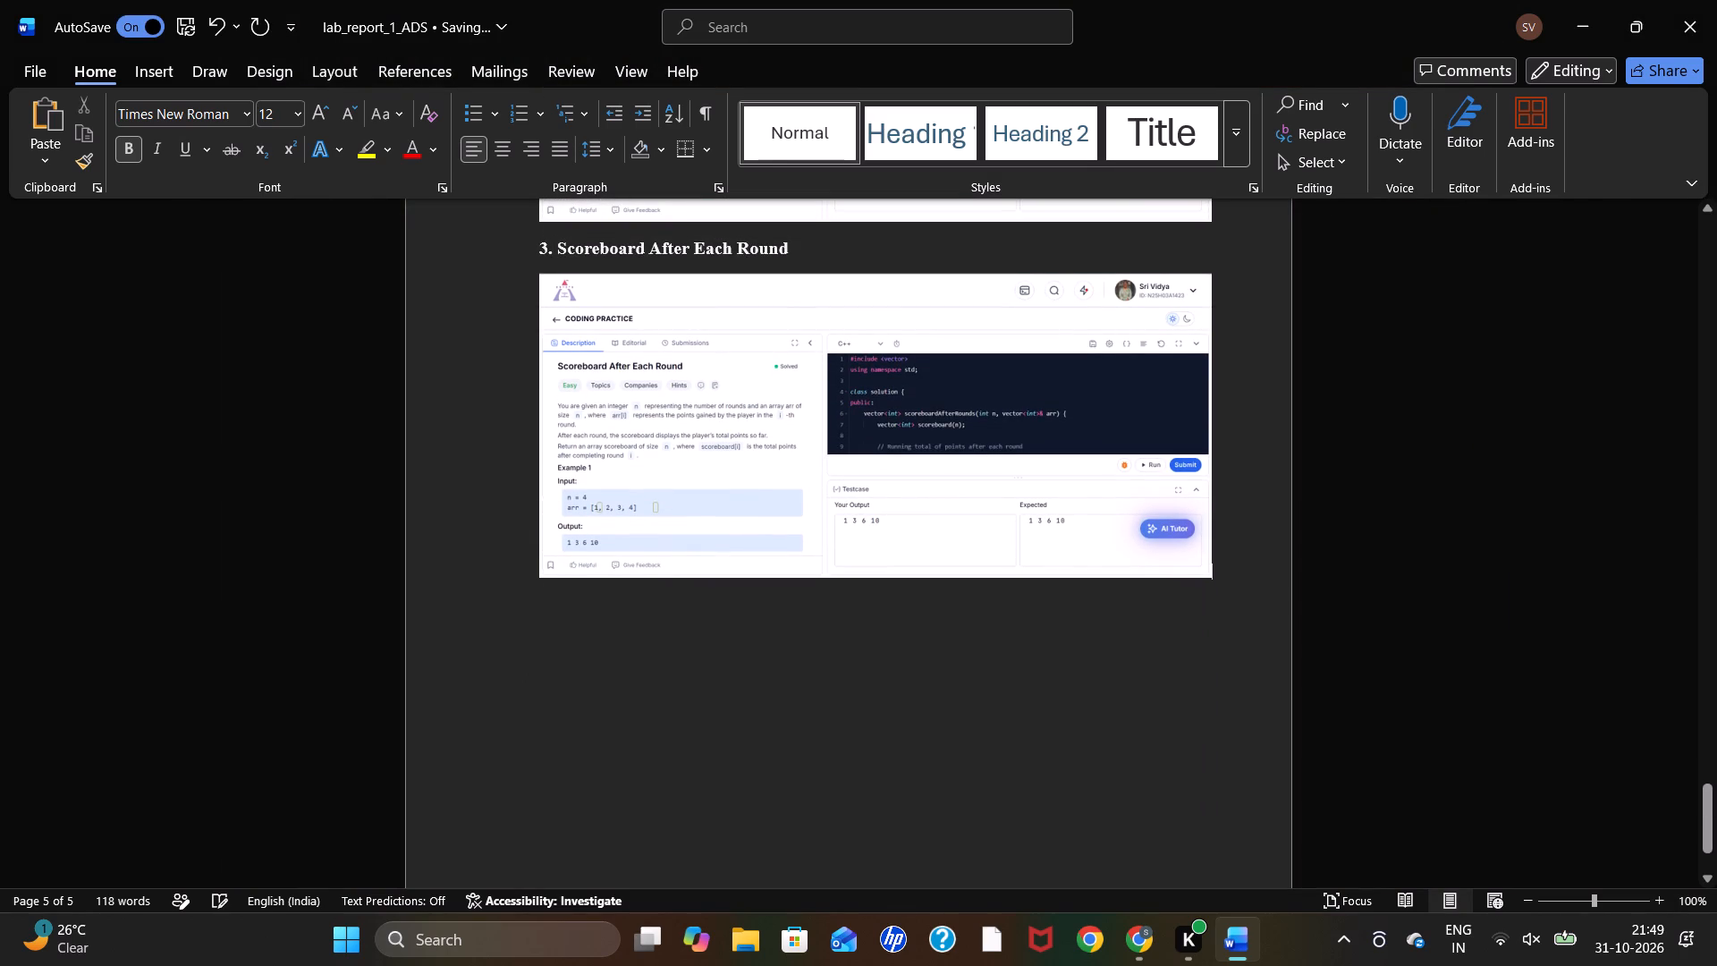
{"action": "key", "text": "Return"}
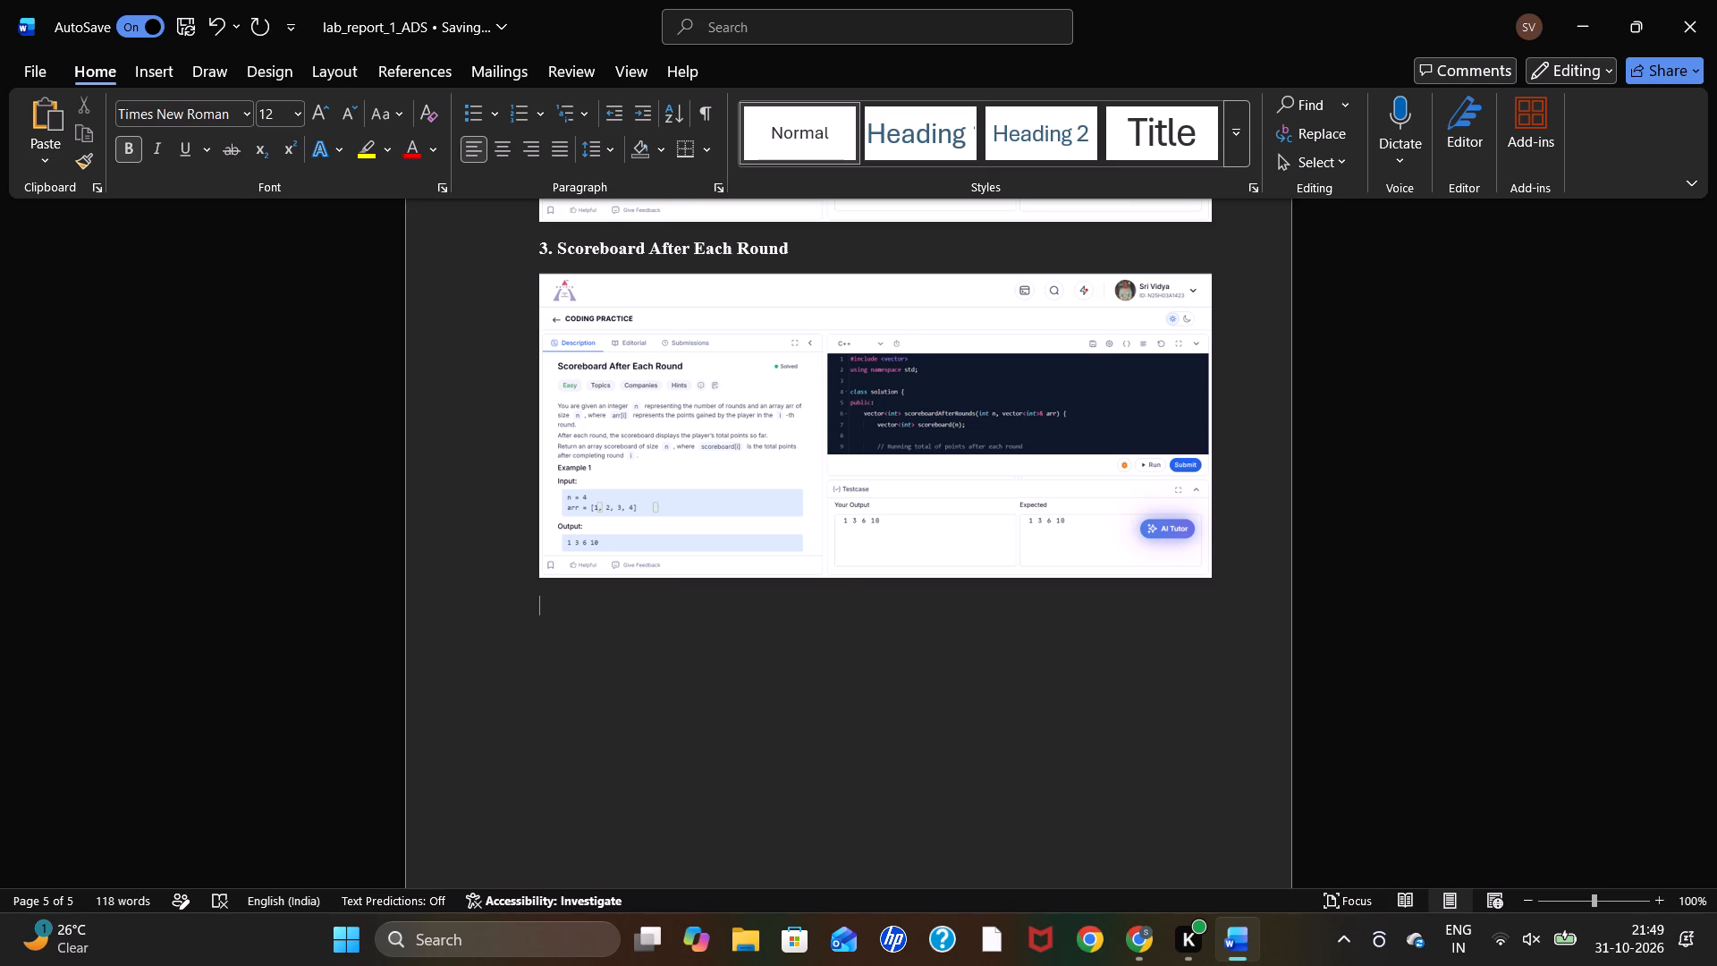
In Chrome, leave the Scoreboard problem and open the Coding Practice set following the Sliding Window & Two Pointers quiz.
{"action": "scroll", "coordinate": [1239, 572], "scroll_direction": "up", "scroll_amount": 7}
{"action": "scroll", "coordinate": [1239, 572], "scroll_direction": "down", "scroll_amount": 1}
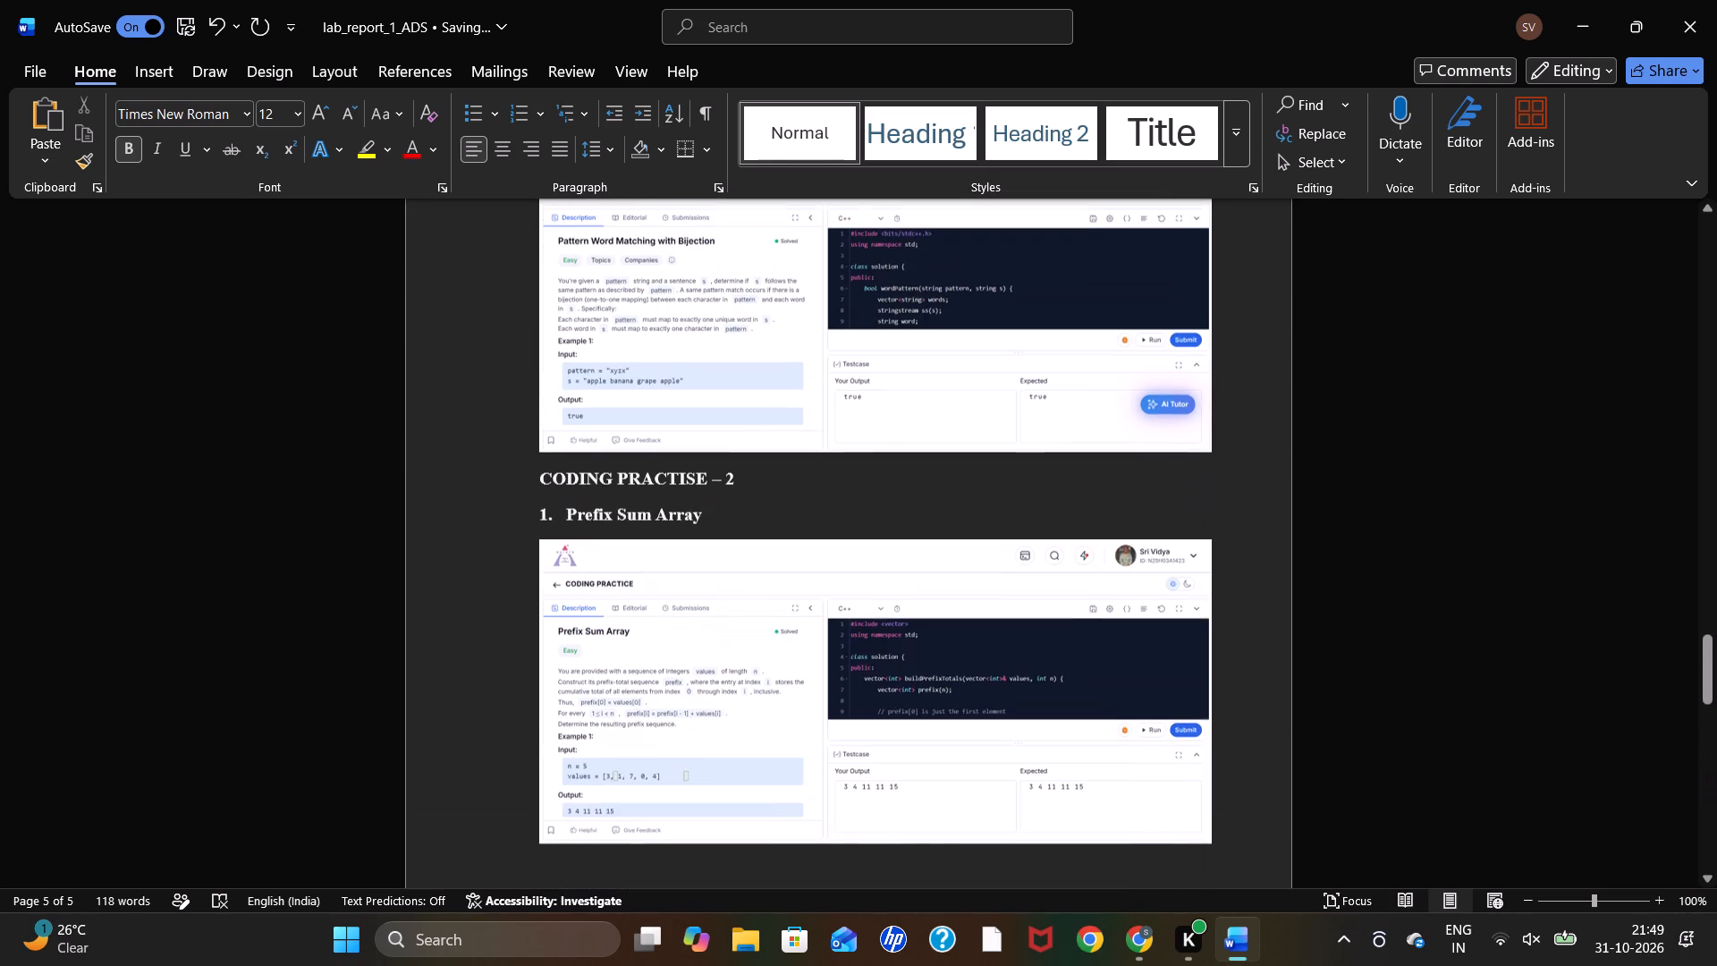
{"action": "scroll", "coordinate": [1239, 572], "scroll_direction": "down", "scroll_amount": 1}
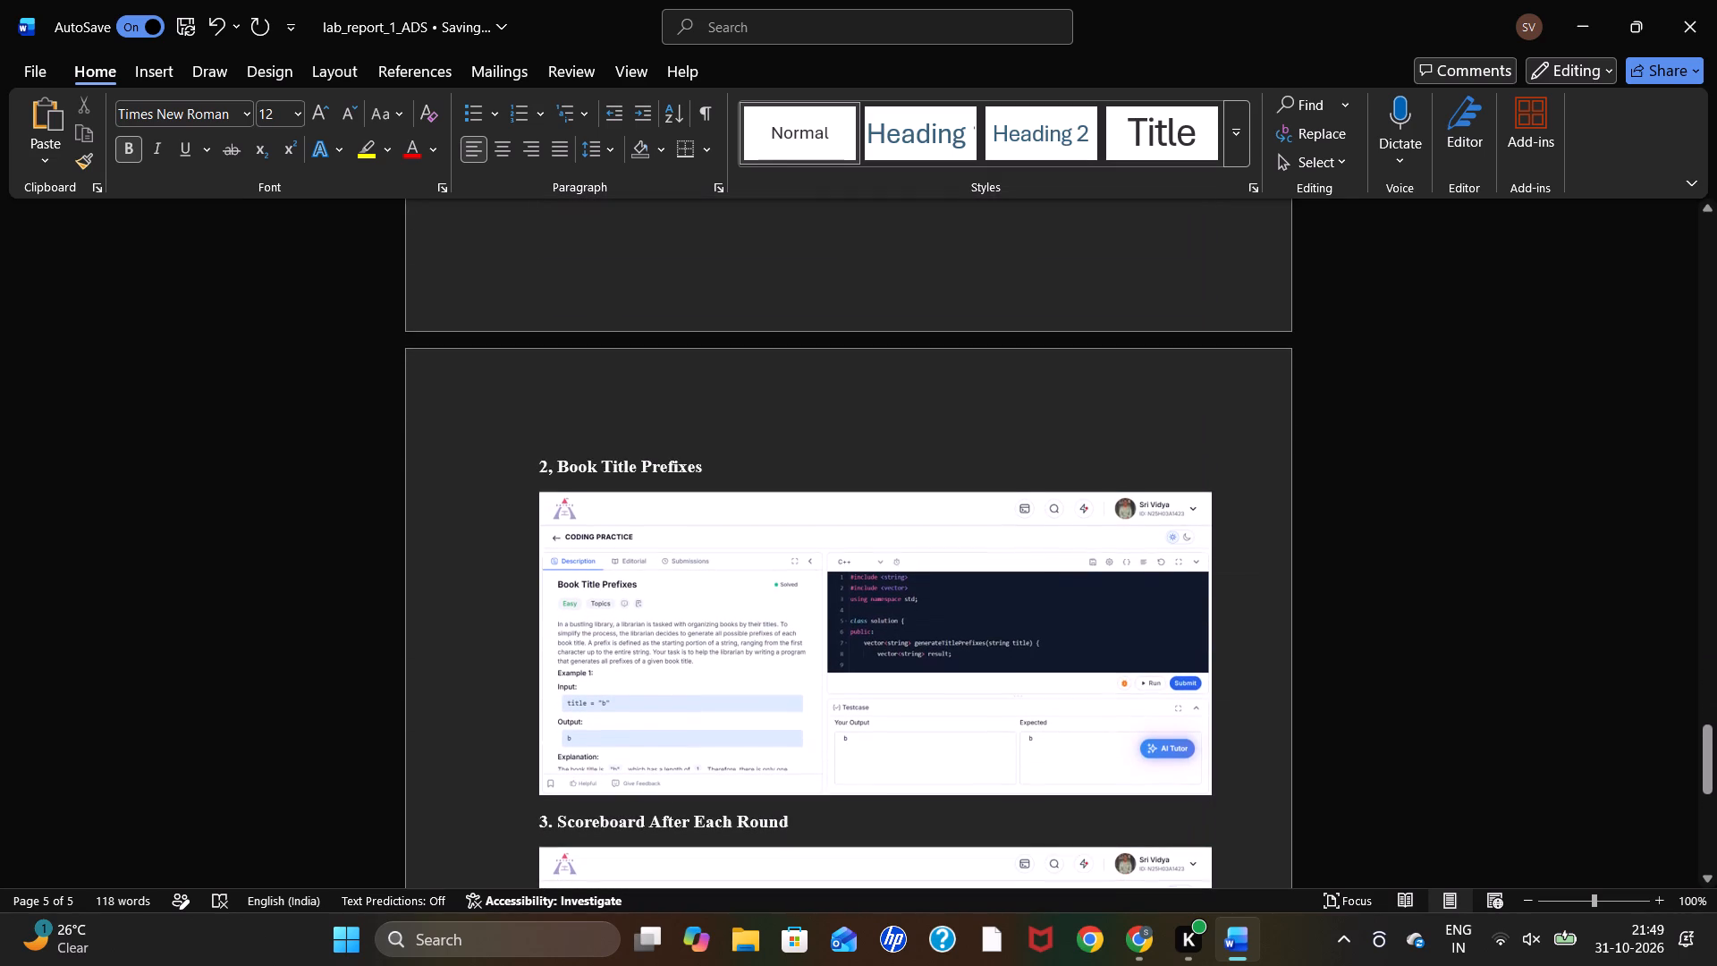
{"action": "left_click", "coordinate": [1127, 874]}
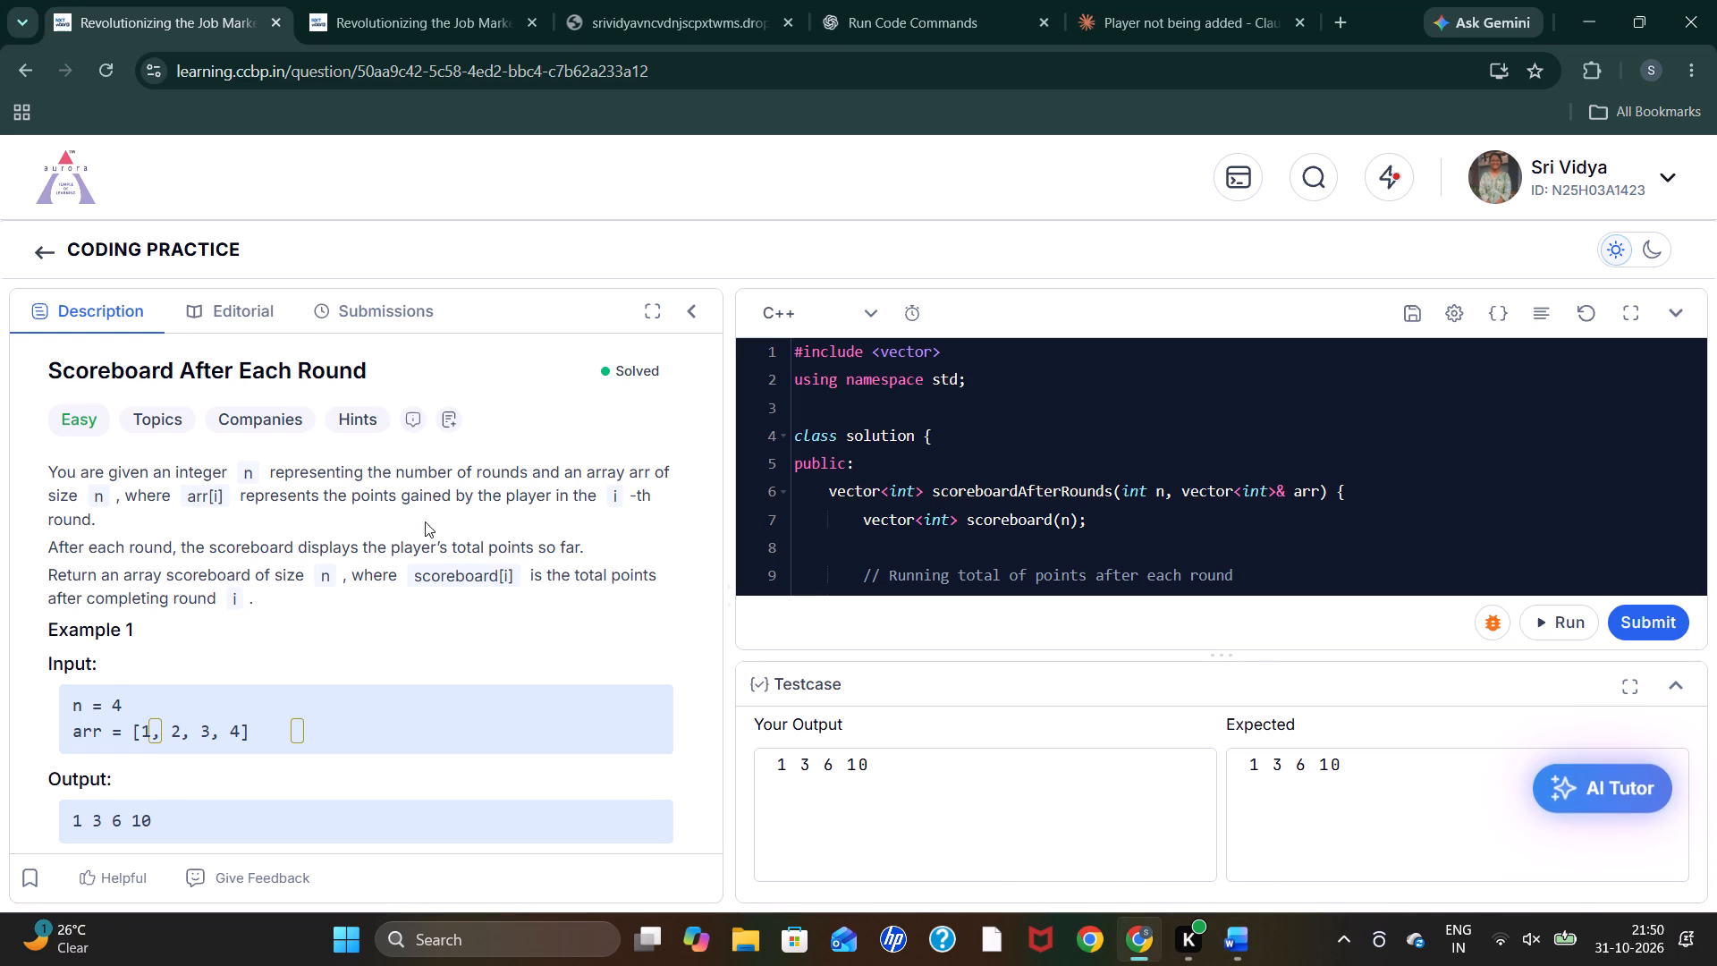
{"action": "left_click", "coordinate": [44, 249]}
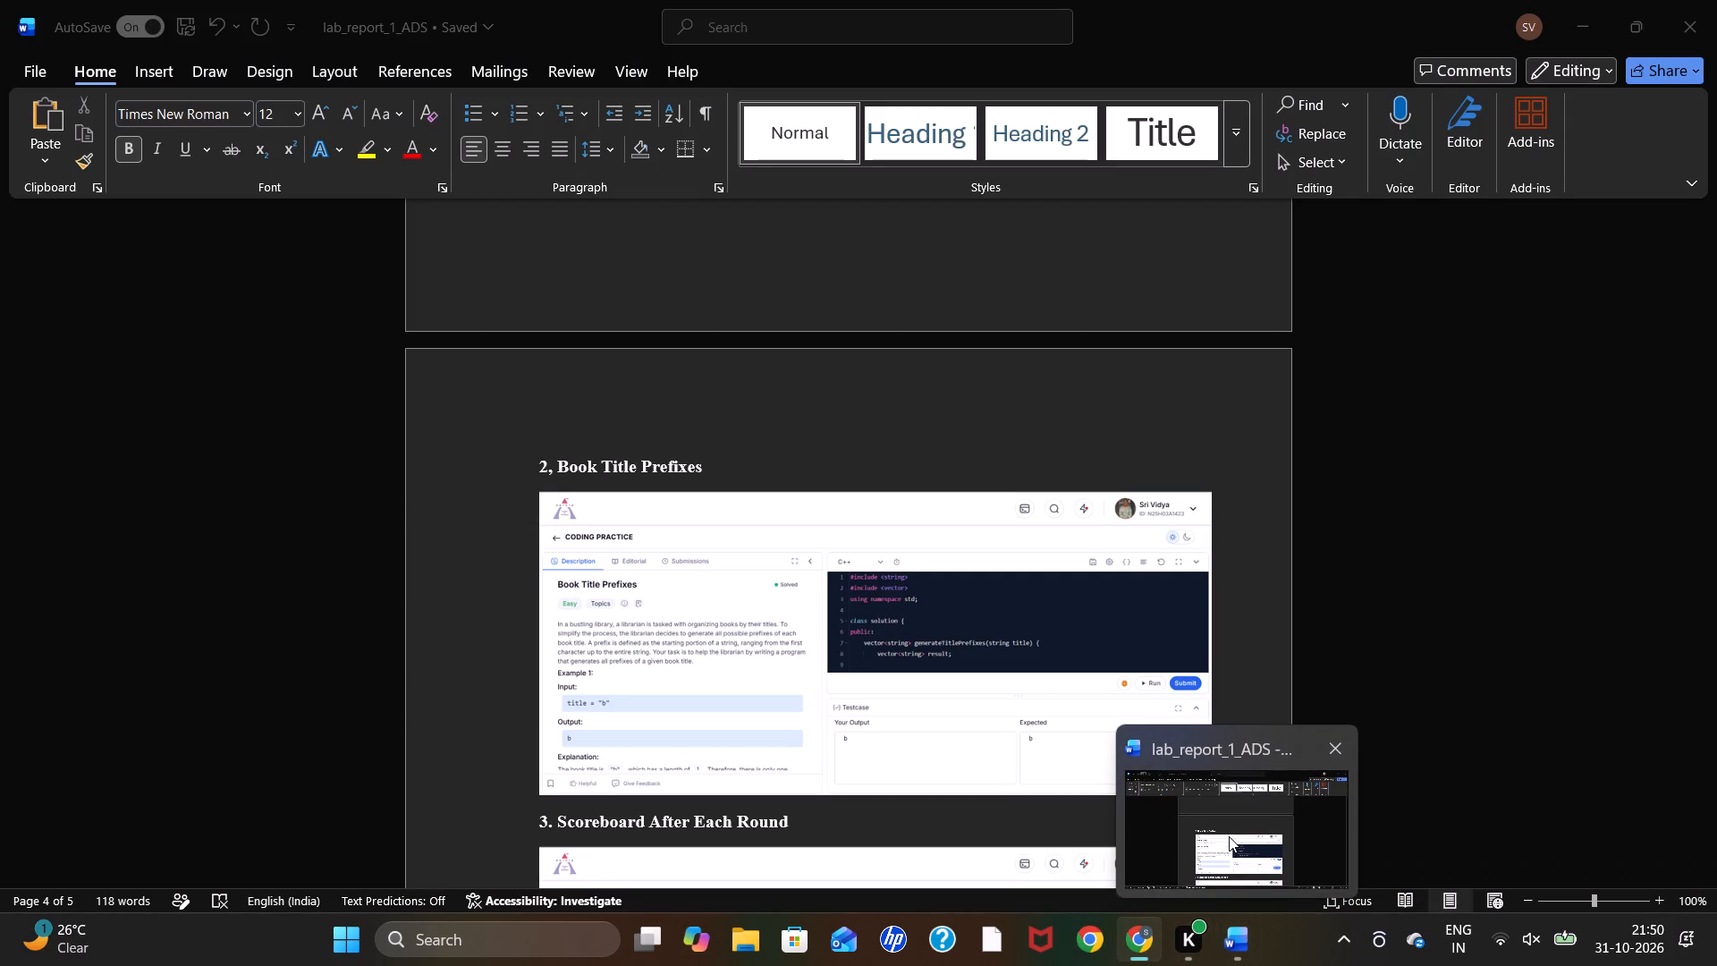
{"action": "scroll", "coordinate": [579, 694], "scroll_direction": "down", "scroll_amount": 1}
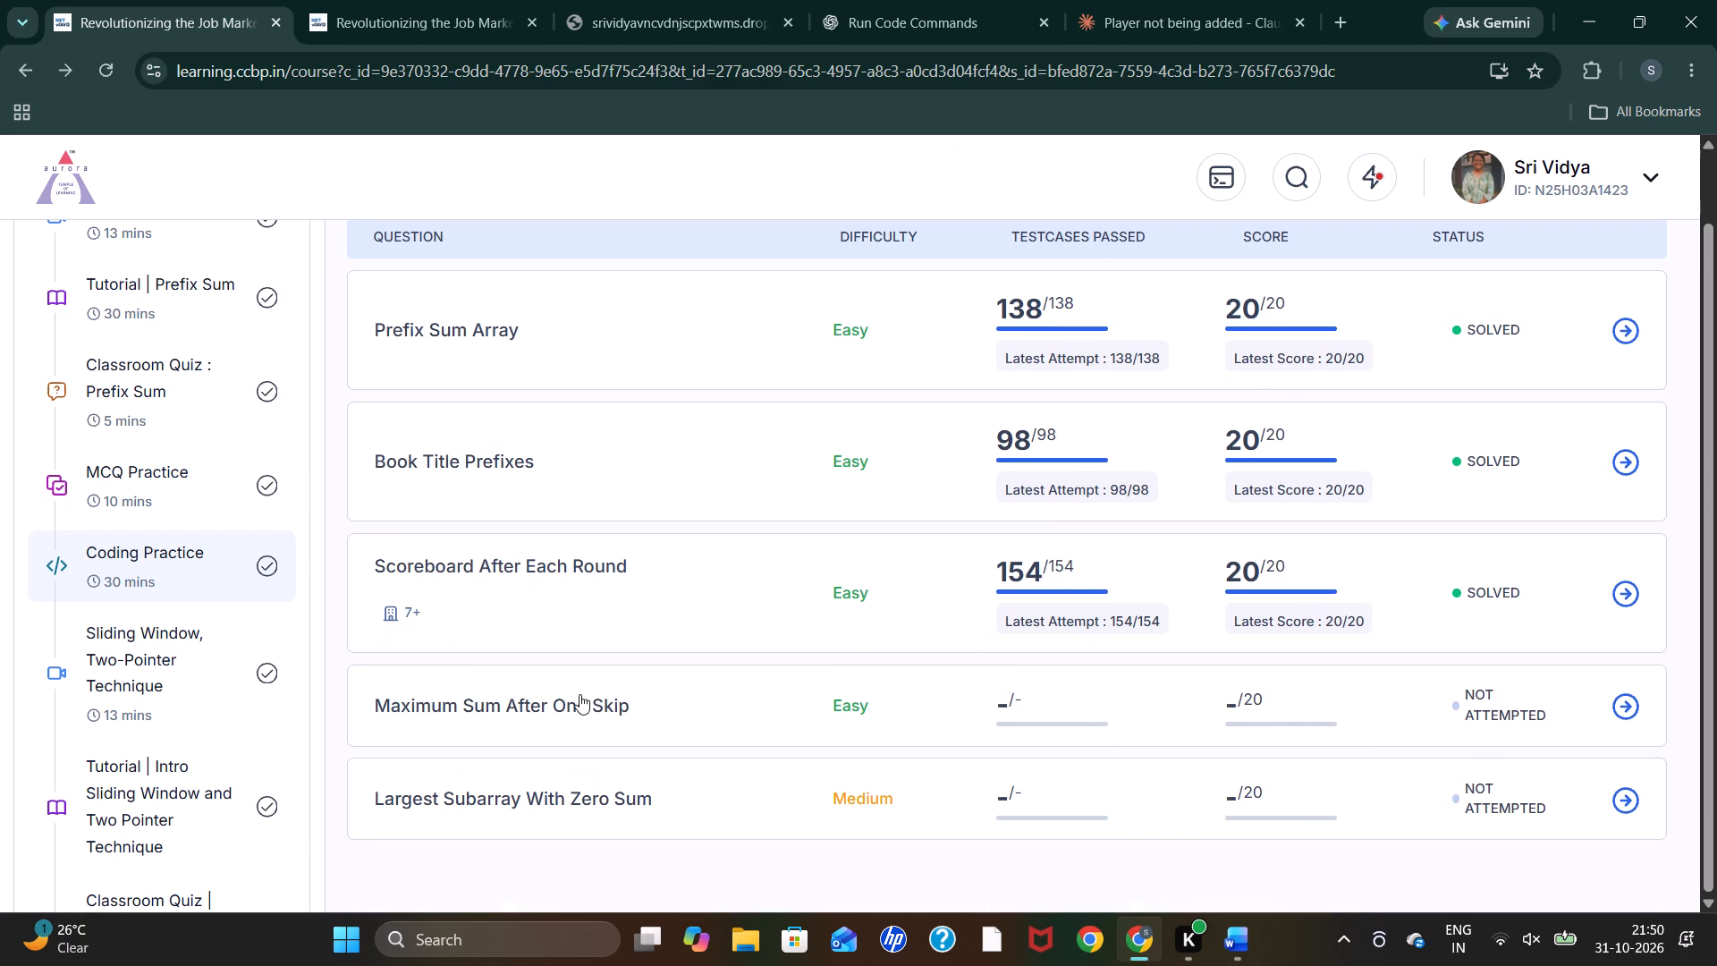
{"action": "scroll", "coordinate": [71, 674], "scroll_direction": "down", "scroll_amount": 2}
{"action": "scroll", "coordinate": [123, 561], "scroll_direction": "down", "scroll_amount": 1}
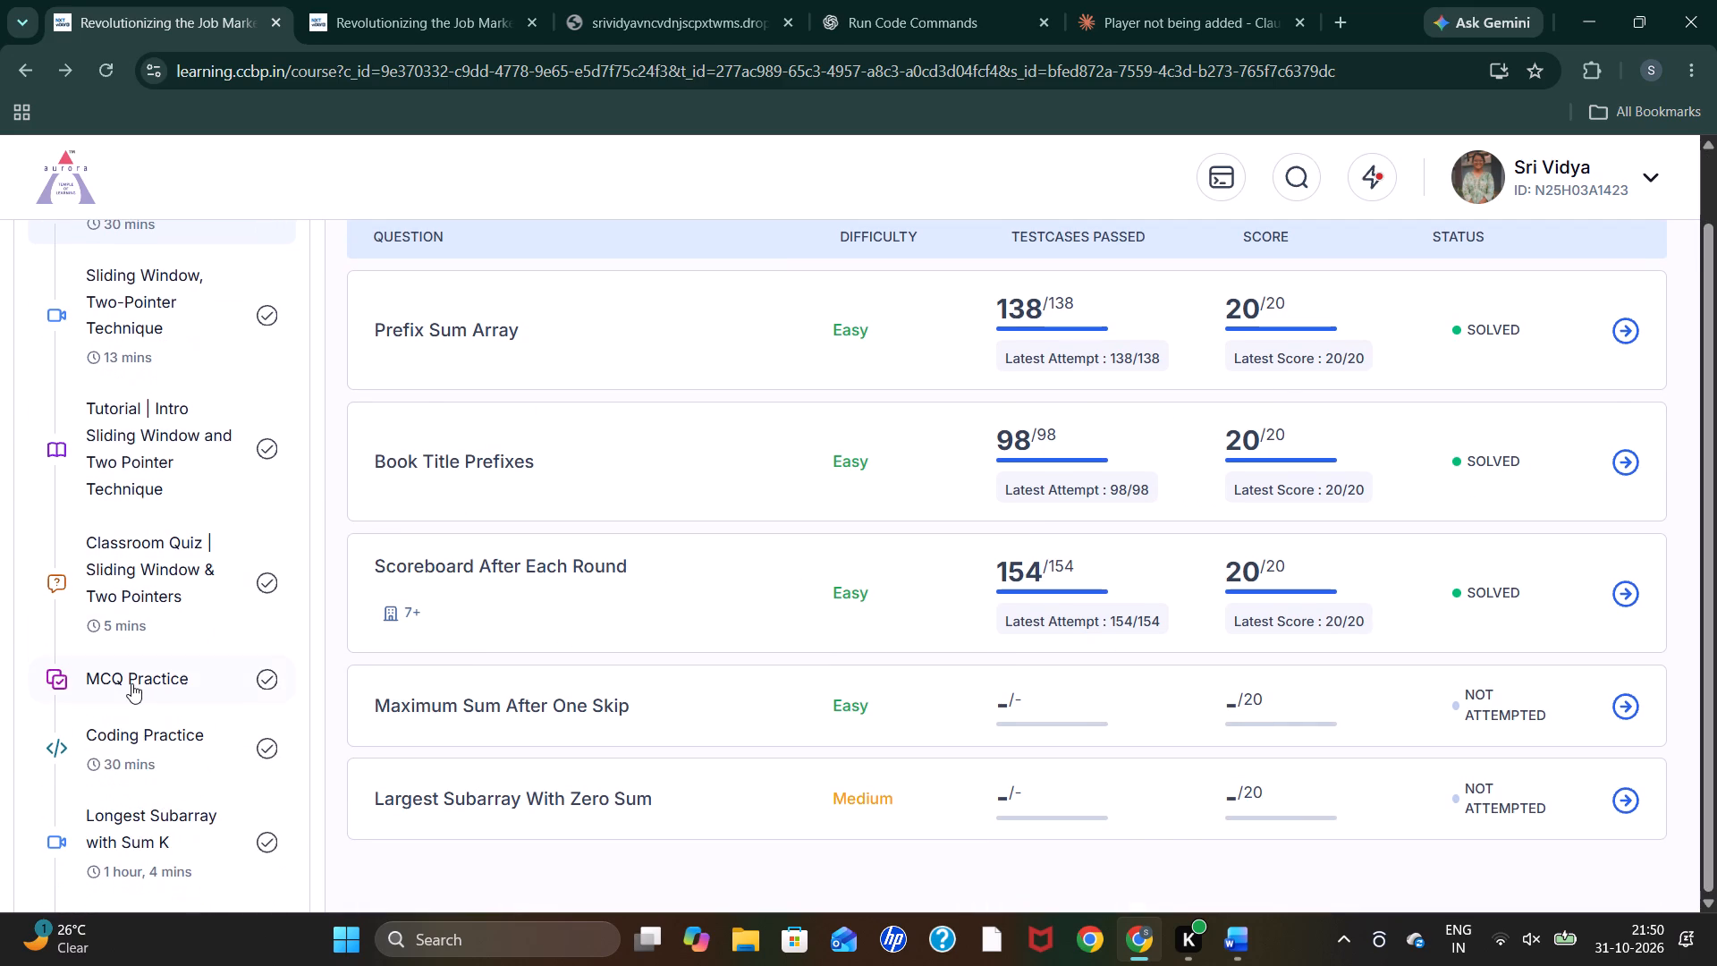
{"action": "left_click", "coordinate": [133, 742]}
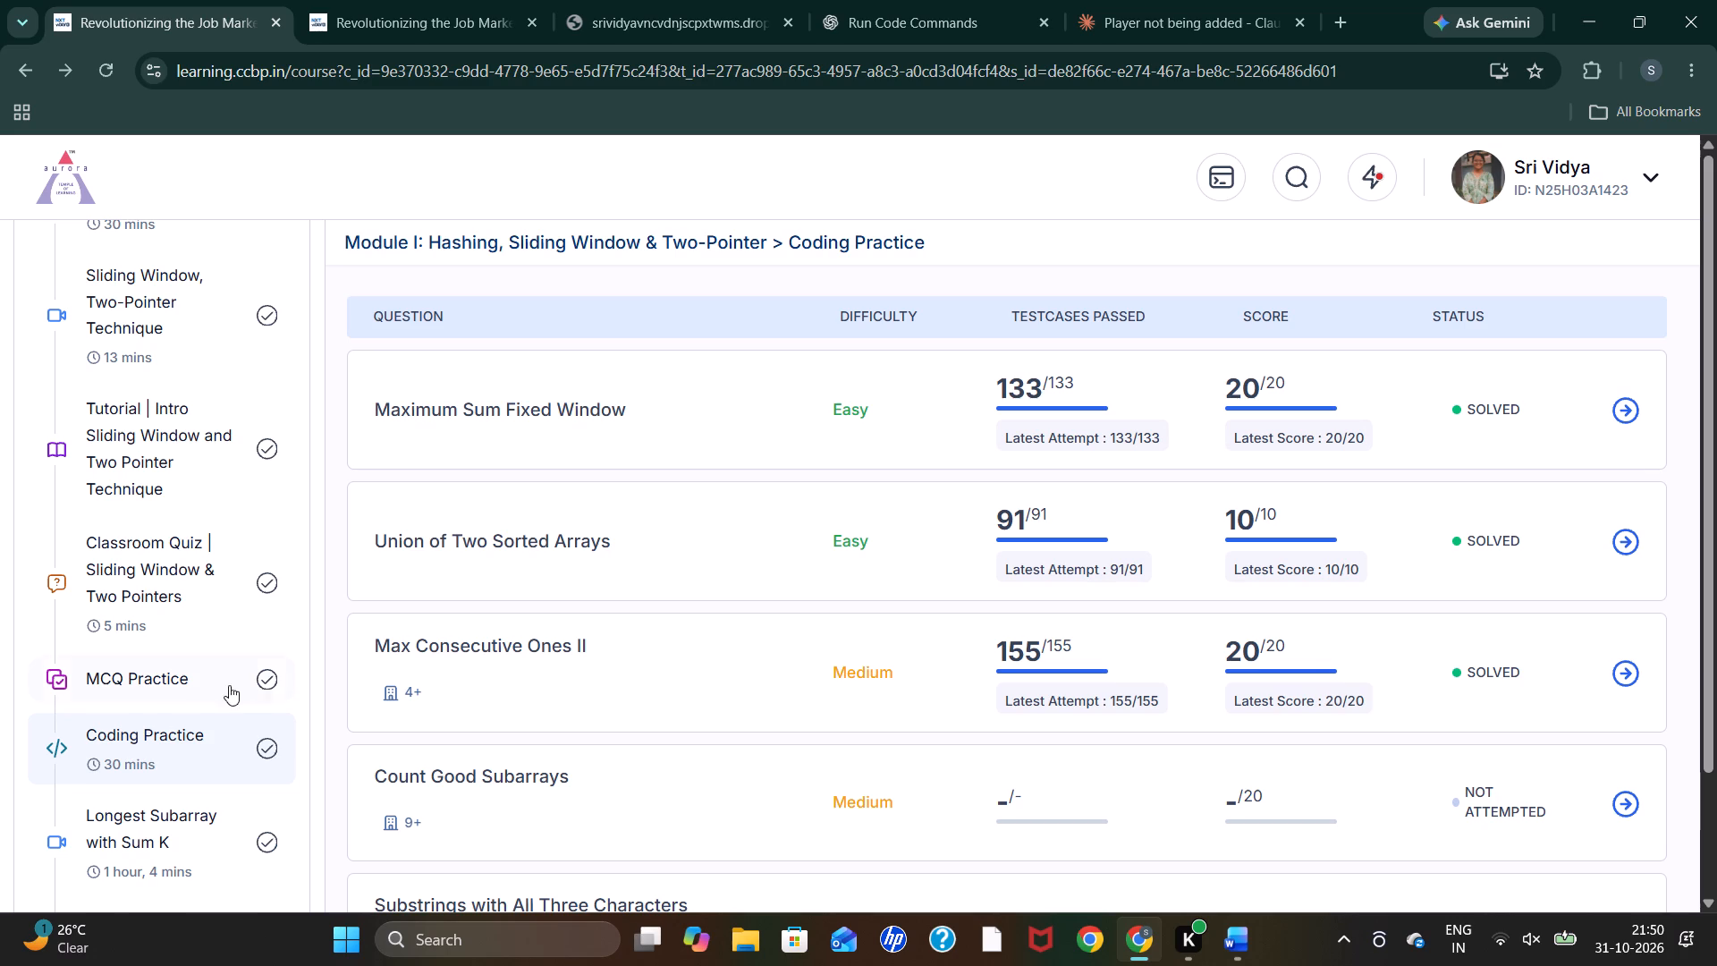
In Word, add the heading "CODING PRACTISE – 3" below the Scoreboard After Each Round screenshot.
{"action": "left_click", "coordinate": [1235, 834]}
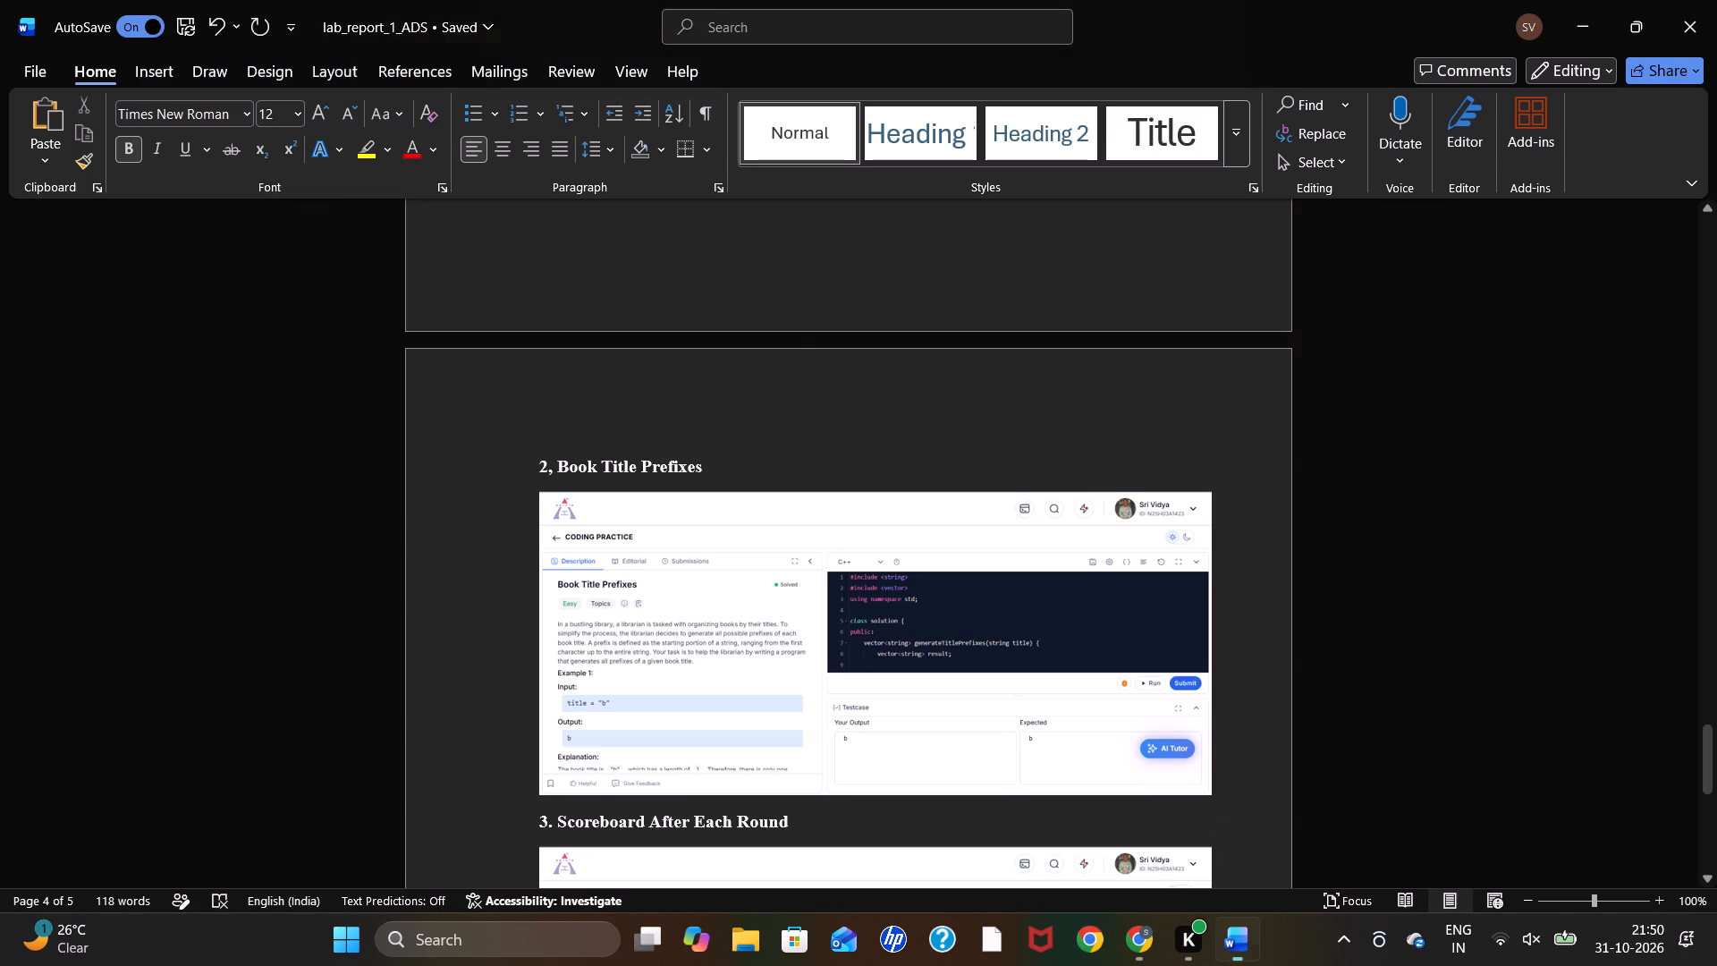
{"action": "scroll", "coordinate": [863, 799], "scroll_direction": "down", "scroll_amount": 3}
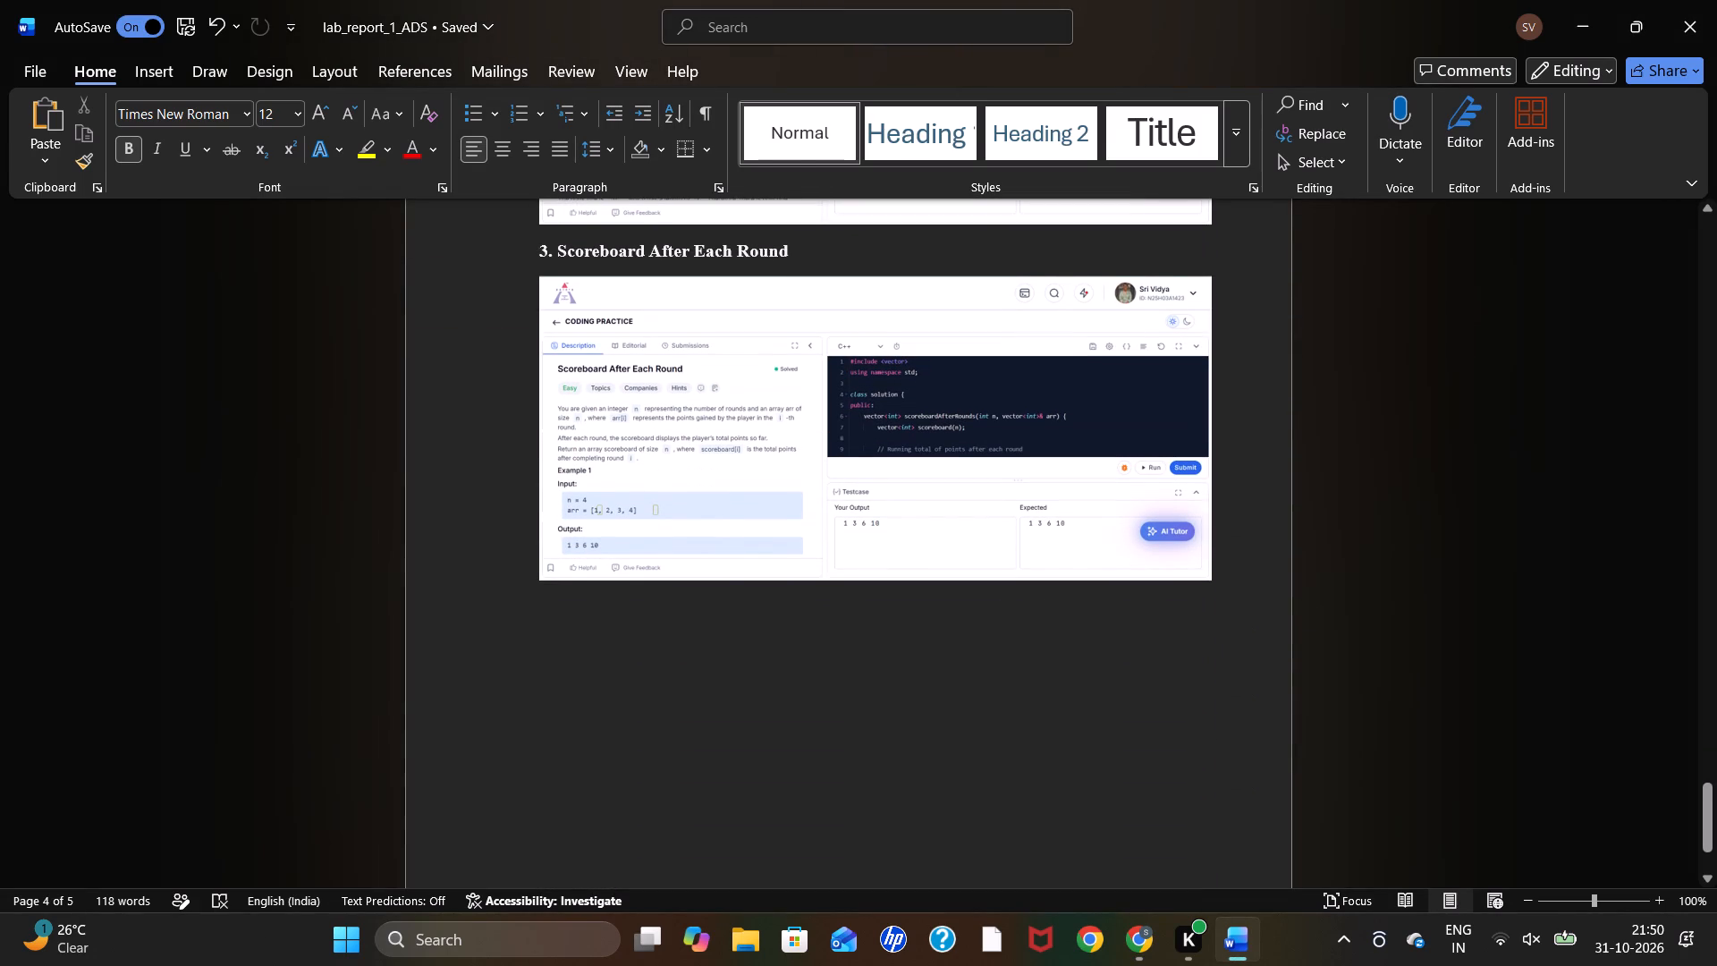
{"action": "type", "text": "COD"}
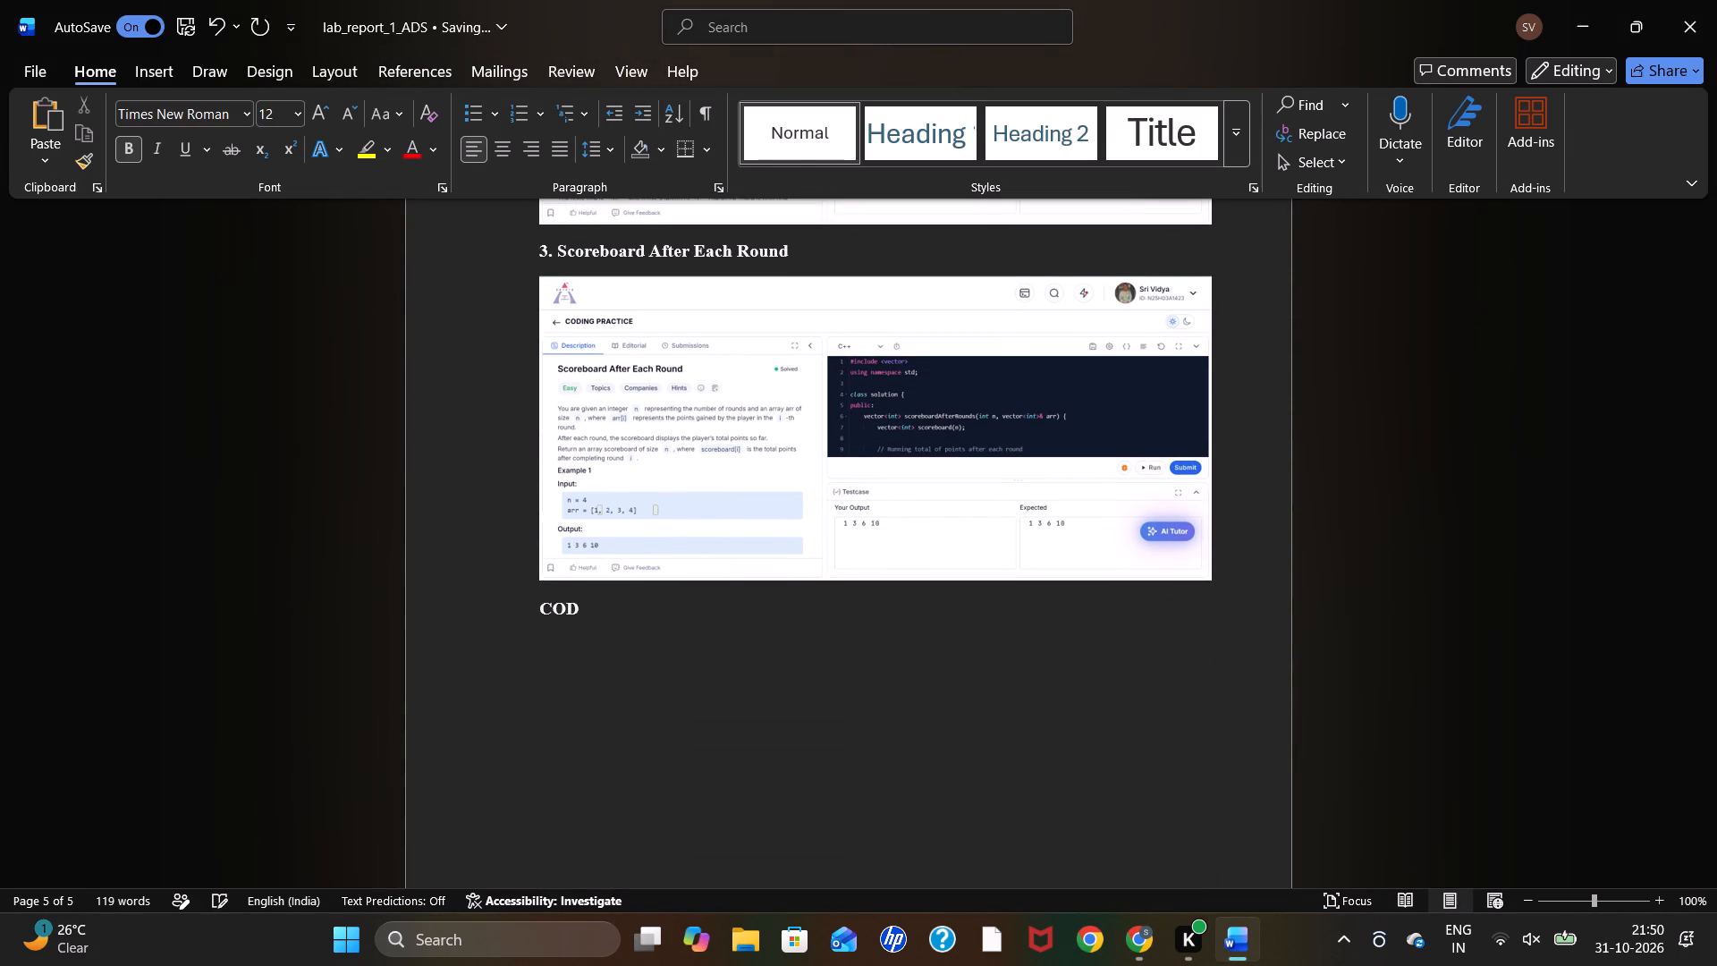
{"action": "type", "text": "ING PRAC"}
{"action": "type", "text": "TISE -"}
{"action": "key", "text": "space"}
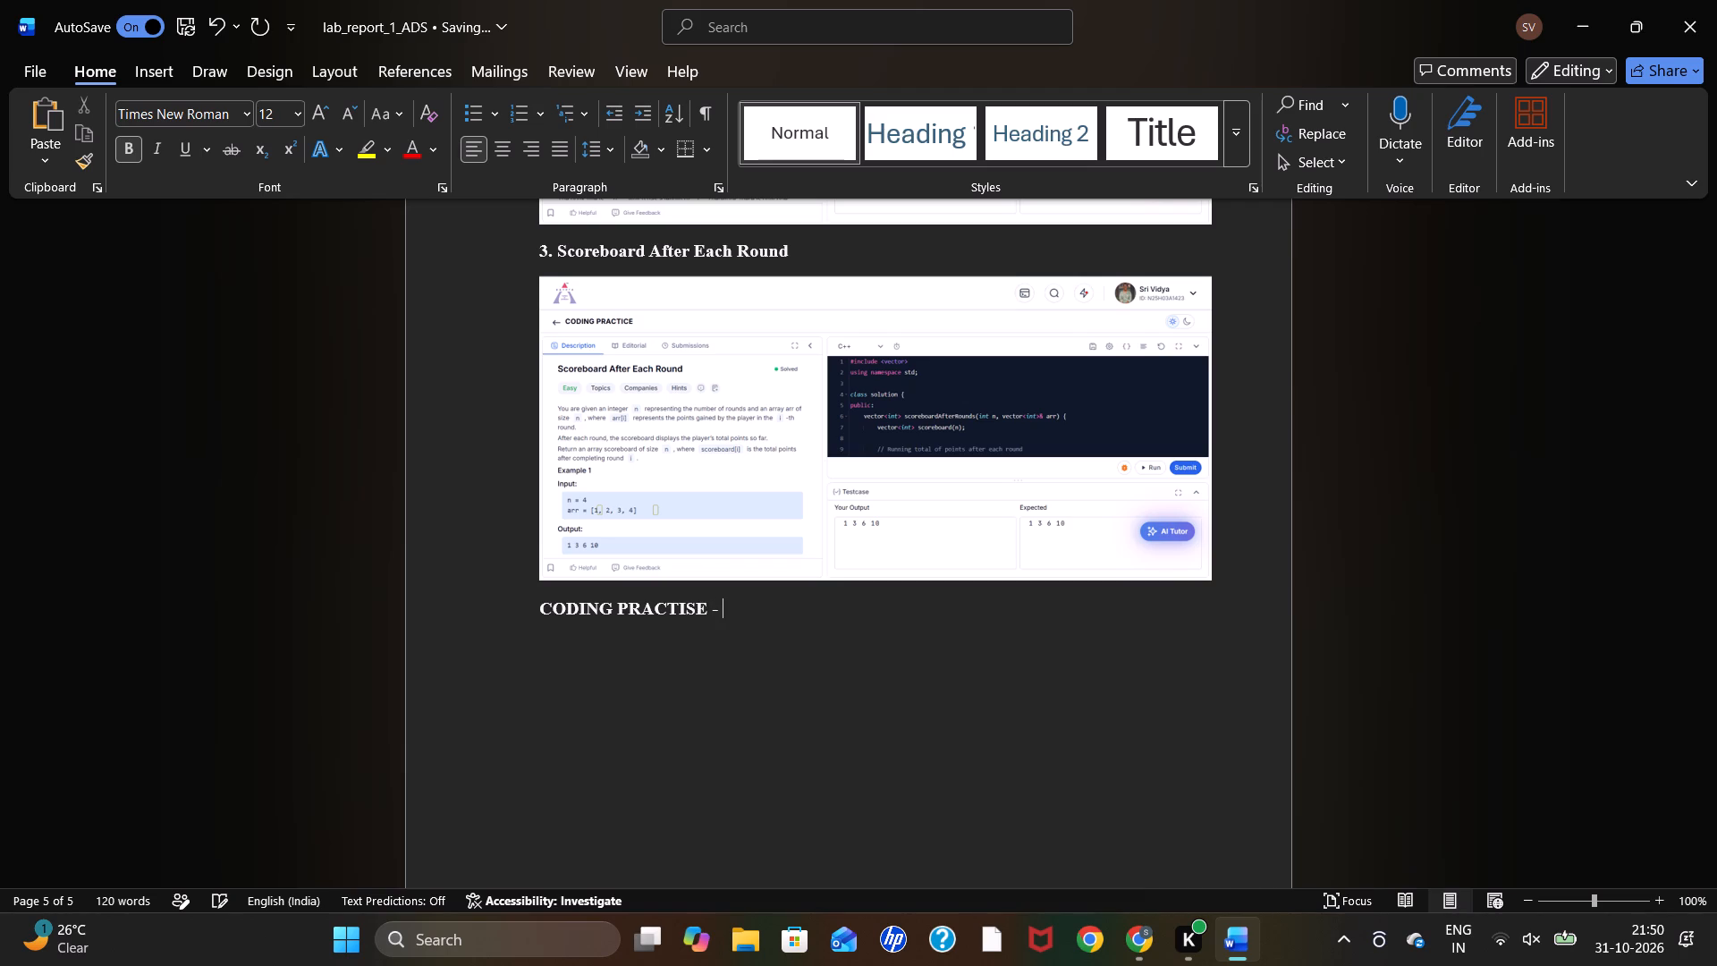
{"action": "type", "text": "3"}
{"action": "key", "text": "space"}
Below the new heading, add numbered title 1 with "Maximum Sum Fixed Window" copied from the Chrome problem list, followed by an unnumbered blank line.
{"action": "key", "text": "Return"}
{"action": "type", "text": "1."}
{"action": "key", "text": "space"}
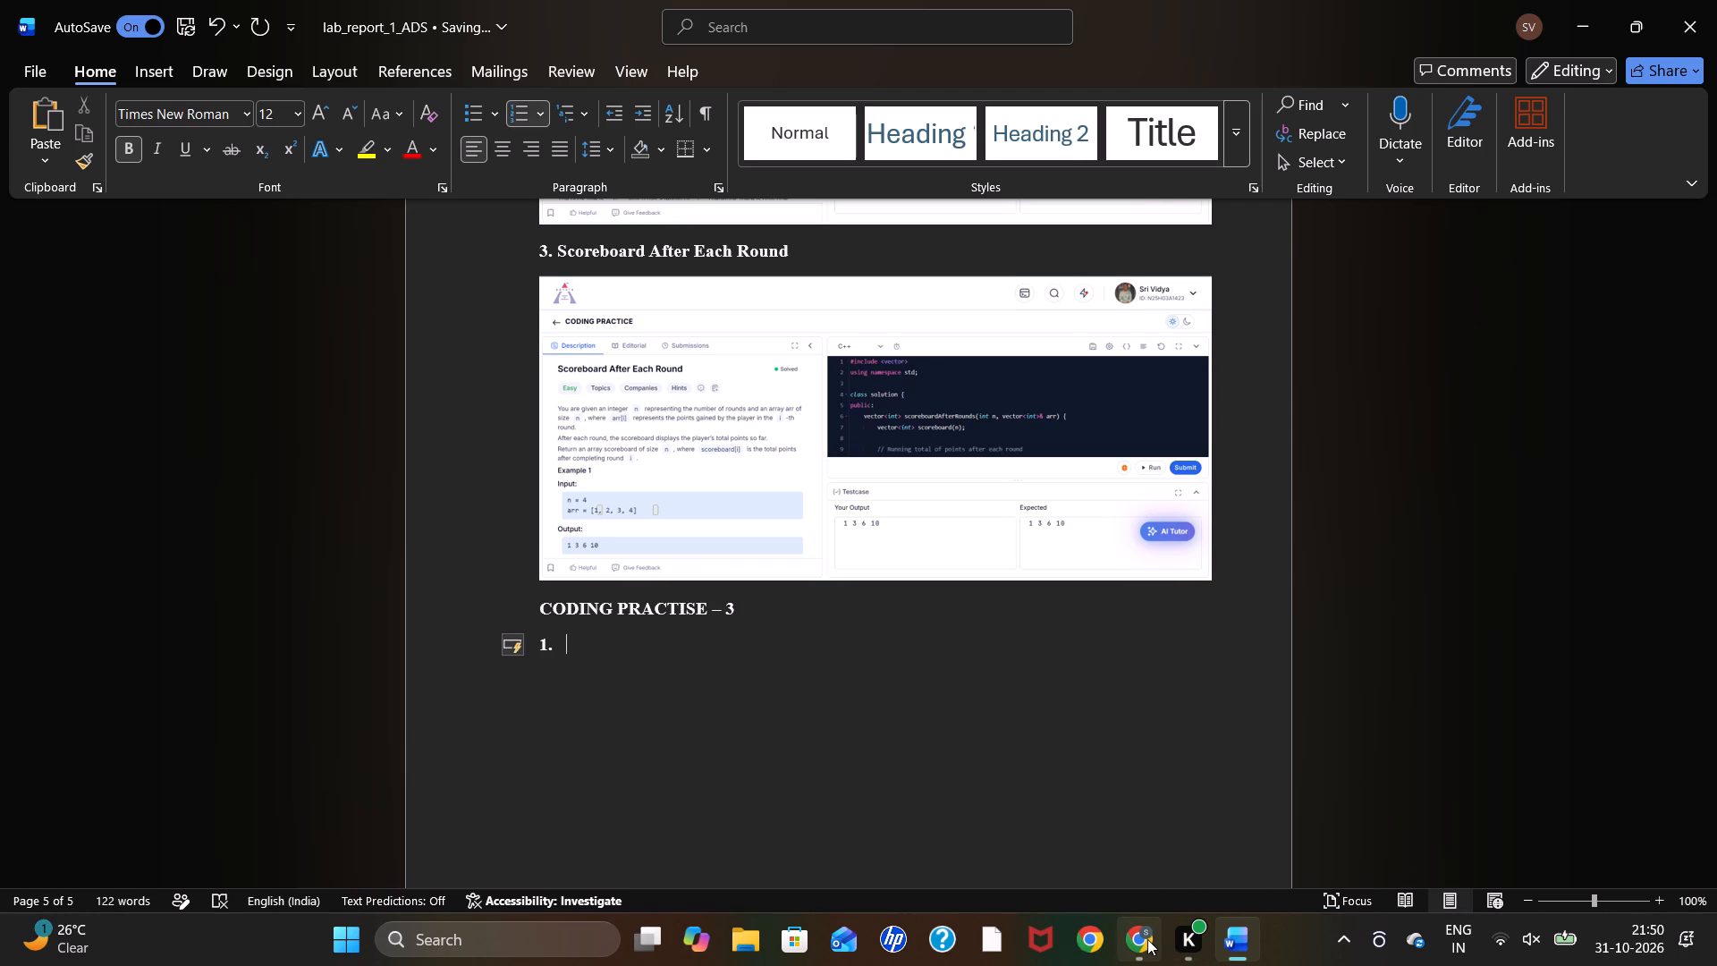
{"action": "left_click", "coordinate": [1138, 885]}
{"action": "left_click_drag", "start_coordinate": [638, 401], "coordinate": [372, 390]}
{"action": "key", "text": "ctrl+c"}
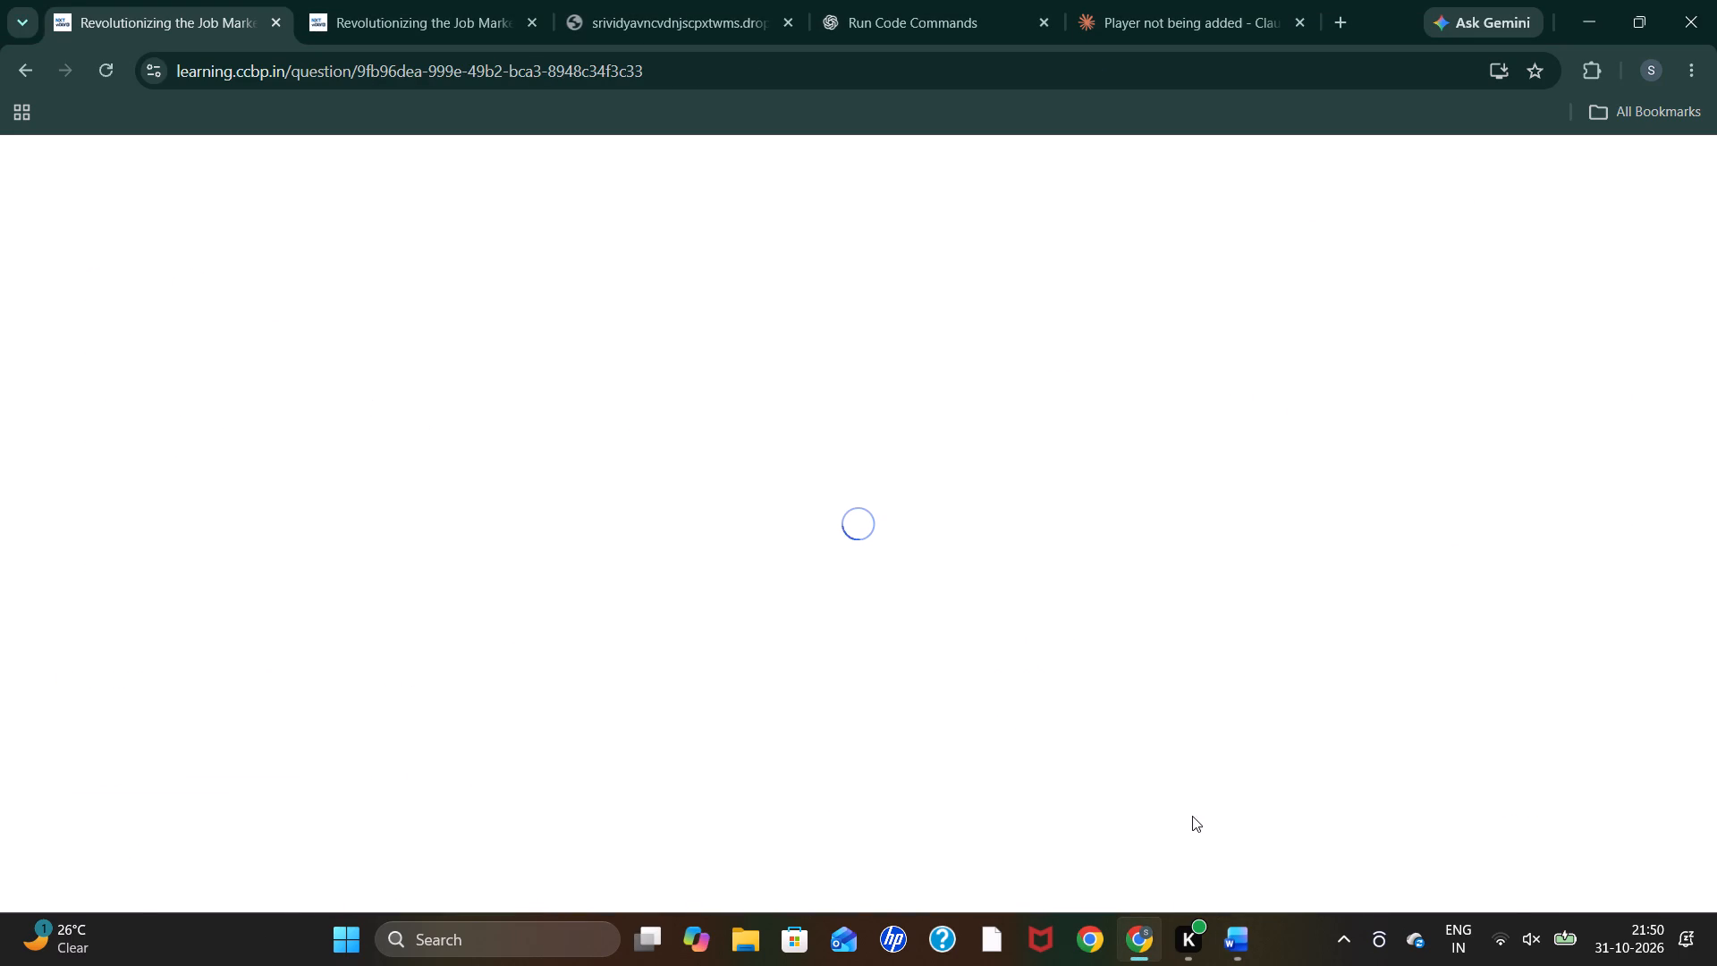
{"action": "left_click", "coordinate": [1239, 867]}
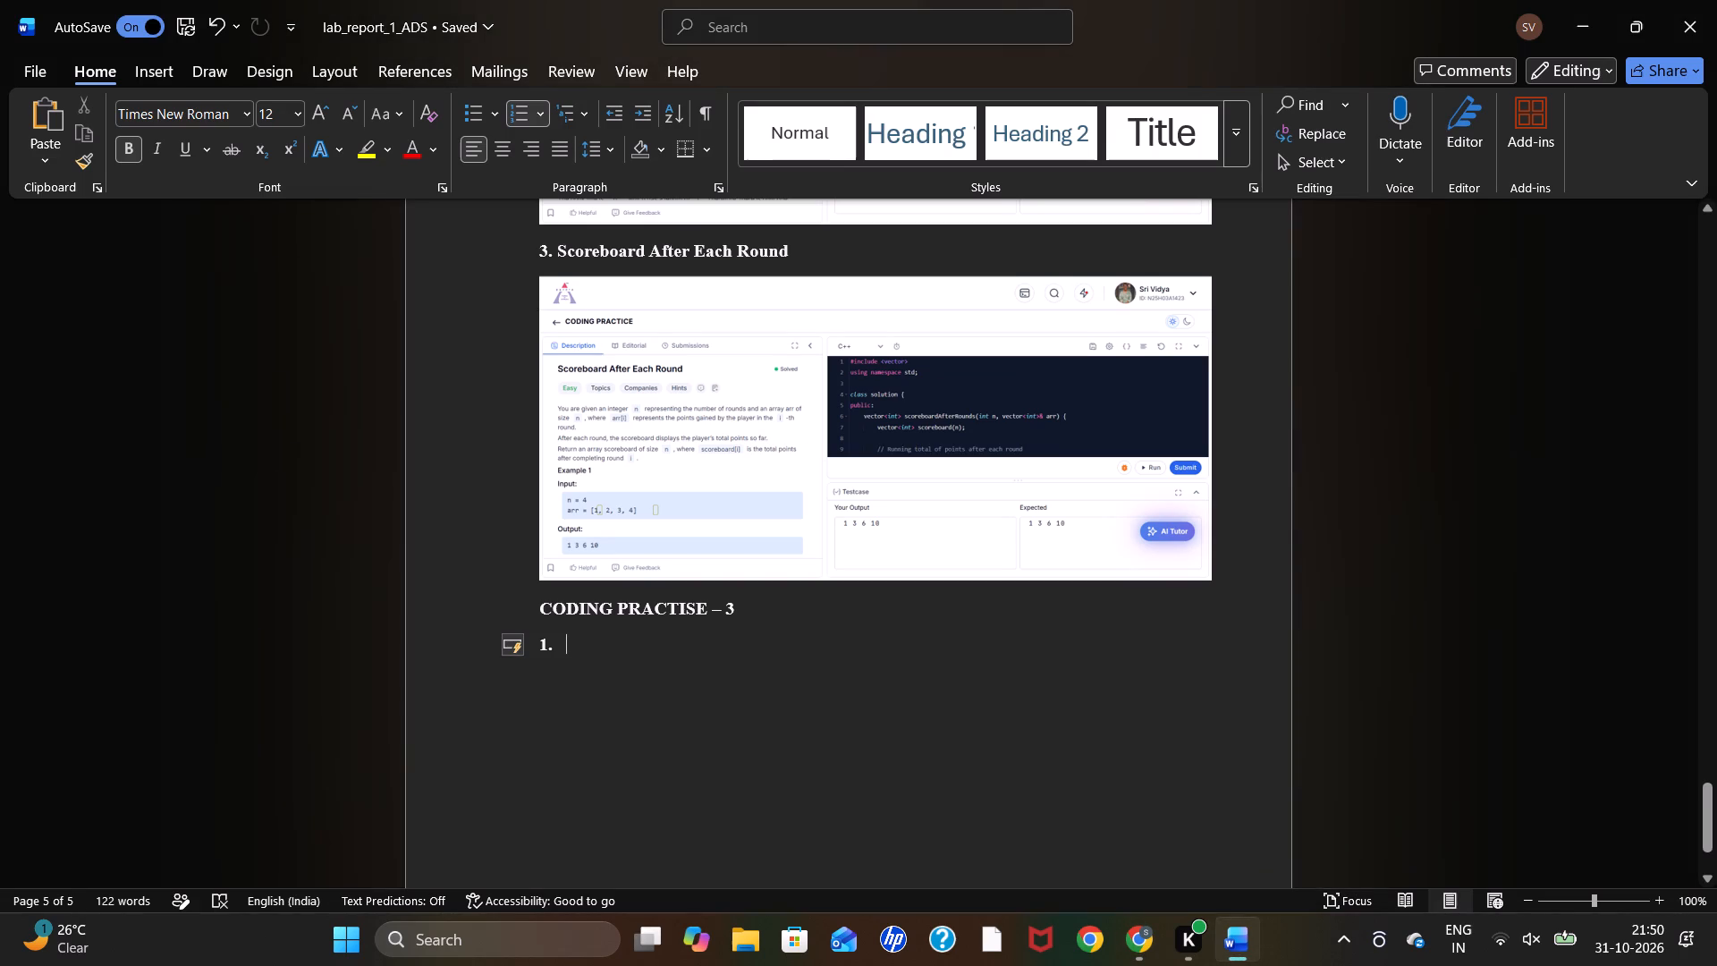
{"action": "key", "text": "ctrl+v"}
{"action": "key", "text": "Return"}
{"action": "key", "text": "BackSpace"}
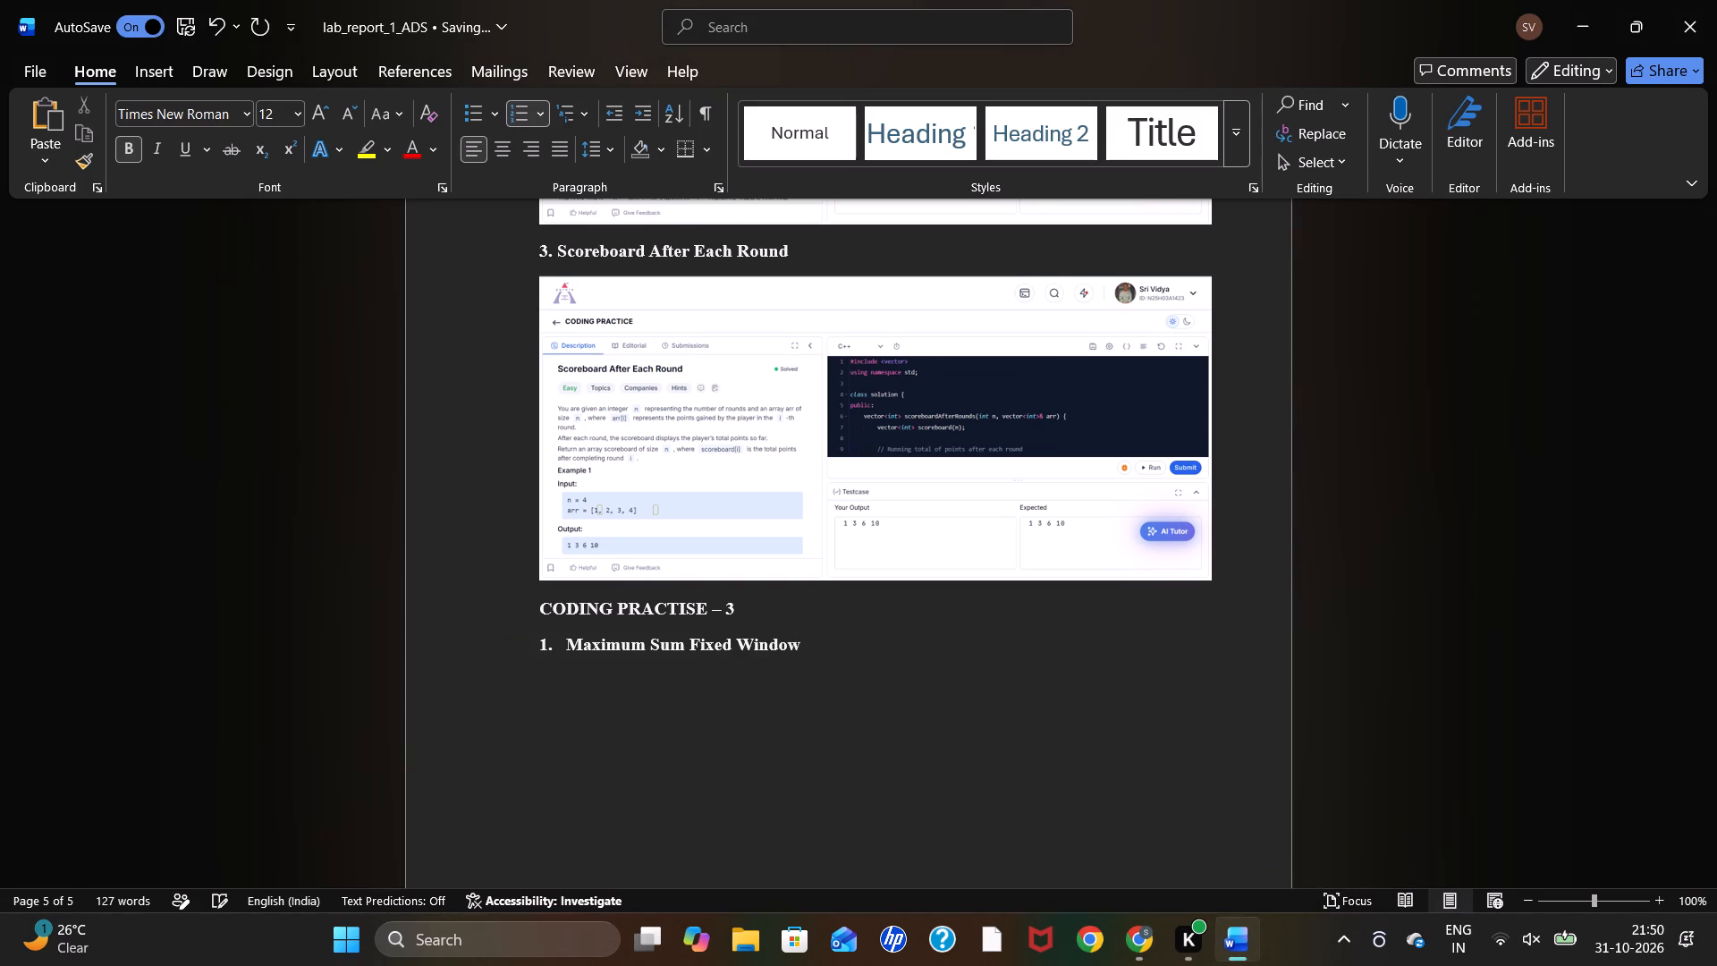
{"action": "key", "text": "BackSpace"}
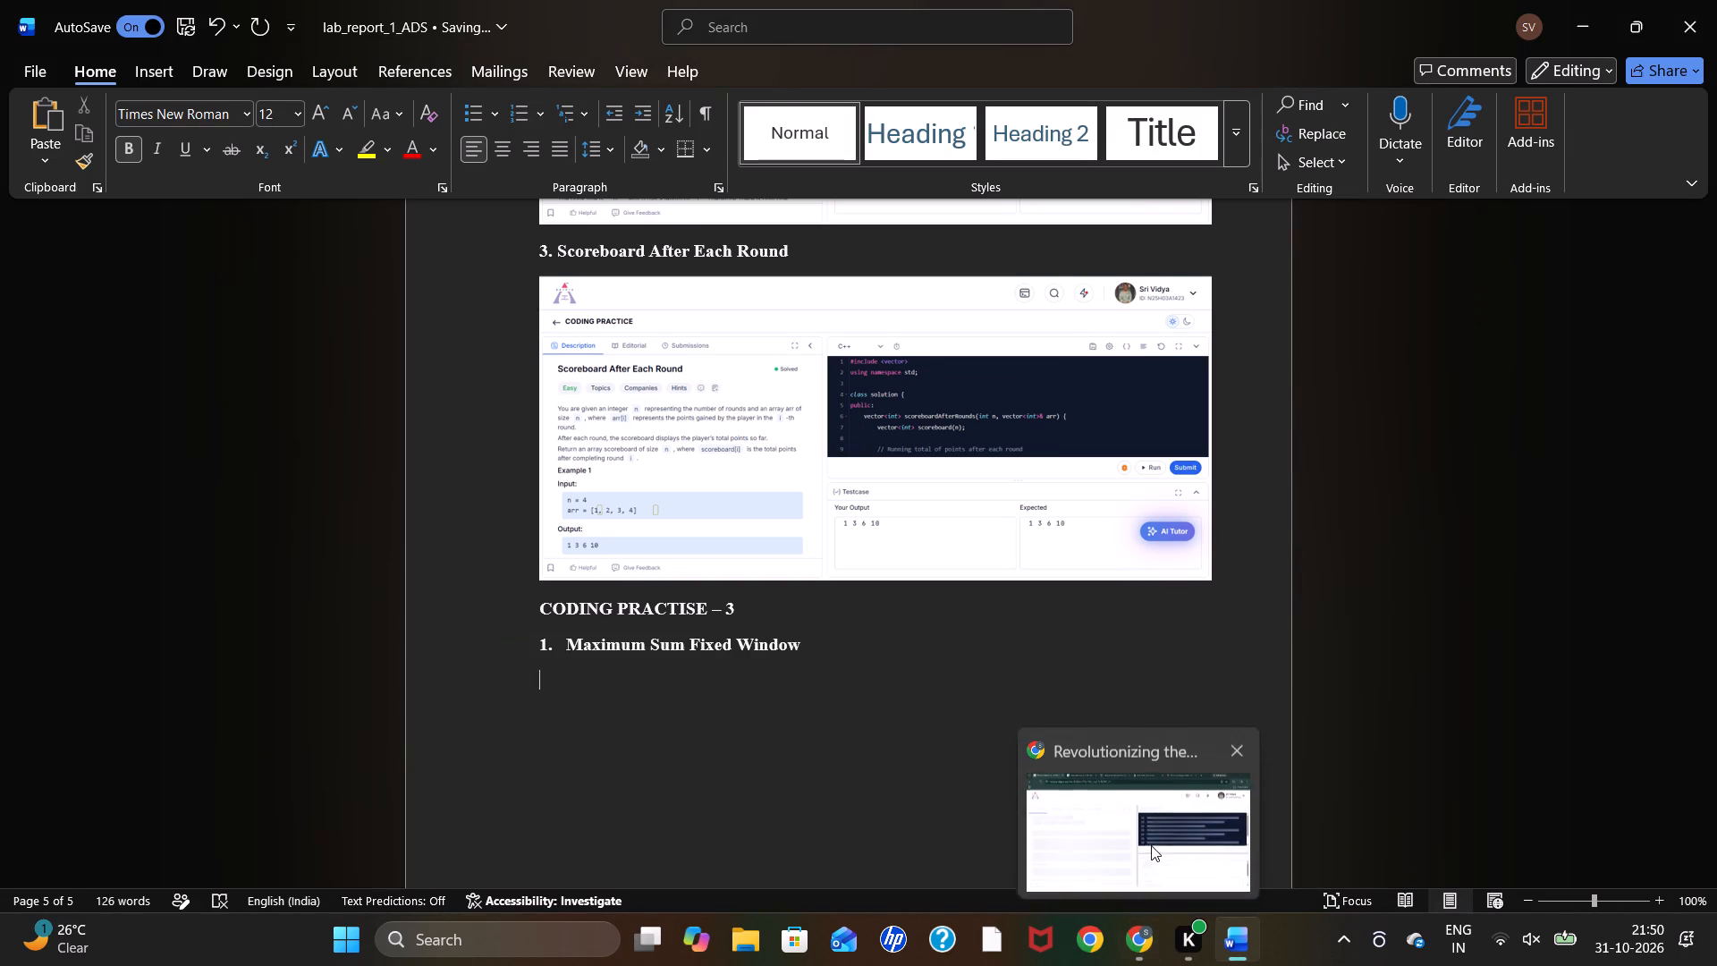
In Chrome, run the Maximum Sum Fixed Window solution and bring its actual and expected output into view.
{"action": "left_click", "coordinate": [1151, 845]}
{"action": "left_click", "coordinate": [1556, 614]}
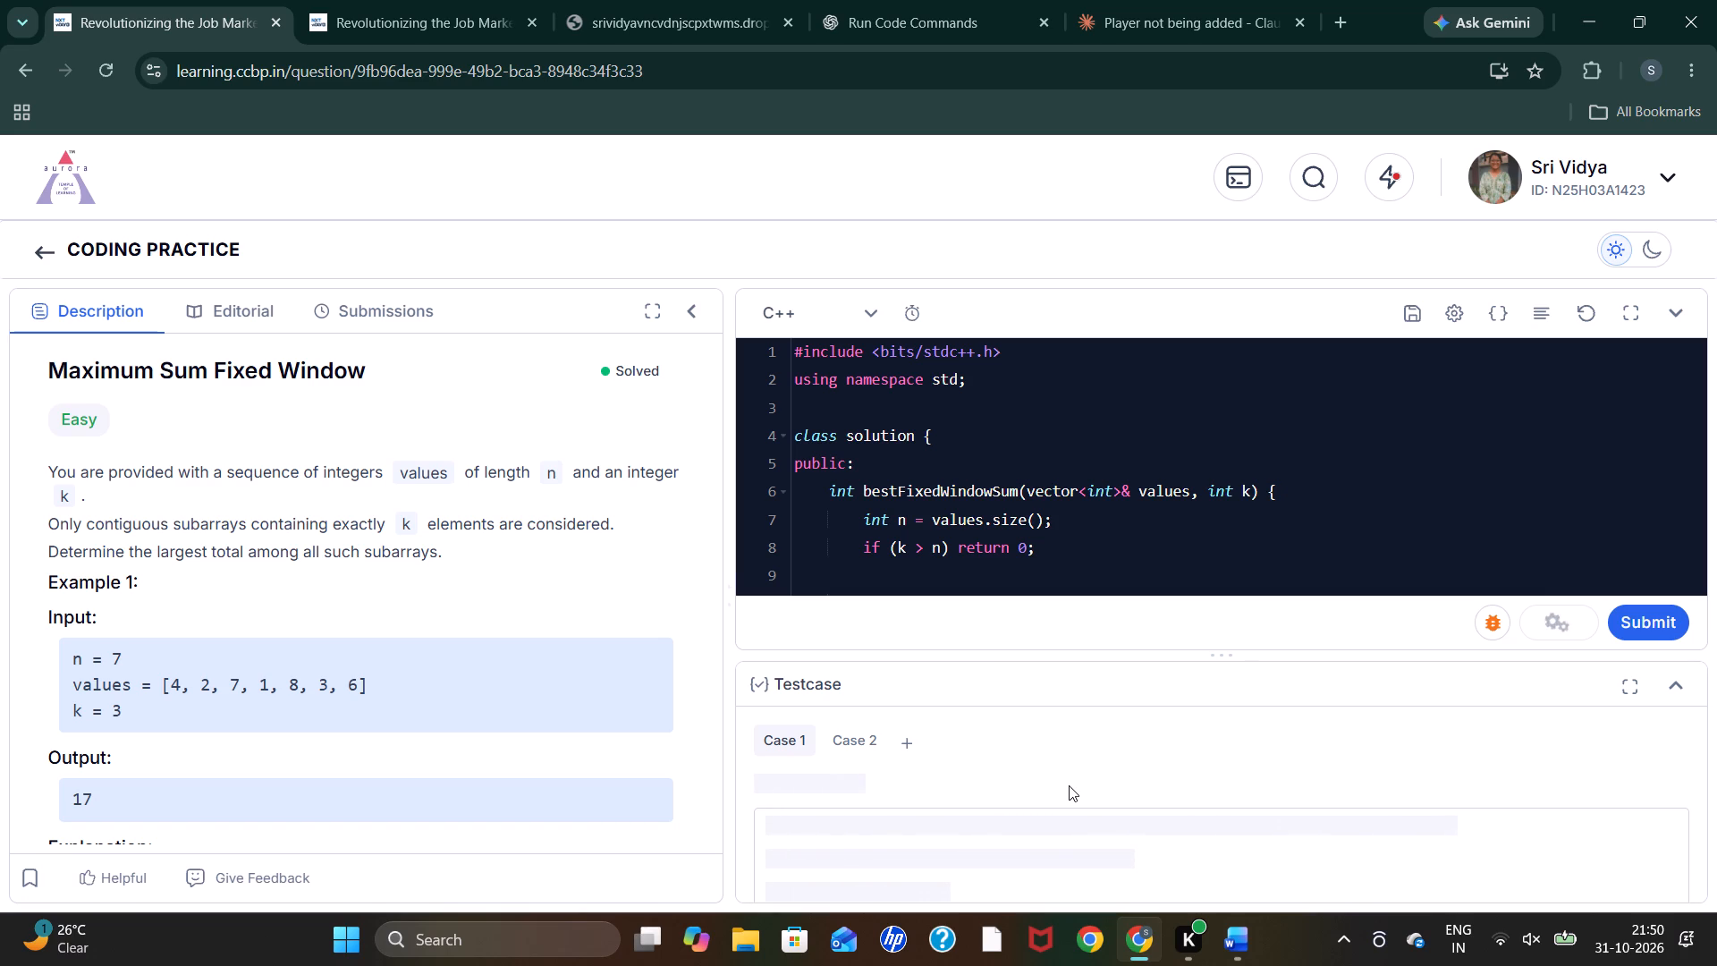
{"action": "scroll", "coordinate": [1069, 785], "scroll_direction": "down", "scroll_amount": 2}
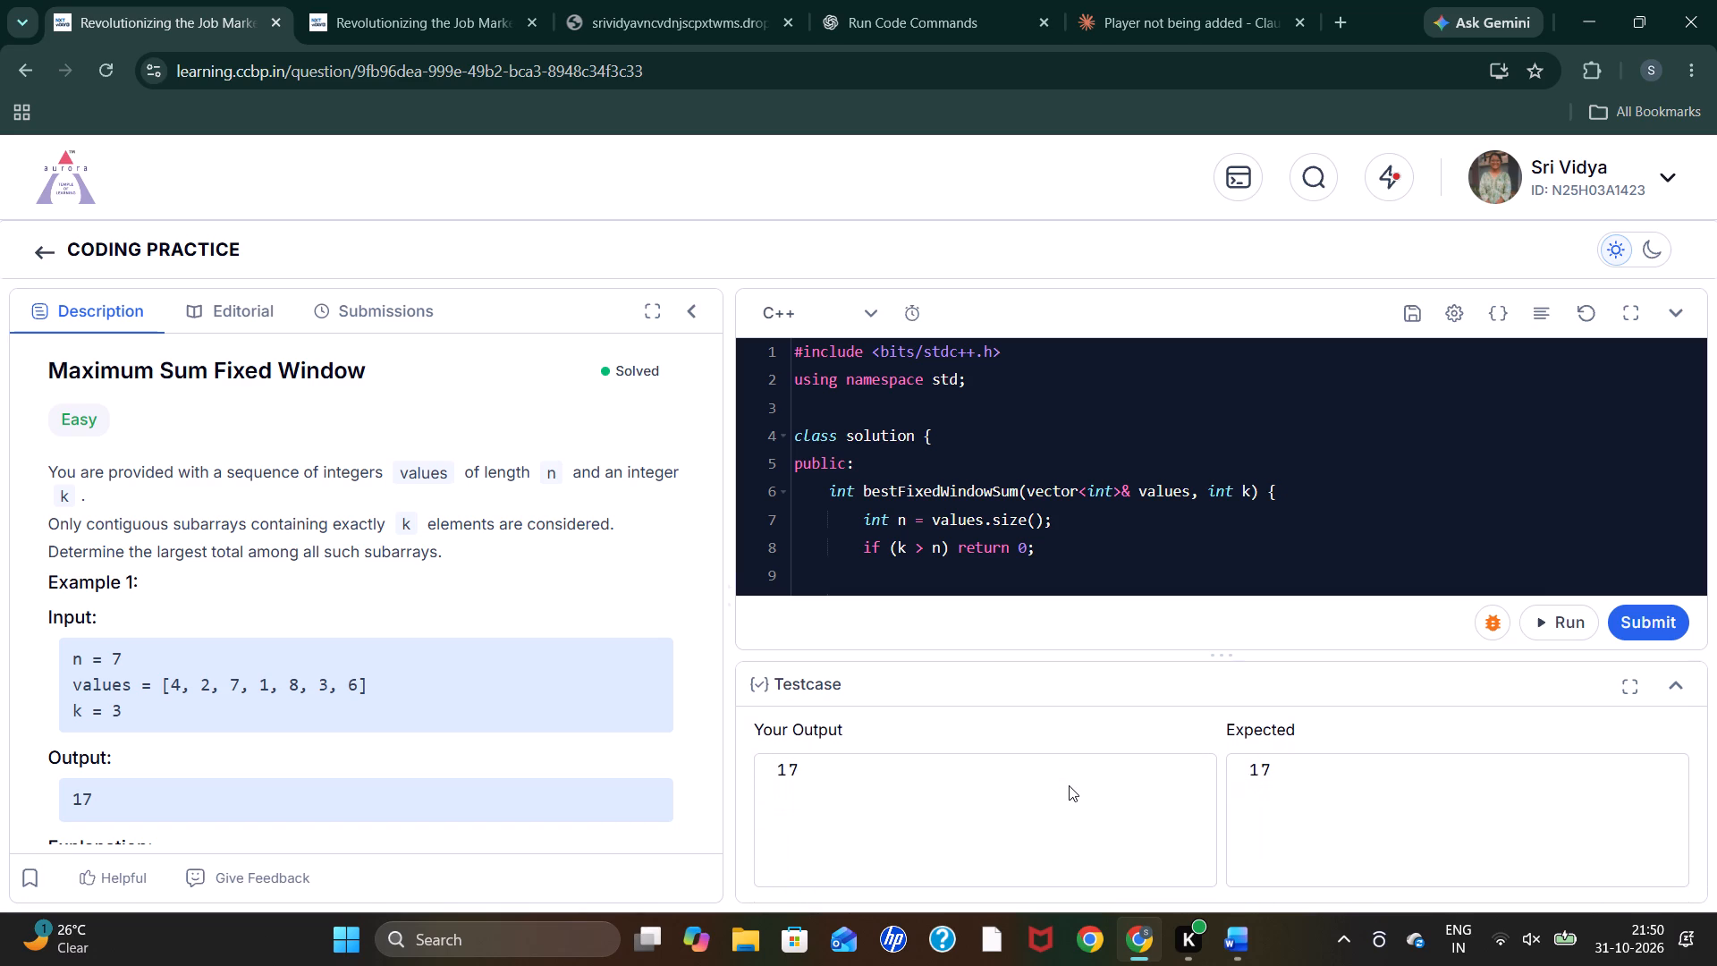
{"action": "scroll", "coordinate": [1069, 785], "scroll_direction": "down", "scroll_amount": 1}
Capture the full problem page with code and output, and paste it under the Maximum Sum Fixed Window title in Word.
{"action": "key", "text": "Print"}
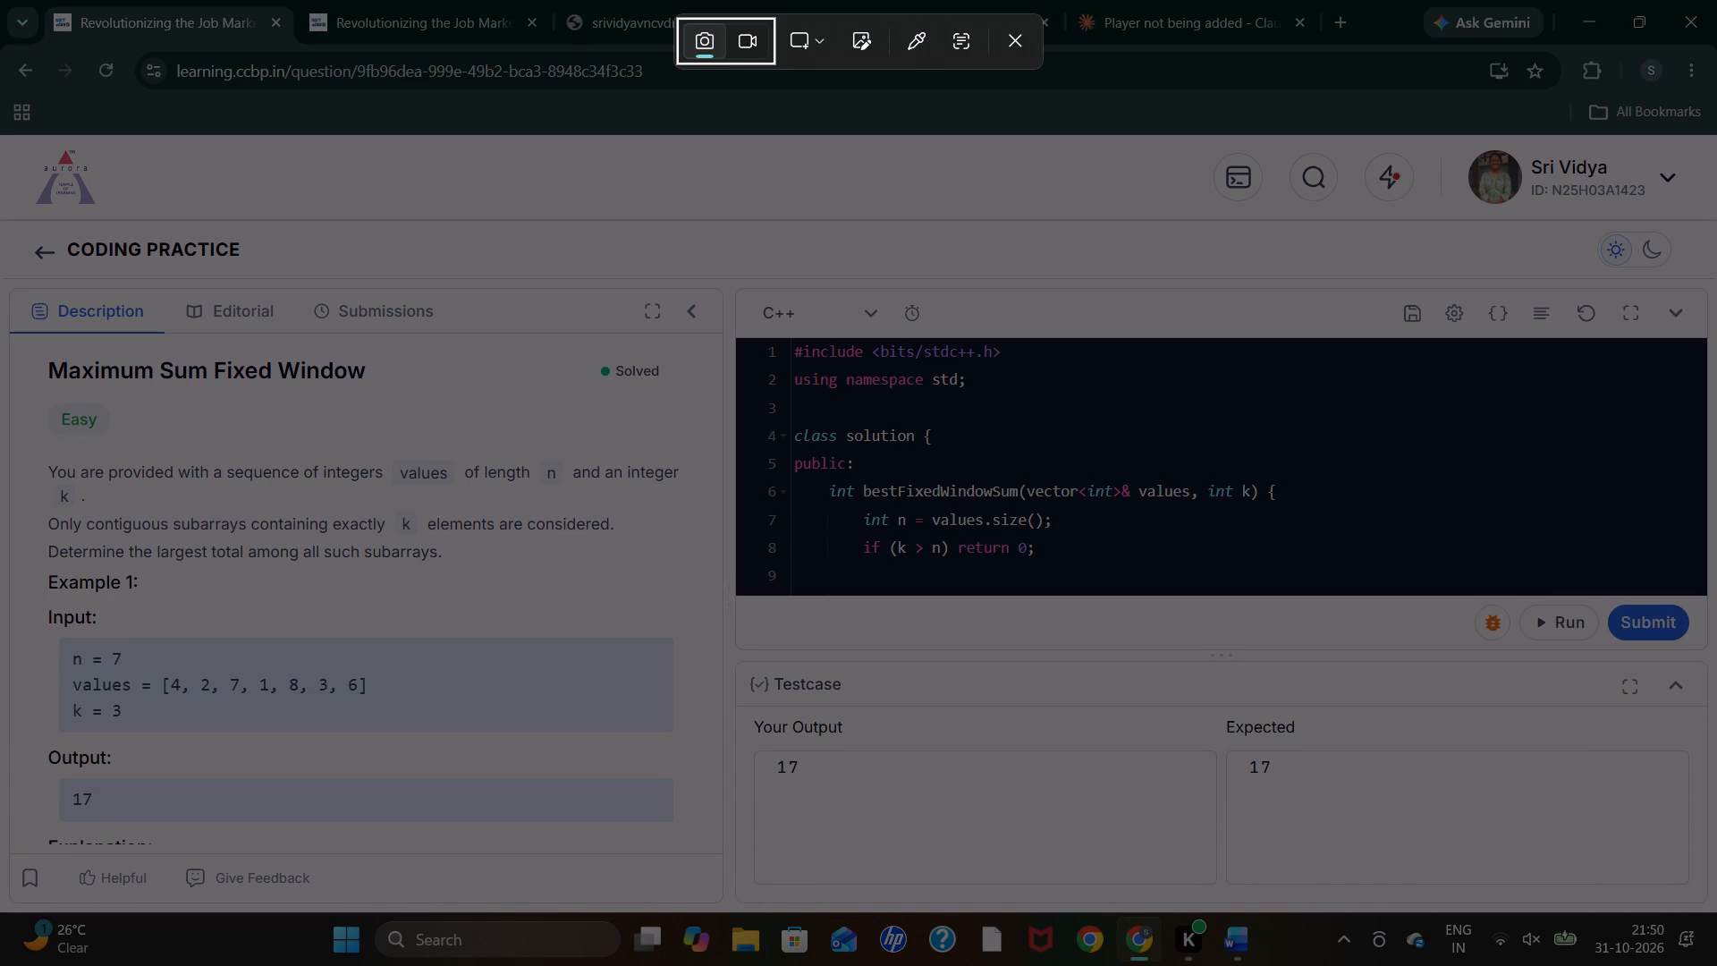
{"action": "left_click_drag", "start_coordinate": [3, 135], "coordinate": [1130, 885]}
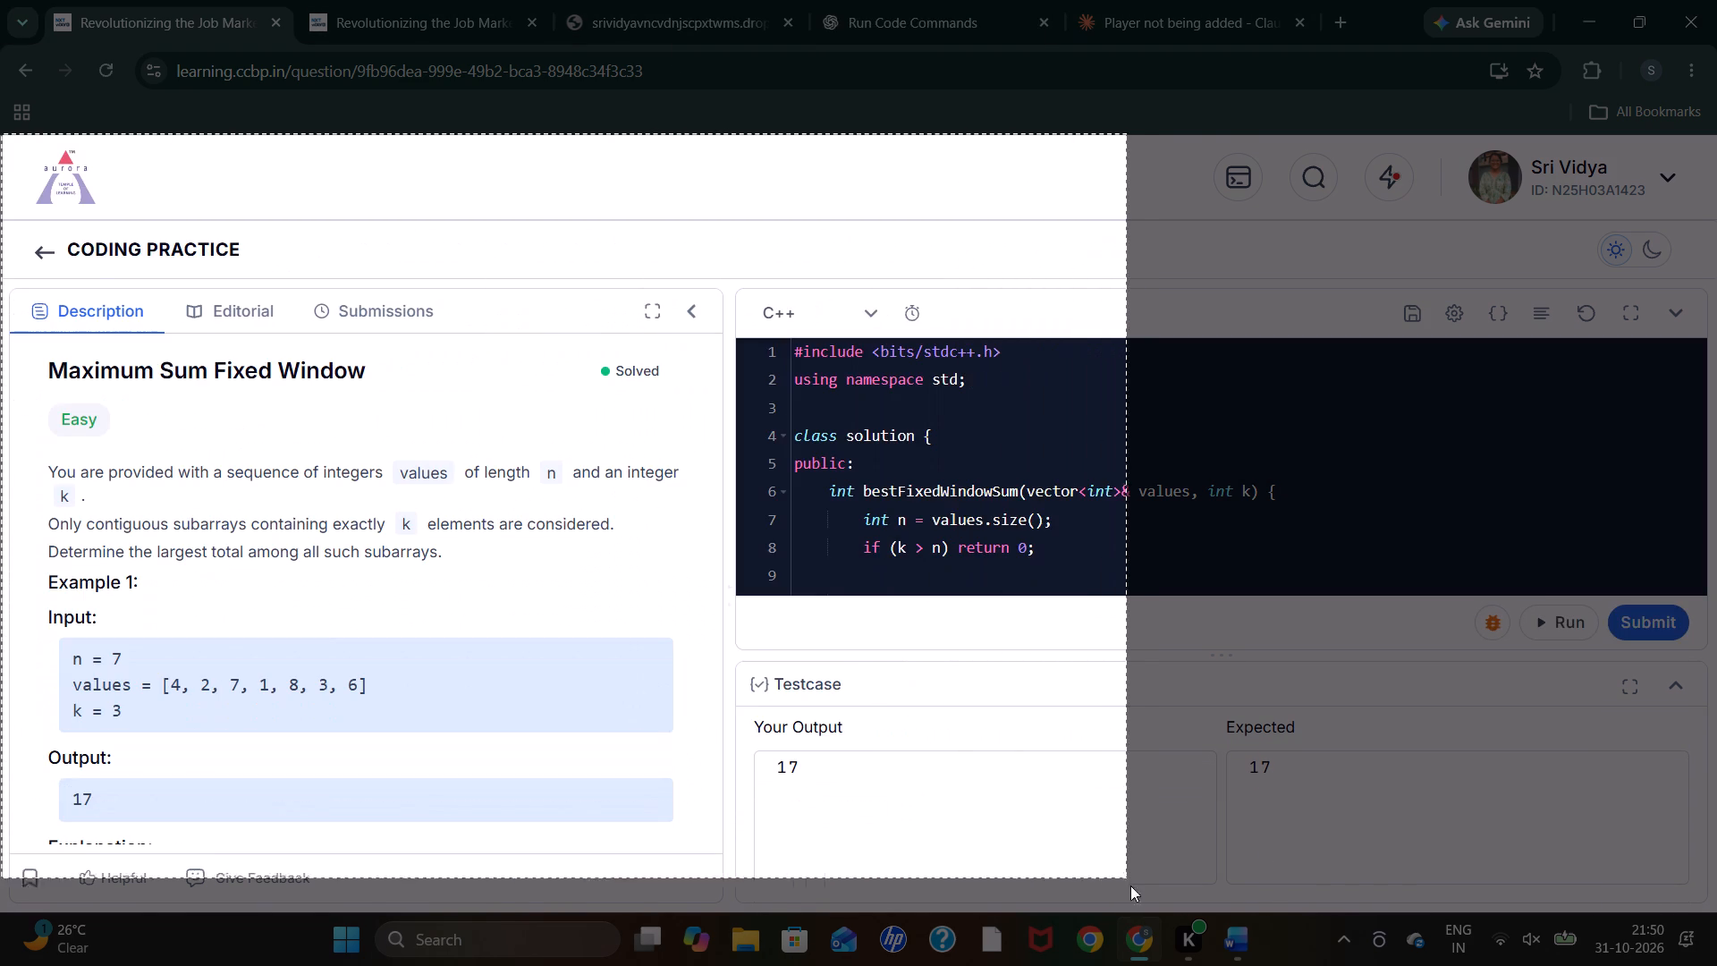
{"action": "left_click_drag", "start_coordinate": [1130, 885], "coordinate": [1442, 912]}
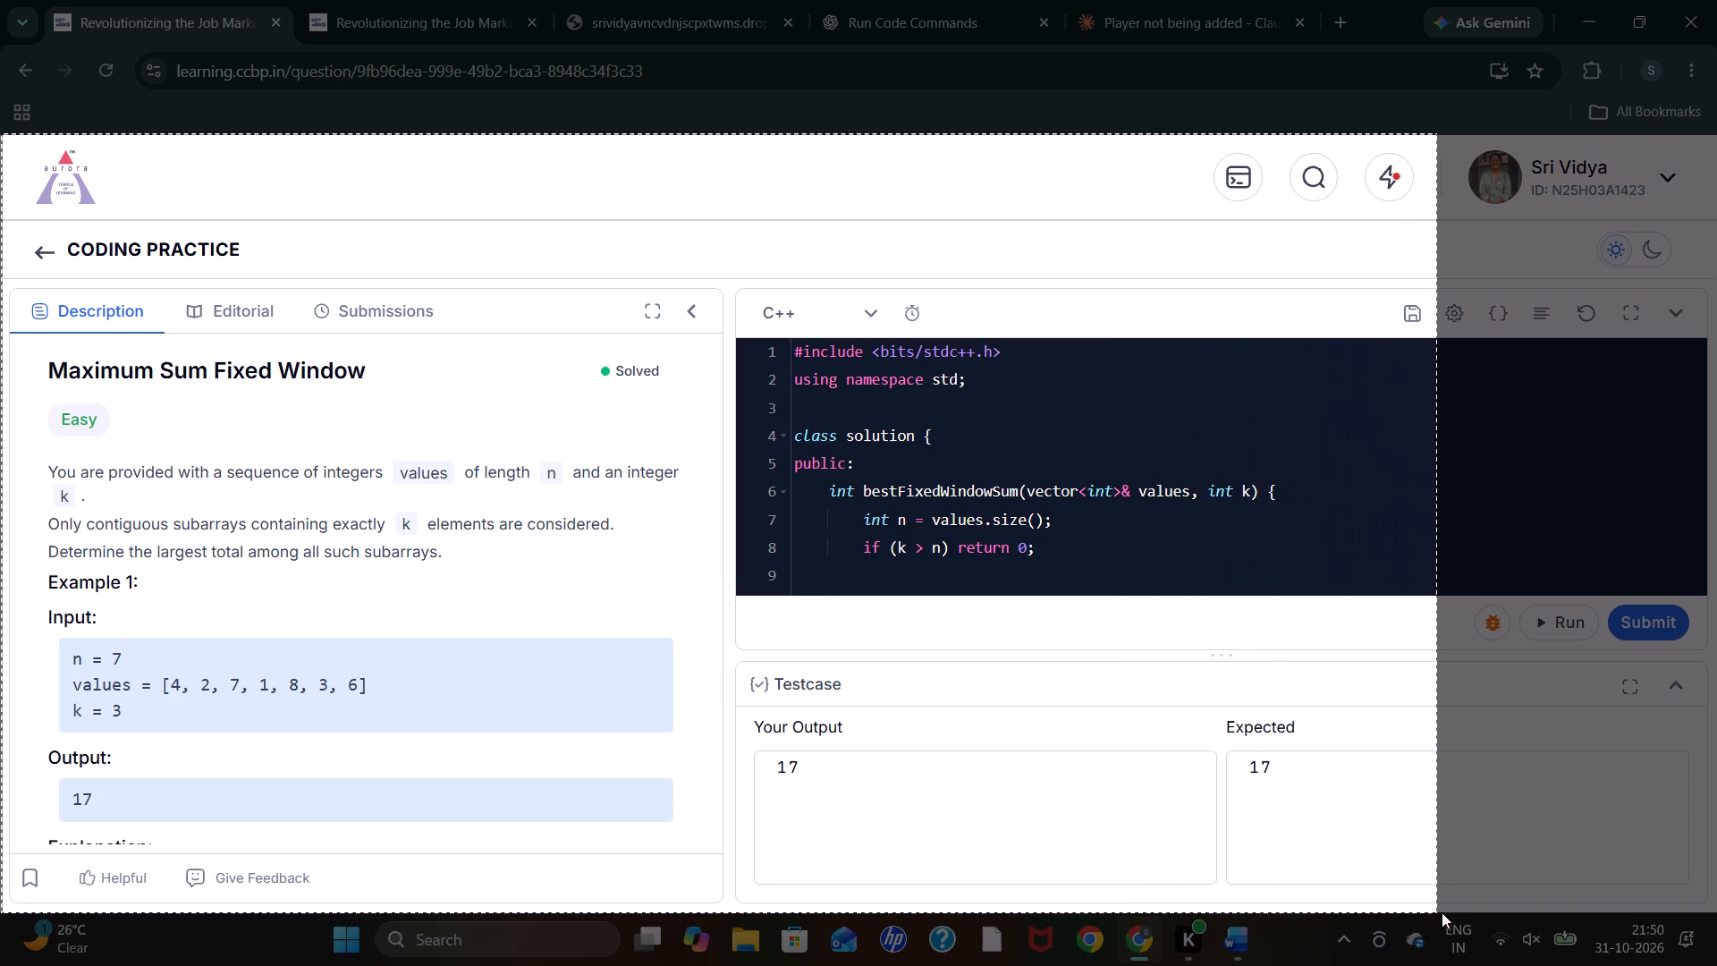
{"action": "left_click_drag", "start_coordinate": [1442, 912], "coordinate": [1716, 913]}
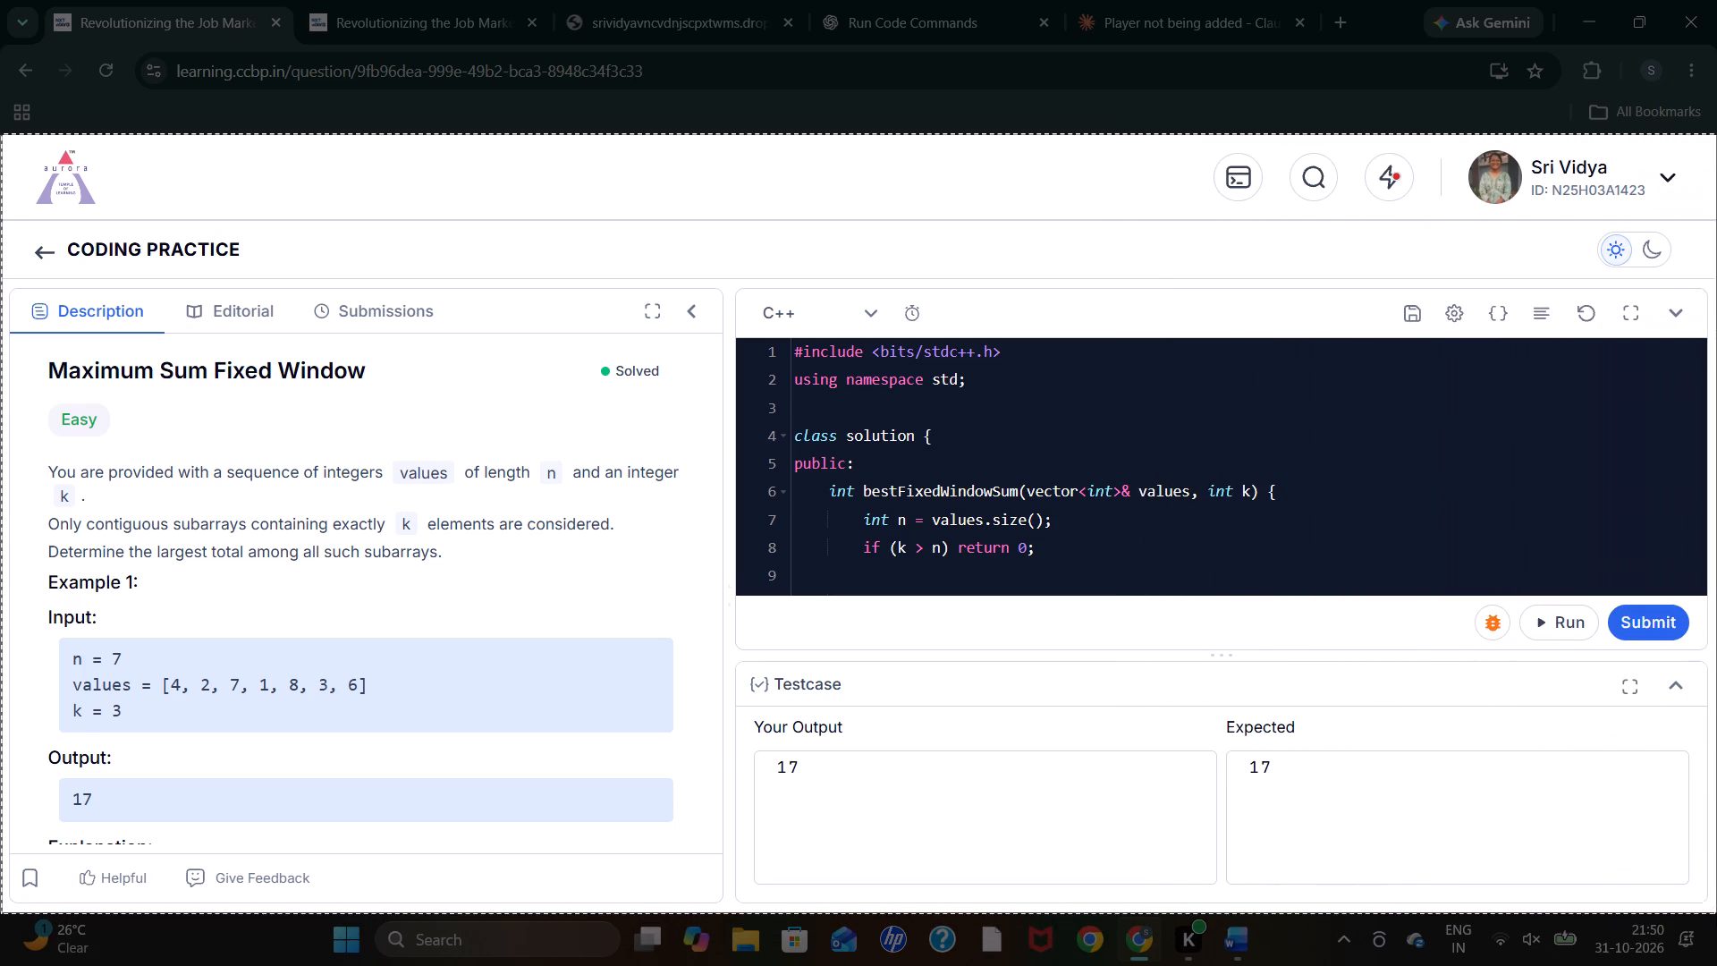
{"action": "left_click_drag", "start_coordinate": [1716, 913], "coordinate": [1716, 914]}
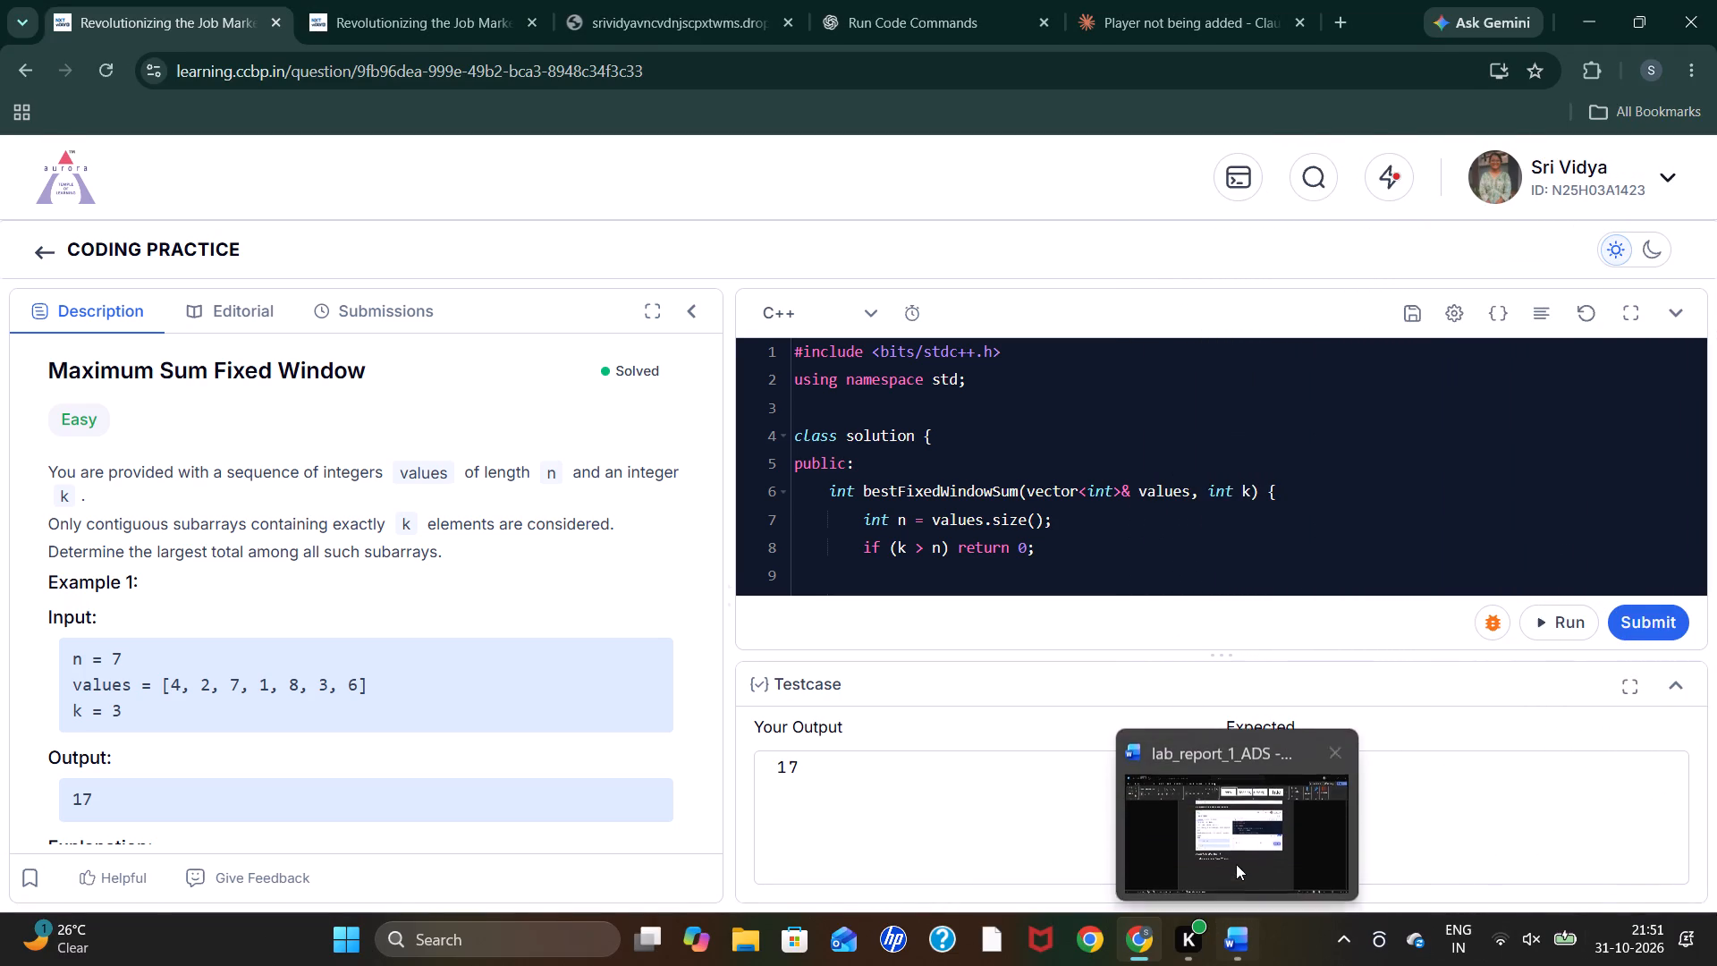
{"action": "left_click", "coordinate": [1236, 864]}
{"action": "key", "text": "ctrl+v"}
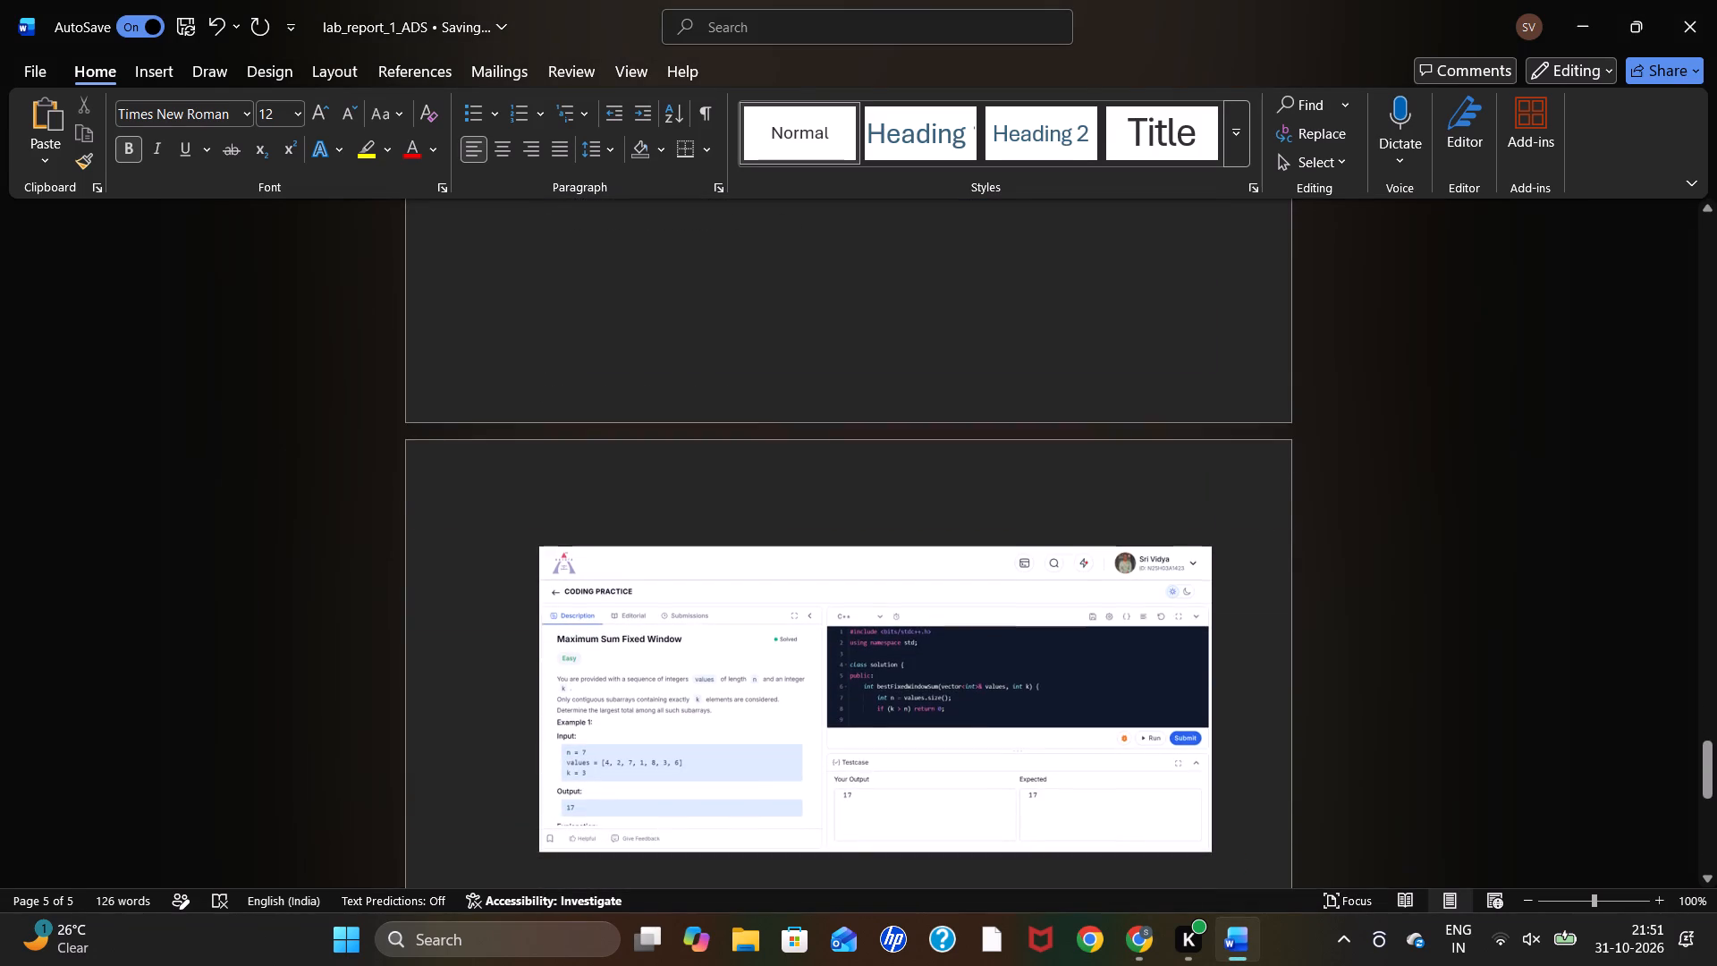
Insert blank lines before the "CODING PRACTISE – 3" heading to push it onto the next page with its first problem.
{"action": "scroll", "coordinate": [951, 666], "scroll_direction": "up", "scroll_amount": 2}
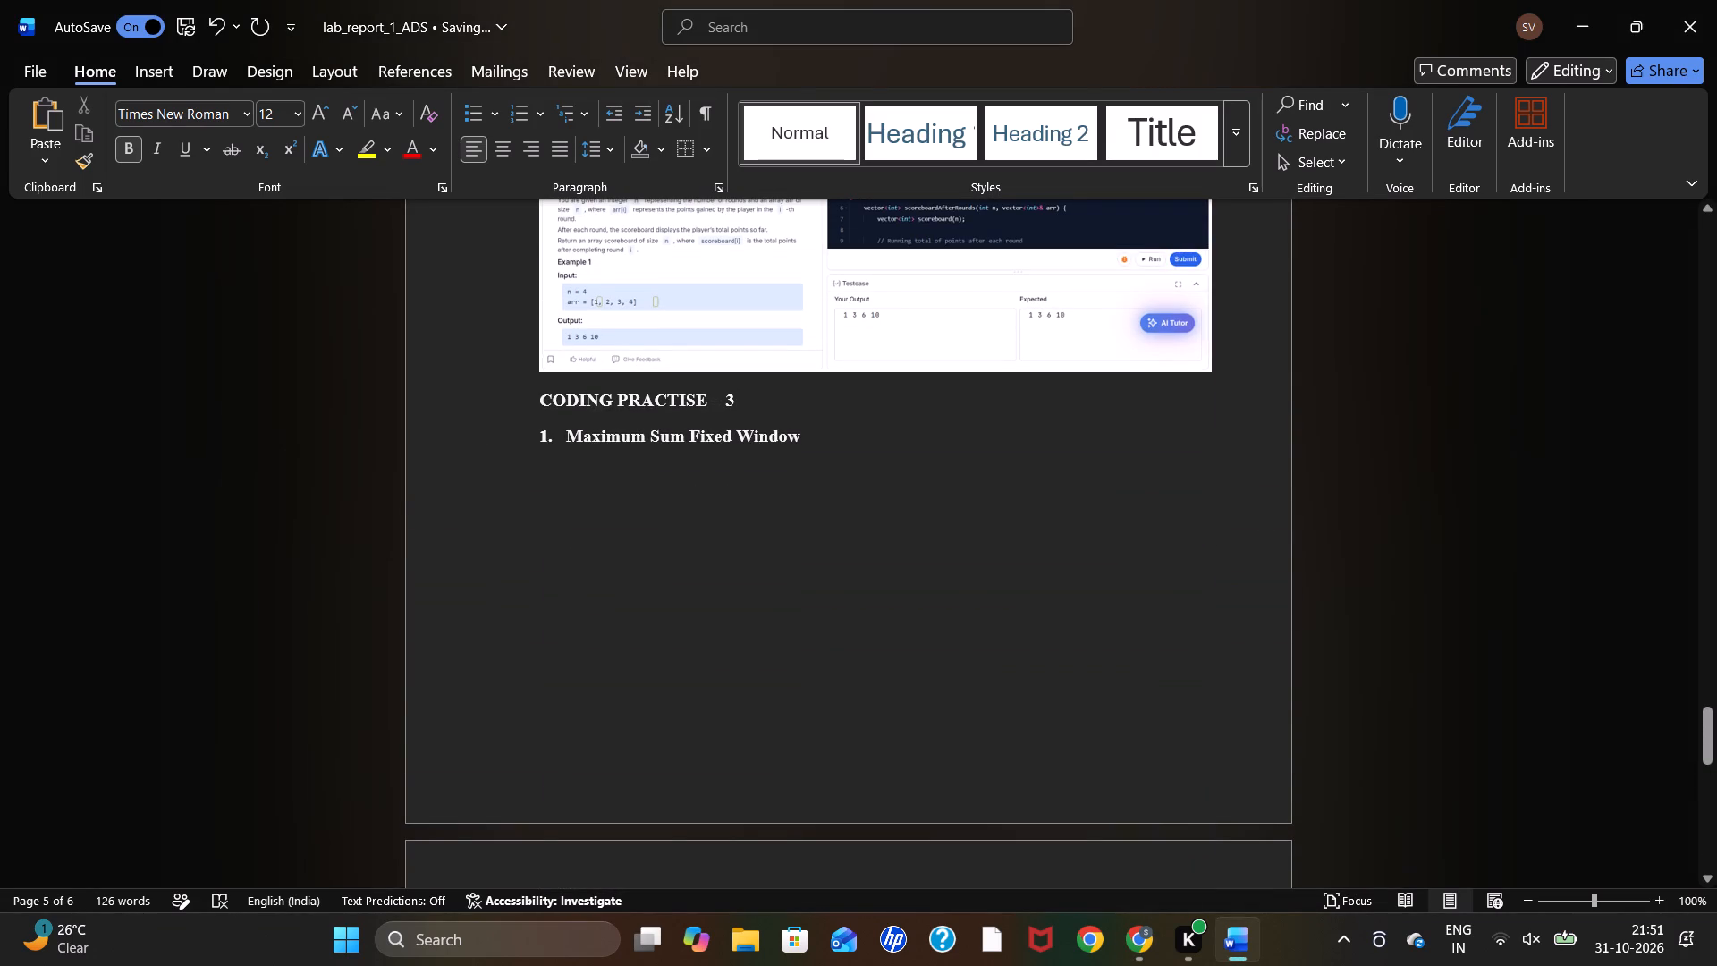
{"action": "left_click", "coordinate": [546, 398]}
{"action": "key", "text": "Left"}
{"action": "key", "text": "Return"}
{"action": "key", "text": "Return"}
{"action": "key", "text": "Return"}
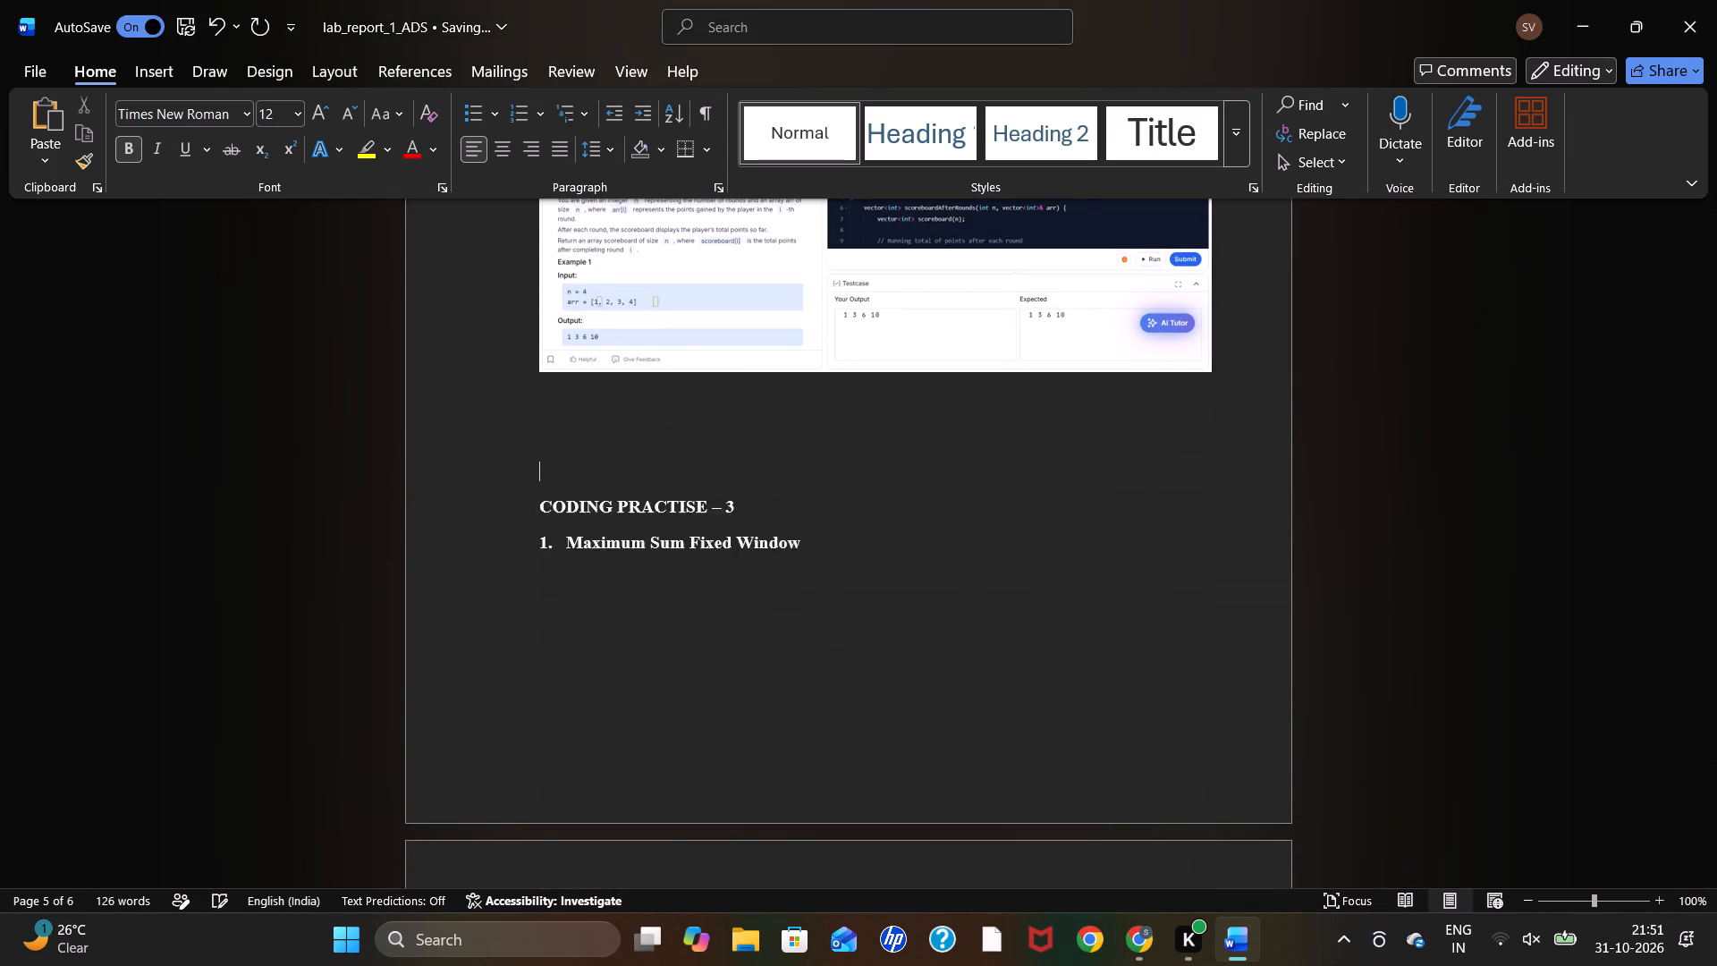
{"action": "key", "text": "Return"}
{"action": "key", "text": "Return"}
{"action": "key", "text": "Return"}
{"action": "key", "text": "Return"}
{"action": "key", "text": "Return"}
{"action": "key", "text": "Return"}
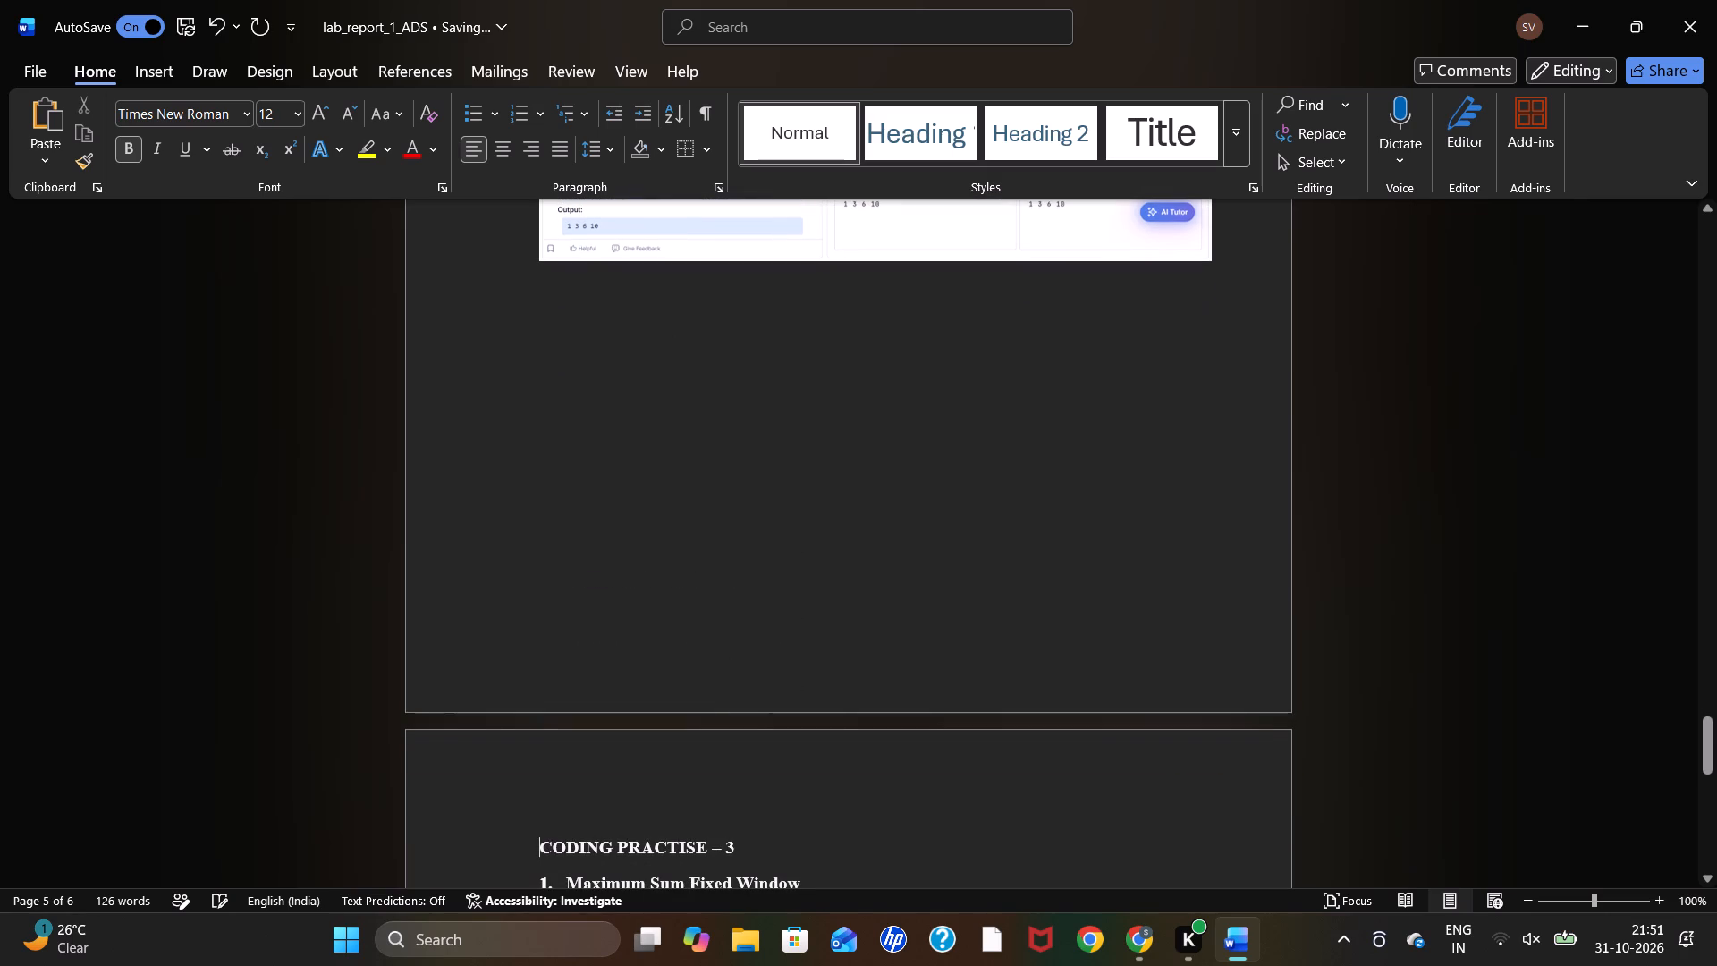
Below the Maximum Sum Fixed Window screenshot, add numbered title 2 with "Union of Two Sorted Arrays" copied from Chrome, followed by an unnumbered blank line.
{"action": "scroll", "coordinate": [543, 398], "scroll_direction": "down", "scroll_amount": 3}
{"action": "scroll", "coordinate": [706, 274], "scroll_direction": "down", "scroll_amount": 1}
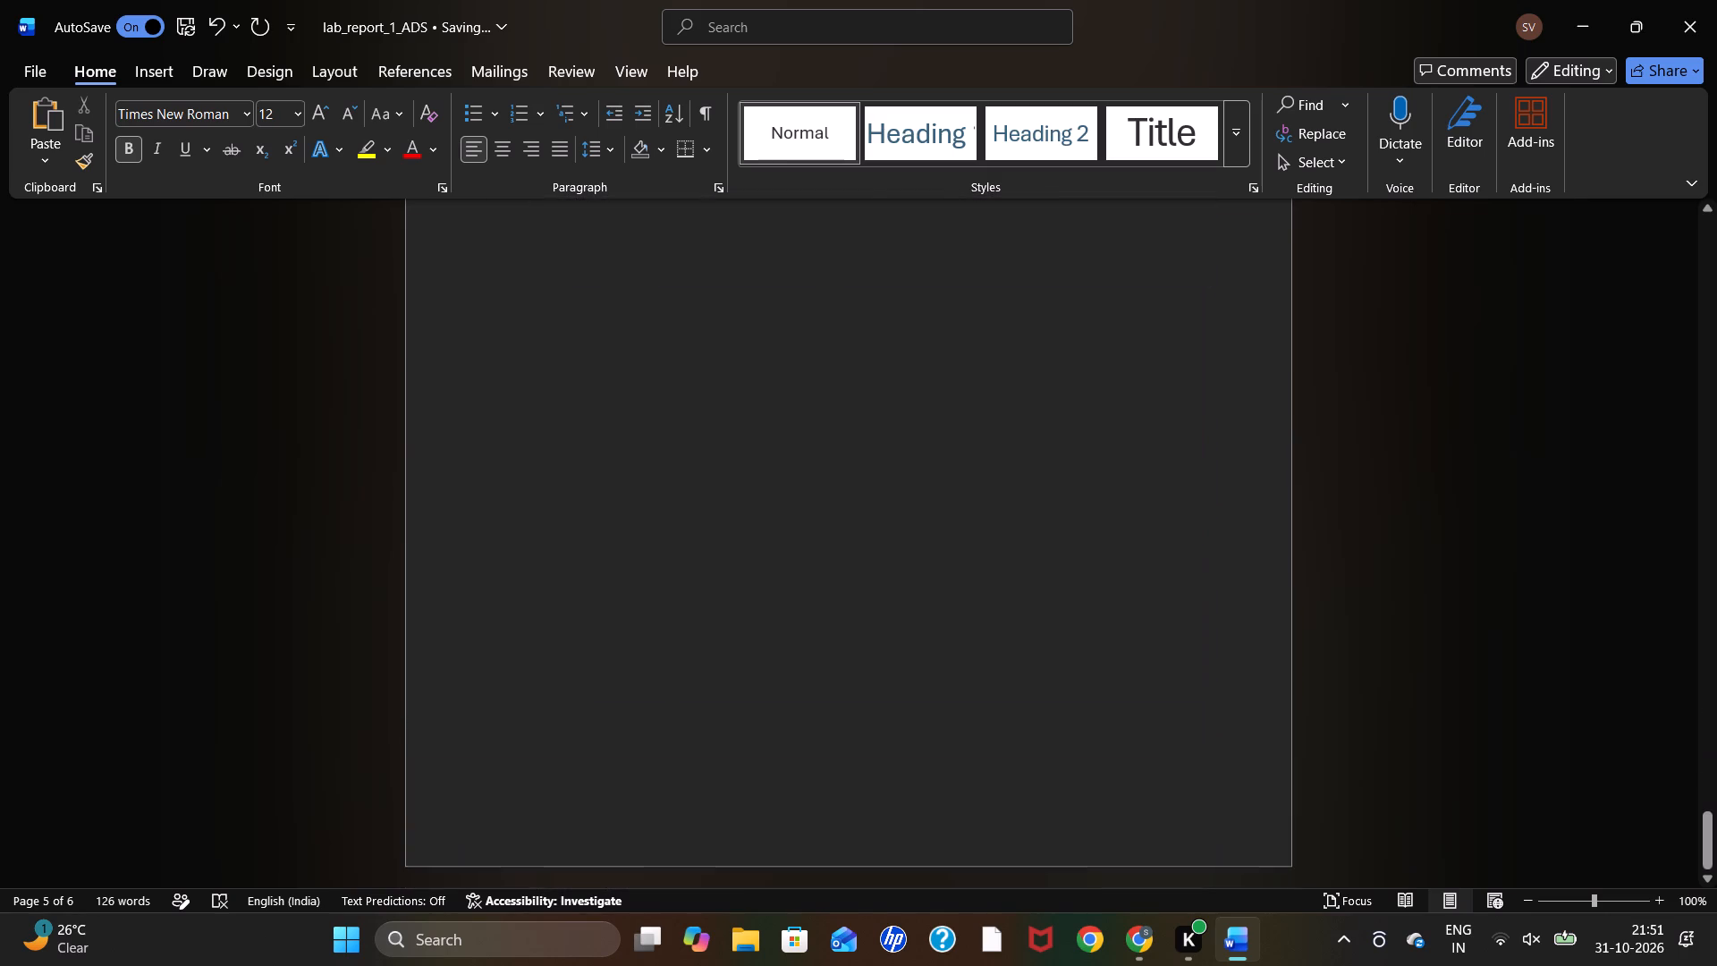
{"action": "scroll", "coordinate": [803, 379], "scroll_direction": "up", "scroll_amount": 2}
{"action": "left_click", "coordinate": [1235, 405]}
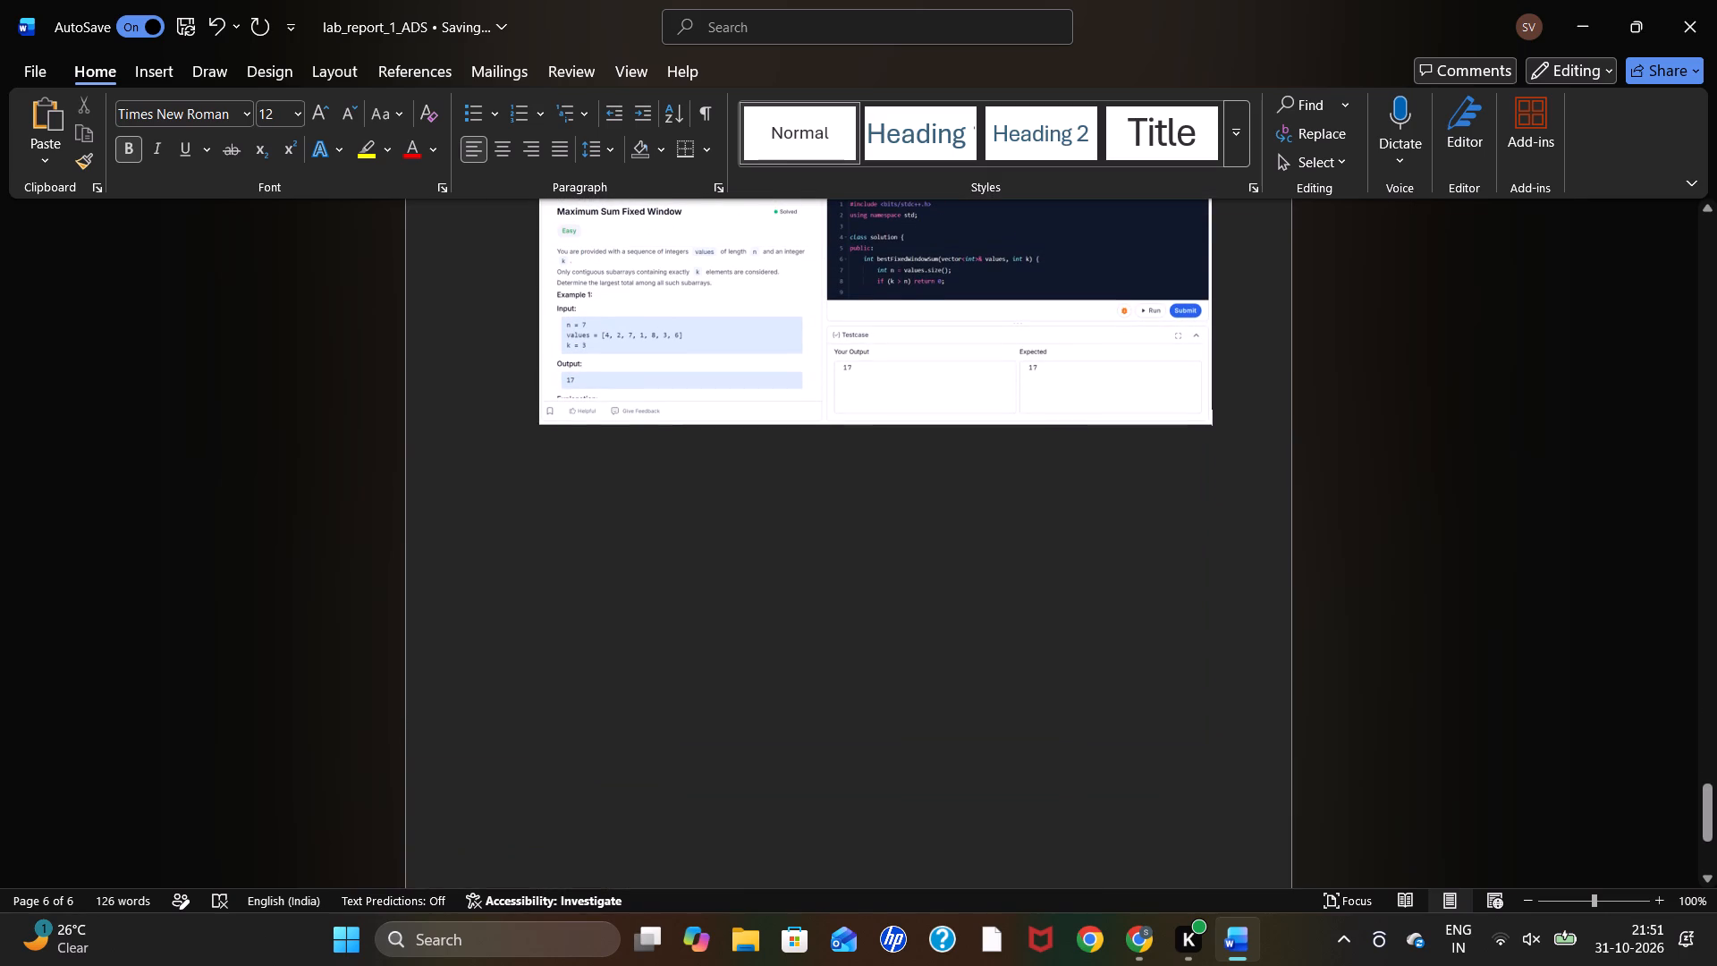
{"action": "key", "text": "Return"}
{"action": "scroll", "coordinate": [1235, 405], "scroll_direction": "up", "scroll_amount": 1}
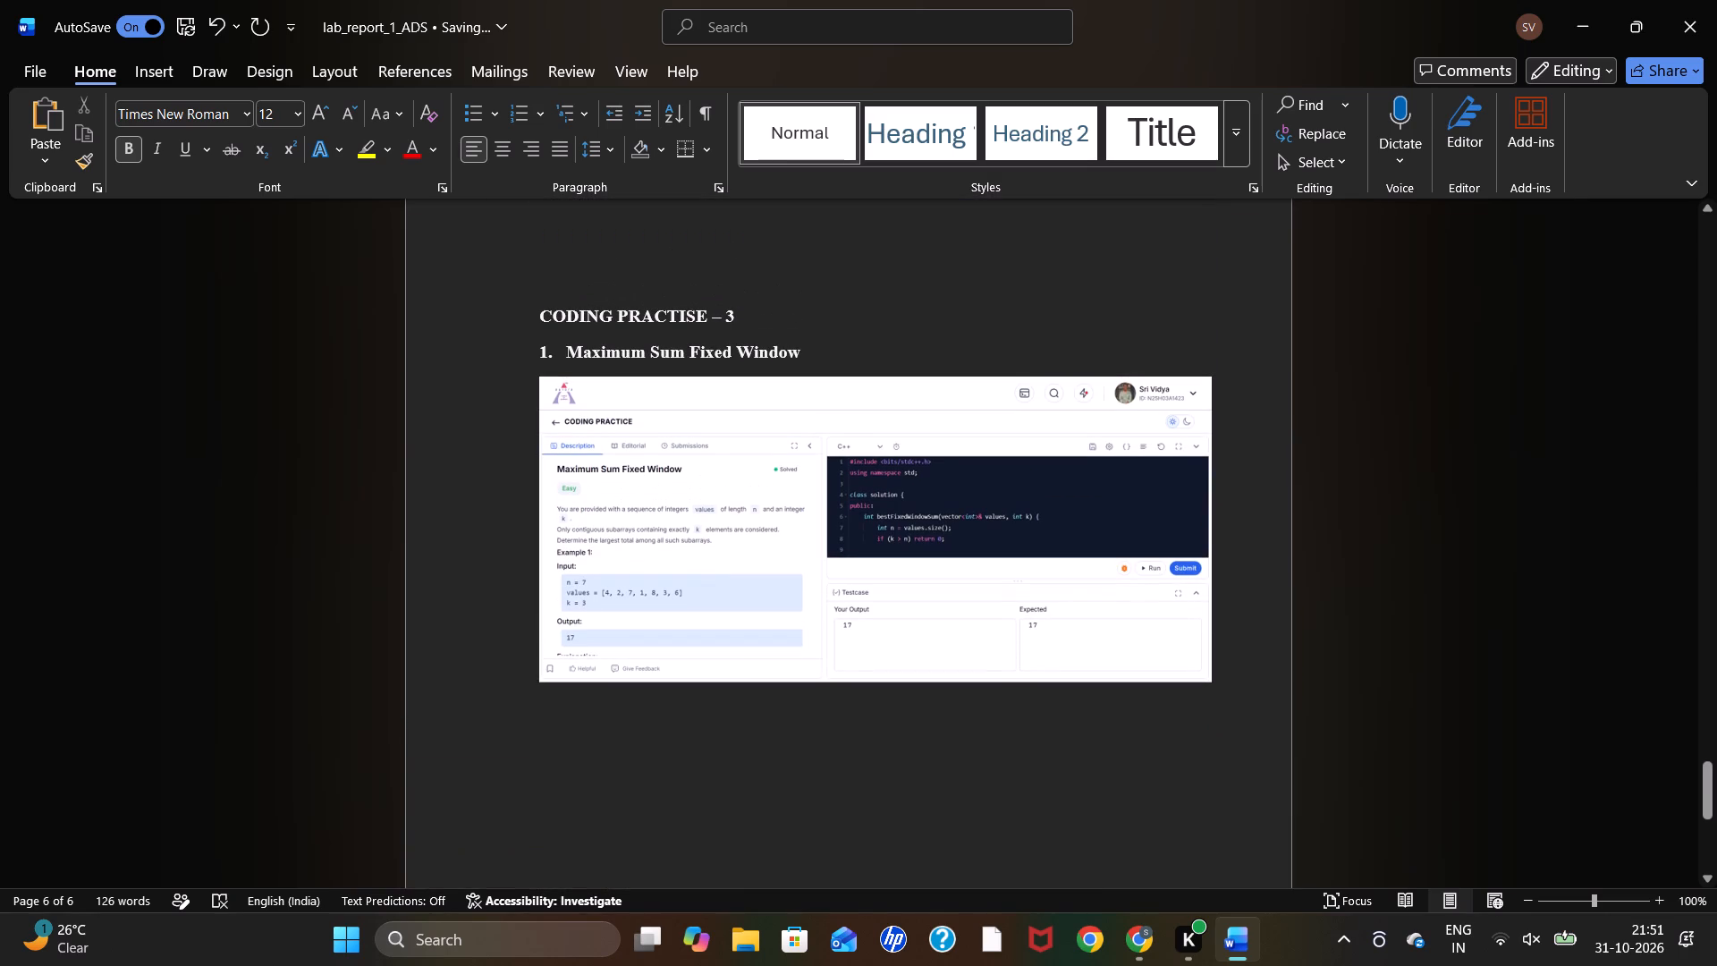
{"action": "scroll", "coordinate": [1235, 405], "scroll_direction": "up", "scroll_amount": 1}
{"action": "type", "text": "2."}
{"action": "key", "text": "space"}
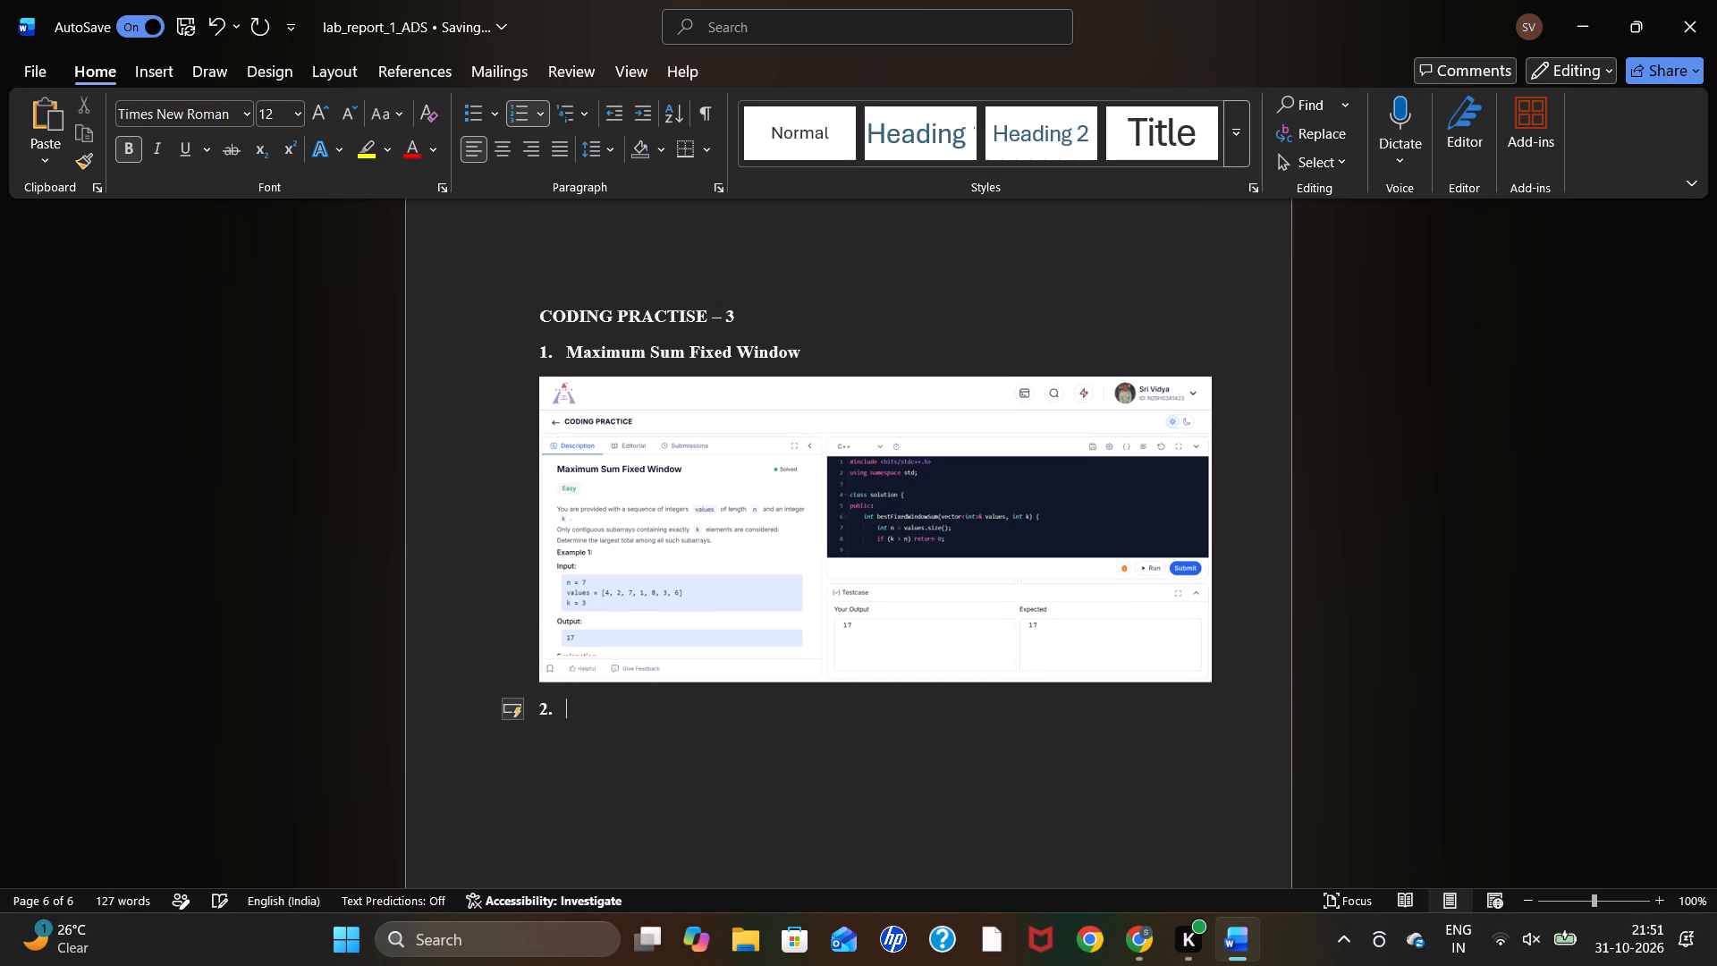
{"action": "left_click", "coordinate": [1132, 836]}
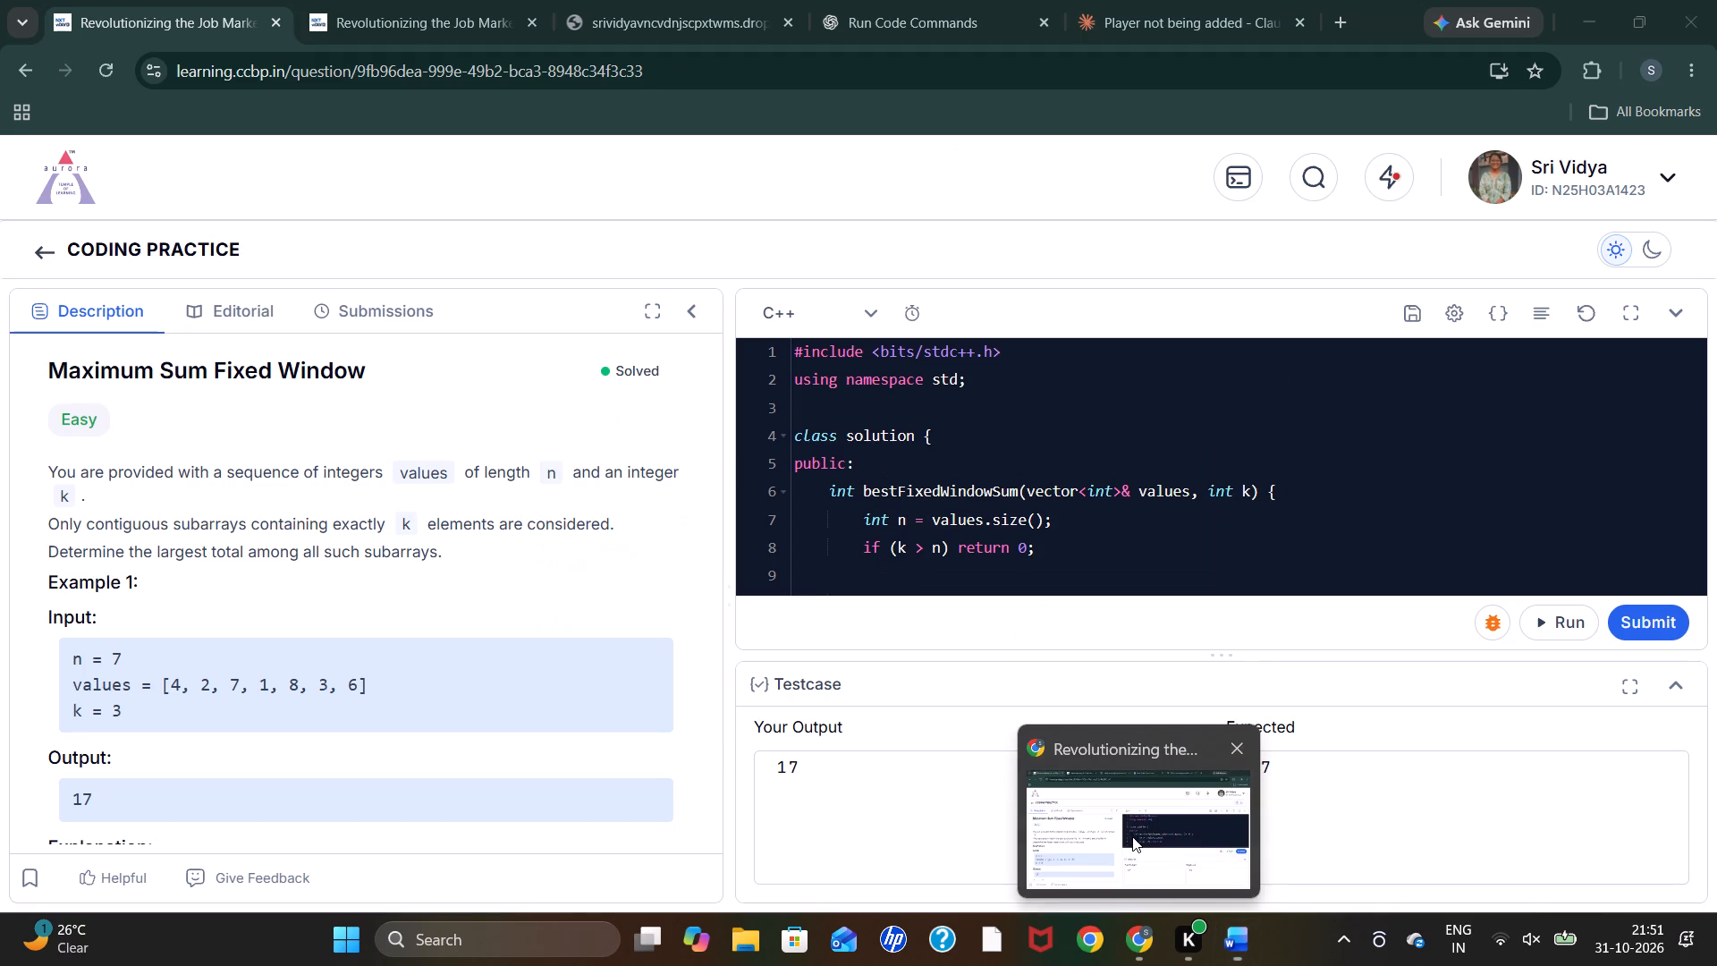
{"action": "left_click", "coordinate": [43, 225]}
{"action": "left_click", "coordinate": [39, 245]}
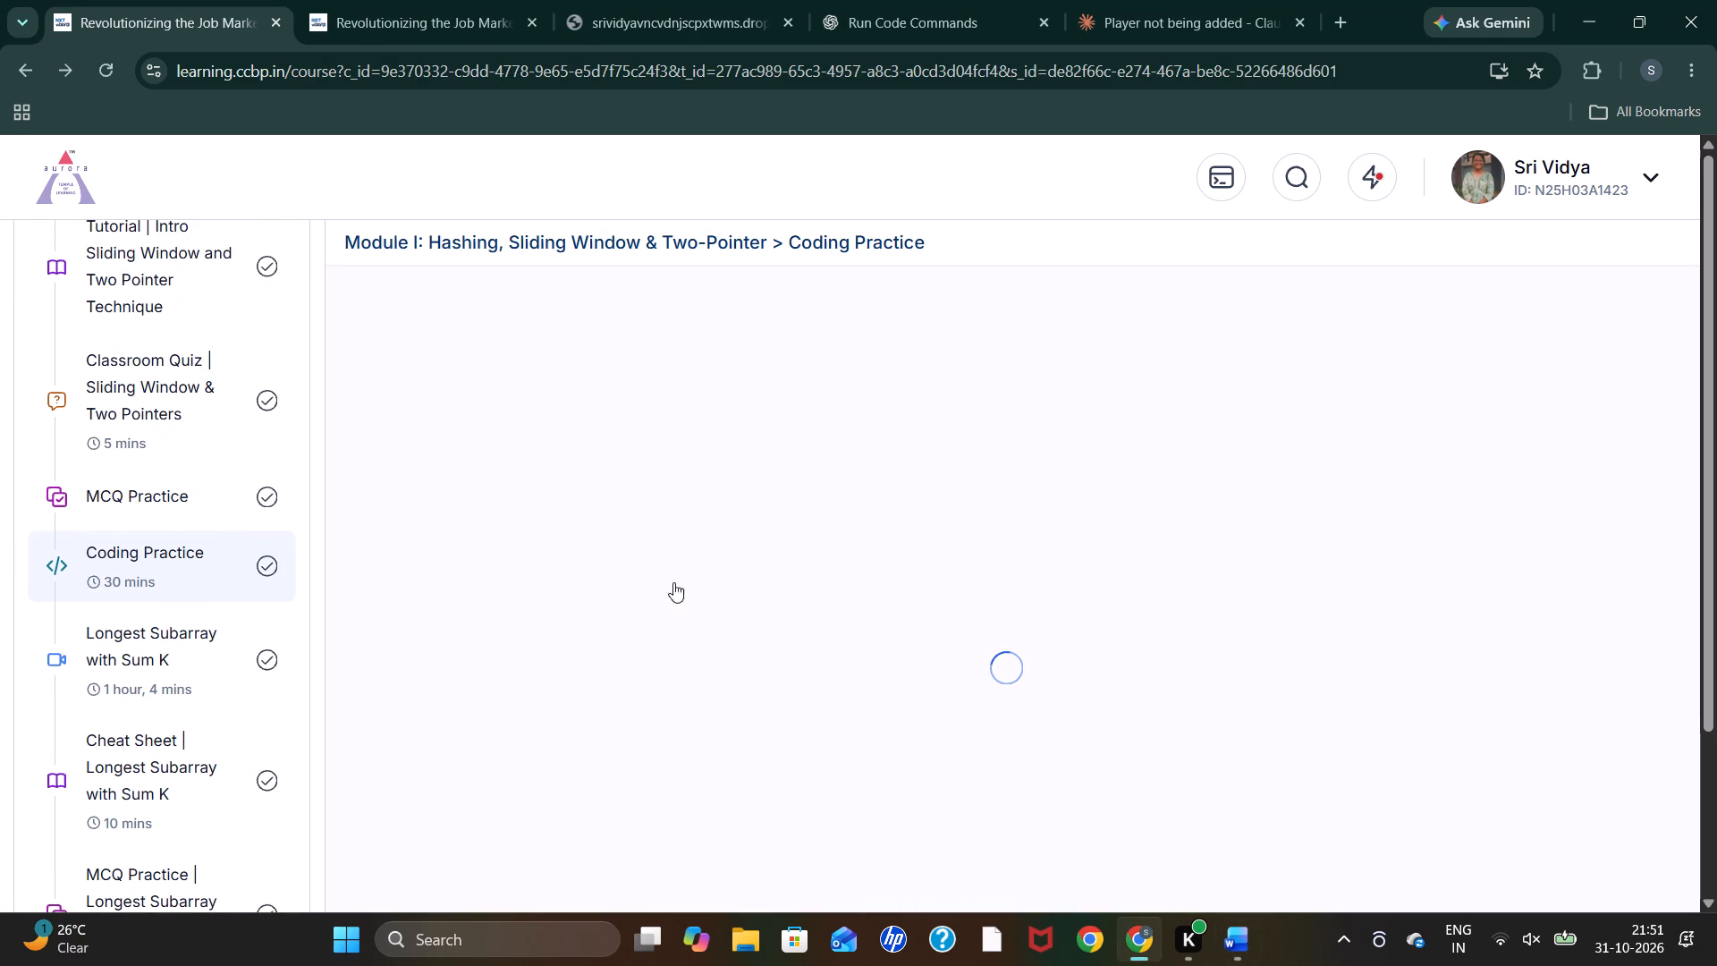
{"action": "left_click_drag", "start_coordinate": [622, 536], "coordinate": [351, 540]}
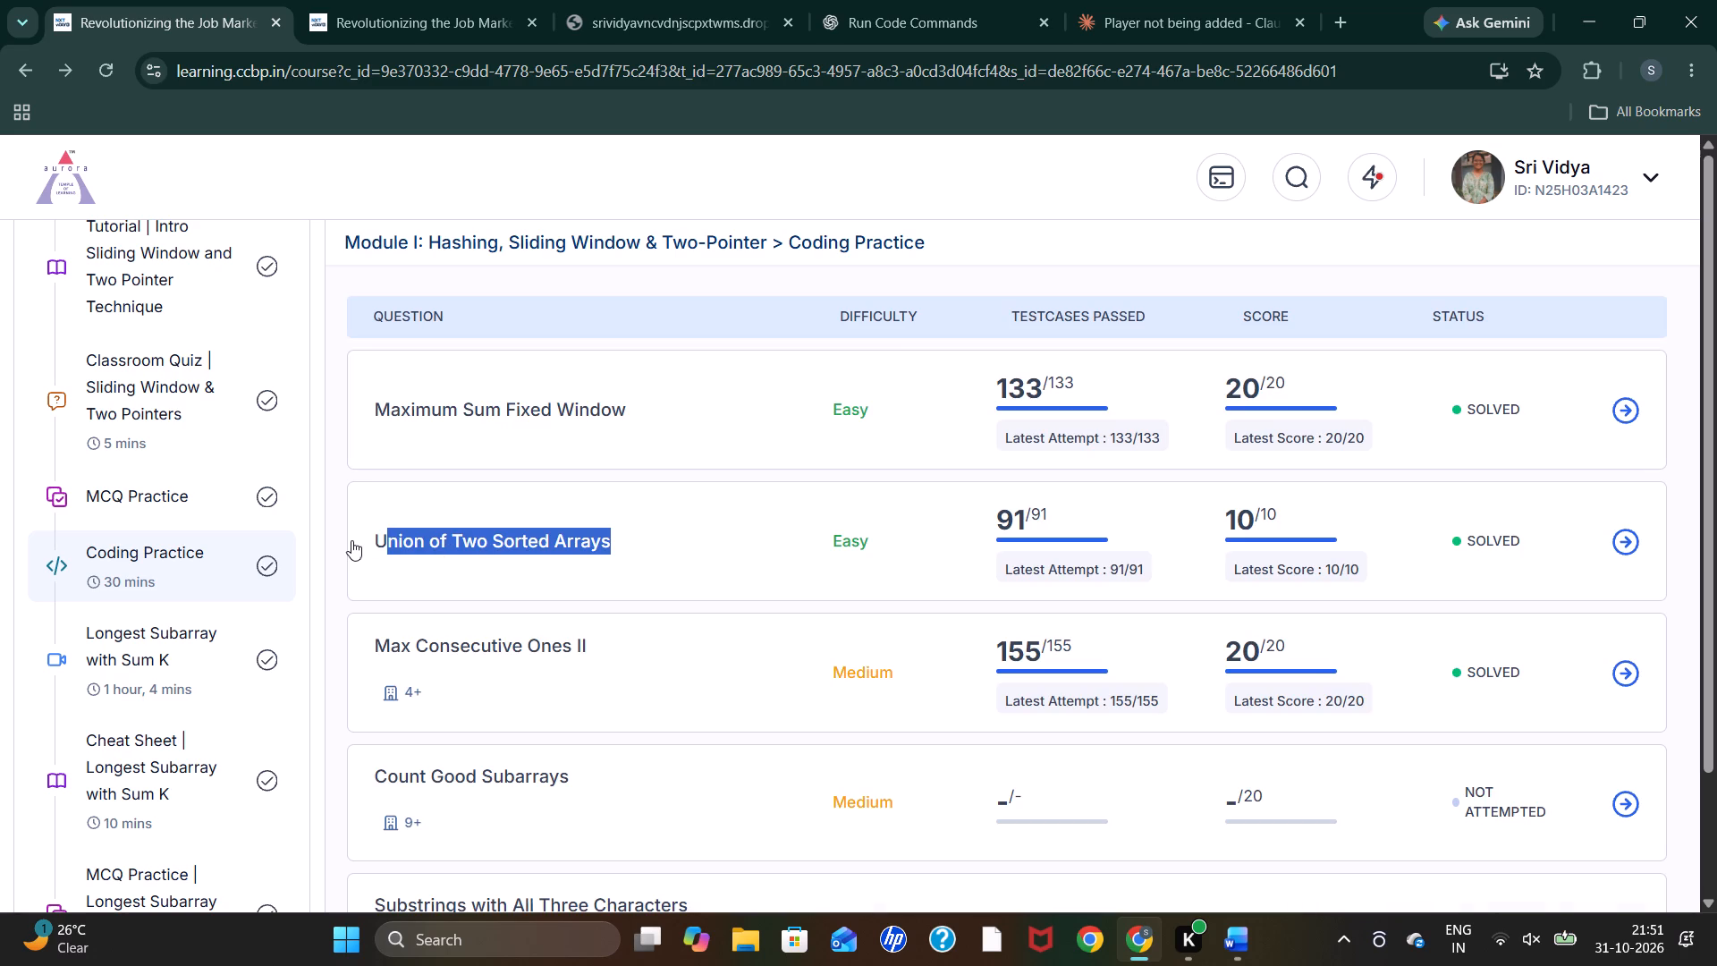
{"action": "left_click_drag", "start_coordinate": [351, 540], "coordinate": [350, 539]}
{"action": "key", "text": "ctrl+c"}
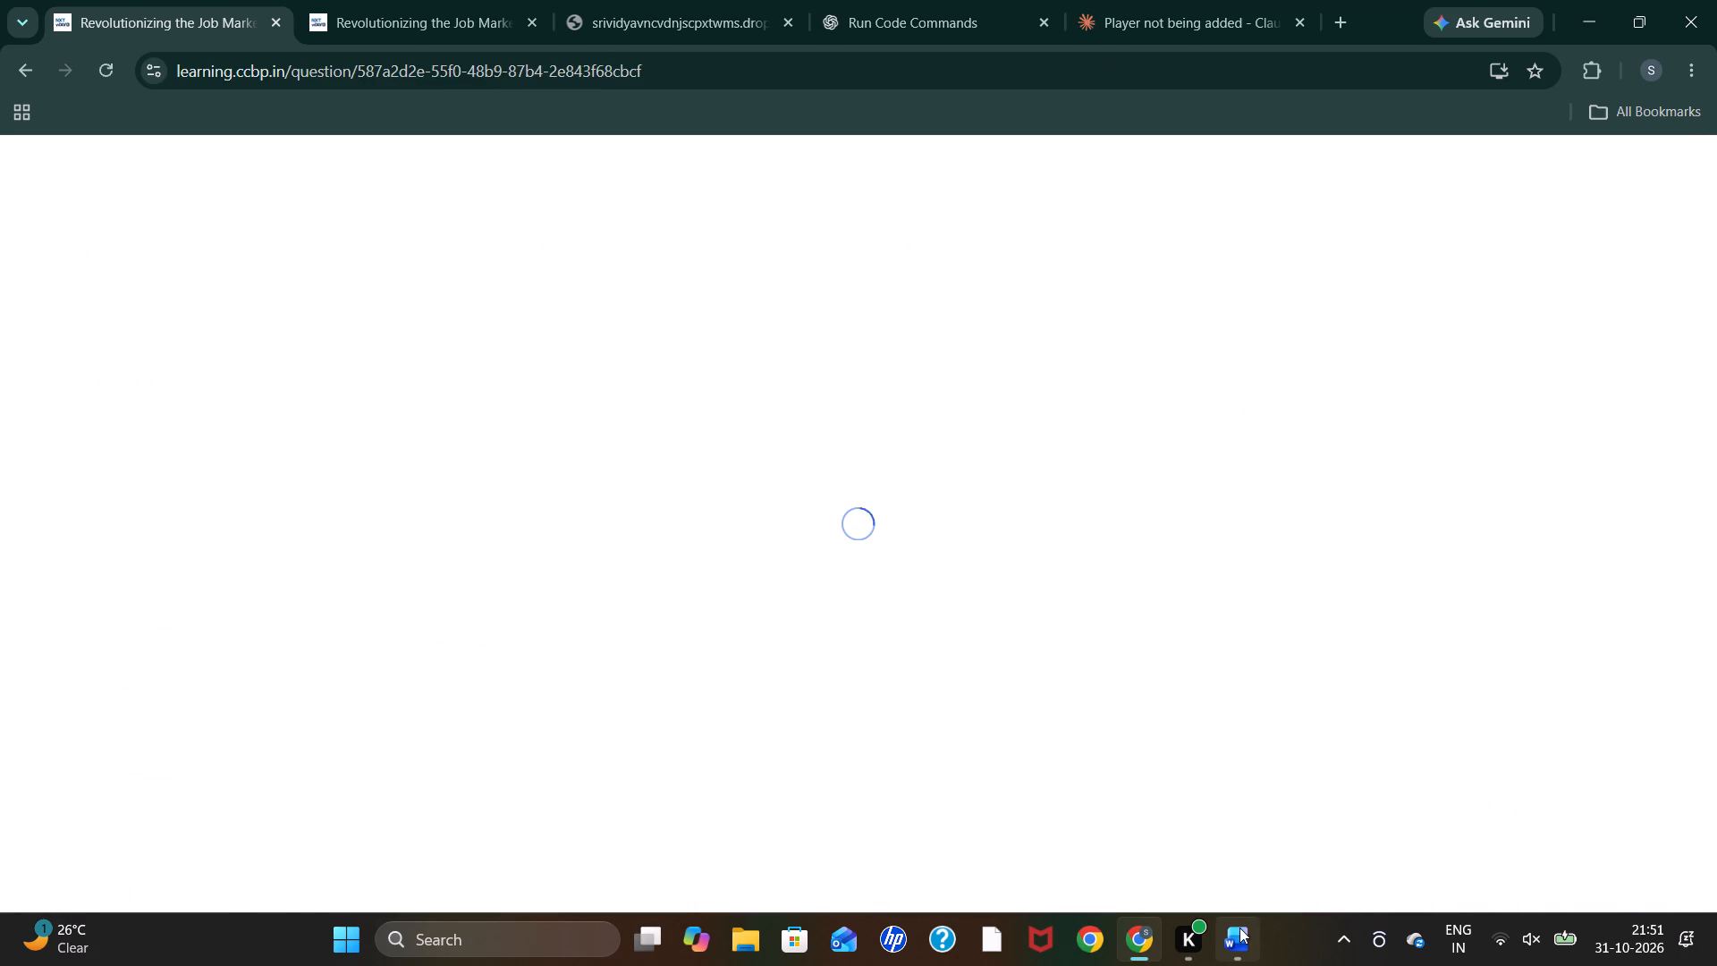
{"action": "left_click", "coordinate": [1244, 880]}
{"action": "key", "text": "ctrl+v"}
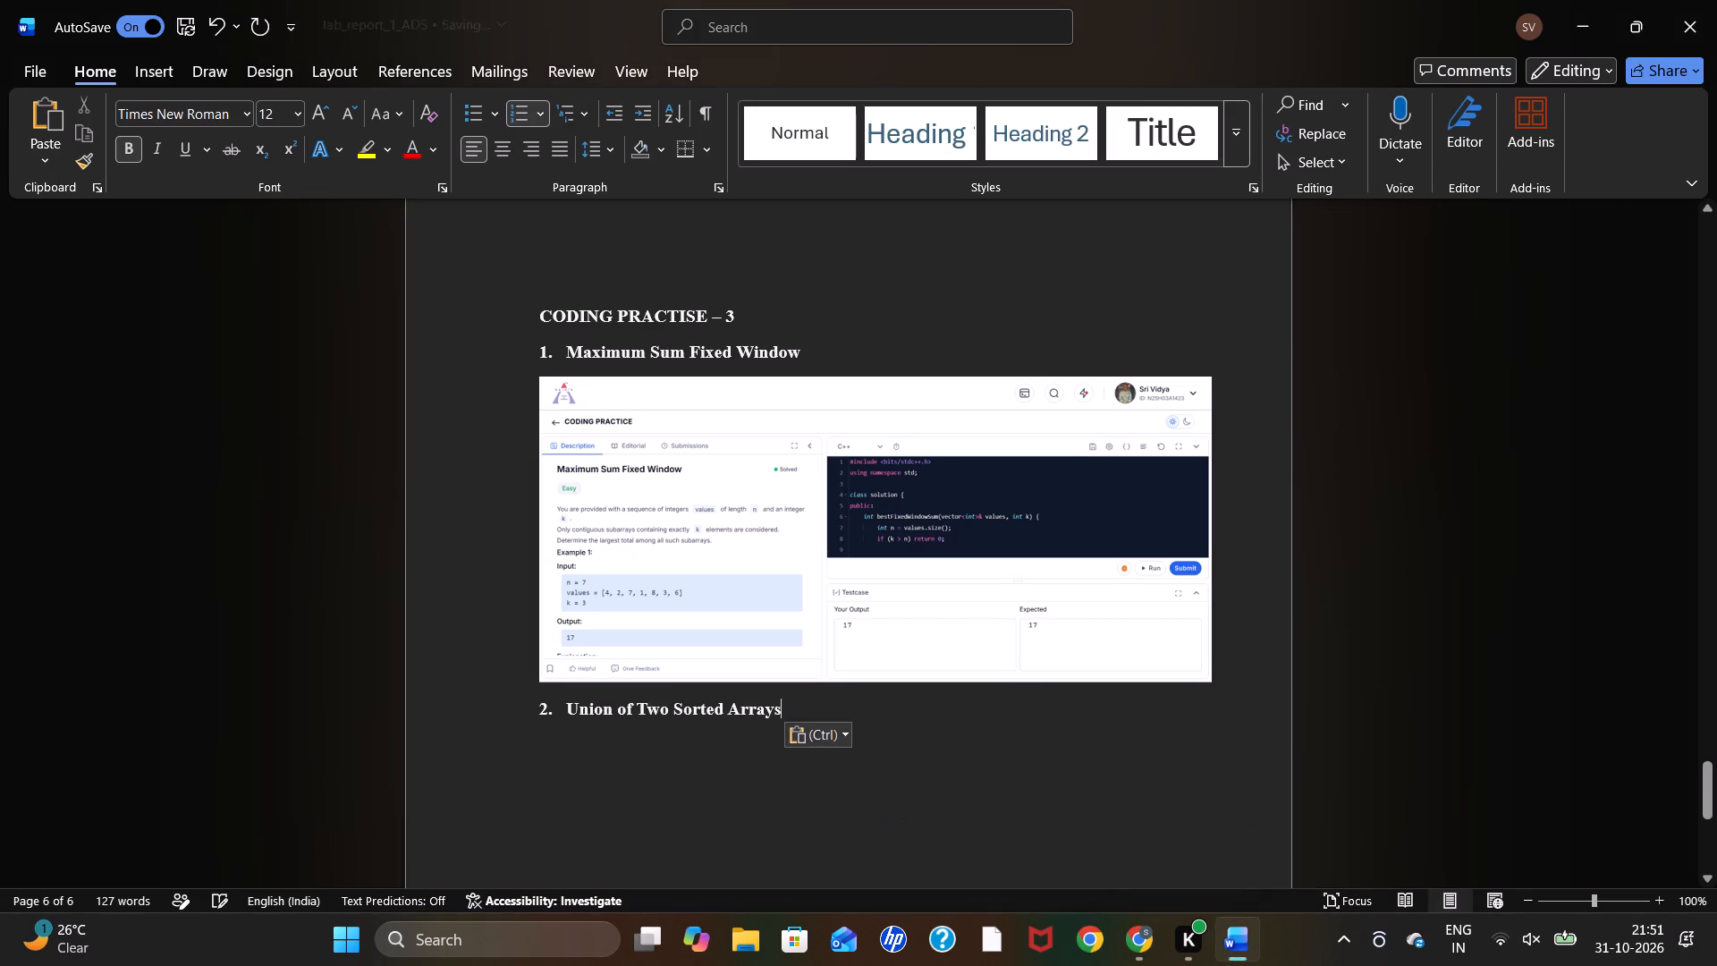
{"action": "key", "text": "Return"}
{"action": "key", "text": "BackSpace"}
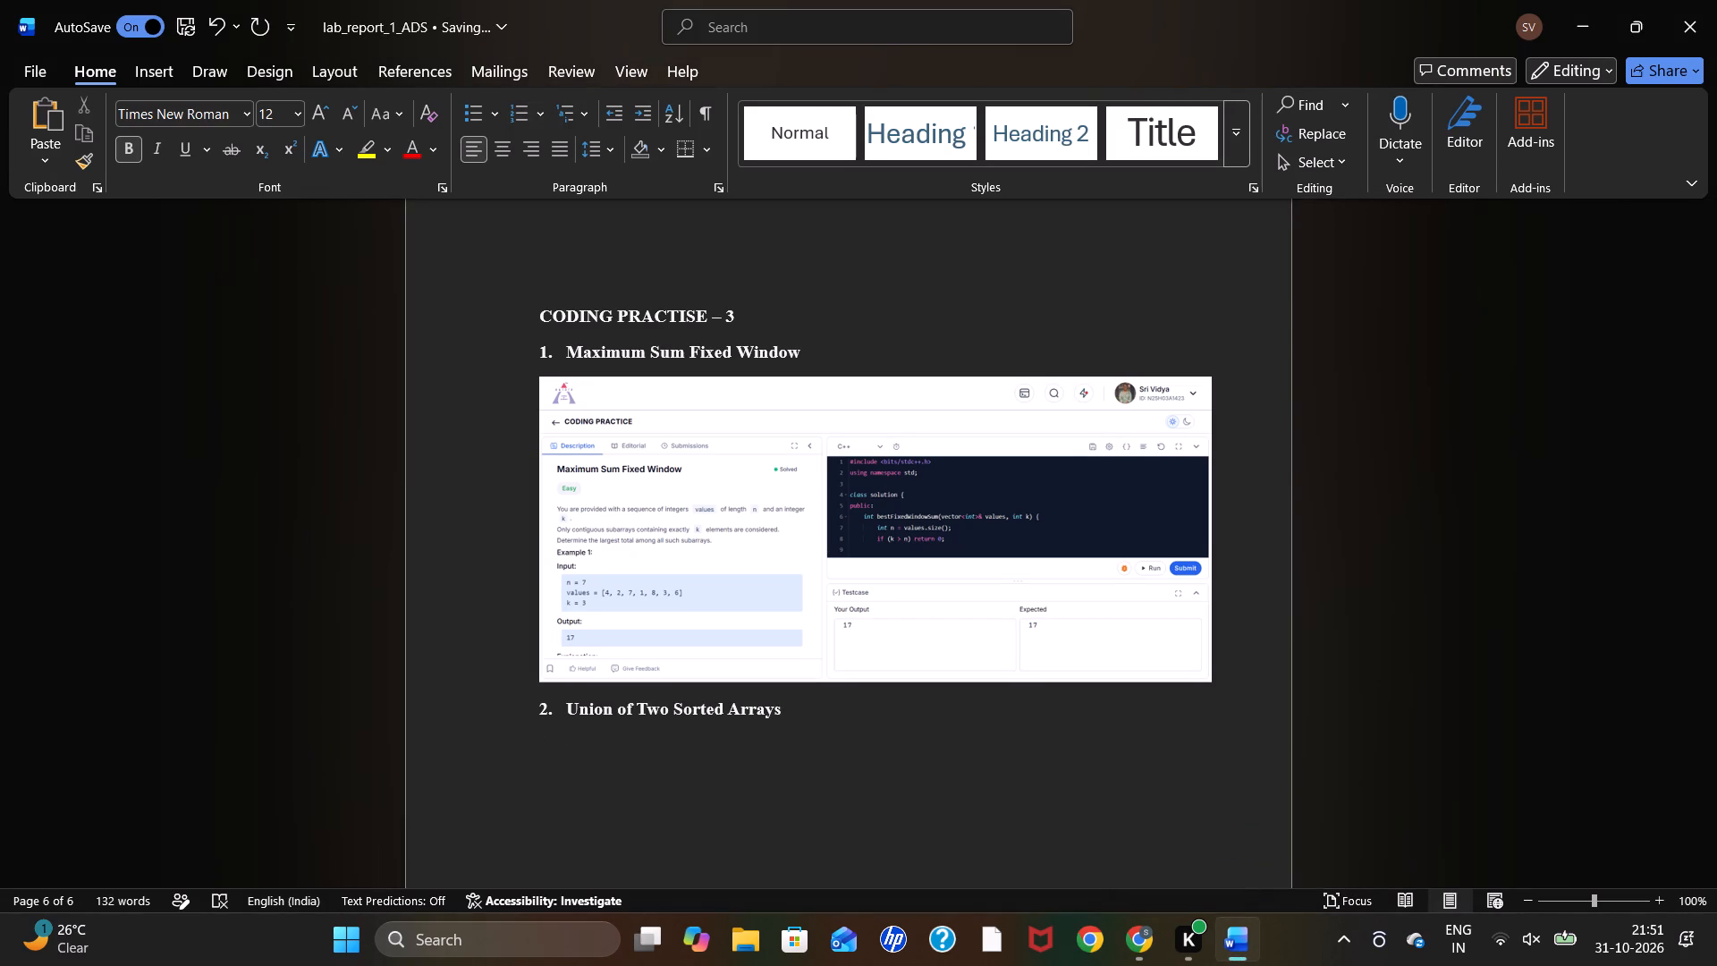
{"action": "key", "text": "BackSpace"}
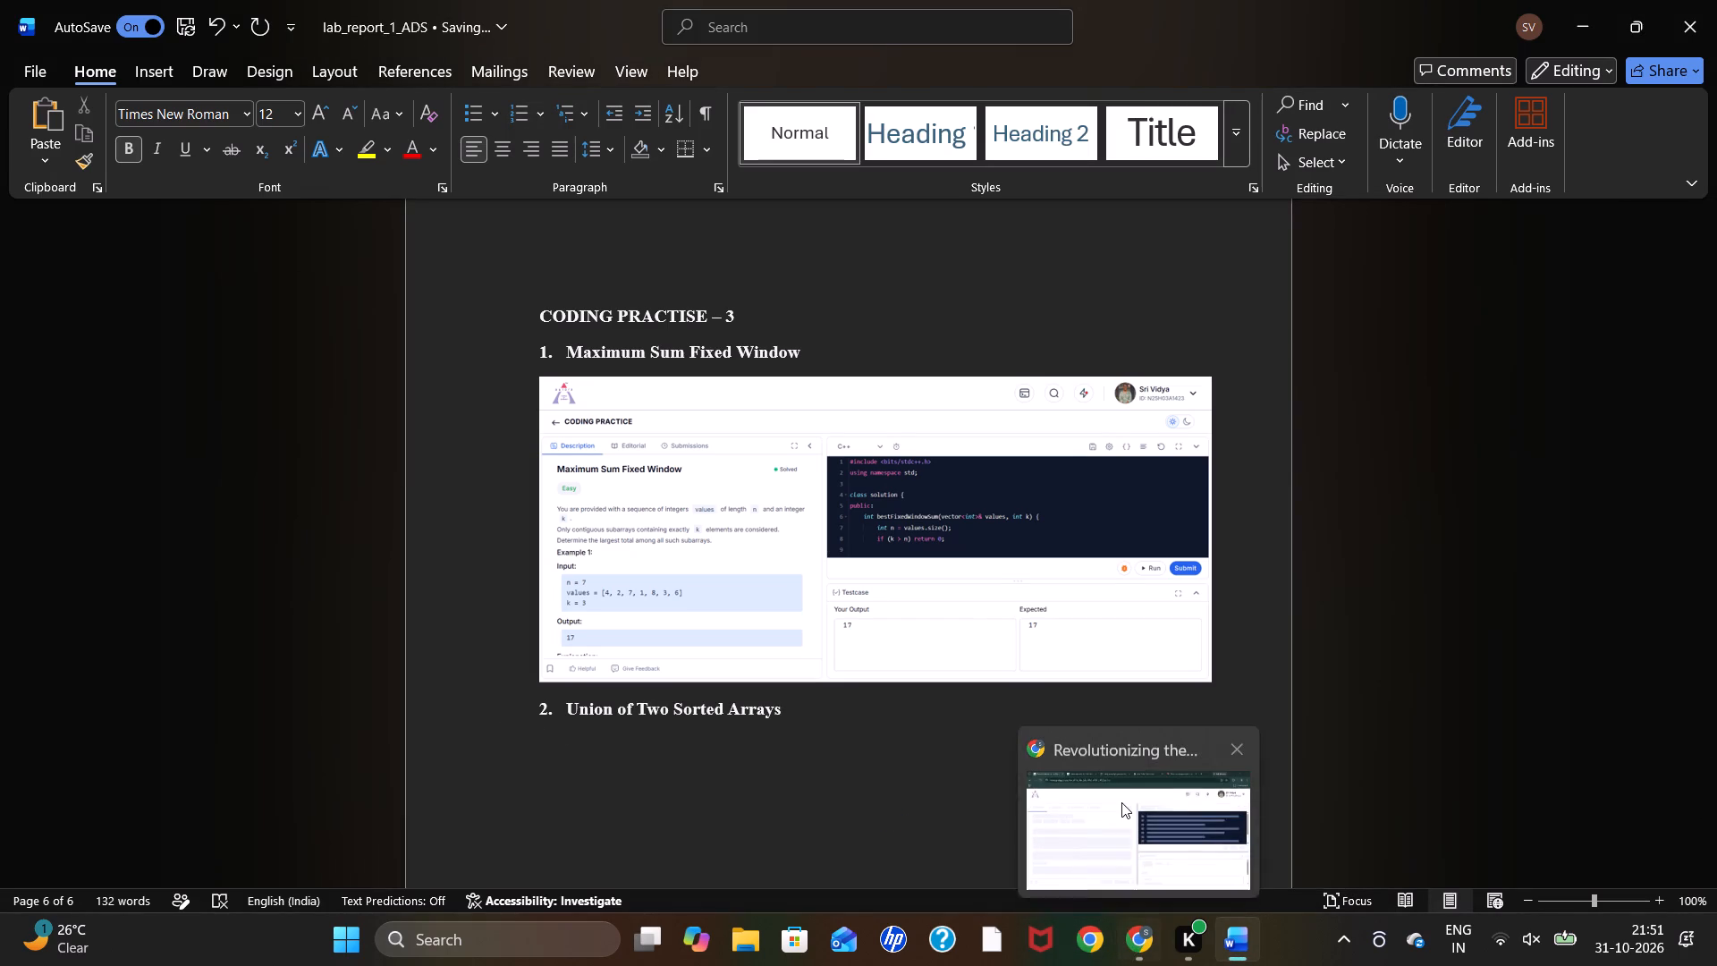
In Chrome, run the Union of Two Sorted Arrays solution and bring its actual and expected output into view.
{"action": "left_click", "coordinate": [1121, 802]}
{"action": "left_click", "coordinate": [1559, 623]}
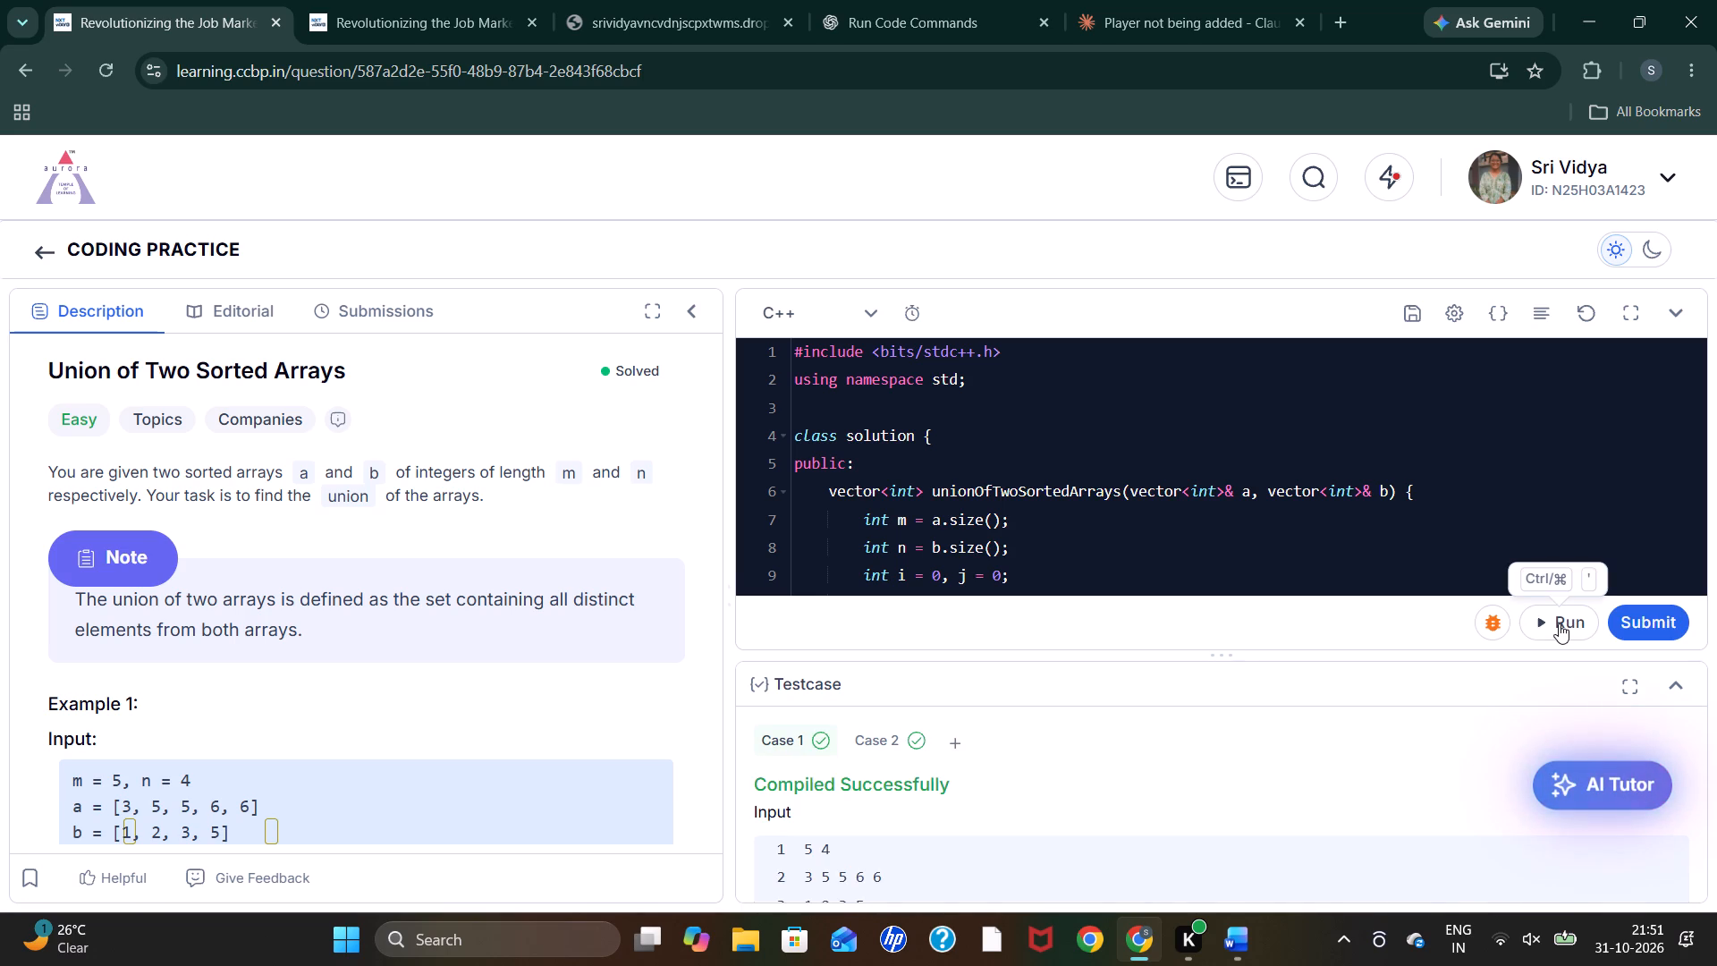
{"action": "scroll", "coordinate": [1315, 784], "scroll_direction": "down", "scroll_amount": 1}
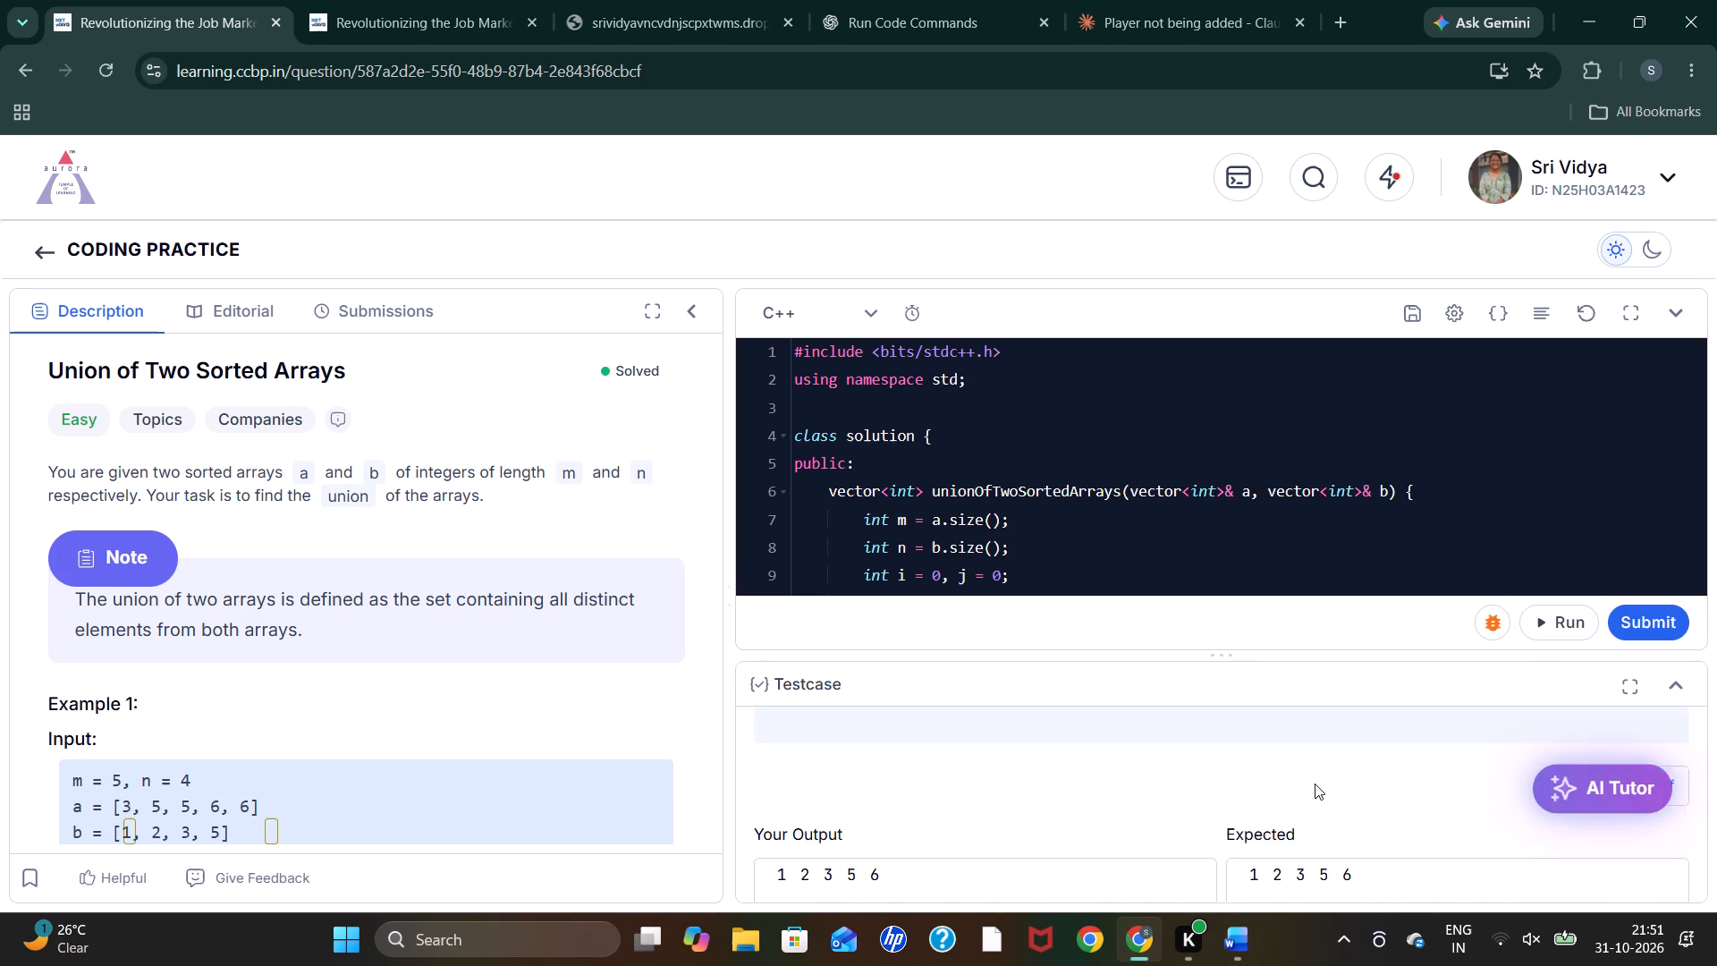
{"action": "scroll", "coordinate": [1315, 784], "scroll_direction": "down", "scroll_amount": 1}
Capture the full problem page with code and output, and paste it under the Union of Two Sorted Arrays title in Word.
{"action": "key", "text": "Print"}
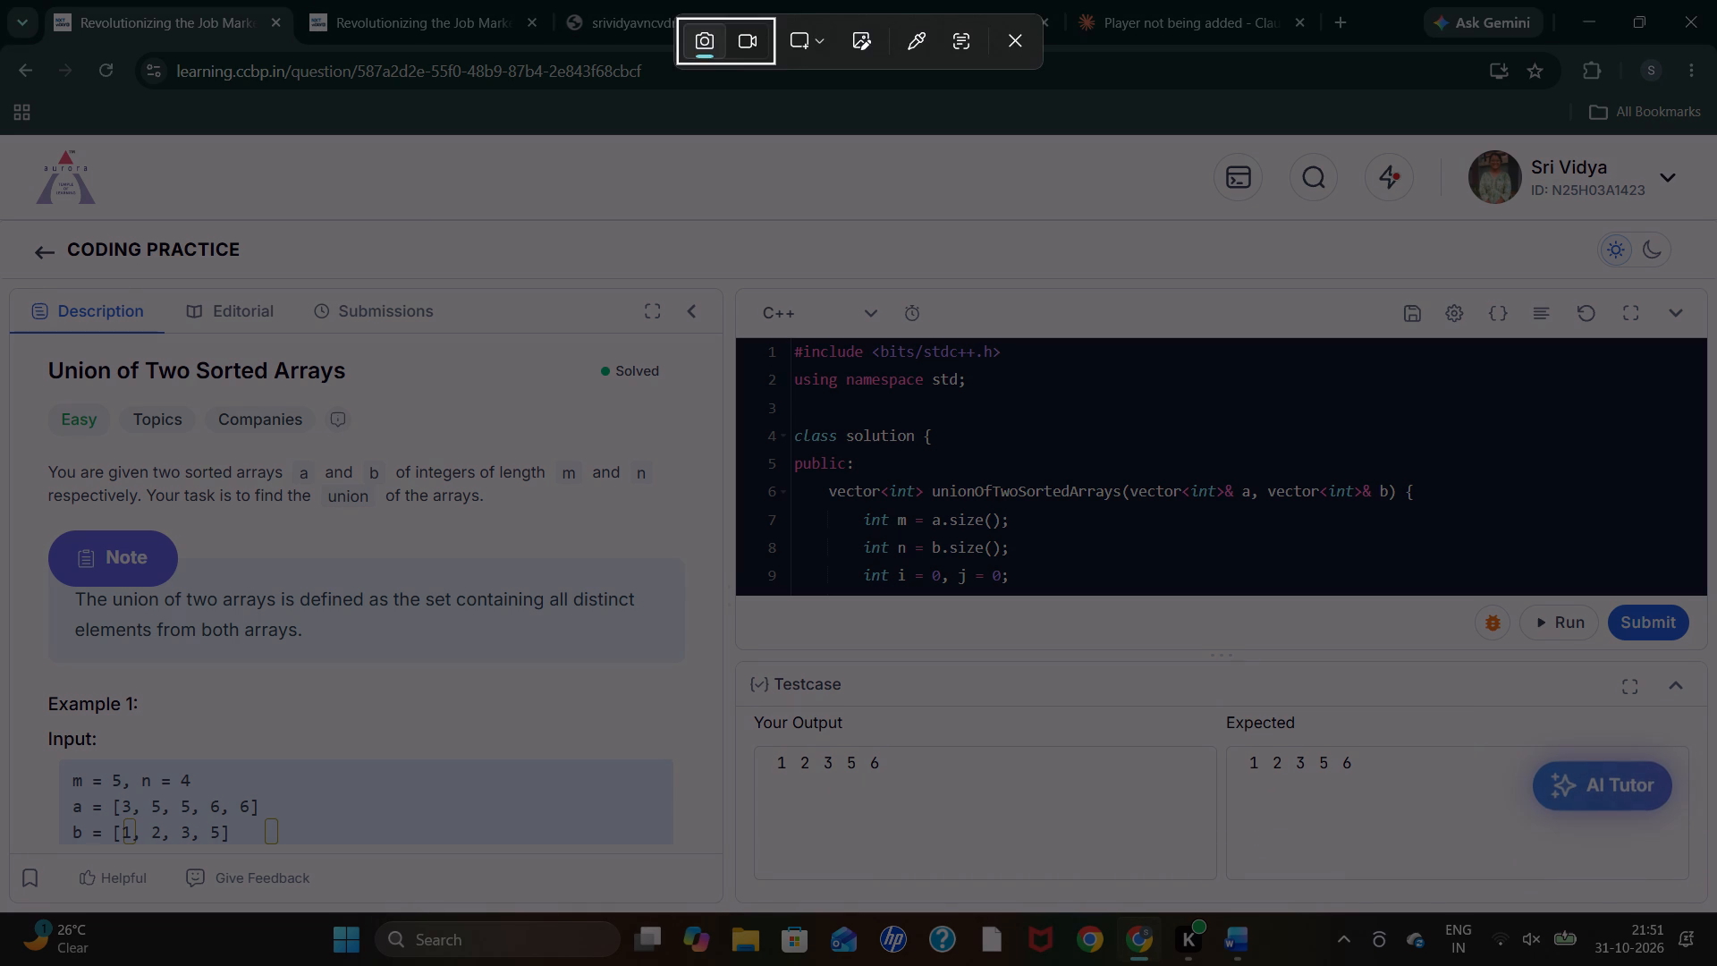
{"action": "left_click_drag", "start_coordinate": [0, 136], "coordinate": [1297, 889]}
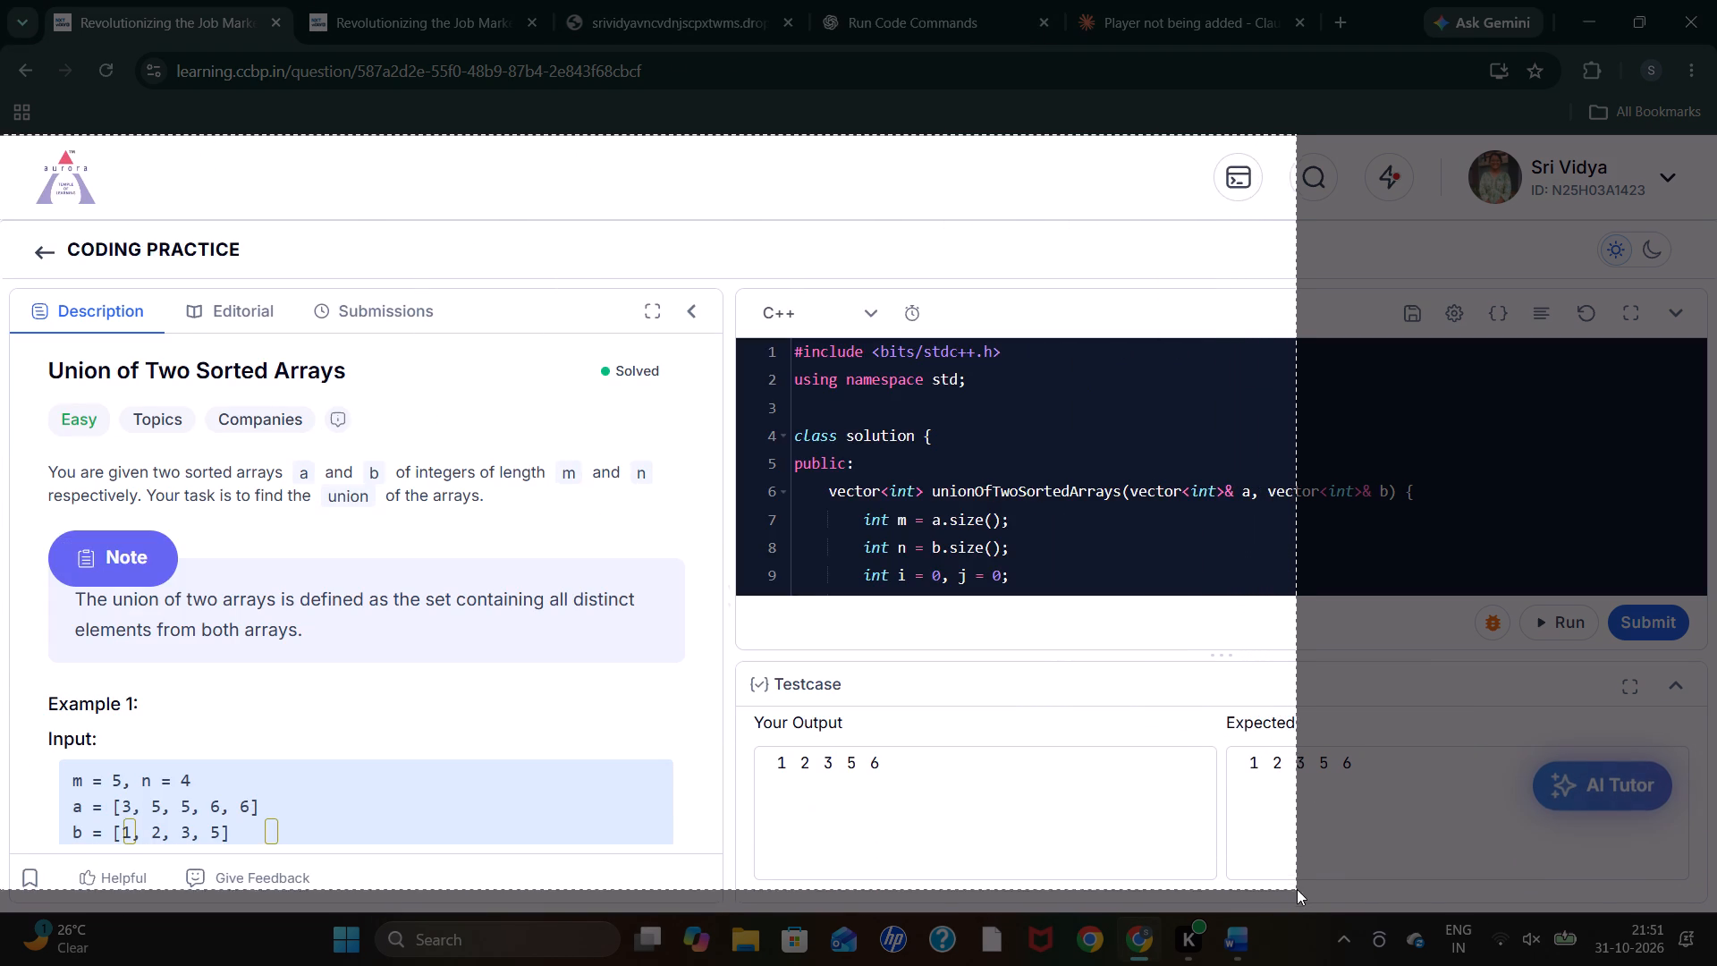
{"action": "left_click_drag", "start_coordinate": [1297, 889], "coordinate": [1576, 912]}
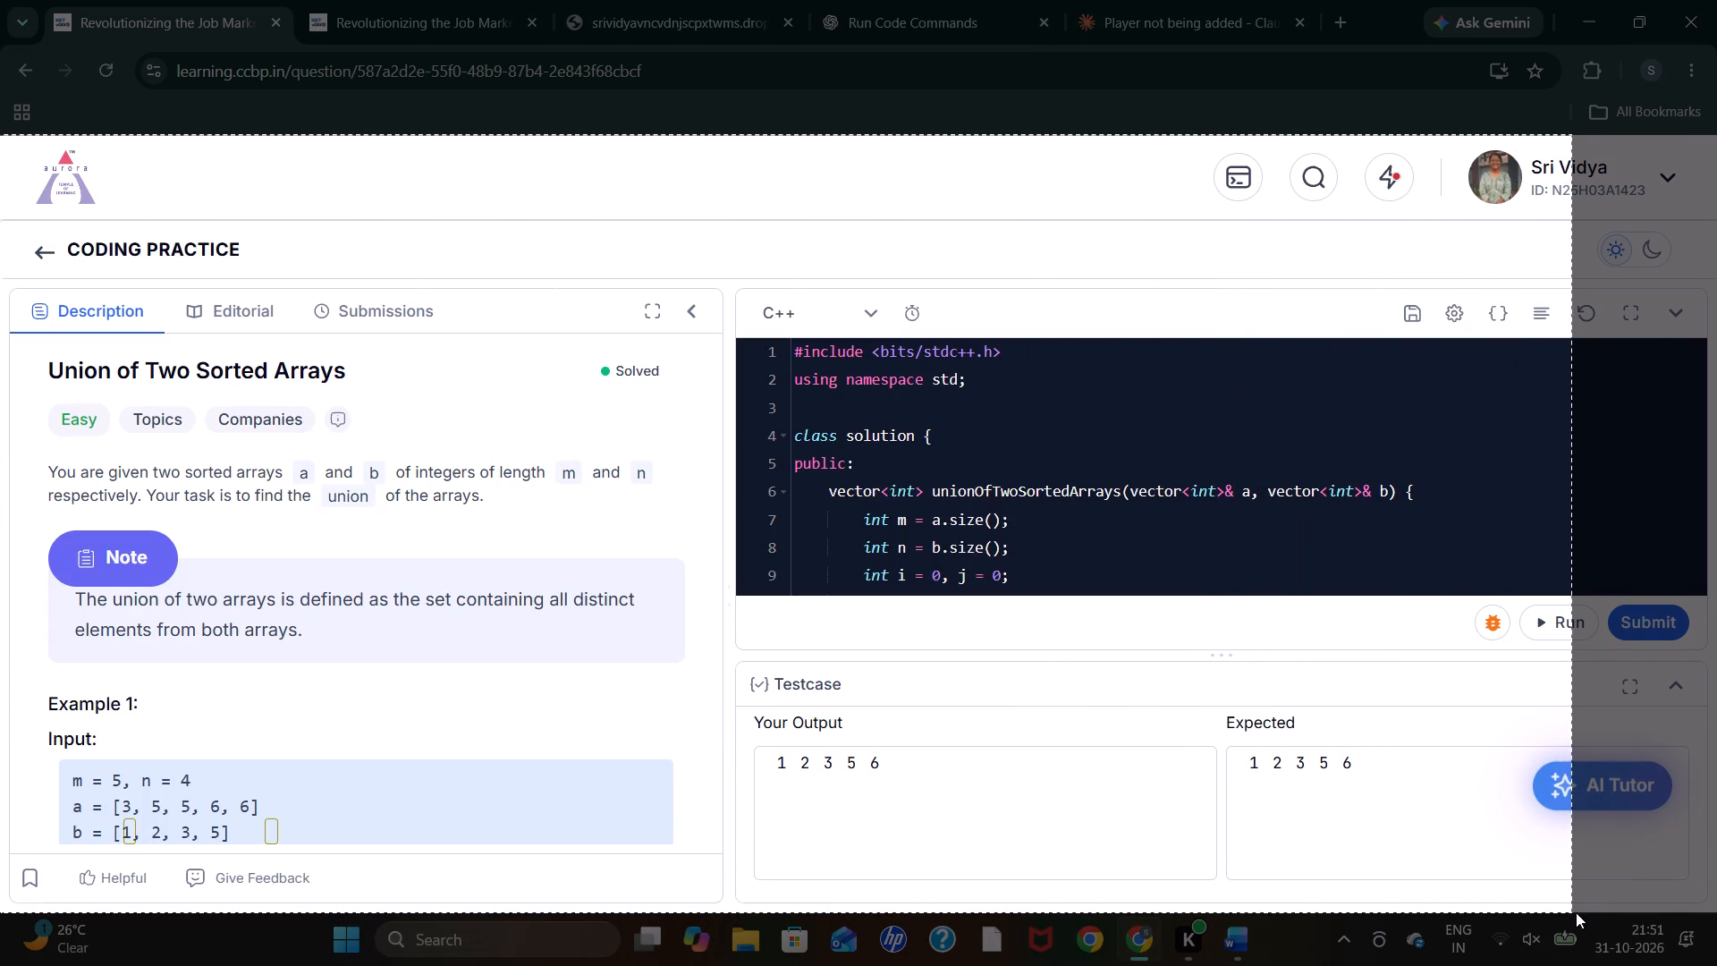
{"action": "left_click_drag", "start_coordinate": [1576, 912], "coordinate": [1716, 913]}
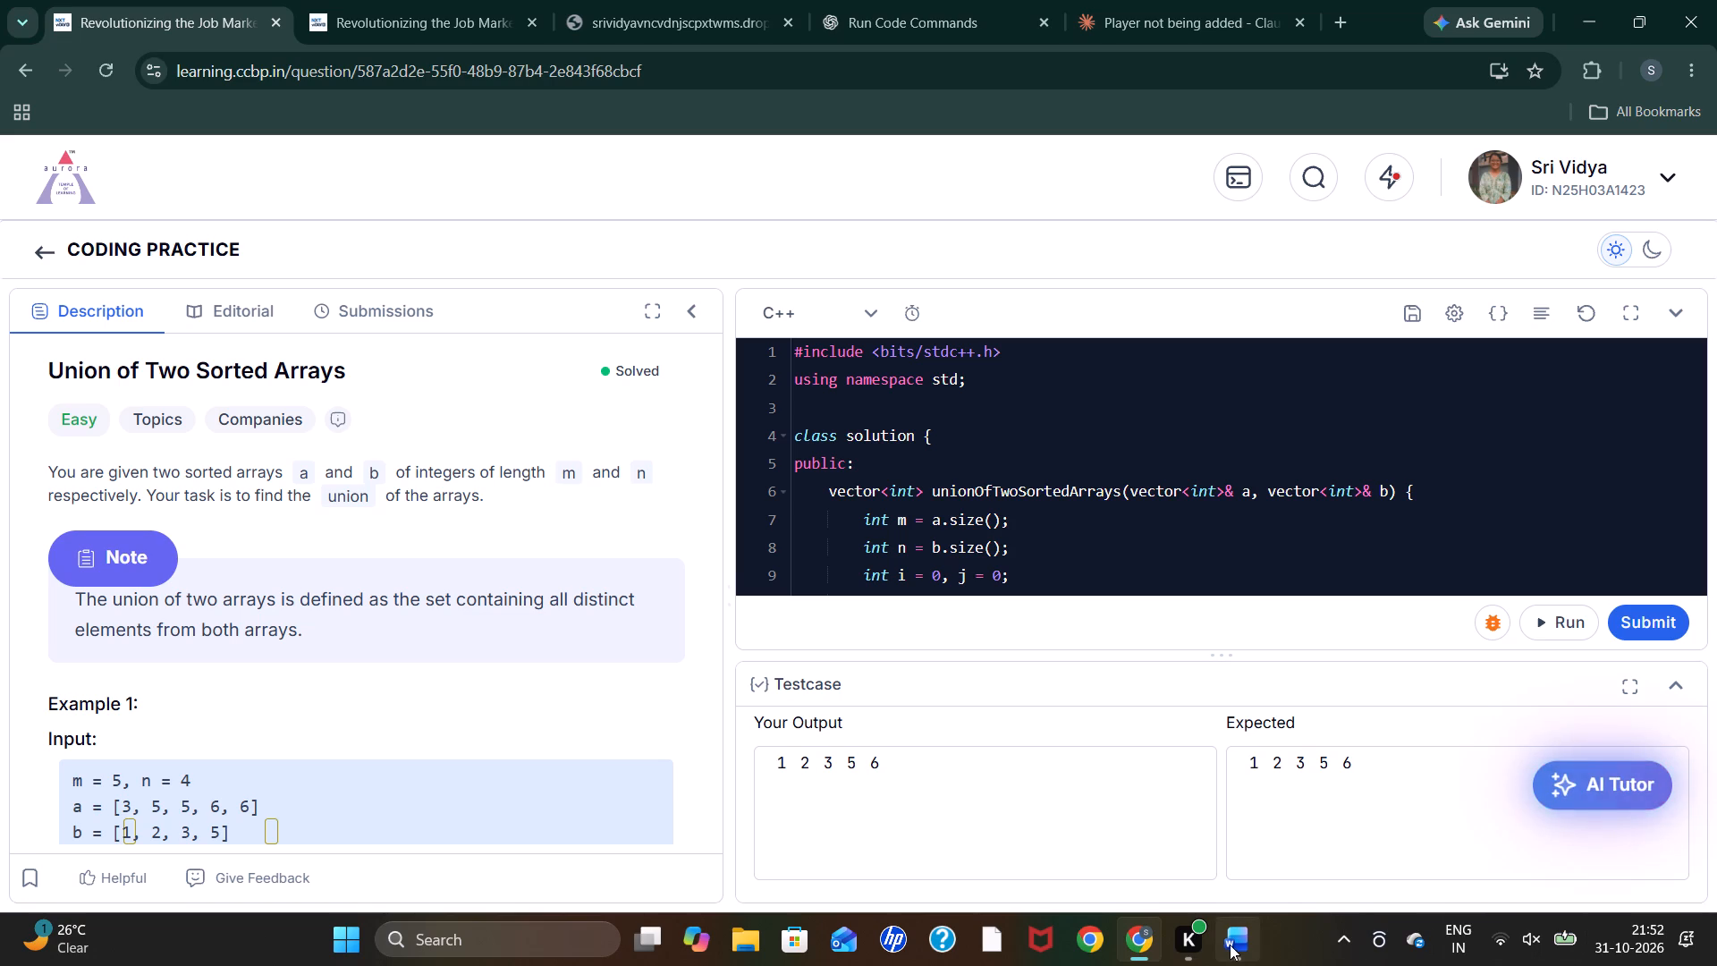
{"action": "left_click", "coordinate": [1241, 861]}
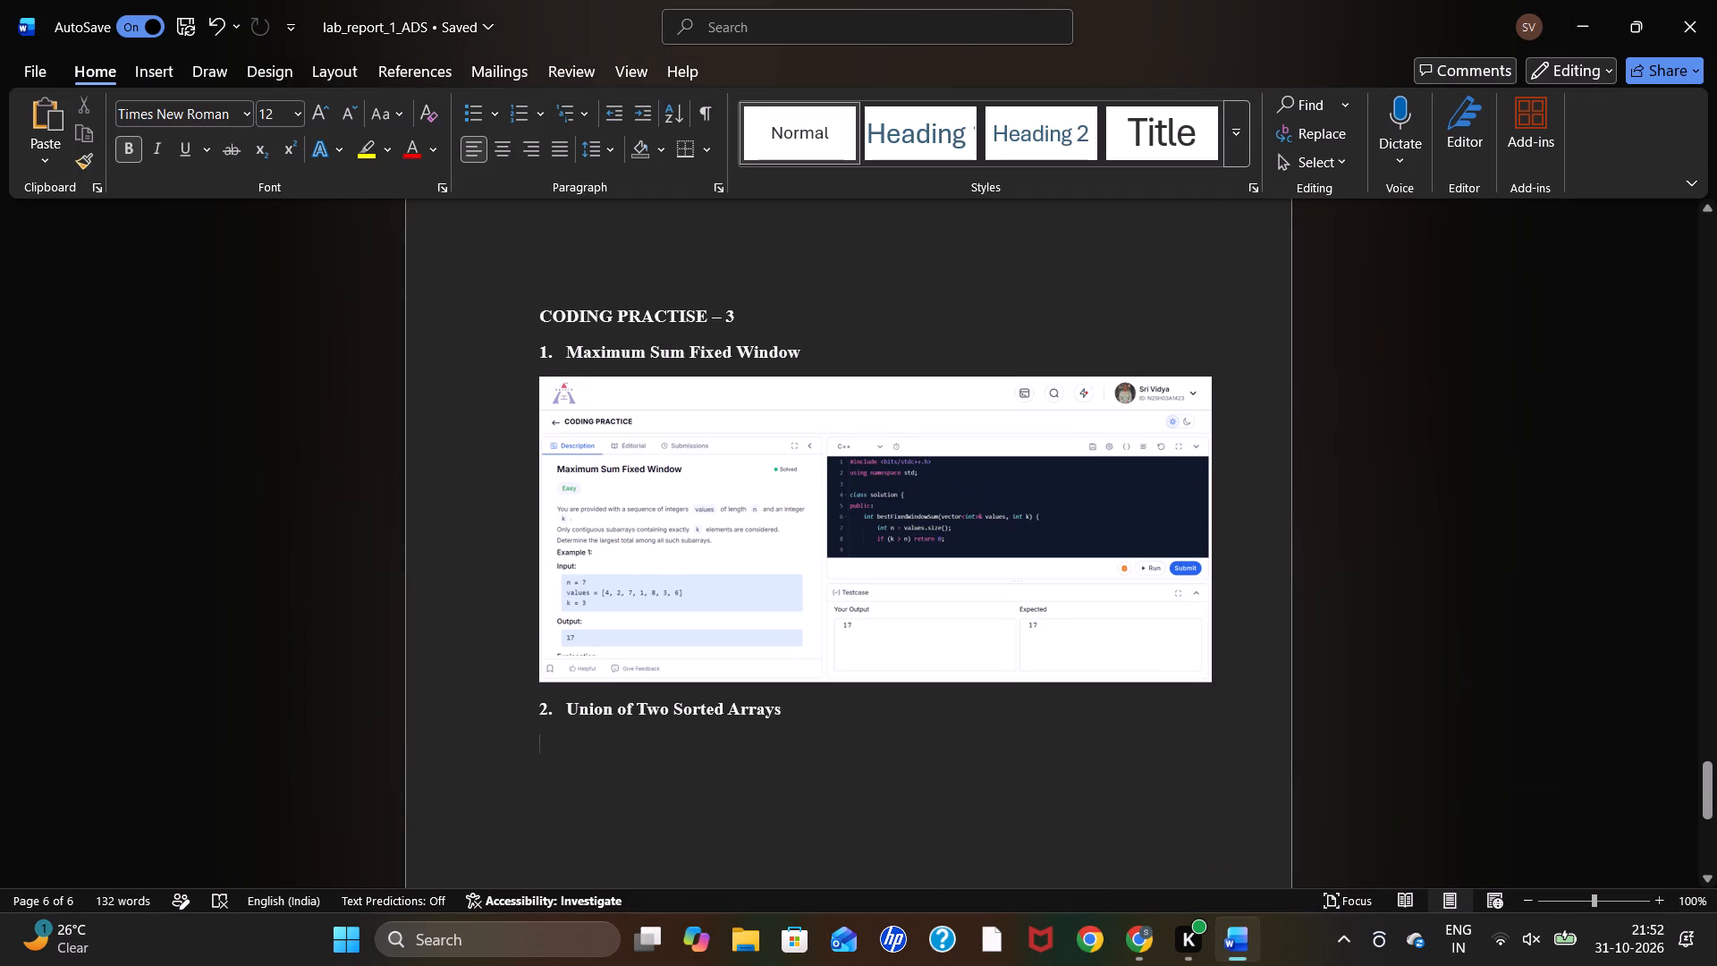
{"action": "key", "text": "ctrl+v"}
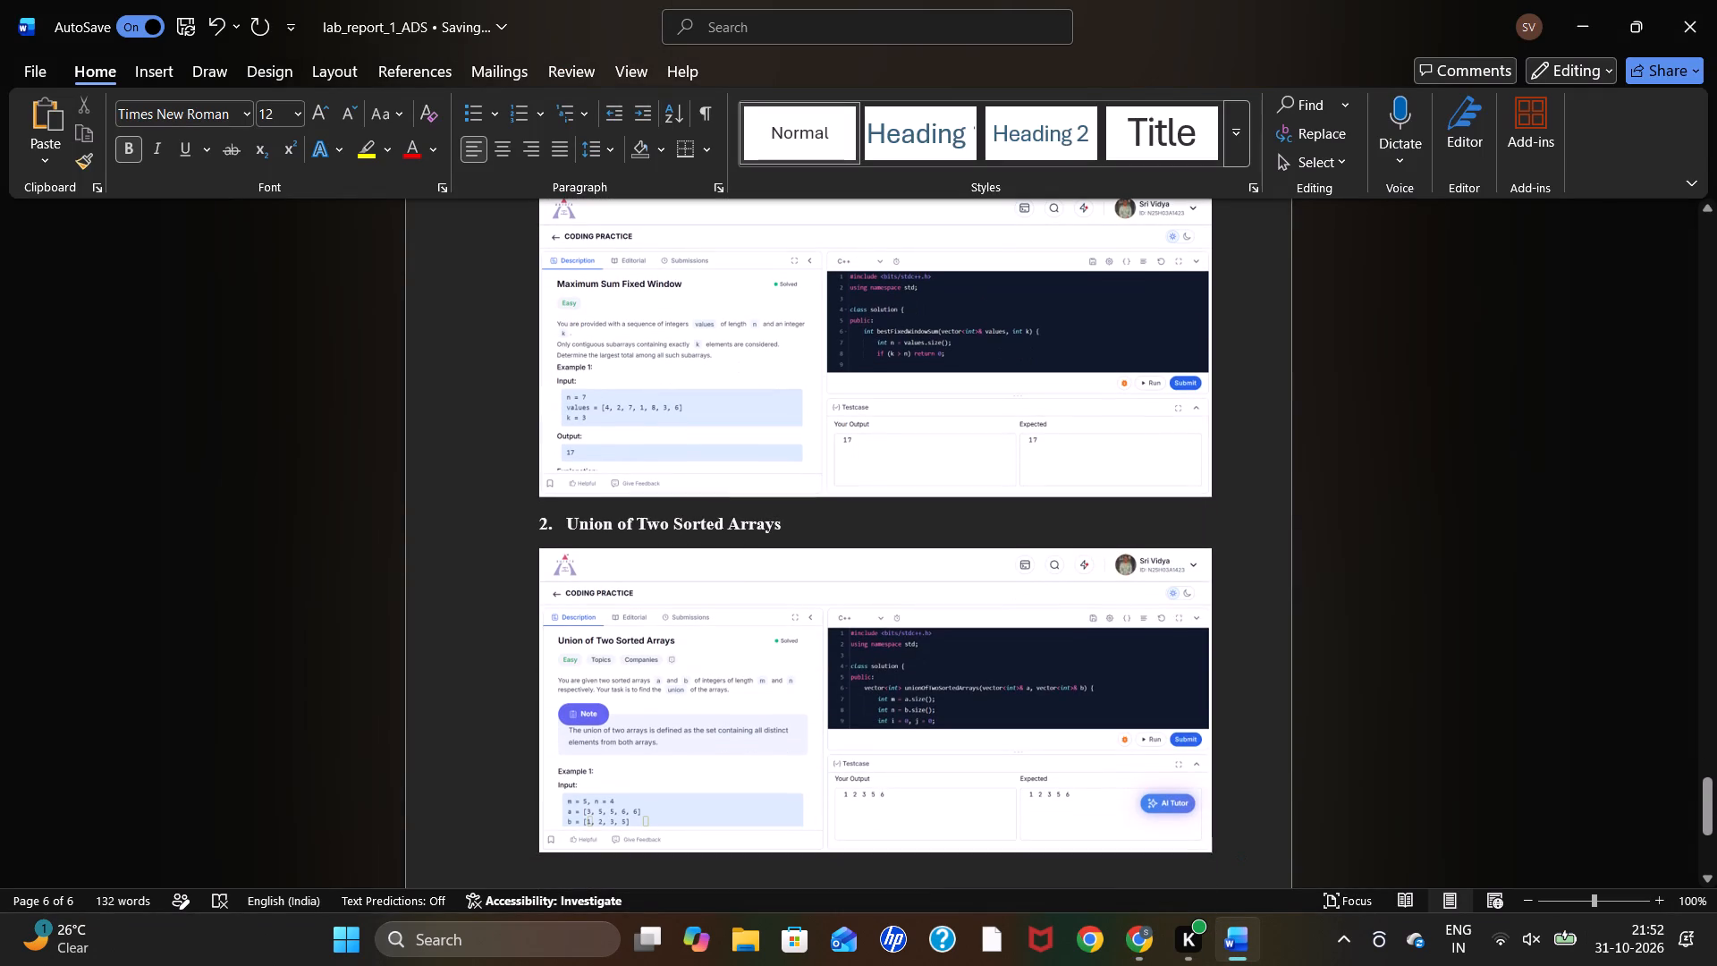
Below the Union of Two Sorted Arrays screenshot, add numbered title 3 with "Max Consecutive Ones II" copied from Chrome, followed by an unnumbered blank line.
{"action": "key", "text": "Return"}
{"action": "key", "text": "3"}
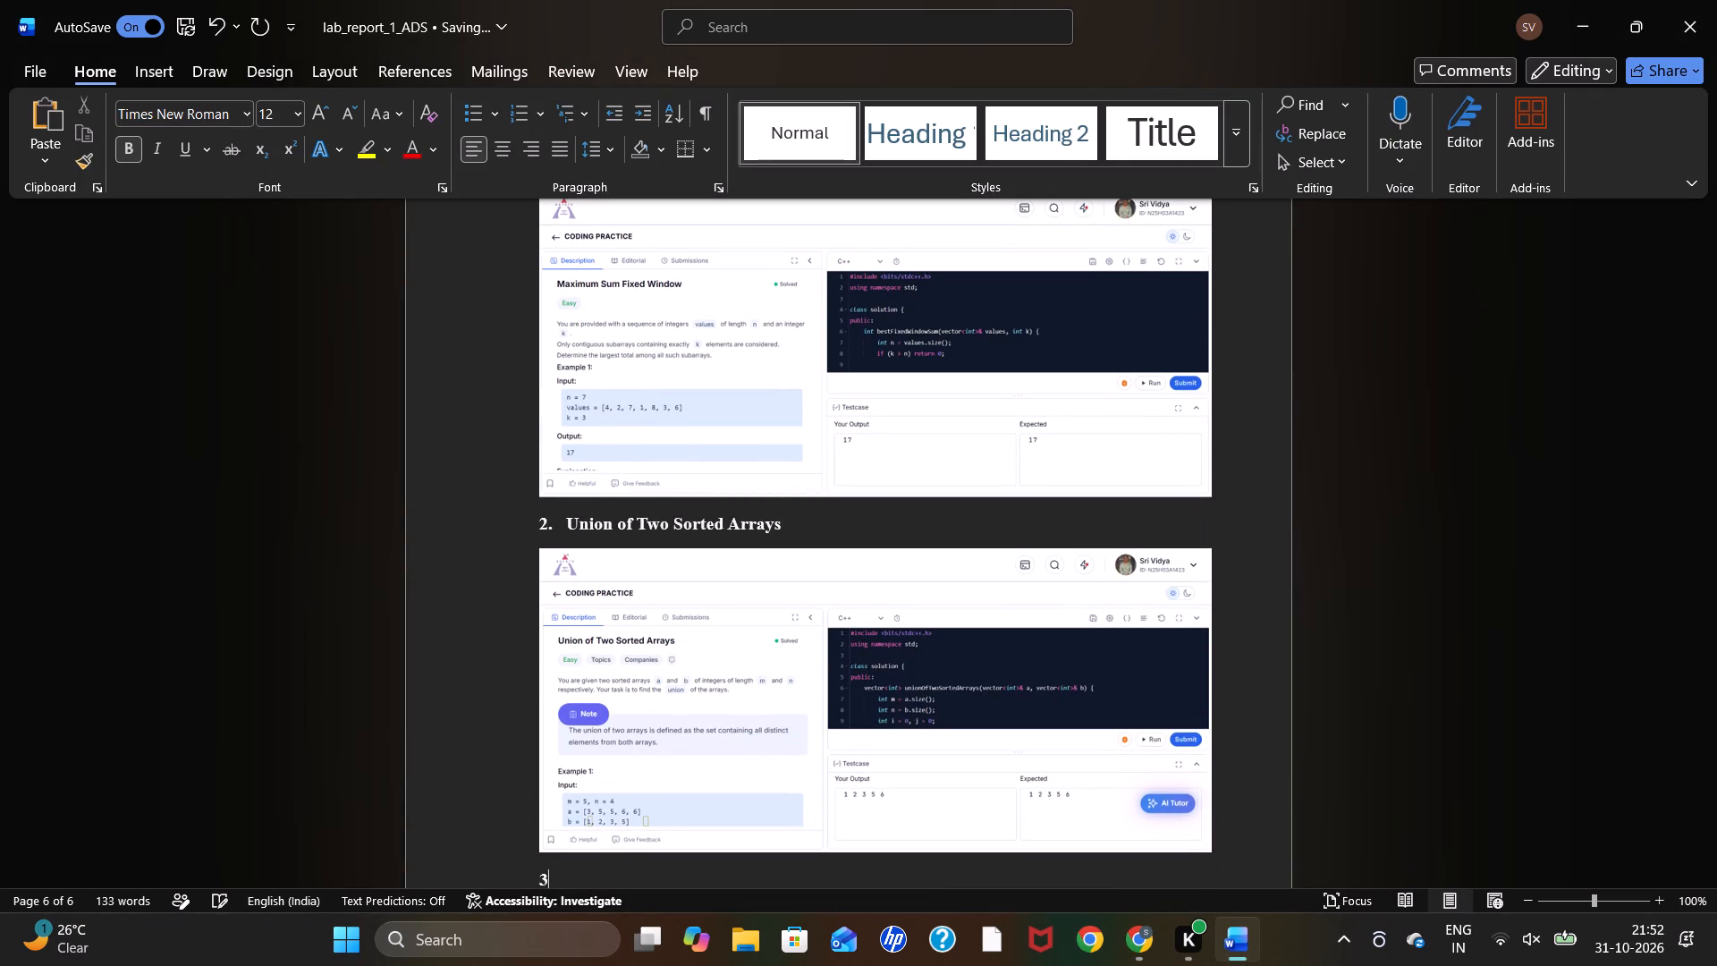
{"action": "type", "text": "."}
{"action": "key", "text": "space"}
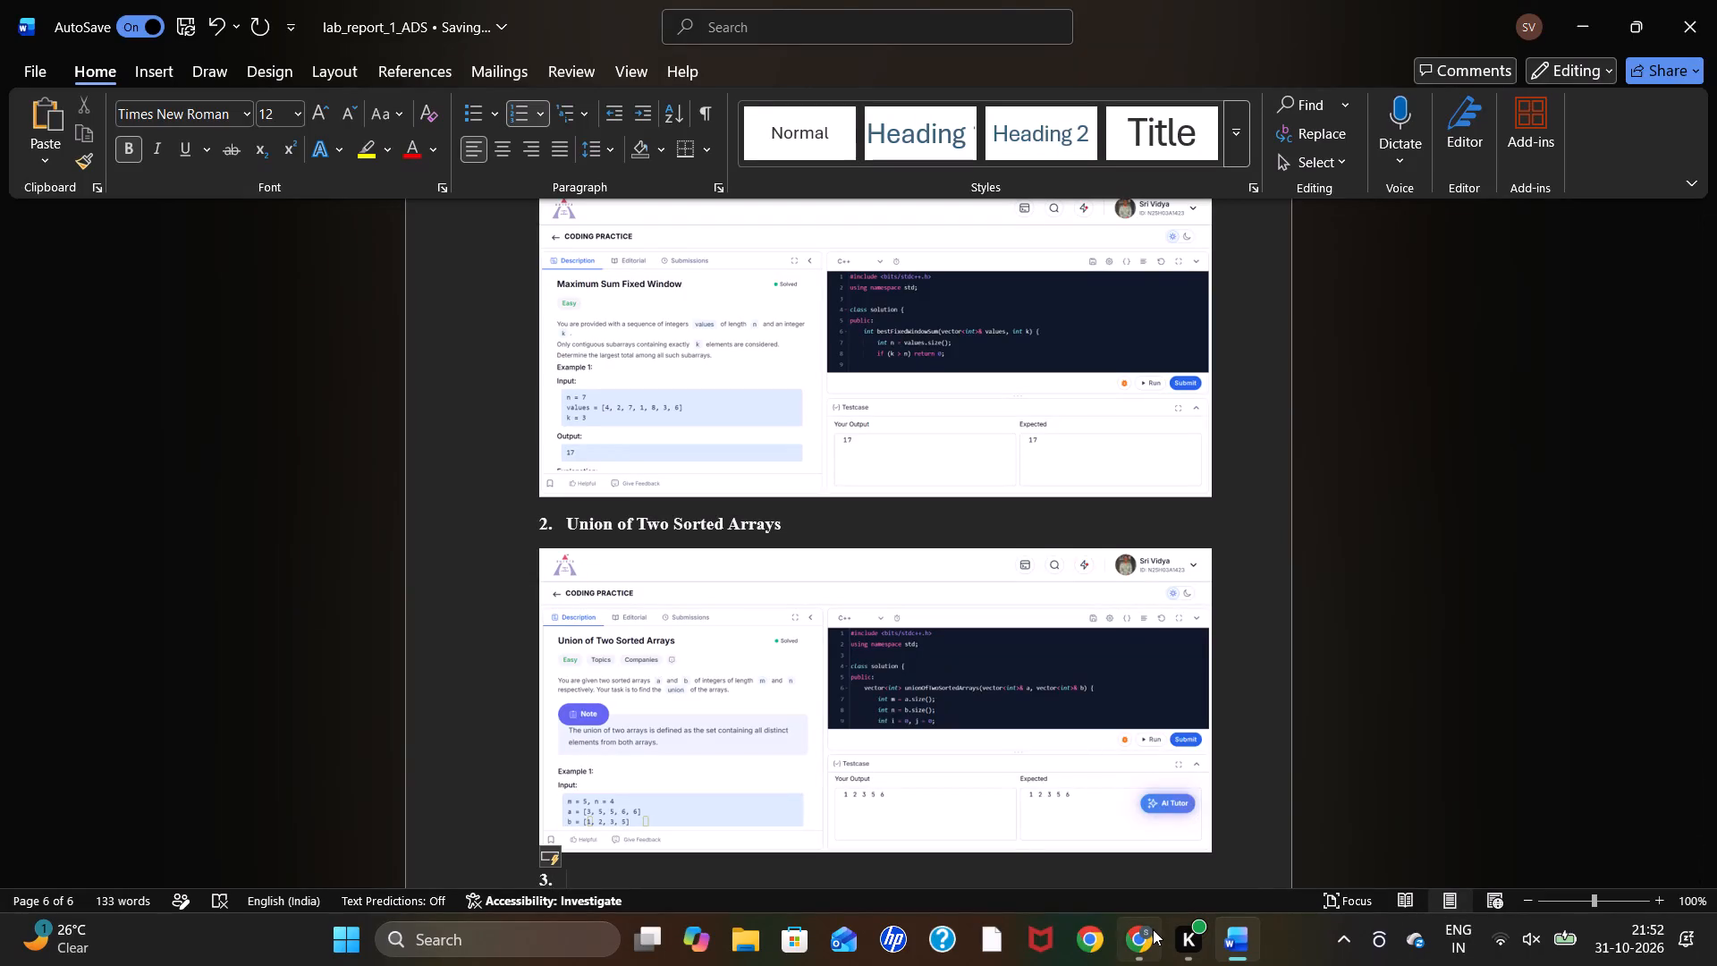
{"action": "left_click", "coordinate": [1148, 802]}
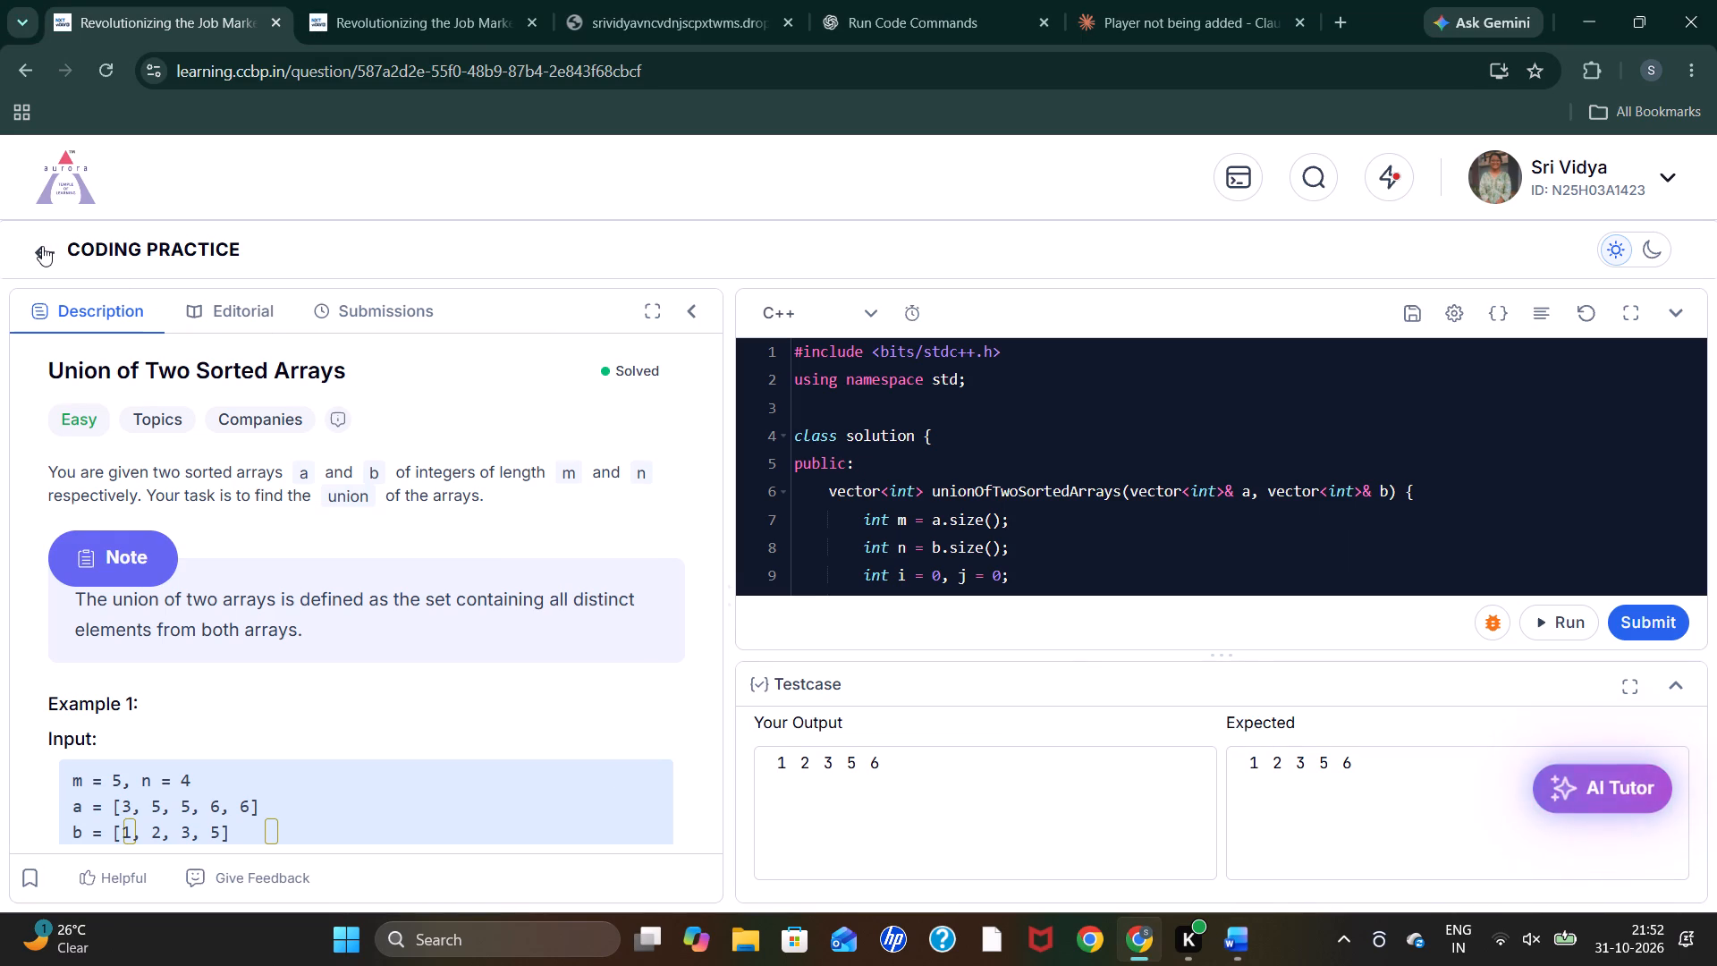
{"action": "left_click", "coordinate": [42, 246]}
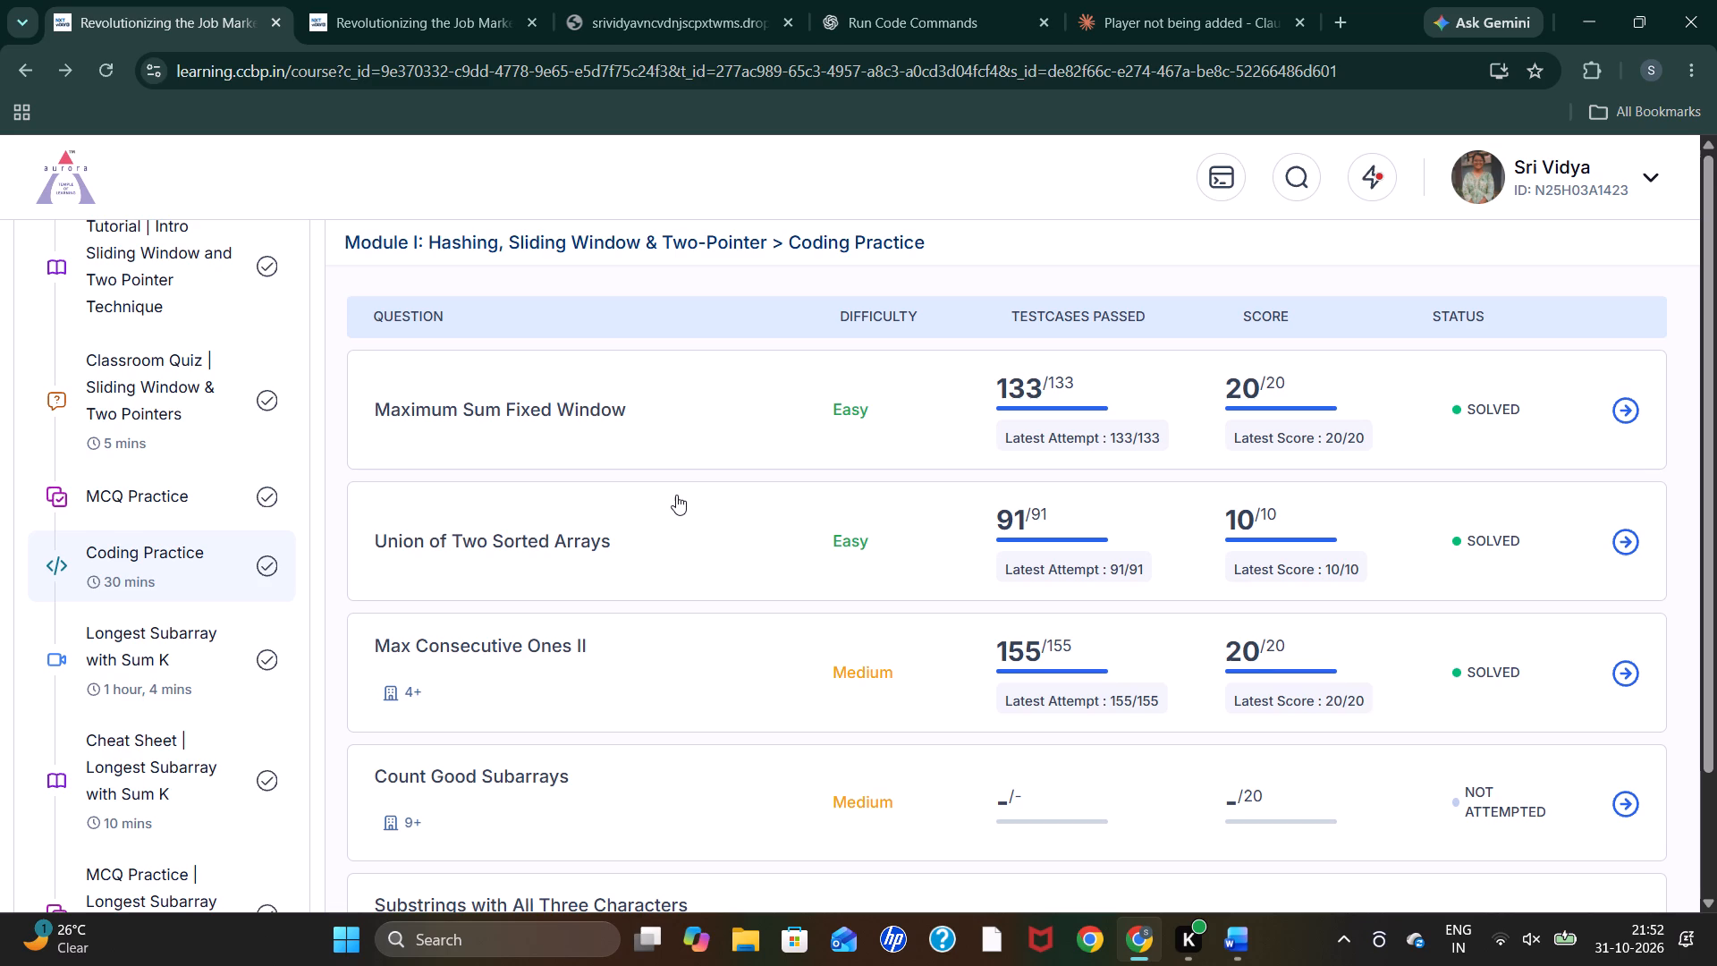
{"action": "scroll", "coordinate": [557, 697], "scroll_direction": "down", "scroll_amount": 1}
{"action": "left_click_drag", "start_coordinate": [597, 619], "coordinate": [365, 615]}
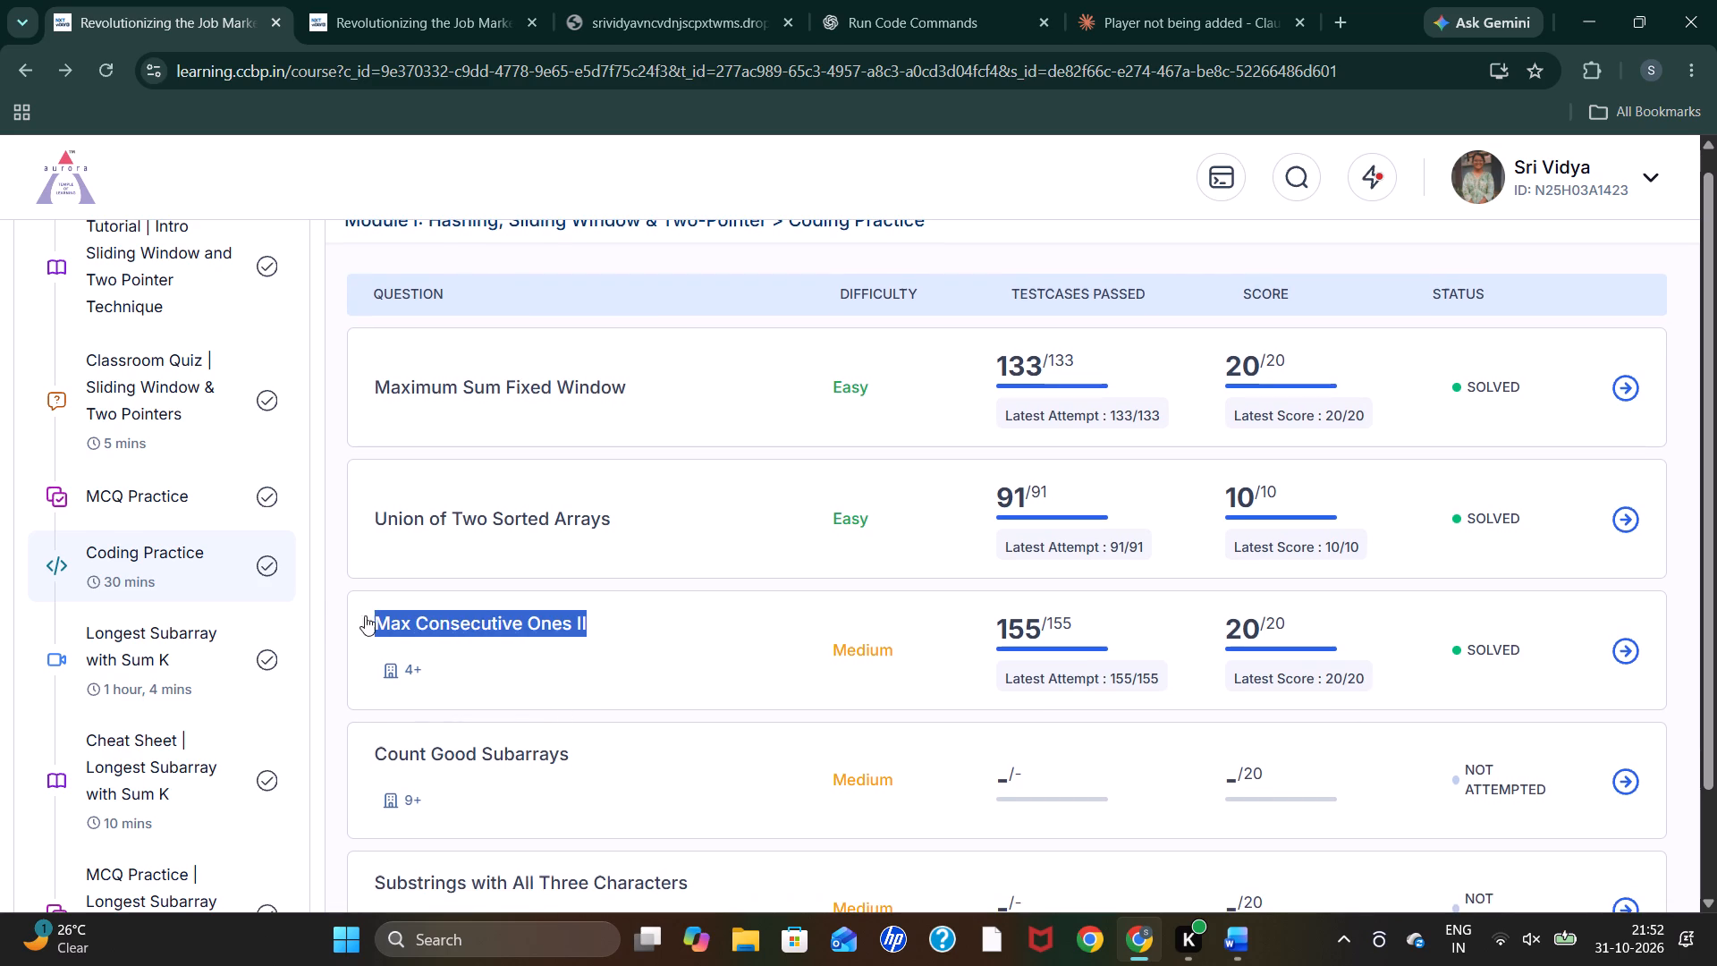
{"action": "left_click_drag", "start_coordinate": [365, 615], "coordinate": [328, 606]}
{"action": "key", "text": "ctrl+c"}
{"action": "left_click", "coordinate": [1243, 878]}
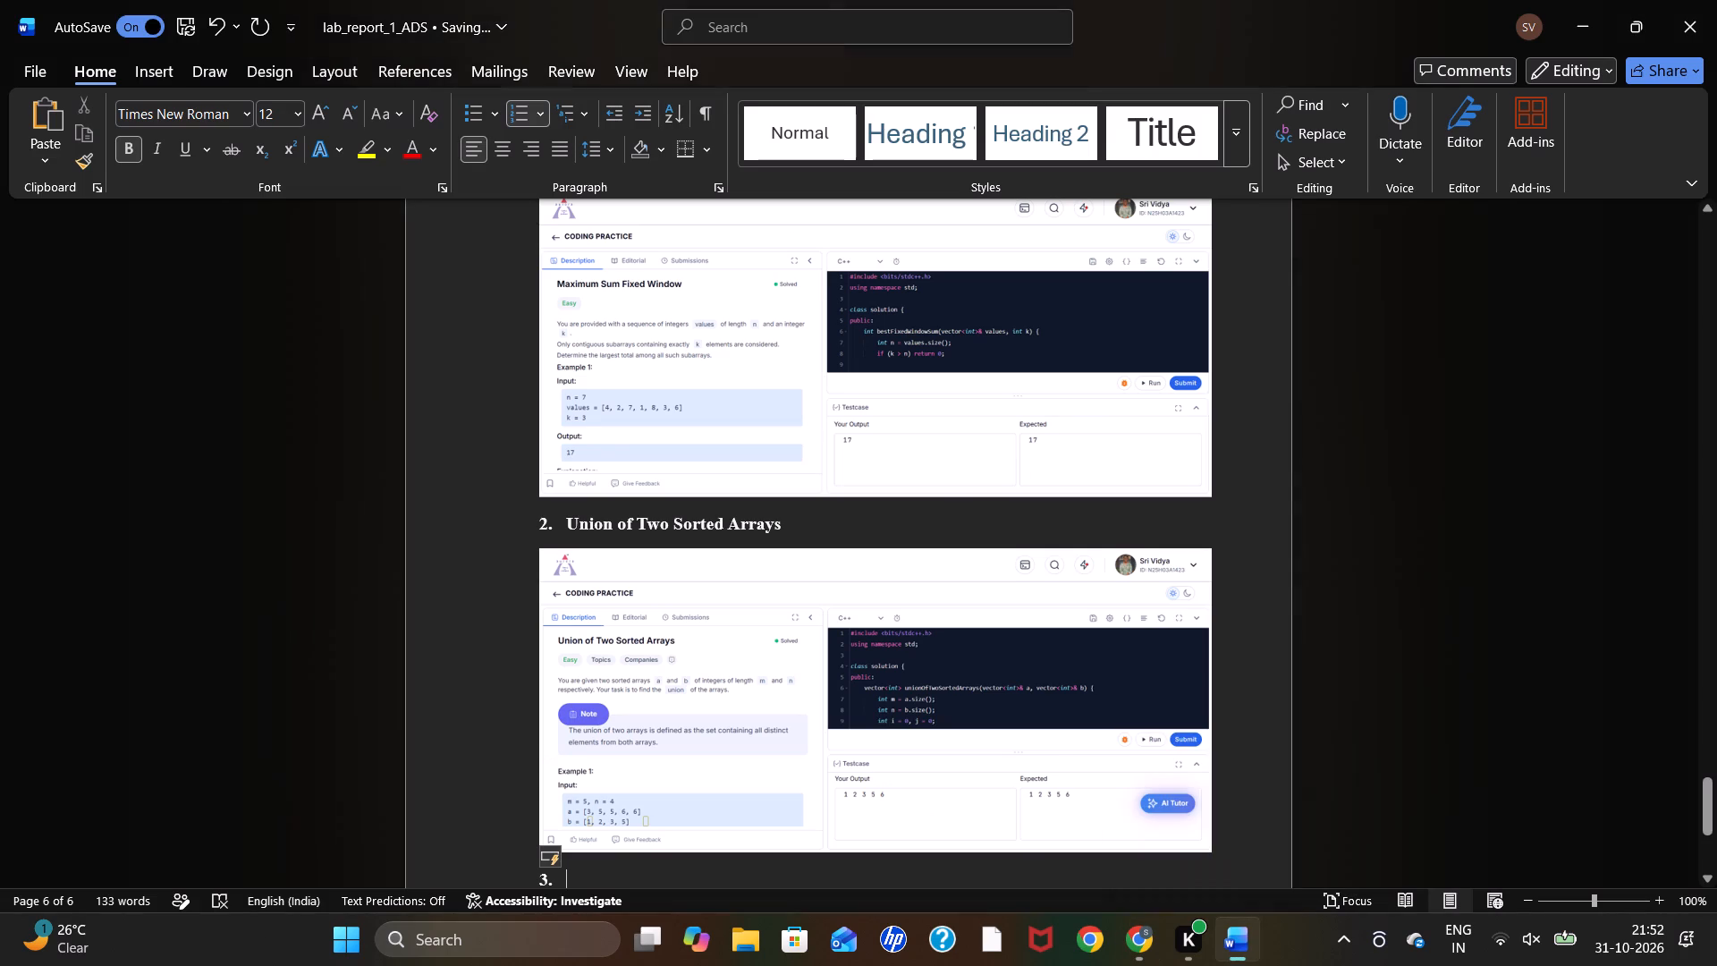
{"action": "key", "text": "ctrl+v"}
{"action": "key", "text": "Return"}
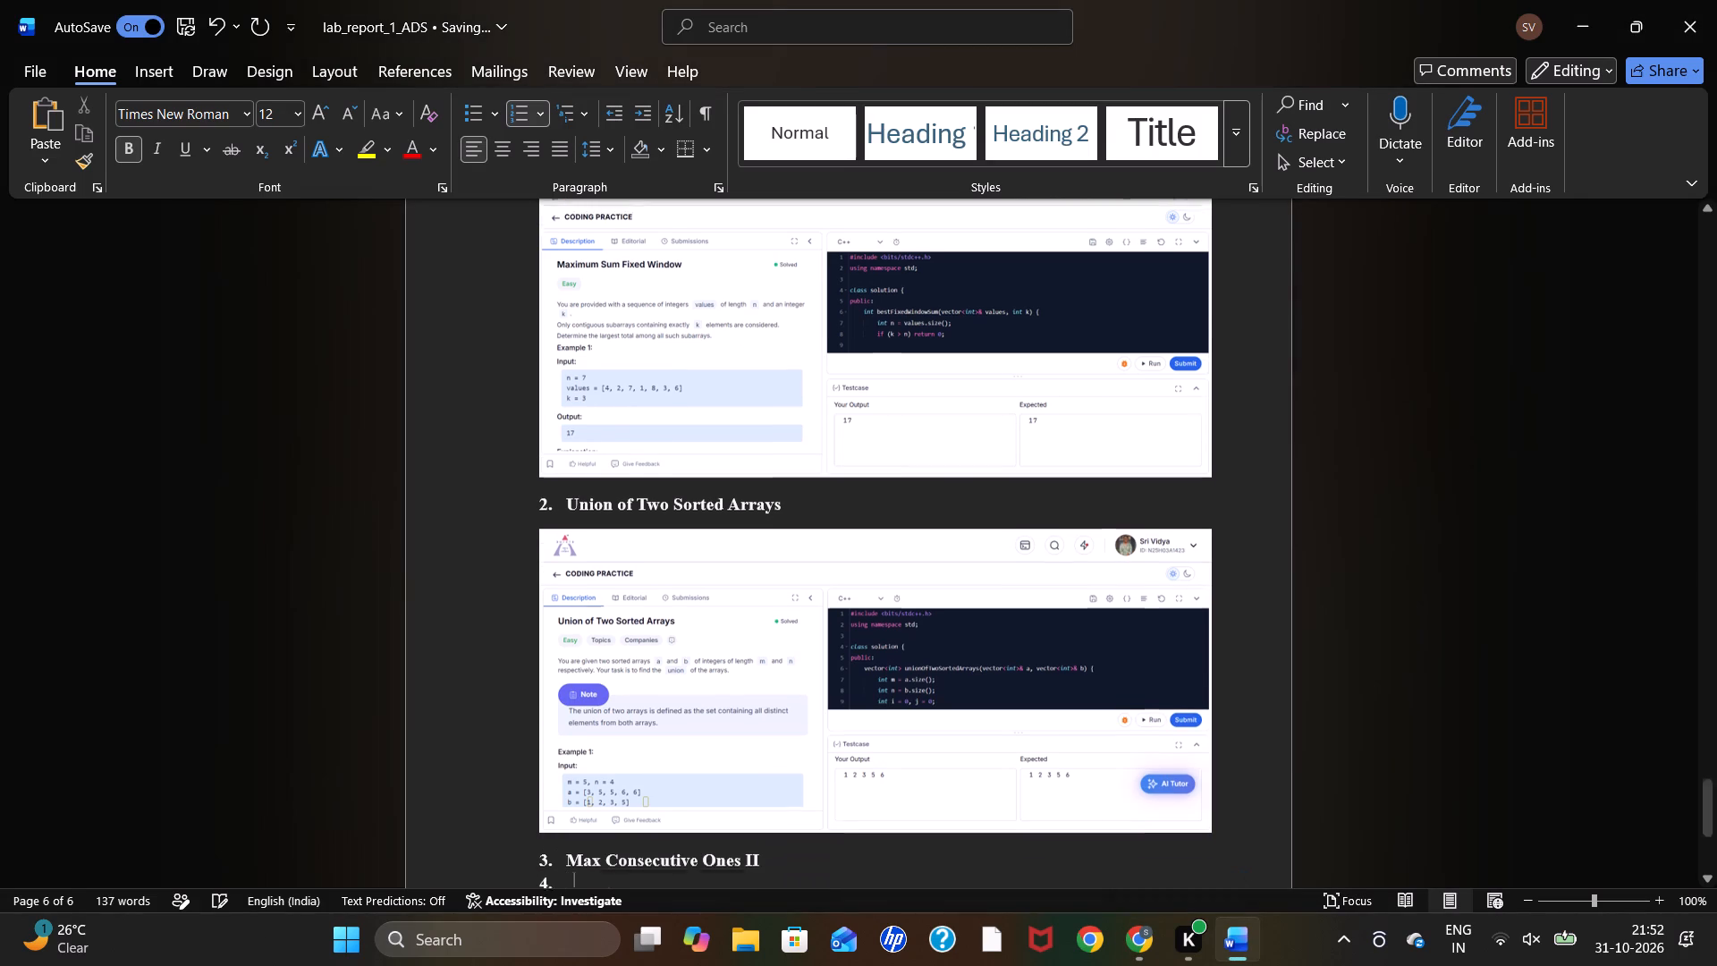
{"action": "key", "text": "BackSpace"}
{"action": "key", "text": "BackSpace"}
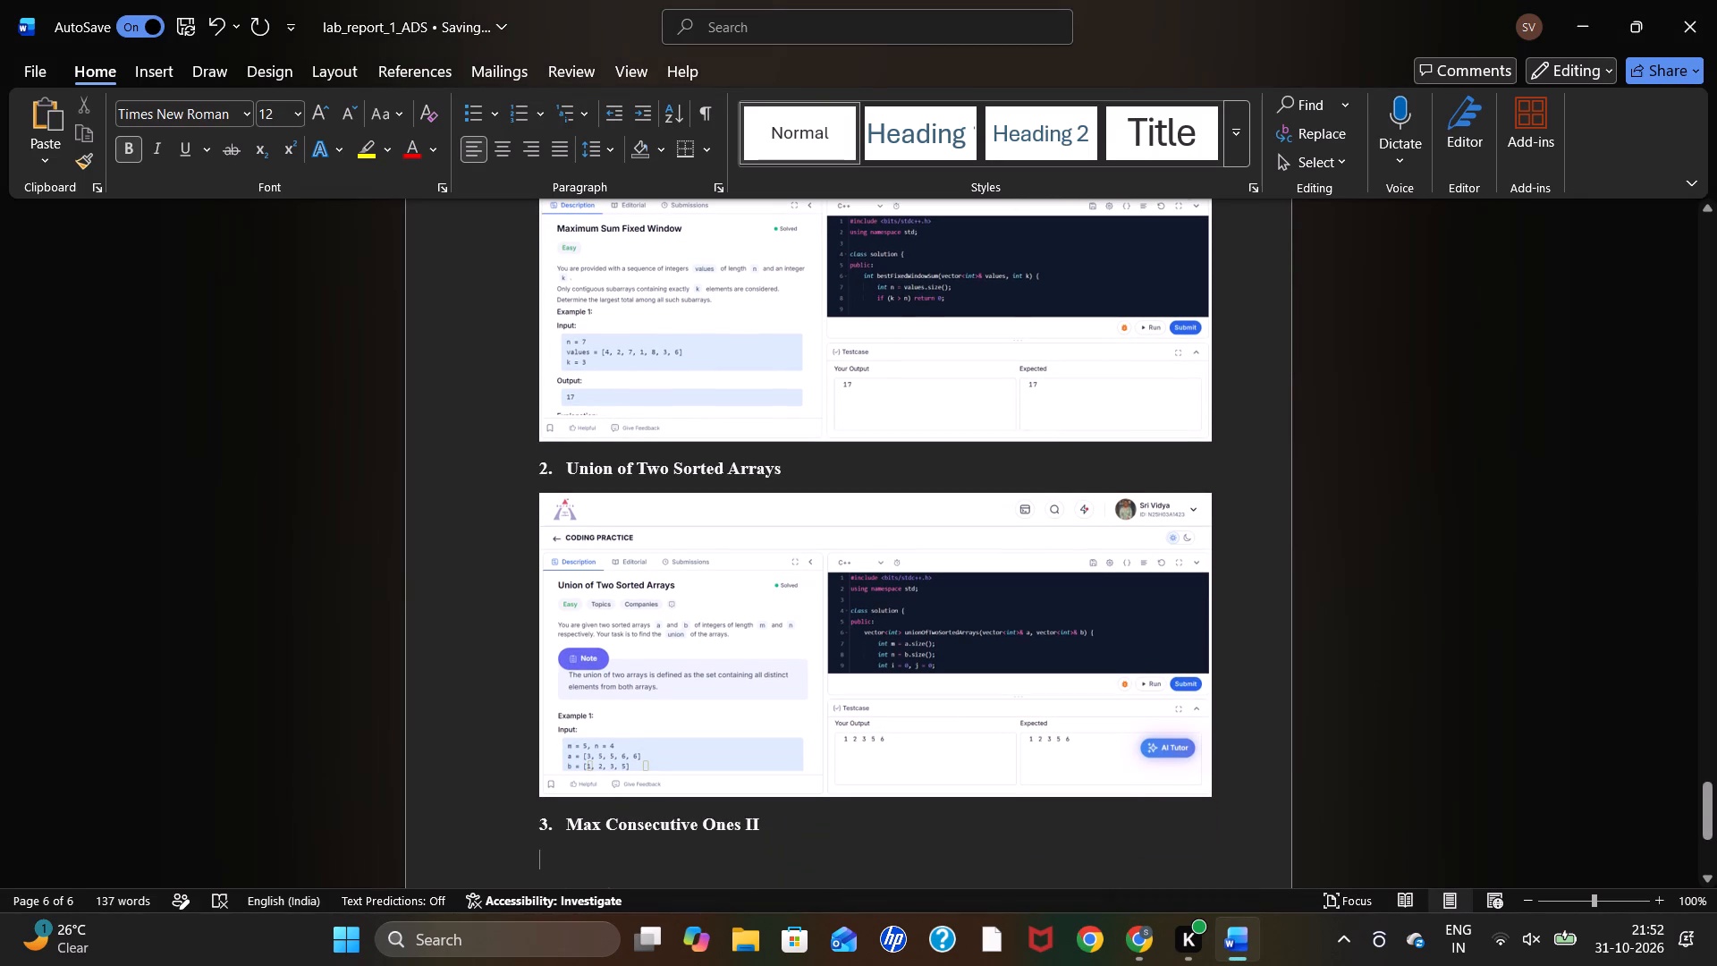
In Chrome, open Max Consecutive Ones II, run its solution and bring the actual and expected output into view.
{"action": "left_click", "coordinate": [1153, 845]}
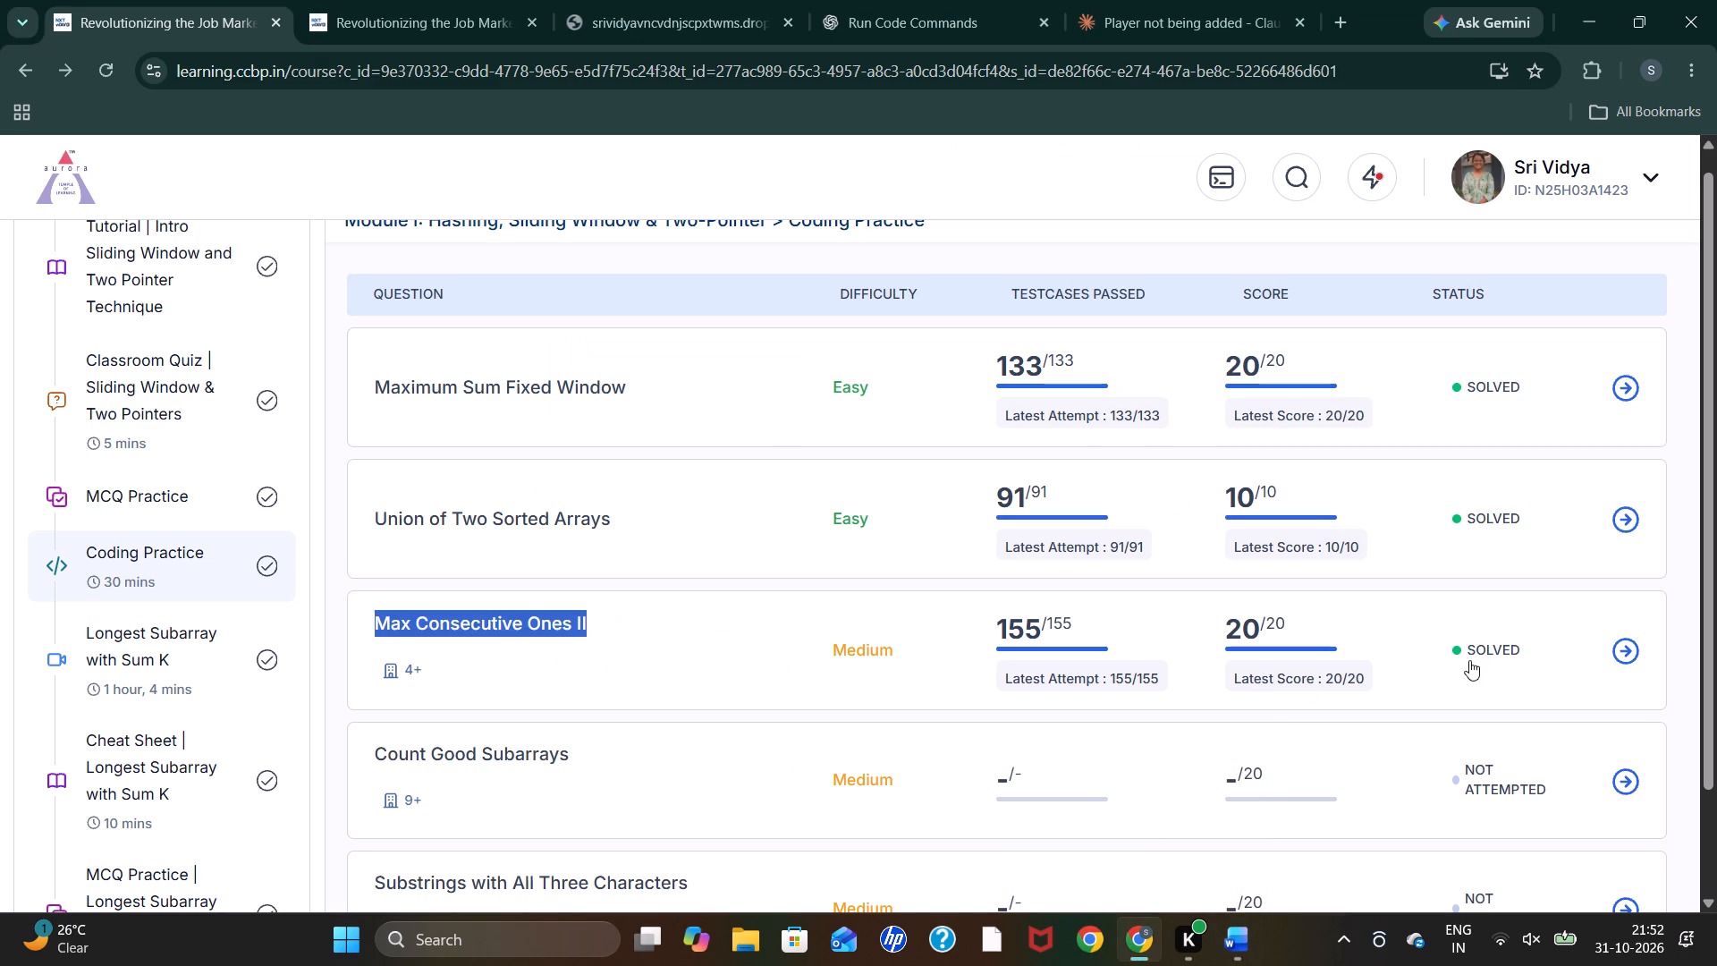
{"action": "left_click", "coordinate": [1619, 648]}
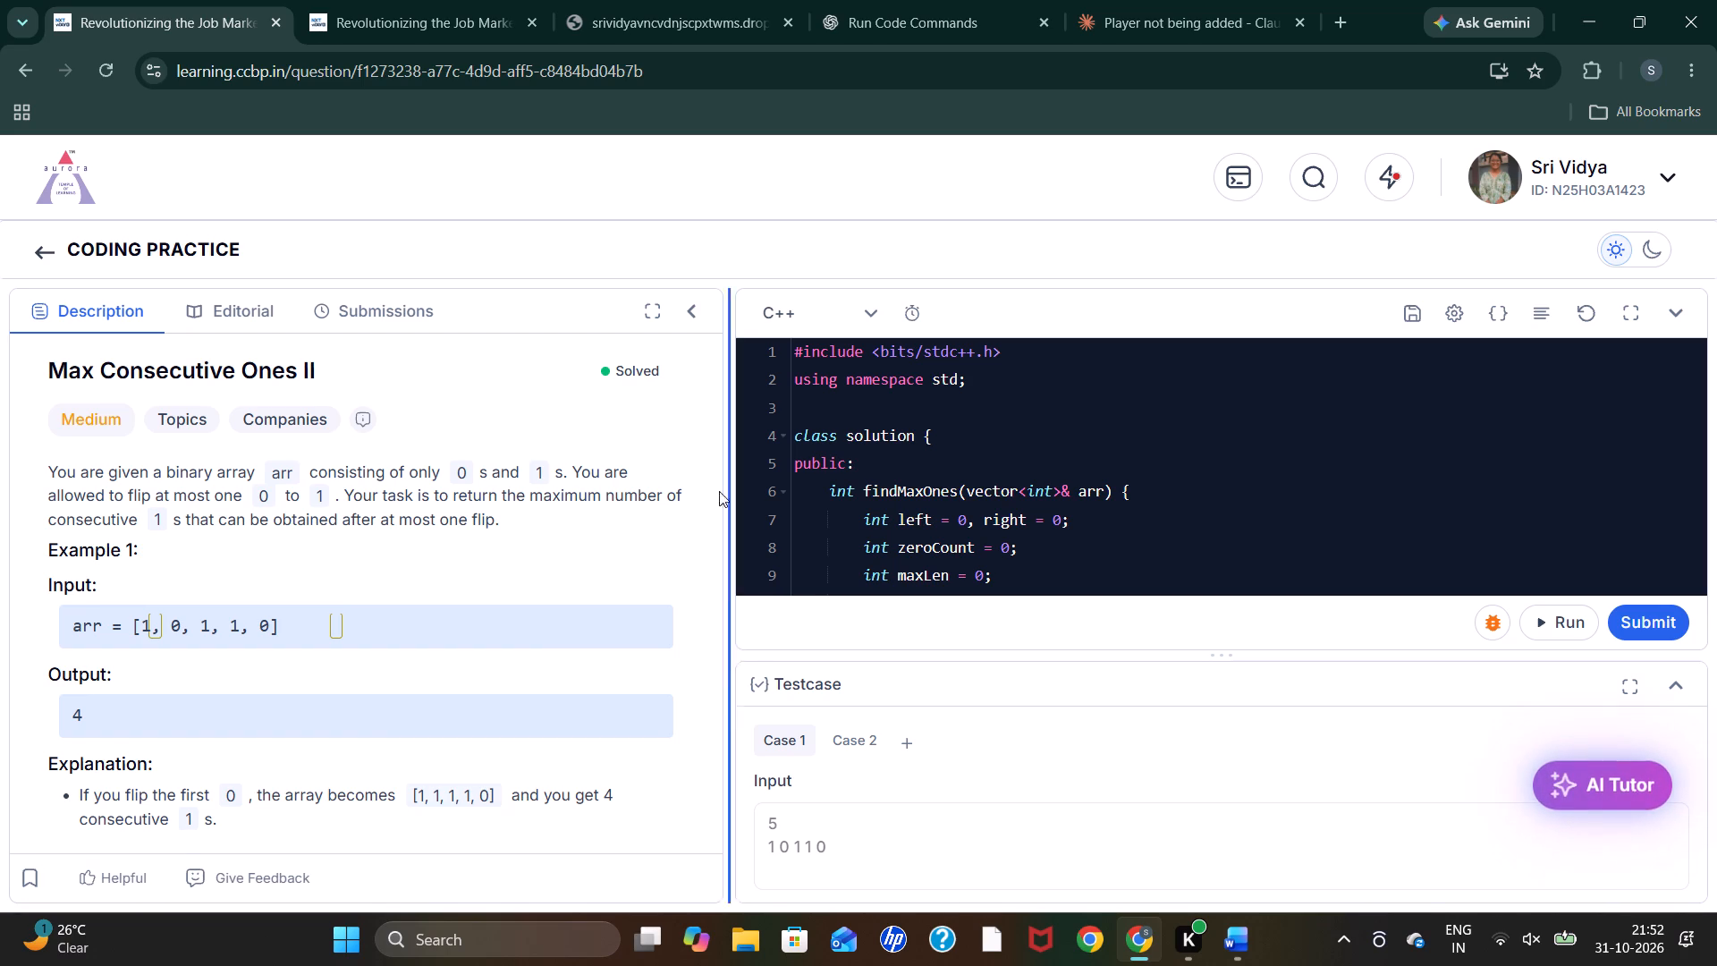
{"action": "left_click", "coordinate": [1544, 629]}
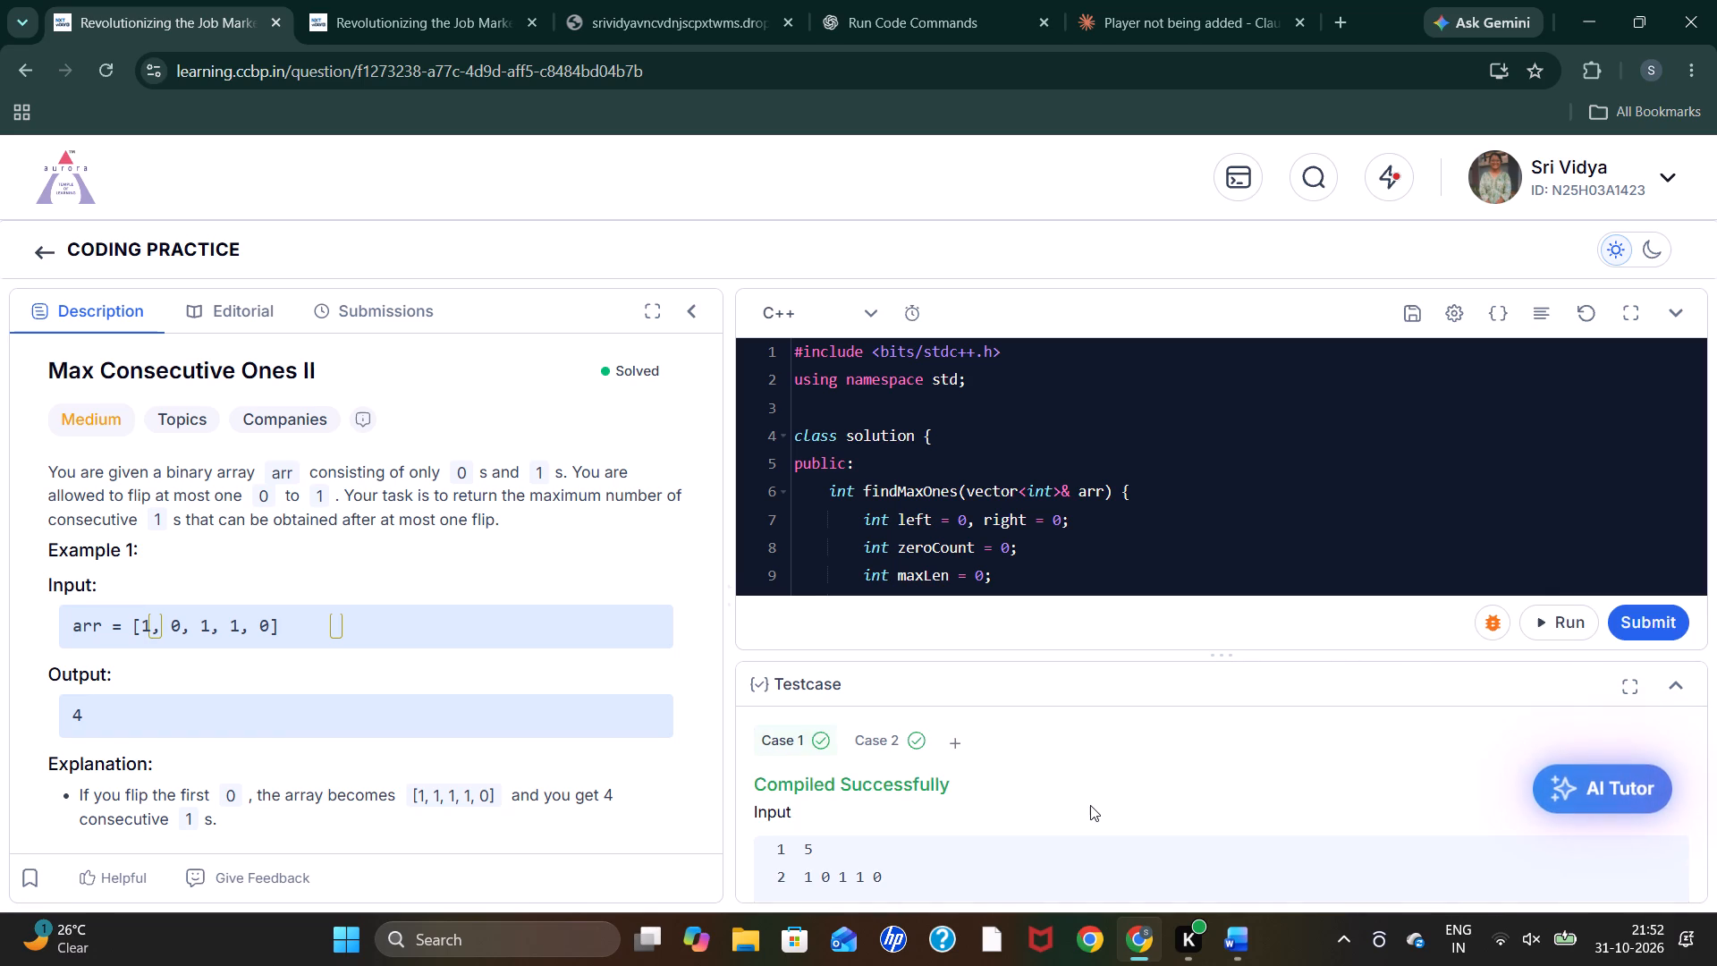
{"action": "scroll", "coordinate": [1090, 805], "scroll_direction": "down", "scroll_amount": 3}
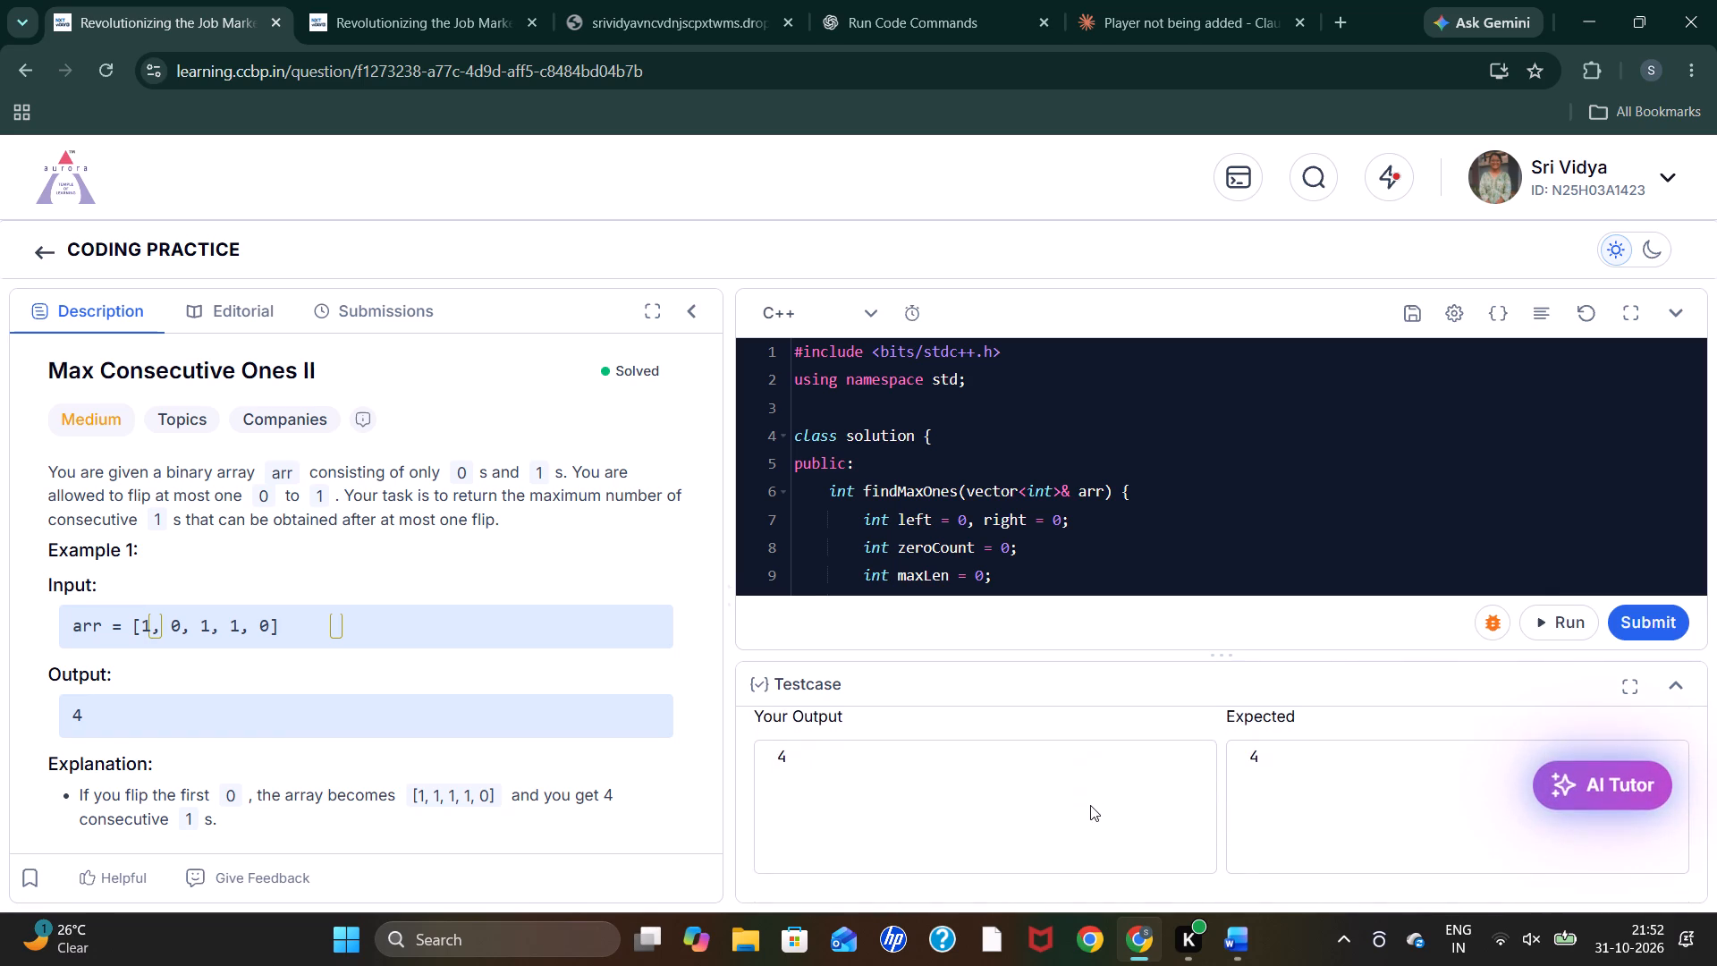
{"action": "scroll", "coordinate": [1090, 805], "scroll_direction": "down", "scroll_amount": 1}
Capture the full problem page with code and output, and paste it under the Max Consecutive Ones II title in Word.
{"action": "key", "text": "Print"}
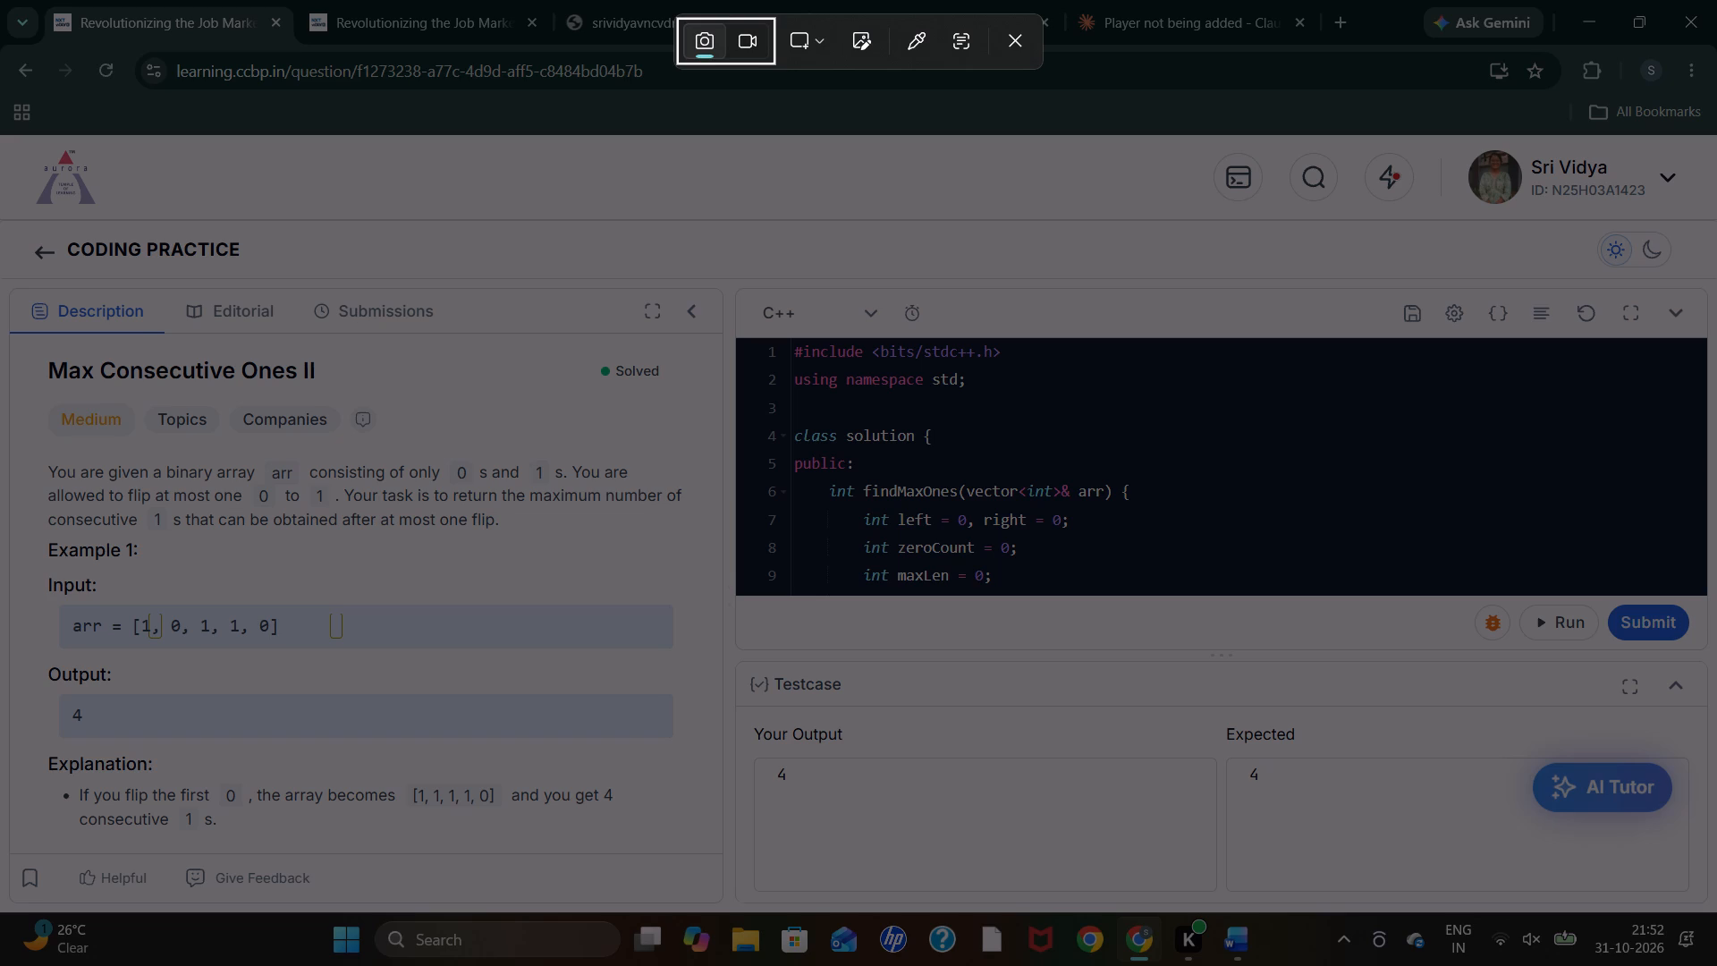
{"action": "left_click_drag", "start_coordinate": [3, 131], "coordinate": [1201, 825]}
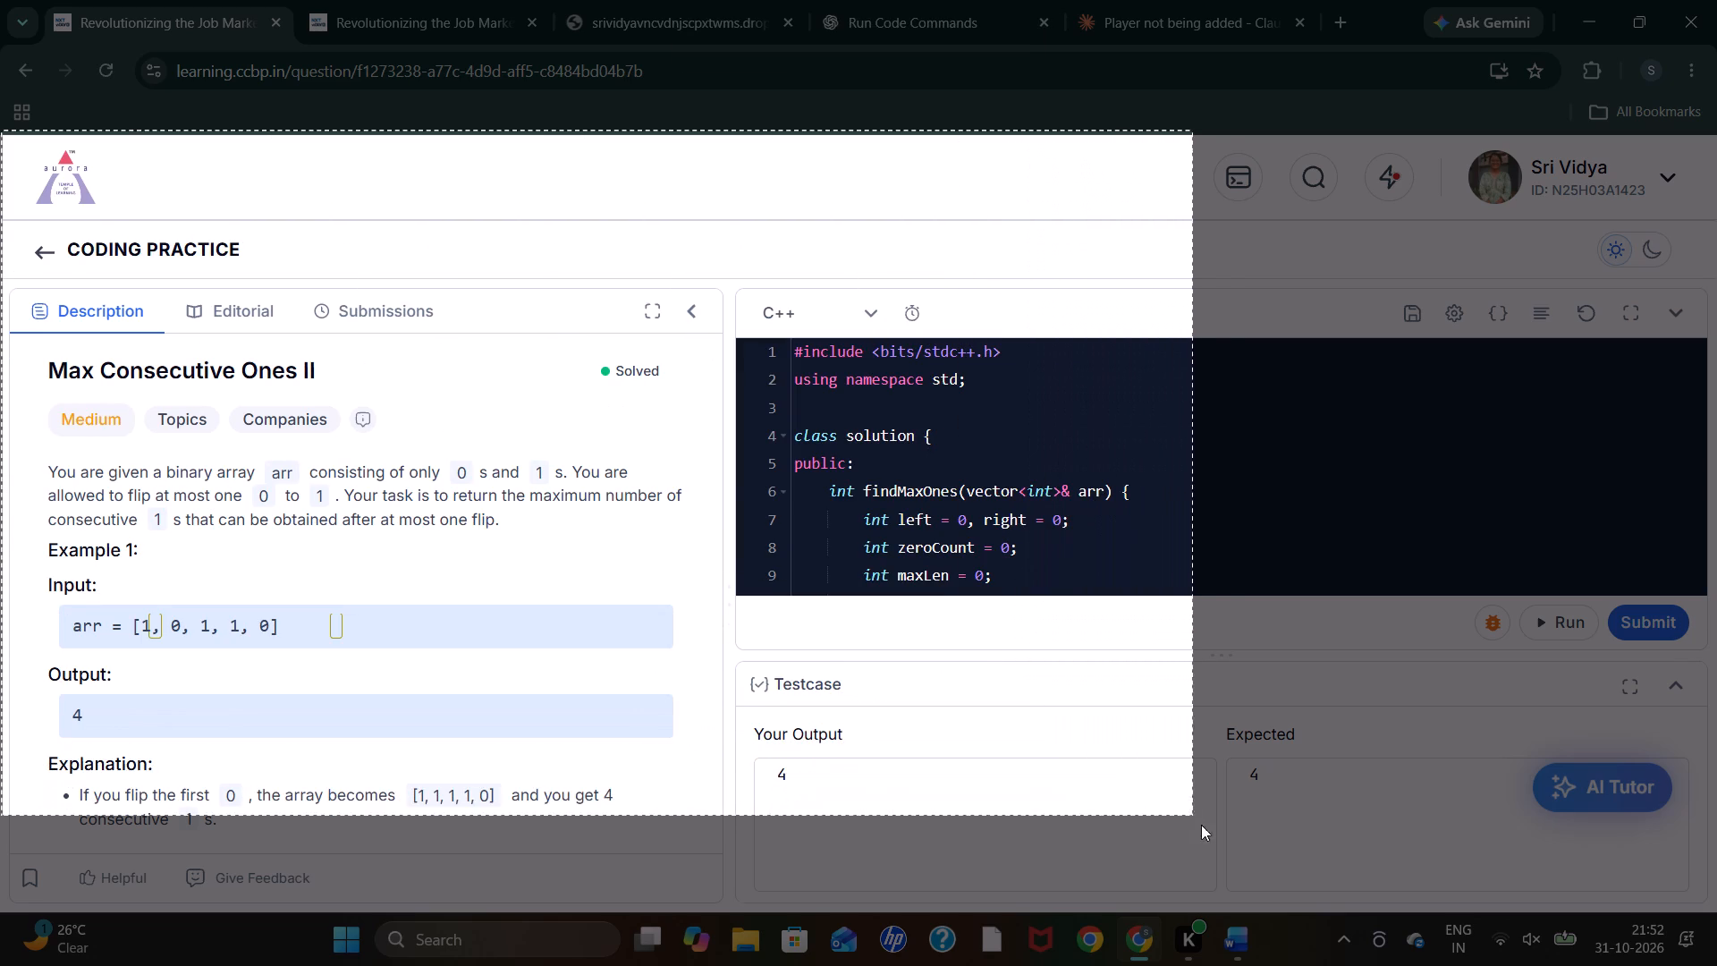
{"action": "left_click_drag", "start_coordinate": [1201, 825], "coordinate": [1518, 926]}
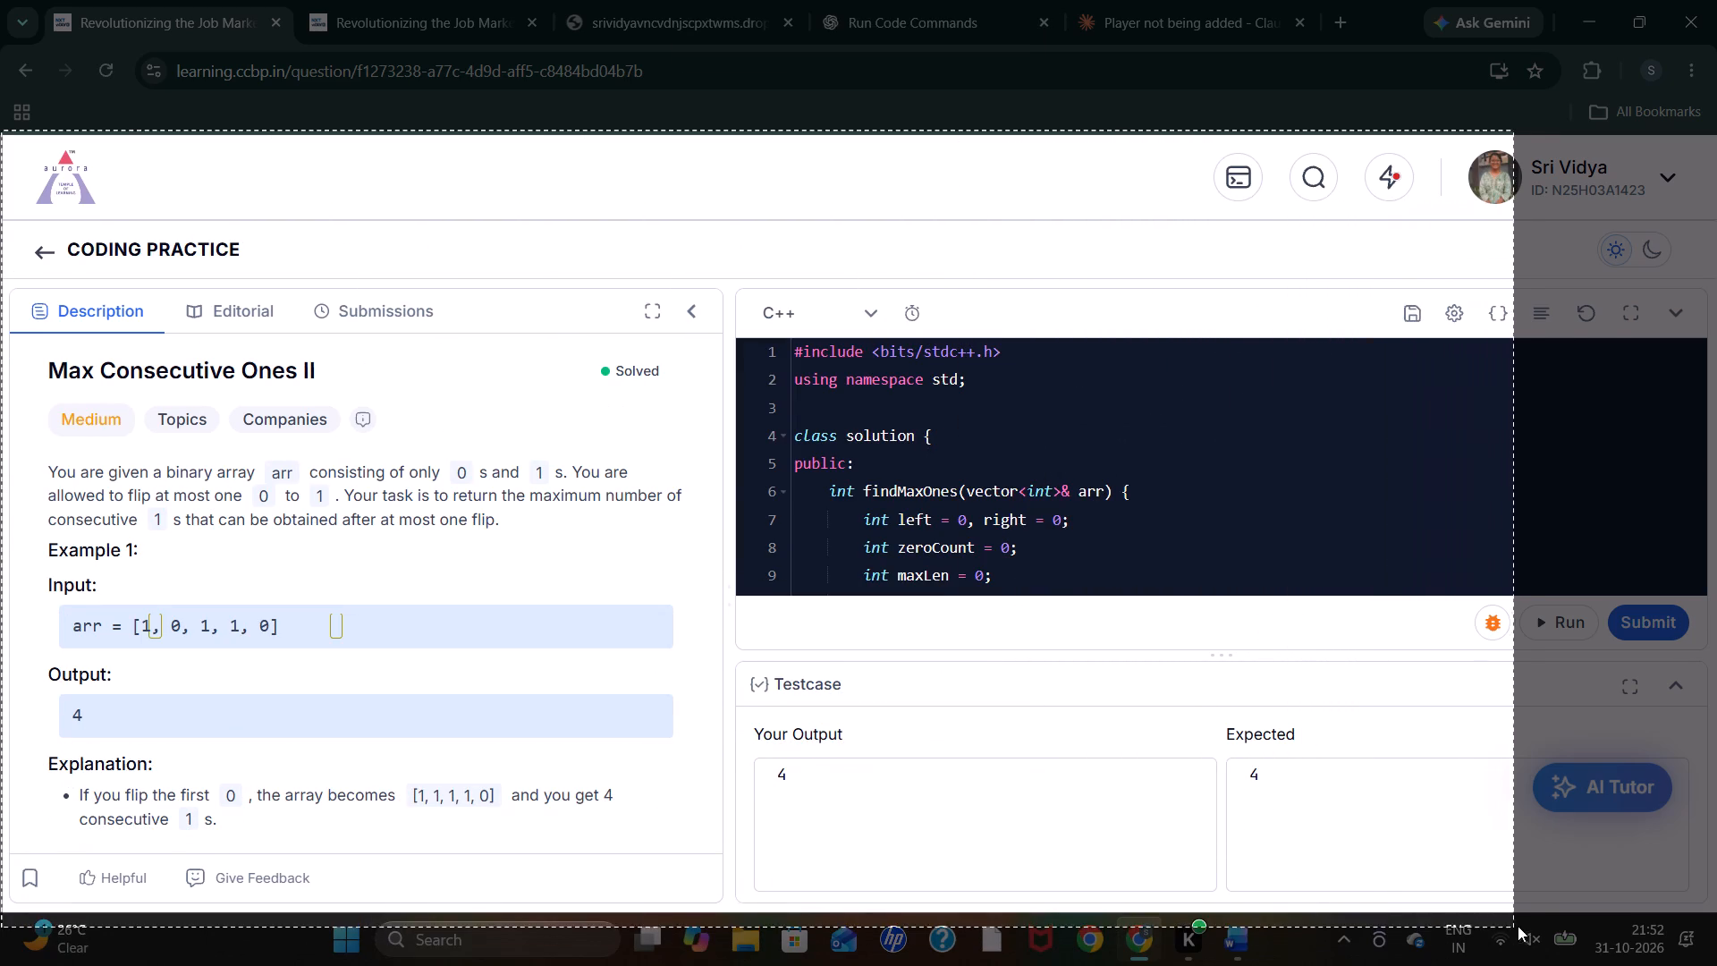
{"action": "left_click_drag", "start_coordinate": [1518, 926], "coordinate": [1716, 913]}
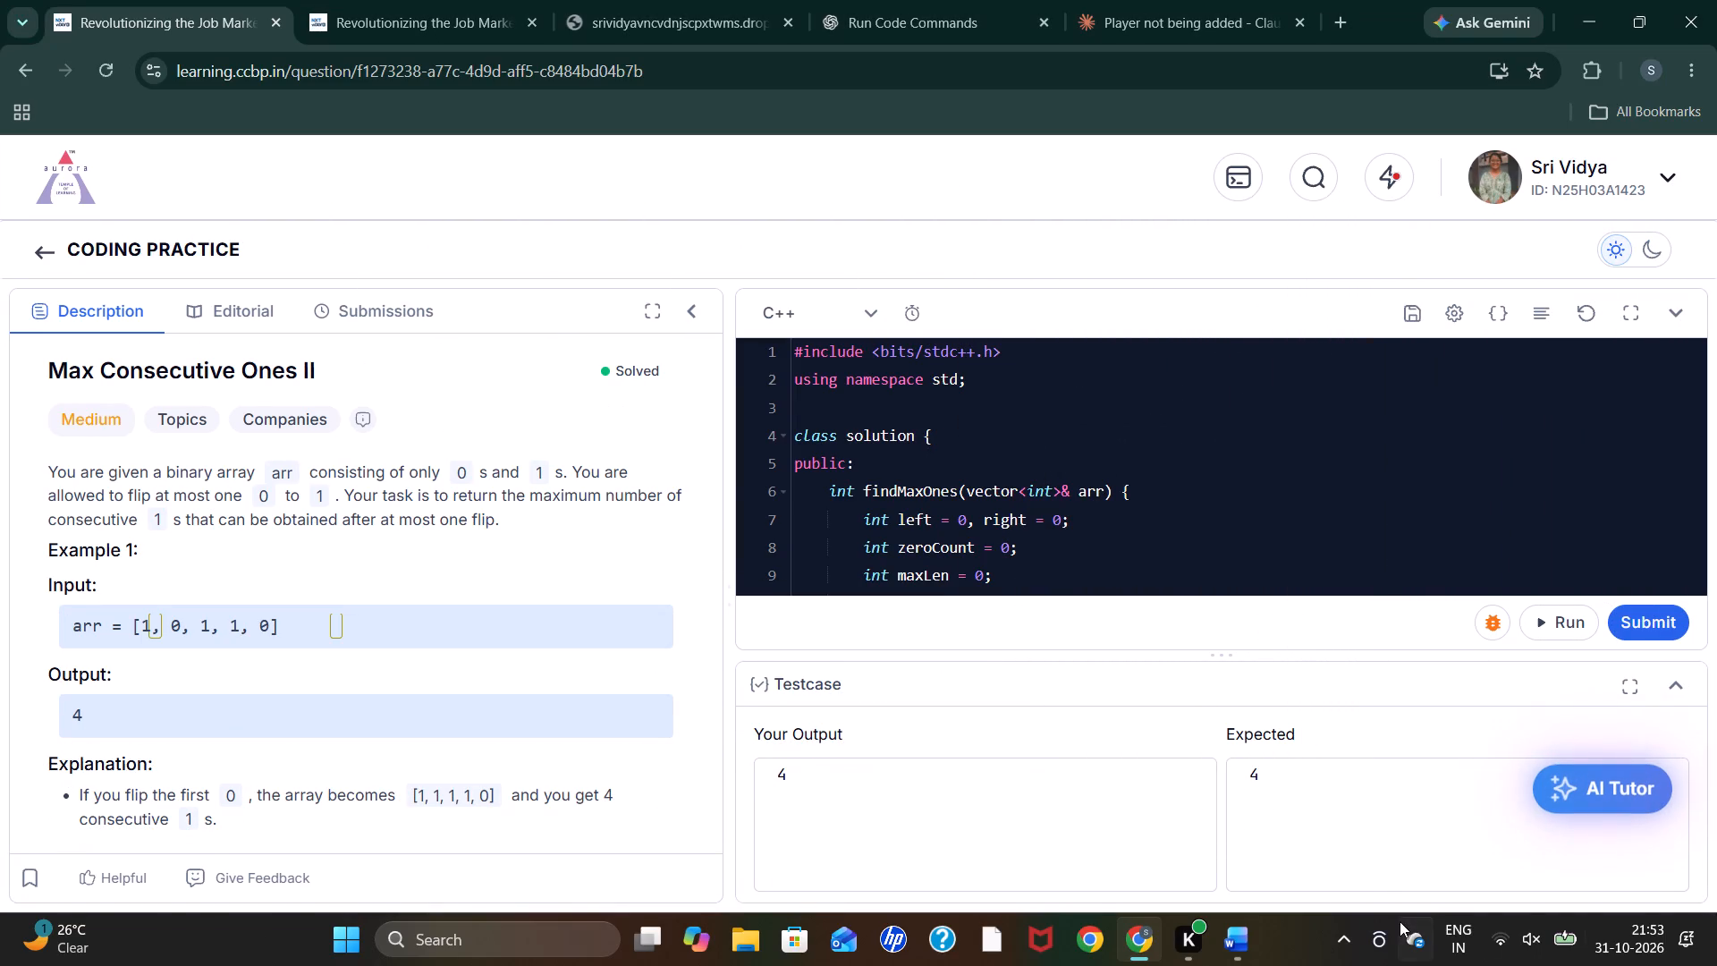
{"action": "left_click", "coordinate": [1243, 860]}
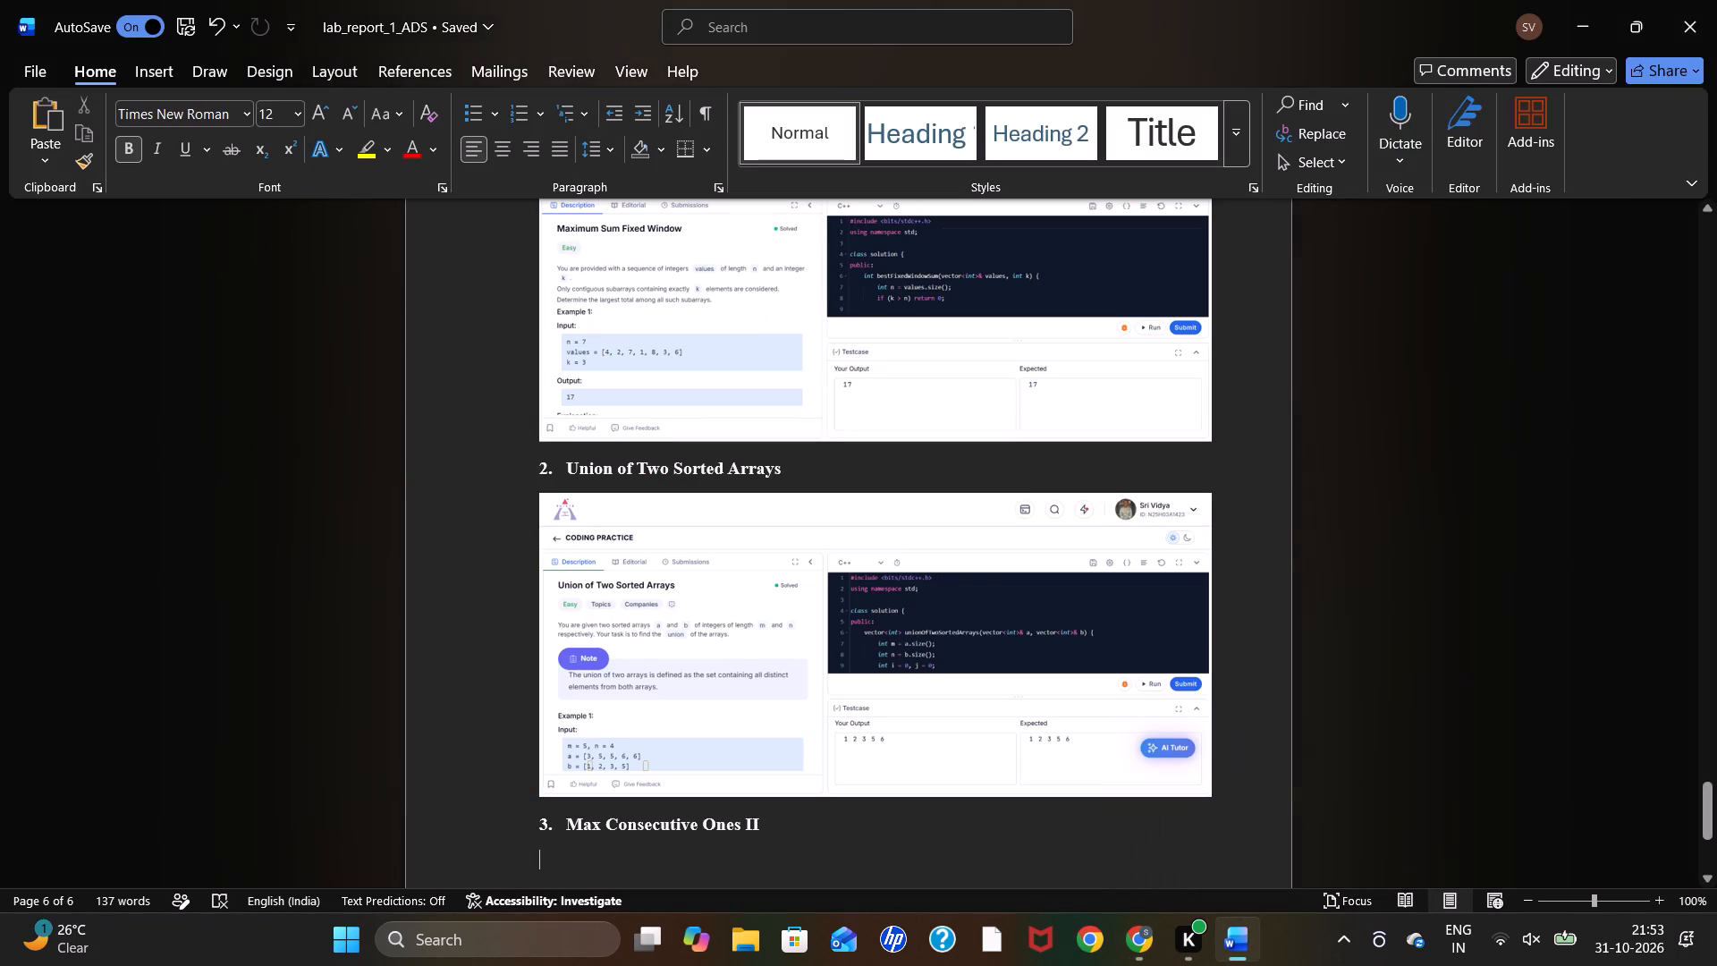
{"action": "key", "text": "ctrl+v"}
Insert blank lines before the "Max Consecutive Ones II" title to push it onto the next page above its screenshot, and renumber it 3.
{"action": "scroll", "coordinate": [906, 835], "scroll_direction": "up", "scroll_amount": 1}
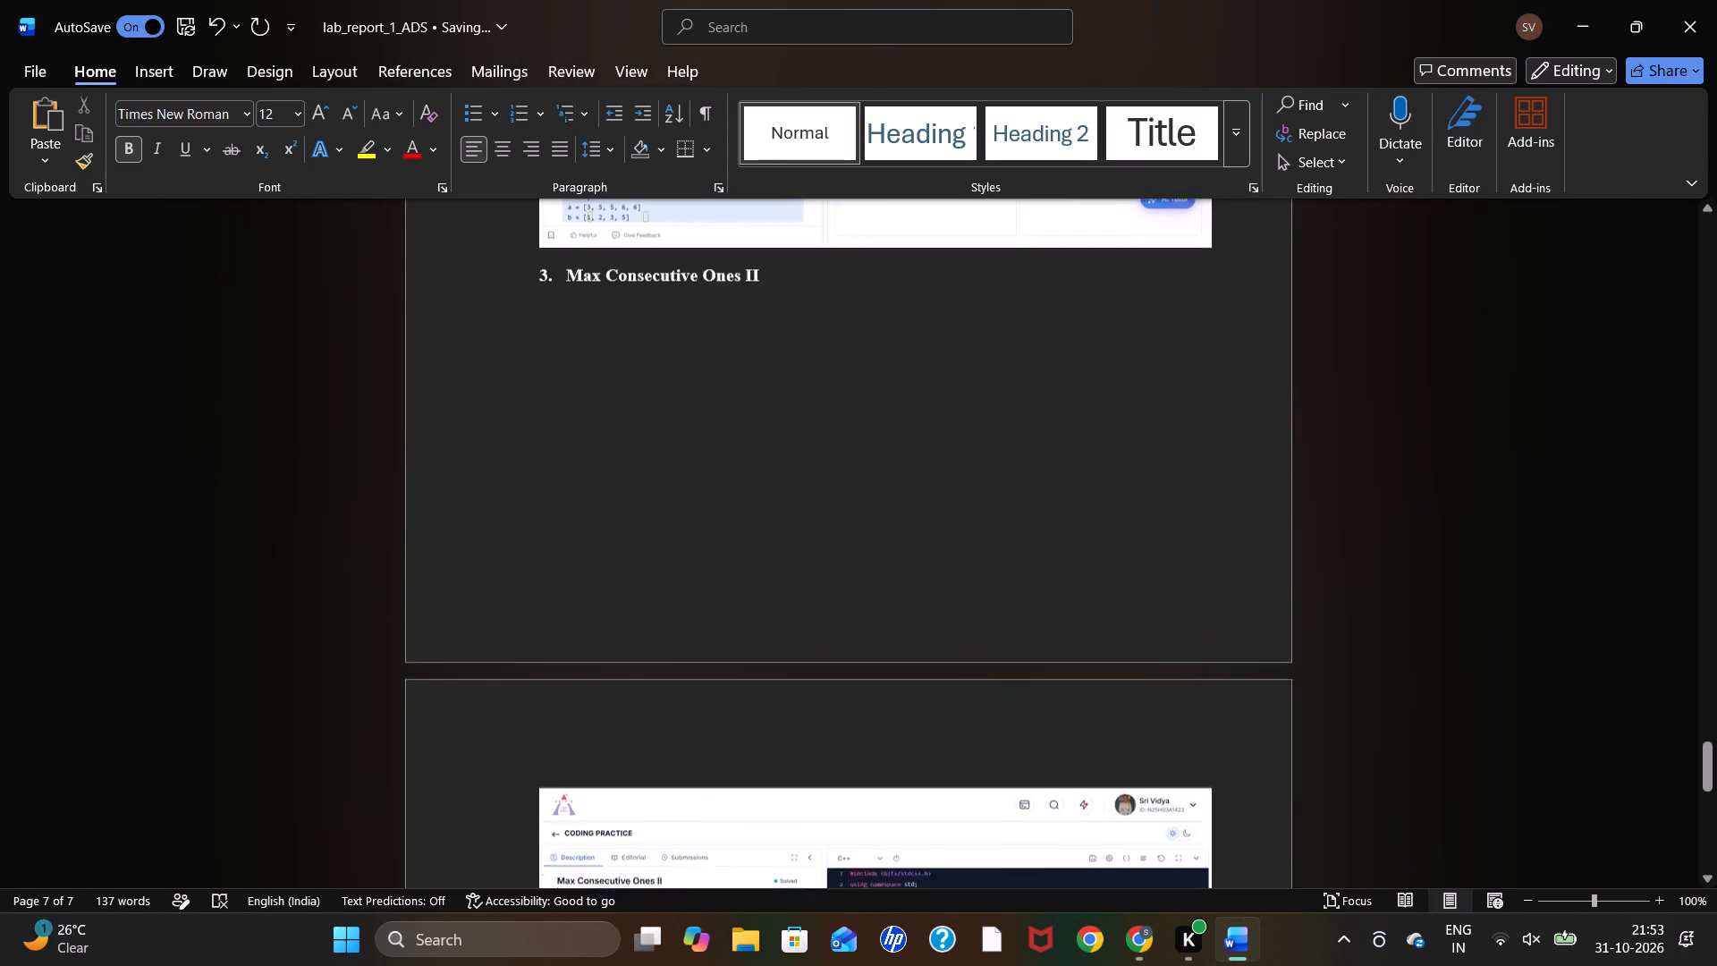
{"action": "scroll", "coordinate": [906, 835], "scroll_direction": "up", "scroll_amount": 1}
{"action": "scroll", "coordinate": [685, 660], "scroll_direction": "up", "scroll_amount": 1}
{"action": "left_click", "coordinate": [544, 577]}
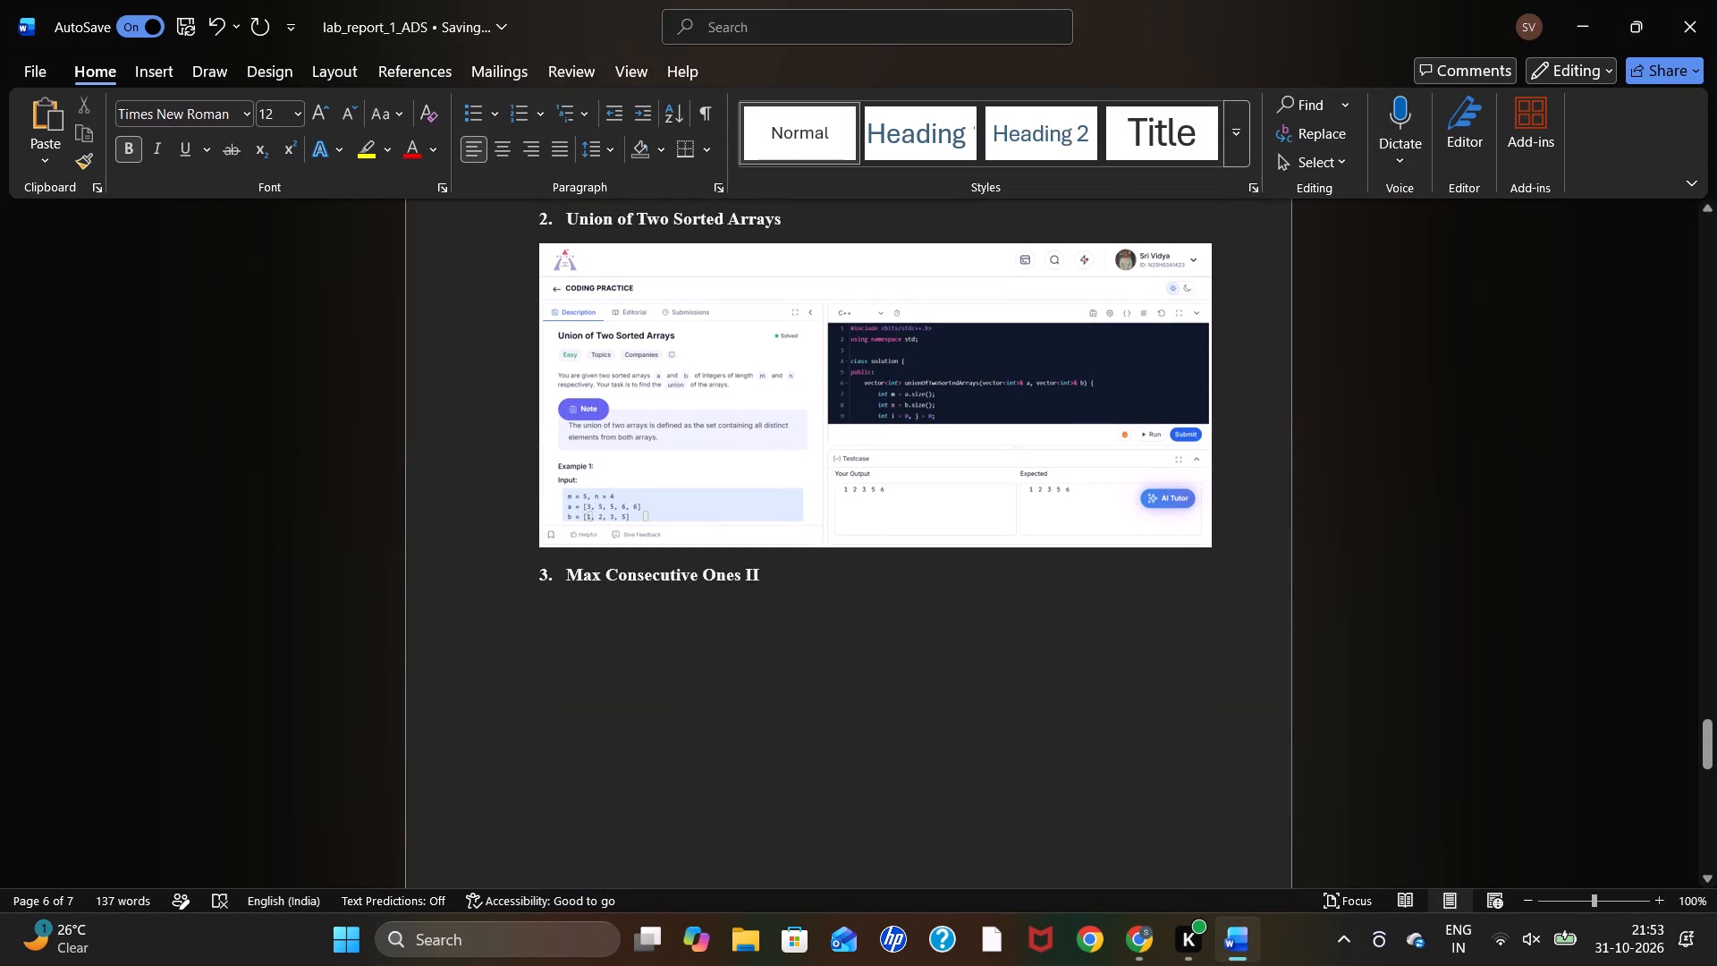
{"action": "left_click", "coordinate": [579, 581]}
{"action": "key", "text": "Left"}
{"action": "key", "text": "Left"}
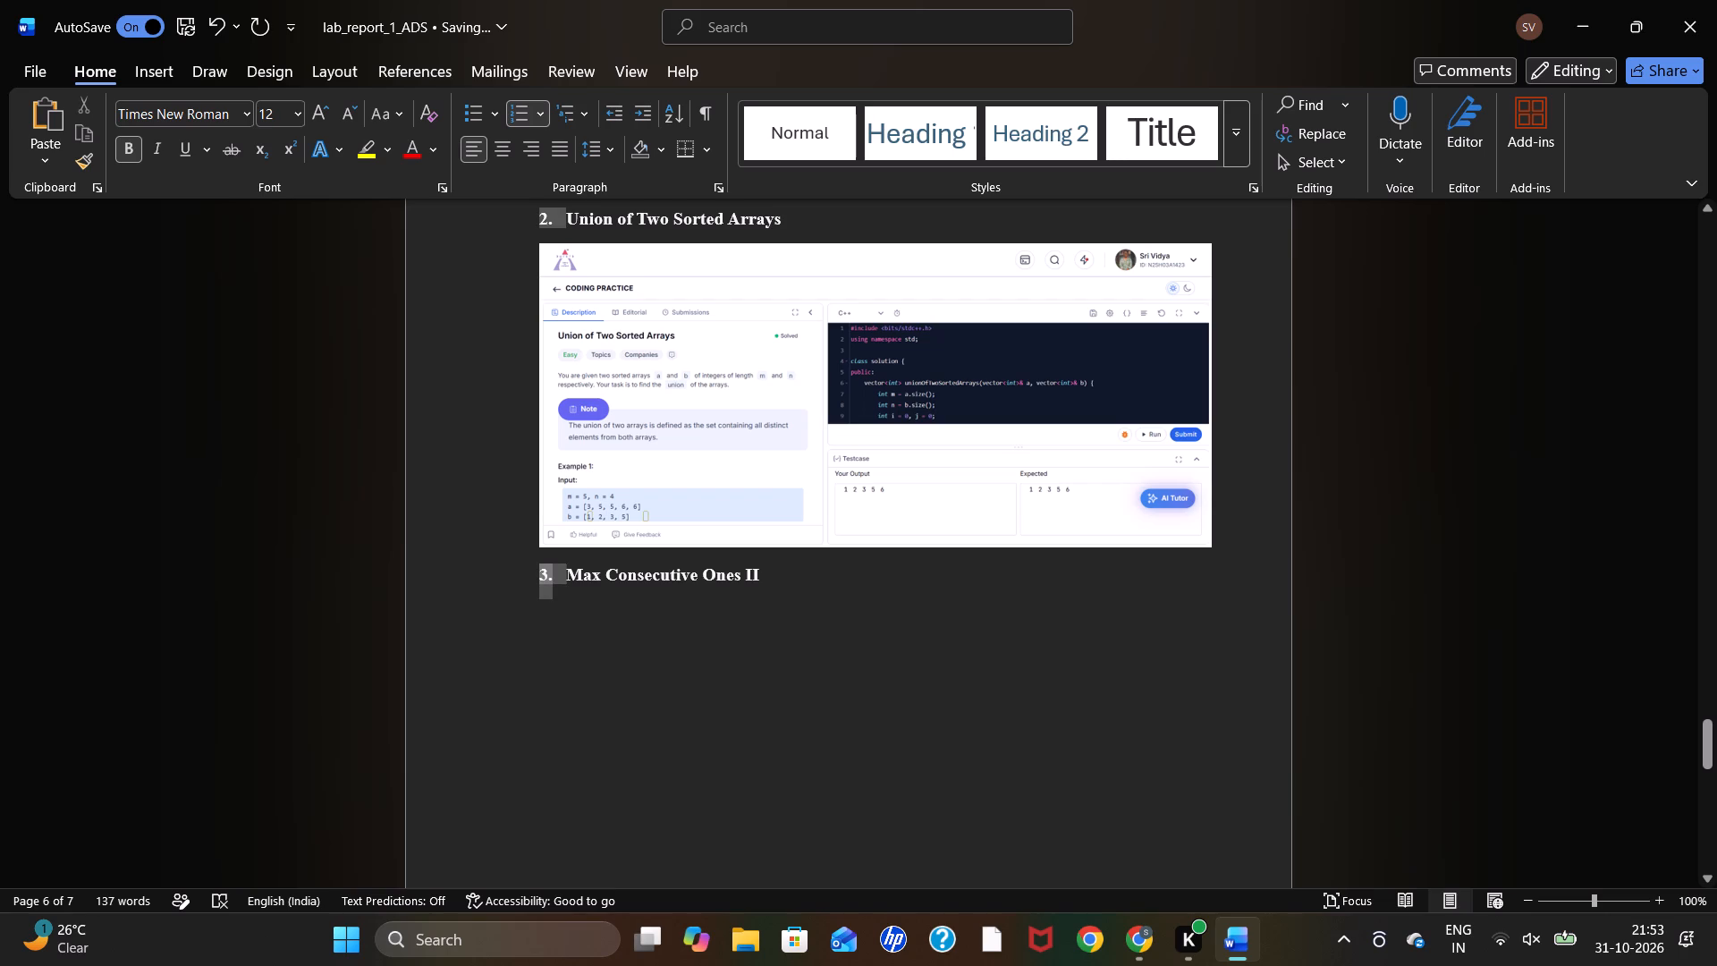
{"action": "key", "text": "Return"}
{"action": "key", "text": "Return"}
{"action": "key", "text": "Return"}
{"action": "key", "text": "Return"}
{"action": "key", "text": "Return"}
{"action": "key", "text": "Return"}
{"action": "key", "text": "Return"}
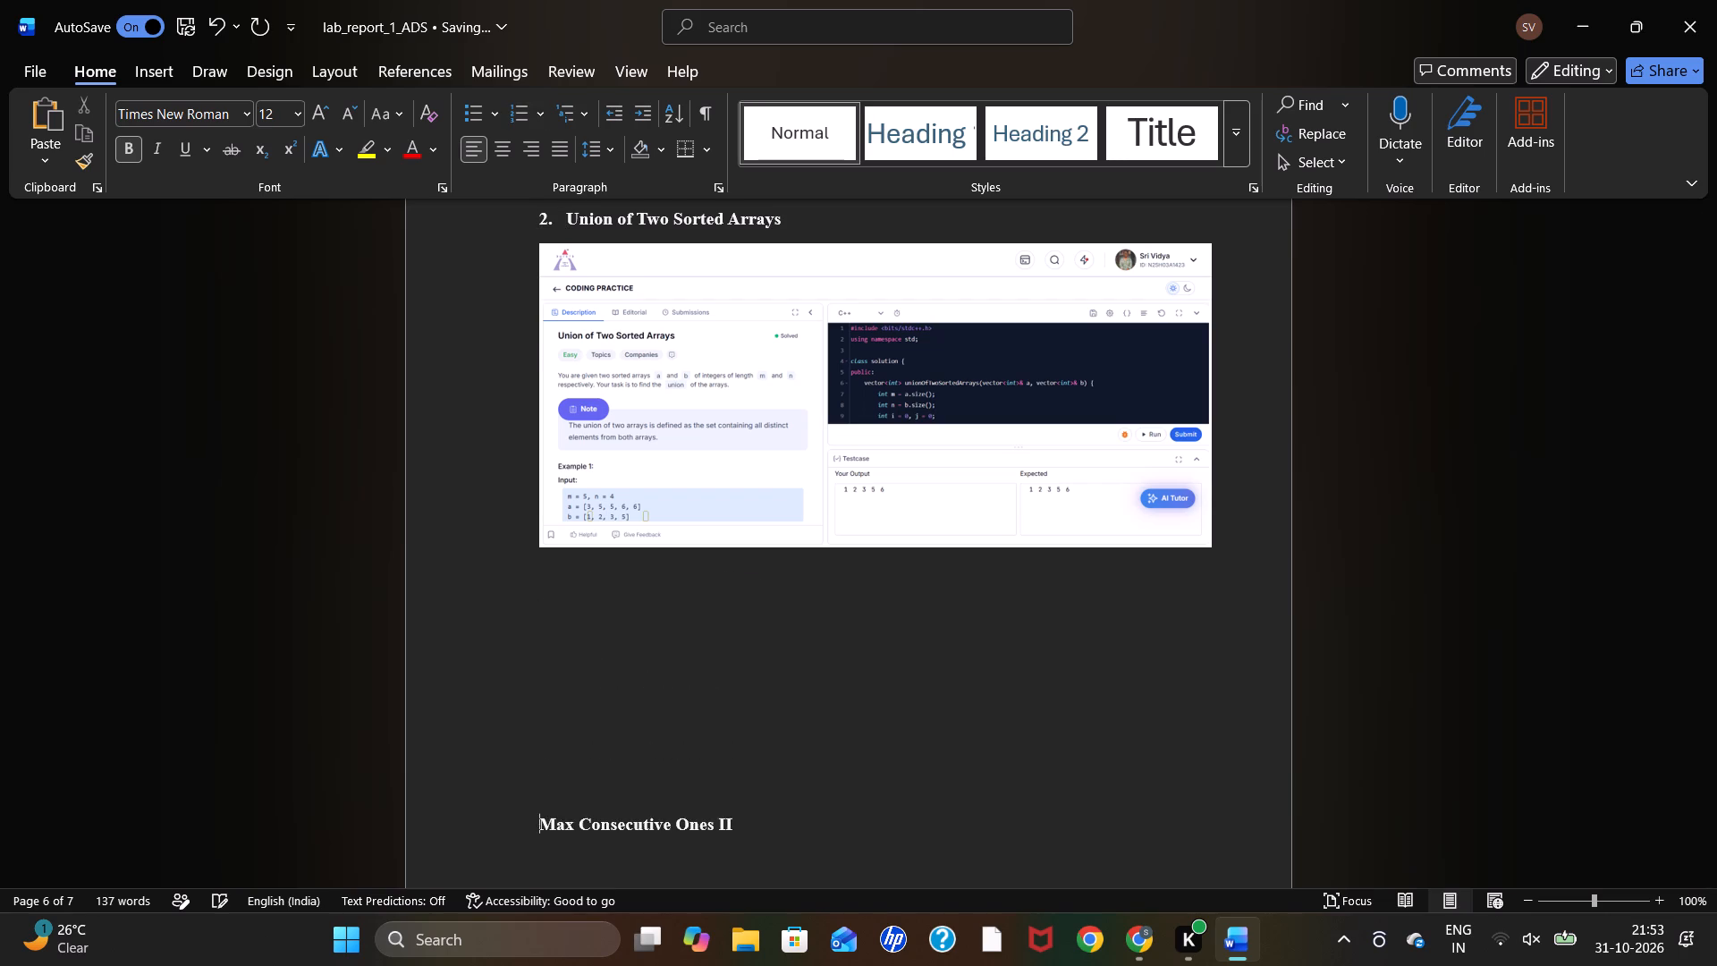
{"action": "key", "text": "Return"}
{"action": "key", "text": "Return"}
{"action": "key", "text": "BackSpace"}
{"action": "key", "text": "BackSpace"}
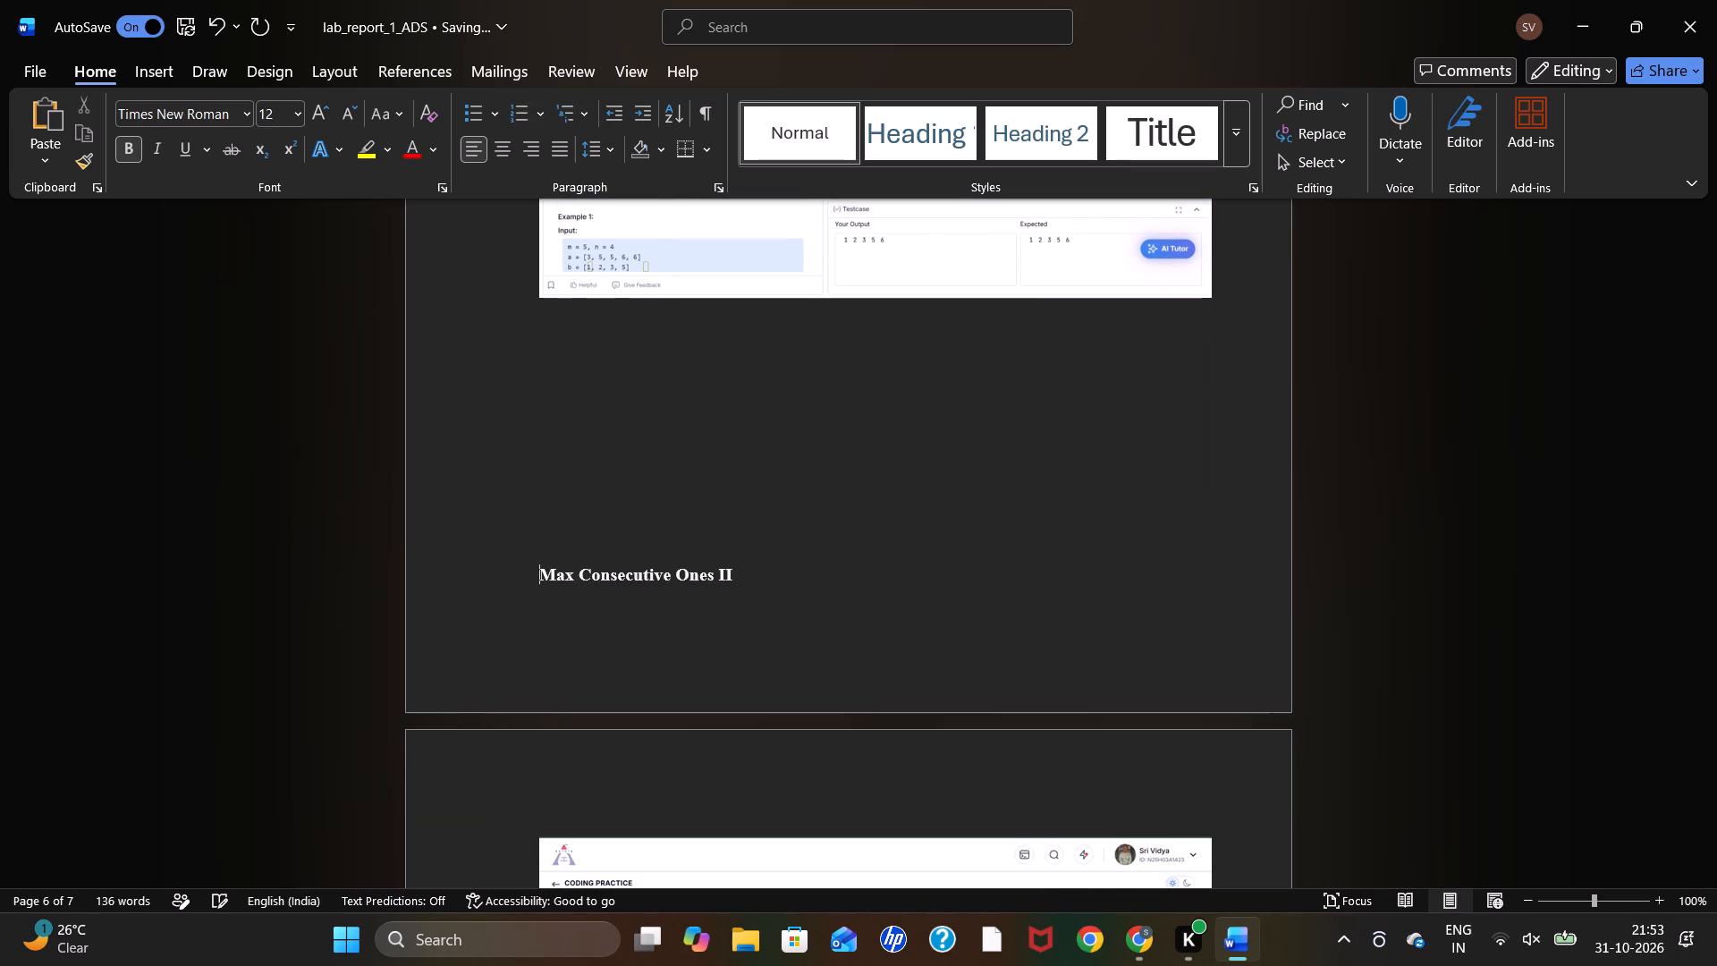
{"action": "key", "text": "Return"}
{"action": "key", "text": "3"}
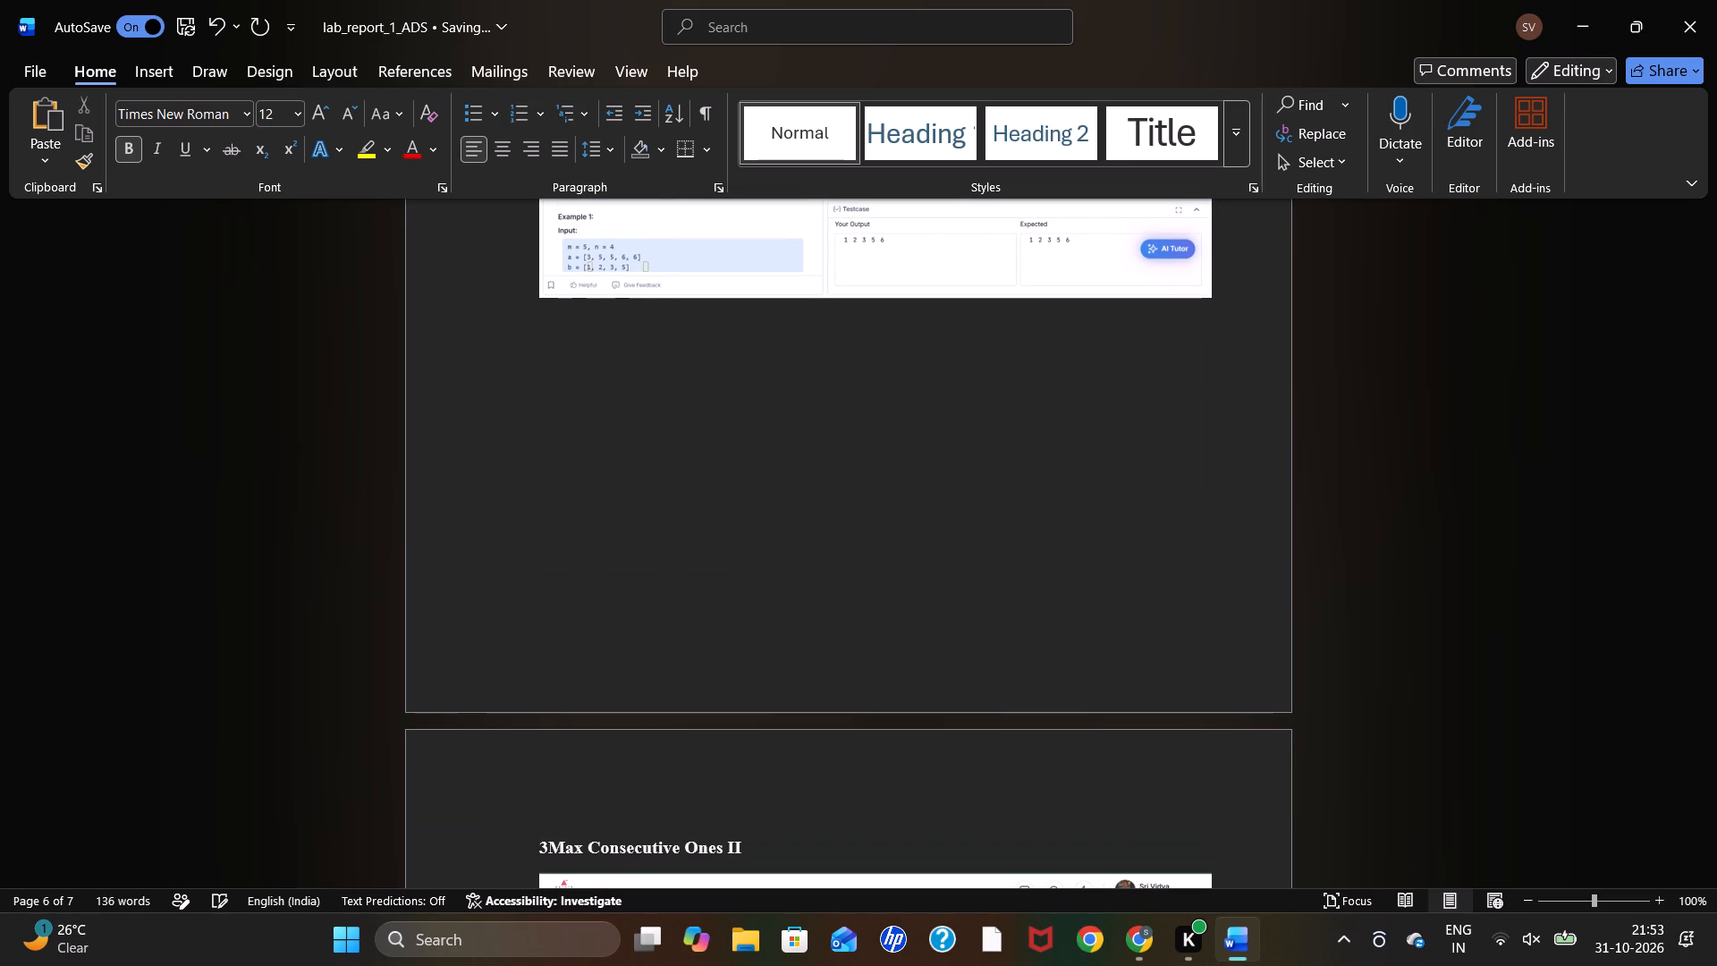
{"action": "type", "text": "."}
{"action": "key", "text": "space"}
Start a new blank line below the Max Consecutive Ones II screenshot in the report.
{"action": "scroll", "coordinate": [981, 487], "scroll_direction": "down", "scroll_amount": 5}
{"action": "left_click", "coordinate": [1258, 616]}
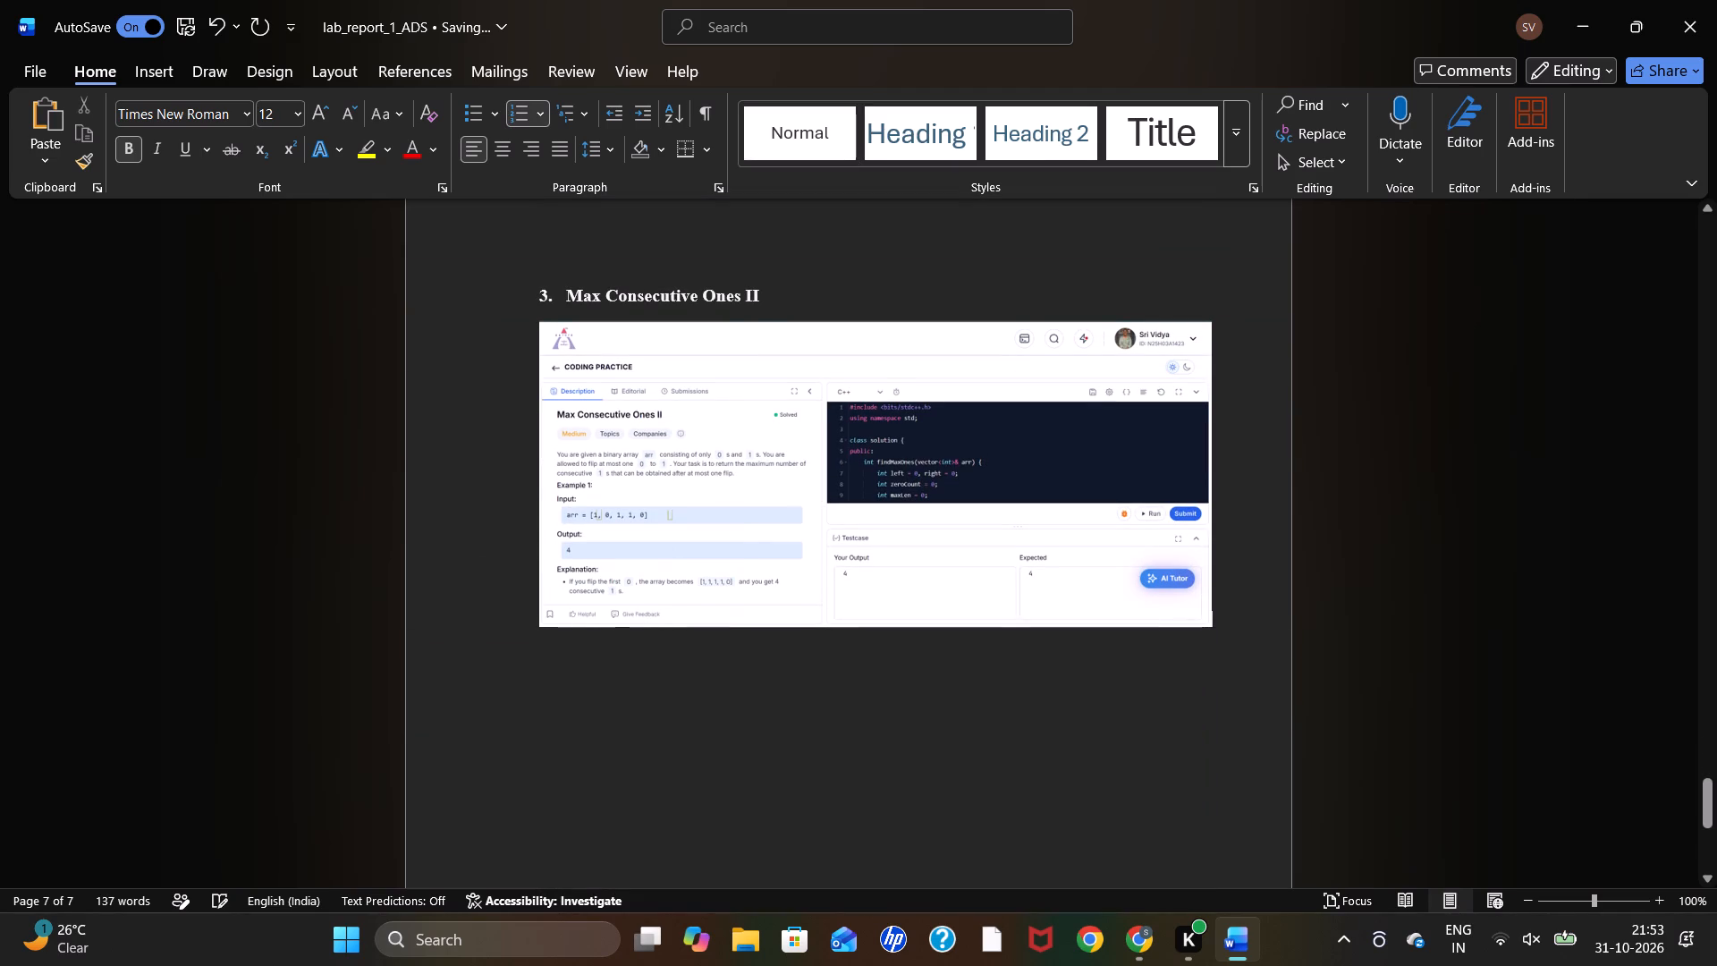
{"action": "key", "text": "Return"}
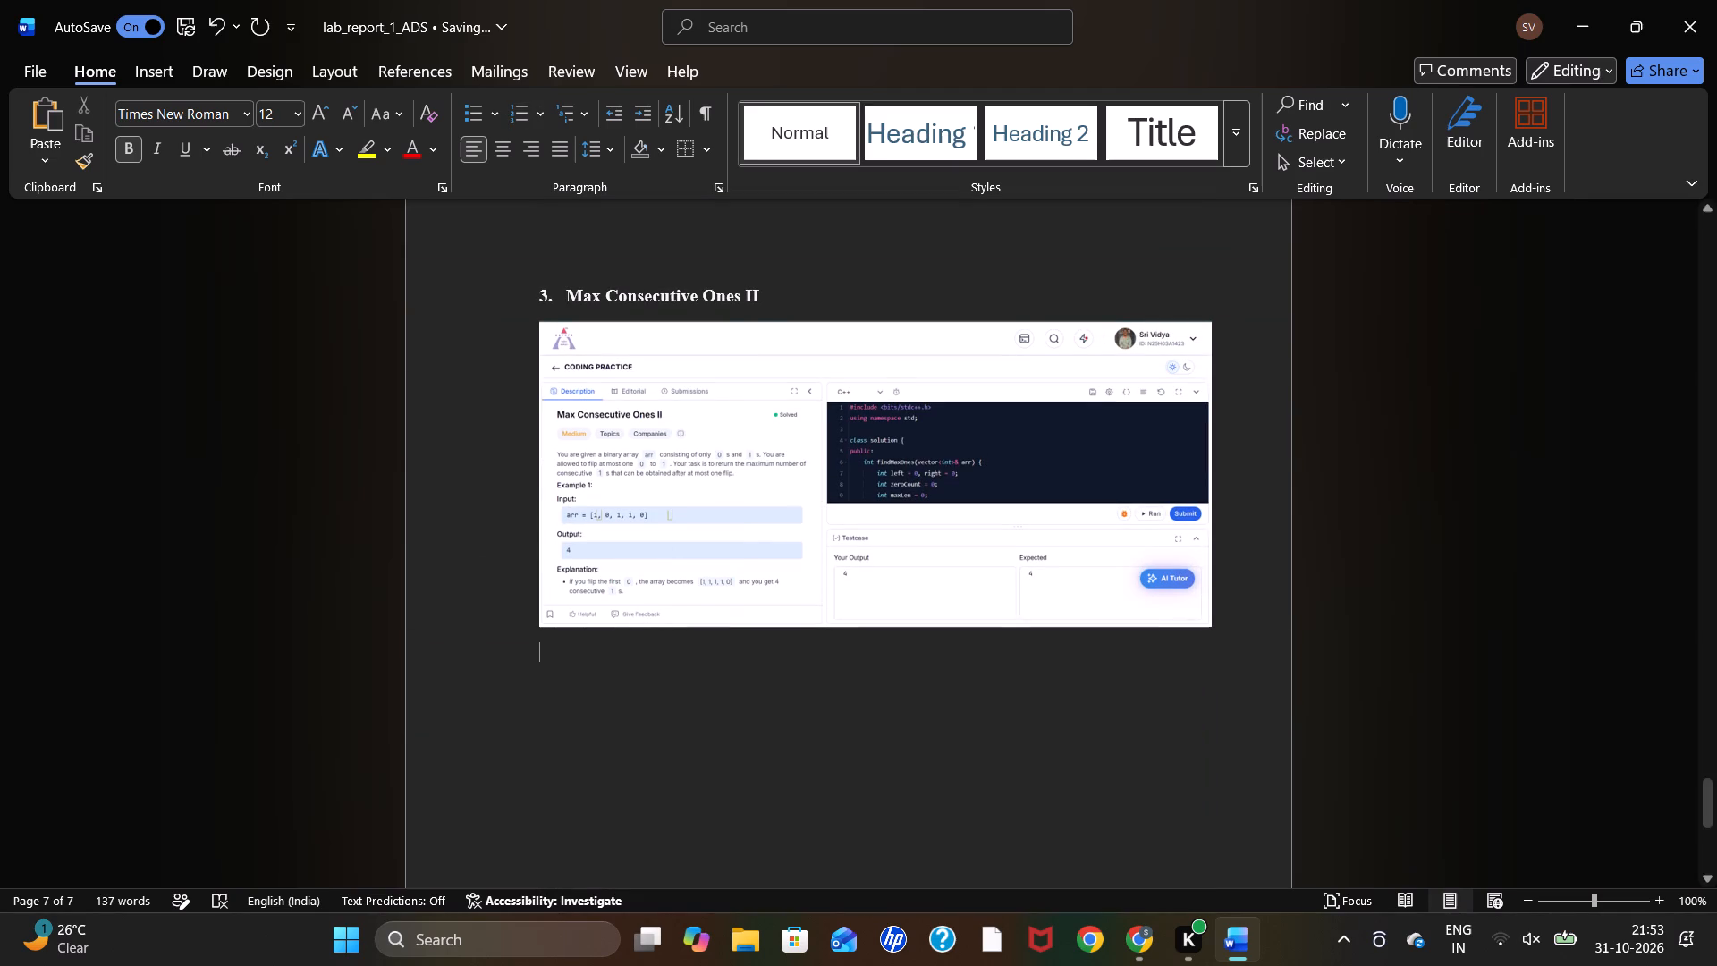
In Chrome, leave the Max Consecutive Ones II problem and open the Coding Practice set following MCQ Practice | Longest Subarray with Sum K.
{"action": "left_click", "coordinate": [1121, 850]}
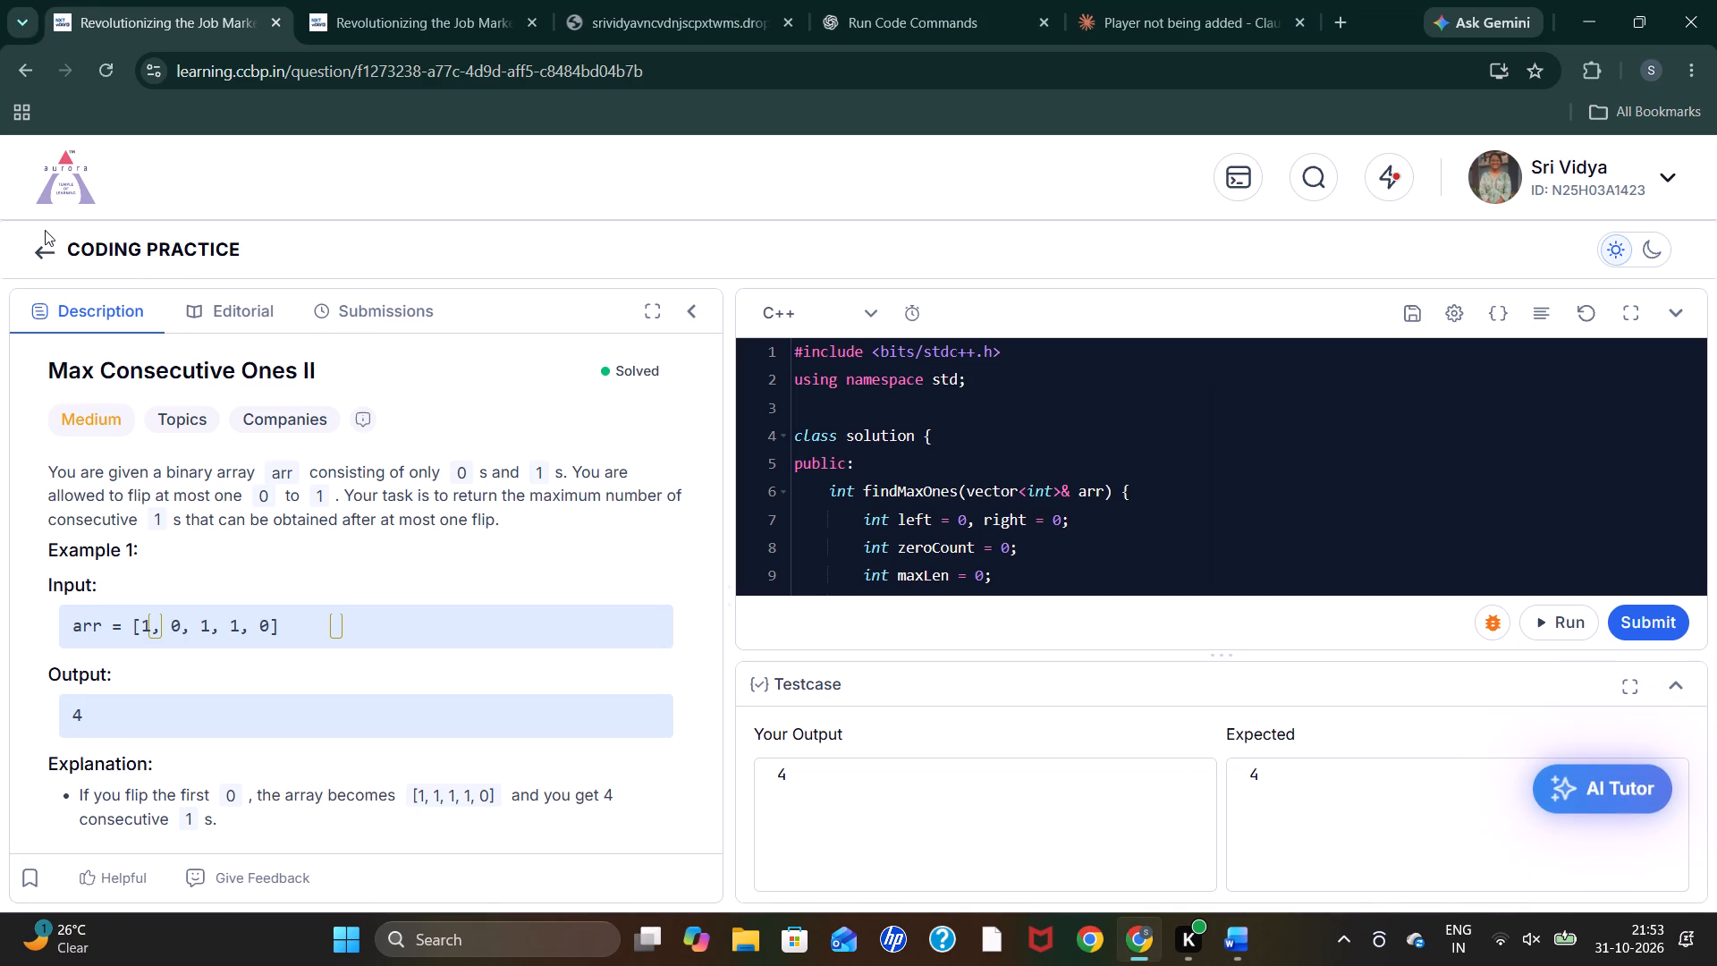
{"action": "left_click", "coordinate": [40, 250]}
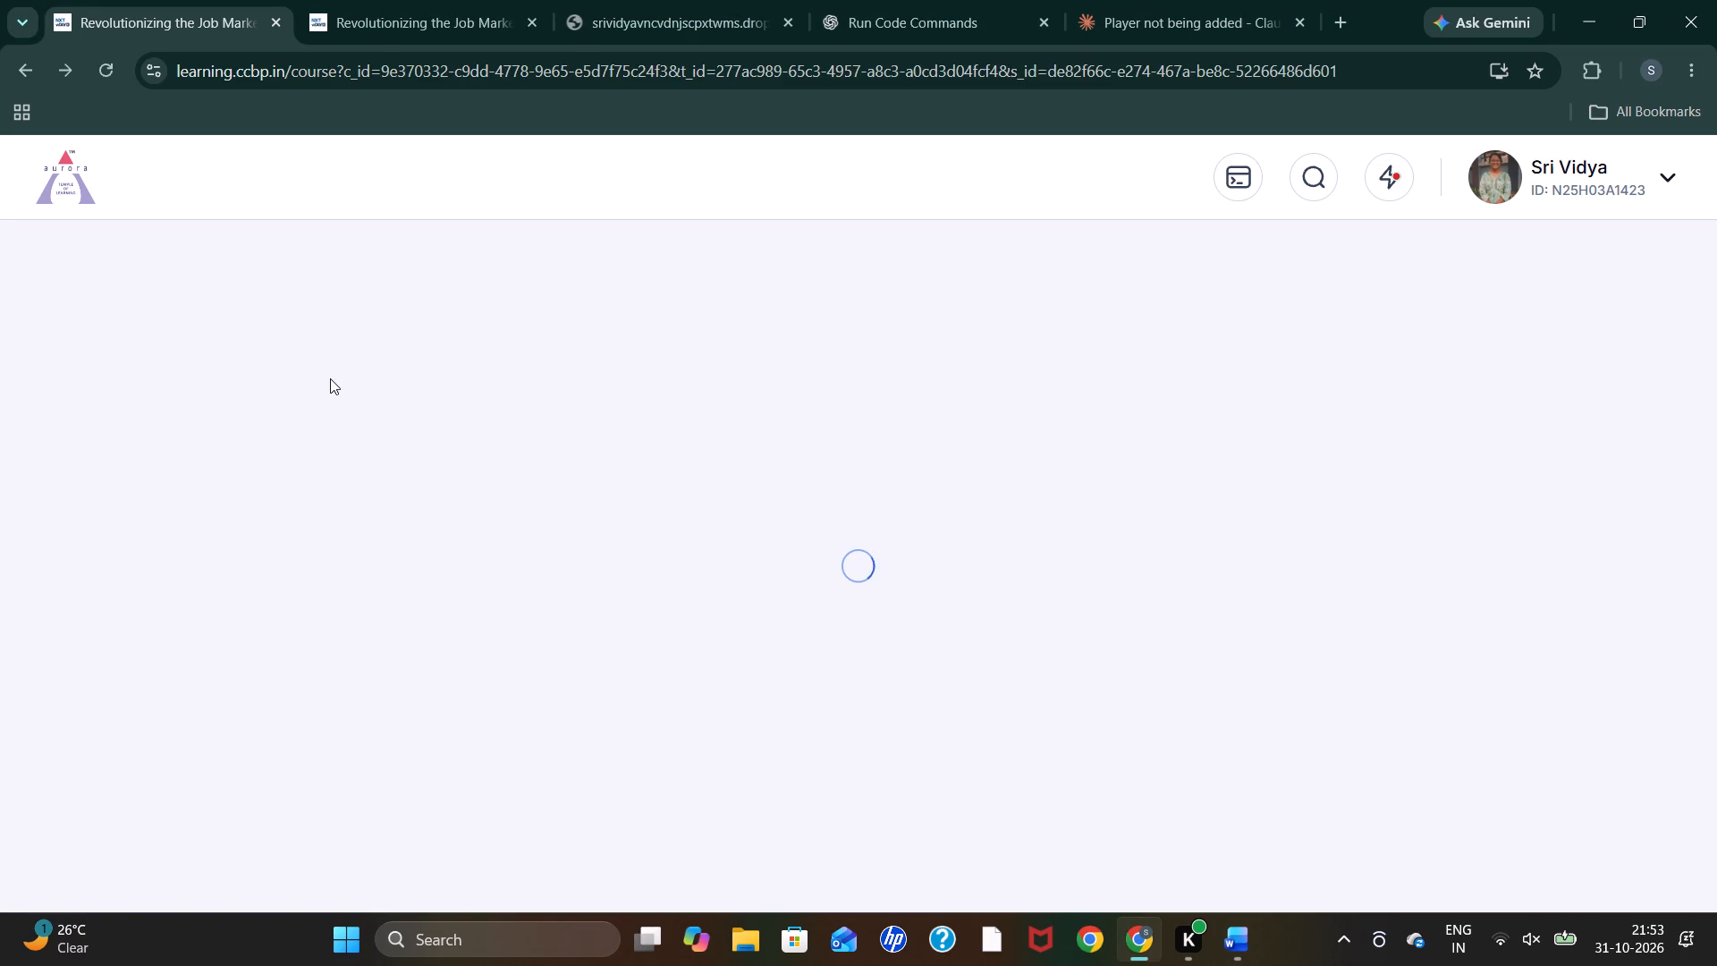
{"action": "scroll", "coordinate": [217, 510], "scroll_direction": "down", "scroll_amount": 1}
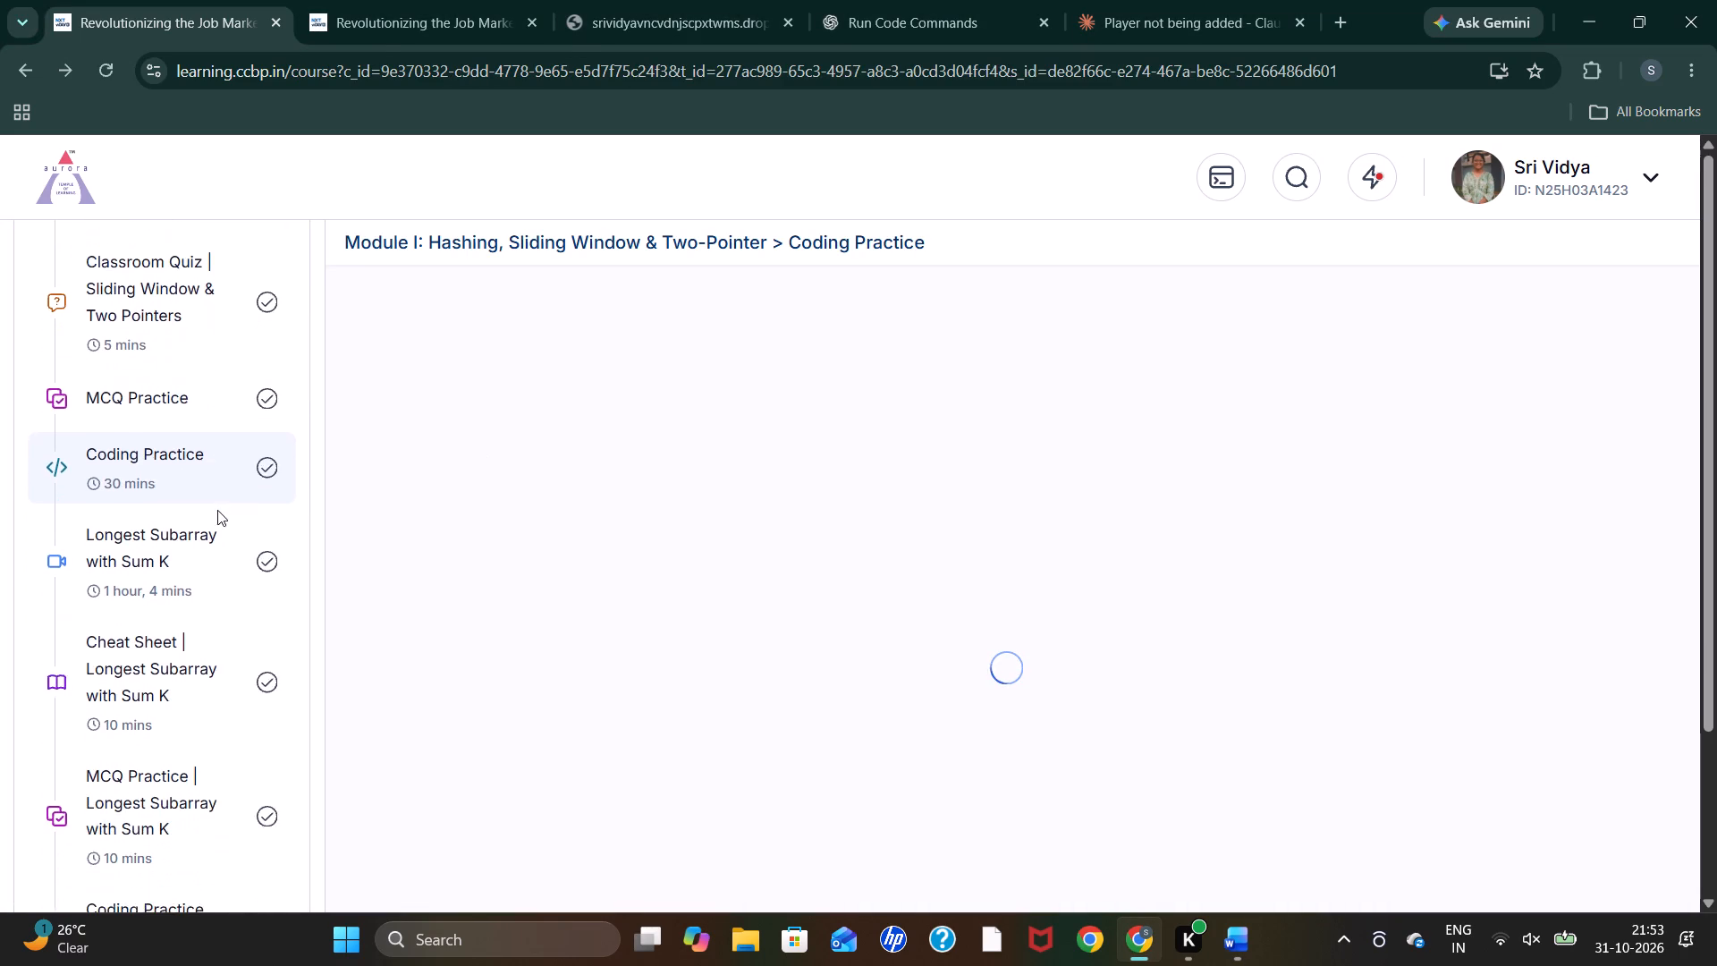
{"action": "scroll", "coordinate": [217, 510], "scroll_direction": "down", "scroll_amount": 1}
{"action": "scroll", "coordinate": [173, 321], "scroll_direction": "up", "scroll_amount": 1}
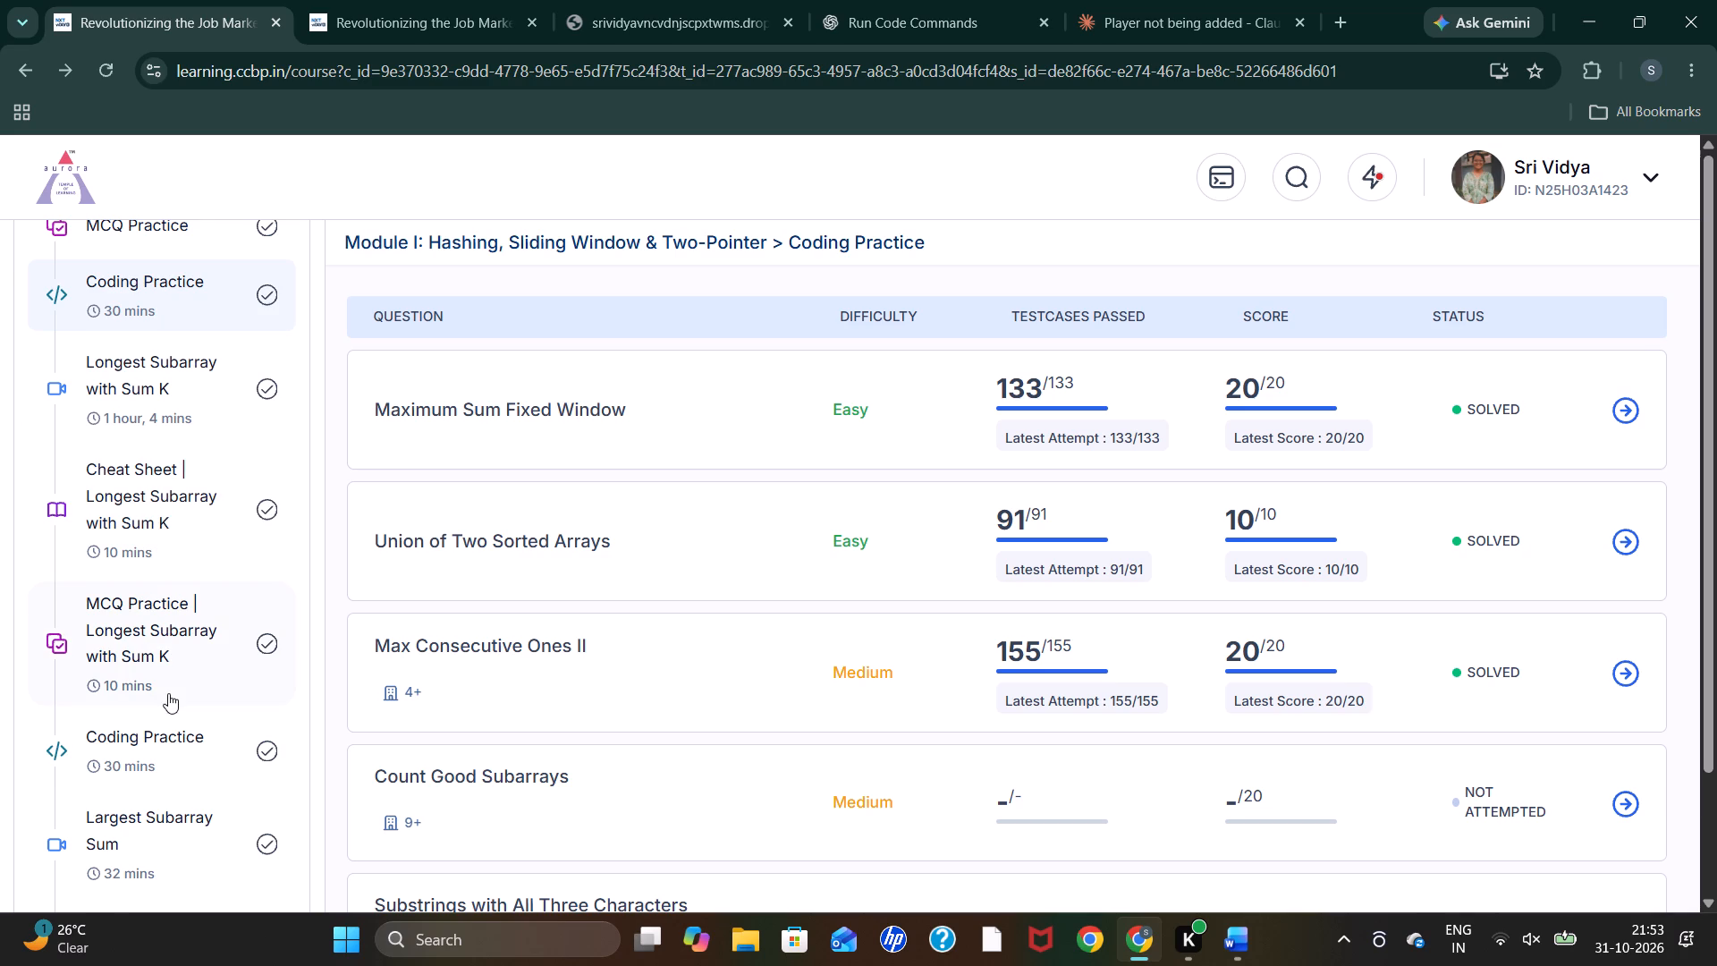
{"action": "left_click", "coordinate": [148, 762]}
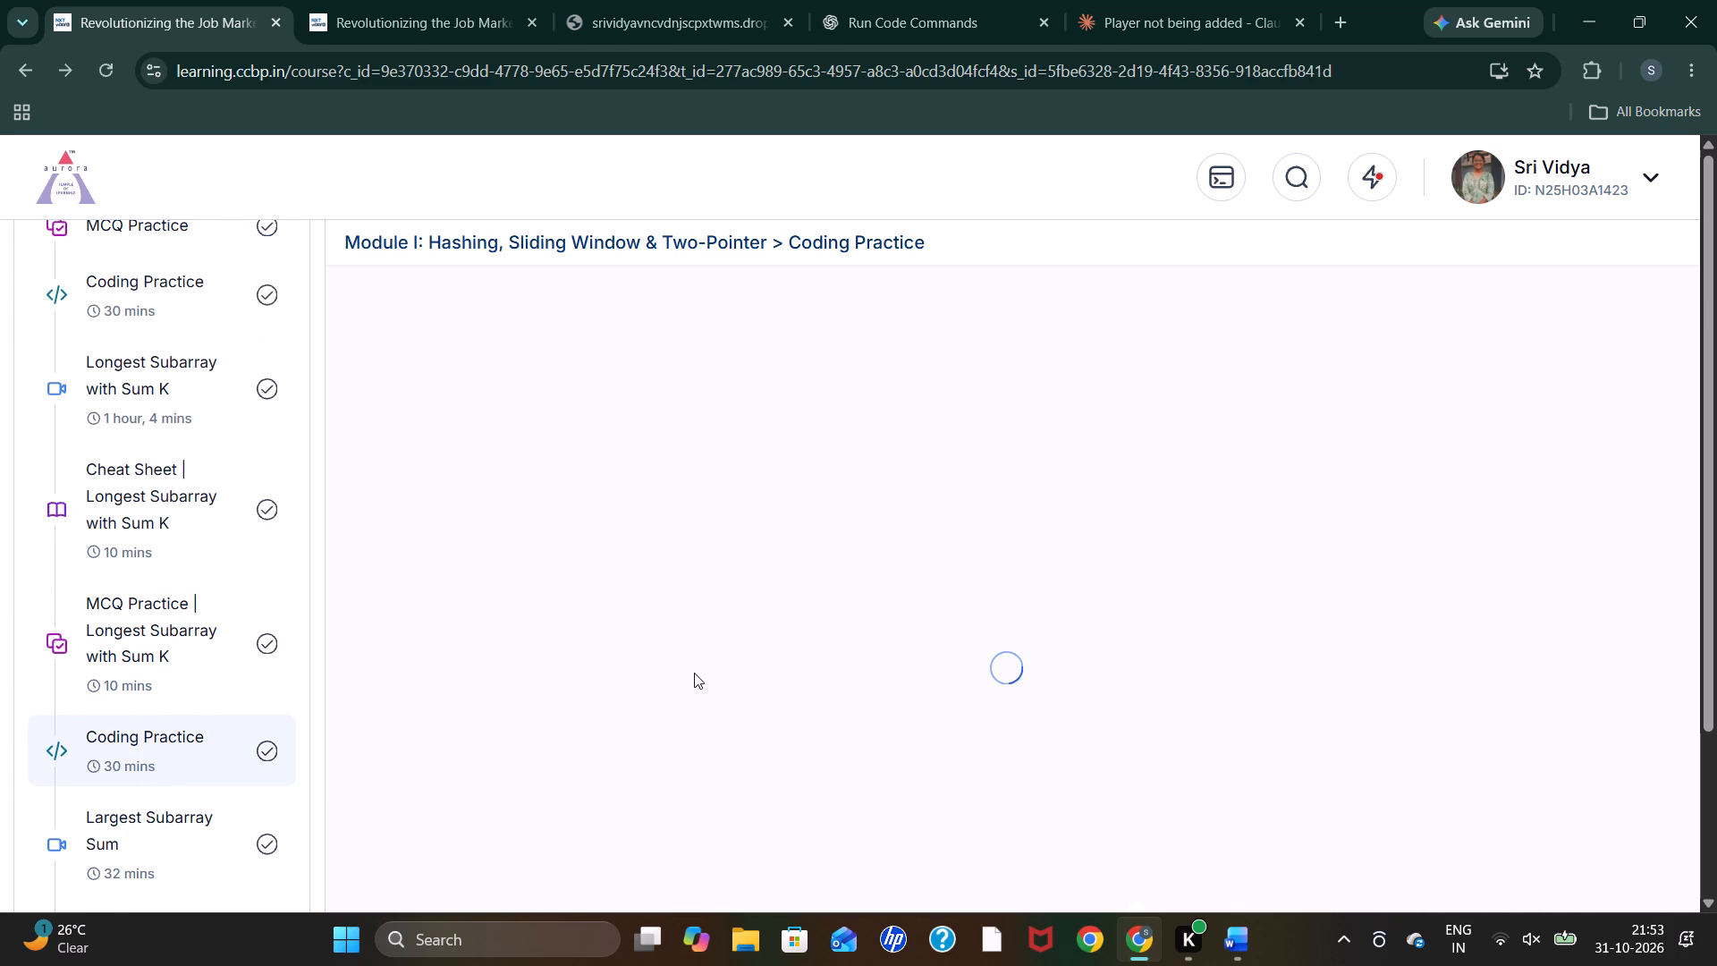
Look through the rest of the Module I course outline for the coding practice sets that follow.
{"action": "scroll", "coordinate": [148, 697], "scroll_direction": "down", "scroll_amount": 1}
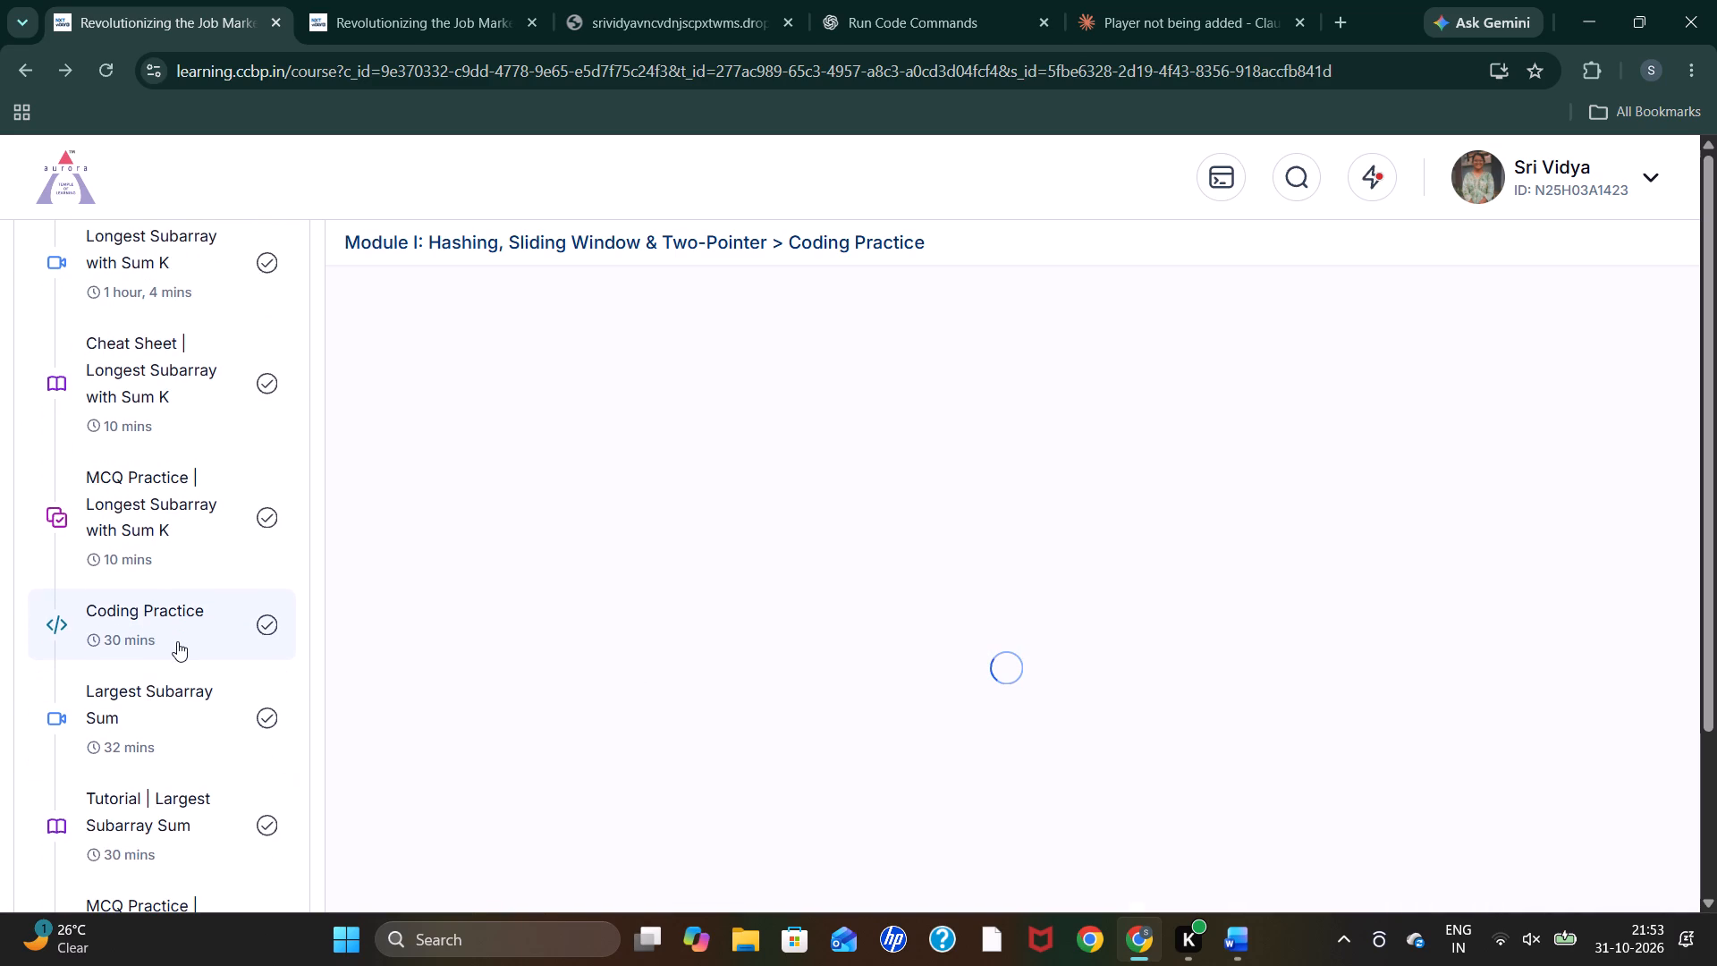
{"action": "scroll", "coordinate": [177, 625], "scroll_direction": "down", "scroll_amount": 2}
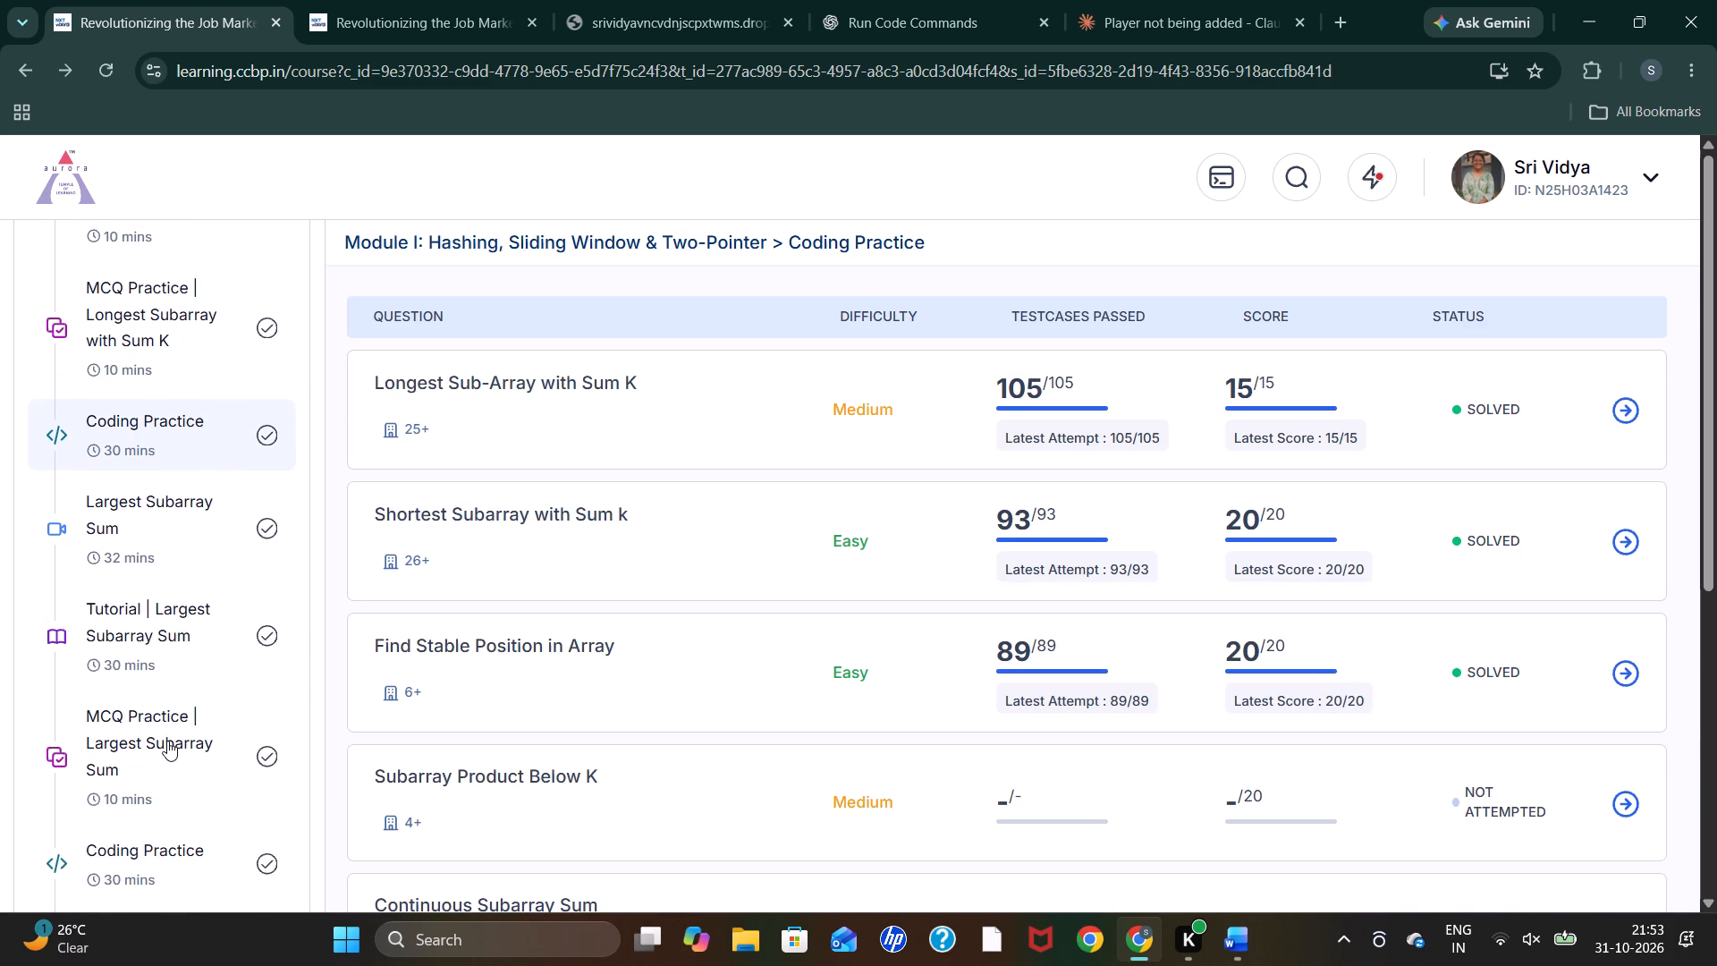
{"action": "scroll", "coordinate": [167, 741], "scroll_direction": "down", "scroll_amount": 3}
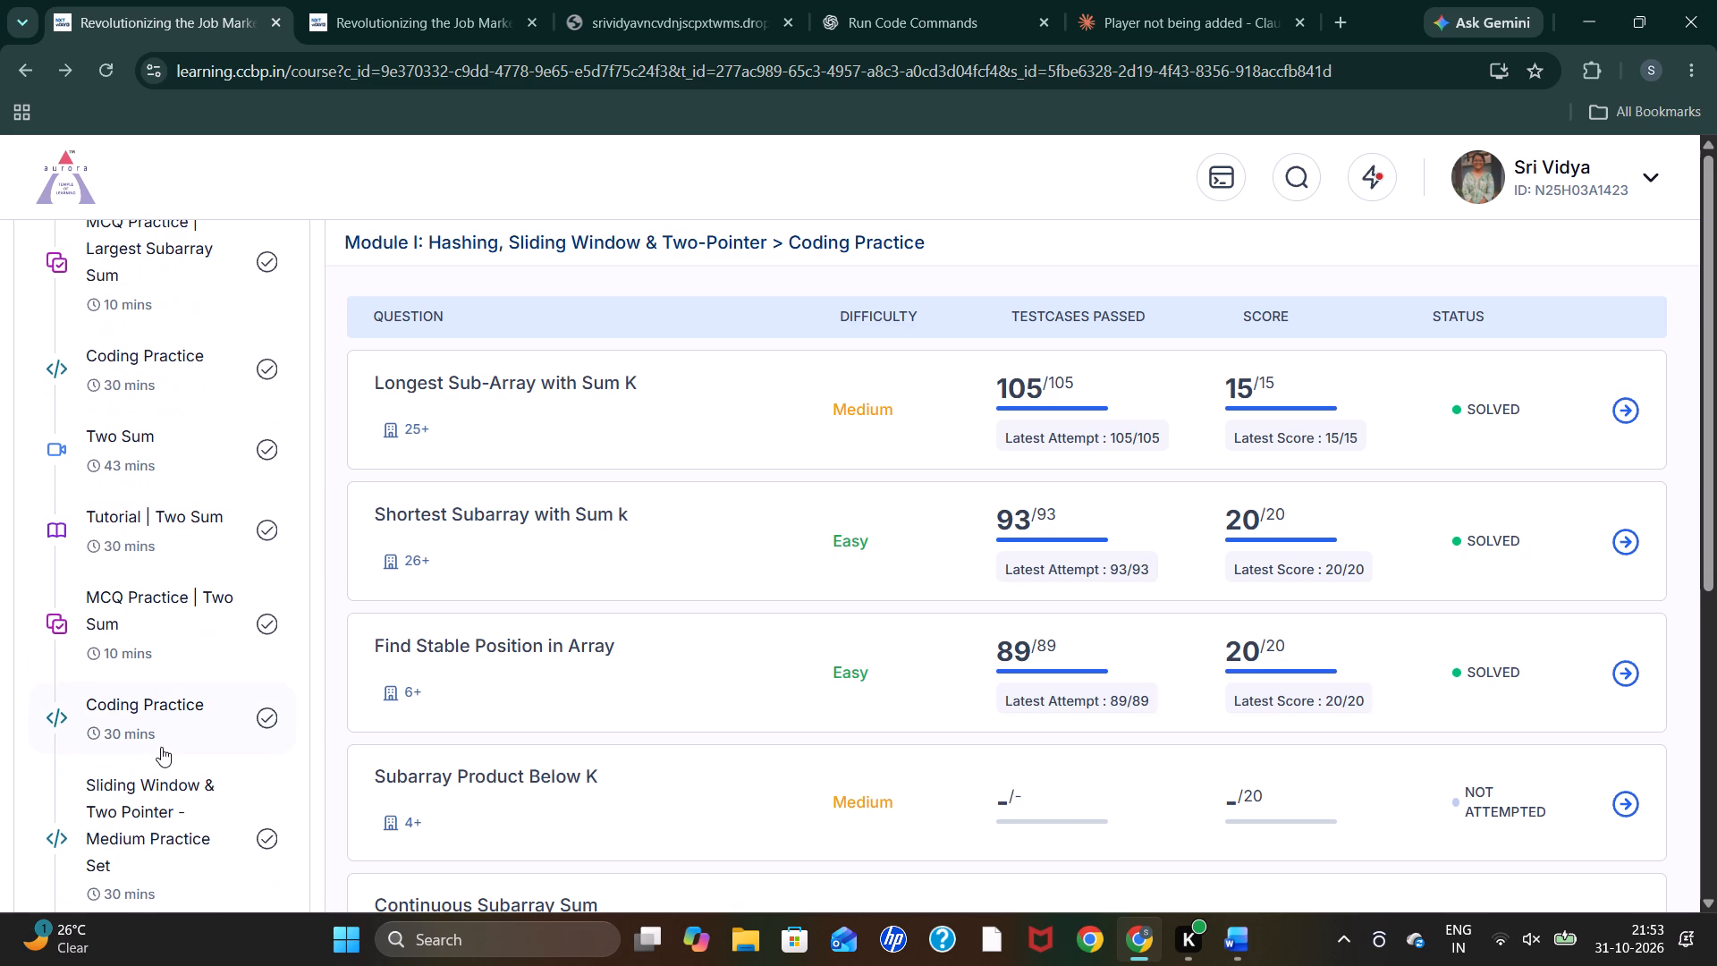
{"action": "scroll", "coordinate": [161, 747], "scroll_direction": "down", "scroll_amount": 4}
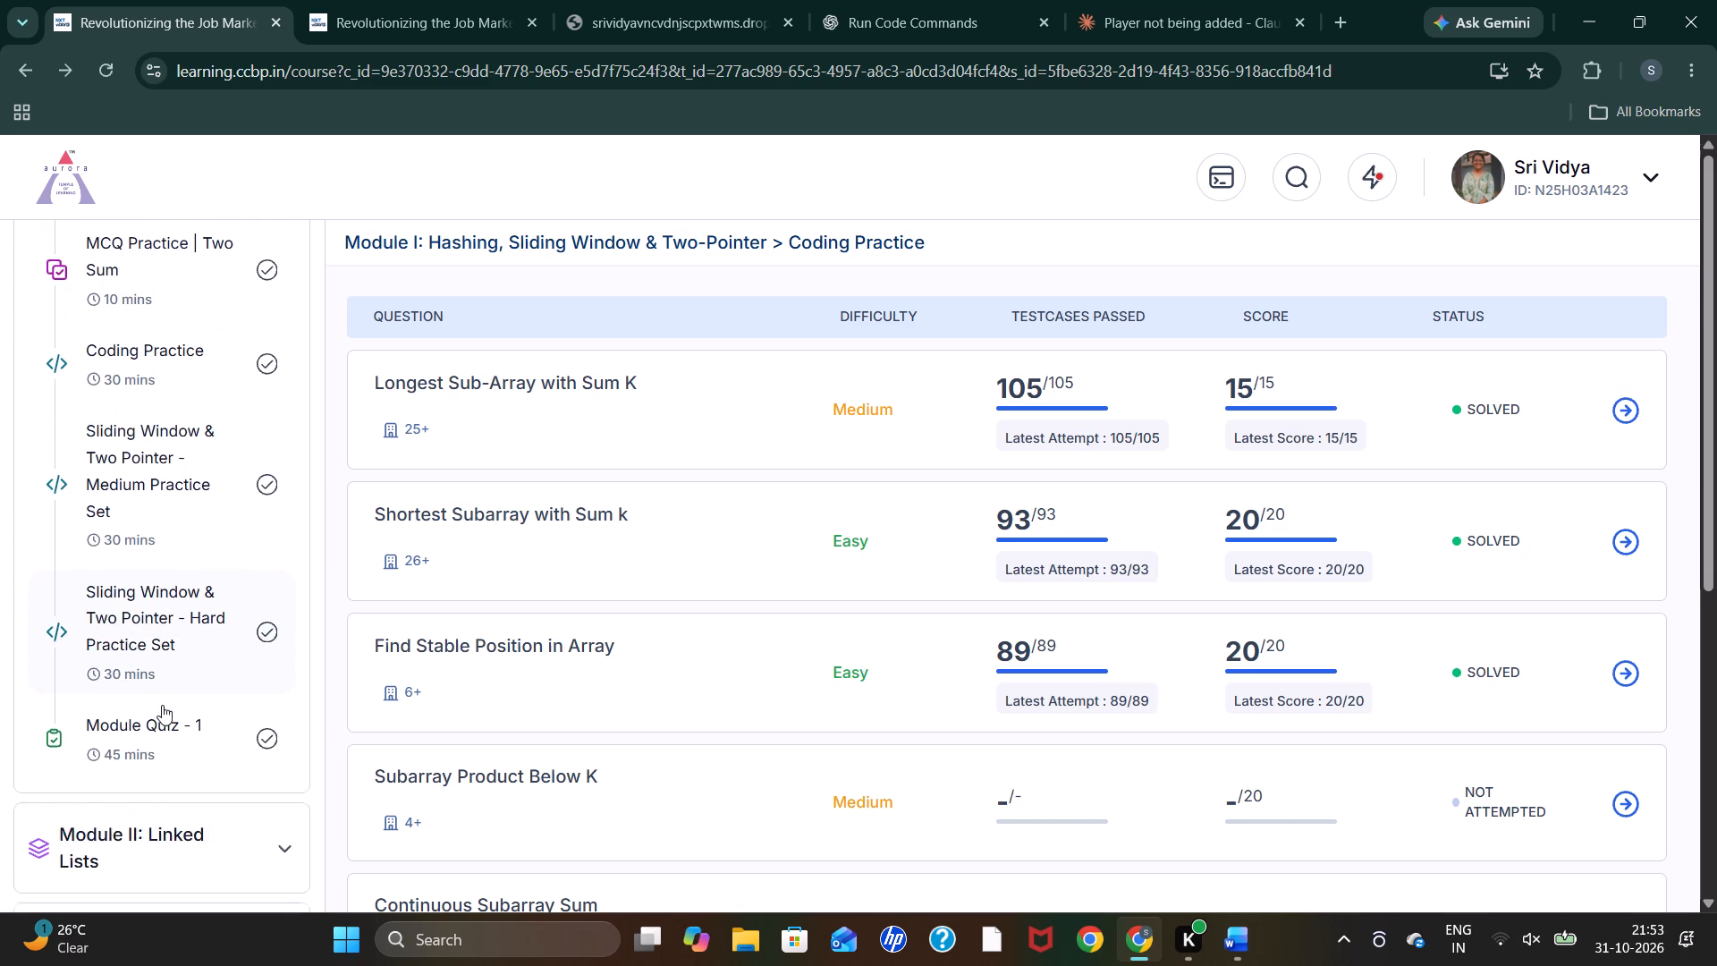
{"action": "scroll", "coordinate": [162, 705], "scroll_direction": "up", "scroll_amount": 6}
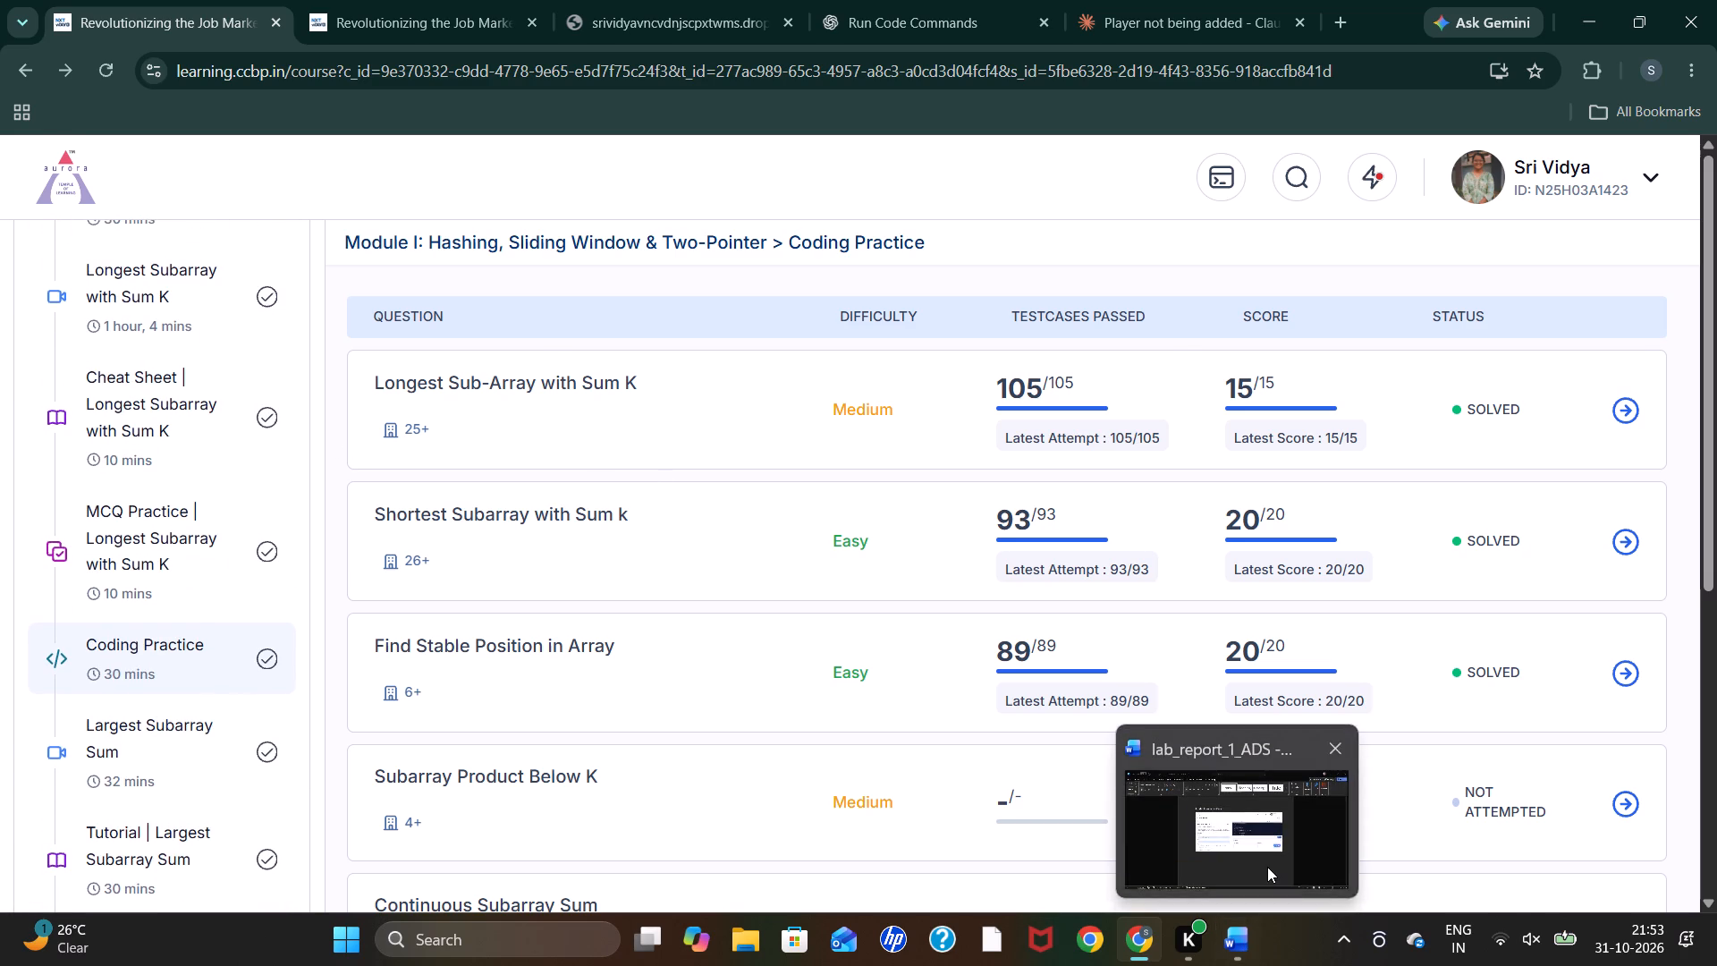
In Word, add the heading "CODING PRACTISE – 4" below the Max Consecutive Ones II screenshot, continuing the numbering of the earlier set headings.
{"action": "left_click", "coordinate": [1267, 867]}
{"action": "type", "text": "CODING ["}
{"action": "key", "text": "BackSpace"}
{"action": "type", "text": "PRACTISE"}
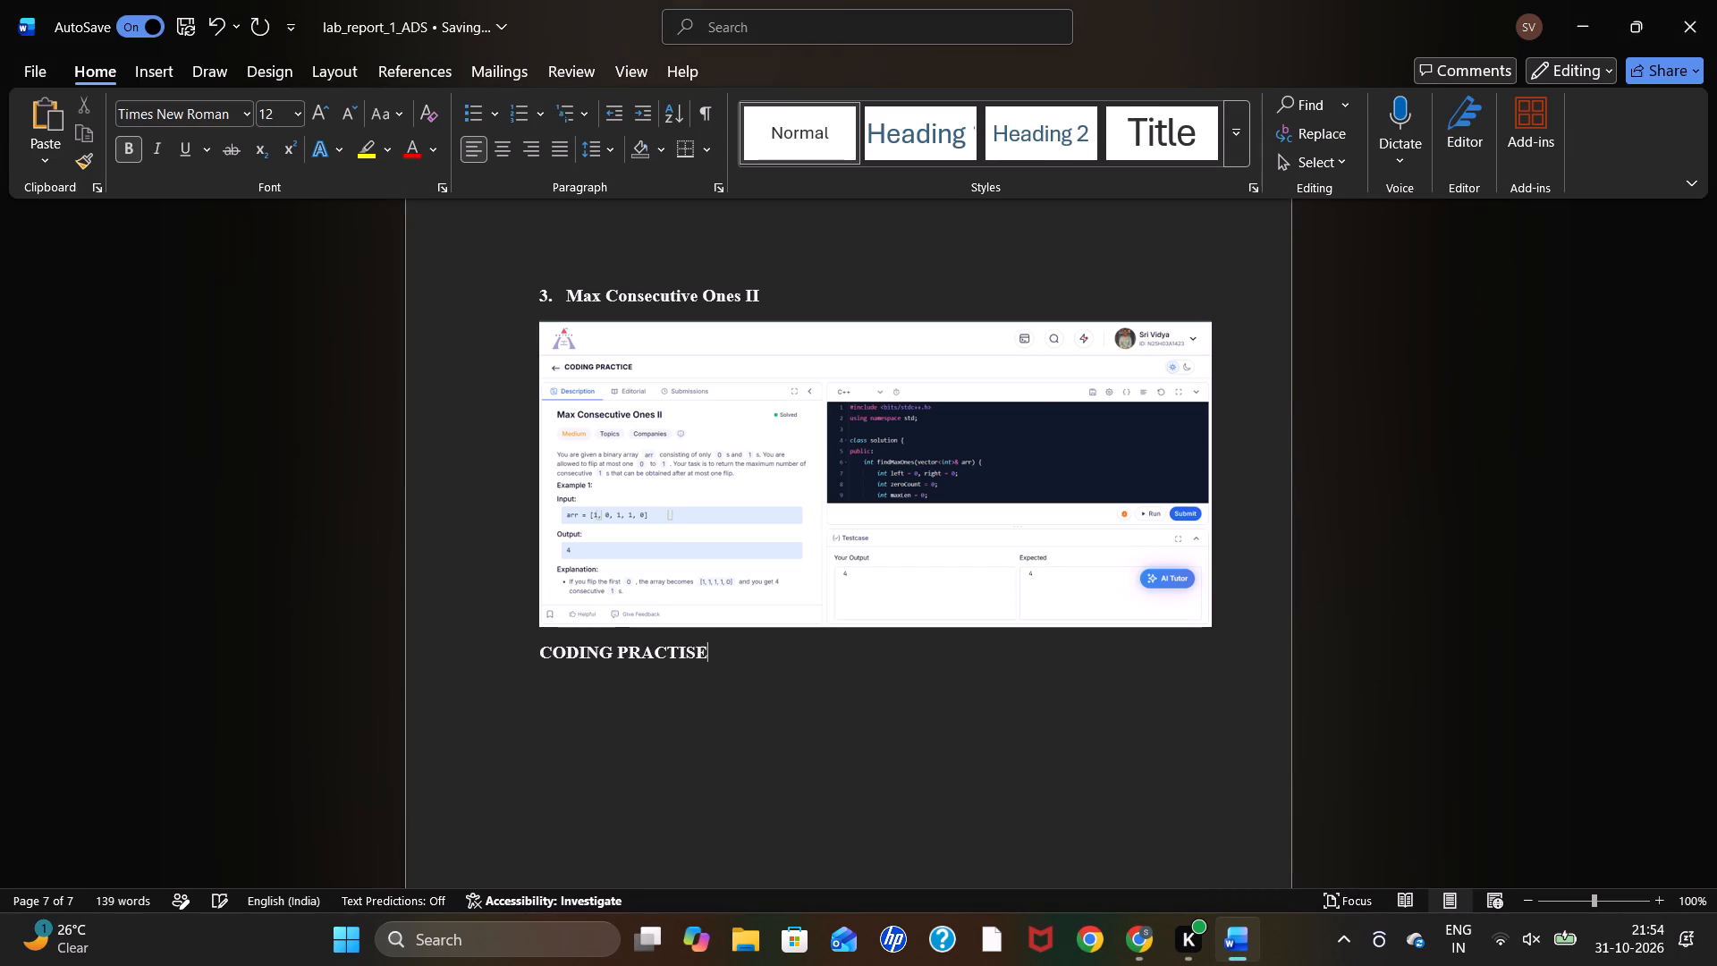
{"action": "key", "text": "space"}
{"action": "type", "text": "-"}
{"action": "key", "text": "space"}
{"action": "scroll", "coordinate": [765, 640], "scroll_direction": "up", "scroll_amount": 5}
{"action": "scroll", "coordinate": [765, 640], "scroll_direction": "down", "scroll_amount": 1}
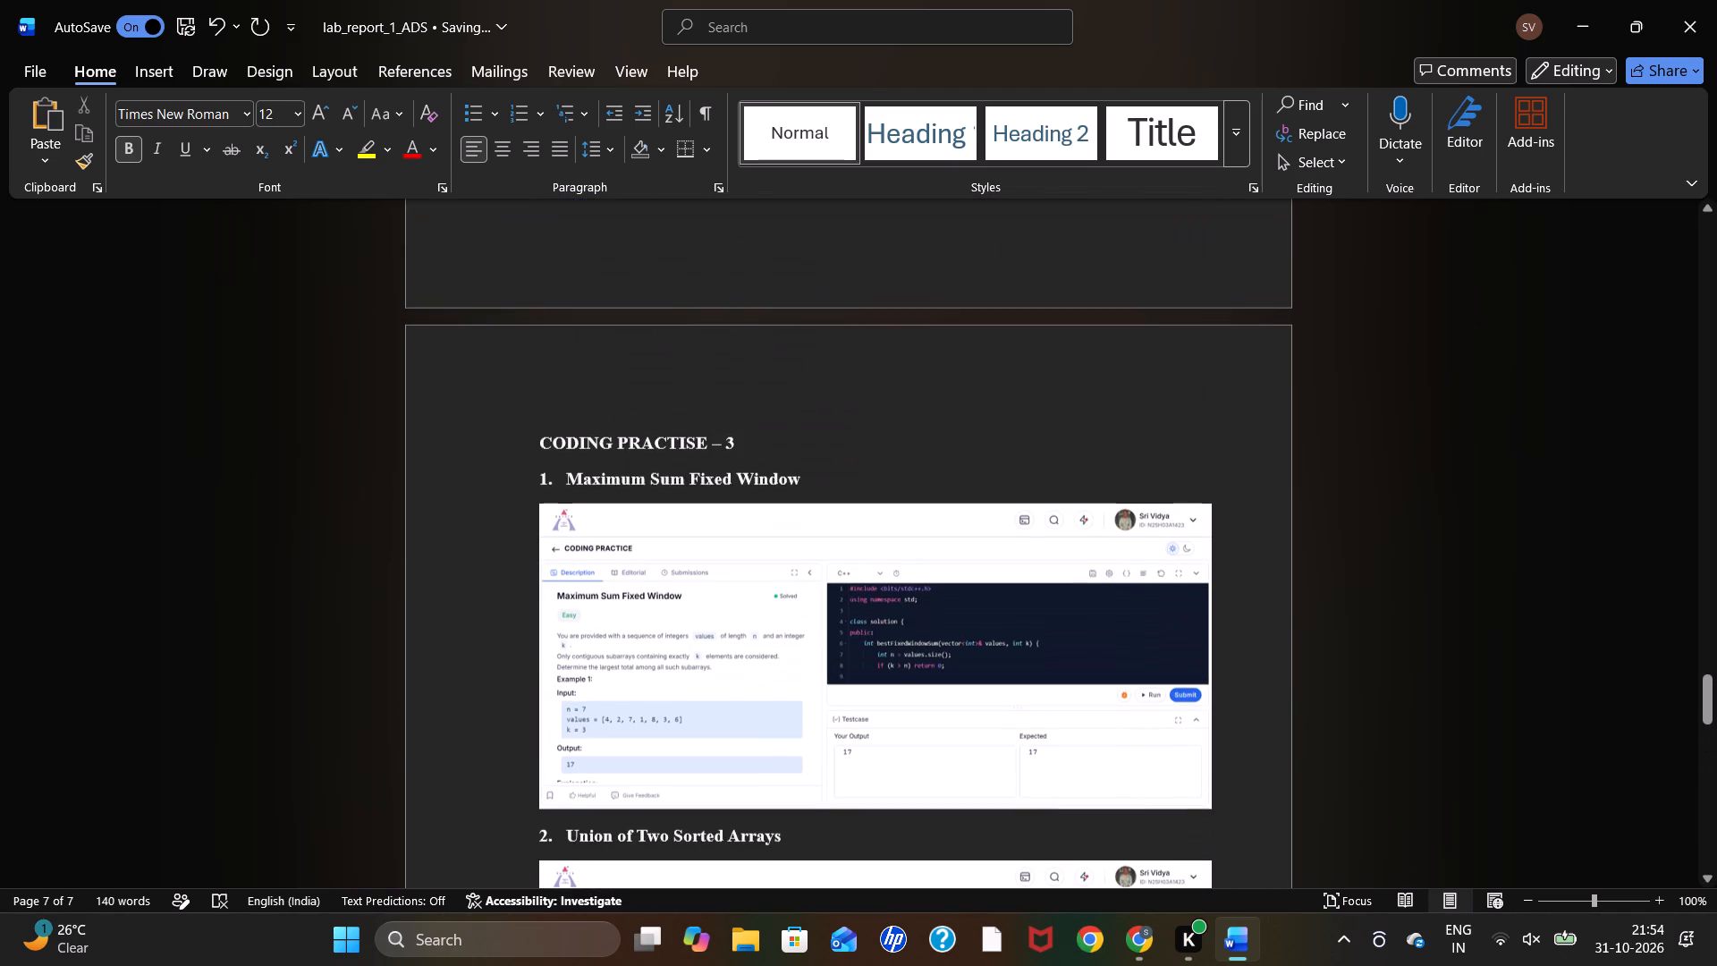
{"action": "scroll", "coordinate": [765, 640], "scroll_direction": "down", "scroll_amount": 1}
{"action": "left_click", "coordinate": [765, 640]}
{"action": "scroll", "coordinate": [765, 640], "scroll_direction": "up", "scroll_amount": 1}
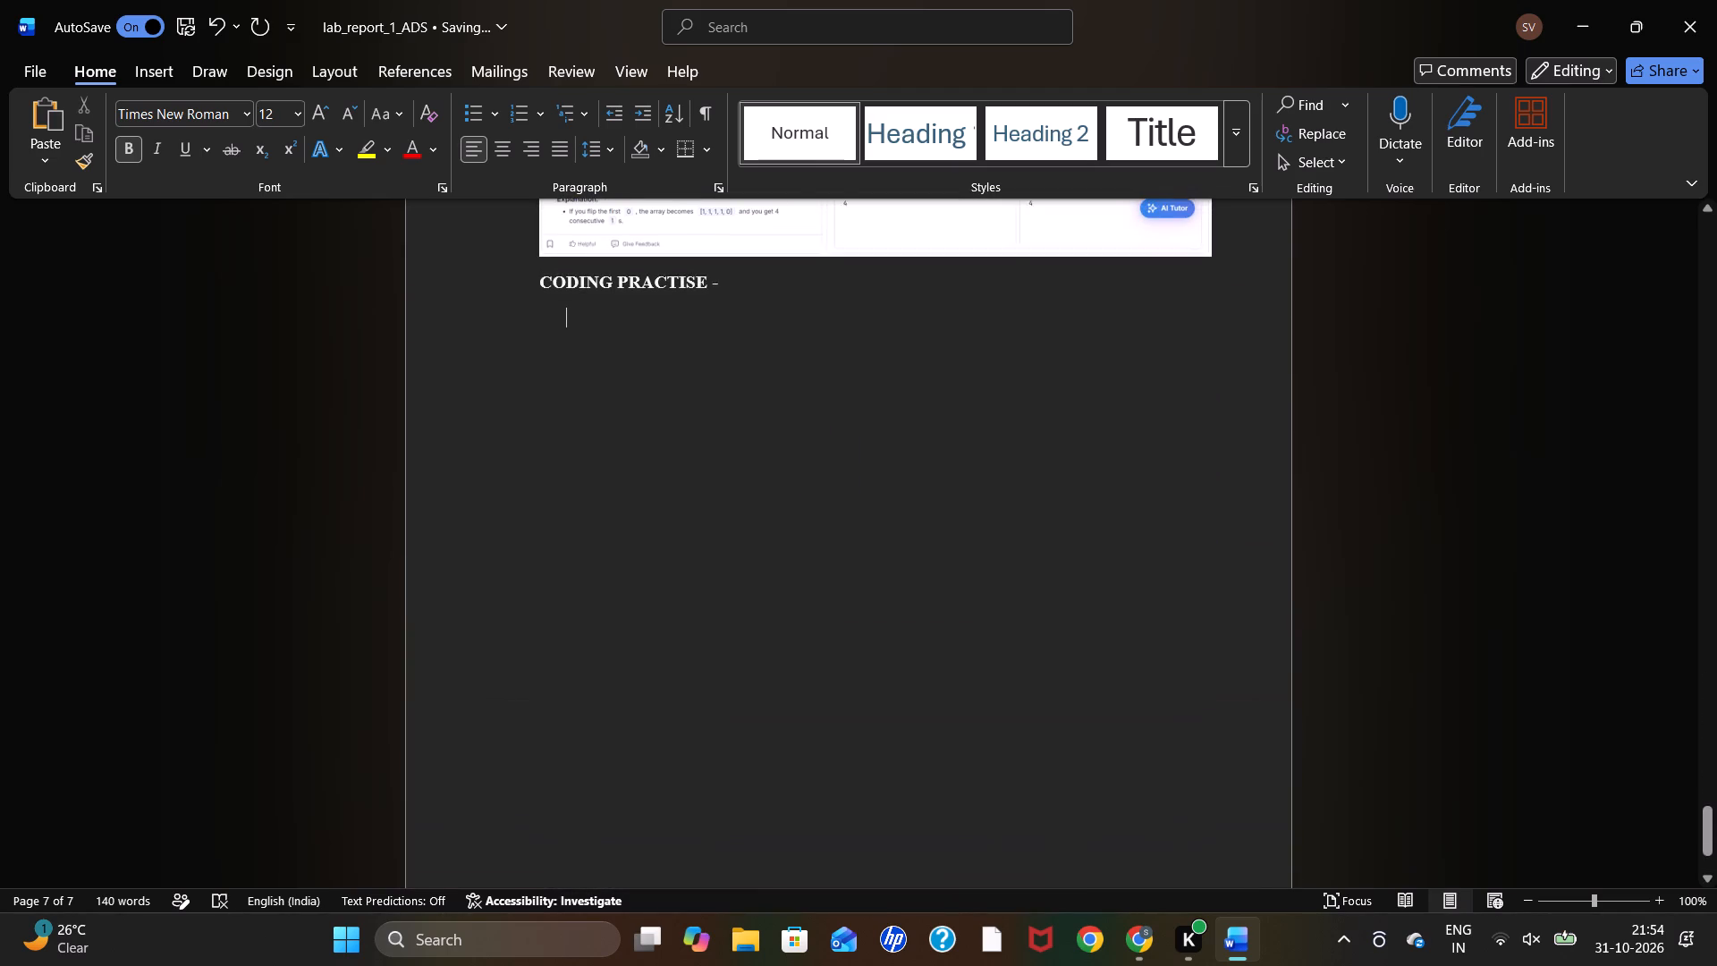
{"action": "left_click", "coordinate": [739, 311]}
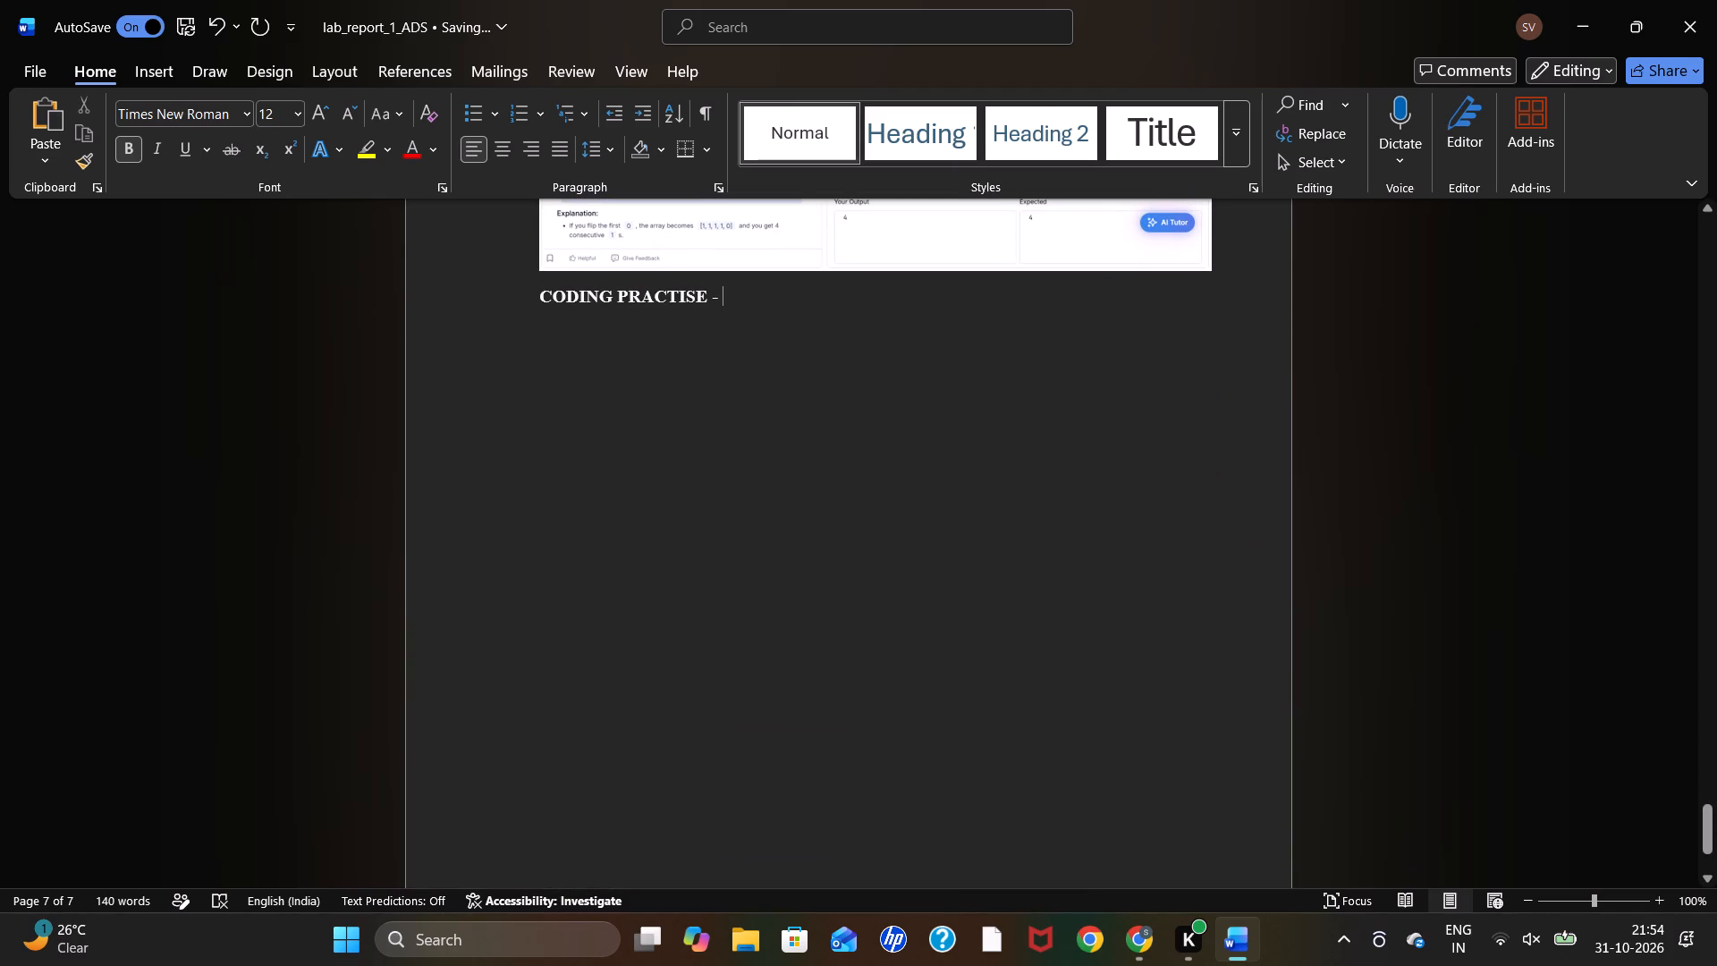
{"action": "key", "text": "4"}
{"action": "key", "text": "space"}
{"action": "key", "text": "Return"}
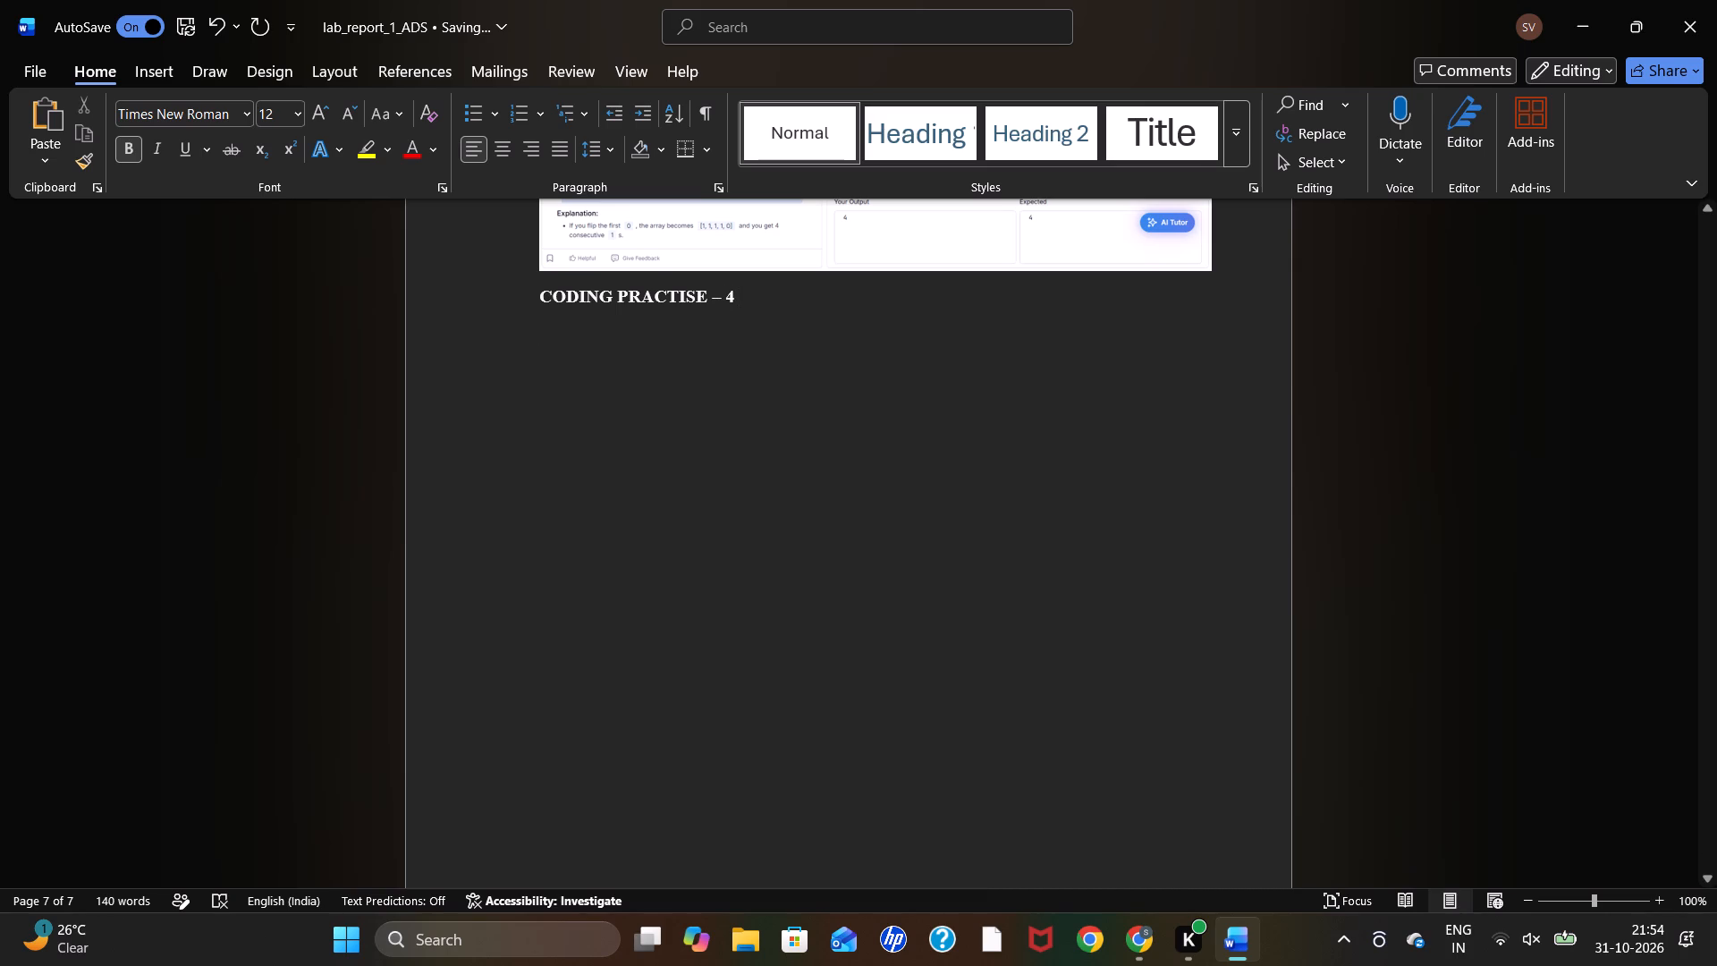
Under the new set heading, add numbered title 1 with "Longest Sub-Array with Sum K" copied from Chrome, followed by an unnumbered blank line.
{"action": "left_click", "coordinate": [1134, 888]}
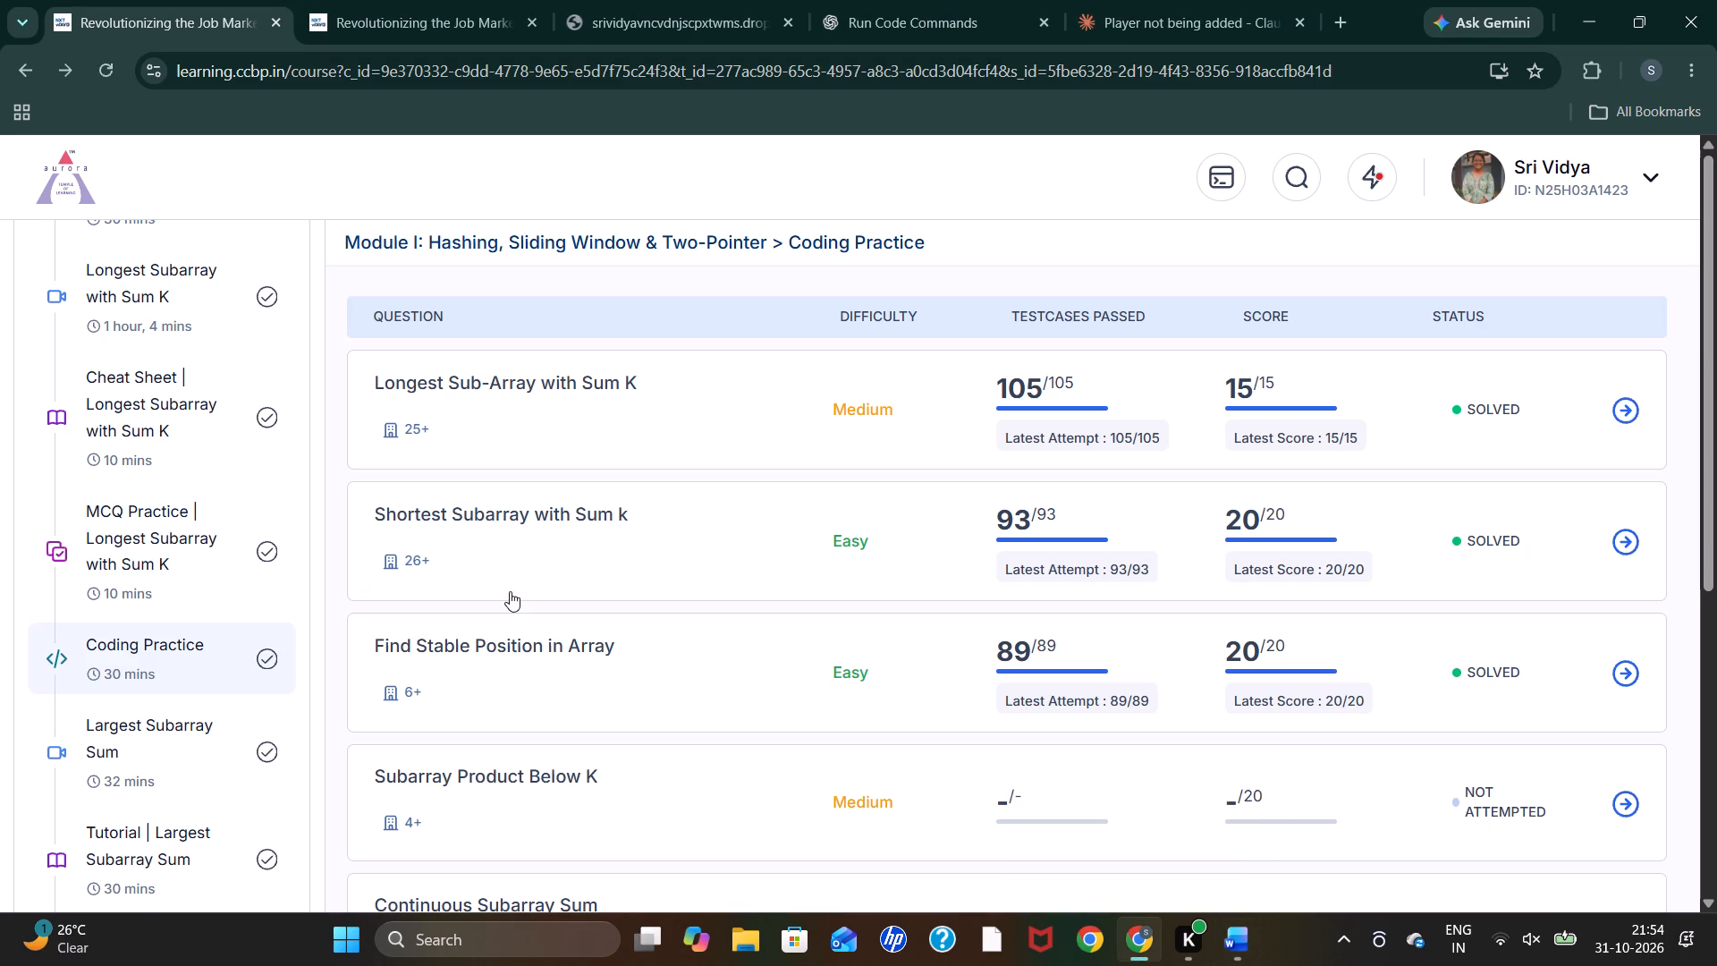
{"action": "scroll", "coordinate": [193, 663], "scroll_direction": "right", "scroll_amount": 1}
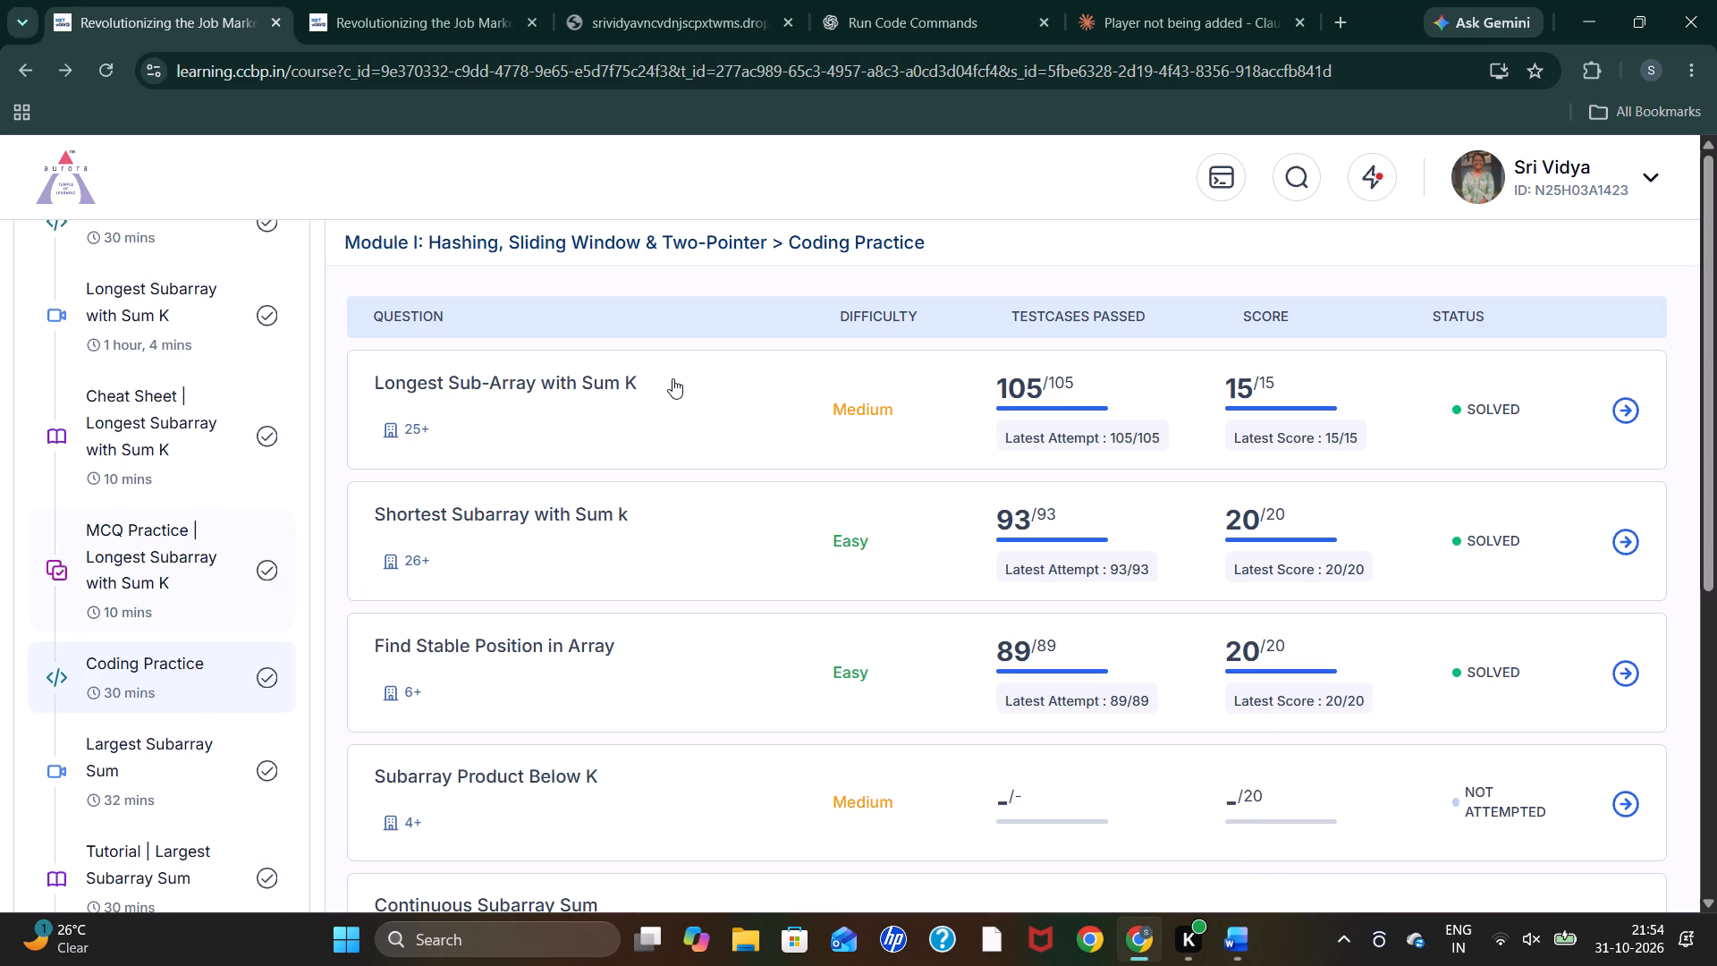
{"action": "left_click_drag", "start_coordinate": [657, 374], "coordinate": [331, 386]}
{"action": "key", "text": "ctrl+c"}
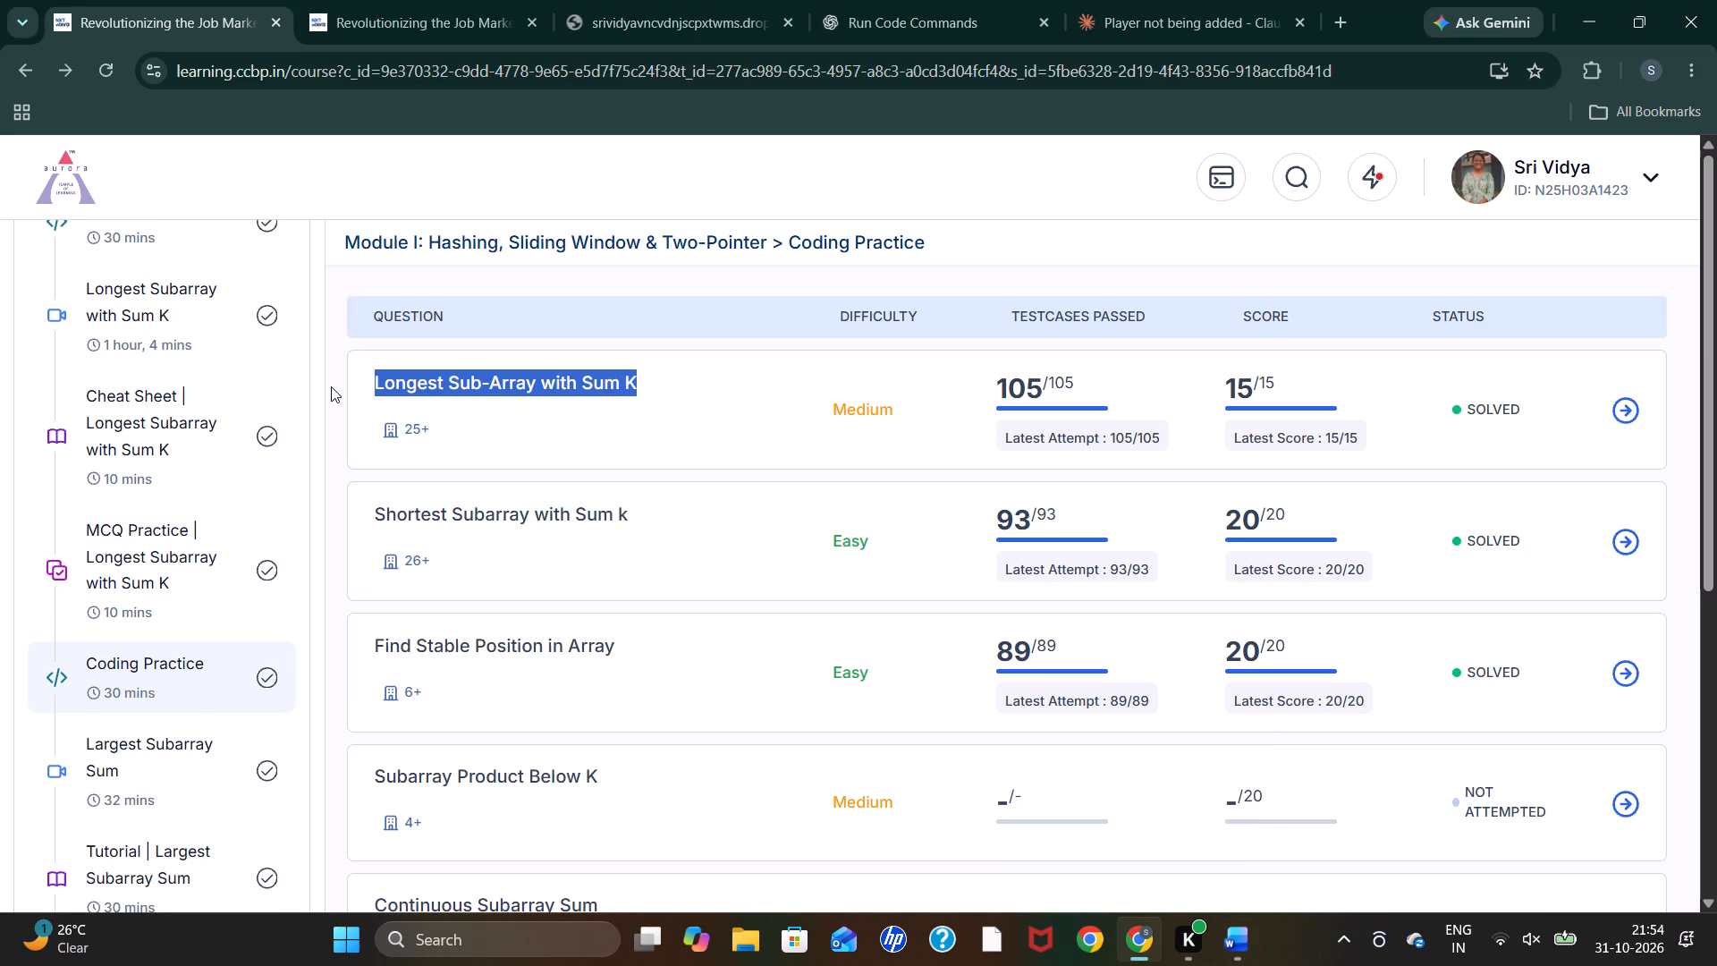
{"action": "left_click", "coordinate": [1253, 854]}
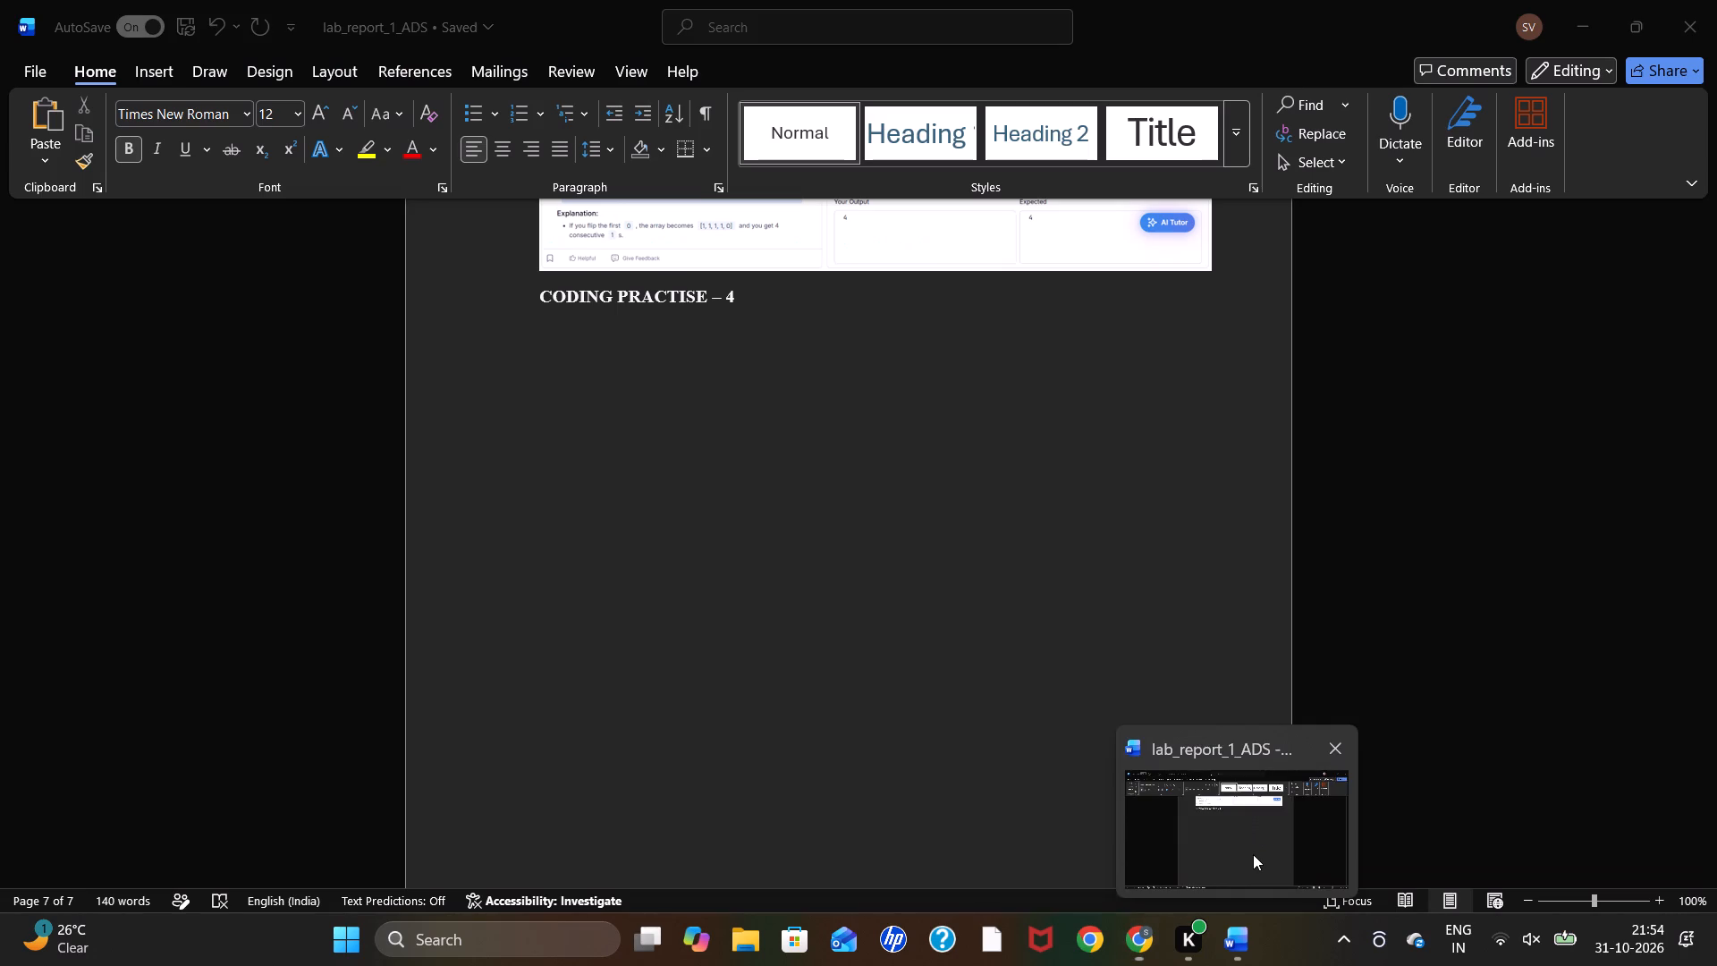
{"action": "type", "text": "1."}
{"action": "key", "text": "space"}
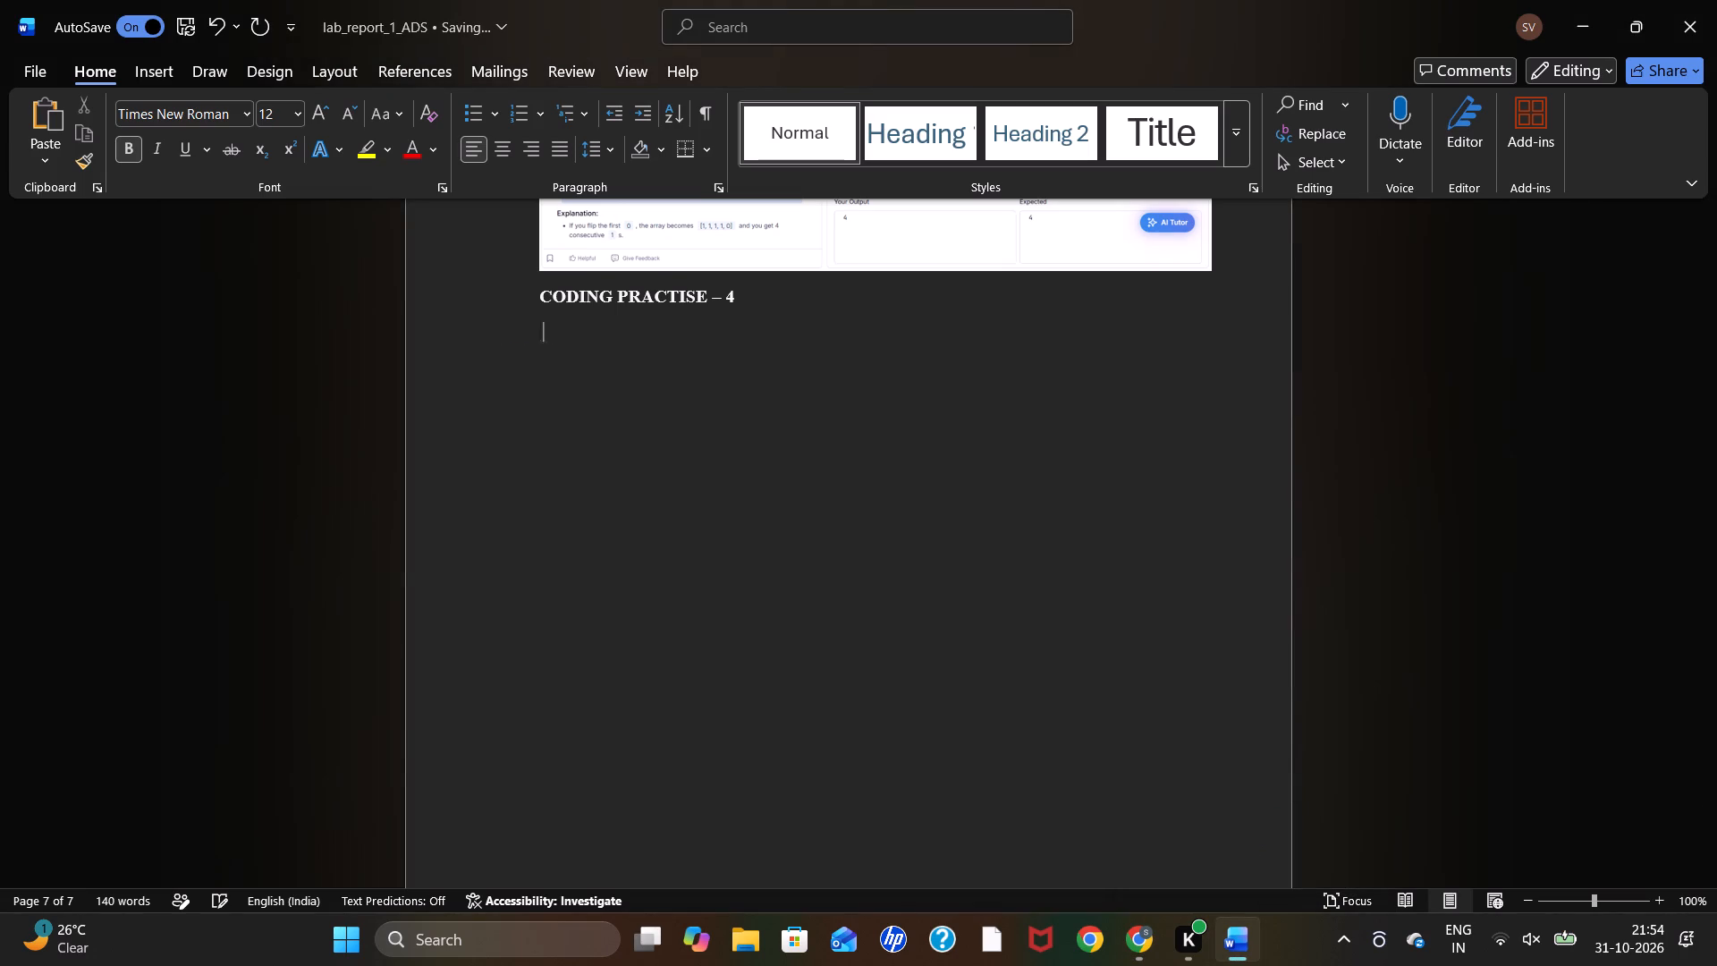
{"action": "key", "text": "ctrl+v"}
{"action": "key", "text": "Return"}
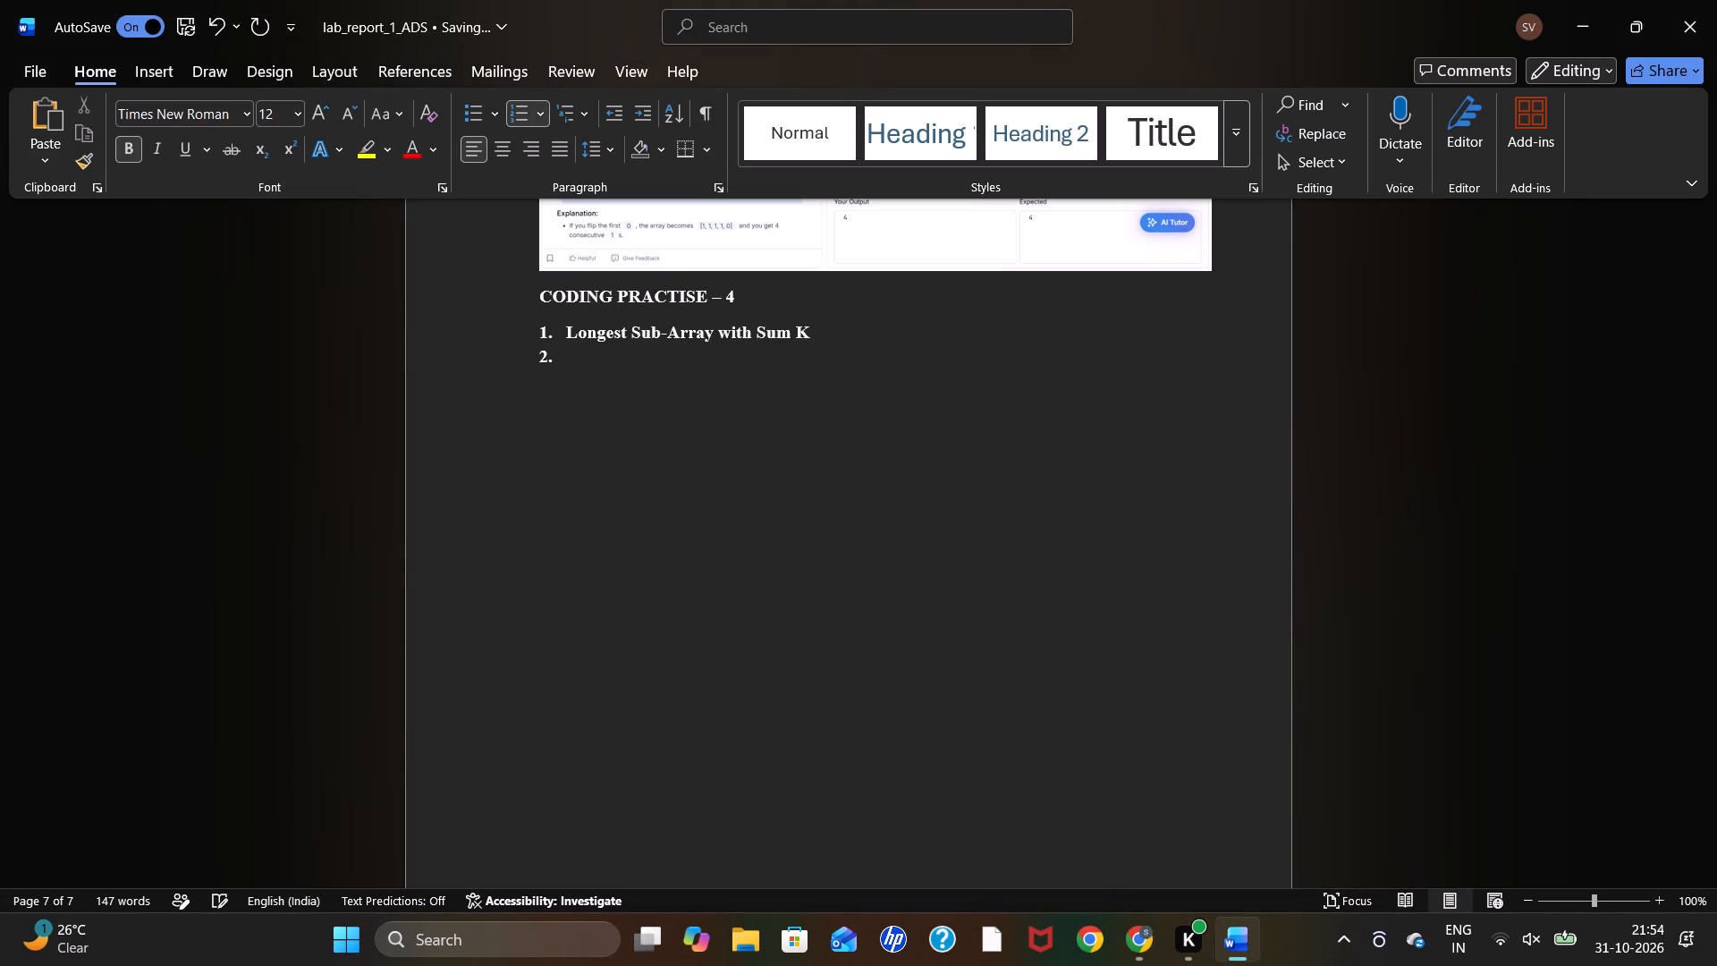
{"action": "key", "text": "BackSpace"}
{"action": "key", "text": "BackSpace"}
In Chrome, open Longest Sub-Array with Sum K, run its solution and bring the actual and expected output into view.
{"action": "left_click", "coordinate": [1156, 847]}
{"action": "left_click", "coordinate": [1609, 408]}
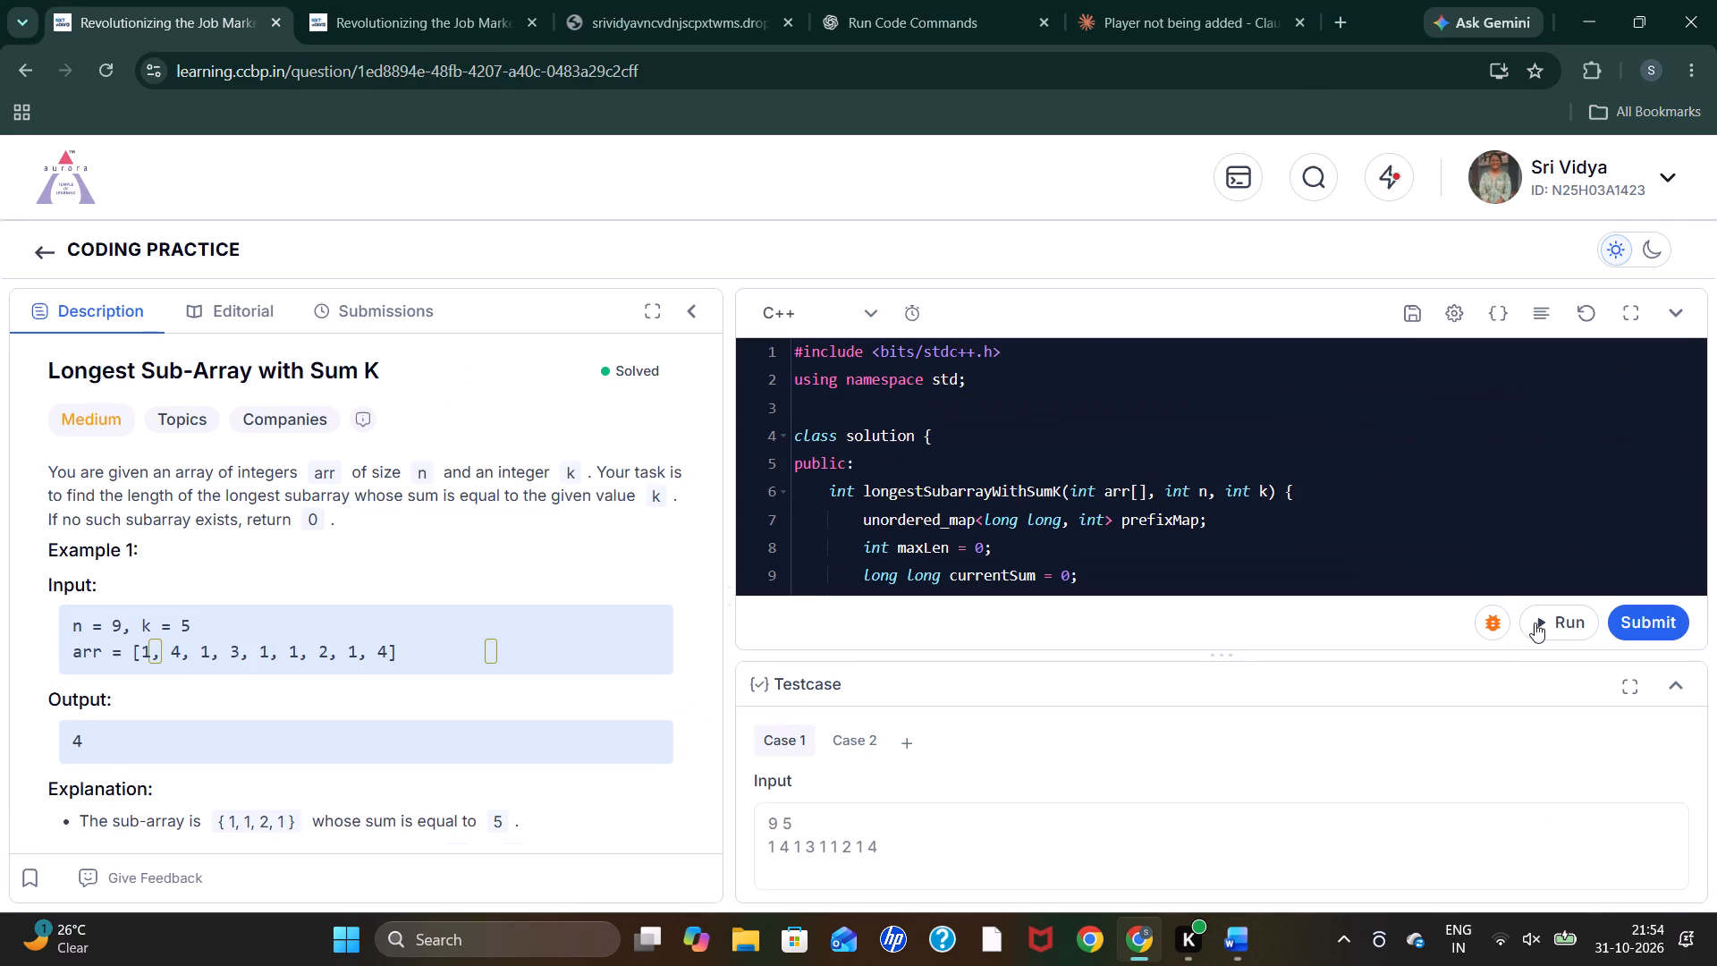
{"action": "left_click", "coordinate": [1535, 623]}
{"action": "scroll", "coordinate": [1102, 801], "scroll_direction": "down", "scroll_amount": 3}
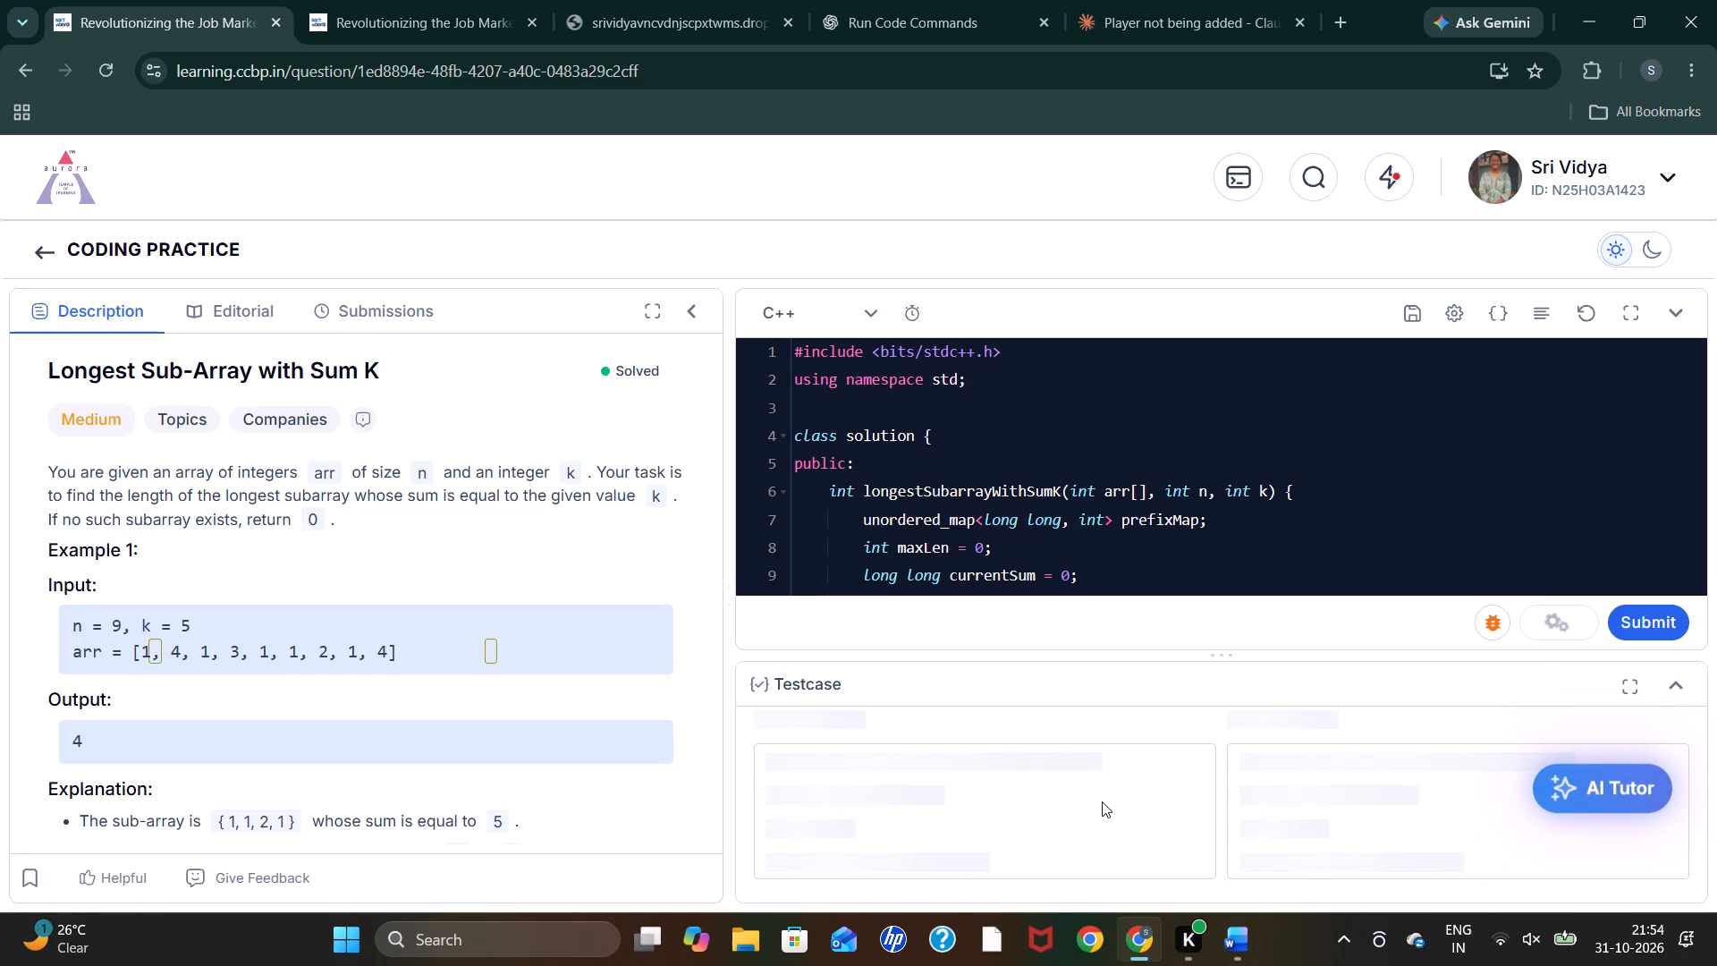
{"action": "scroll", "coordinate": [1102, 801], "scroll_direction": "down", "scroll_amount": 1}
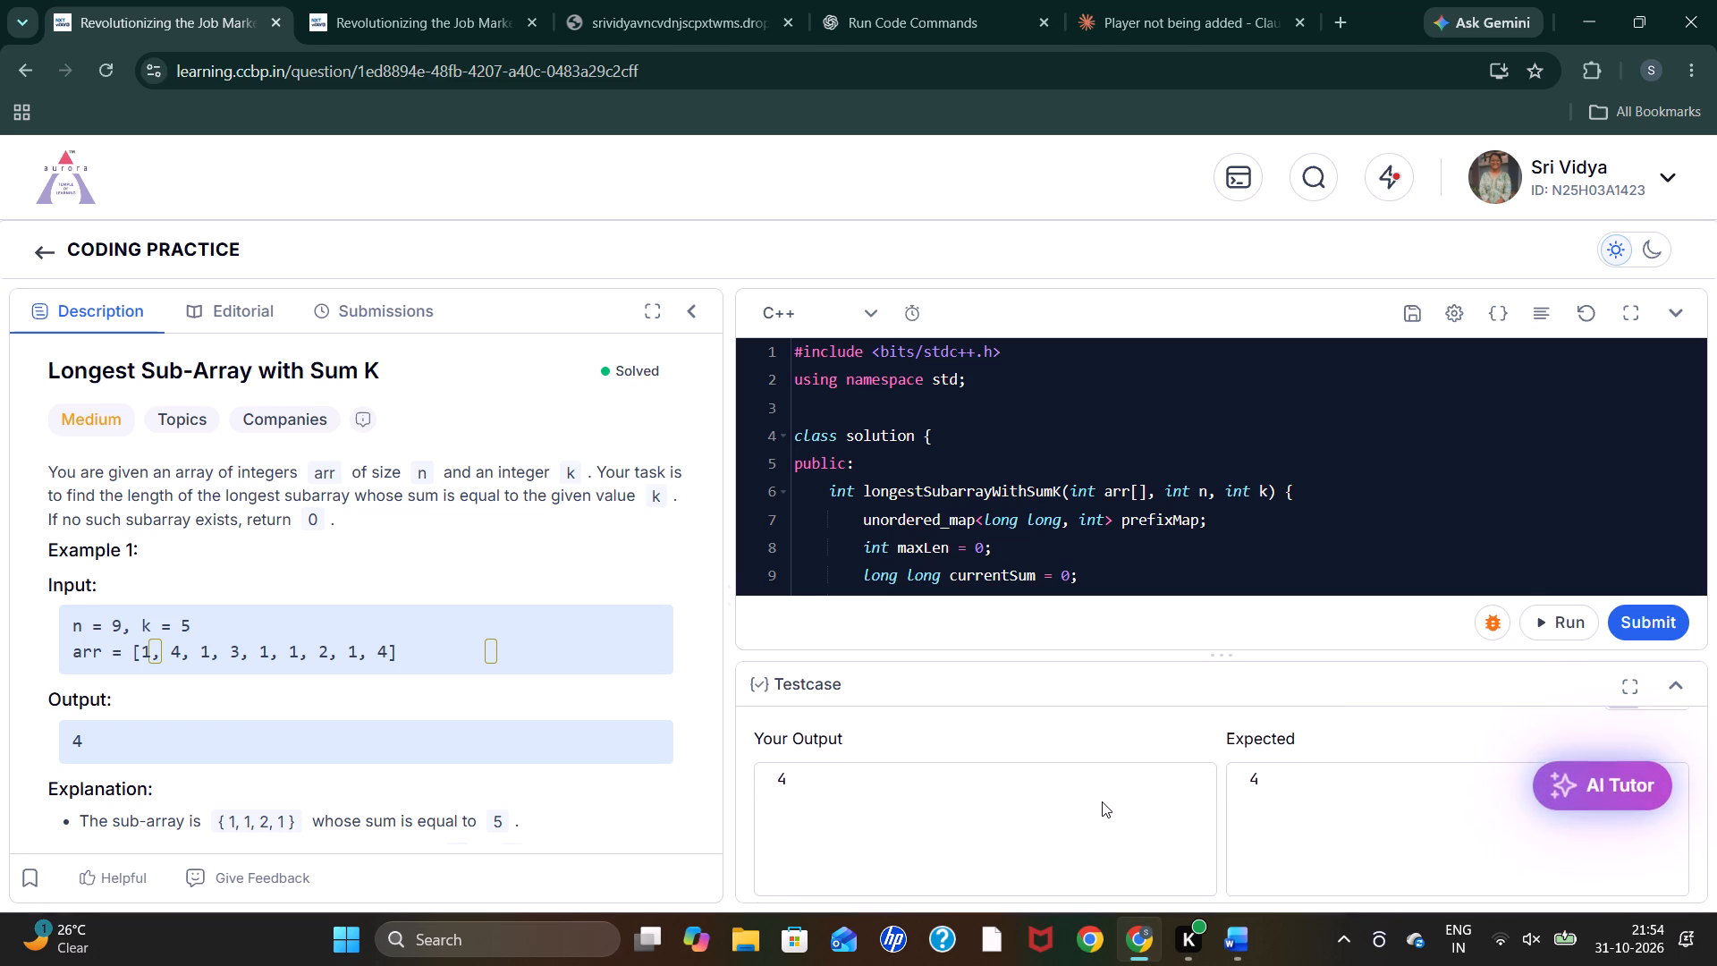
{"action": "scroll", "coordinate": [1102, 801], "scroll_direction": "down", "scroll_amount": 1}
Capture the full problem page with code and output, paste it under the Longest Sub-Array with Sum K title in Word, and add two line breaks.
{"action": "key", "text": "Print"}
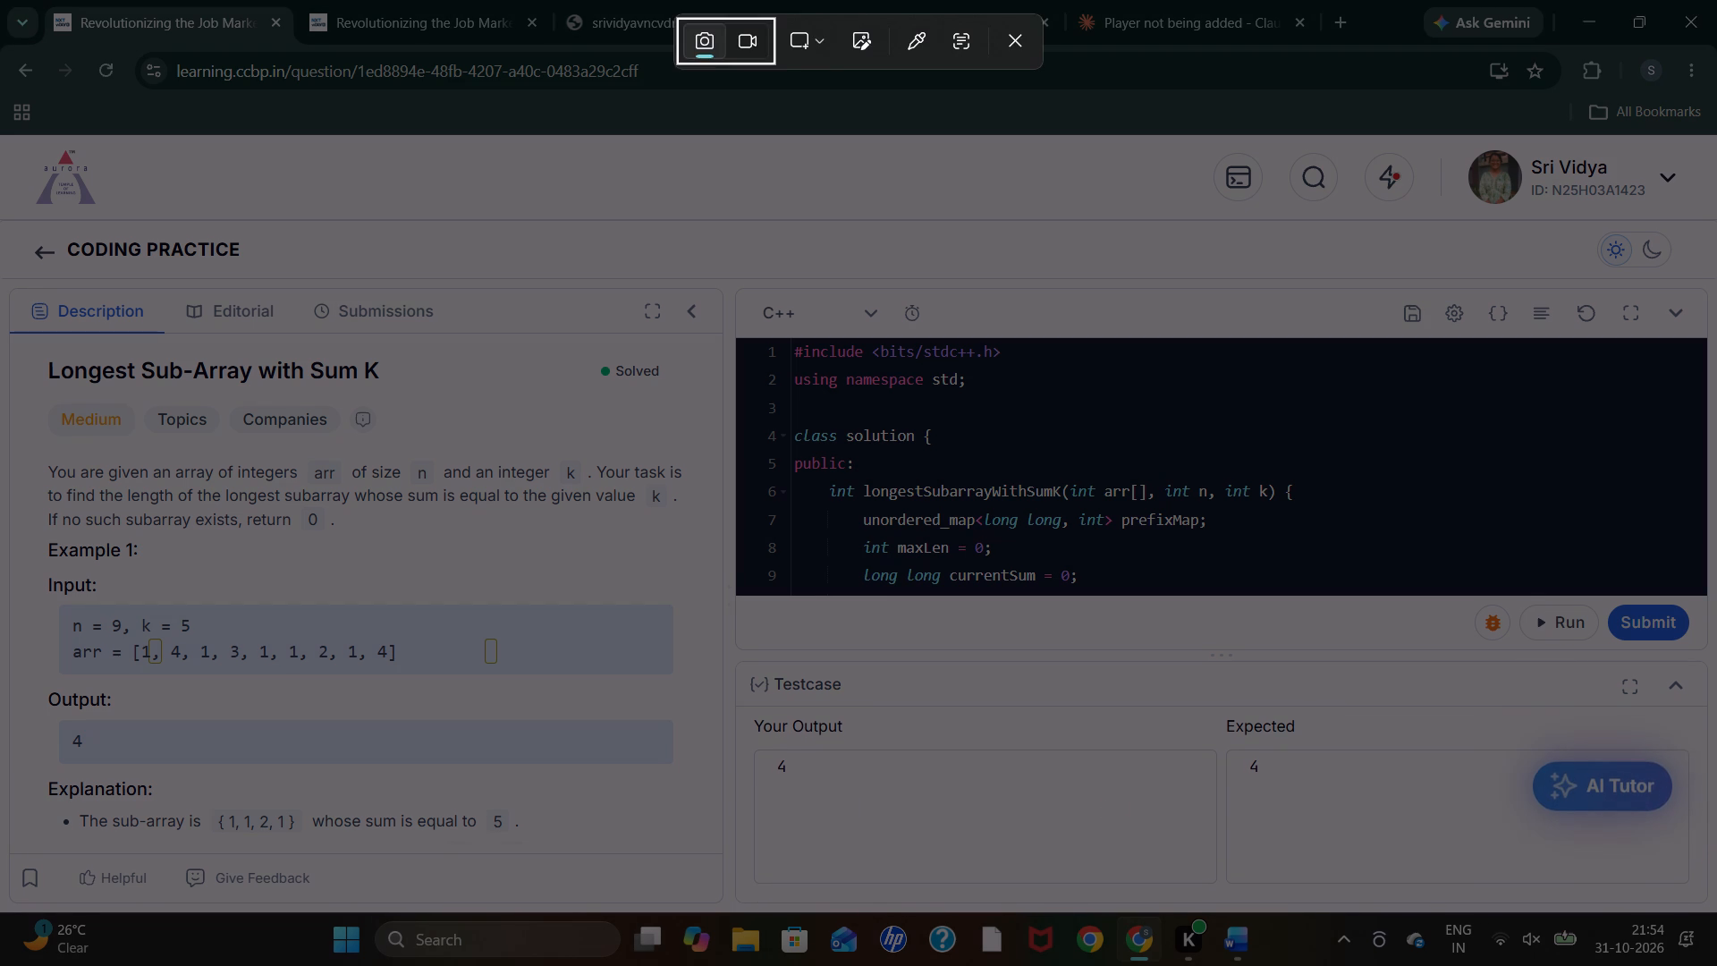
{"action": "left_click_drag", "start_coordinate": [1, 132], "coordinate": [1304, 918]}
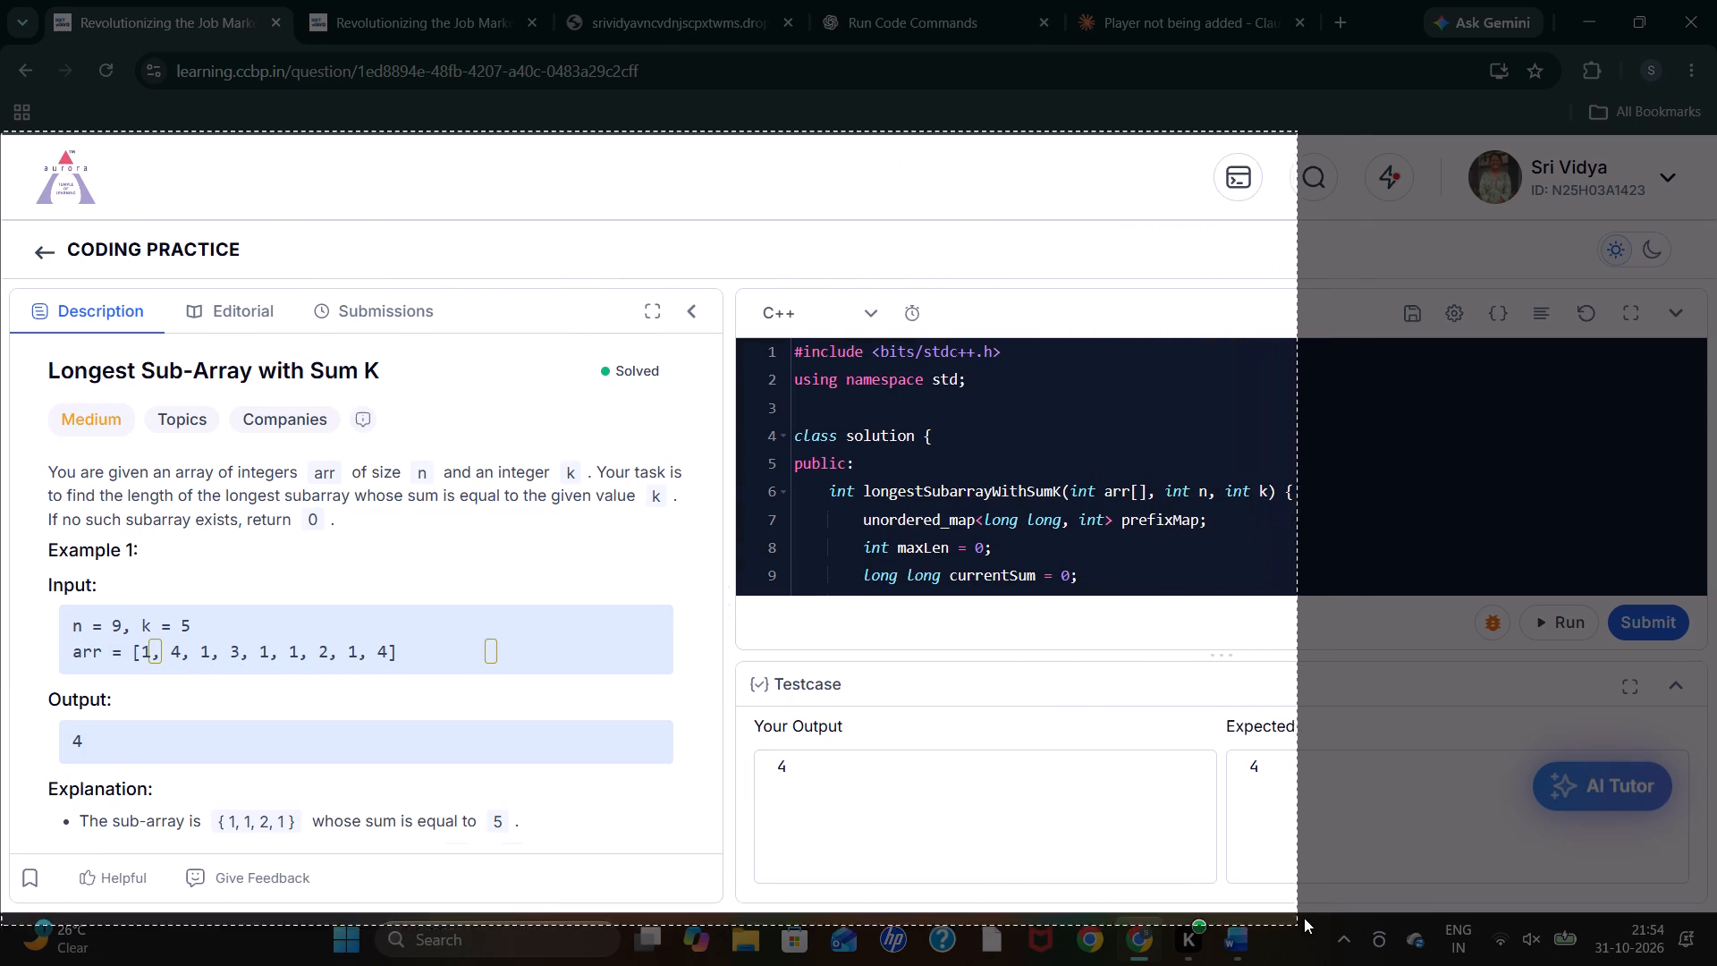
{"action": "left_click_drag", "start_coordinate": [1304, 918], "coordinate": [1605, 910]}
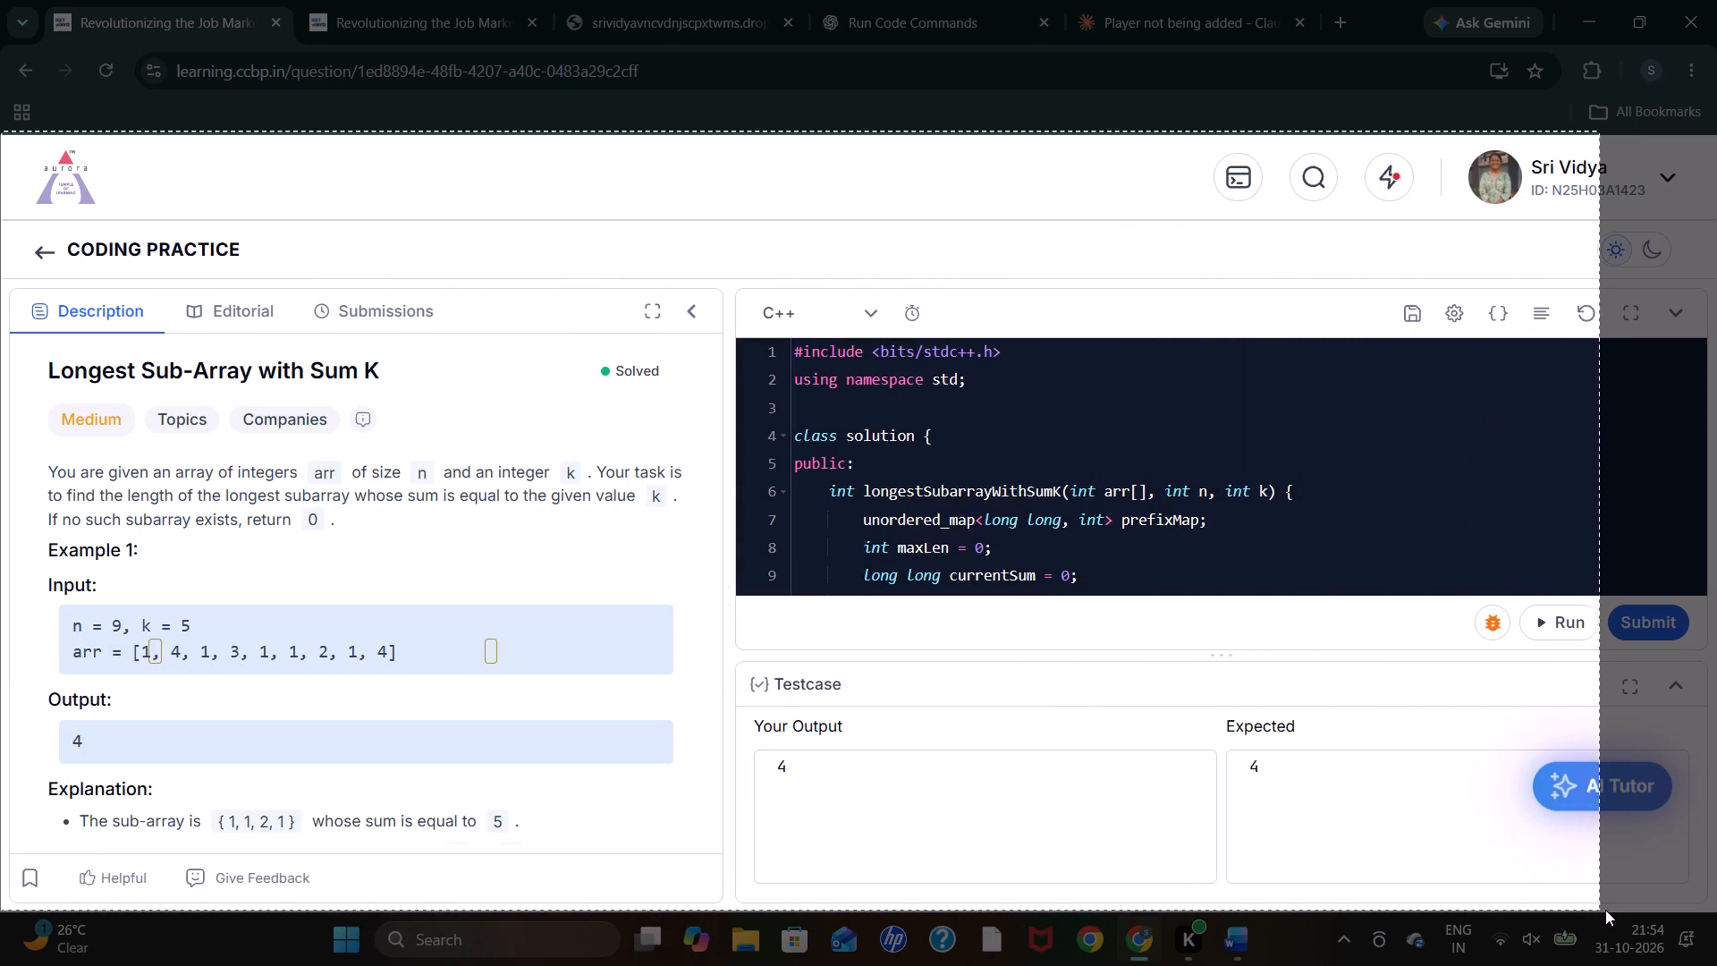
{"action": "left_click_drag", "start_coordinate": [1605, 910], "coordinate": [1716, 909]}
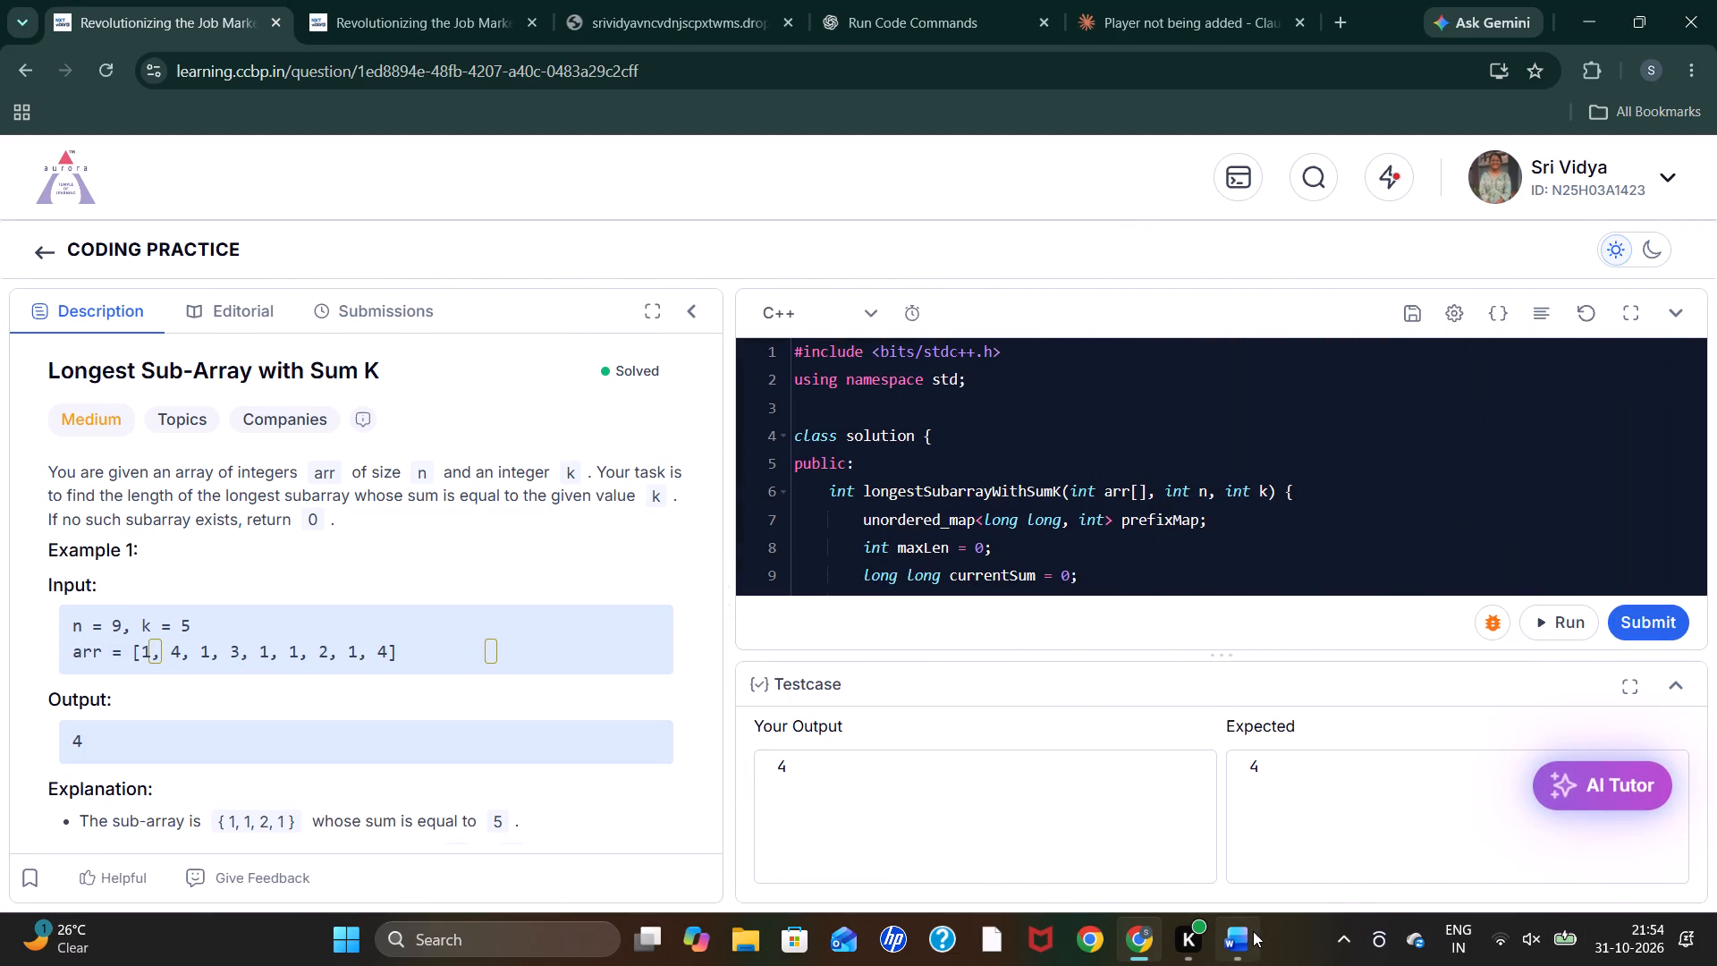
{"action": "left_click", "coordinate": [1241, 860]}
{"action": "key", "text": "ctrl+v"}
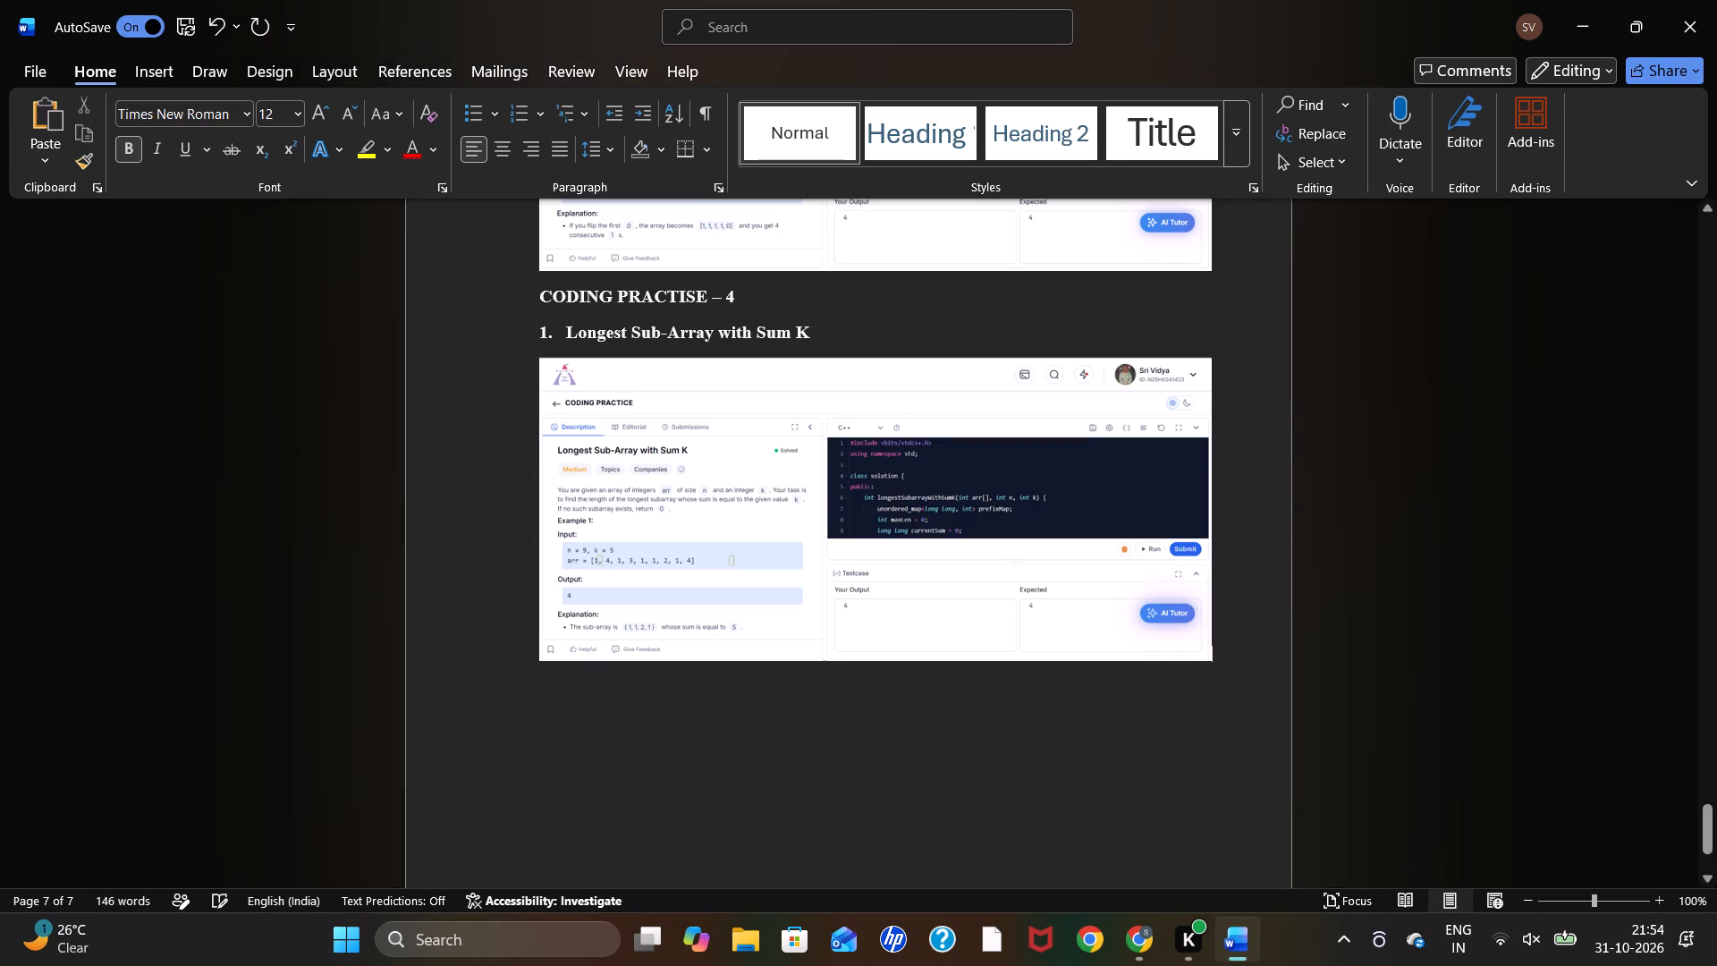
{"action": "key", "text": "Return"}
{"action": "key", "text": "Return"}
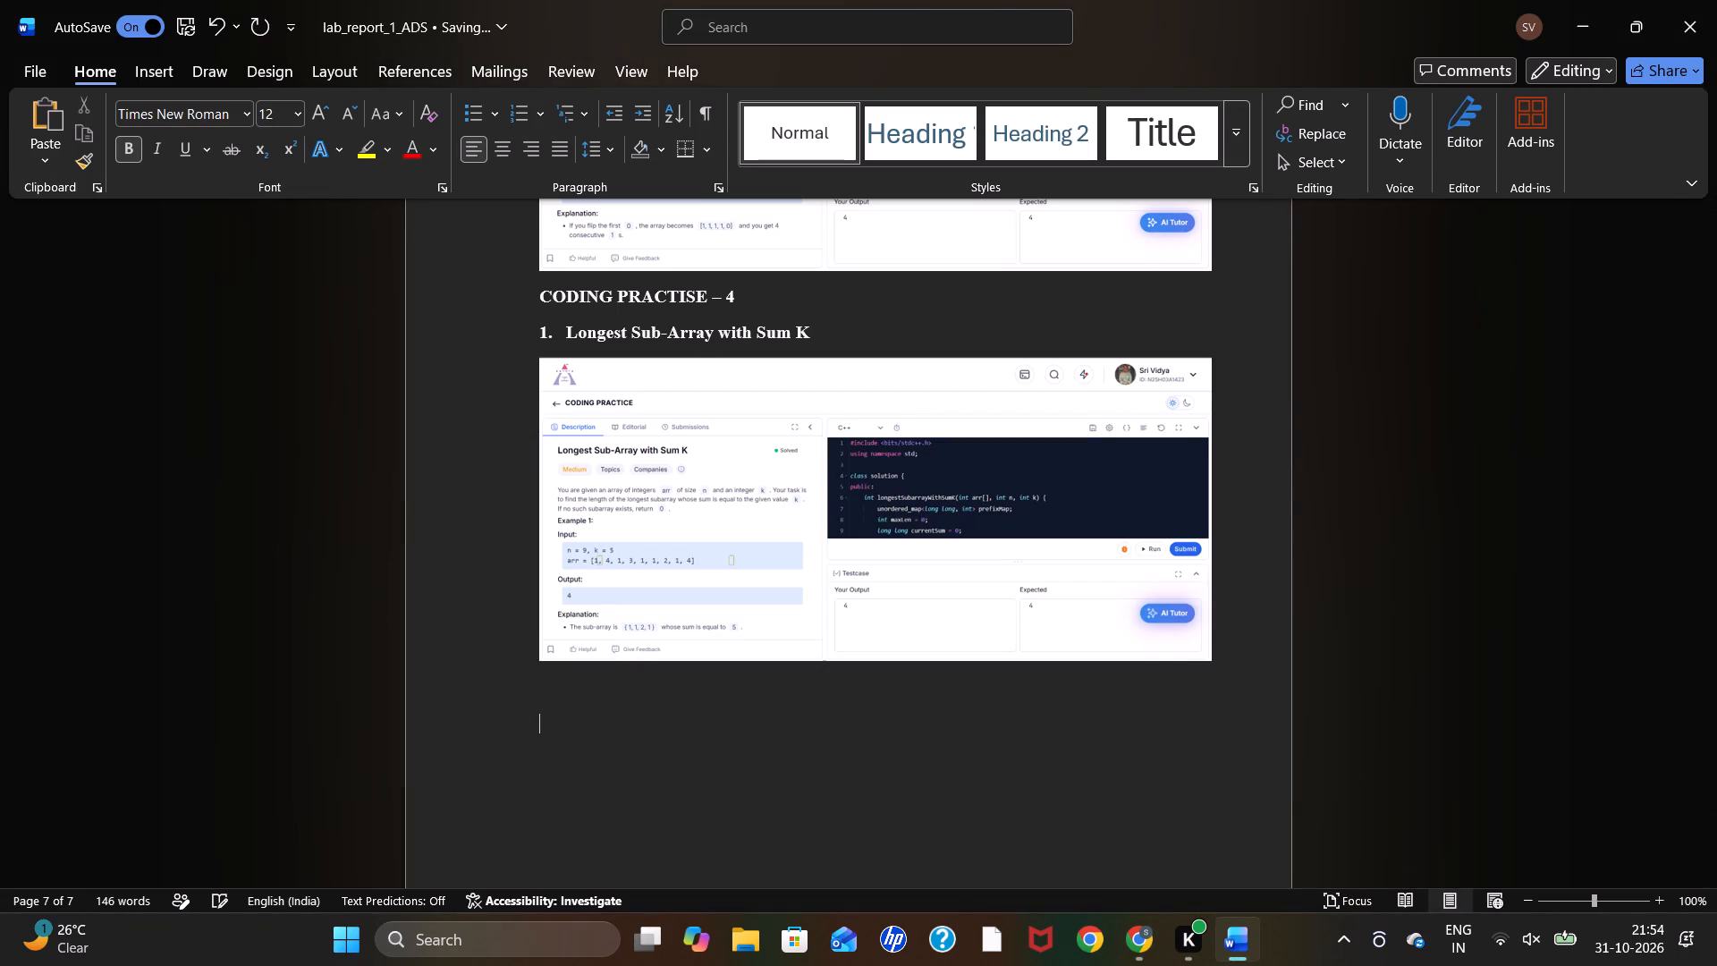
Add blank lines below the Longest Sub-Array with Sum K screenshot until the cursor sits at the start of the following page.
{"action": "key", "text": "Return"}
{"action": "key", "text": "Return"}
{"action": "key", "text": "Return"}
{"action": "key", "text": "Return"}
{"action": "key", "text": "Return"}
{"action": "key", "text": "Return"}
{"action": "key", "text": "Return"}
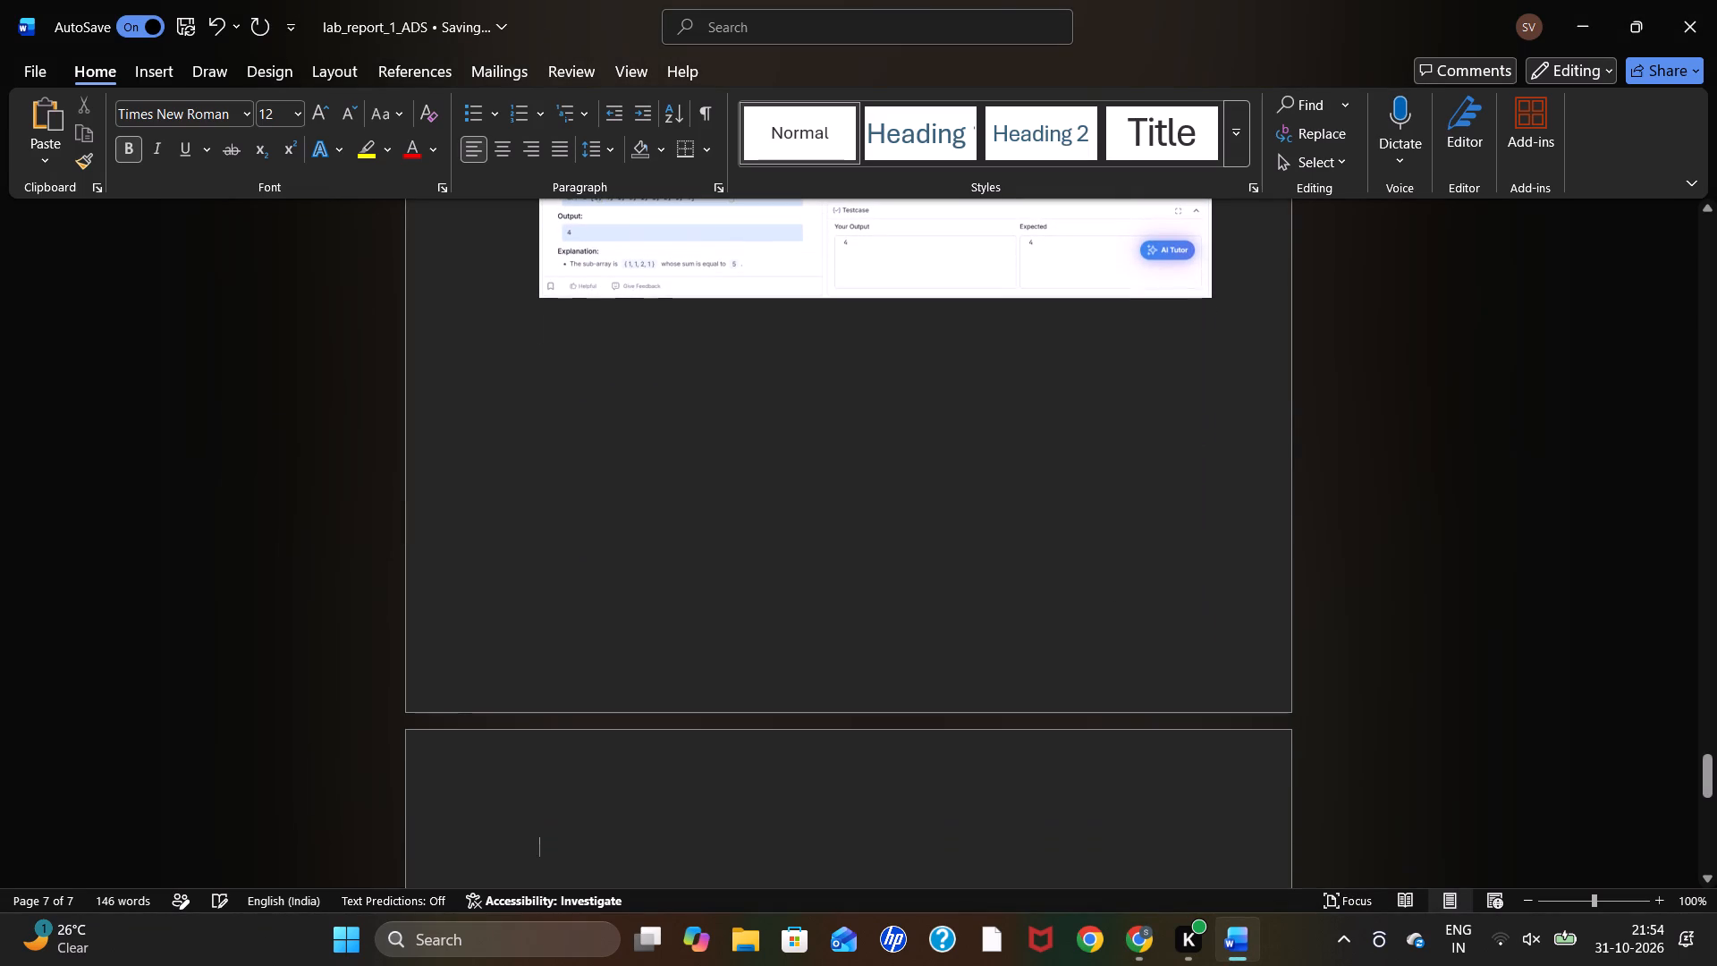
{"action": "key", "text": "BackSpace"}
{"action": "key", "text": "Return"}
Add numbered title 2 with "Shortest Subarray with Sum k" copied from the Coding Practice list in Chrome, followed by an unnumbered blank line.
{"action": "type", "text": "2."}
{"action": "key", "text": "space"}
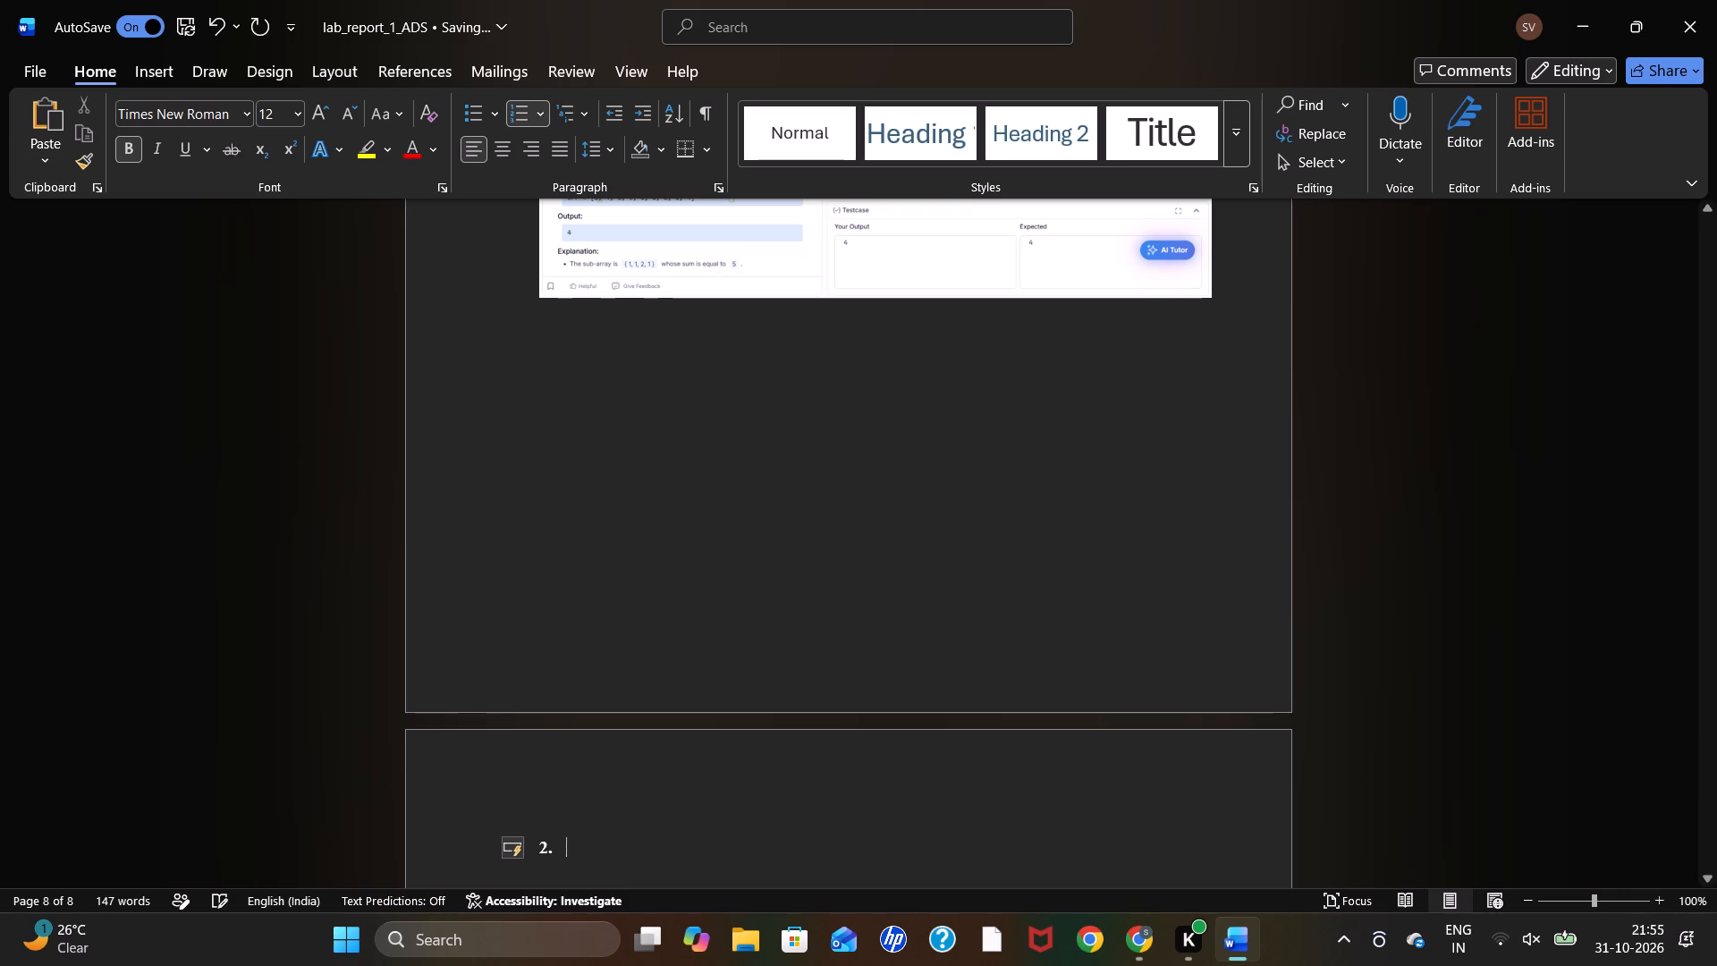
{"action": "left_click", "coordinate": [1134, 873]}
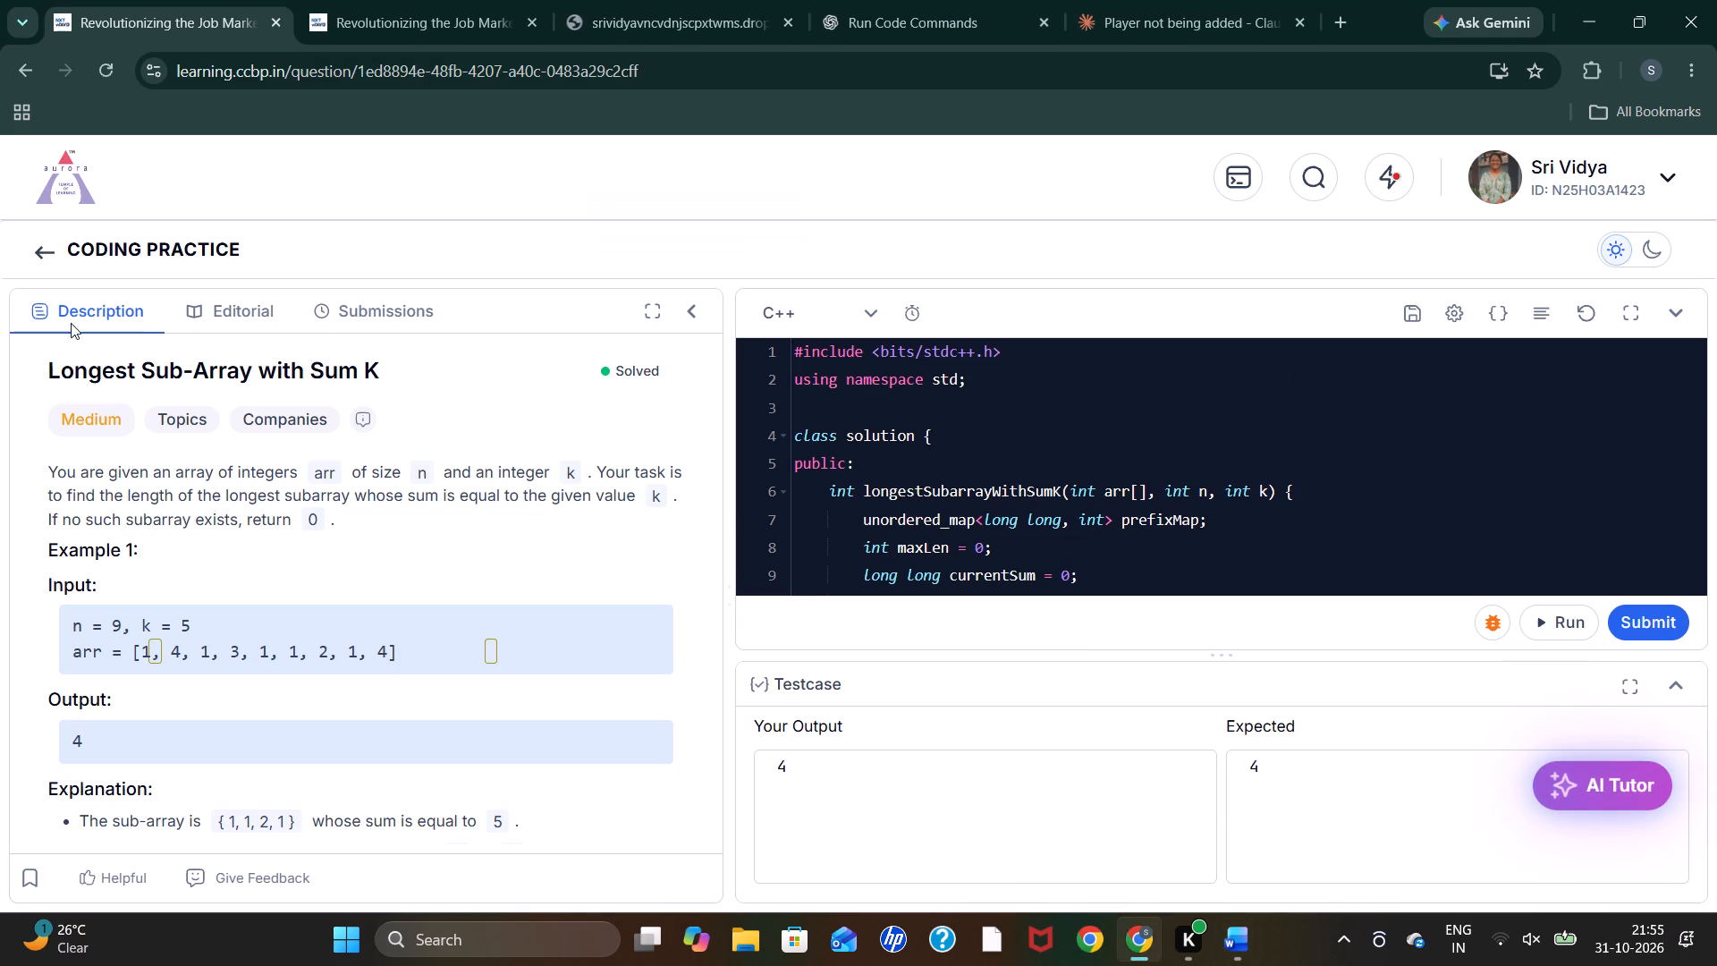
{"action": "left_click", "coordinate": [40, 257]}
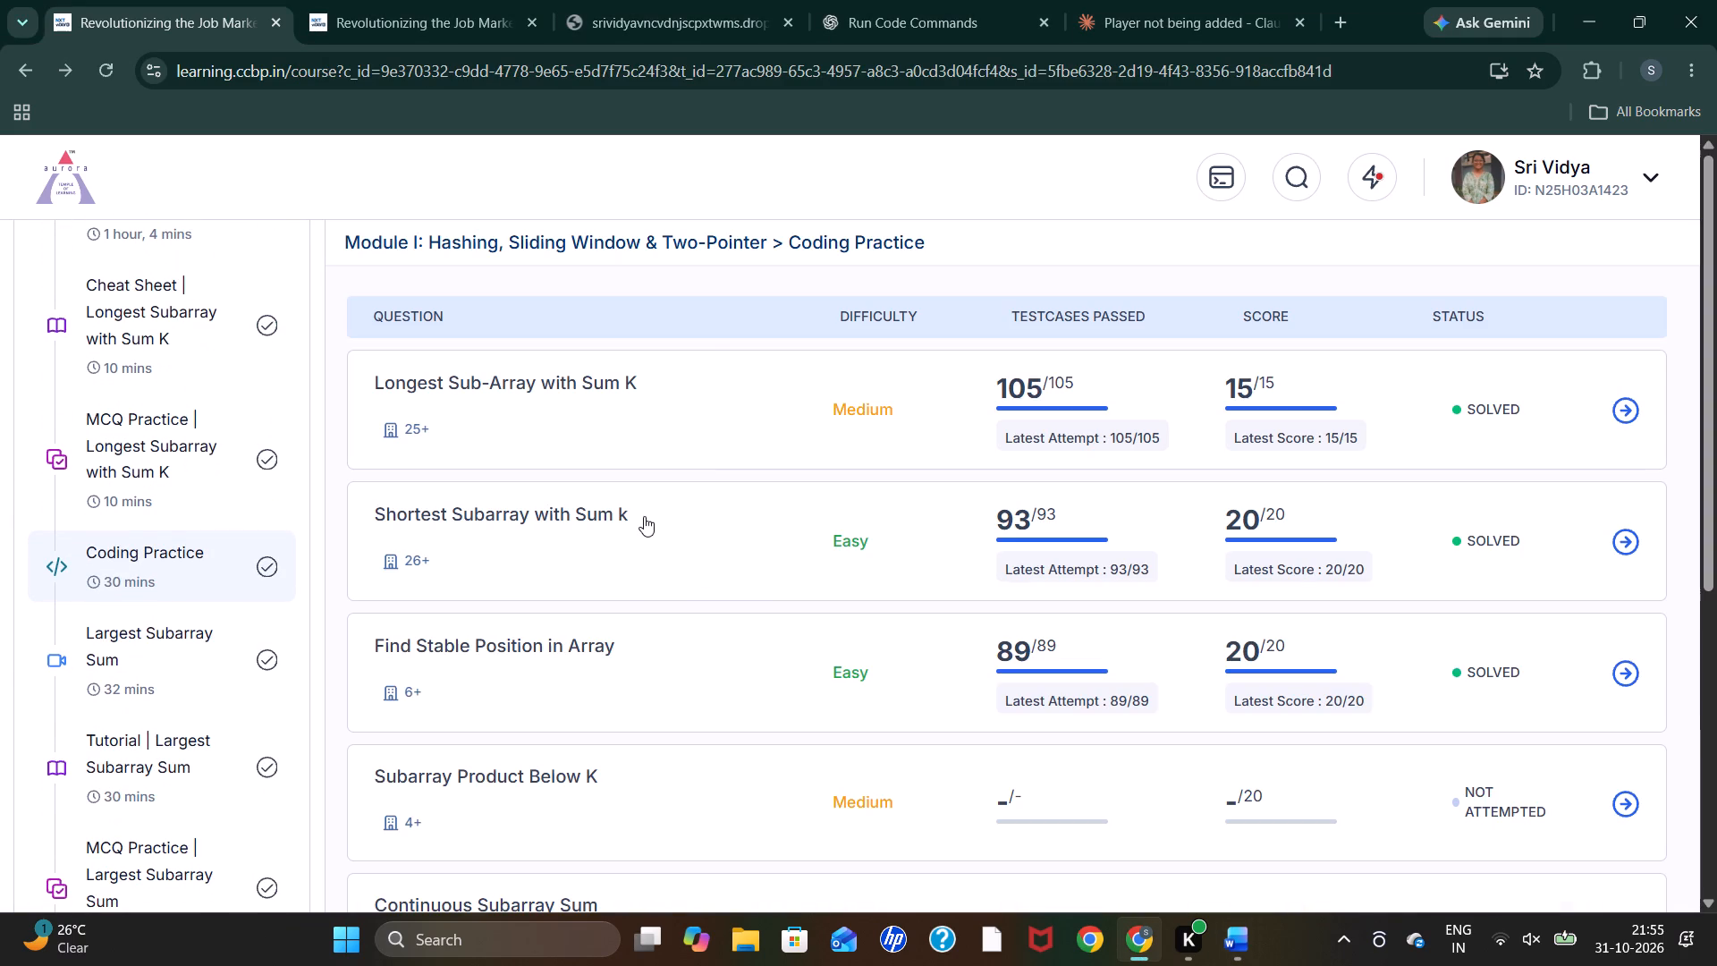
{"action": "left_click_drag", "start_coordinate": [639, 511], "coordinate": [353, 516]}
{"action": "key", "text": "ctrl+c"}
{"action": "left_click", "coordinate": [1251, 852]}
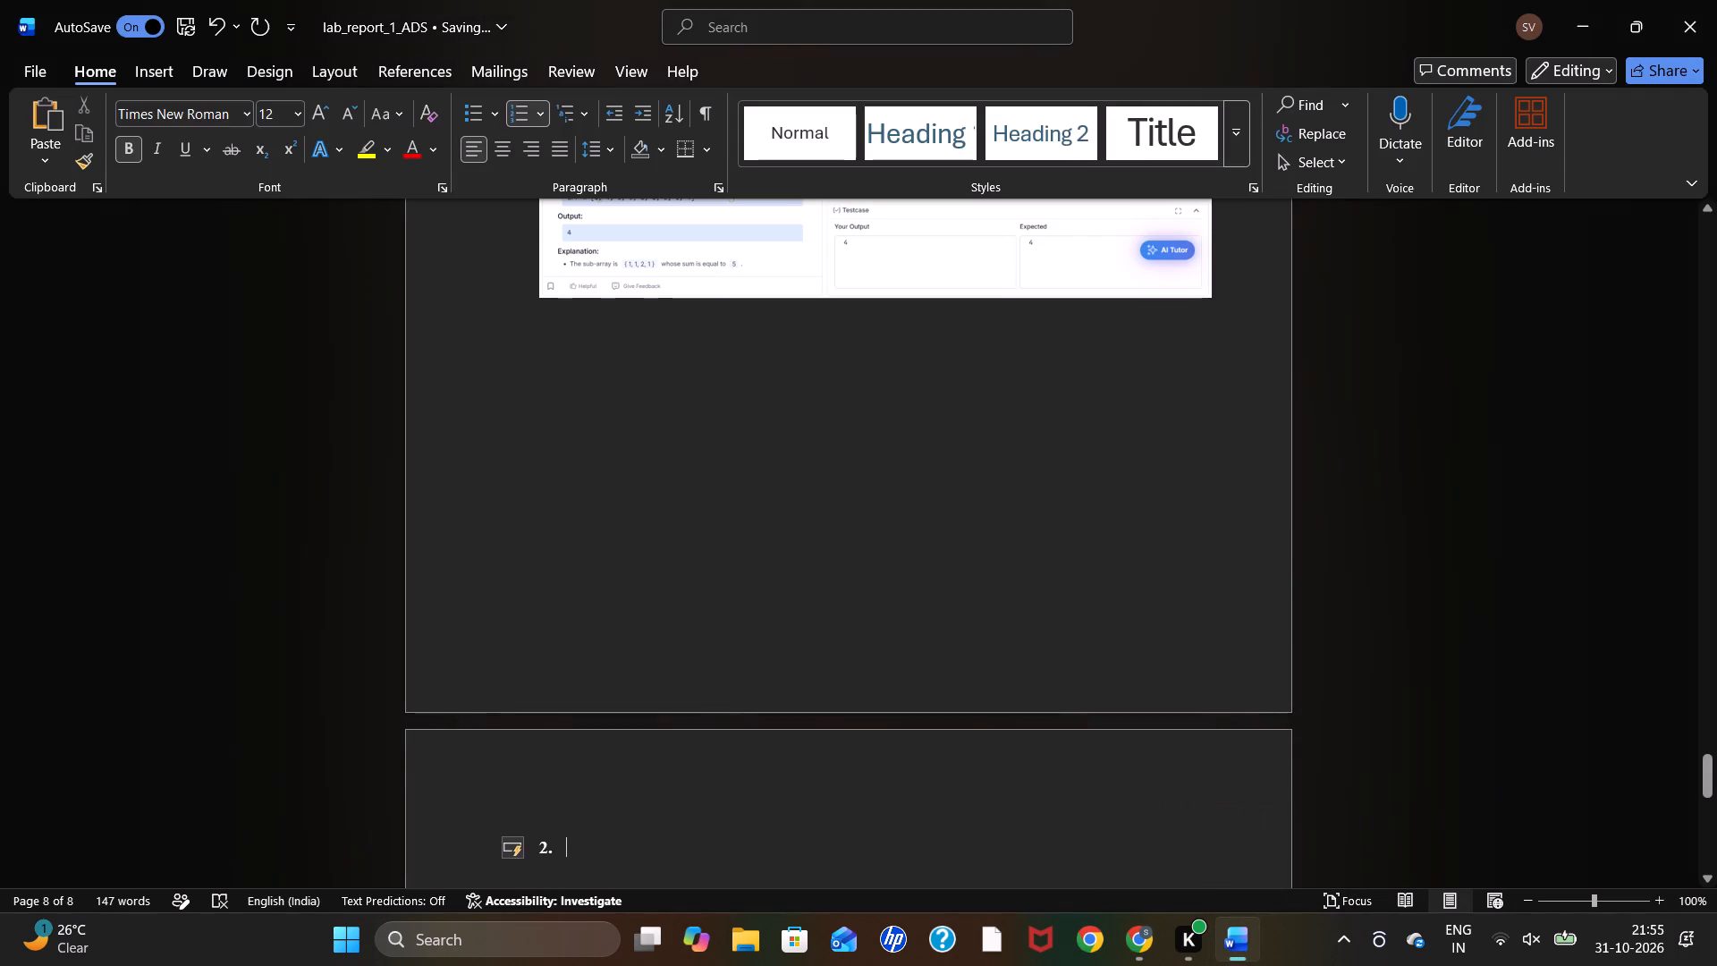
{"action": "key", "text": "ctrl+v"}
{"action": "key", "text": "Return"}
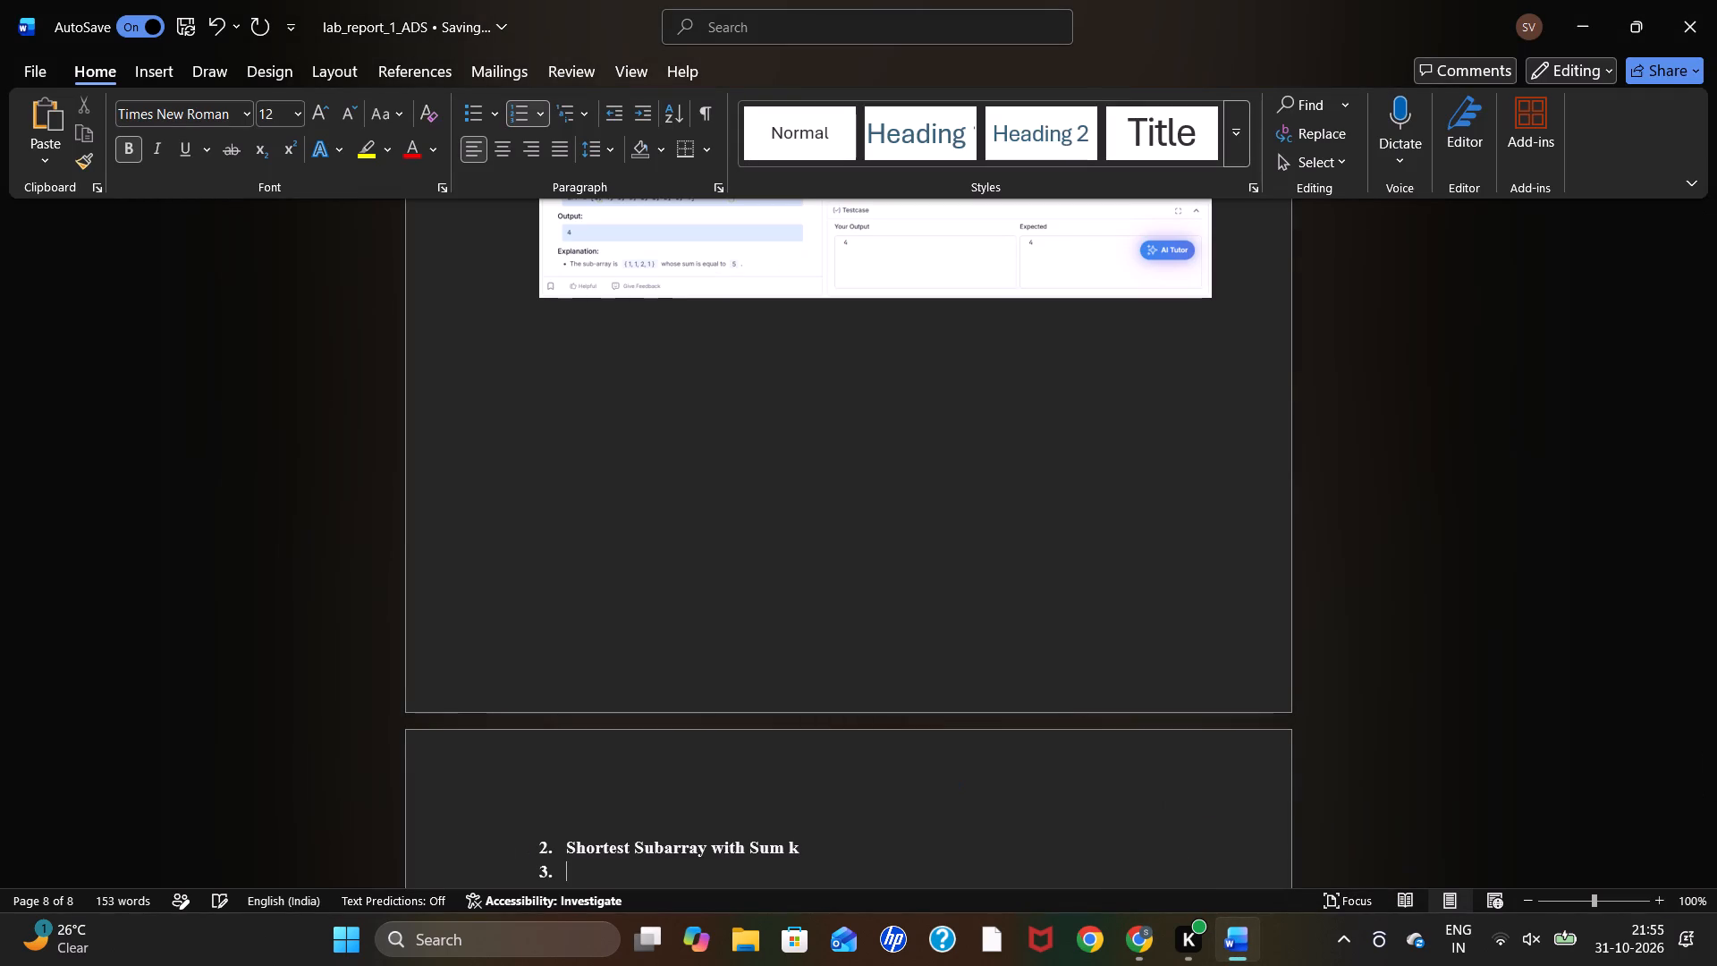
{"action": "key", "text": "BackSpace"}
{"action": "key", "text": "BackSpace"}
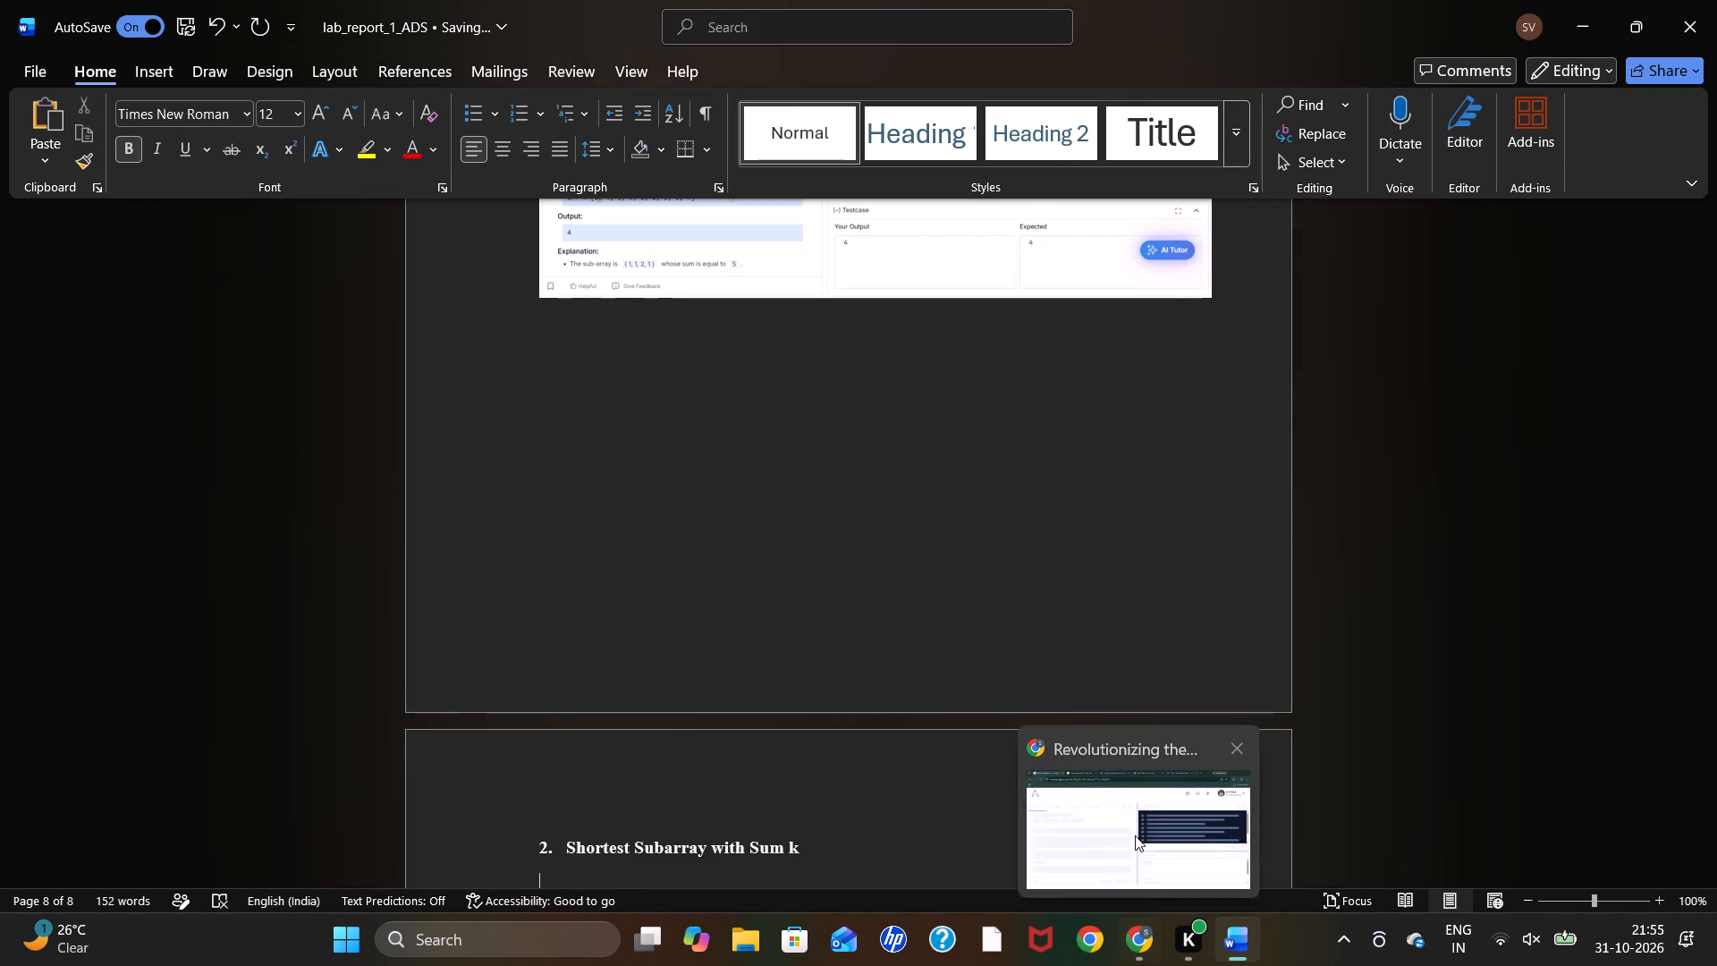
In Chrome, run the Shortest Subarray with Sum k solution and bring the actual and expected output into view.
{"action": "left_click", "coordinate": [1135, 835]}
{"action": "left_click", "coordinate": [1561, 613]}
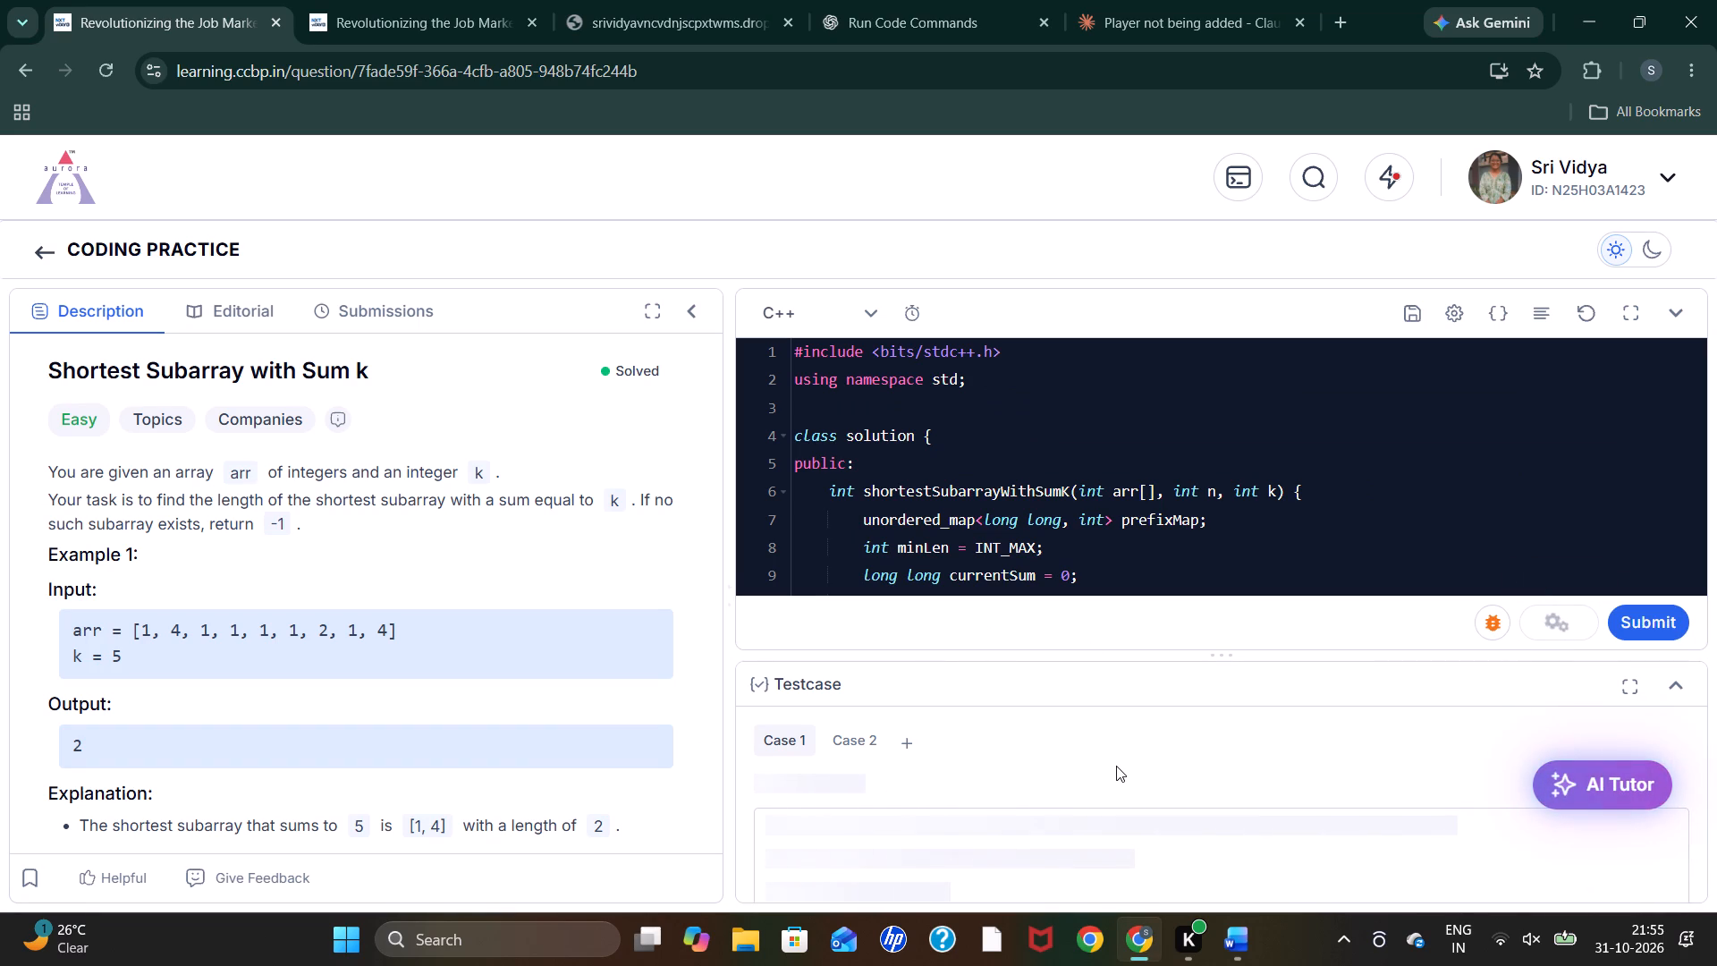
{"action": "scroll", "coordinate": [1051, 788], "scroll_direction": "down", "scroll_amount": 1}
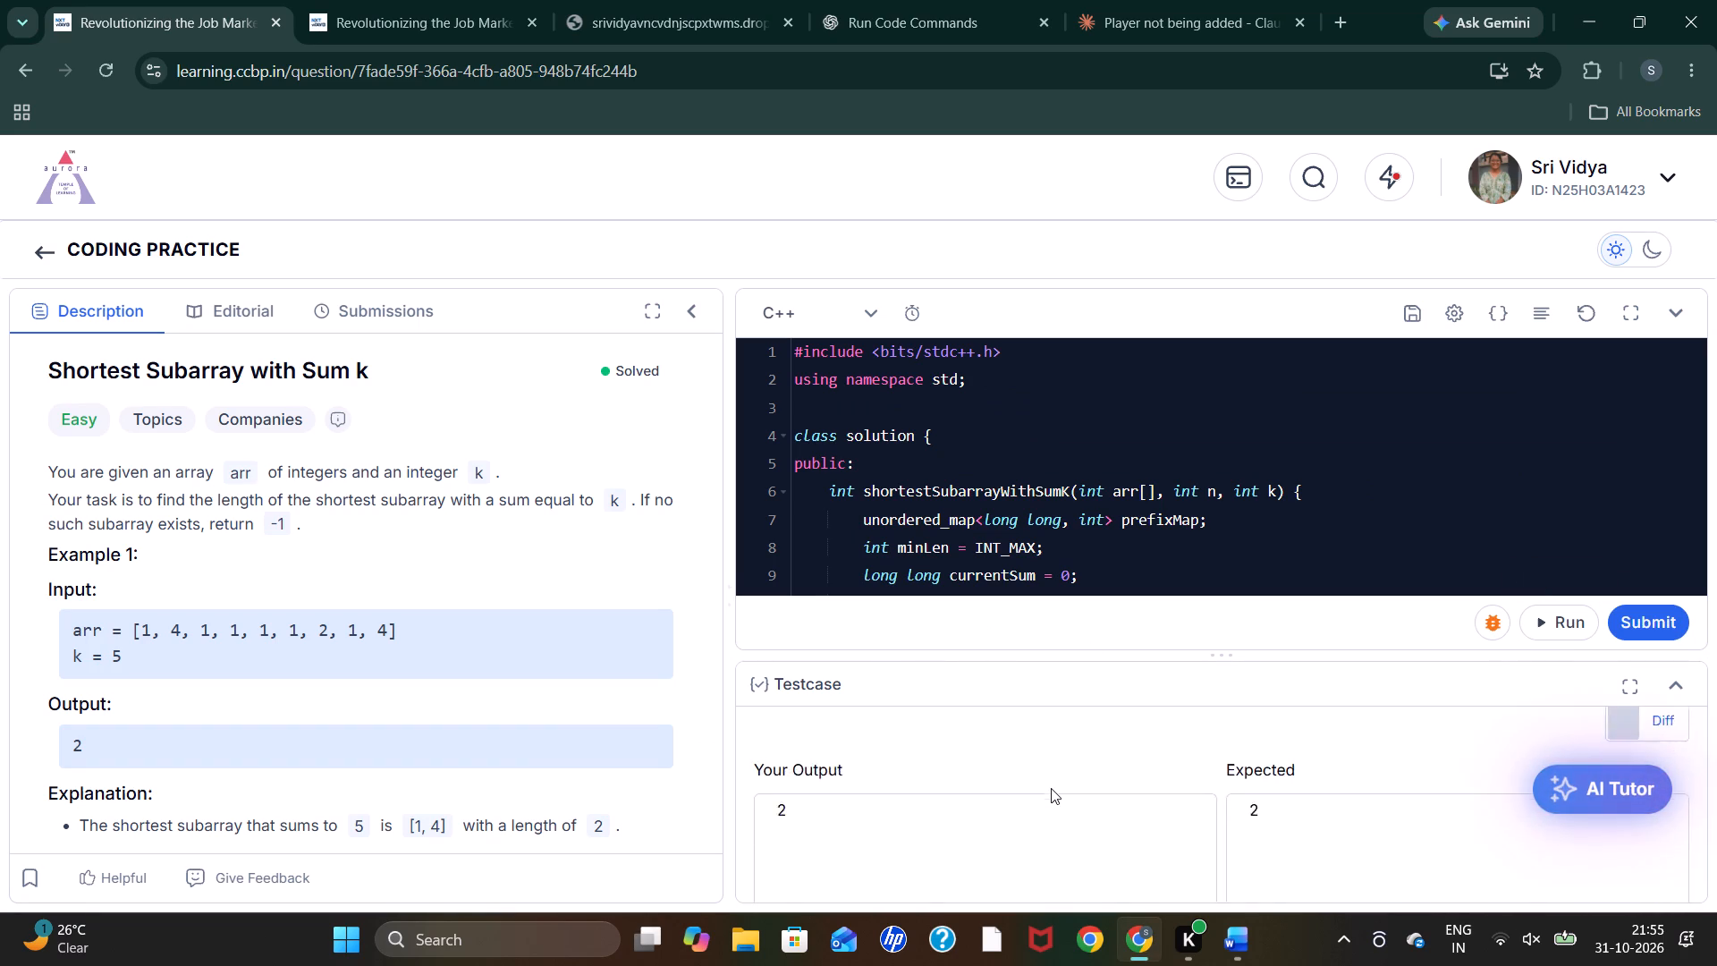
{"action": "scroll", "coordinate": [1051, 788], "scroll_direction": "down", "scroll_amount": 1}
Capture the full problem page with code and output, paste it under the Shortest Subarray with Sum k title in Word, and add a line break.
{"action": "key", "text": "Print"}
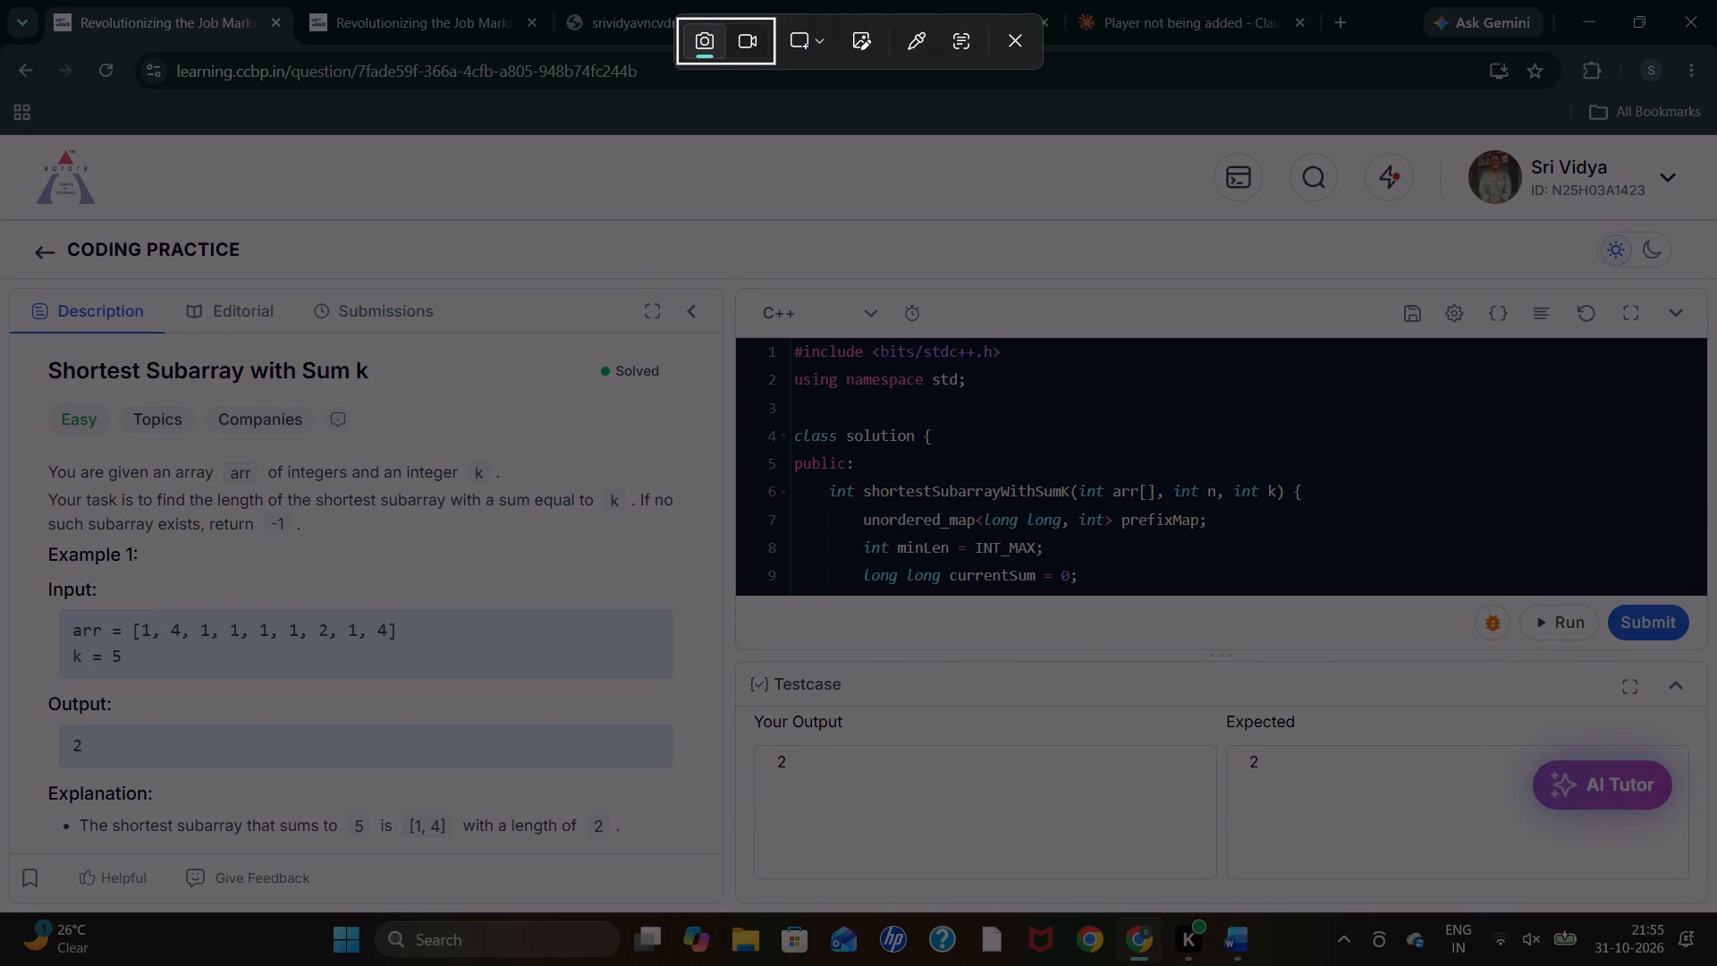
{"action": "left_click_drag", "start_coordinate": [0, 136], "coordinate": [1121, 772]}
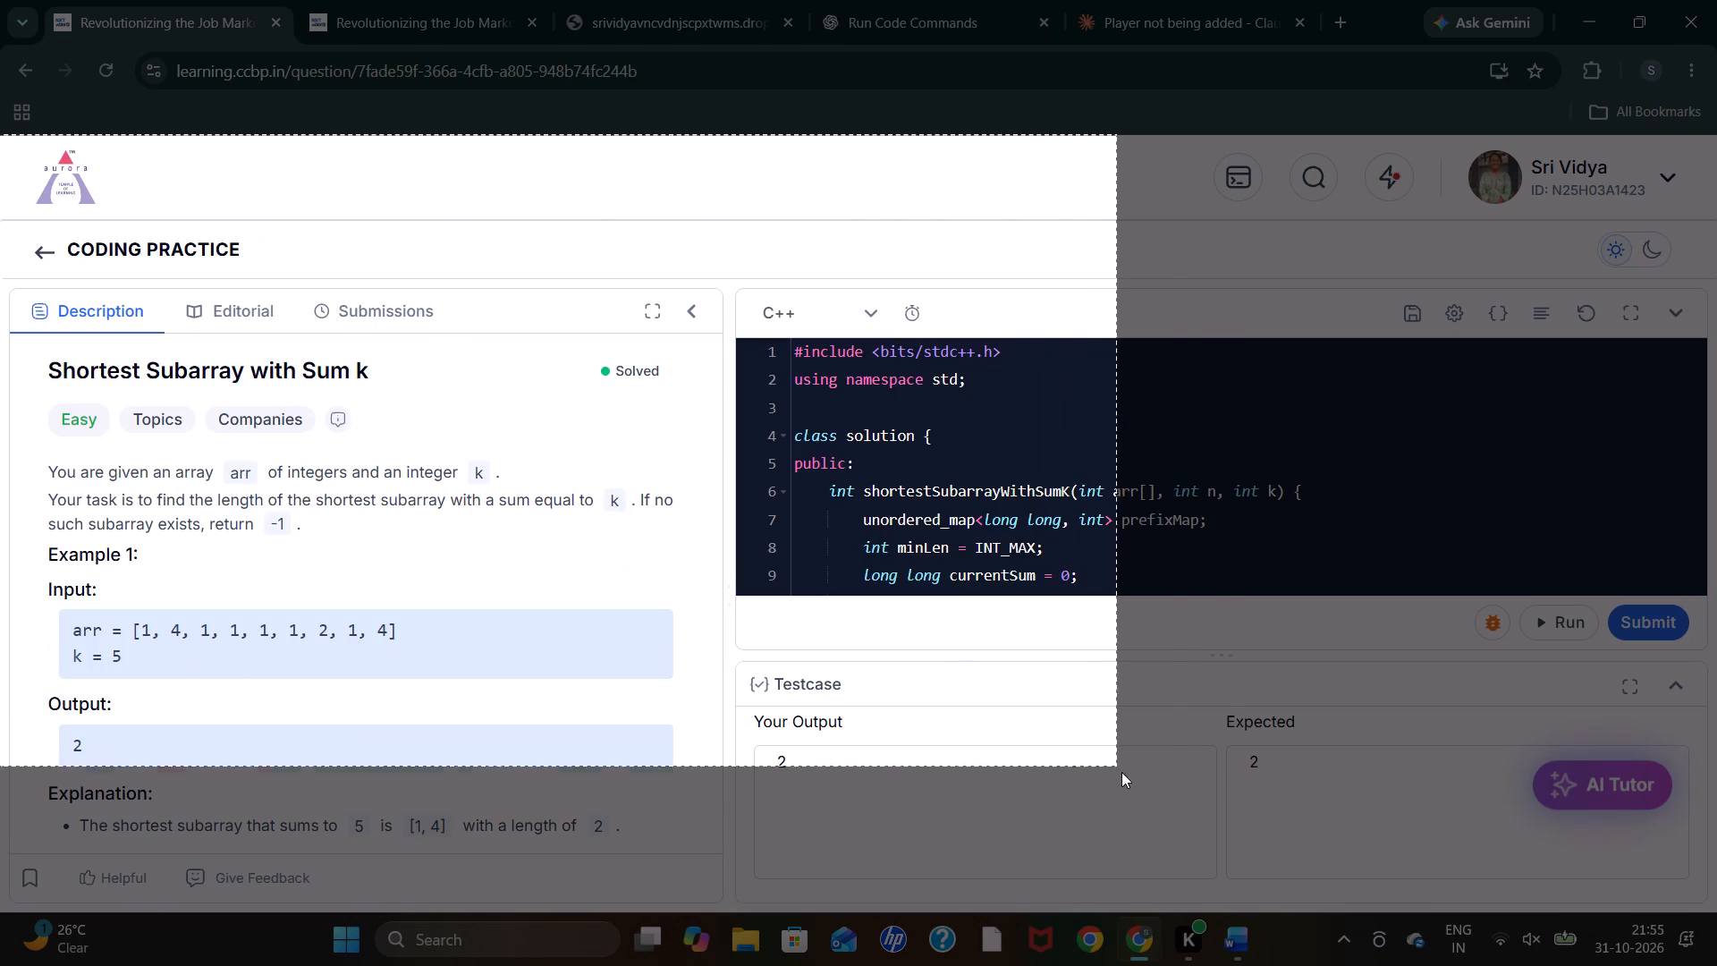
{"action": "left_click_drag", "start_coordinate": [1121, 772], "coordinate": [1493, 912]}
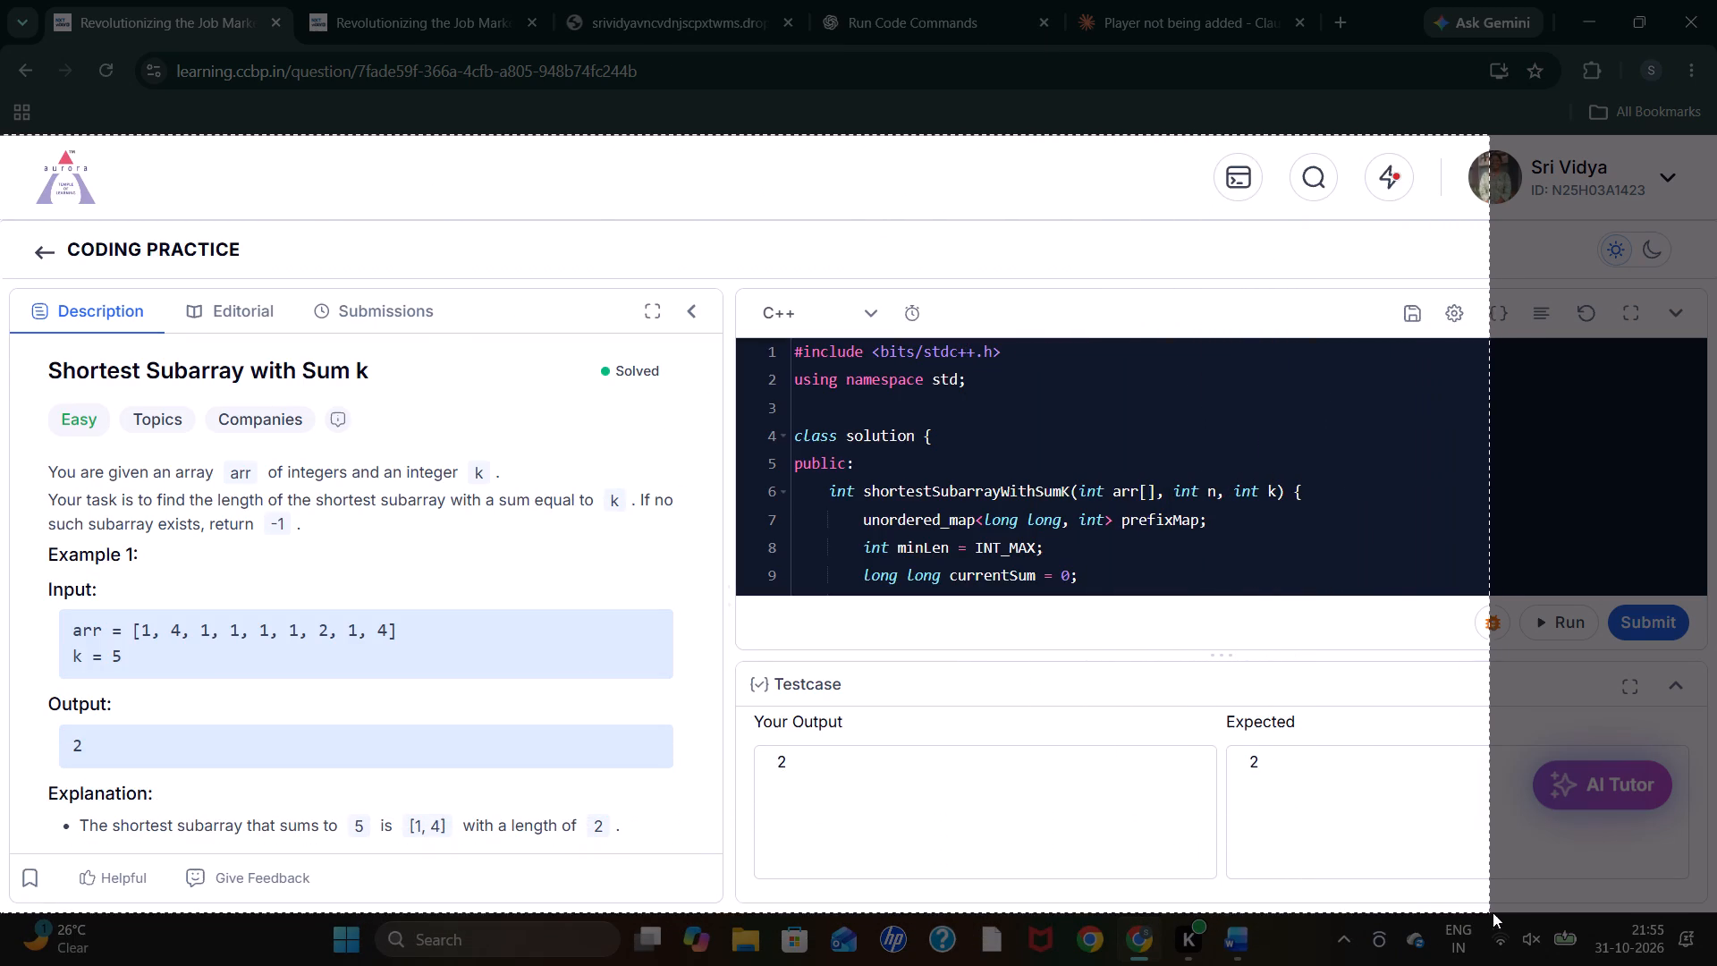
{"action": "left_click_drag", "start_coordinate": [1493, 912], "coordinate": [1716, 911]}
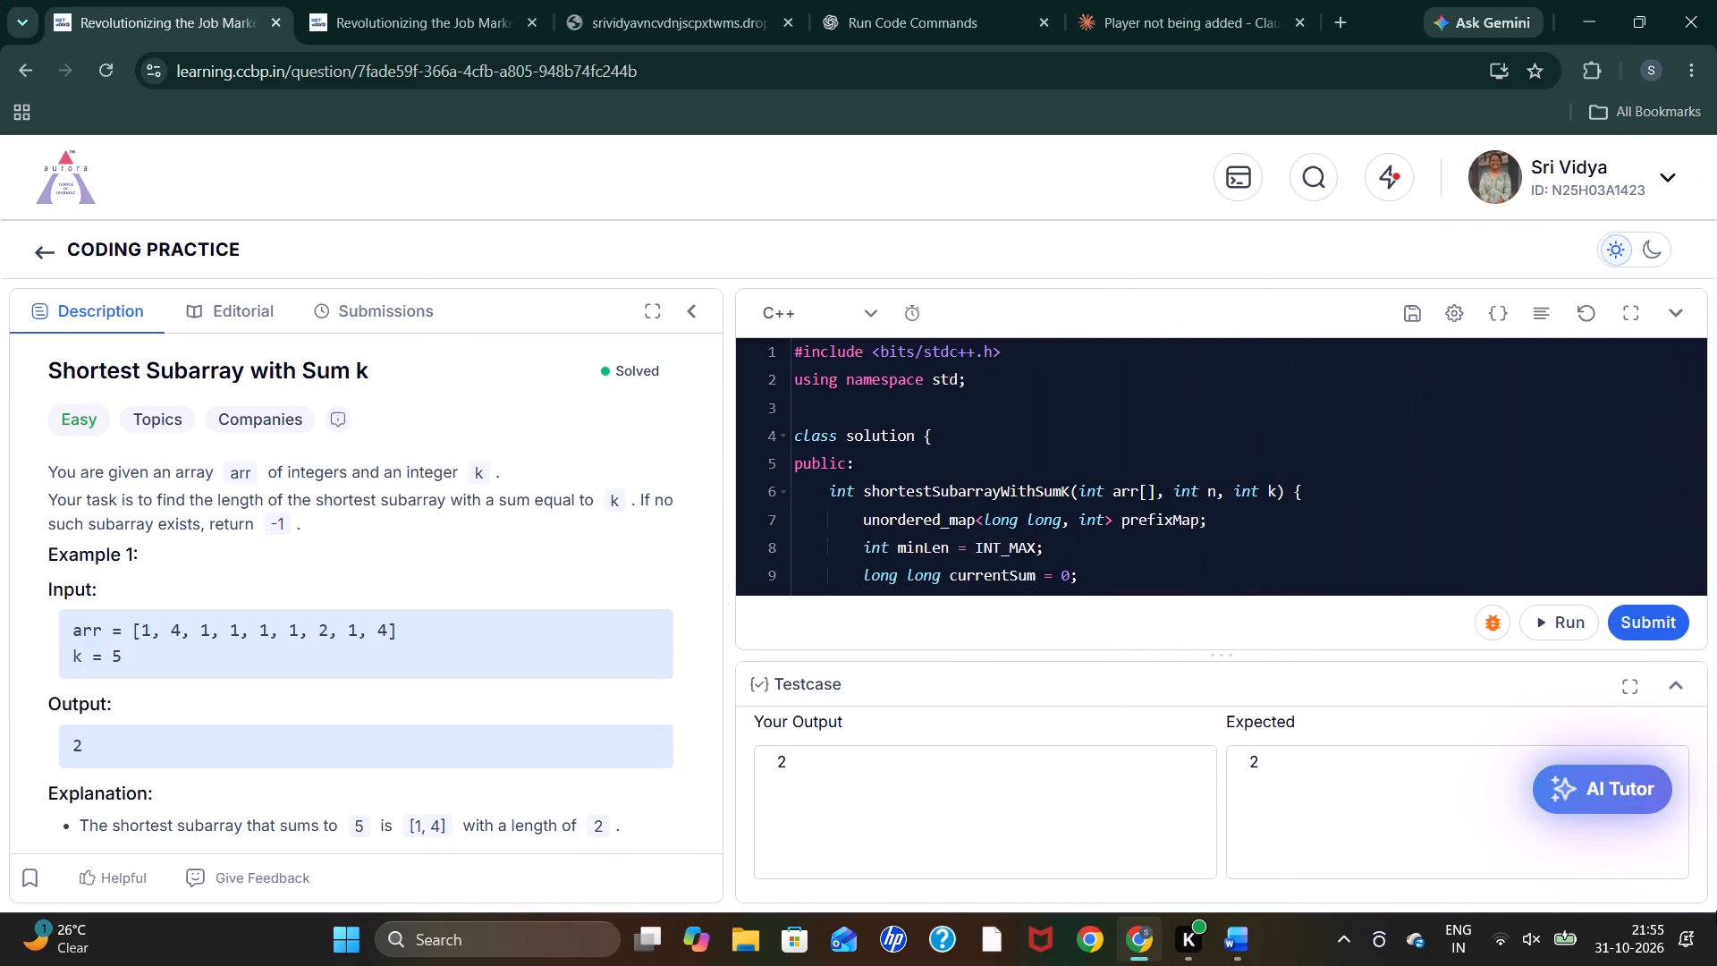
{"action": "left_click", "coordinate": [1231, 816]}
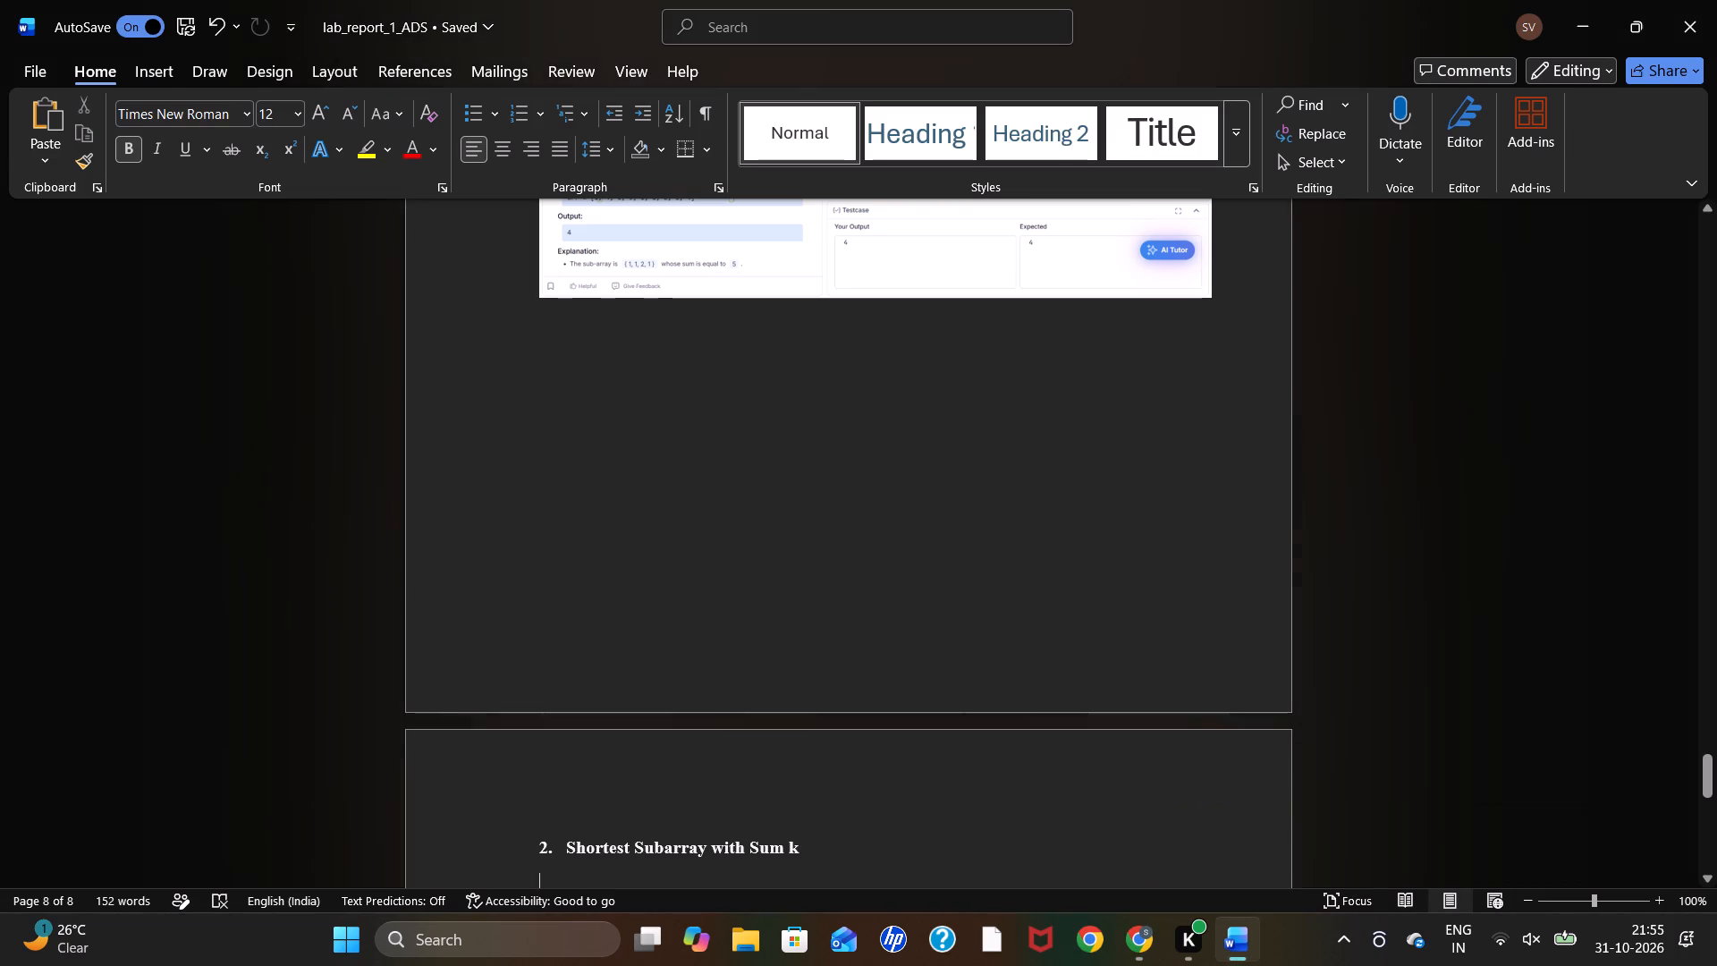
{"action": "key", "text": "ctrl+v"}
{"action": "key", "text": "Return"}
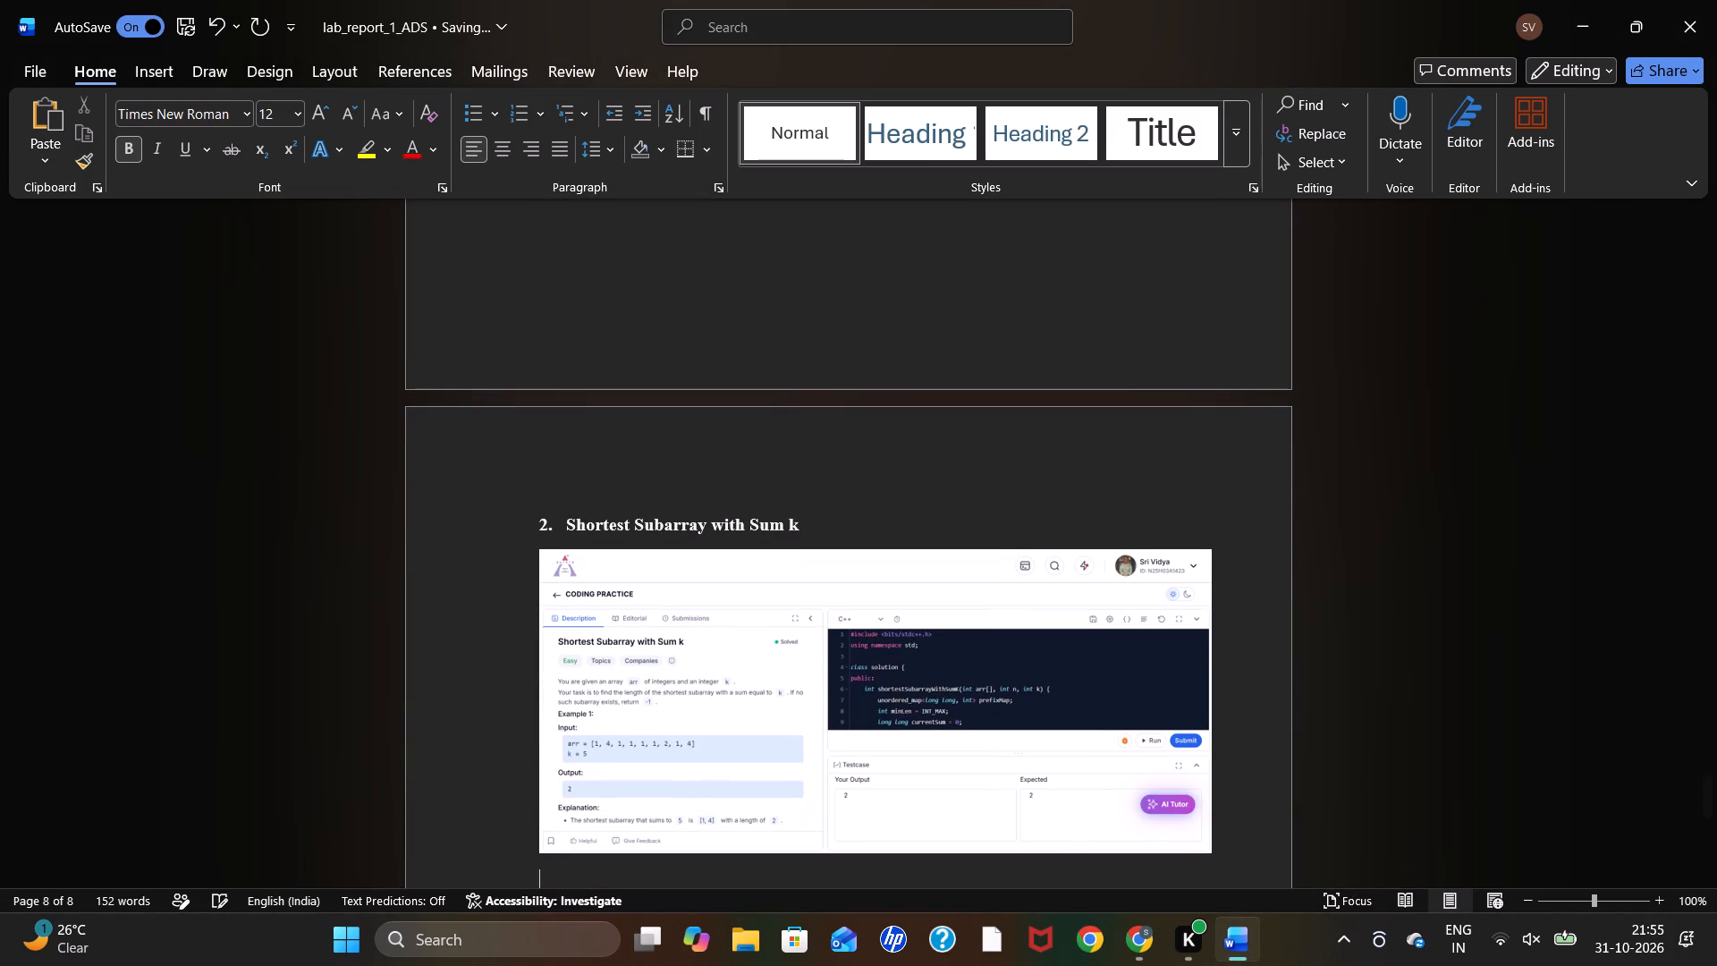
Add numbered title 3 with "Find Stable Position in Array" copied from the Coding Practice list in Chrome, followed by an unnumbered blank line.
{"action": "type", "text": "3."}
{"action": "key", "text": "space"}
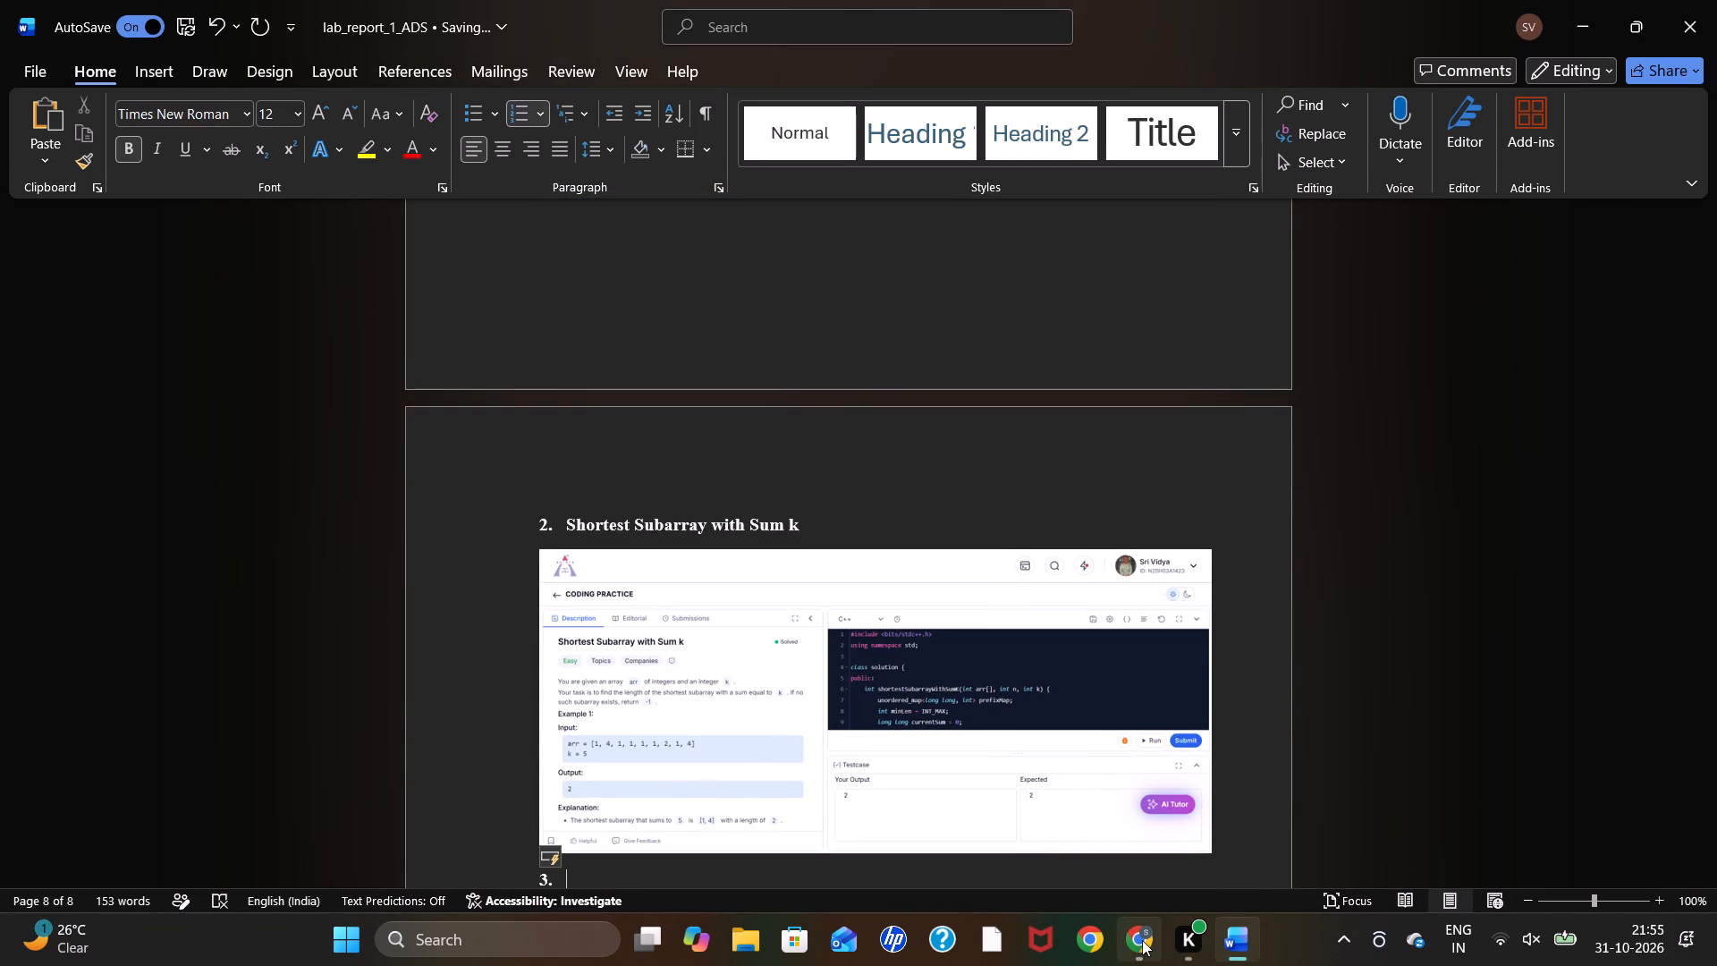
{"action": "left_click", "coordinate": [1122, 849]}
{"action": "left_click", "coordinate": [30, 244]}
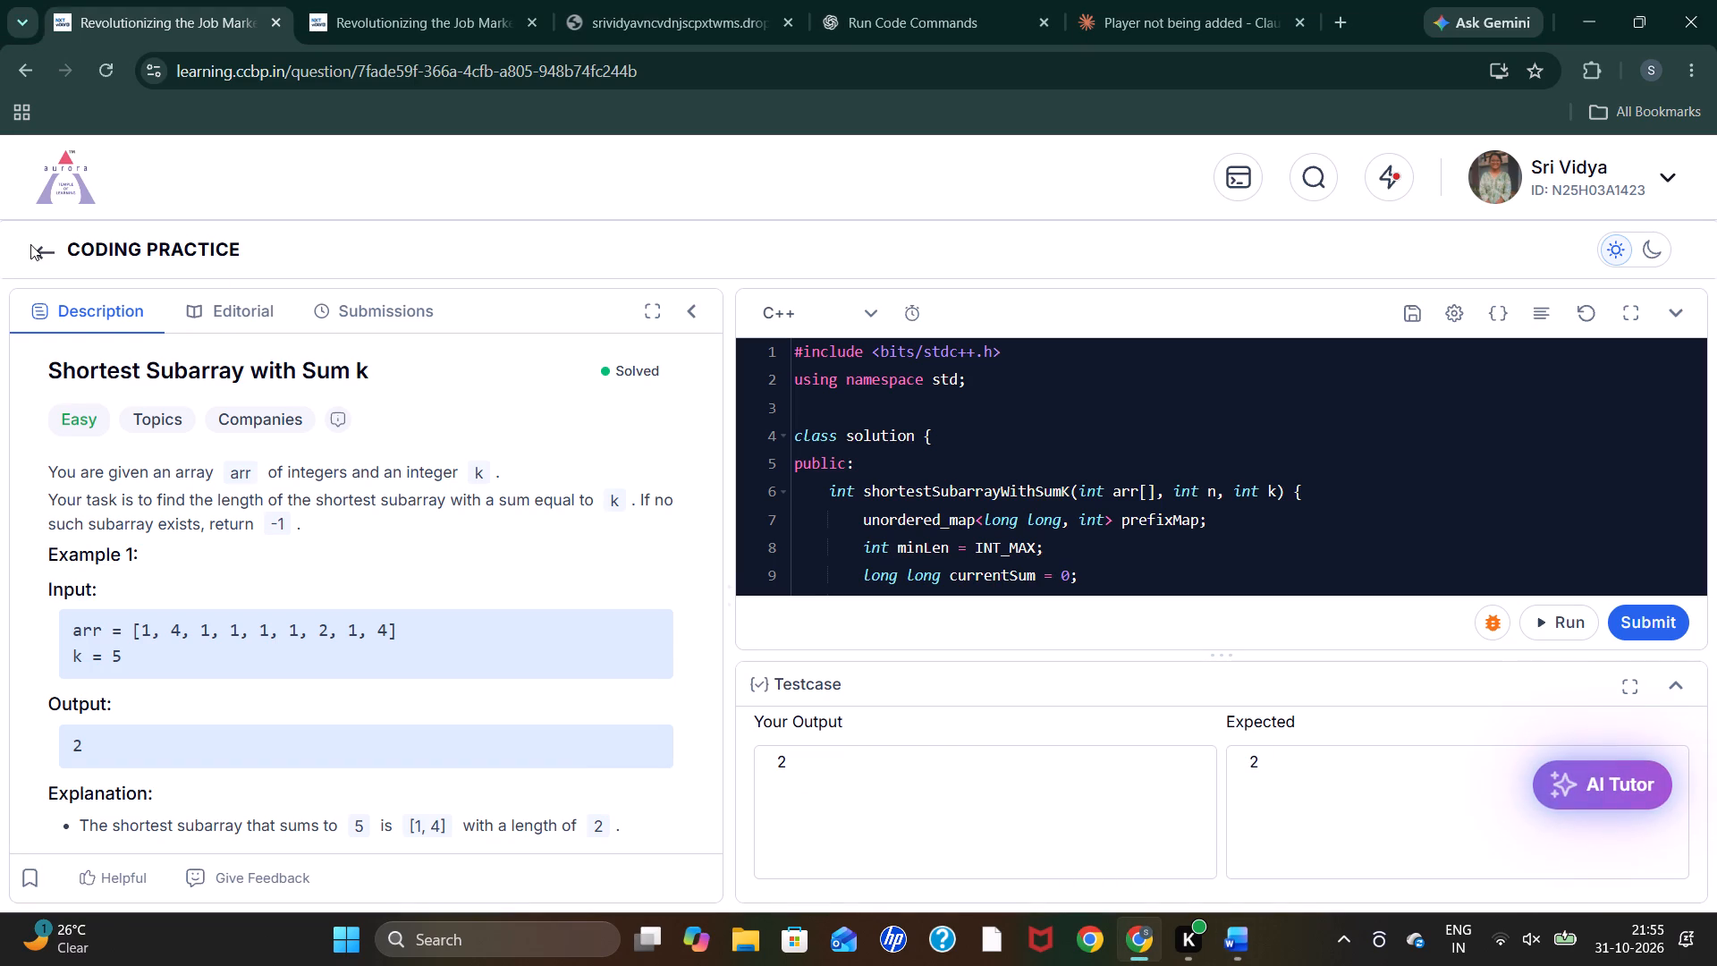
{"action": "left_click", "coordinate": [40, 248]}
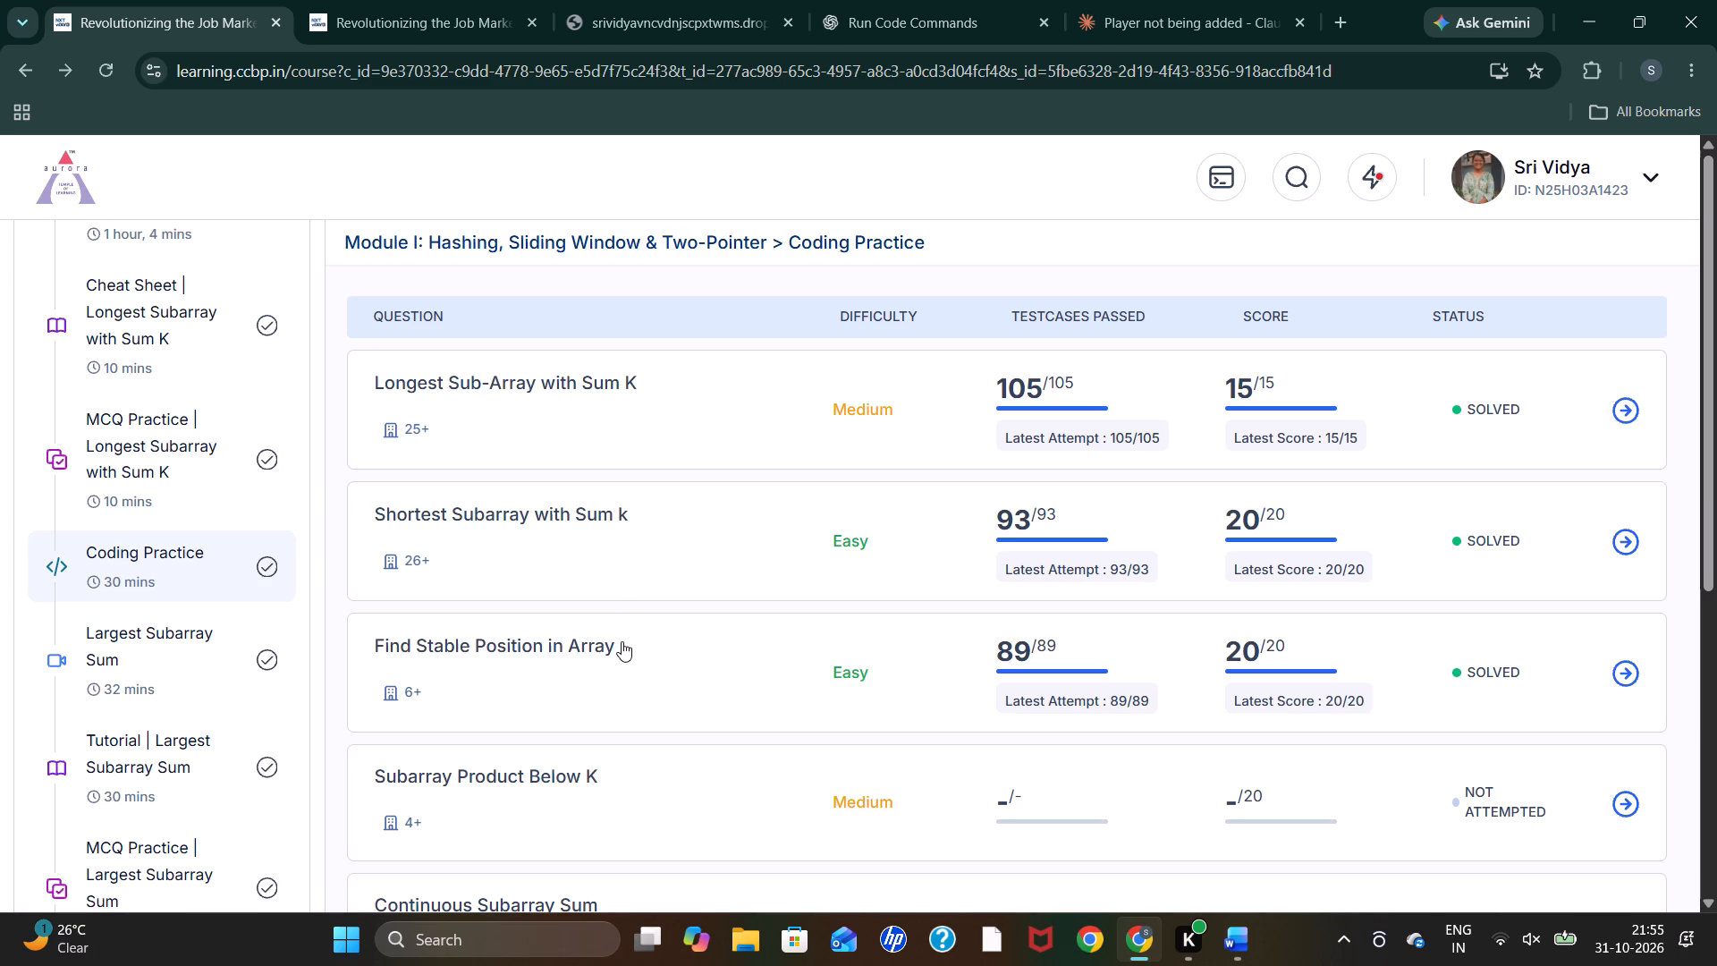
{"action": "left_click_drag", "start_coordinate": [622, 641], "coordinate": [364, 645]}
{"action": "key", "text": "ctrl+c"}
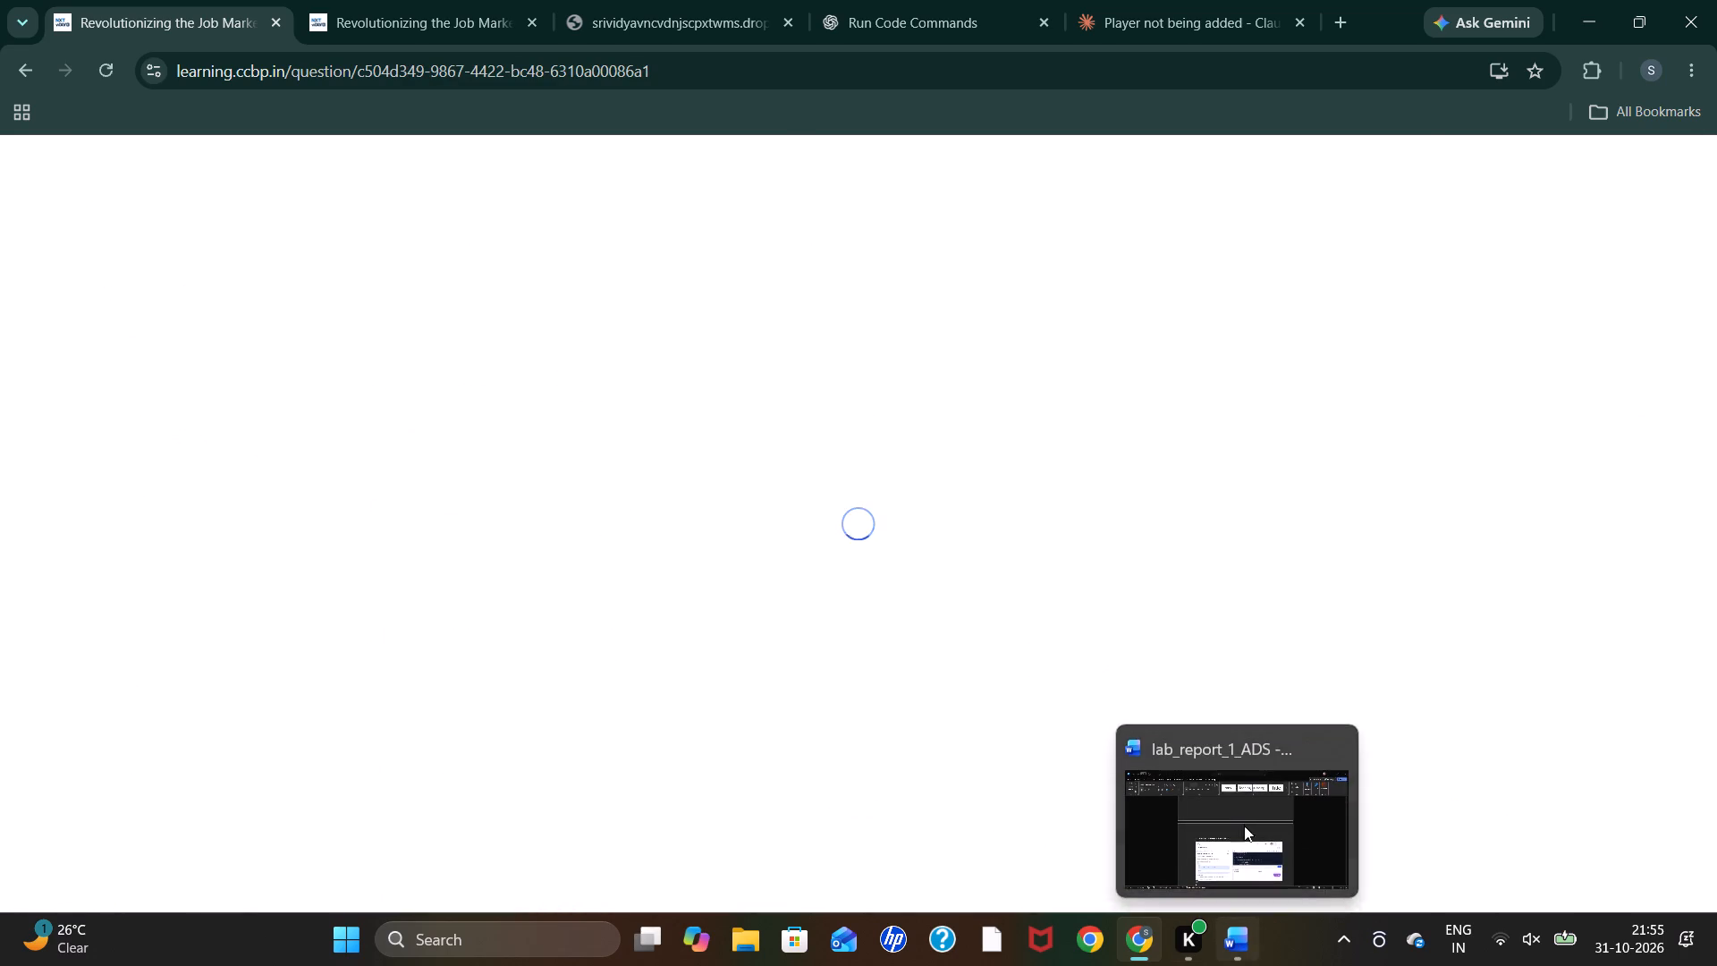
{"action": "left_click", "coordinate": [1244, 824]}
{"action": "key", "text": "ctrl+v"}
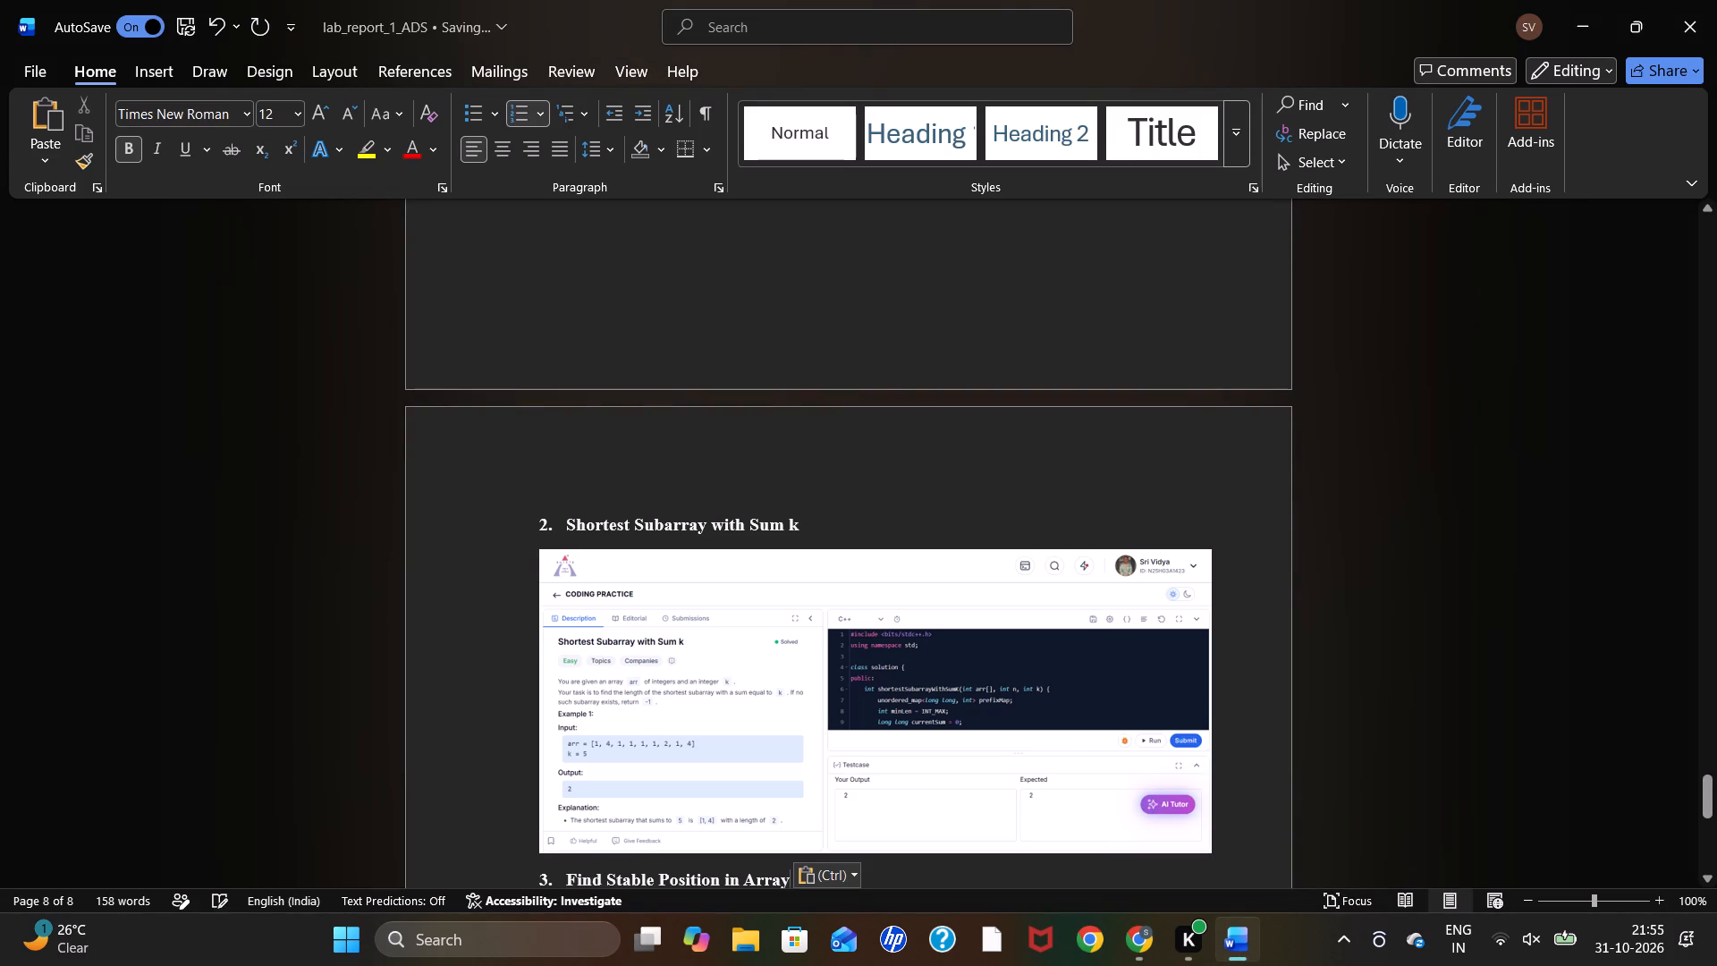
{"action": "key", "text": "Return"}
{"action": "key", "text": "BackSpace"}
{"action": "key", "text": "BackSpace"}
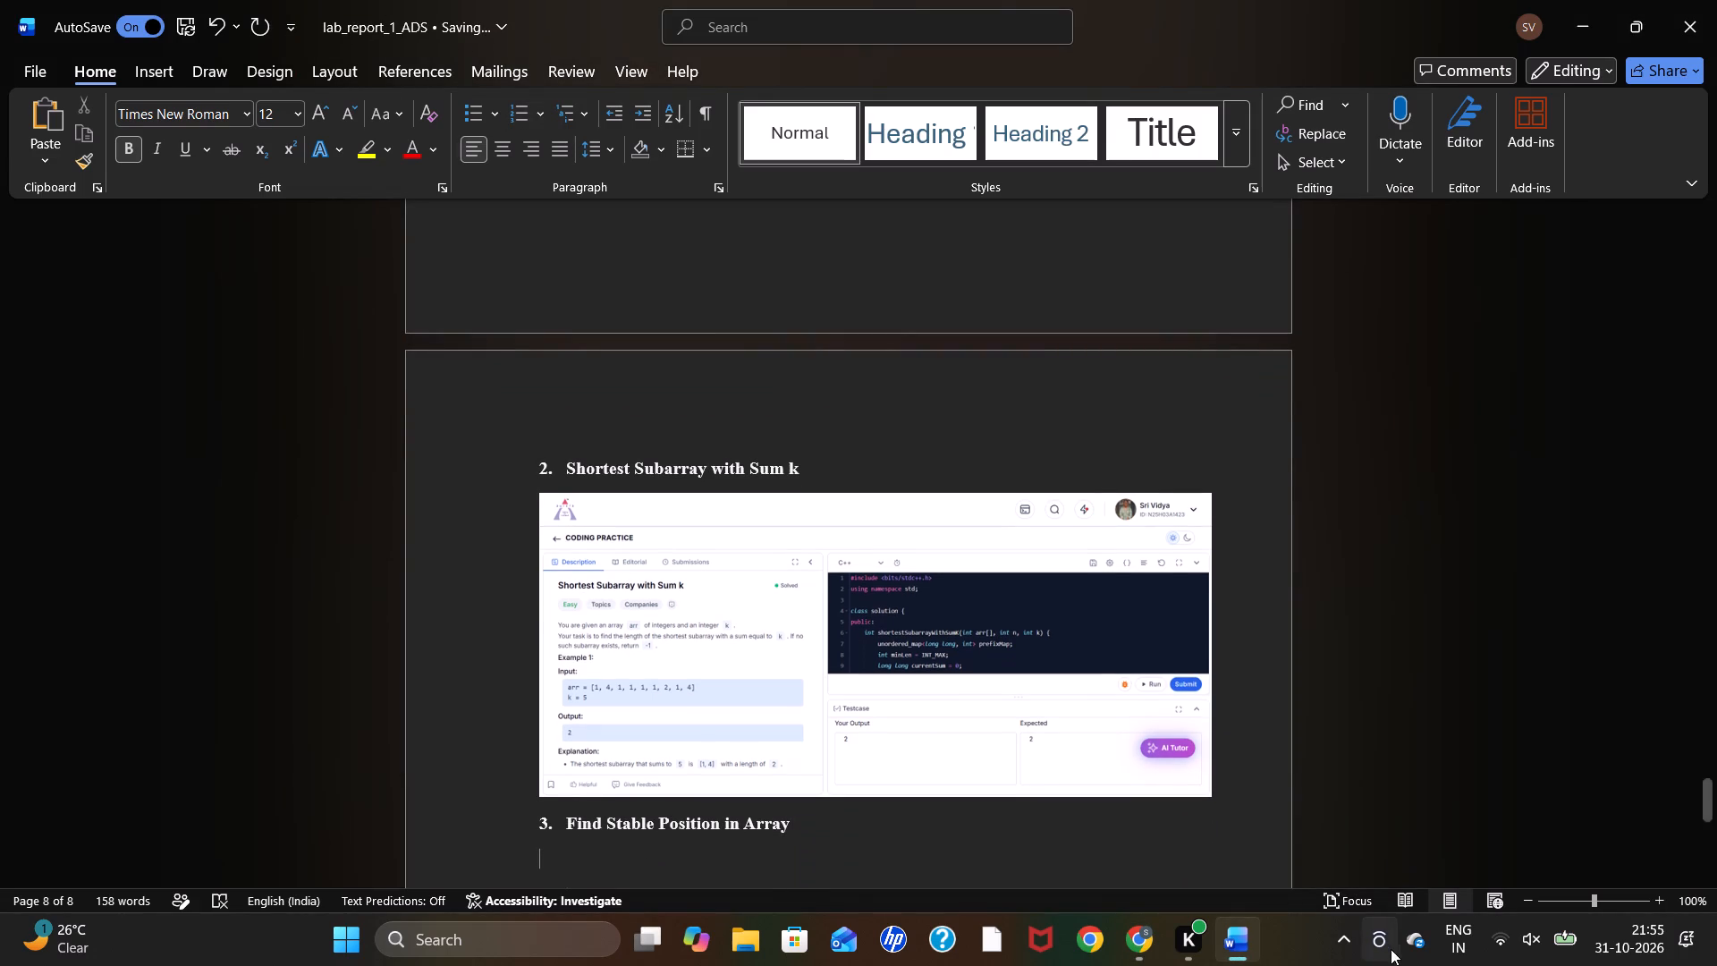
In Chrome, run the Find Stable Position in Array solution and bring the actual and expected output into view.
{"action": "left_click", "coordinate": [1153, 871]}
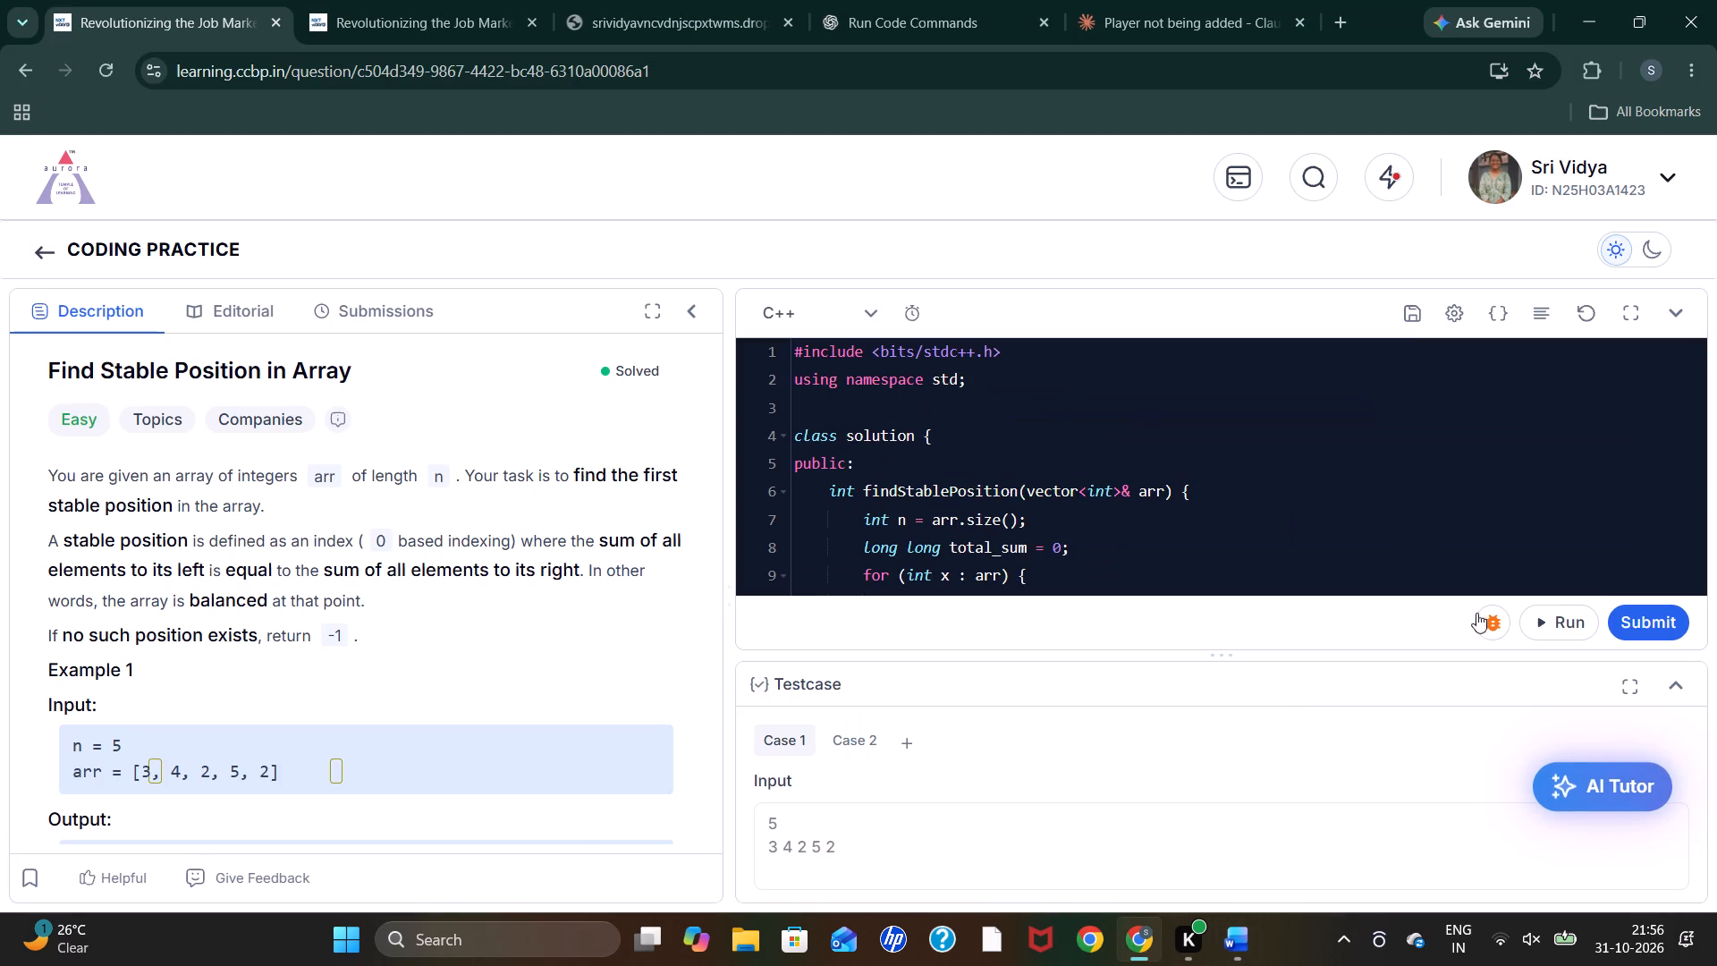
{"action": "left_click", "coordinate": [1554, 613]}
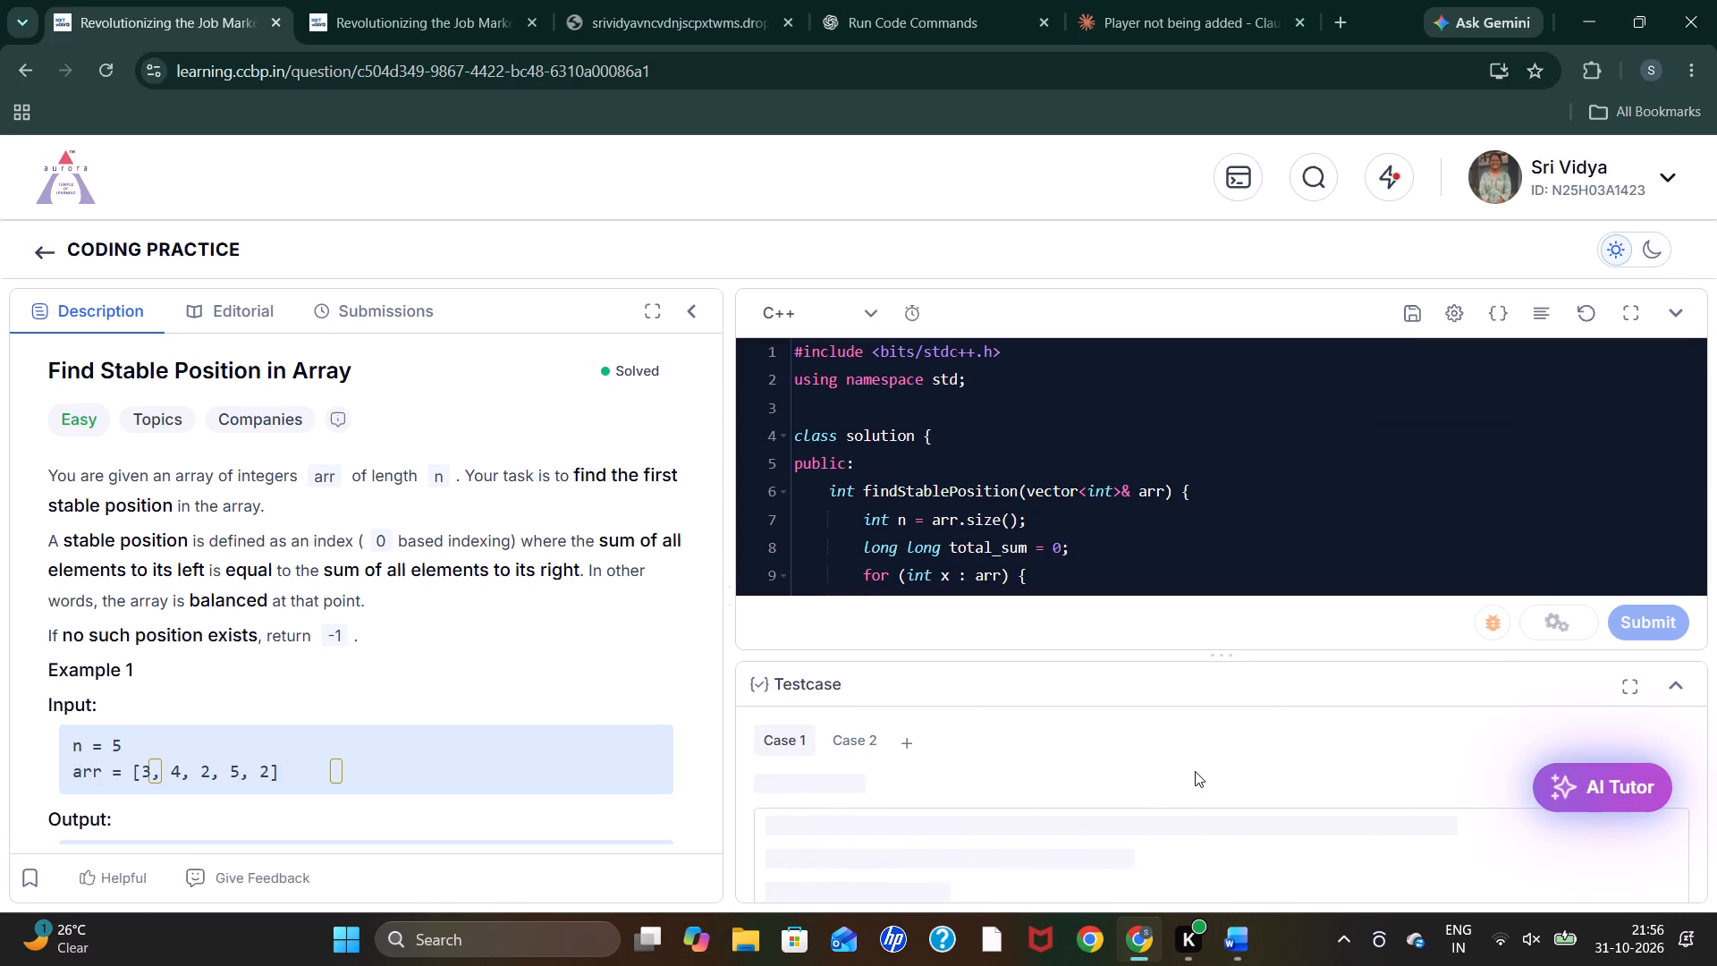
{"action": "scroll", "coordinate": [1195, 771], "scroll_direction": "down", "scroll_amount": 1}
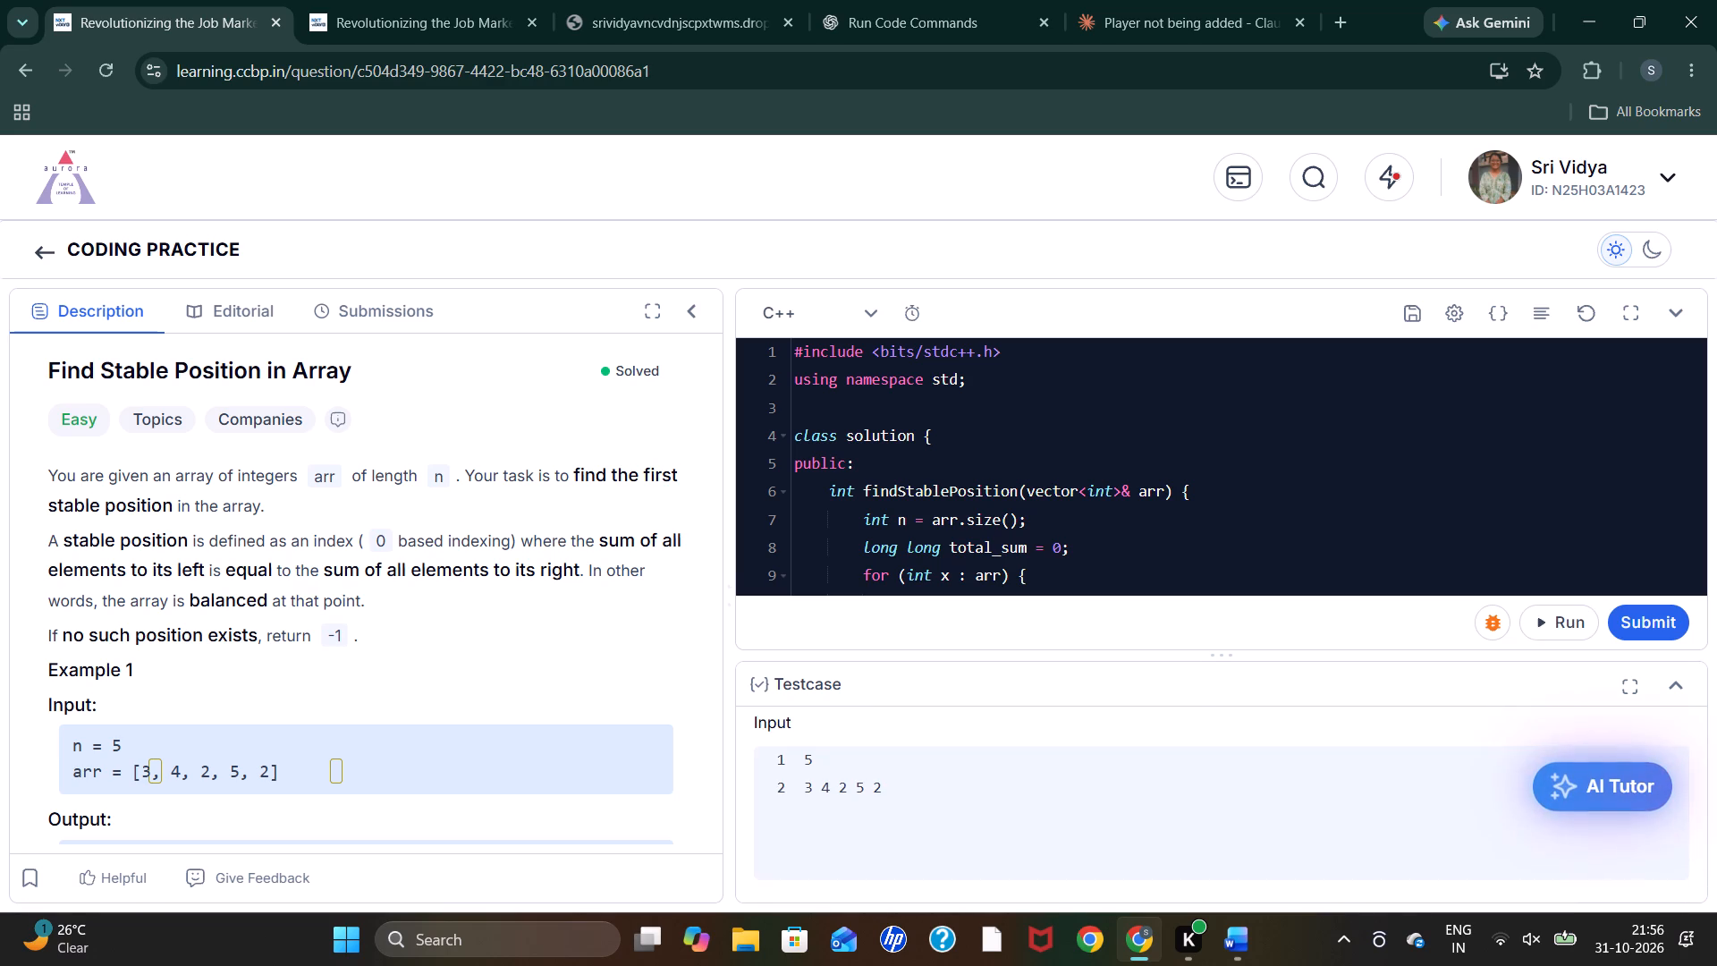
{"action": "scroll", "coordinate": [1195, 771], "scroll_direction": "down", "scroll_amount": 1}
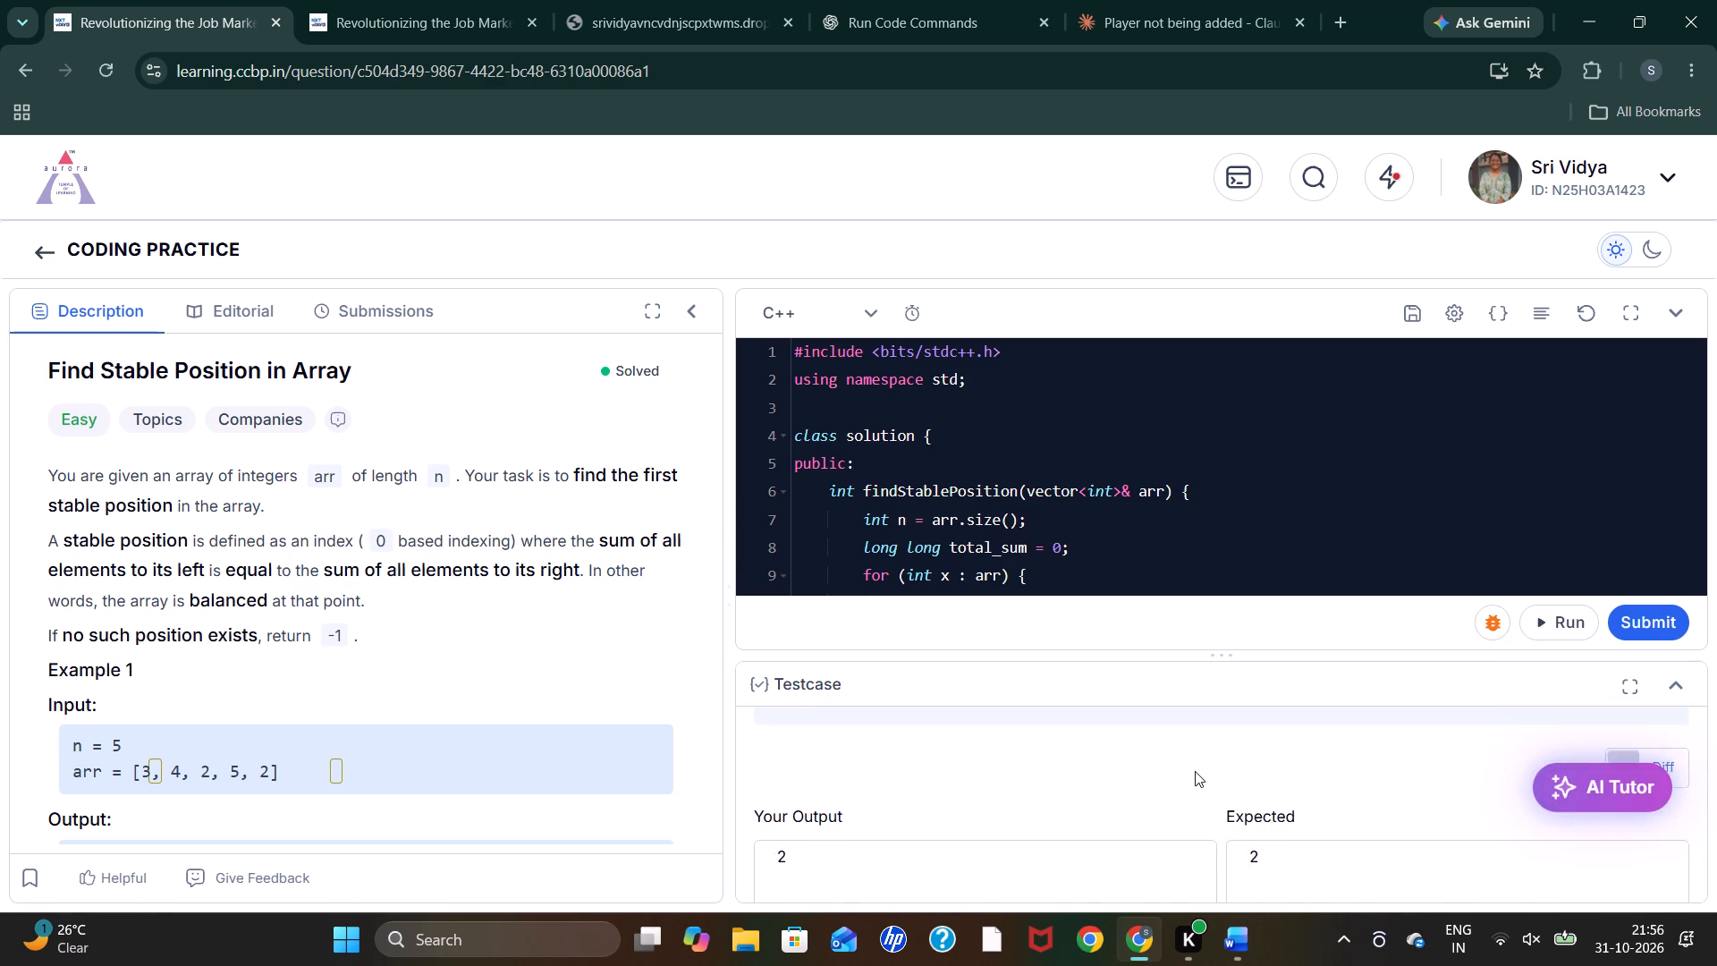
{"action": "scroll", "coordinate": [1195, 771], "scroll_direction": "down", "scroll_amount": 1}
{"action": "scroll", "coordinate": [1195, 771], "scroll_direction": "up", "scroll_amount": 1}
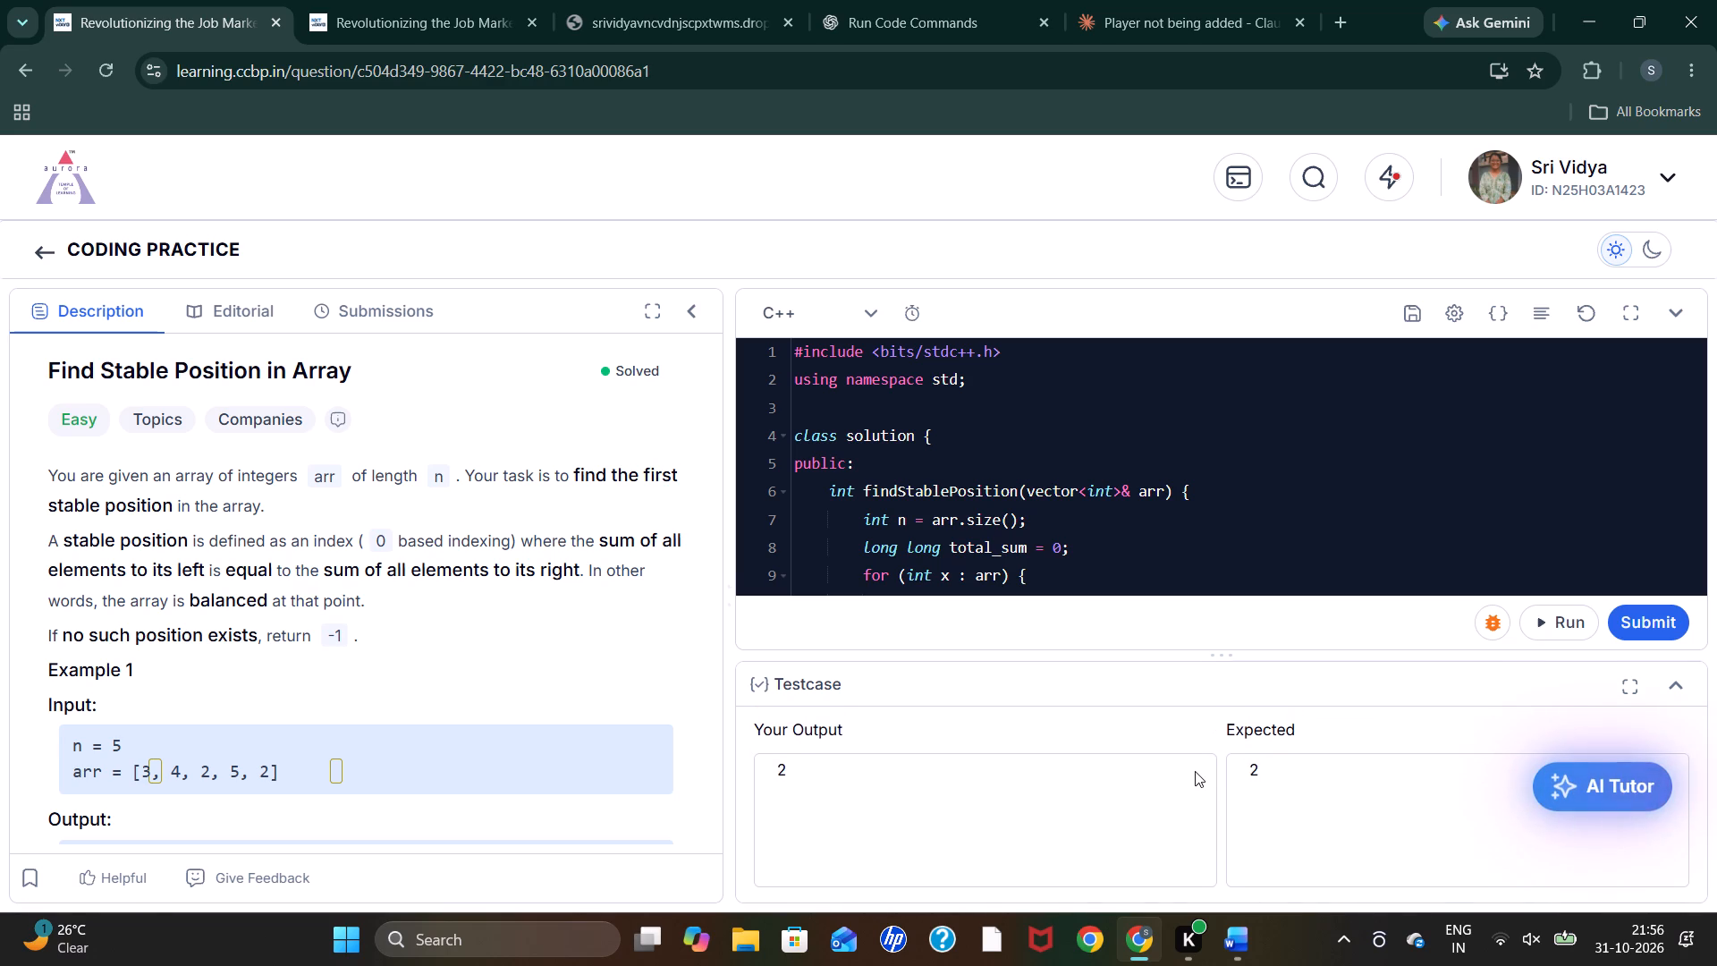
Capture the full problem page with code and output, paste it under the Find Stable Position in Array title in Word, and add a line break.
{"action": "key", "text": "Print"}
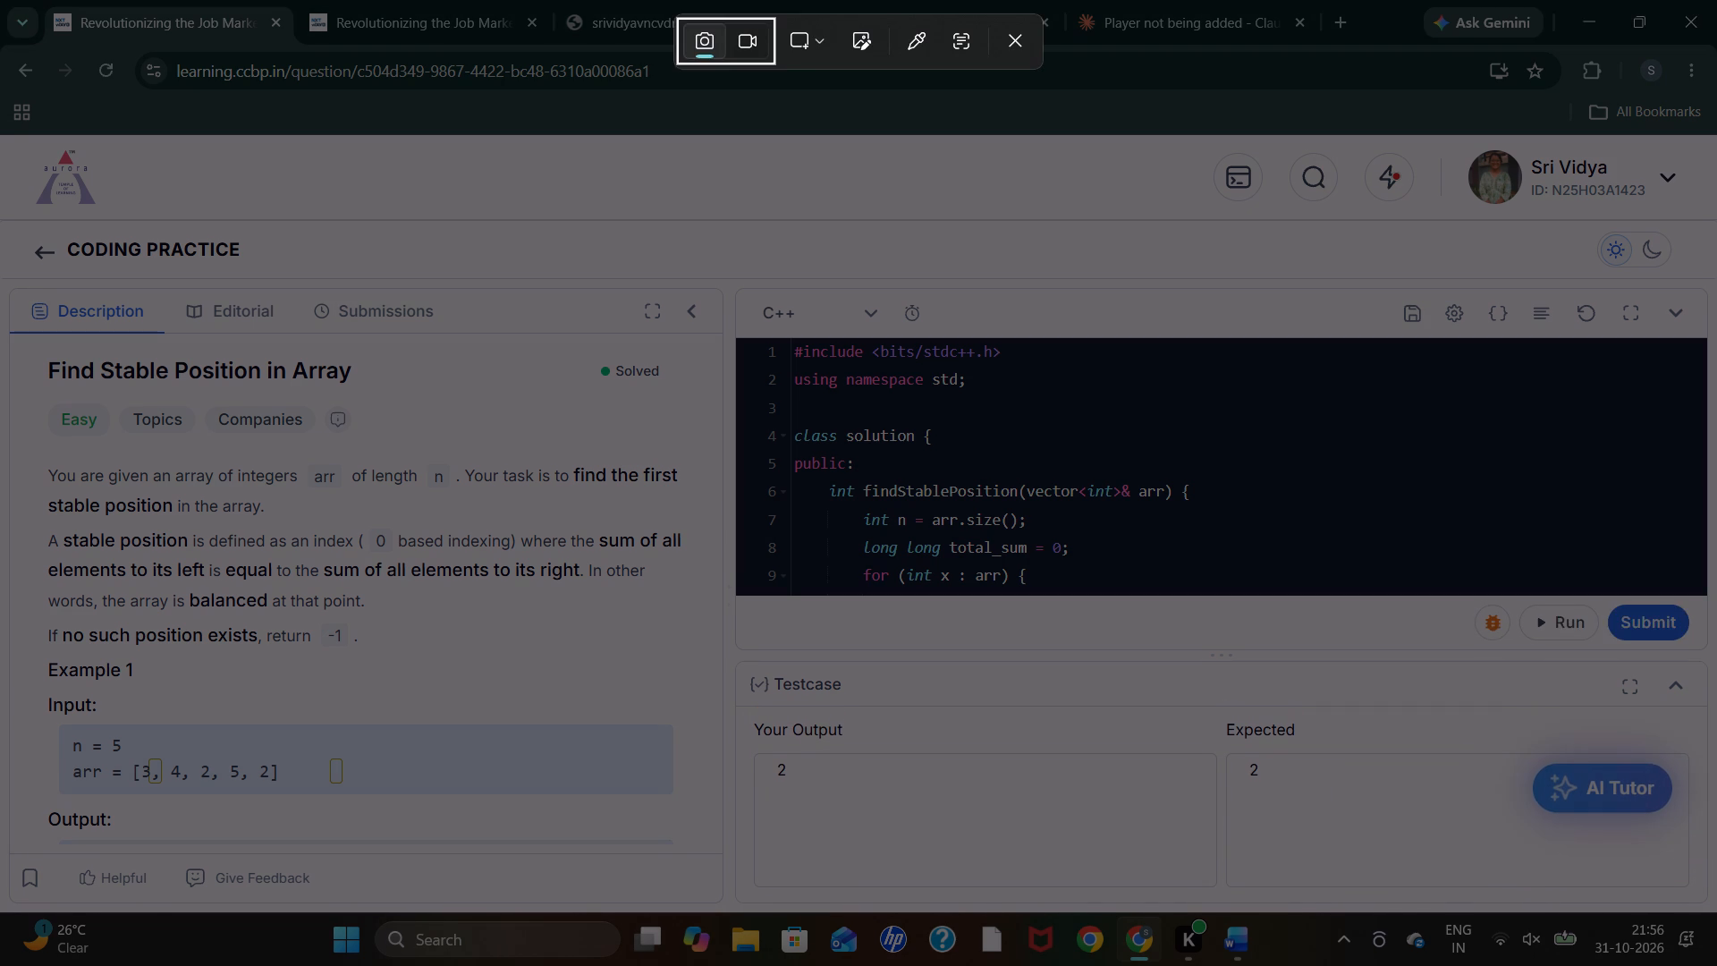
{"action": "left_click_drag", "start_coordinate": [2, 131], "coordinate": [1240, 875]}
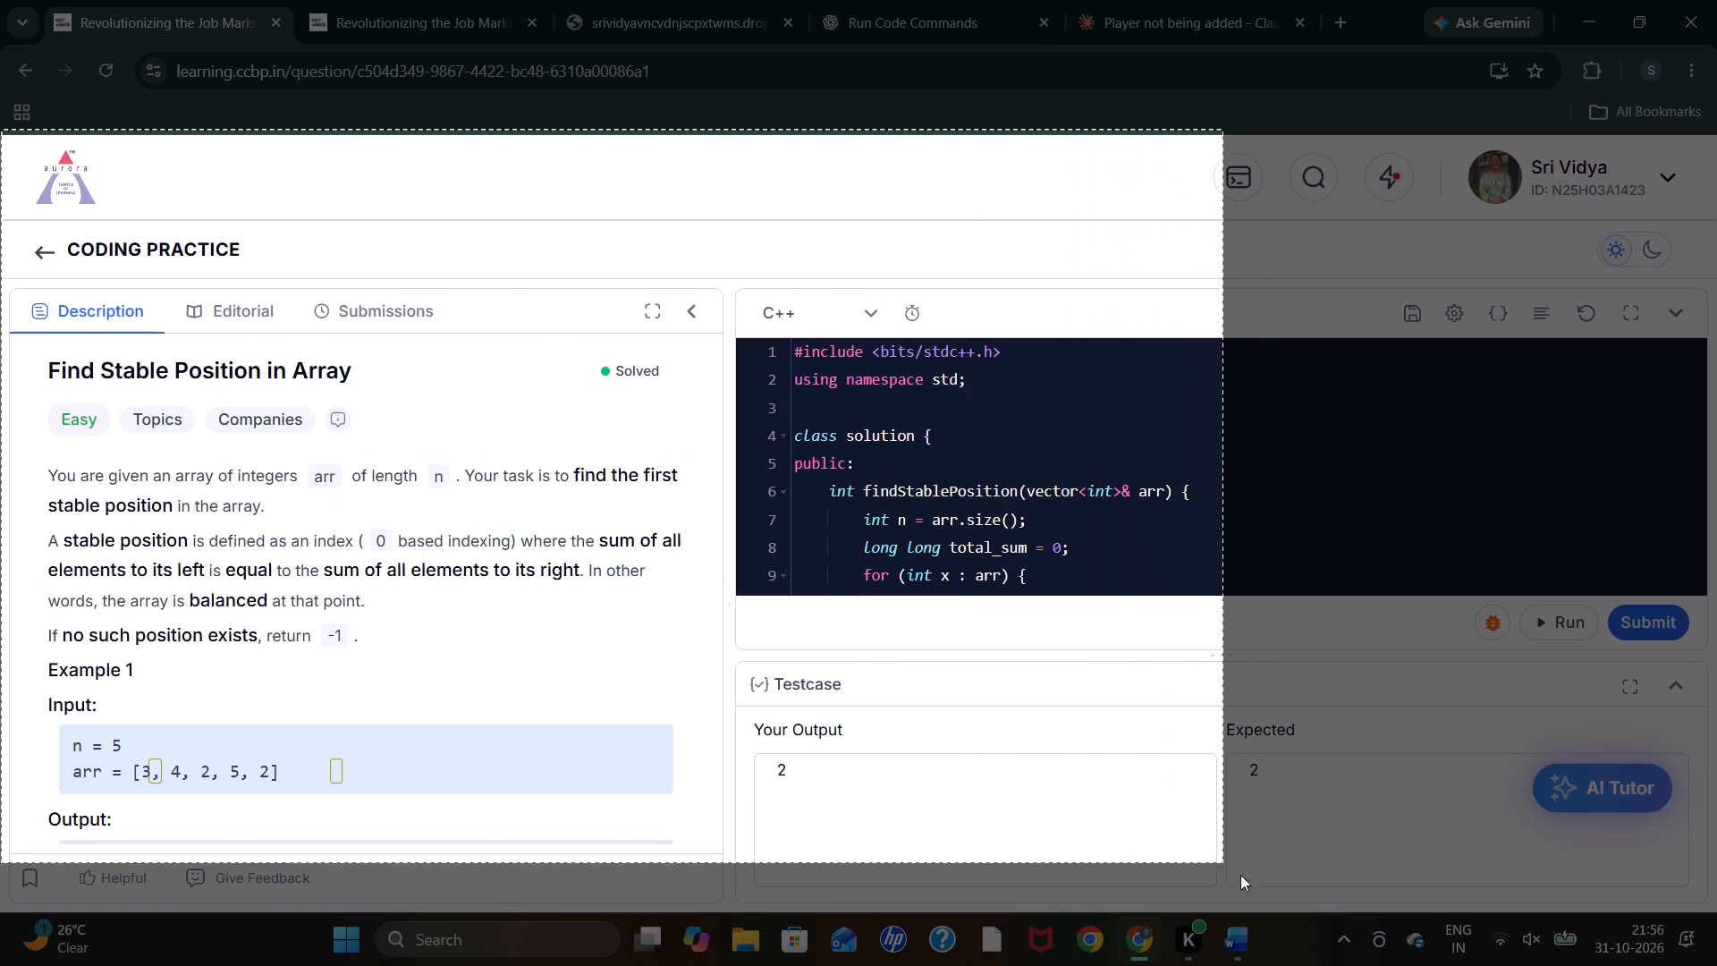
{"action": "left_click_drag", "start_coordinate": [1240, 875], "coordinate": [1434, 911]}
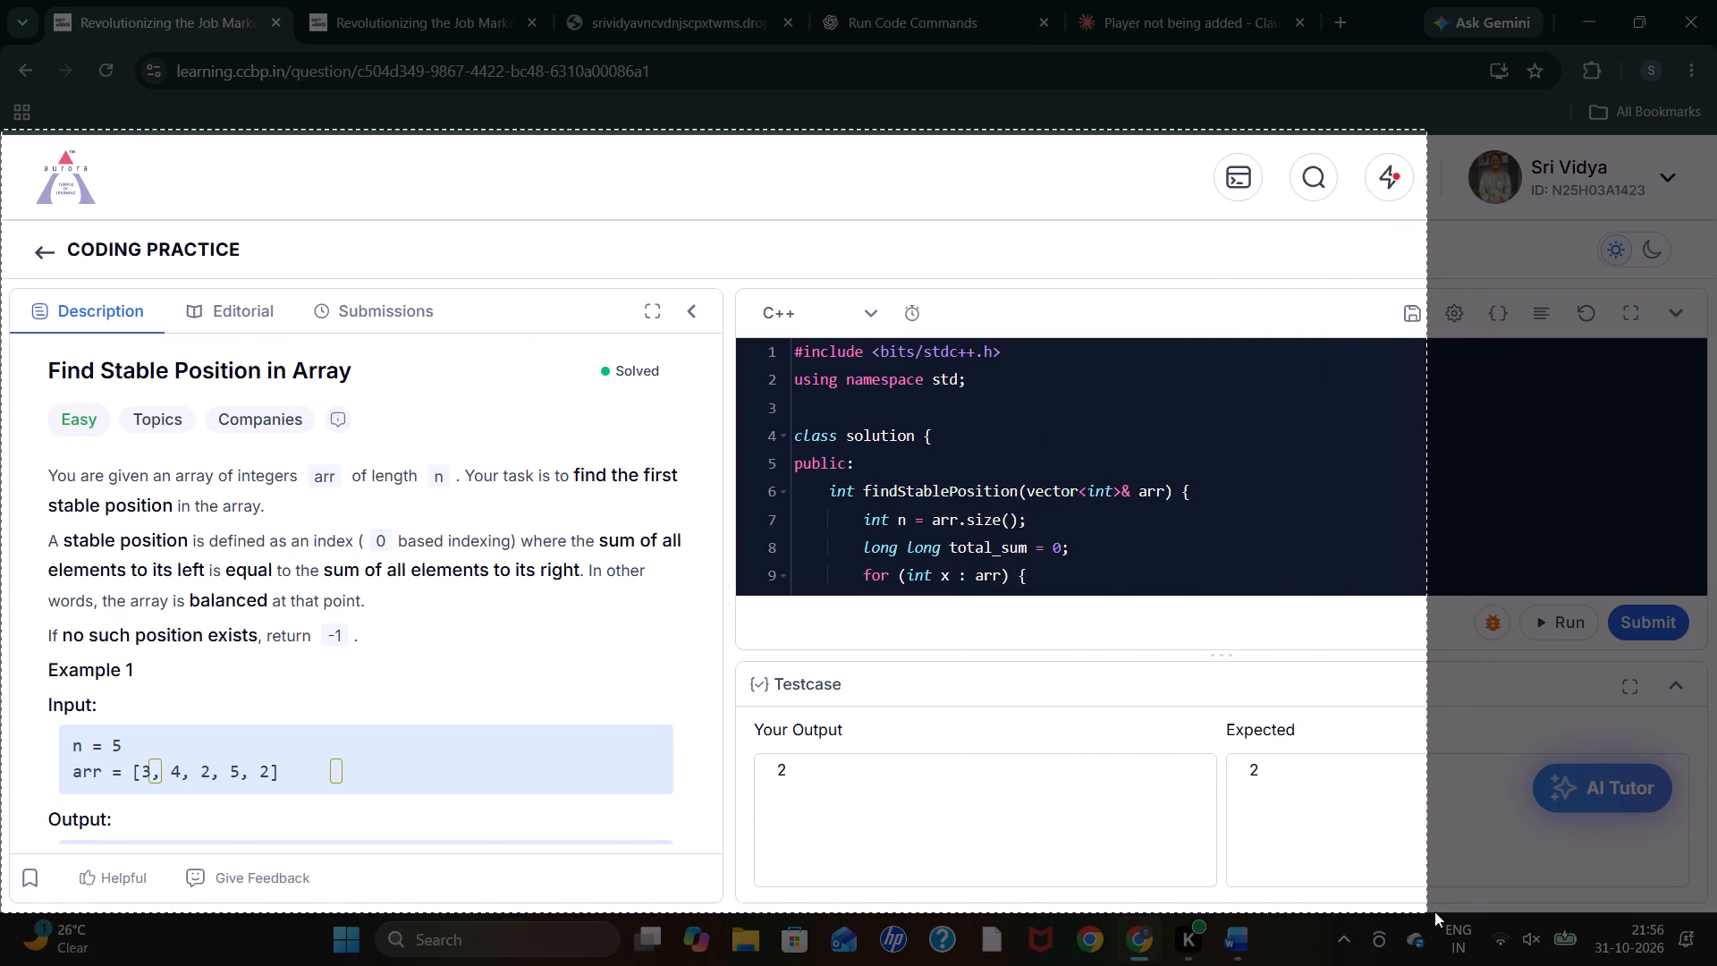
{"action": "left_click_drag", "start_coordinate": [1434, 911], "coordinate": [1716, 911]}
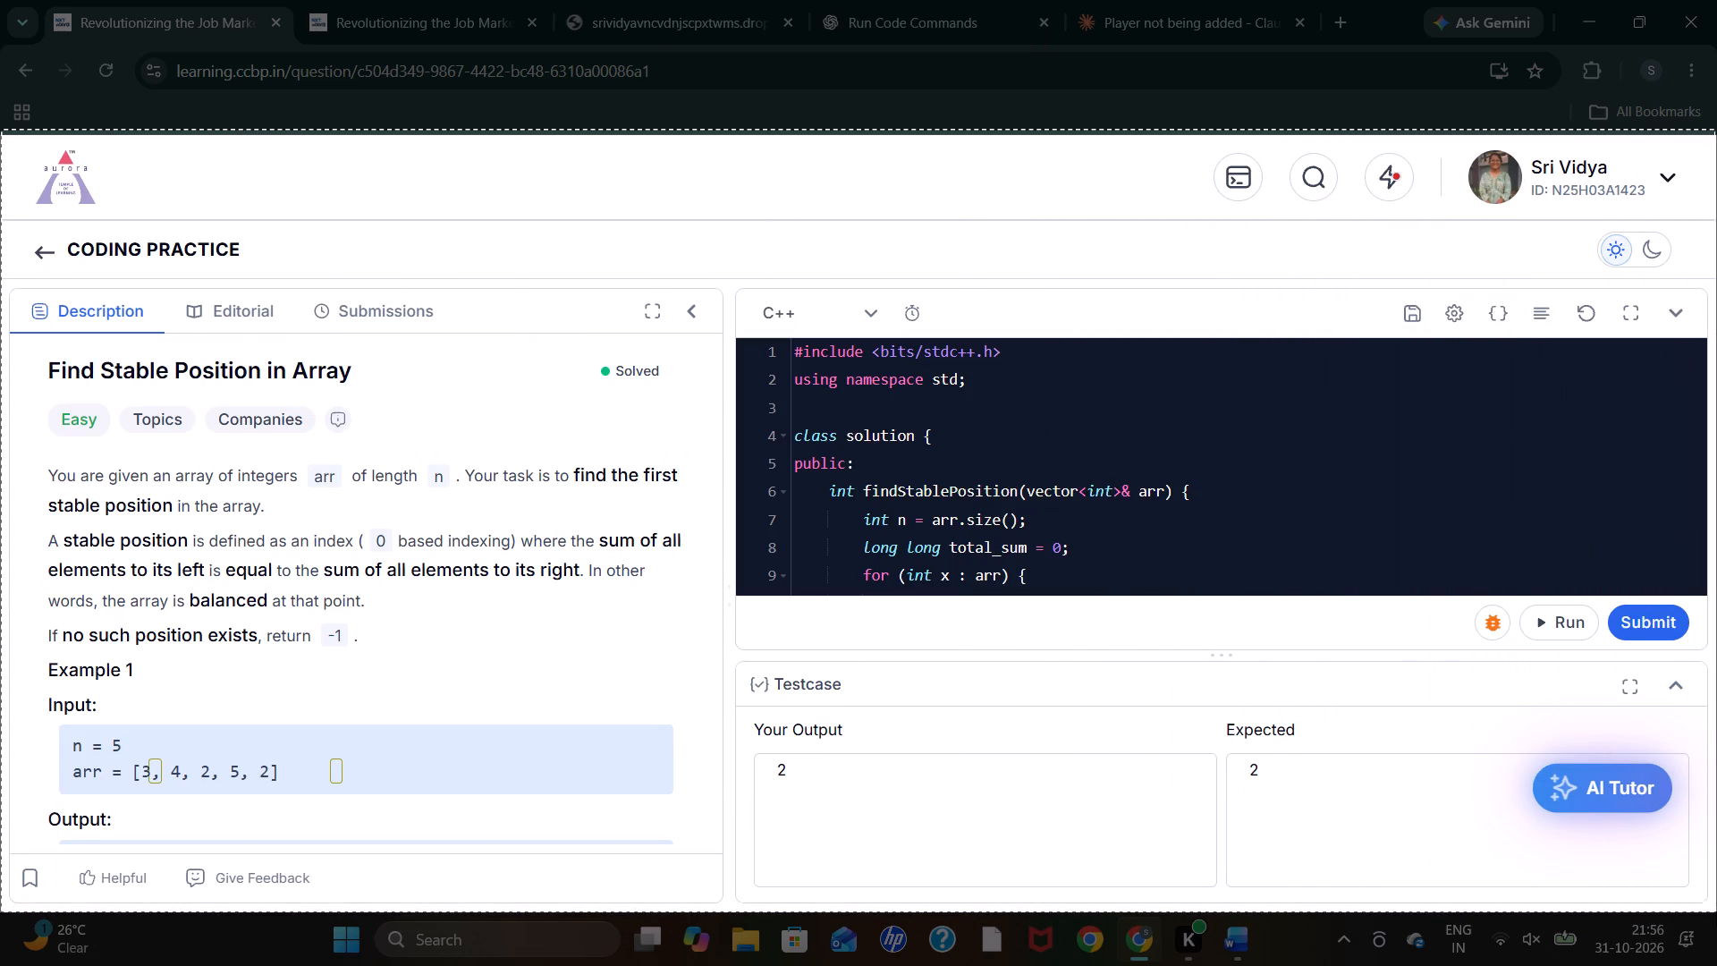
{"action": "left_click_drag", "start_coordinate": [1716, 911], "coordinate": [1716, 913]}
{"action": "left_click", "coordinate": [1232, 875]}
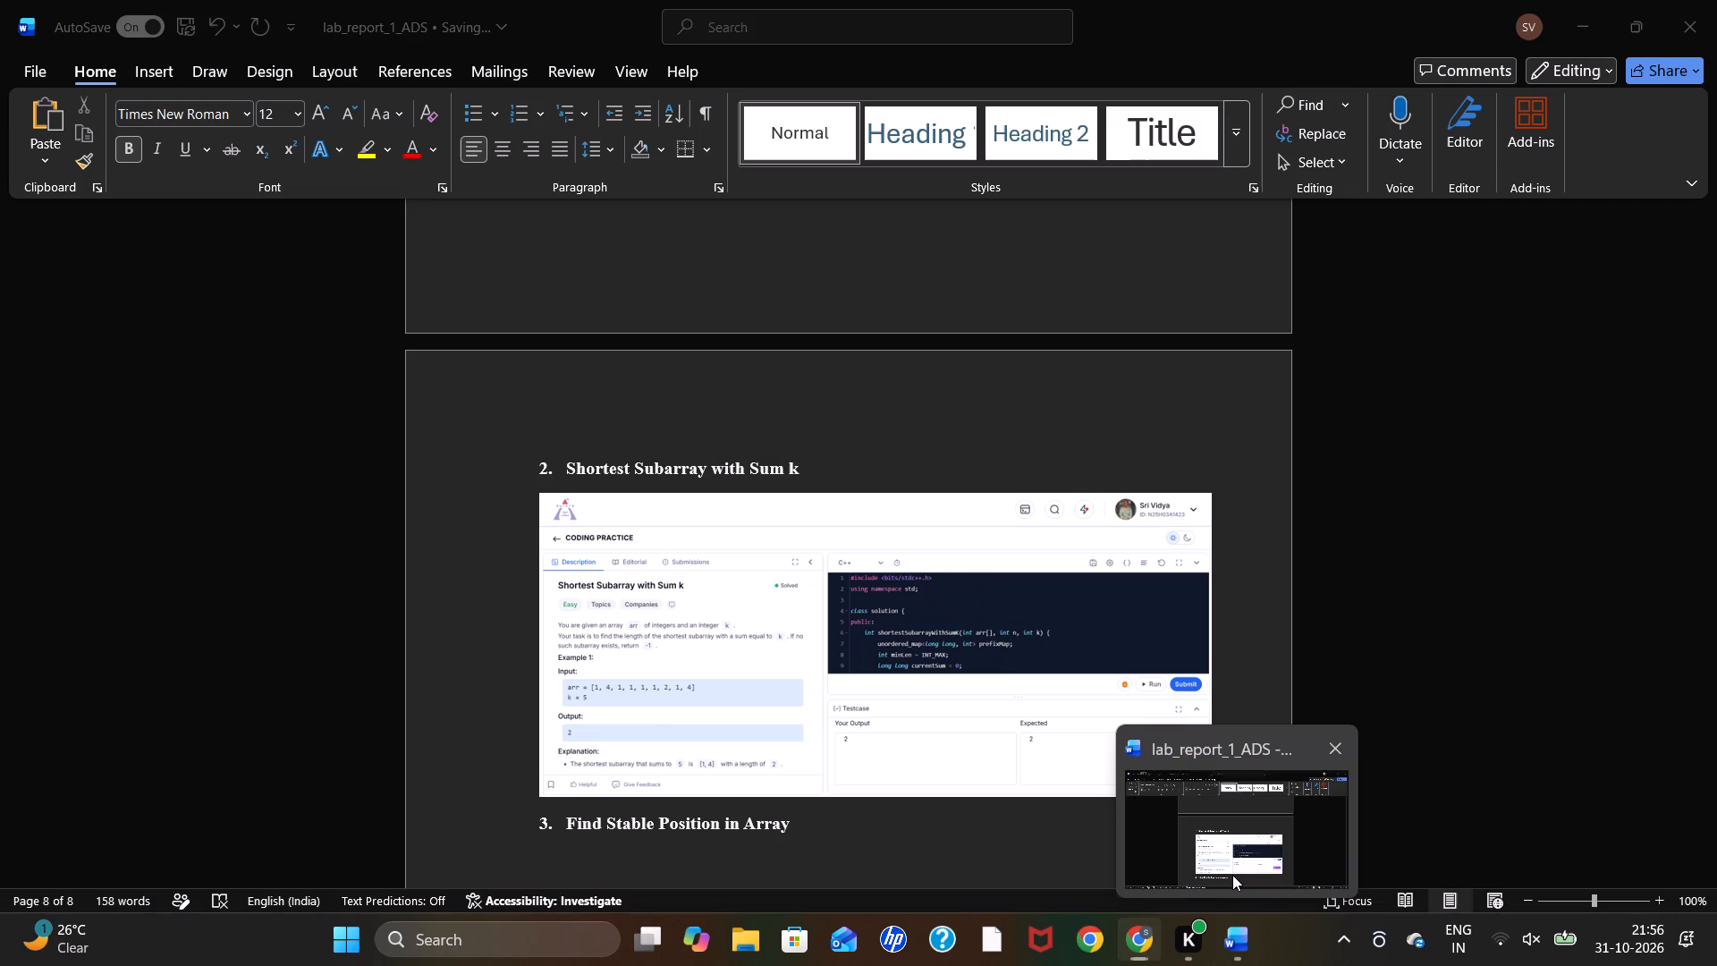
{"action": "key", "text": "ctrl+v"}
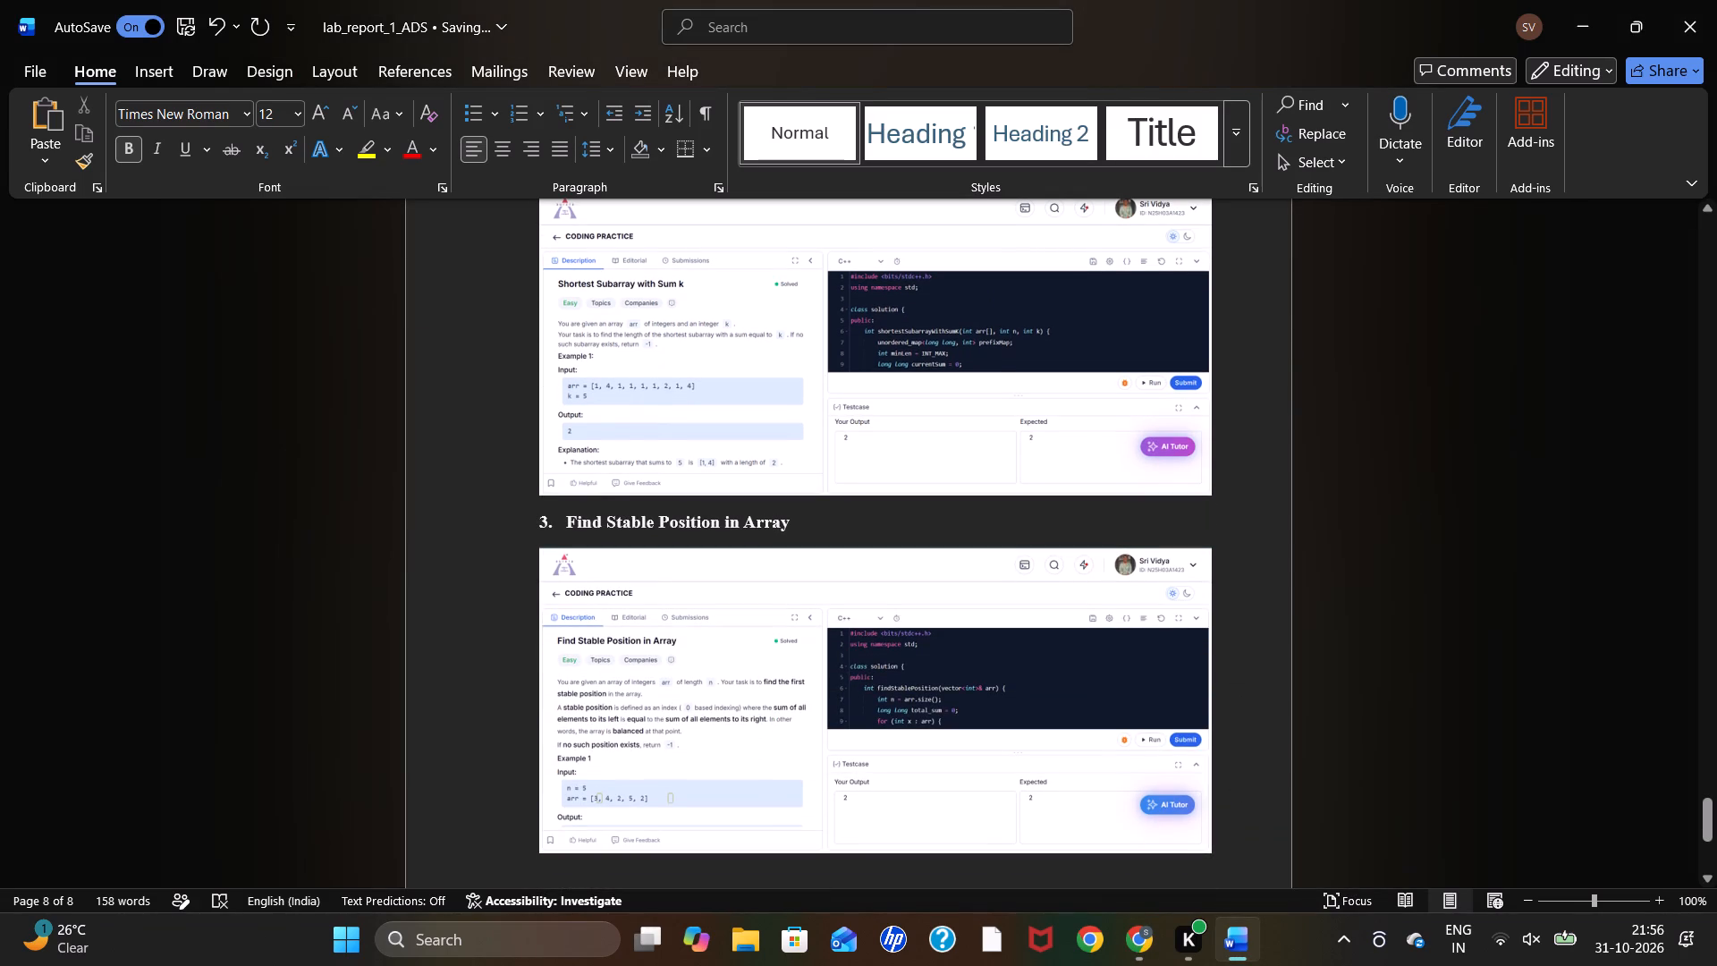
{"action": "scroll", "coordinate": [1227, 811], "scroll_direction": "down", "scroll_amount": 2}
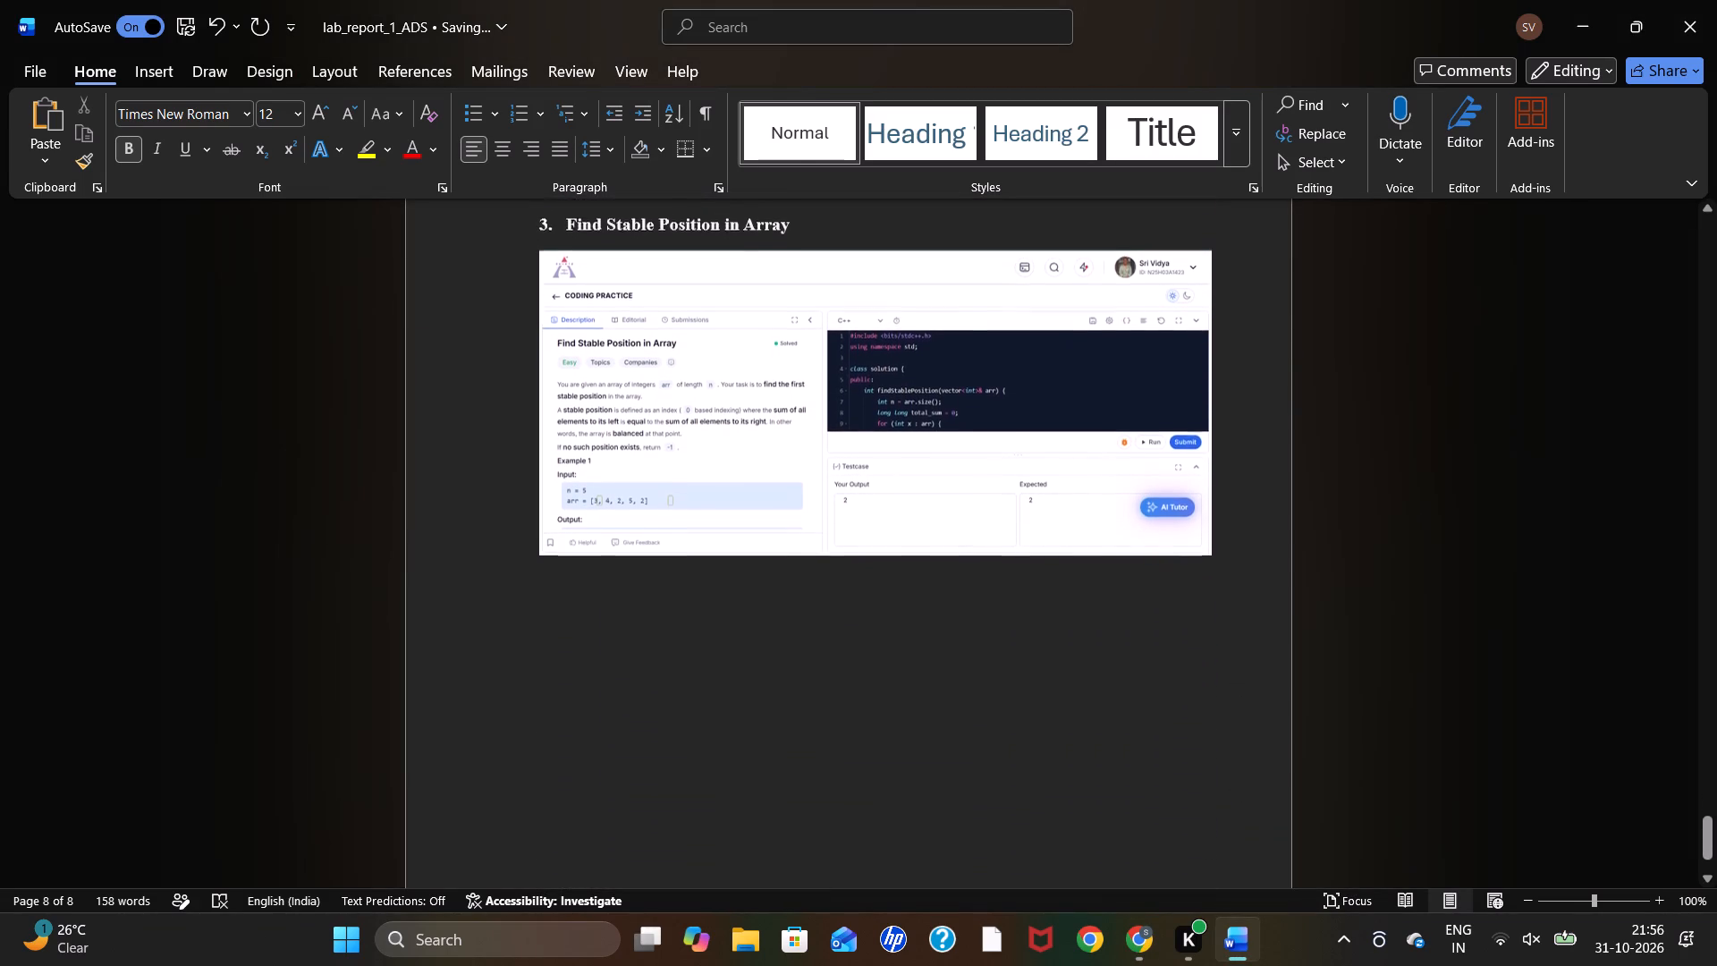
{"action": "scroll", "coordinate": [1227, 811], "scroll_direction": "down", "scroll_amount": 1}
{"action": "key", "text": "Return"}
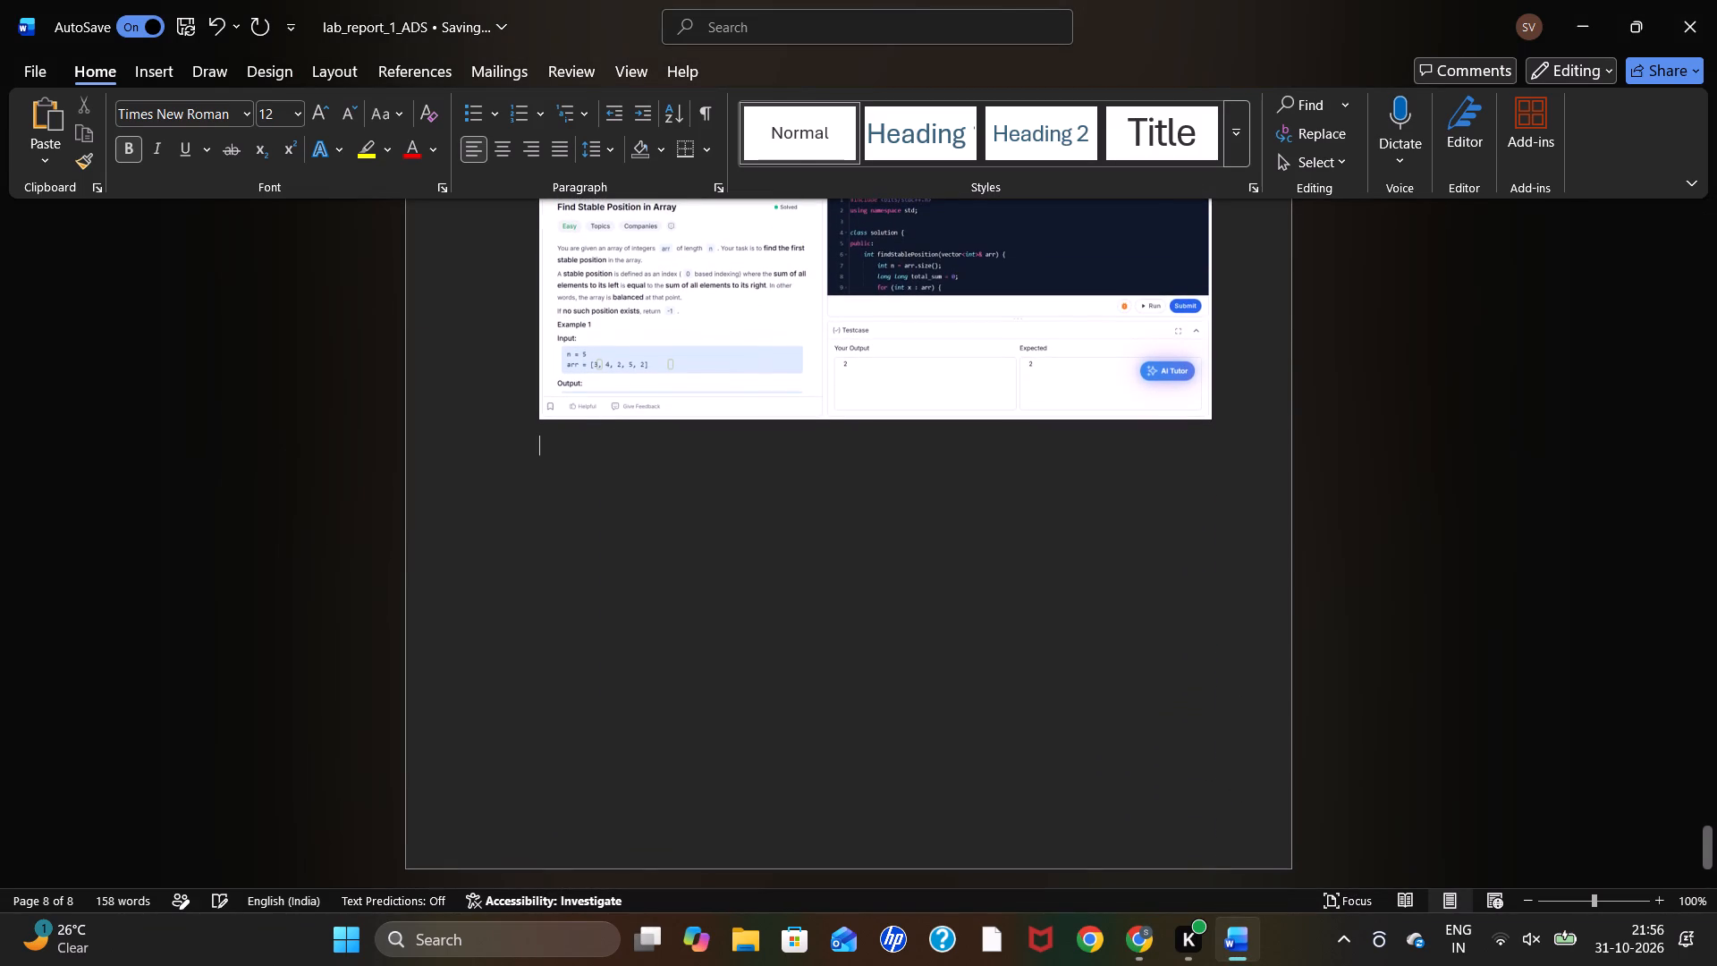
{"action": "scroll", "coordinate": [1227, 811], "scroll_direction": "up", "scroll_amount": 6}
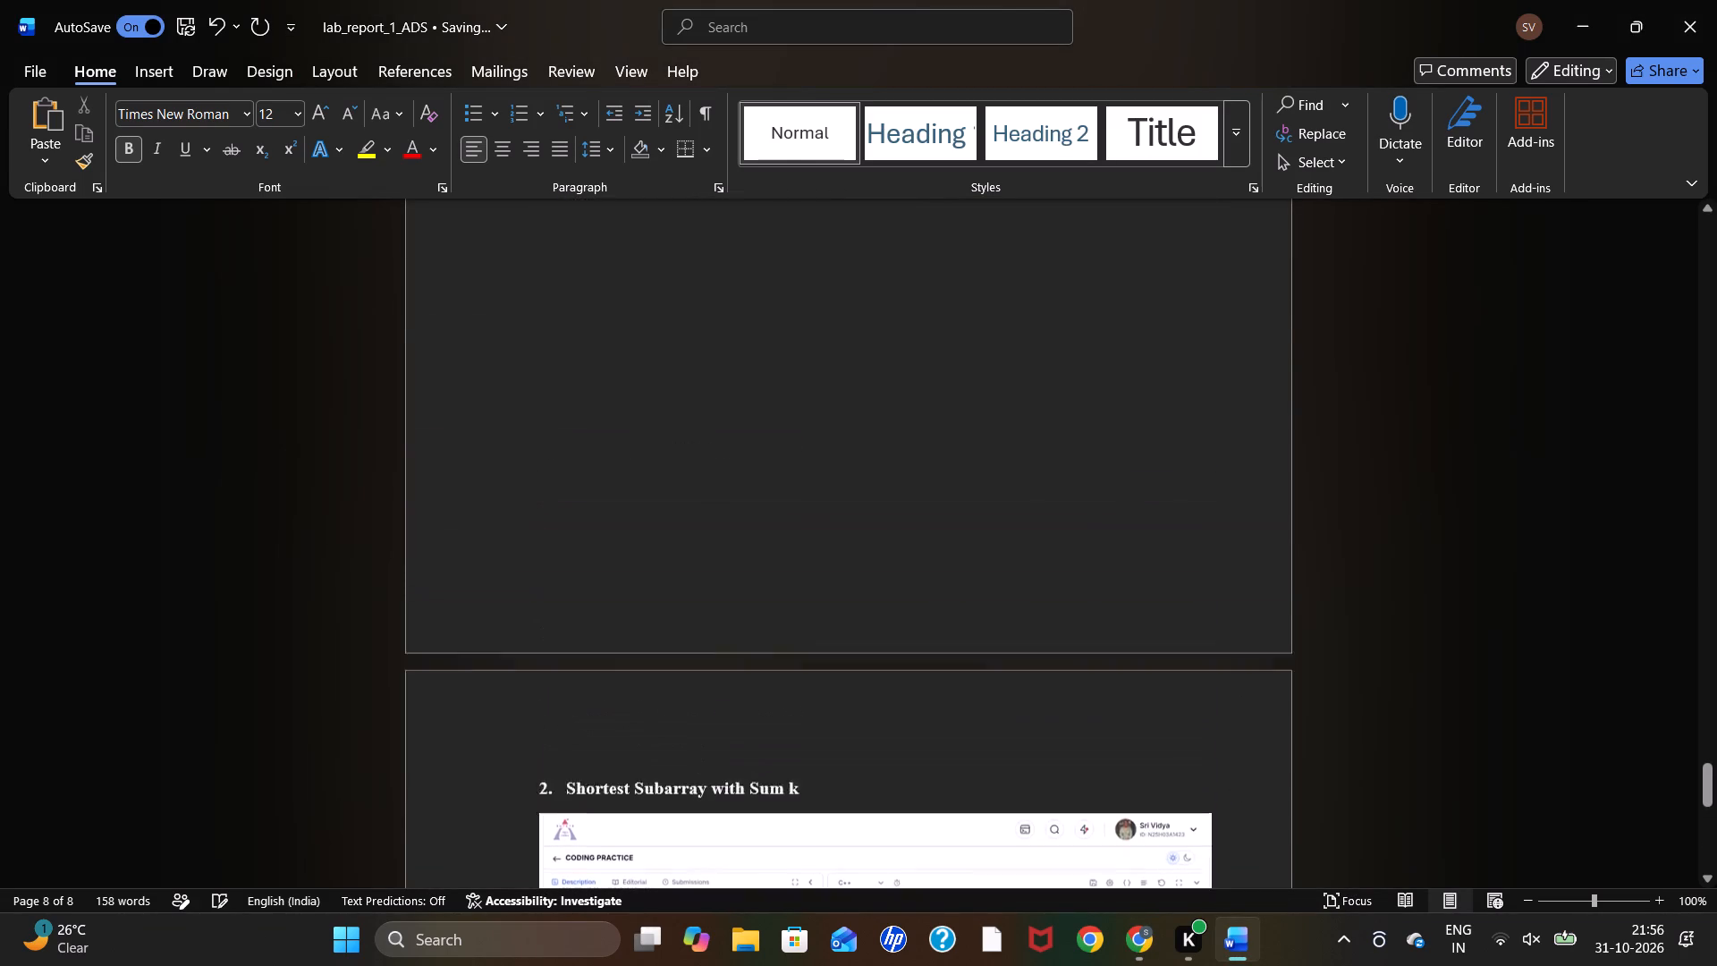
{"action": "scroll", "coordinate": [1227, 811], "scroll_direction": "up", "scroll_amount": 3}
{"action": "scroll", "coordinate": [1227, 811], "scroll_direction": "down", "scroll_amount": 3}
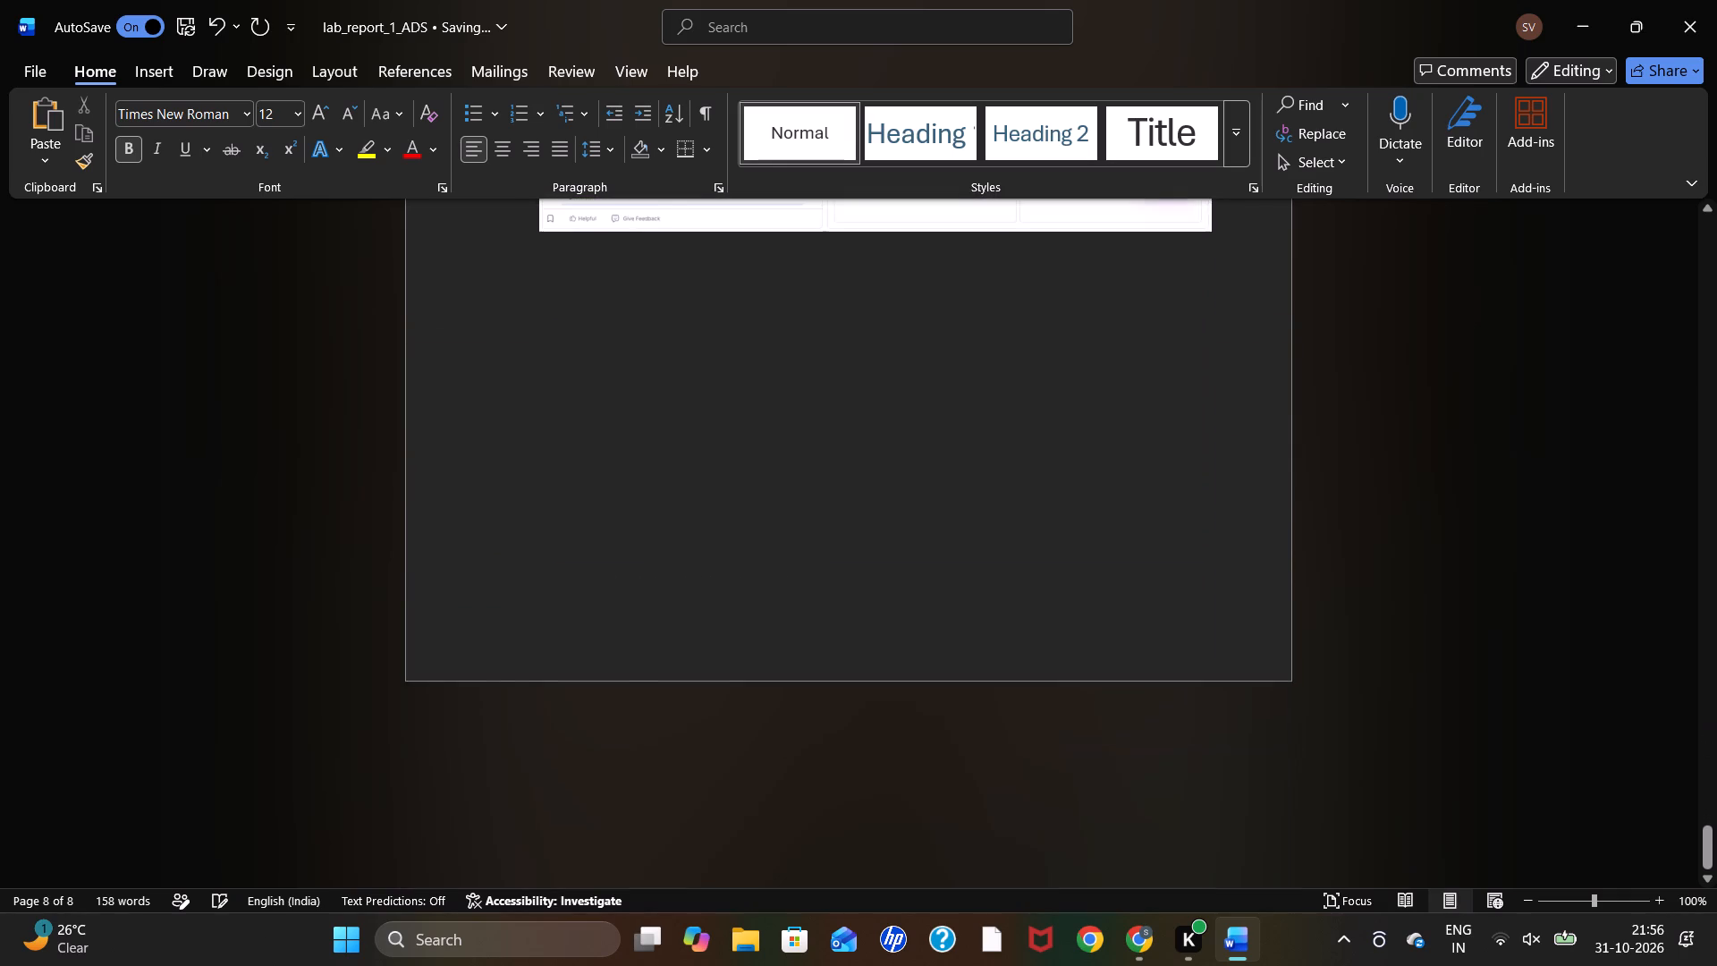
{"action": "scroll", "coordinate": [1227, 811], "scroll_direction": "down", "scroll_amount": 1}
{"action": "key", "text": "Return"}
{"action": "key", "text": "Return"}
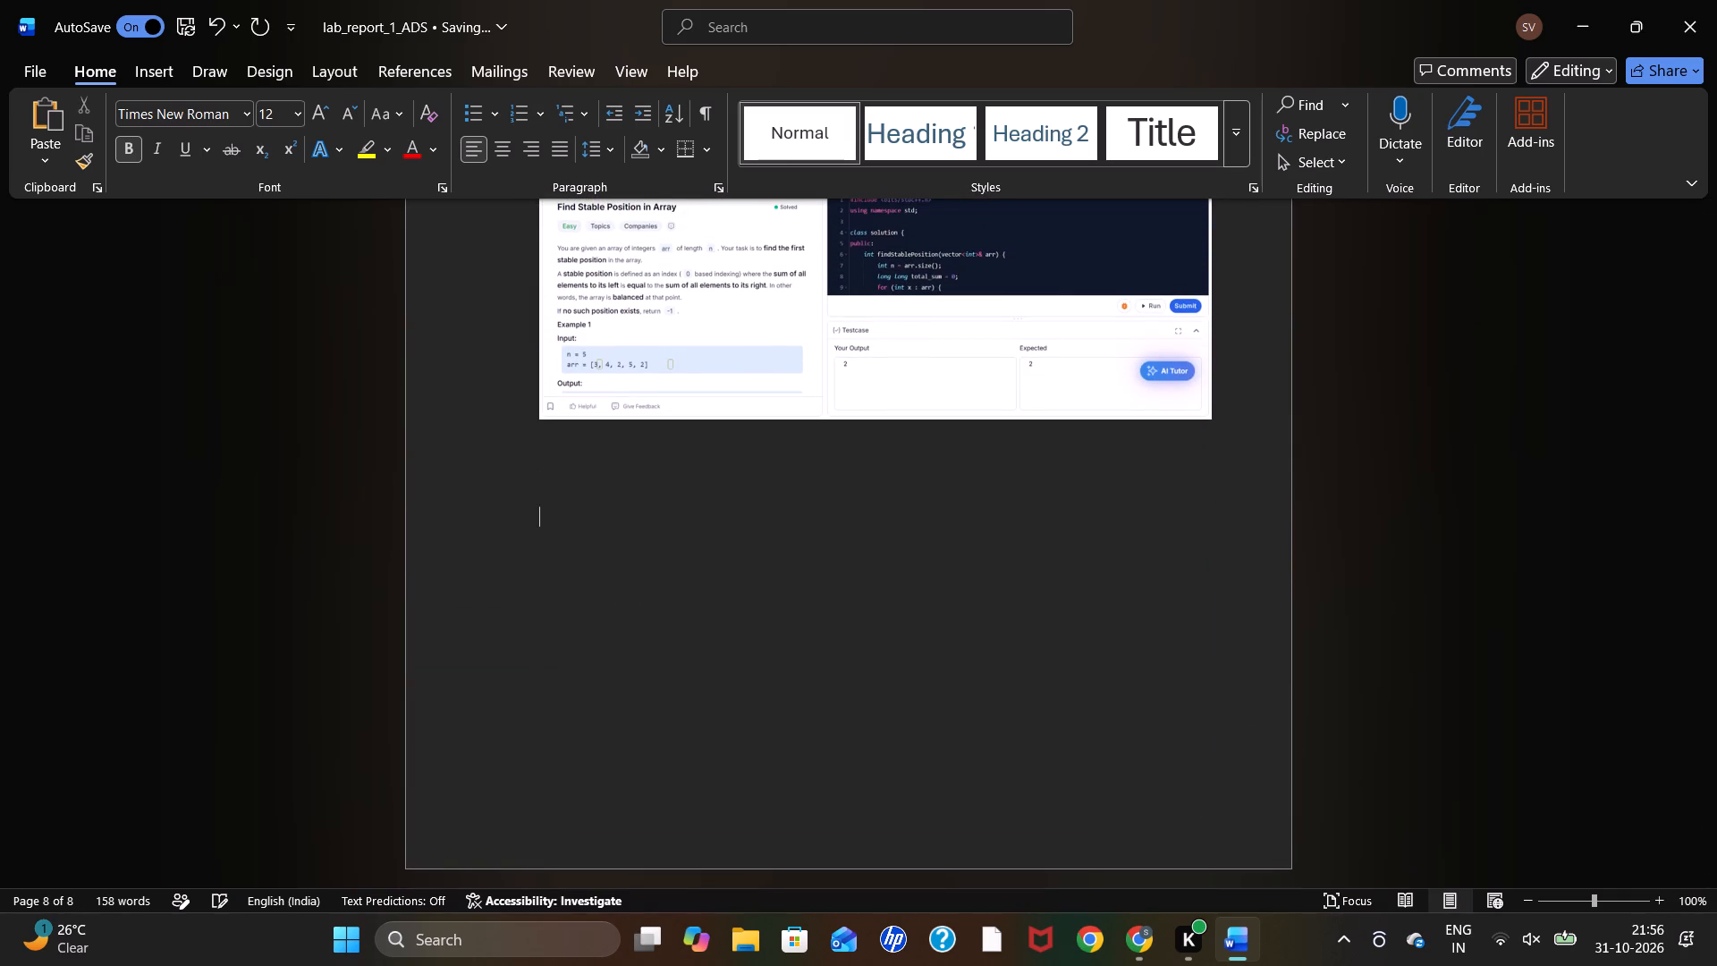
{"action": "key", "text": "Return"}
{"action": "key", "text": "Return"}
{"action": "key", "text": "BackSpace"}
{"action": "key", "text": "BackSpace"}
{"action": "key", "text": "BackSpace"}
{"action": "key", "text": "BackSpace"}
Add the heading "CODING PRACTISE - 5" below the Find Stable Position in Array screenshot.
{"action": "type", "text": "CODING"}
{"action": "key", "text": "space"}
{"action": "type", "text": "PRACTISE"}
{"action": "key", "text": "space"}
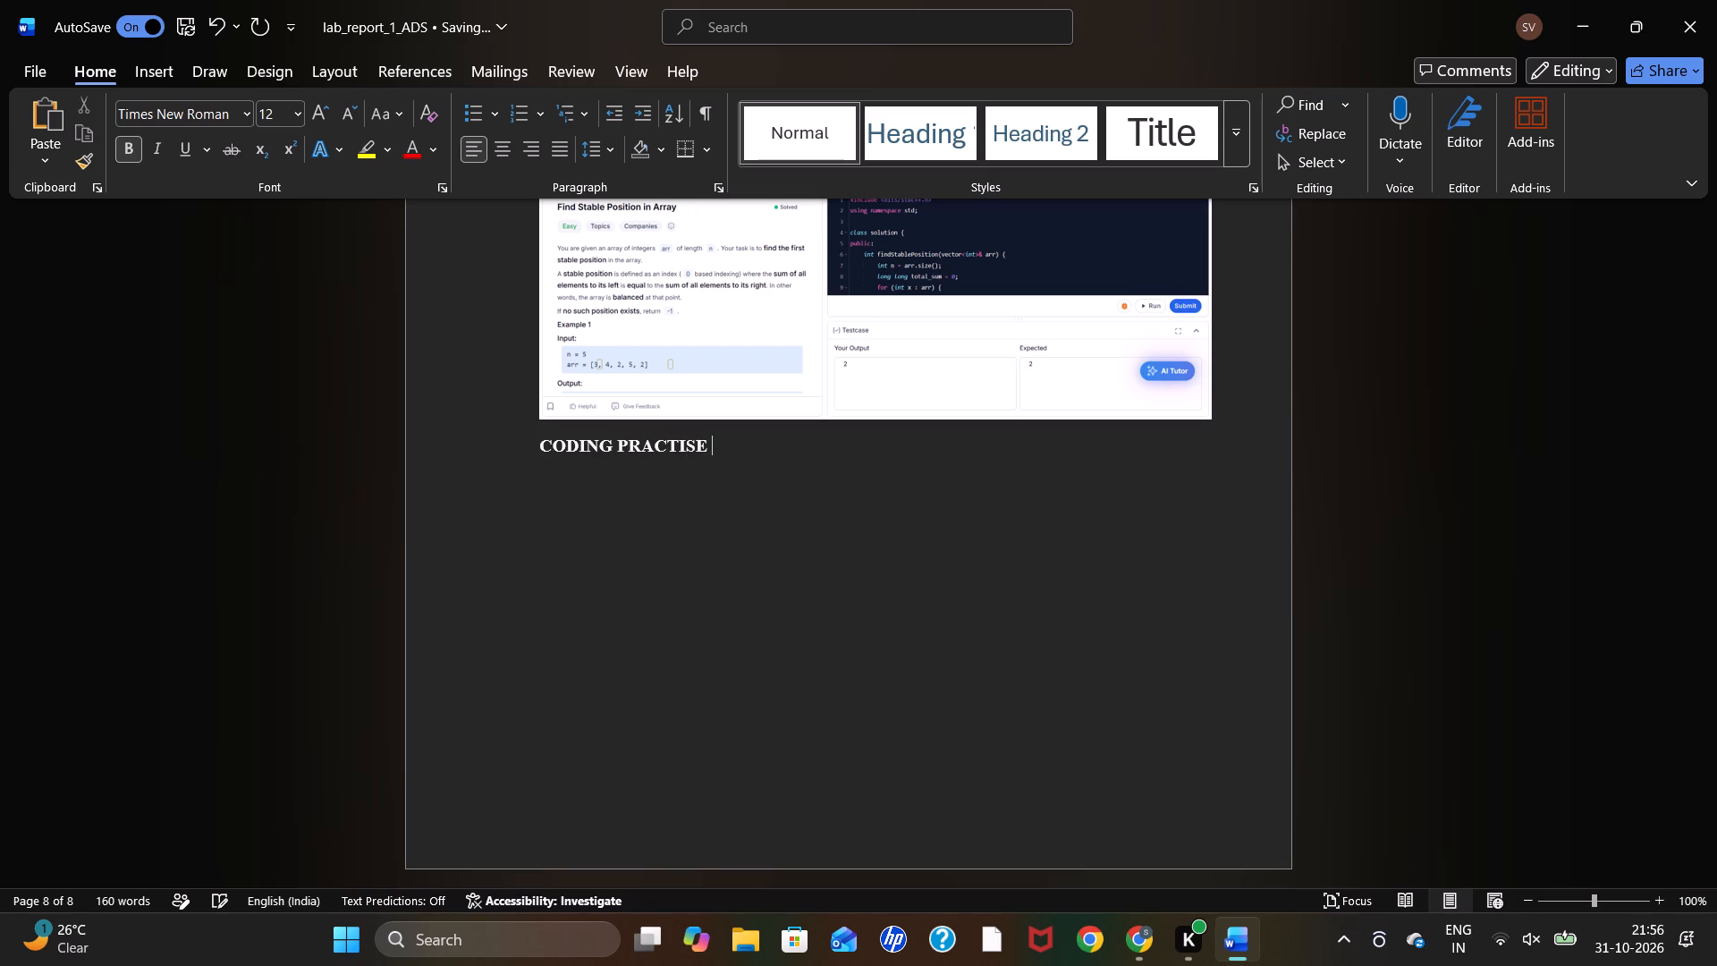
{"action": "key", "text": "minus"}
{"action": "key", "text": "space"}
{"action": "type", "text": "5"}
{"action": "key", "text": "space"}
{"action": "scroll", "coordinate": [1242, 698], "scroll_direction": "up", "scroll_amount": 3}
{"action": "scroll", "coordinate": [1191, 470], "scroll_direction": "up", "scroll_amount": 3}
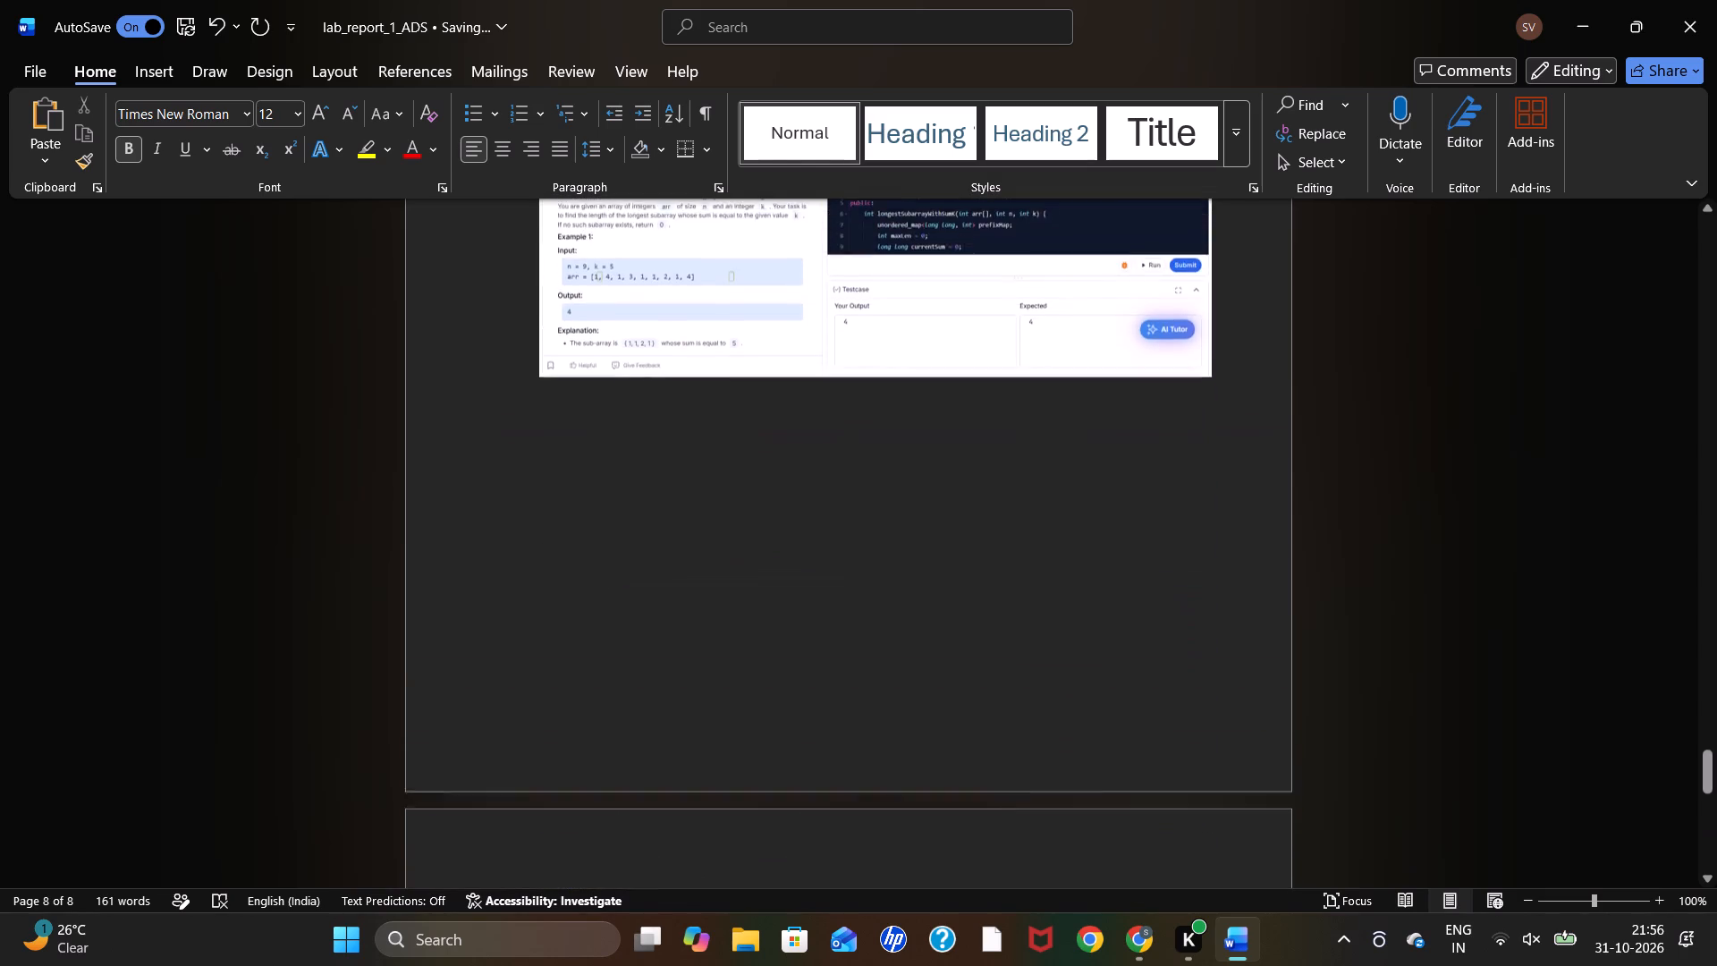
{"action": "scroll", "coordinate": [1191, 470], "scroll_direction": "down", "scroll_amount": 2}
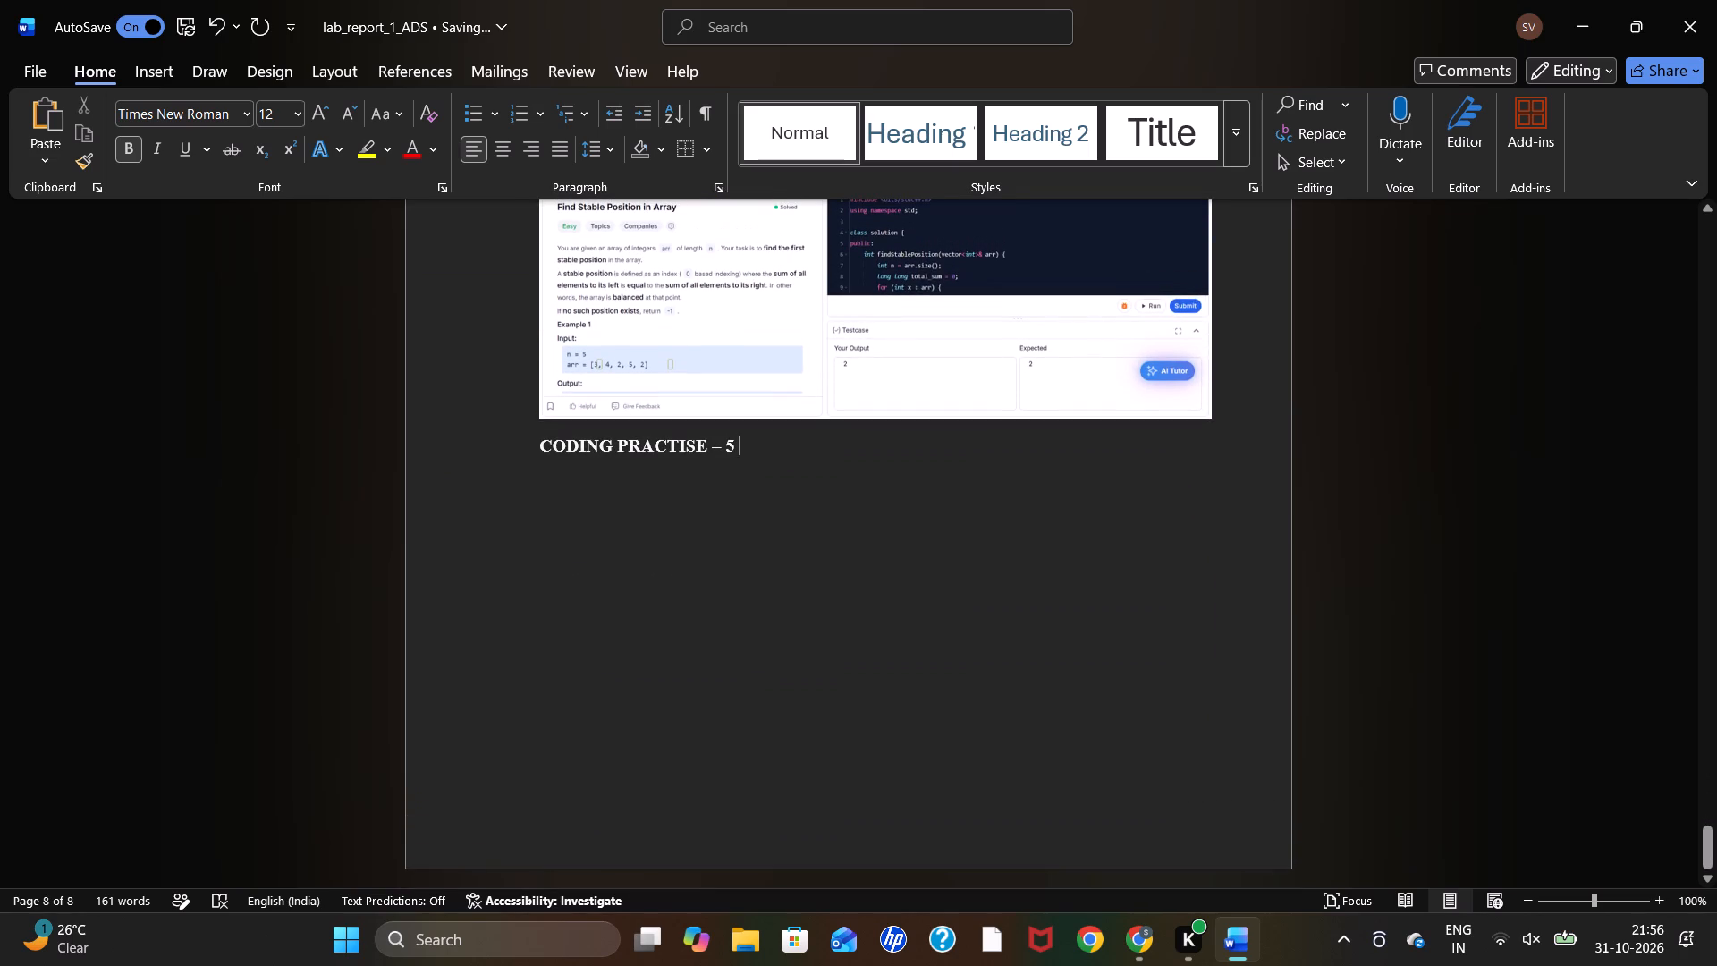
Add numbered title 1 below the heading with "Largest Subarray Sum" copied from the Coding Practice list after the Largest Subarray Sum MCQ in Chrome.
{"action": "key", "text": "Return"}
{"action": "type", "text": "1."}
{"action": "key", "text": "space"}
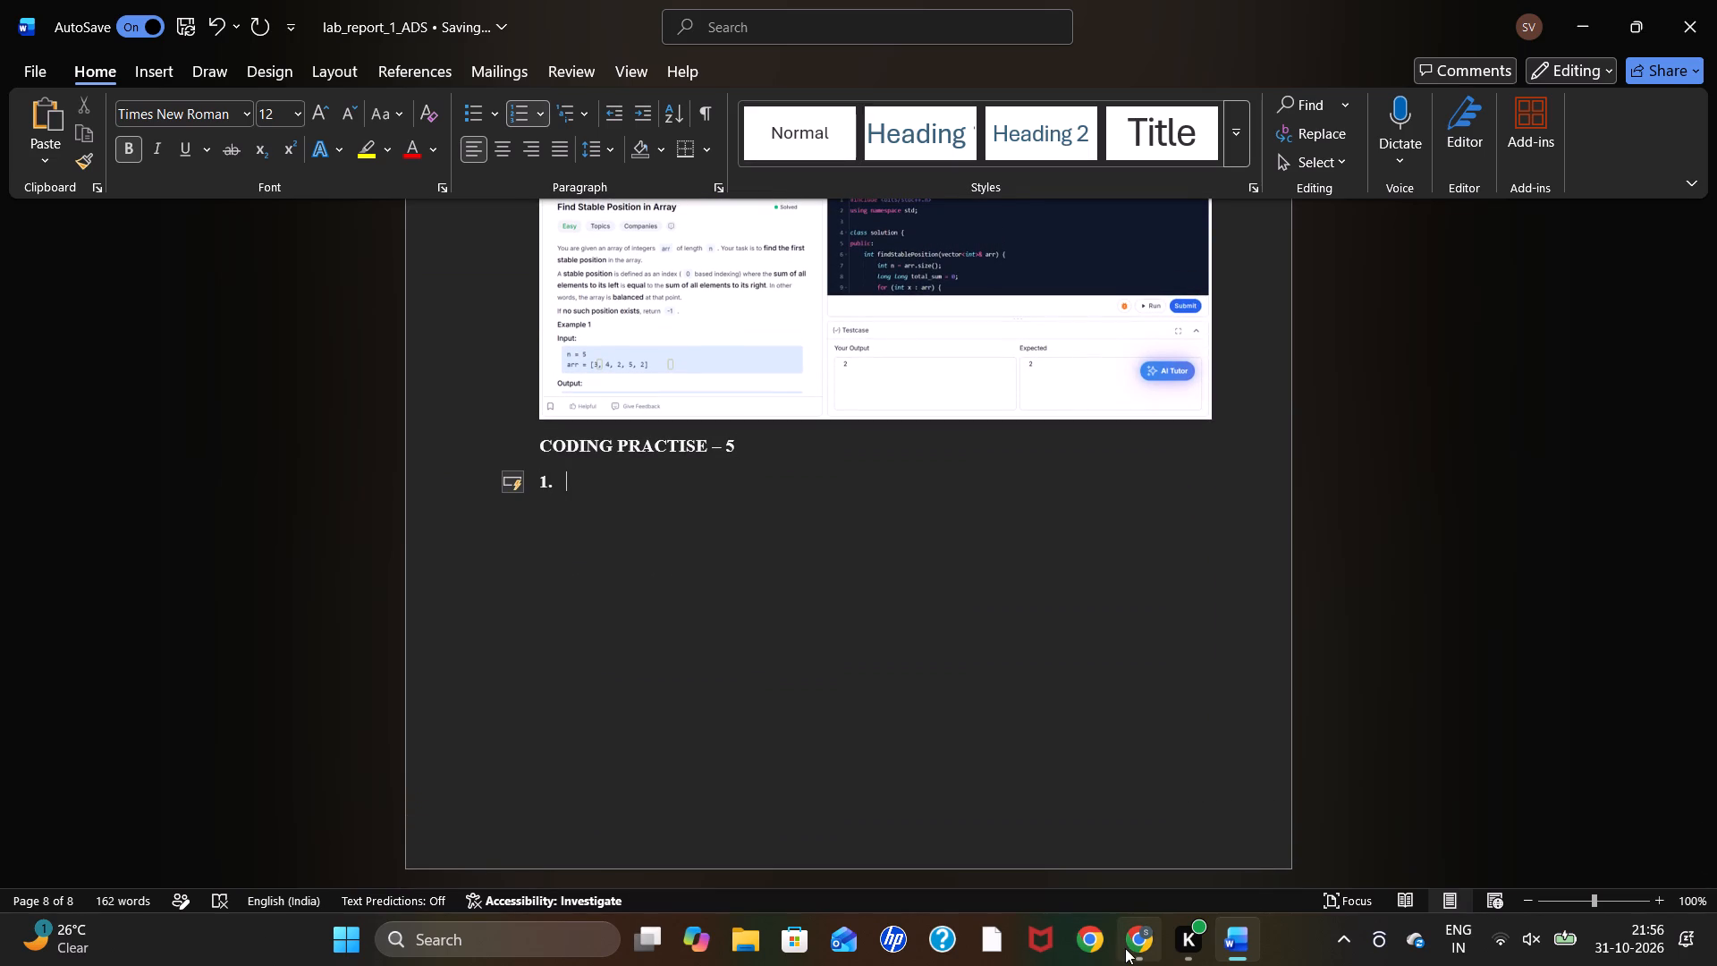
{"action": "left_click", "coordinate": [1136, 886]}
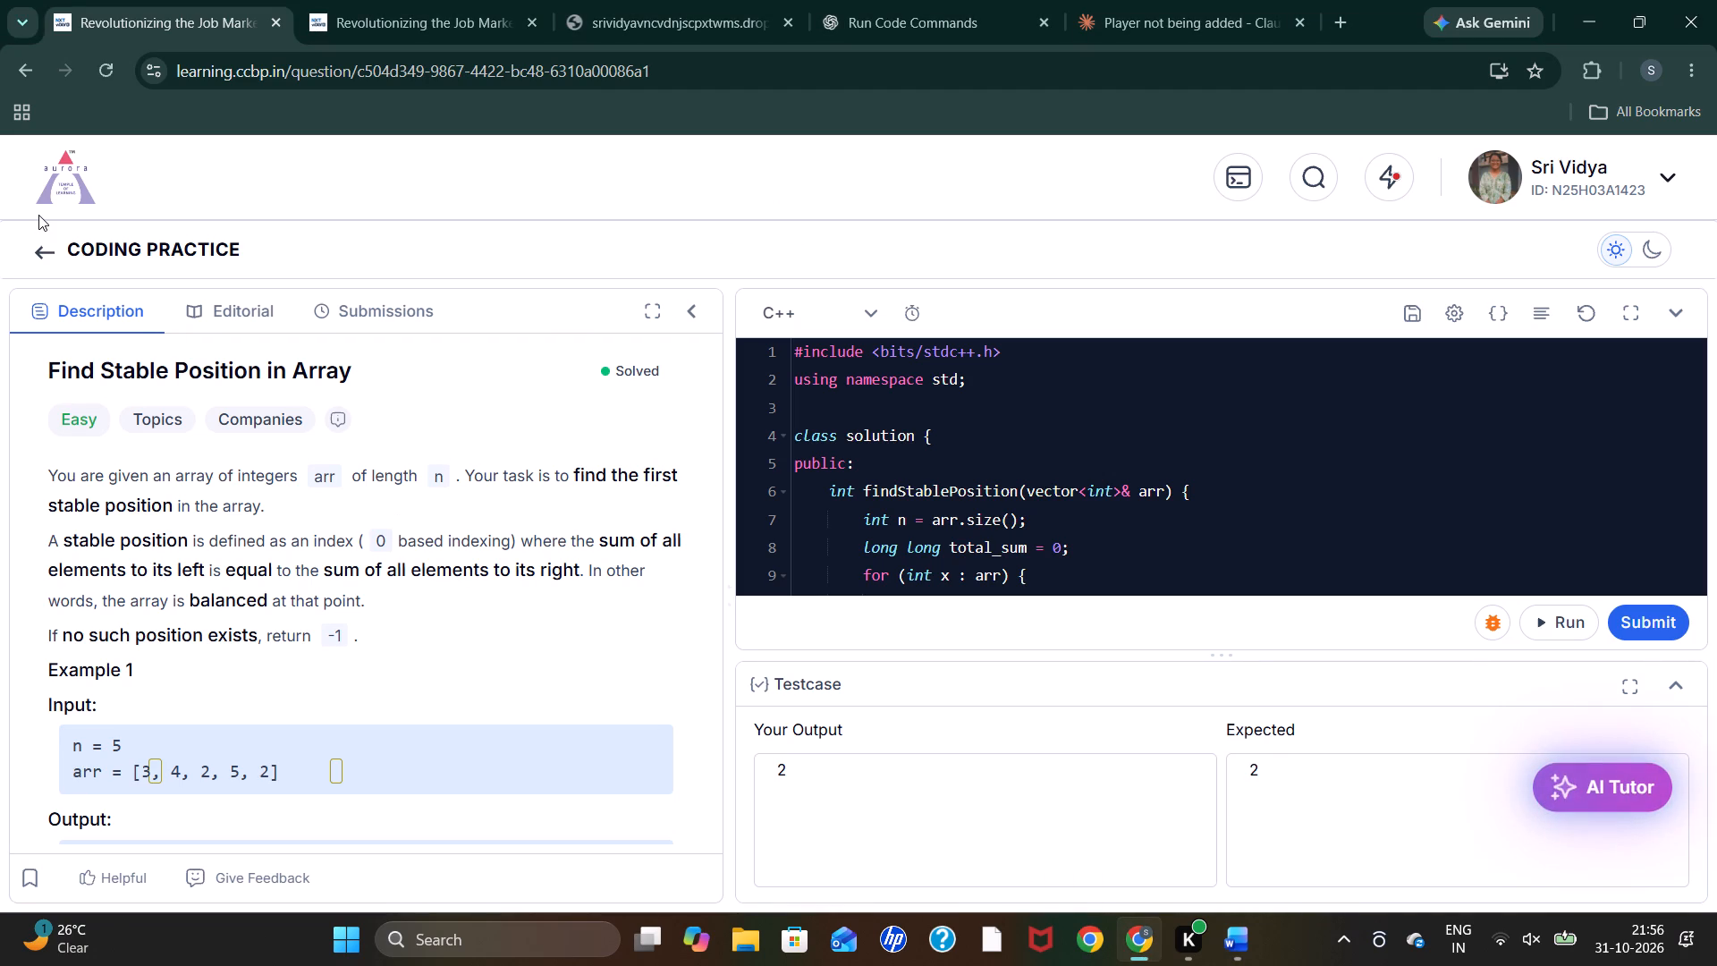
{"action": "left_click", "coordinate": [32, 254]}
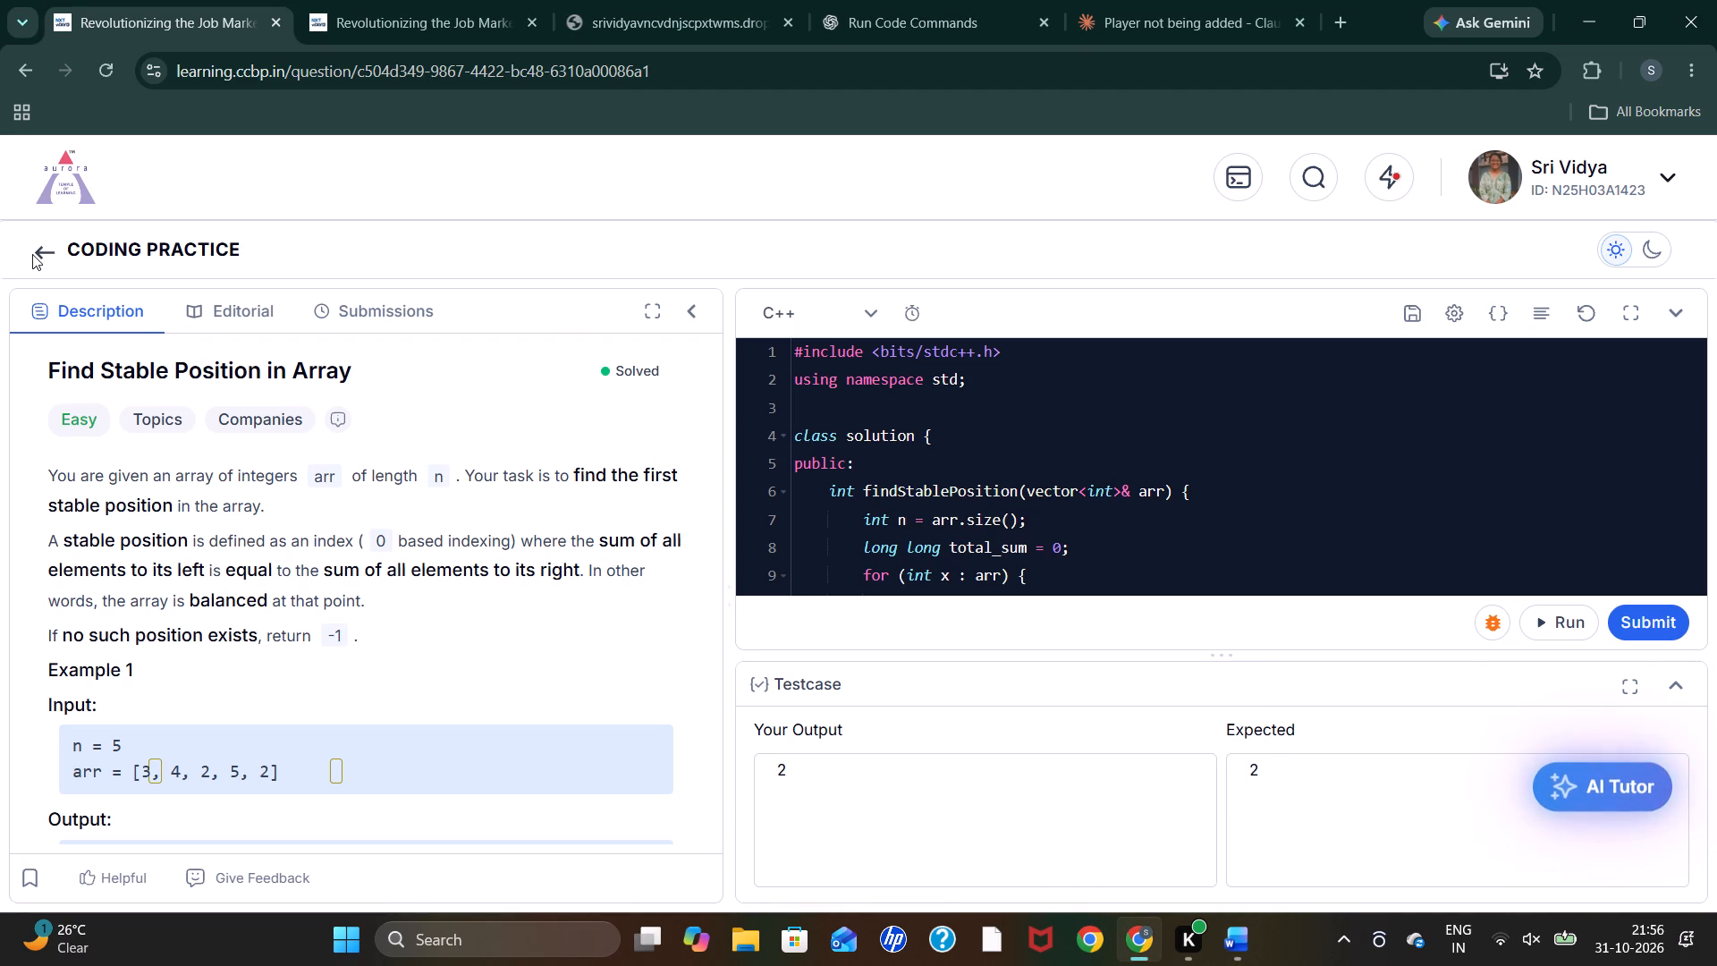
{"action": "left_click", "coordinate": [39, 254]}
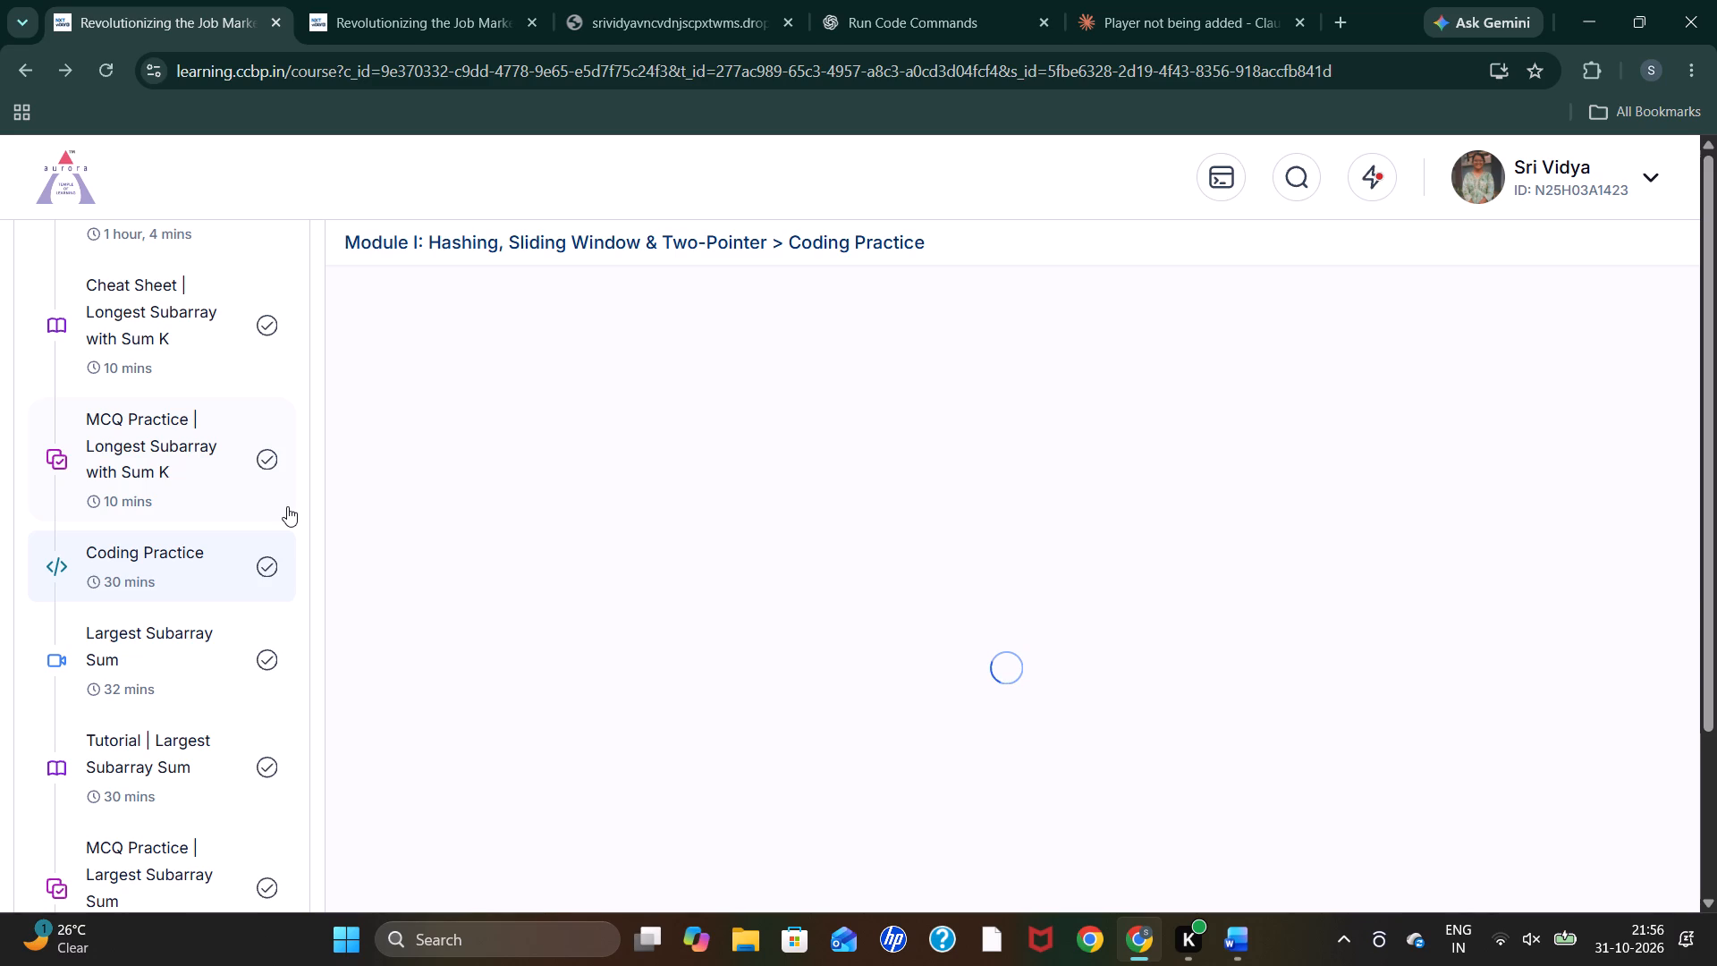
{"action": "scroll", "coordinate": [264, 612], "scroll_direction": "down", "scroll_amount": 1}
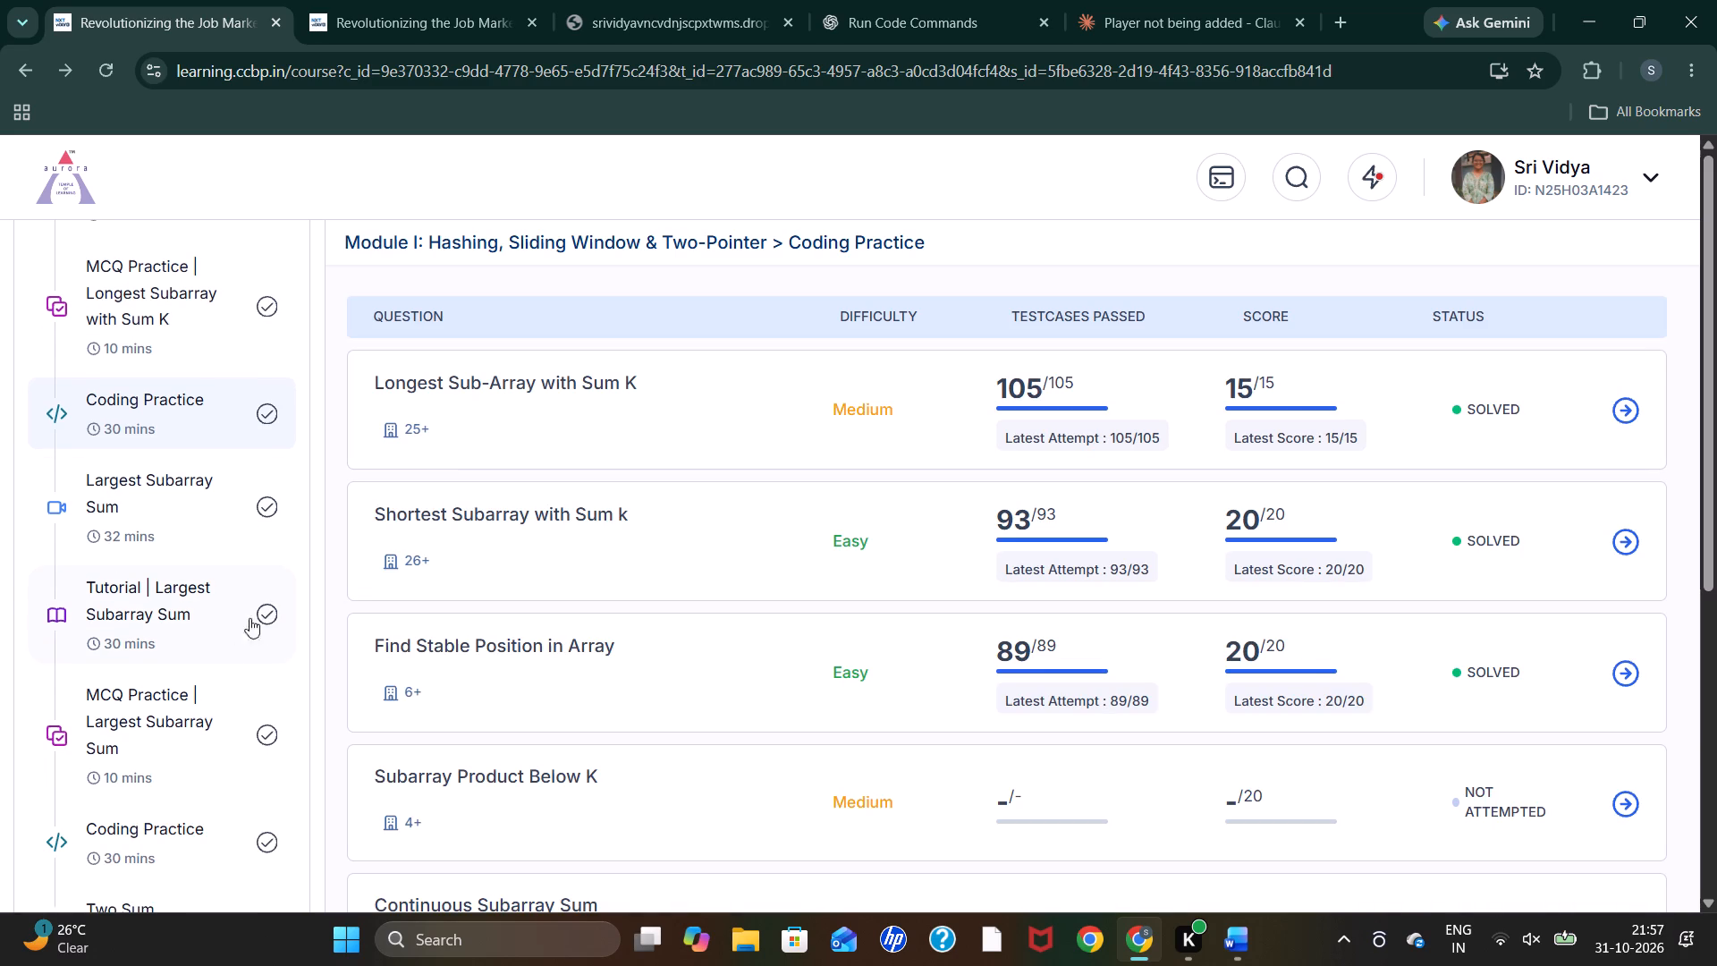
{"action": "scroll", "coordinate": [200, 691], "scroll_direction": "down", "scroll_amount": 1}
{"action": "left_click", "coordinate": [176, 779]}
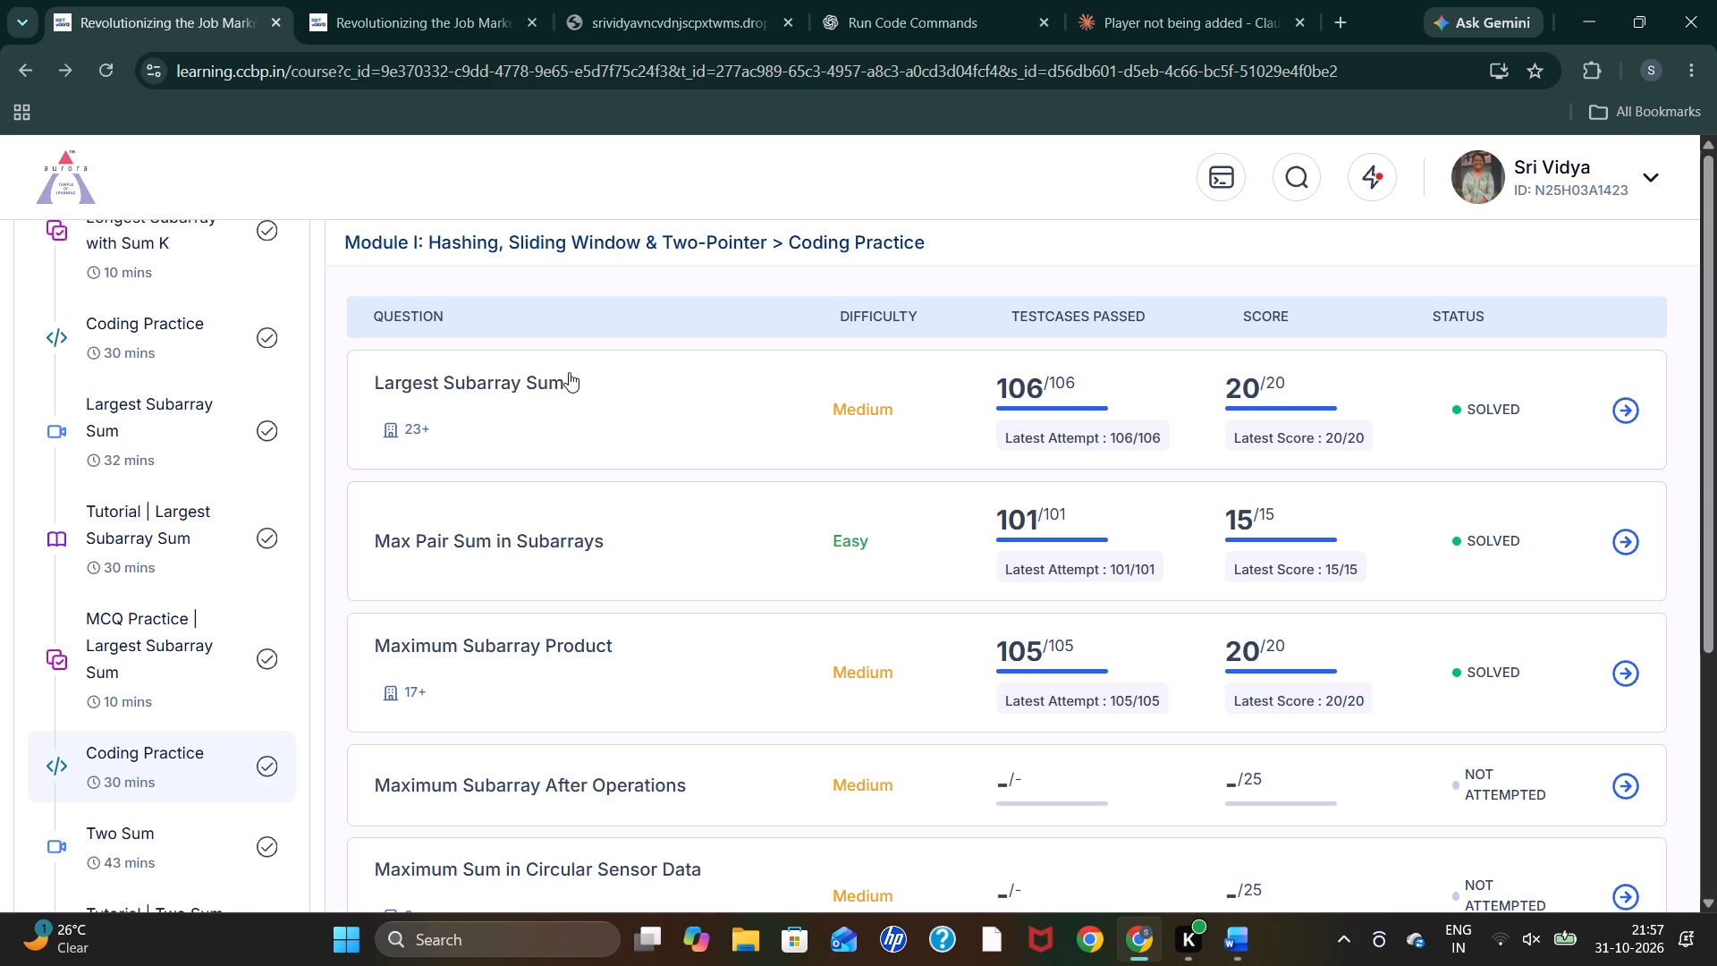
{"action": "left_click_drag", "start_coordinate": [569, 372], "coordinate": [359, 379]}
{"action": "key", "text": "ctrl+c"}
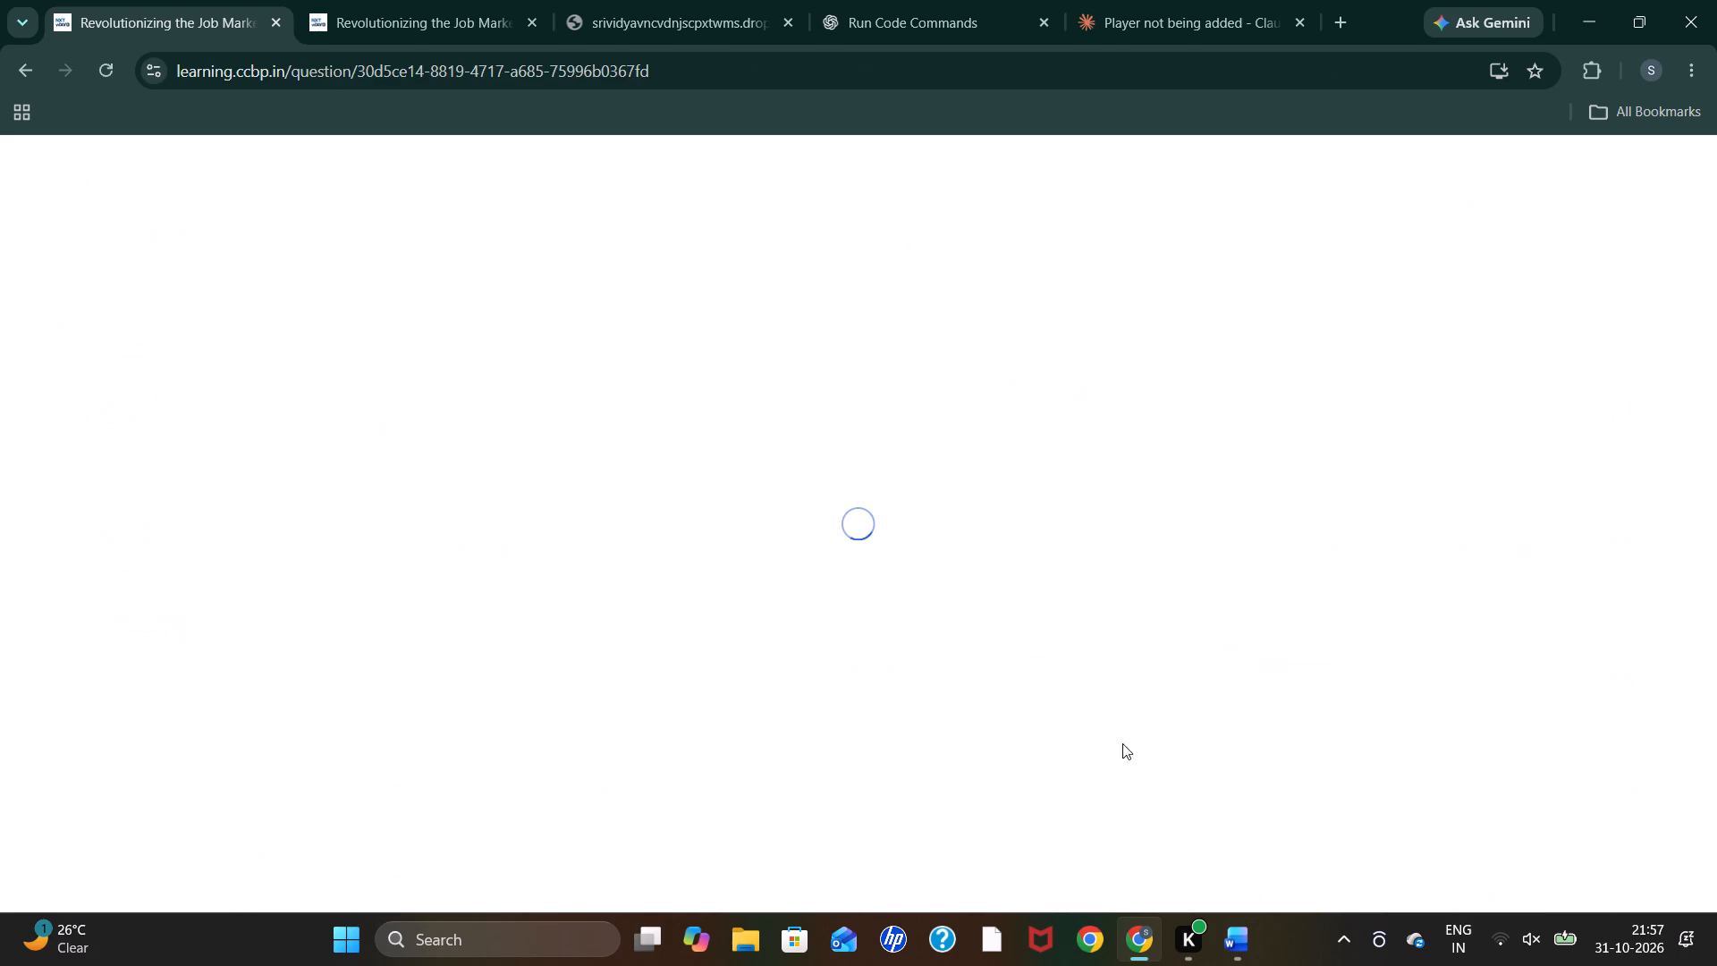
{"action": "left_click", "coordinate": [1262, 882]}
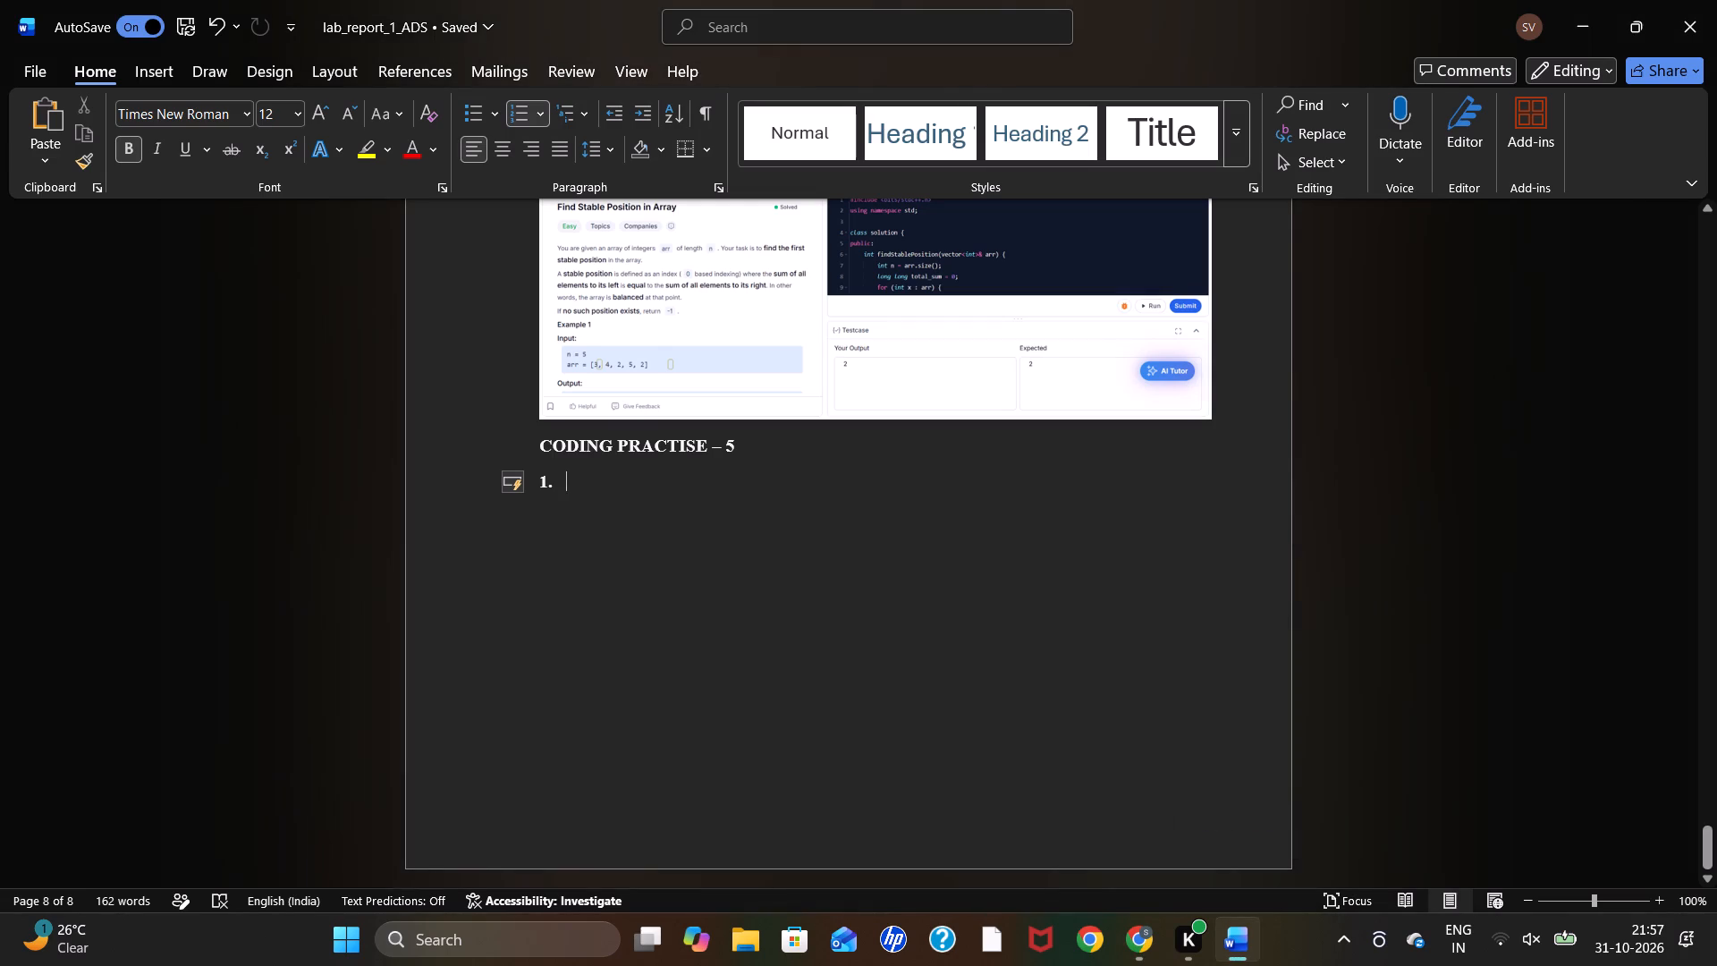
{"action": "key", "text": "ctrl+v"}
In Chrome, run the Largest Subarray Sum solution and bring the actual and expected output into view.
{"action": "left_click", "coordinate": [1164, 805]}
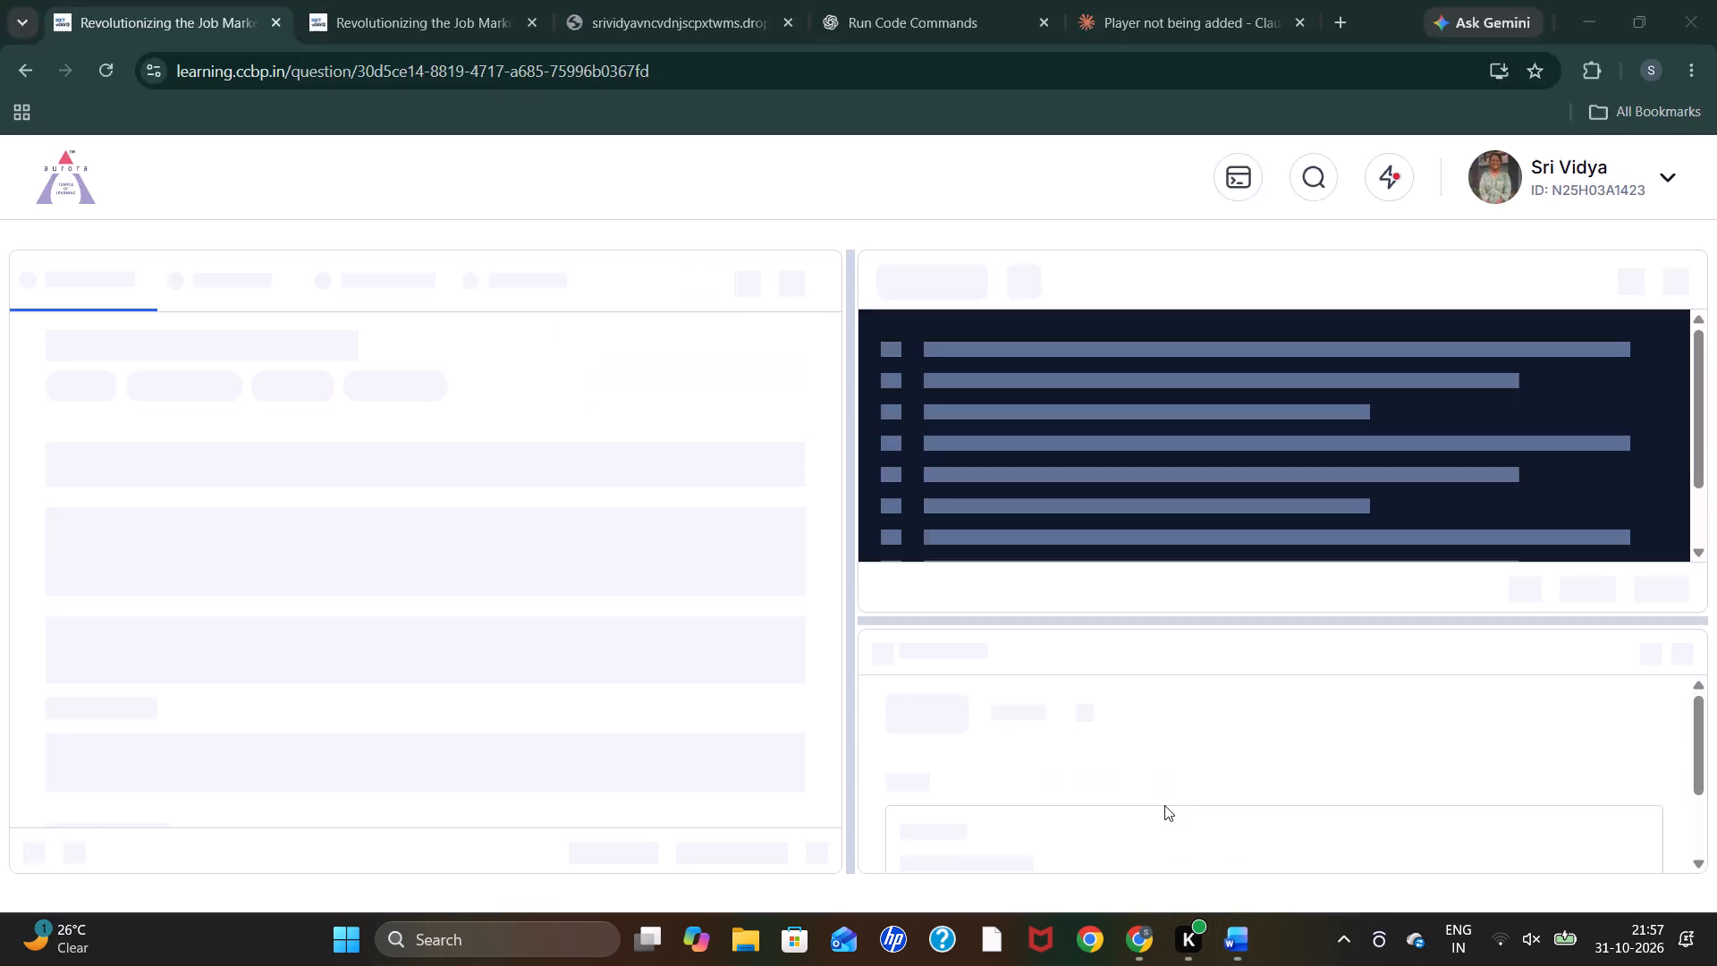
{"action": "left_click", "coordinate": [1544, 619]}
{"action": "scroll", "coordinate": [1214, 812], "scroll_direction": "down", "scroll_amount": 3}
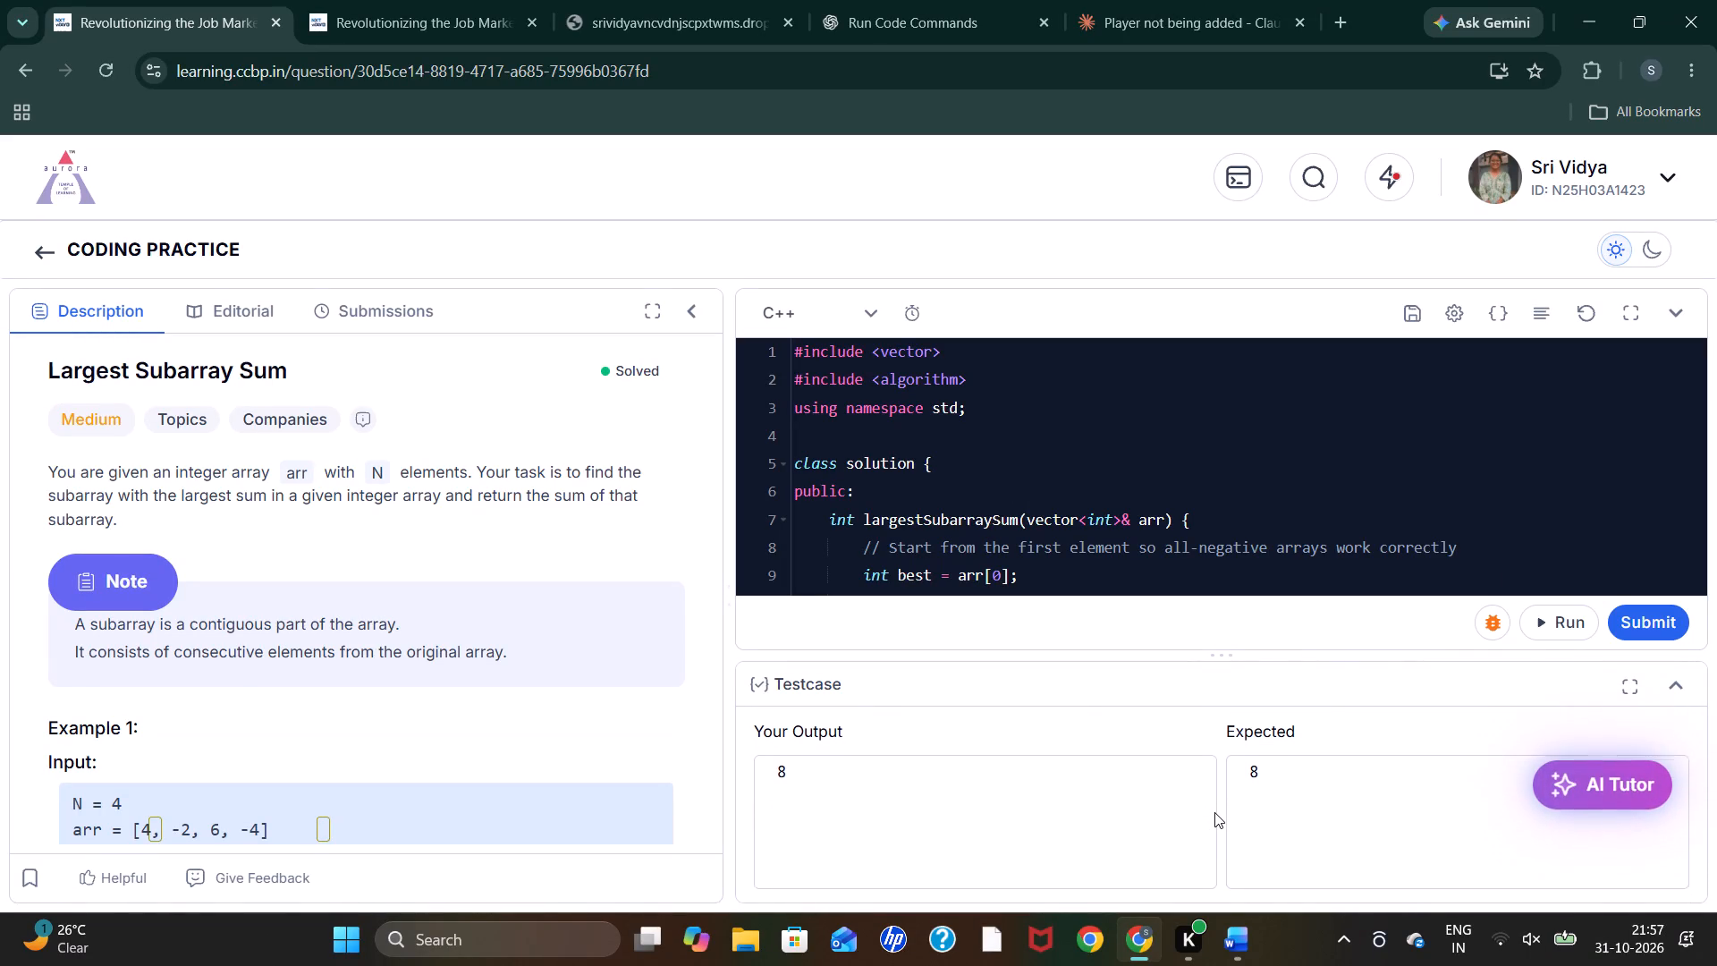
Capture the full problem page with code and output, and paste it on an unnumbered line under the Largest Subarray Sum title in Word.
{"action": "key", "text": "Print"}
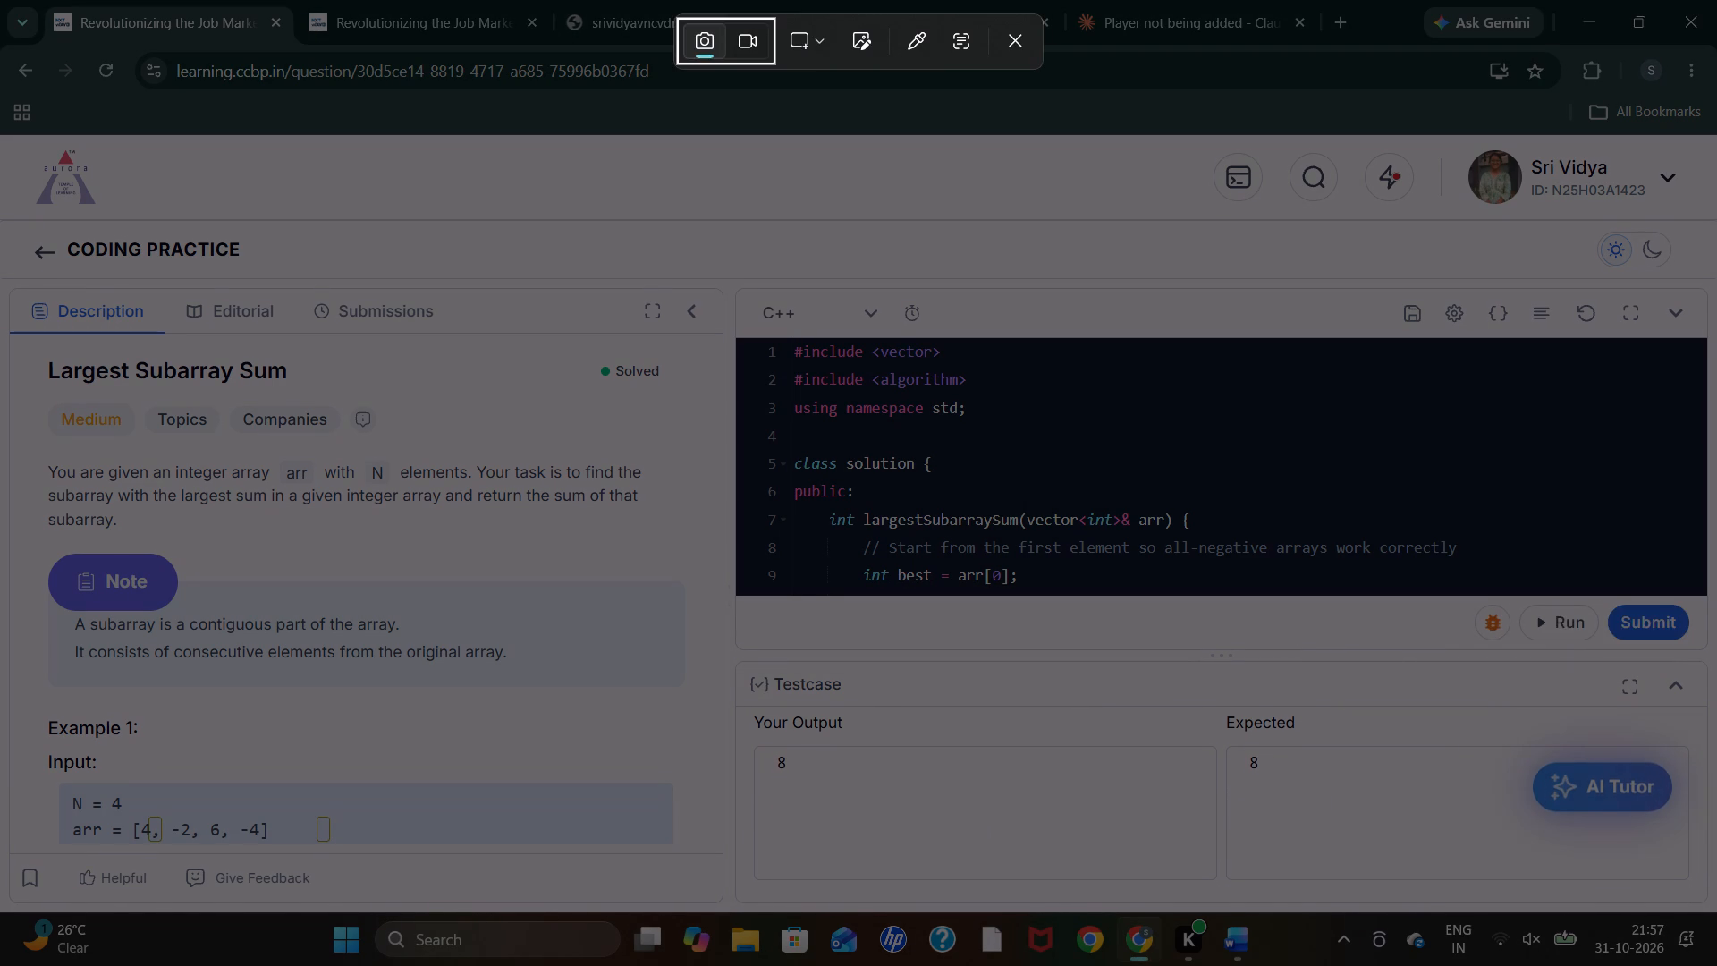
{"action": "left_click_drag", "start_coordinate": [0, 134], "coordinate": [1186, 855]}
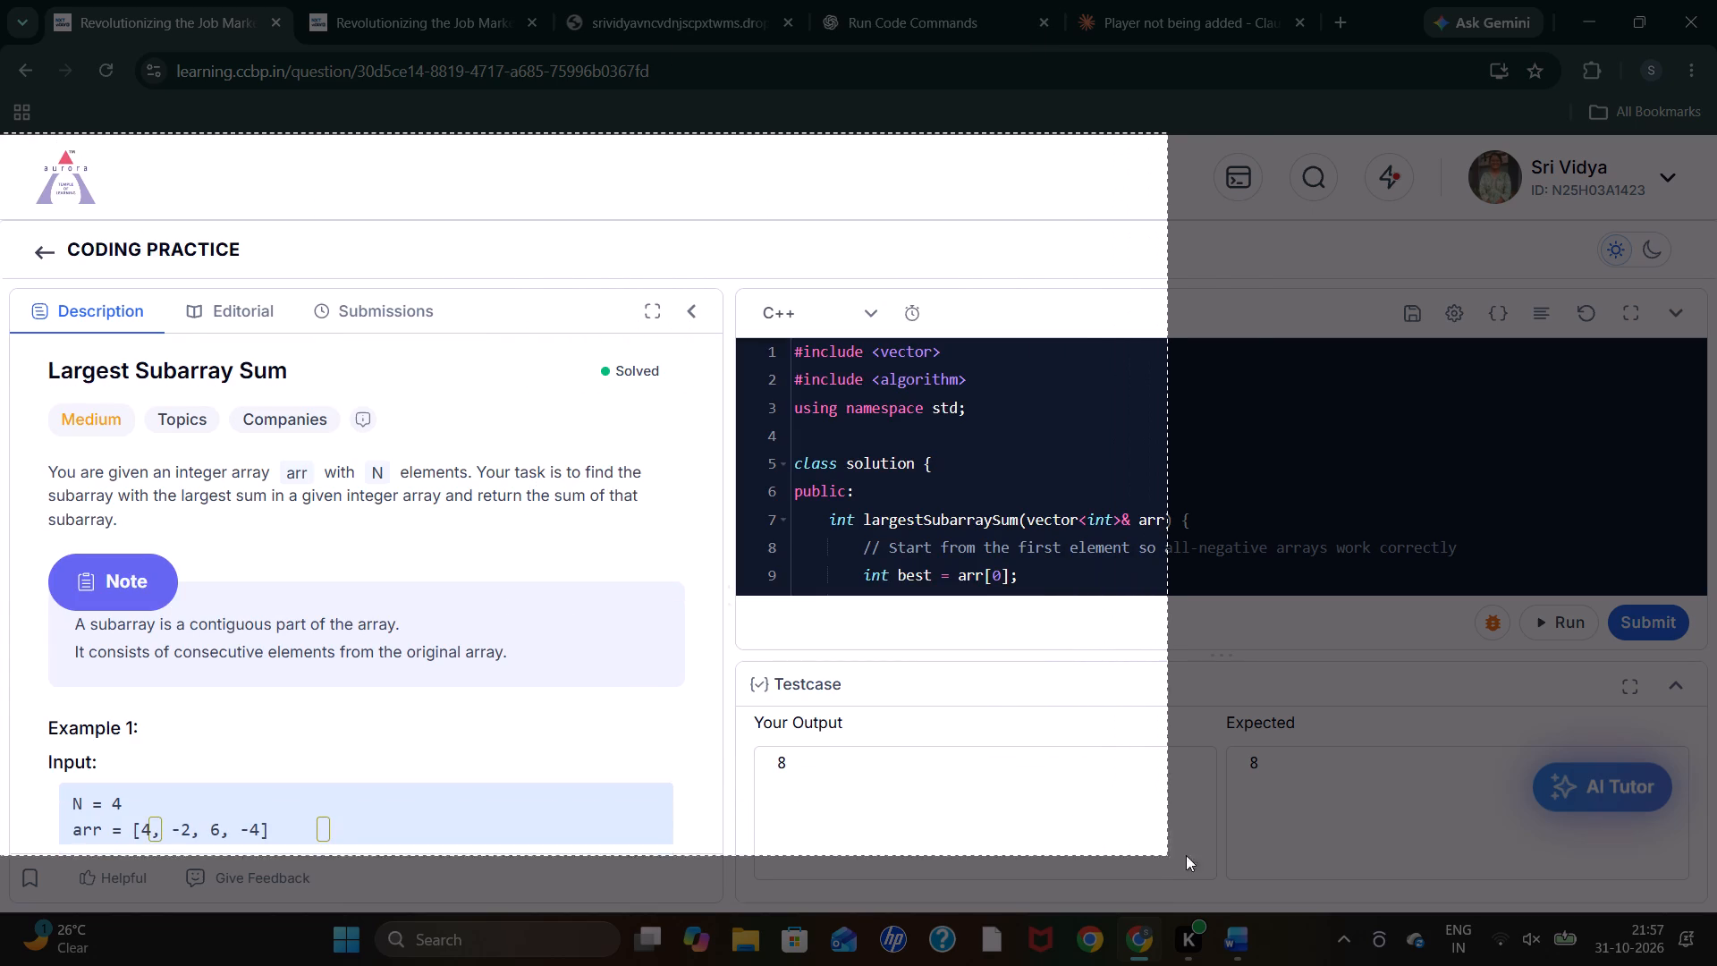
{"action": "left_click_drag", "start_coordinate": [1186, 855], "coordinate": [1510, 943]}
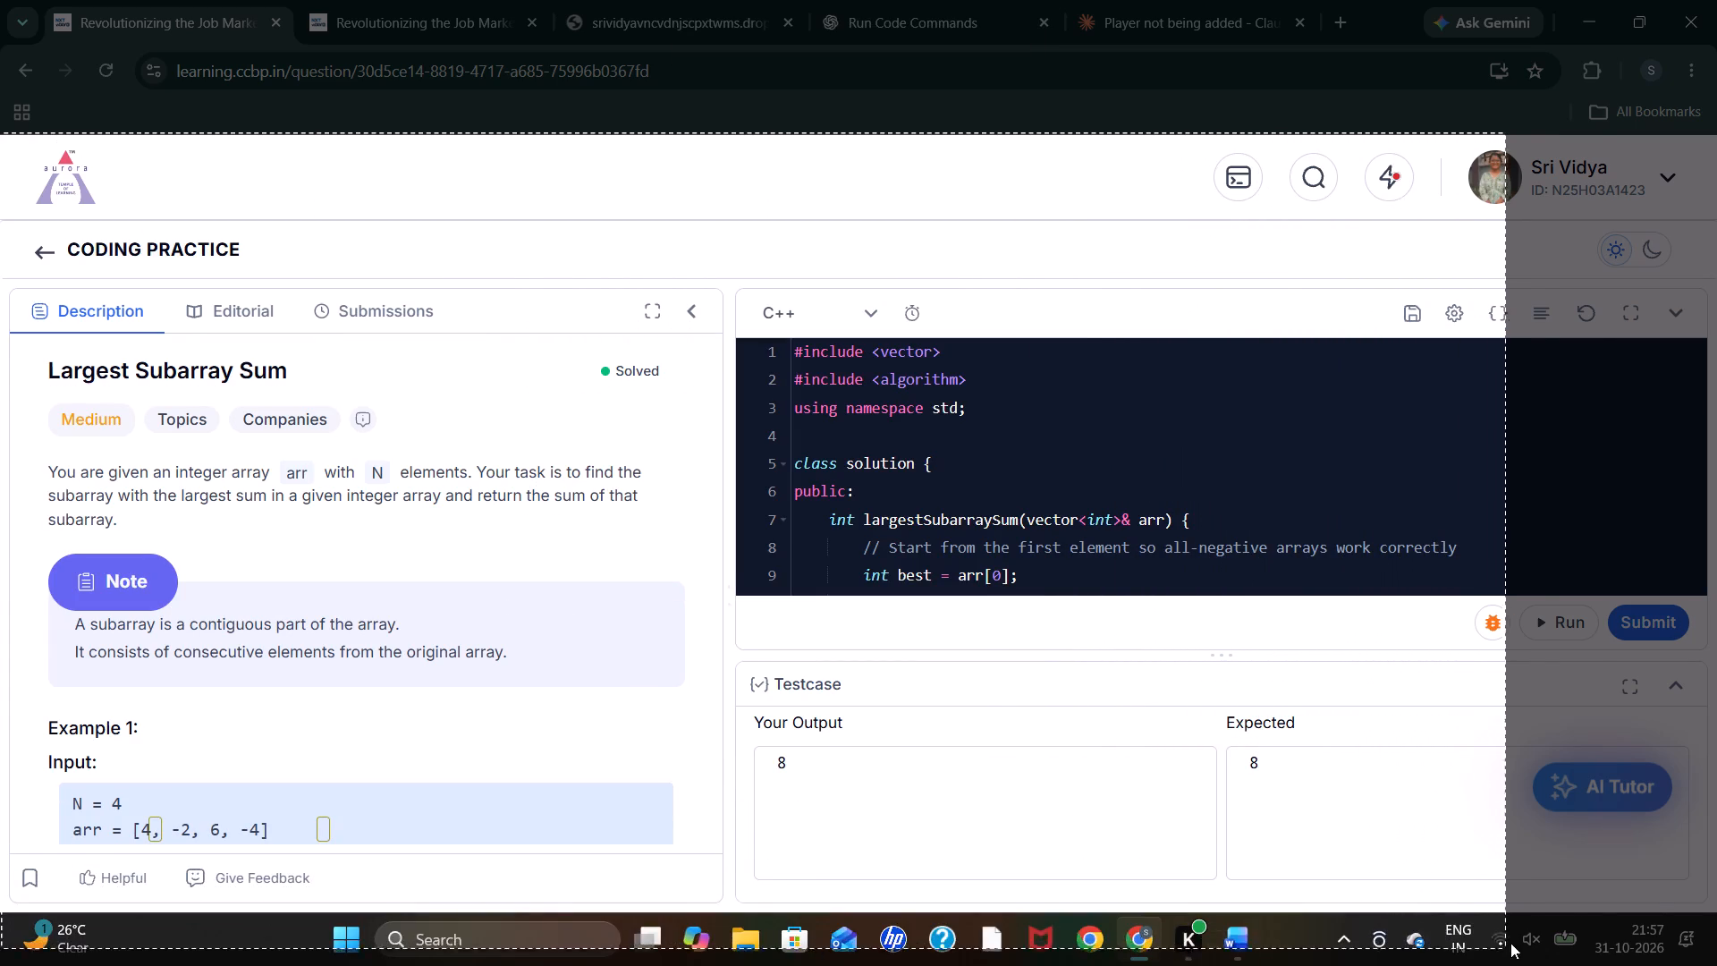
{"action": "left_click_drag", "start_coordinate": [1510, 943], "coordinate": [1716, 910]}
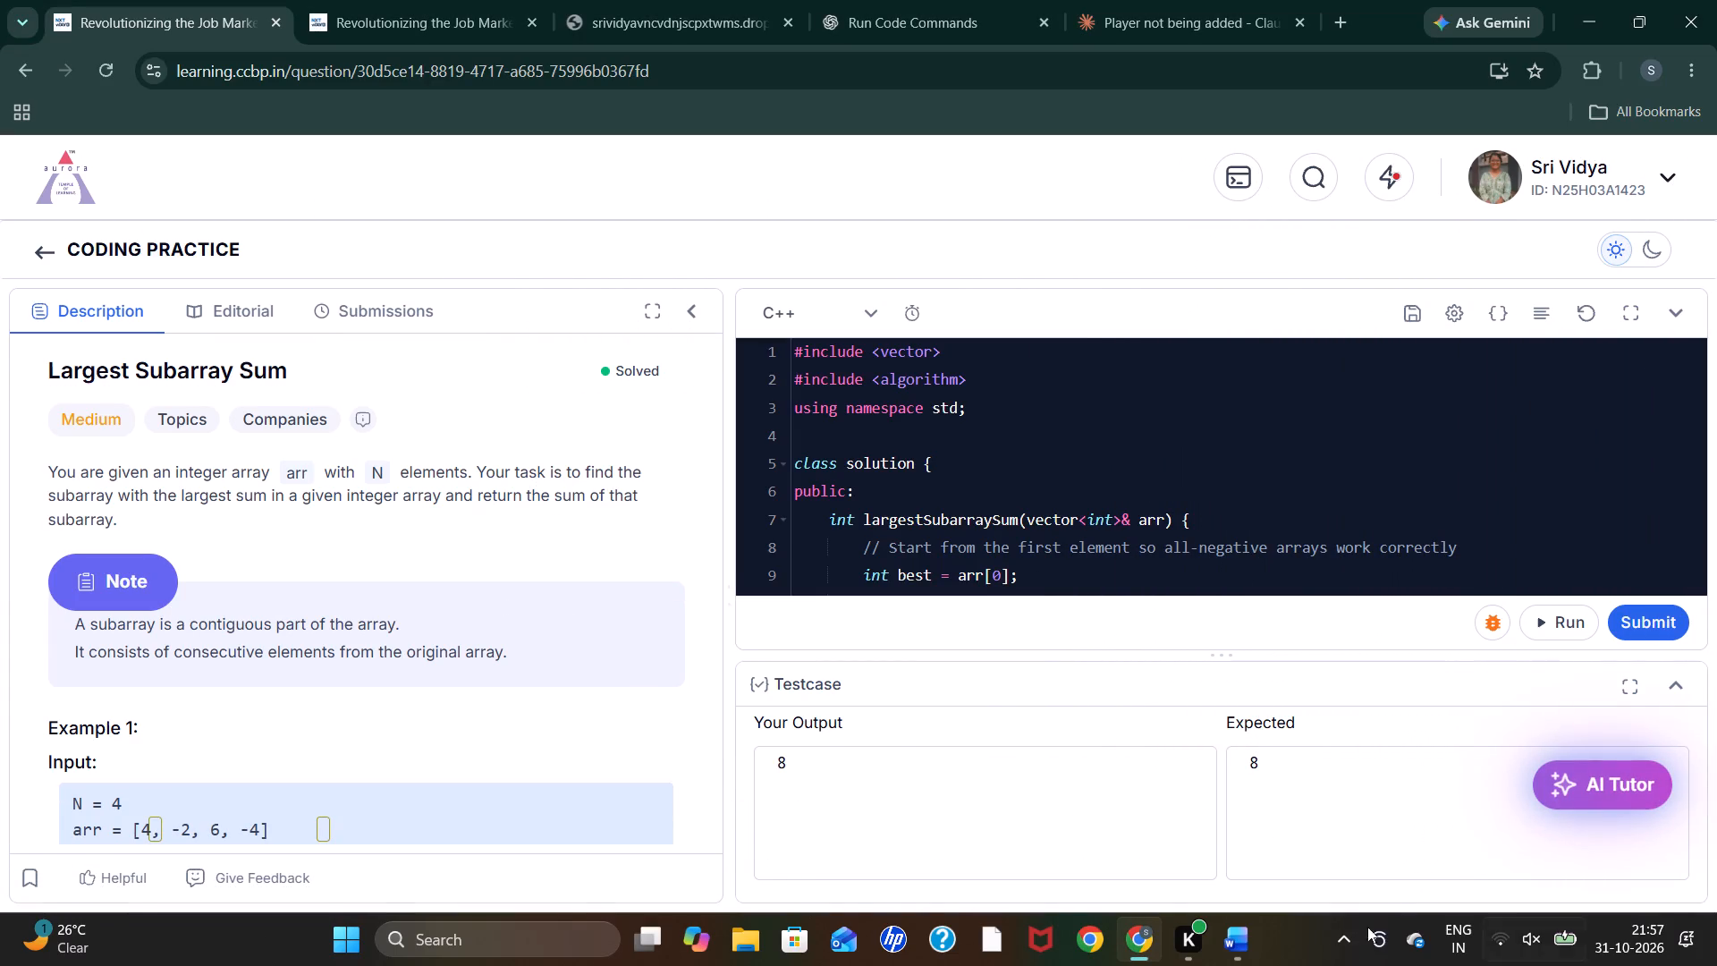
{"action": "left_click", "coordinate": [1263, 858]}
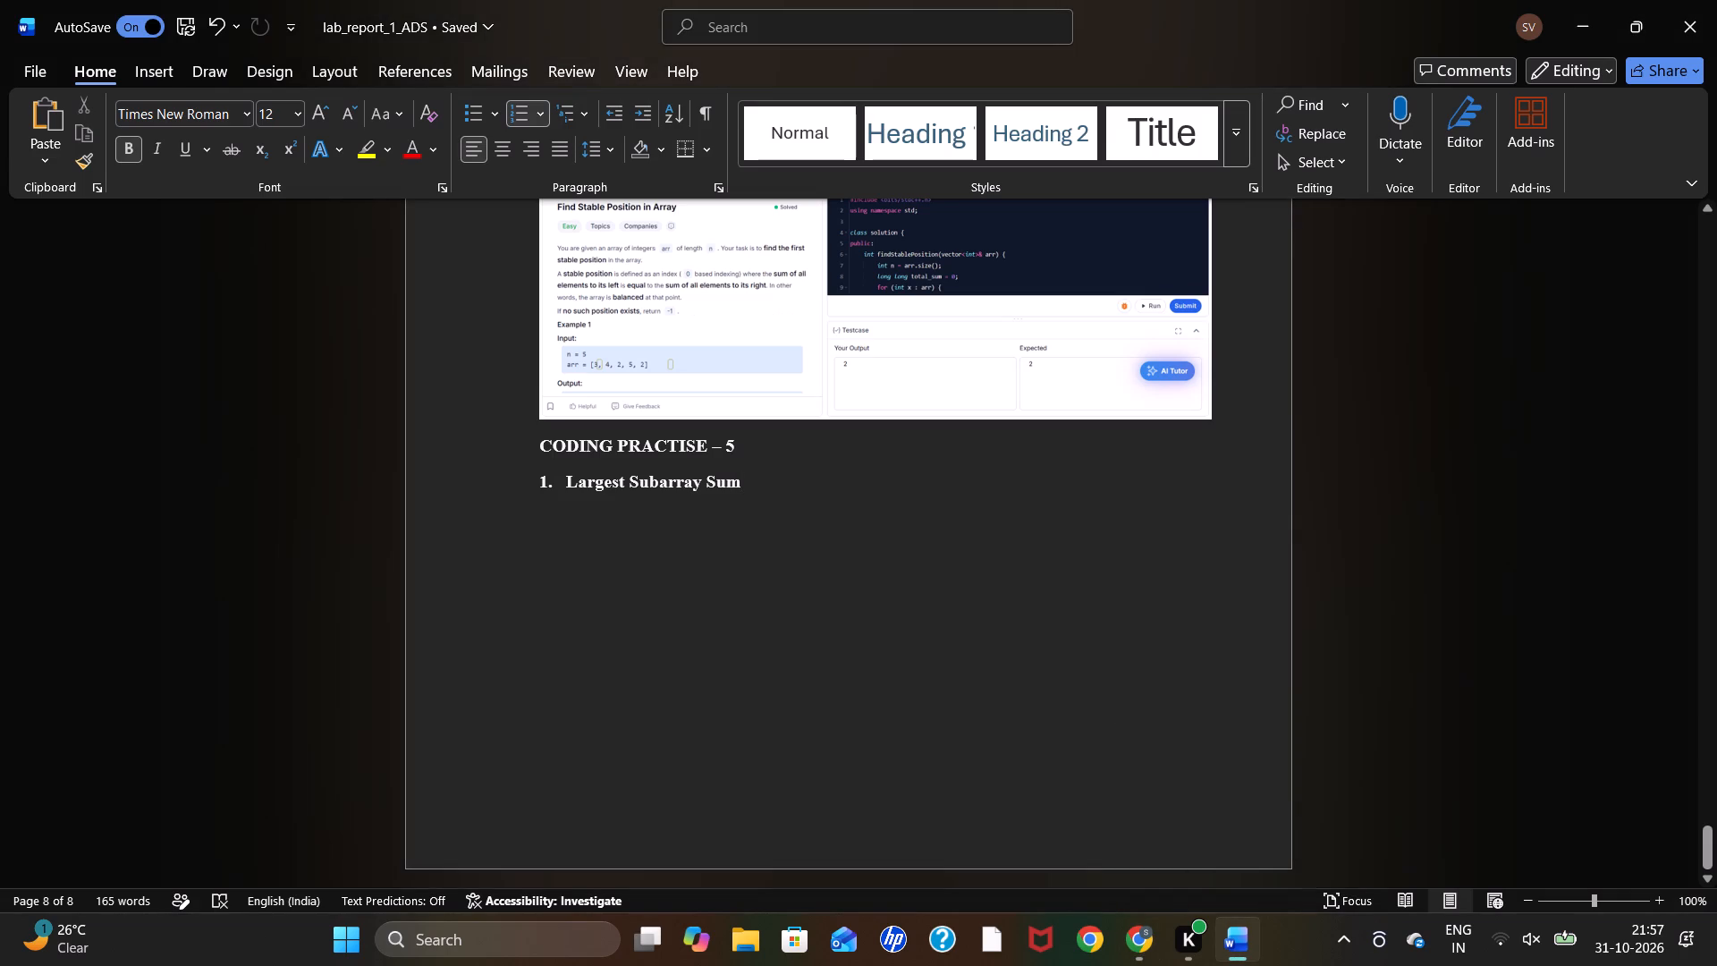
{"action": "key", "text": "Return"}
{"action": "key", "text": "BackSpace"}
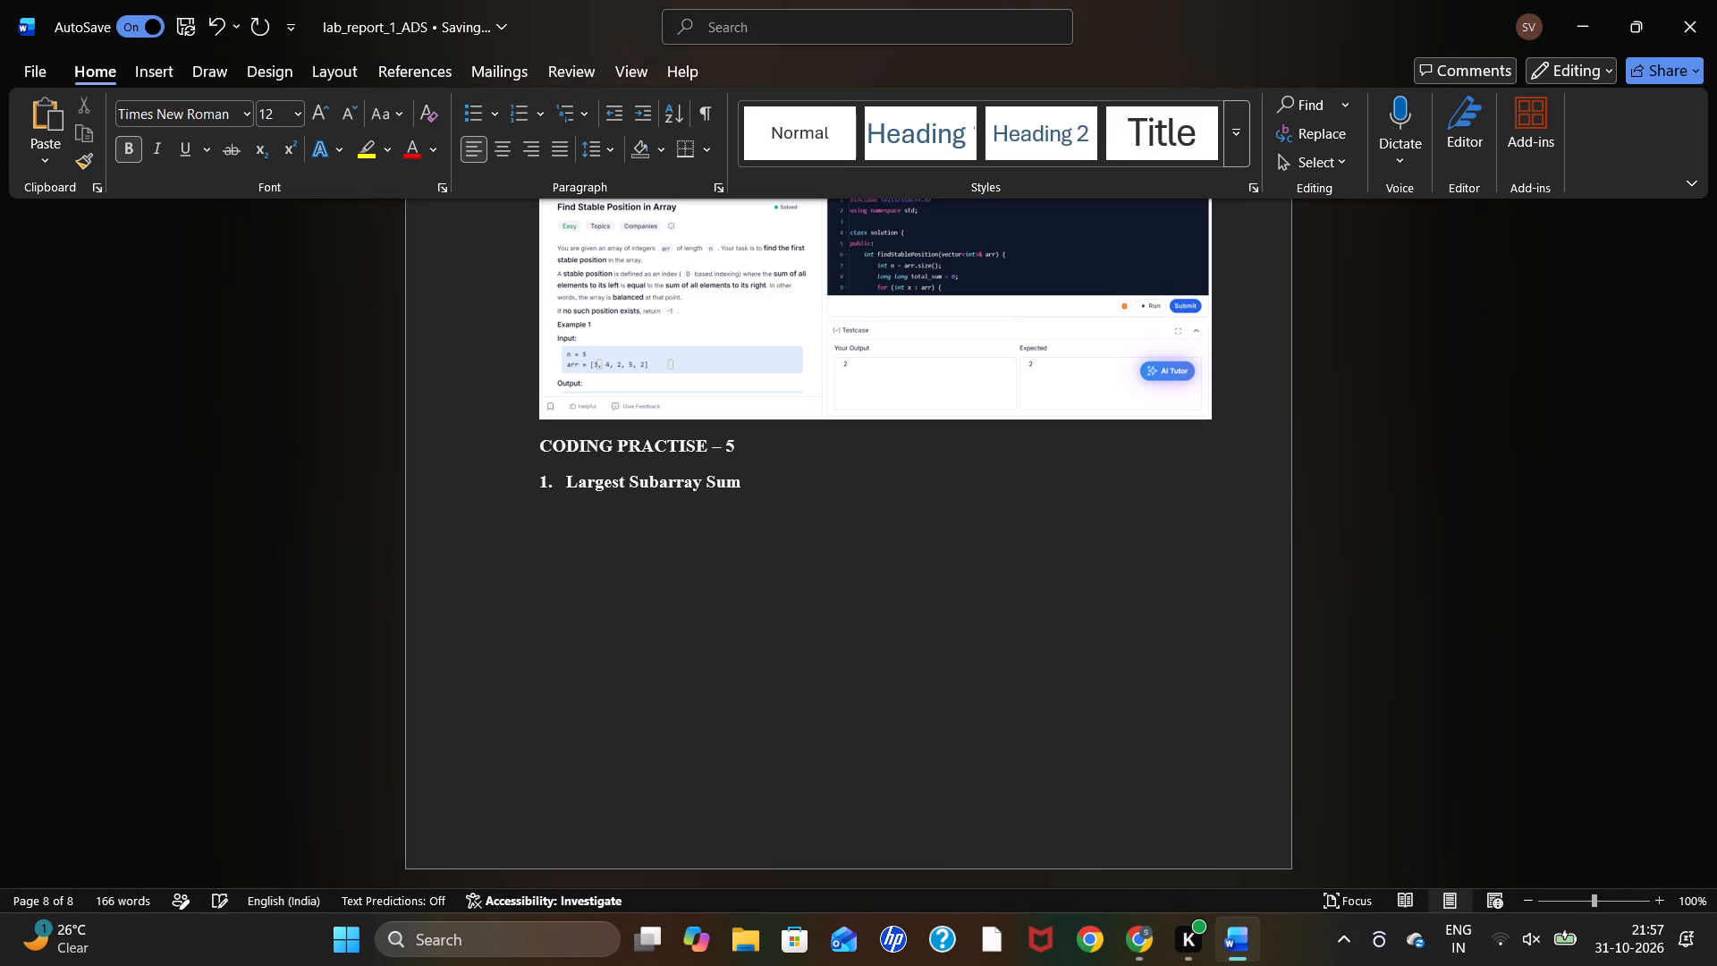
{"action": "key", "text": "BackSpace"}
{"action": "key", "text": "ctrl+v"}
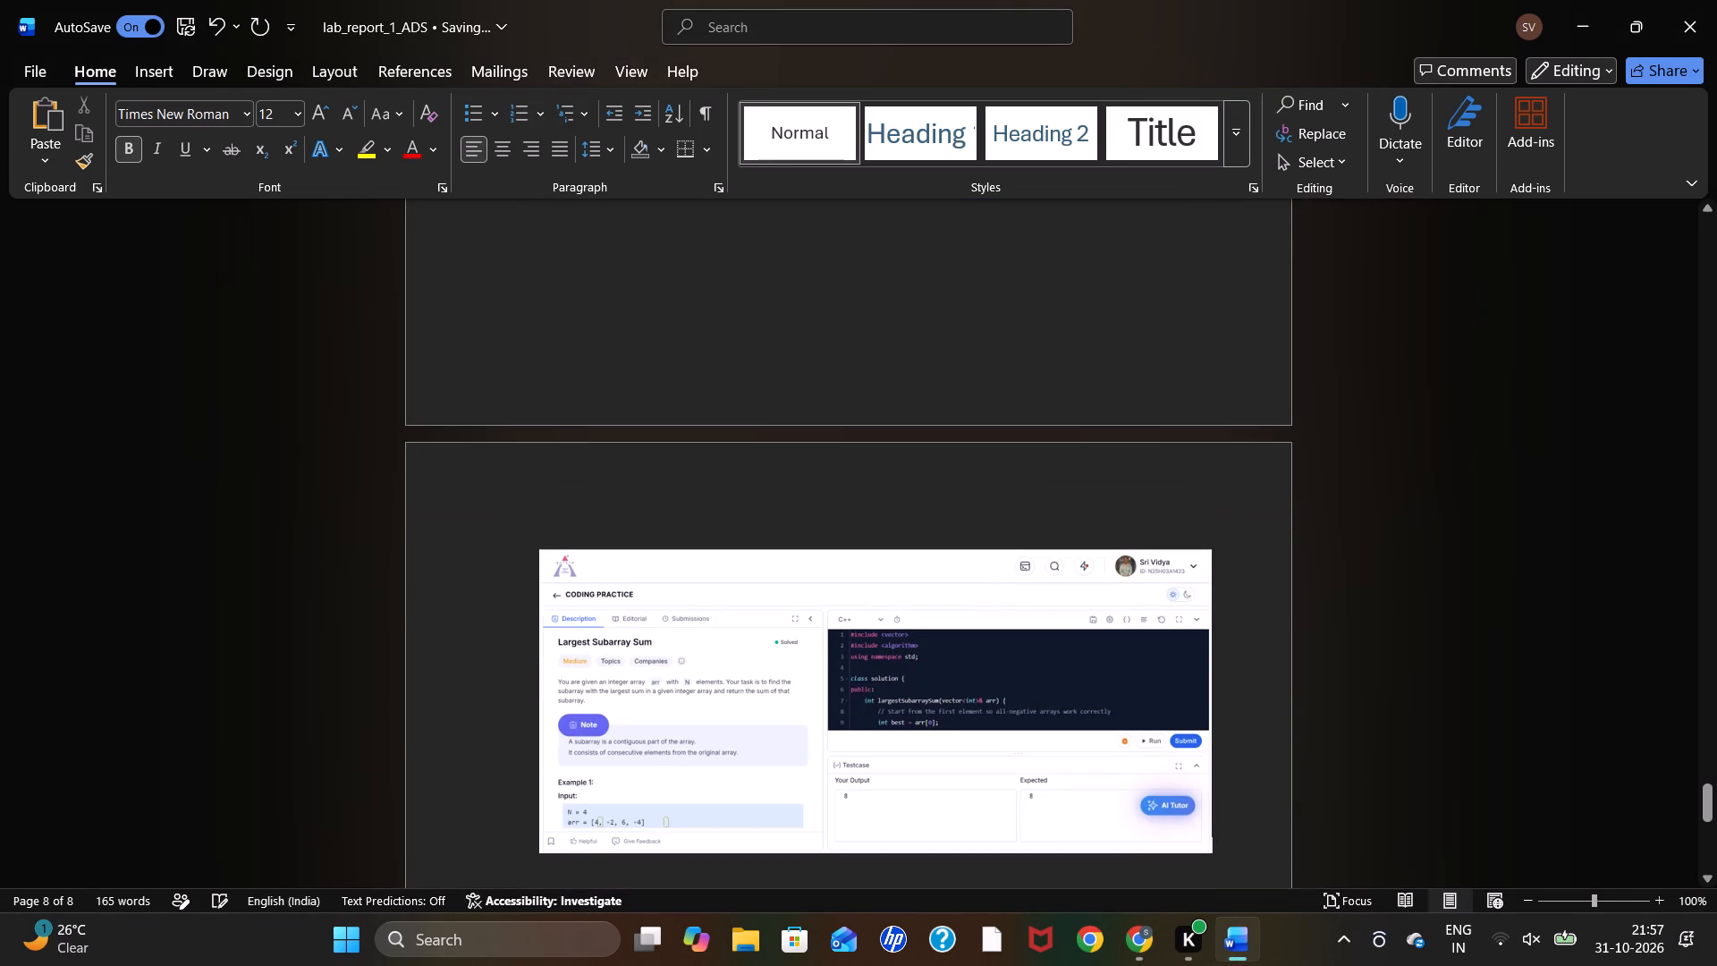
Insert blank lines before the CODING PRACTISE – 5 heading to move it onto the same page as the Largest Subarray Sum screenshot.
{"action": "scroll", "coordinate": [1281, 798], "scroll_direction": "up", "scroll_amount": 2}
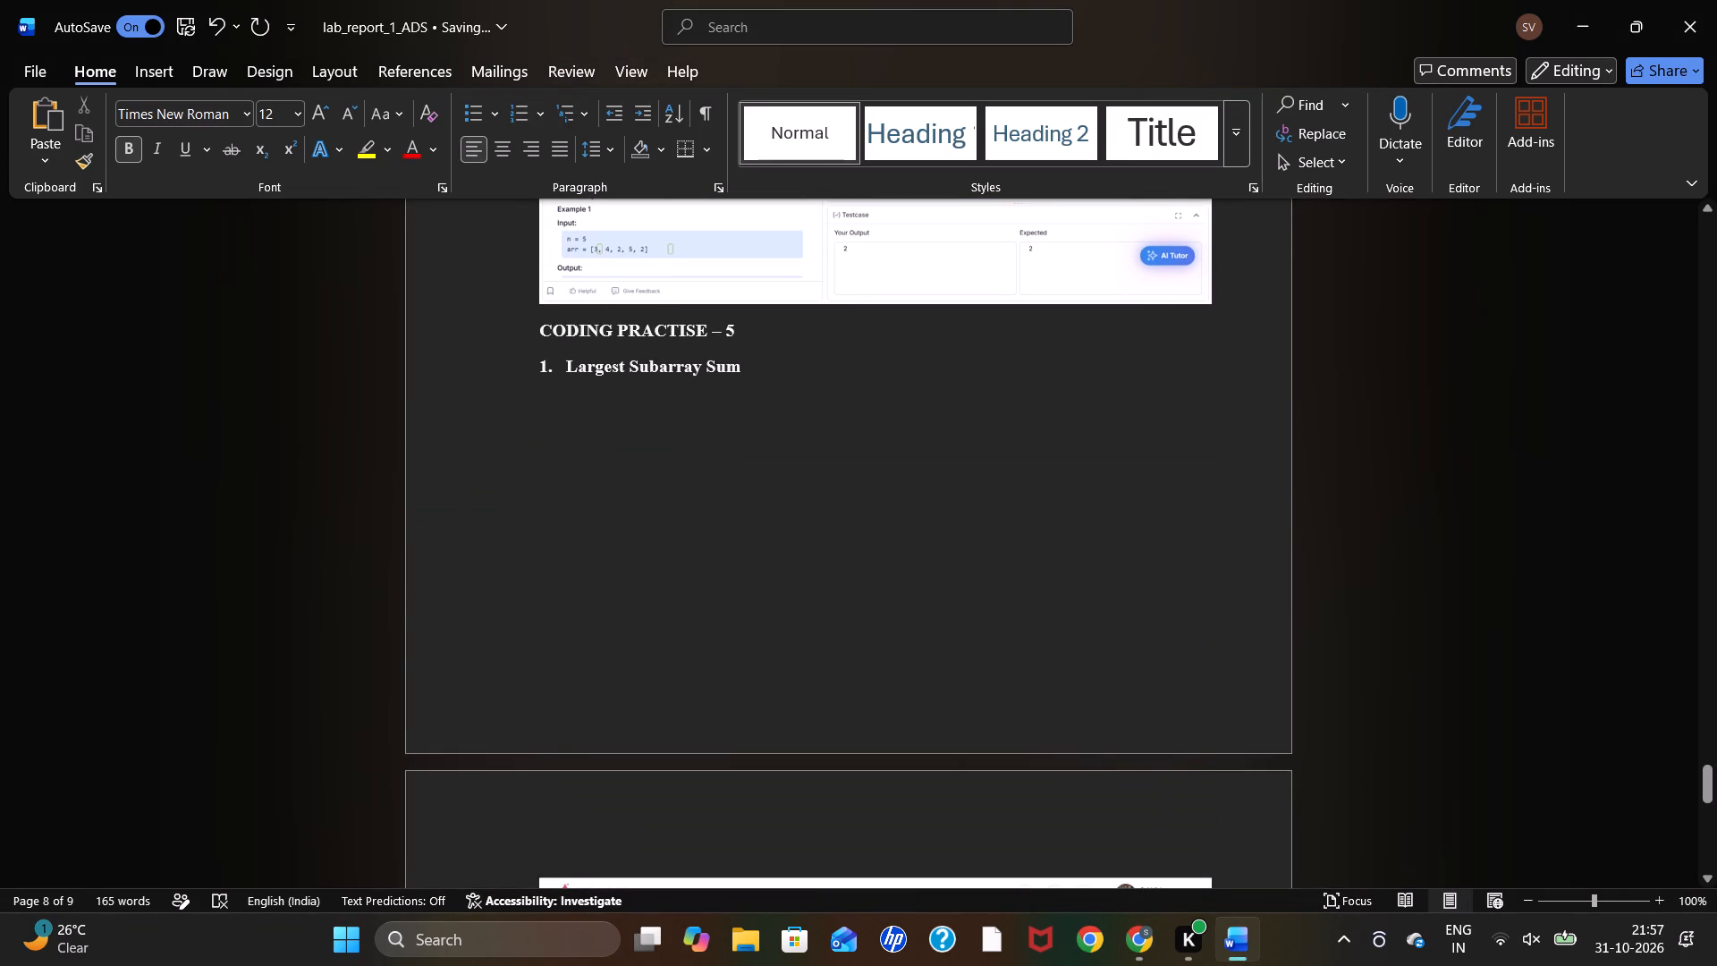
{"action": "left_click", "coordinate": [535, 331]}
{"action": "key", "text": "Return"}
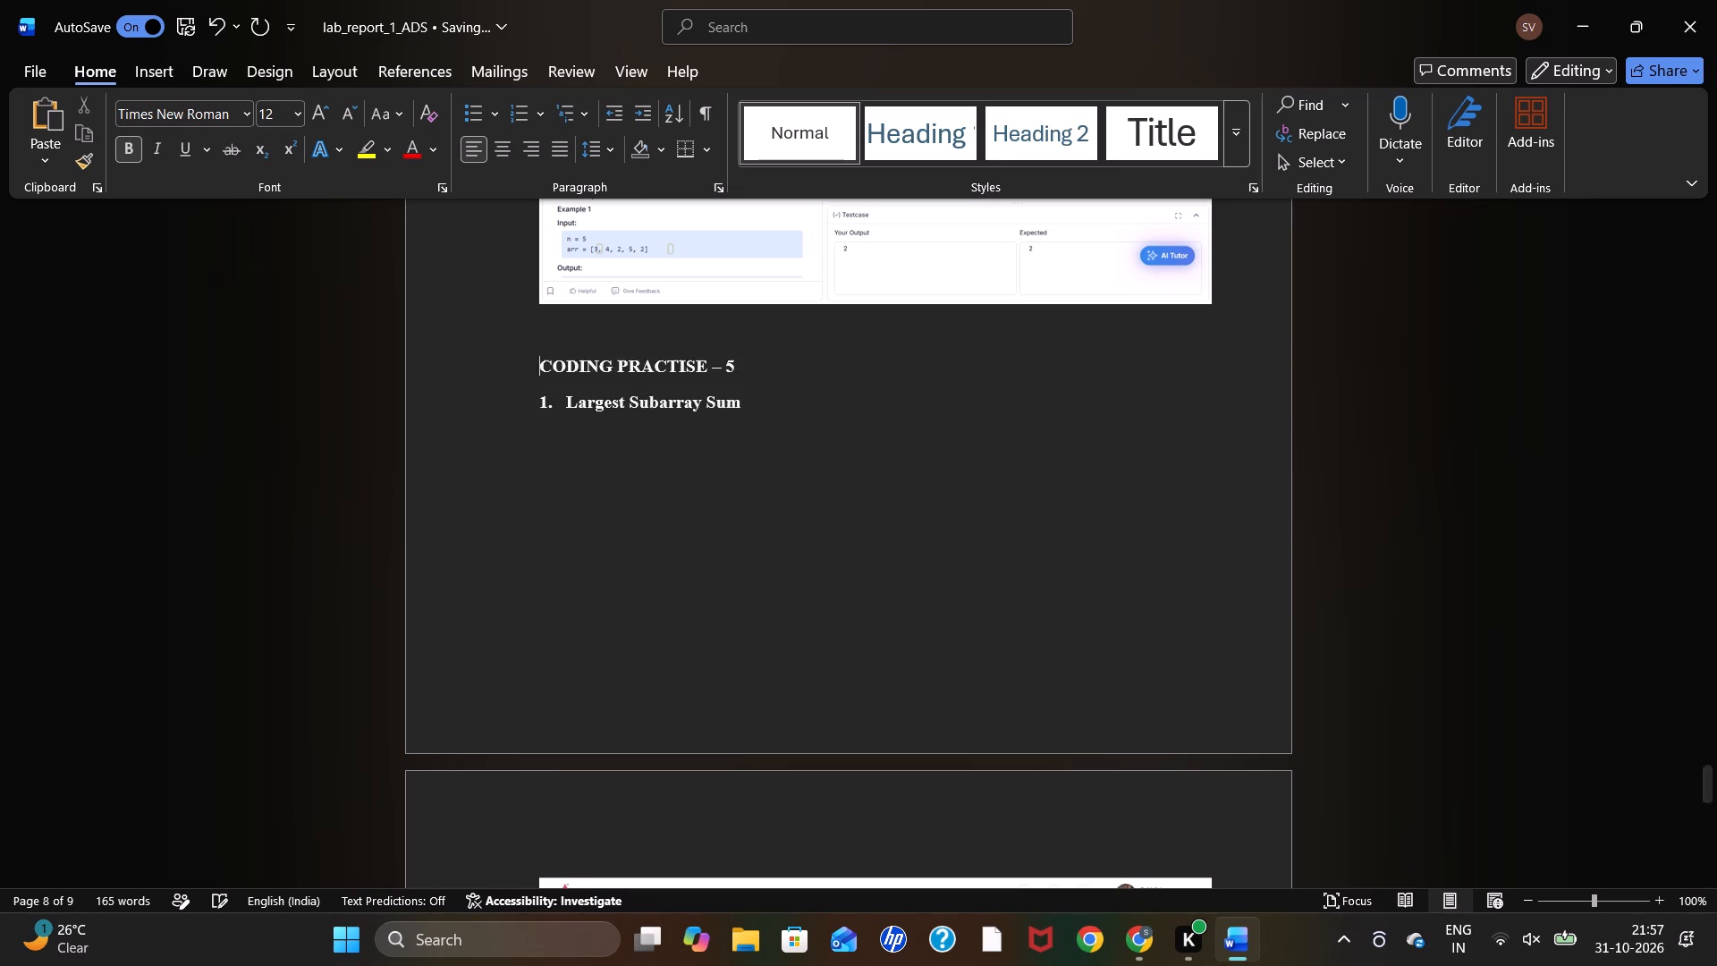
{"action": "key", "text": "Return"}
{"action": "key", "text": "Return"}
{"action": "key", "text": "Return"}
{"action": "key", "text": "Return"}
{"action": "key", "text": "Return"}
{"action": "key", "text": "Return"}
{"action": "key", "text": "Return"}
{"action": "key", "text": "Return"}
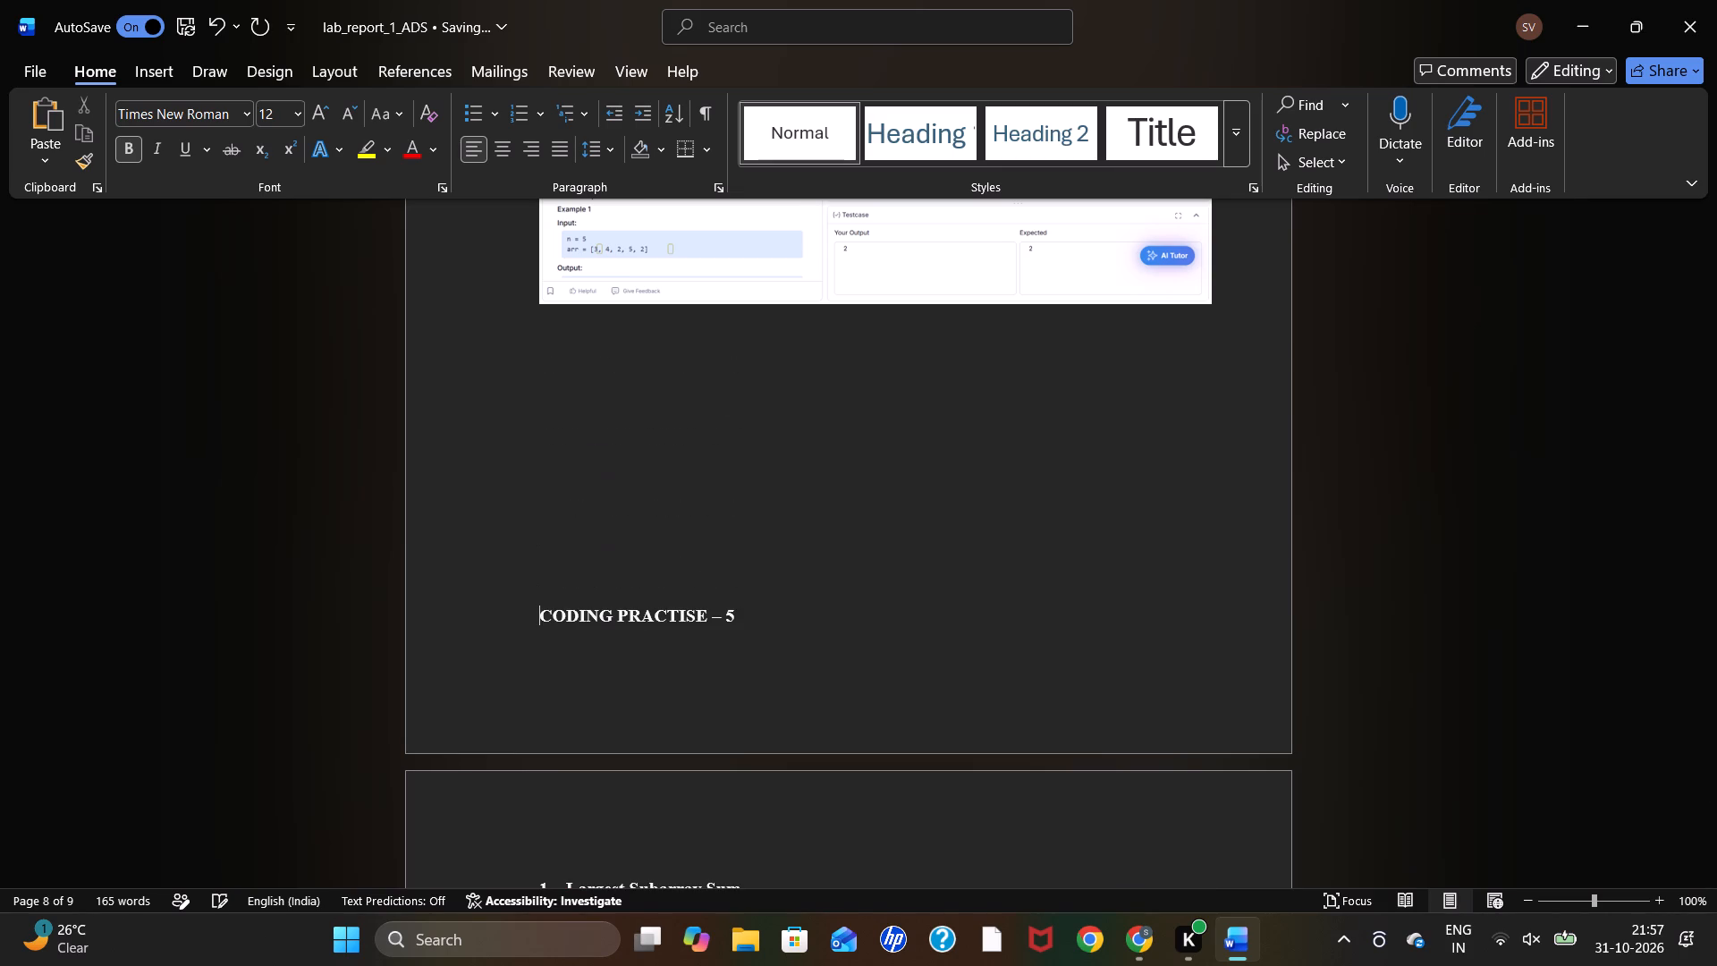
{"action": "scroll", "coordinate": [535, 331], "scroll_direction": "down", "scroll_amount": 3}
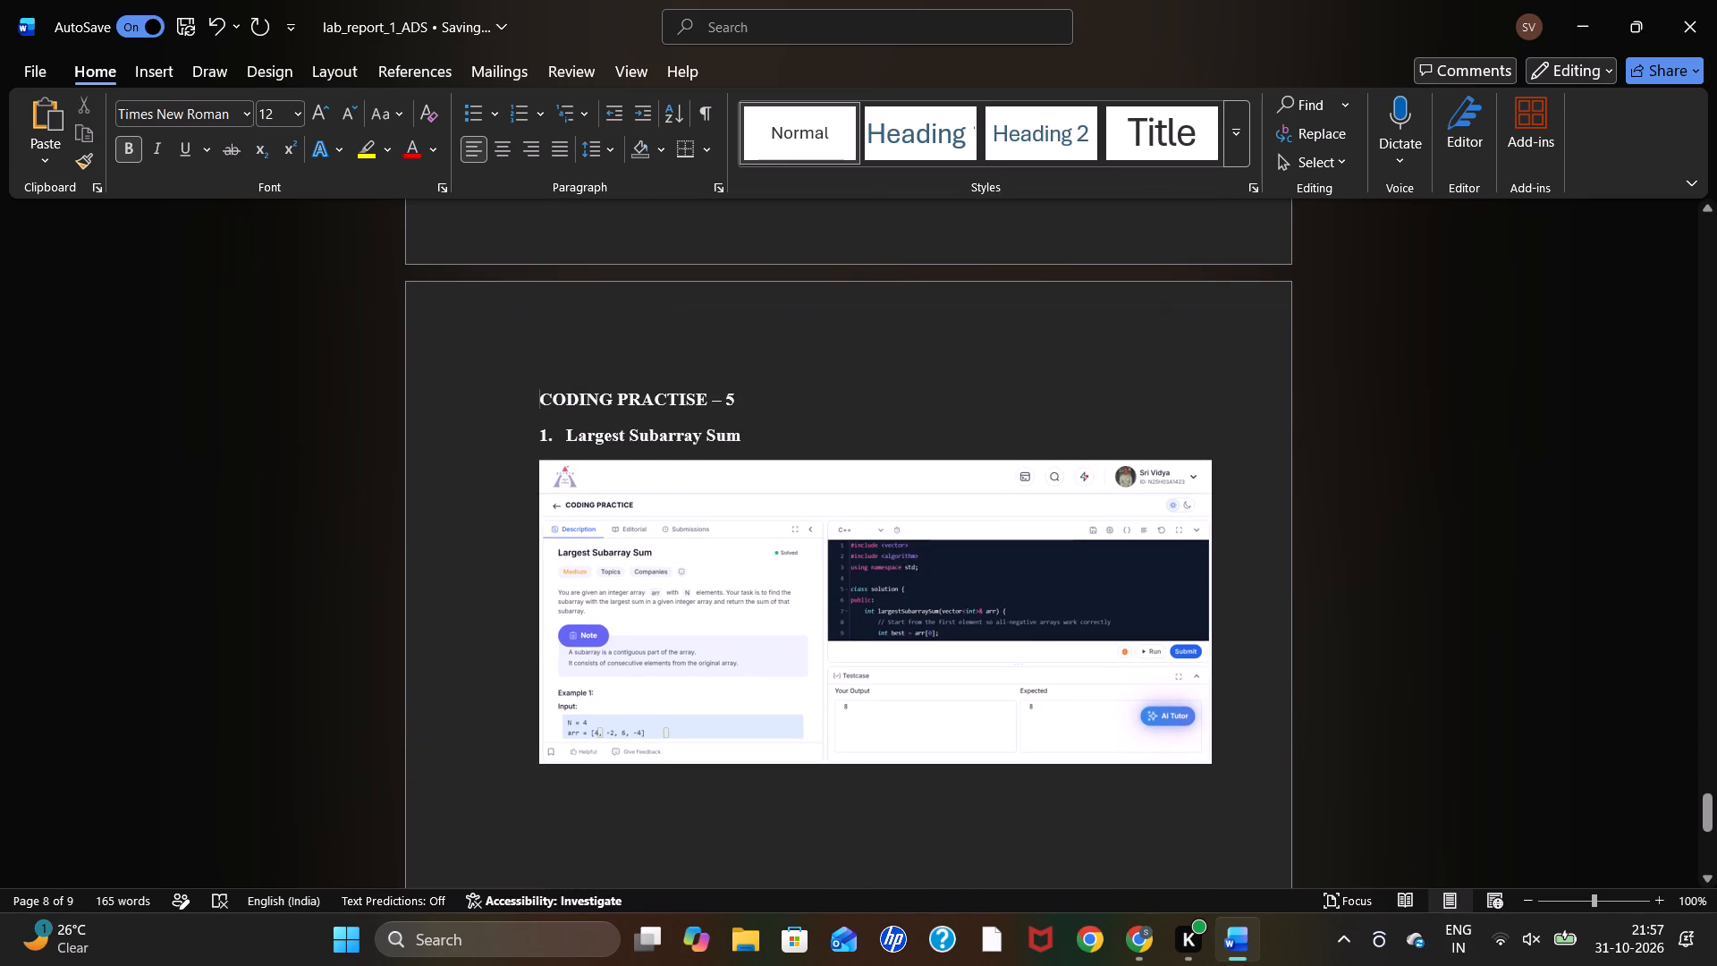
Add numbered title 2 below the Largest Subarray Sum screenshot with "Max Pair Sum in Subarrays" copied from the Coding Practice list in Chrome.
{"action": "left_click", "coordinate": [1249, 735]}
{"action": "key", "text": "Return"}
{"action": "type", "text": "2."}
{"action": "key", "text": "space"}
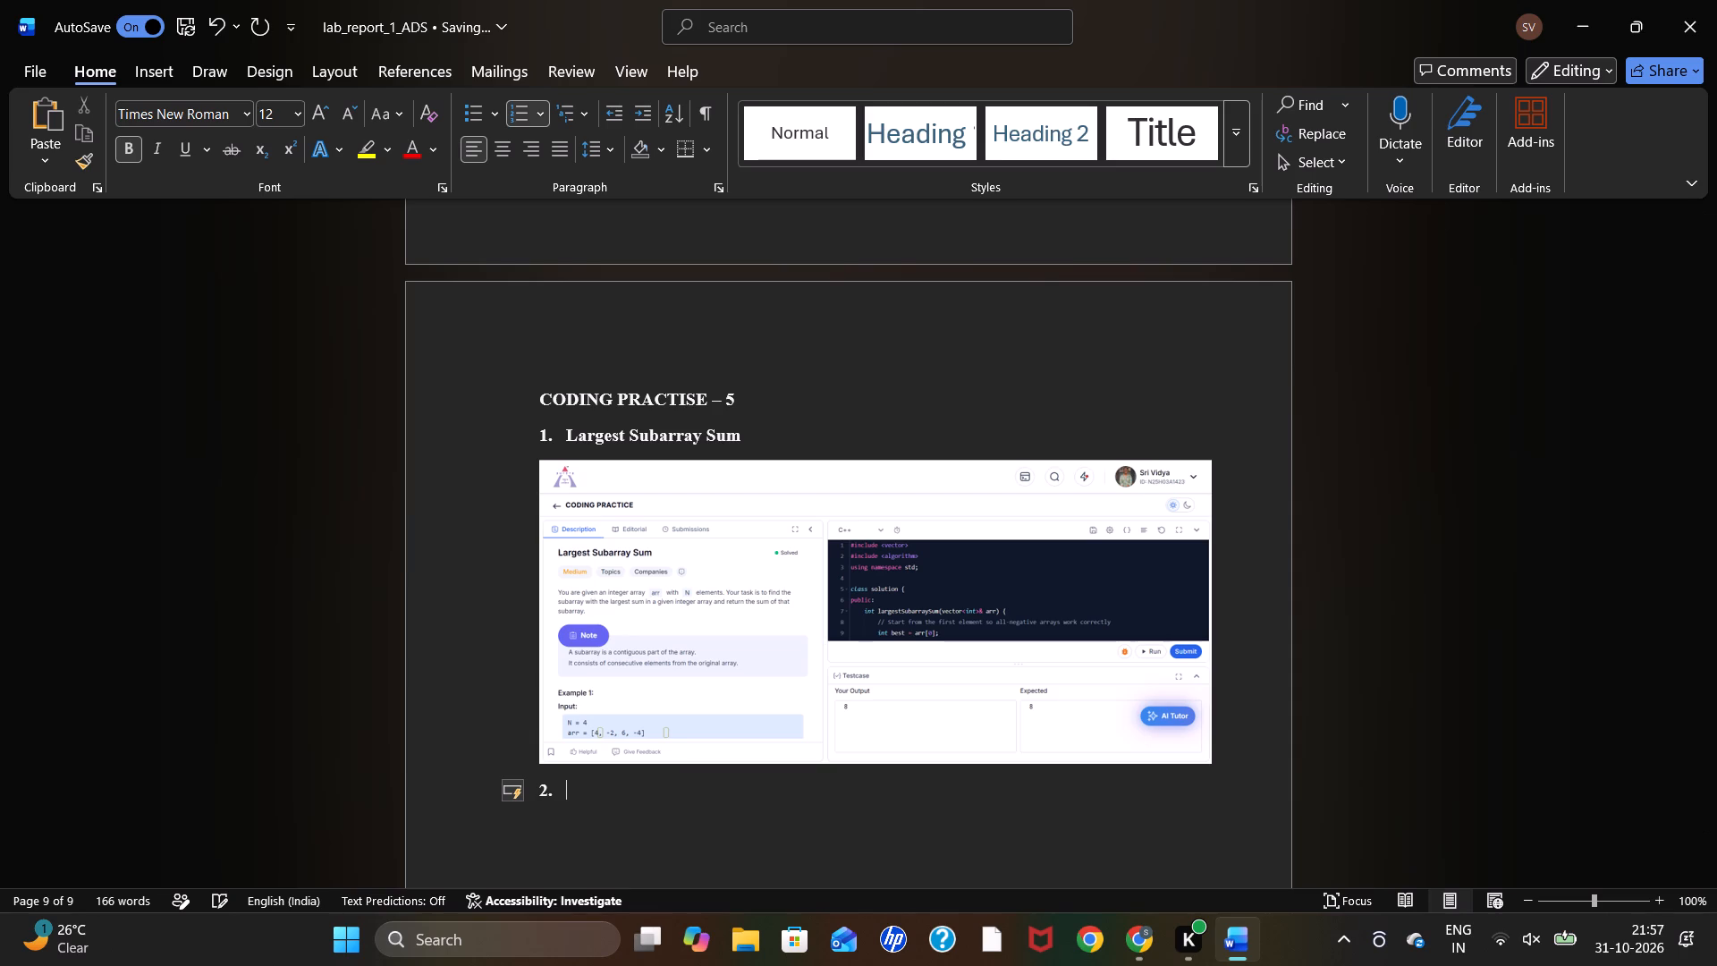
{"action": "left_click", "coordinate": [1140, 766]}
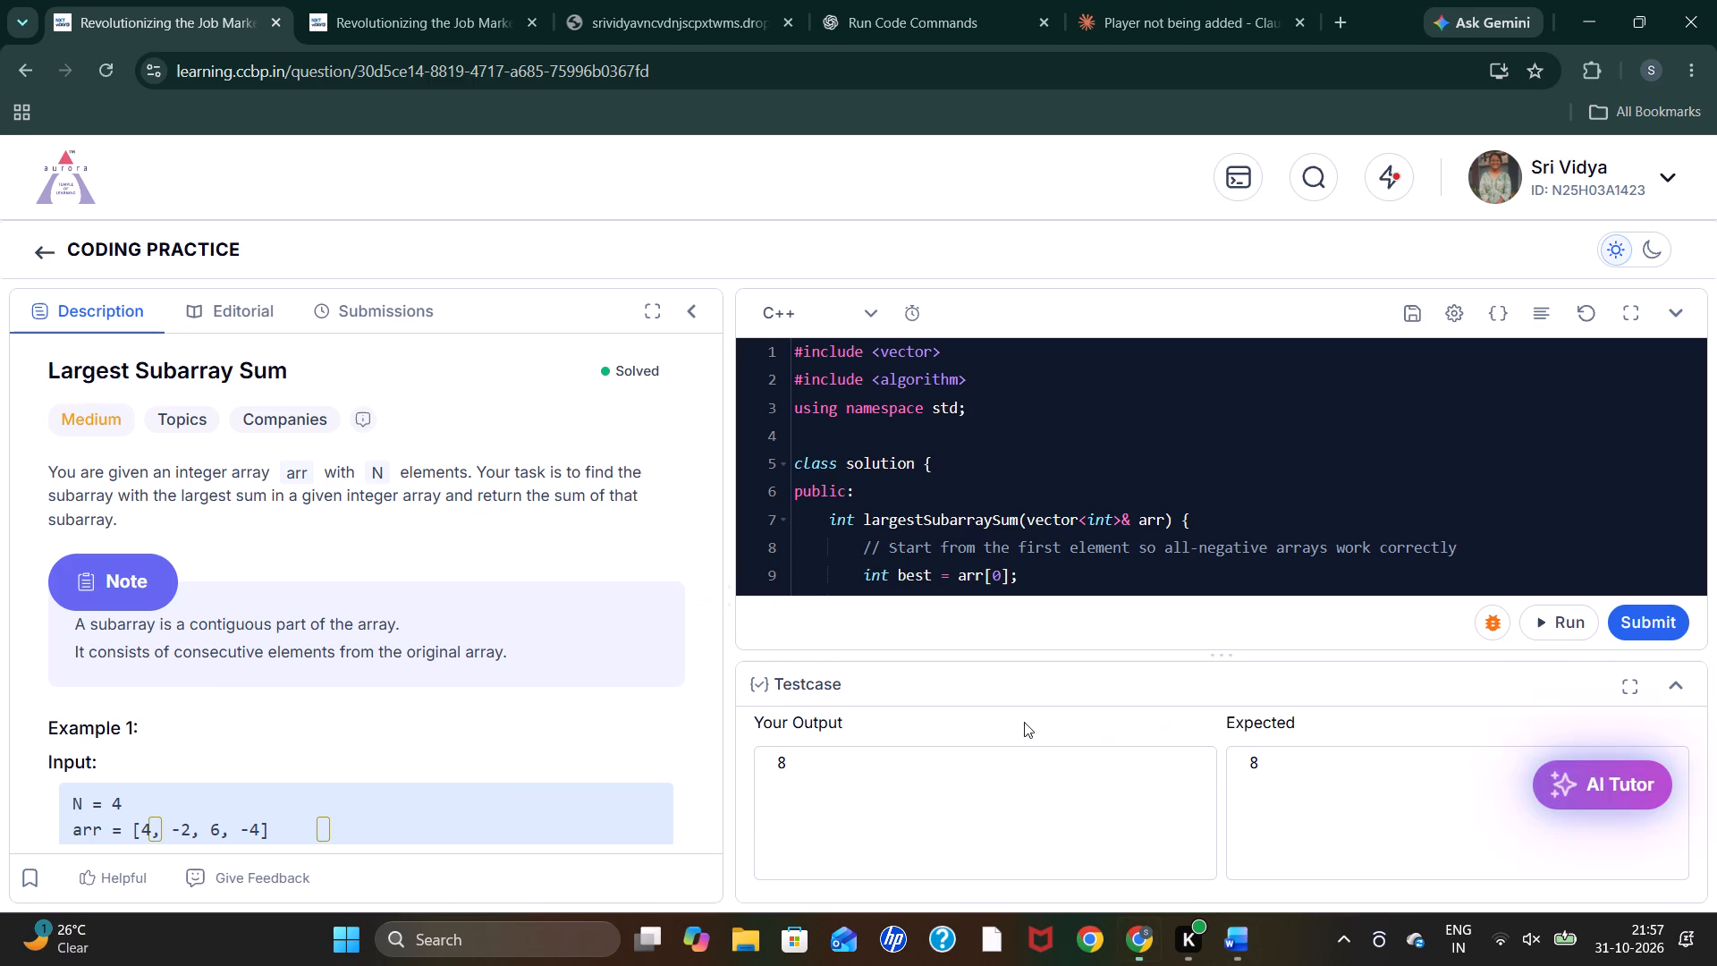
{"action": "left_click", "coordinate": [43, 246]}
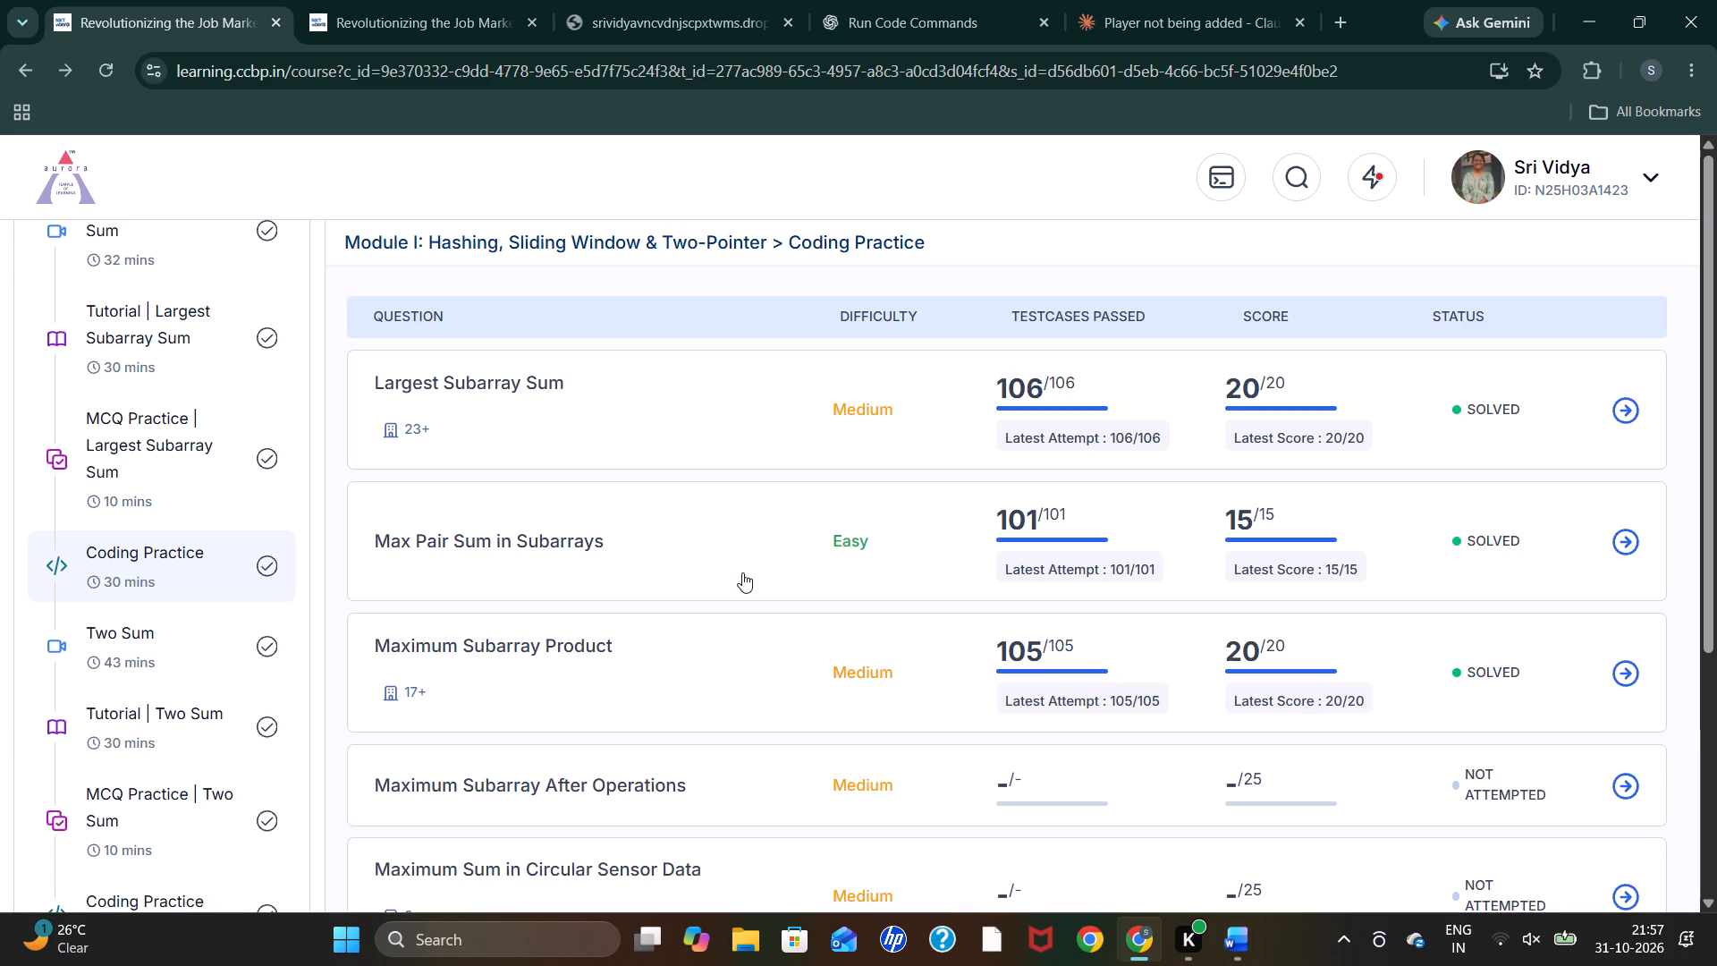
{"action": "left_click_drag", "start_coordinate": [618, 539], "coordinate": [343, 545]}
{"action": "key", "text": "ctrl+c"}
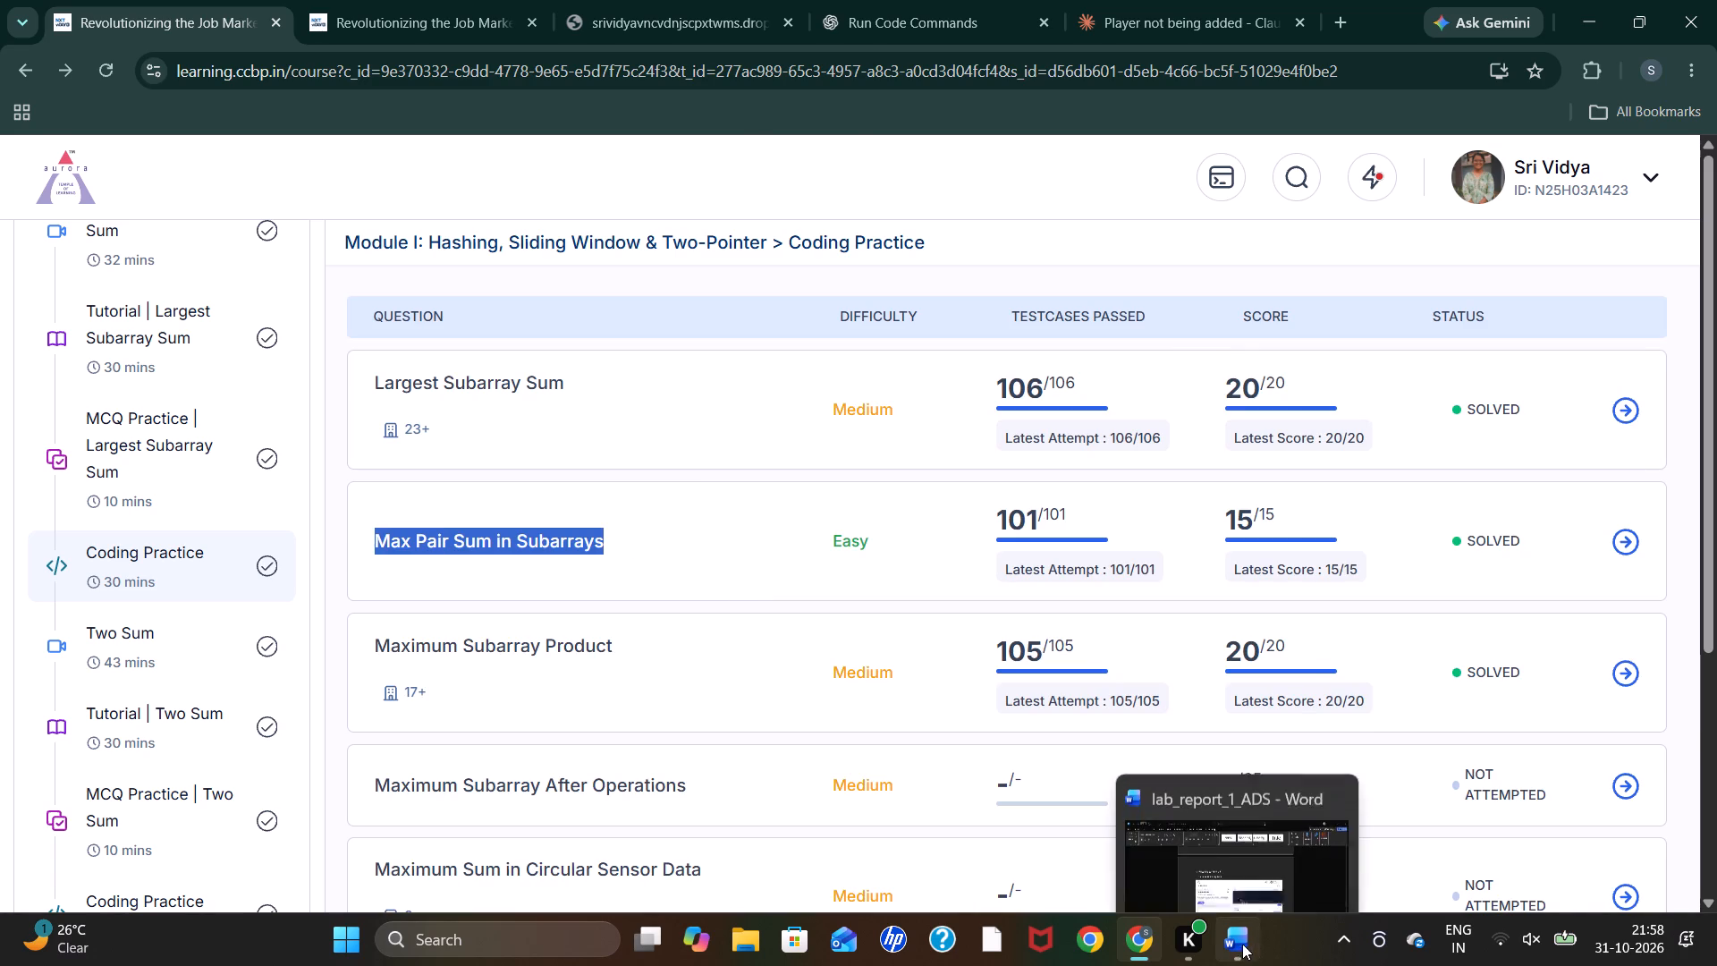
{"action": "left_click", "coordinate": [1260, 871]}
{"action": "key", "text": "ctrl+v"}
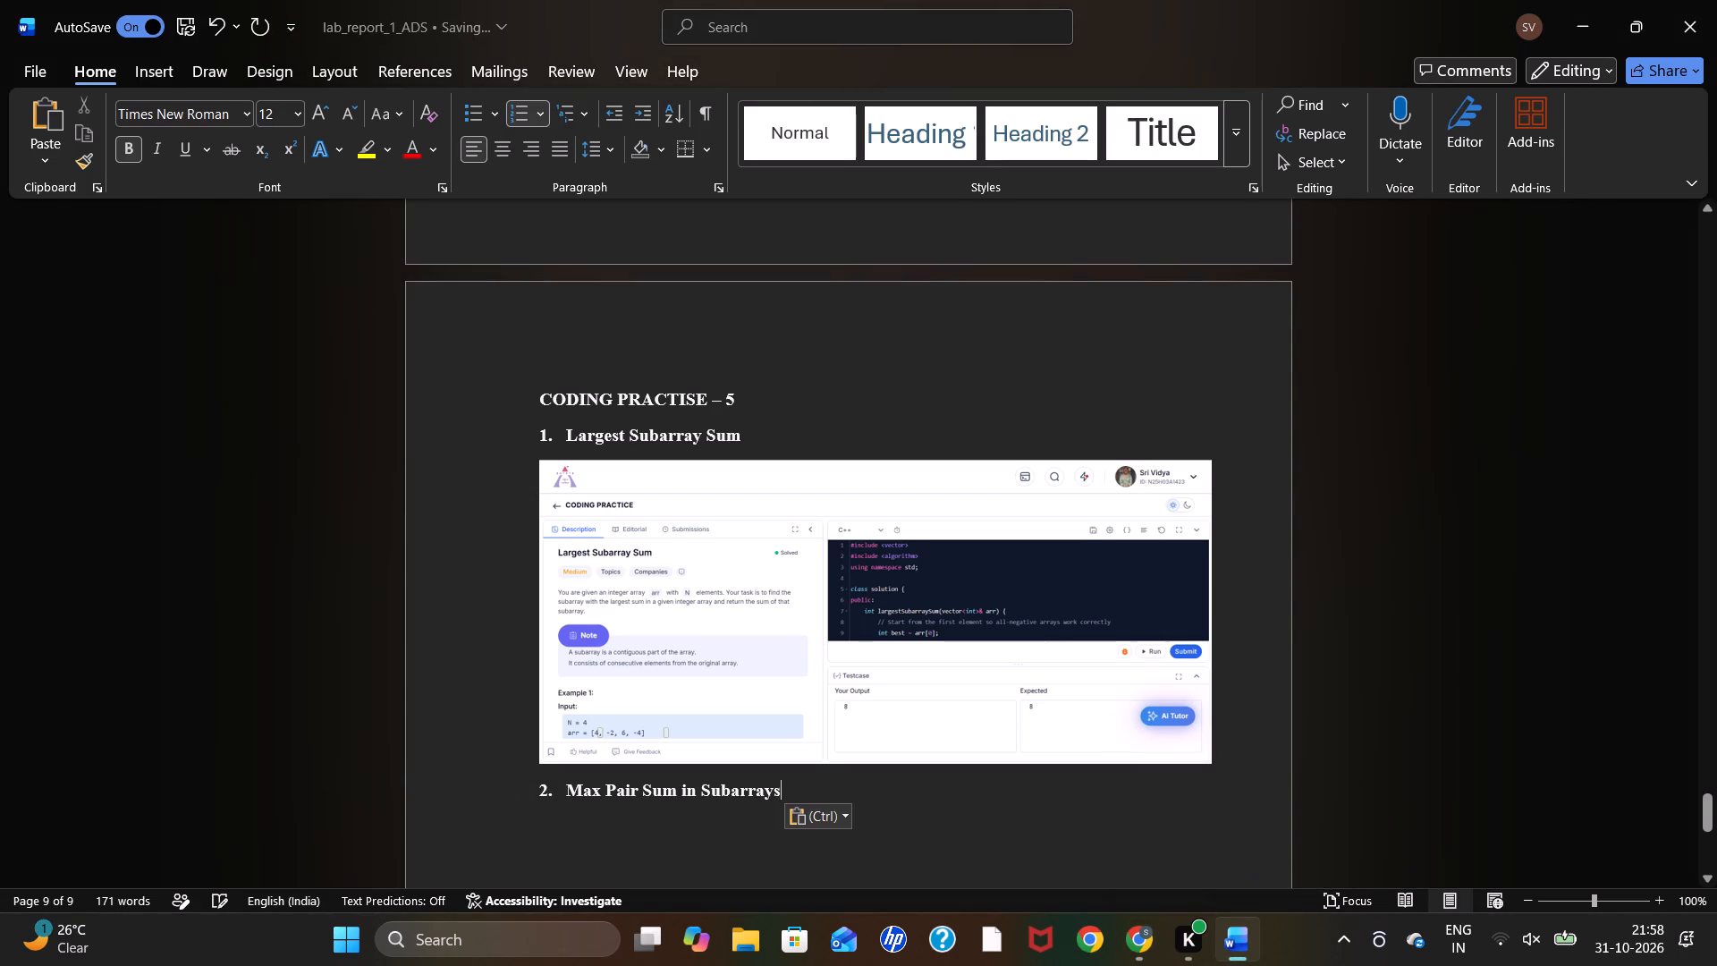
Start an unnumbered line below the Max Pair Sum in Subarrays title.
{"action": "key", "text": "Return"}
{"action": "key", "text": "BackSpace"}
{"action": "key", "text": "BackSpace"}
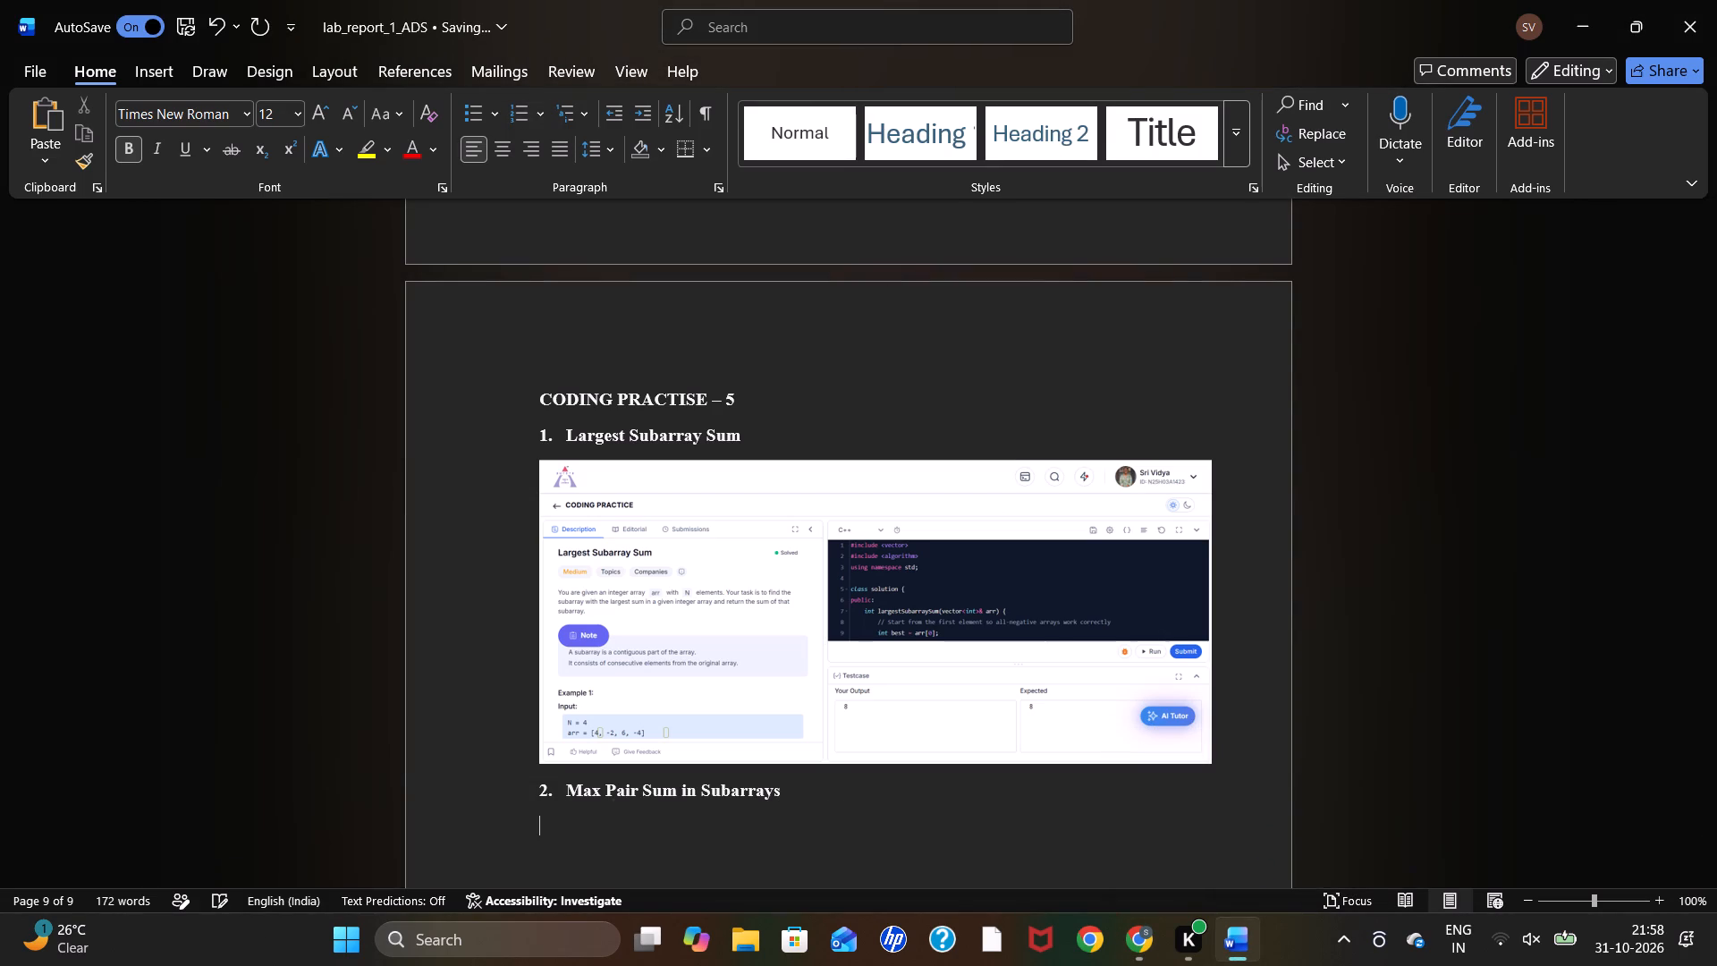
In Chrome, open Max Pair Sum in Subarrays from the Coding Practice list and run its solution.
{"action": "left_click", "coordinate": [1136, 863]}
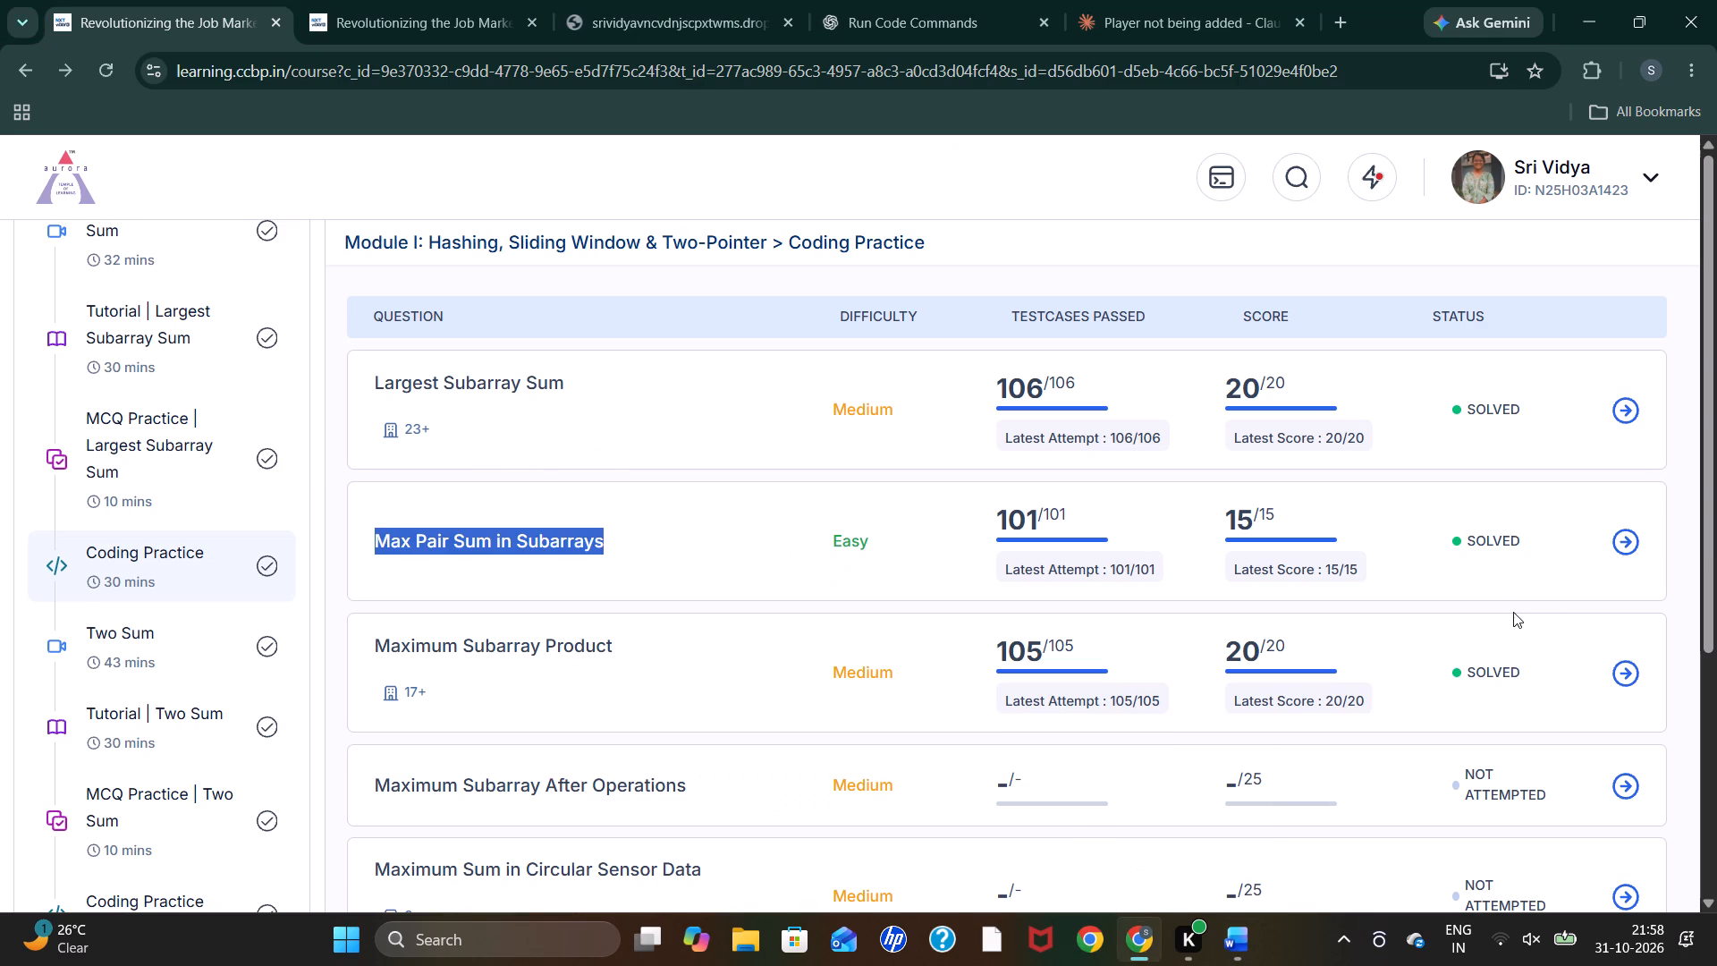
{"action": "left_click", "coordinate": [1620, 541]}
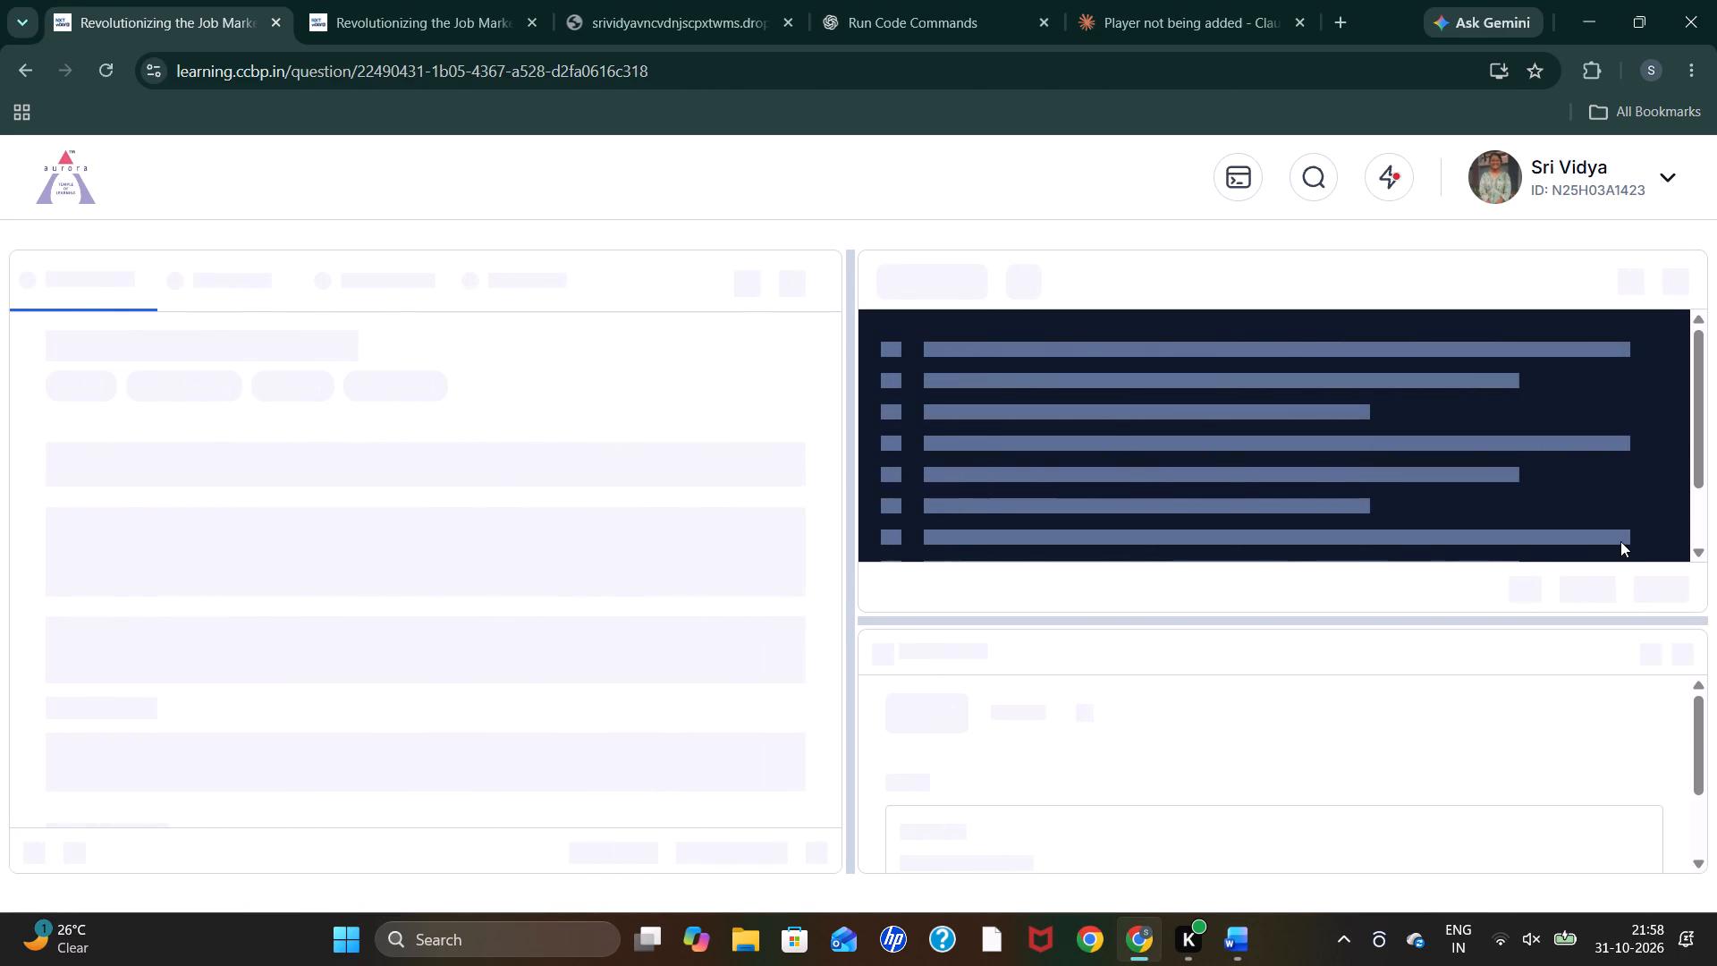
{"action": "right_click", "coordinate": [1620, 541]}
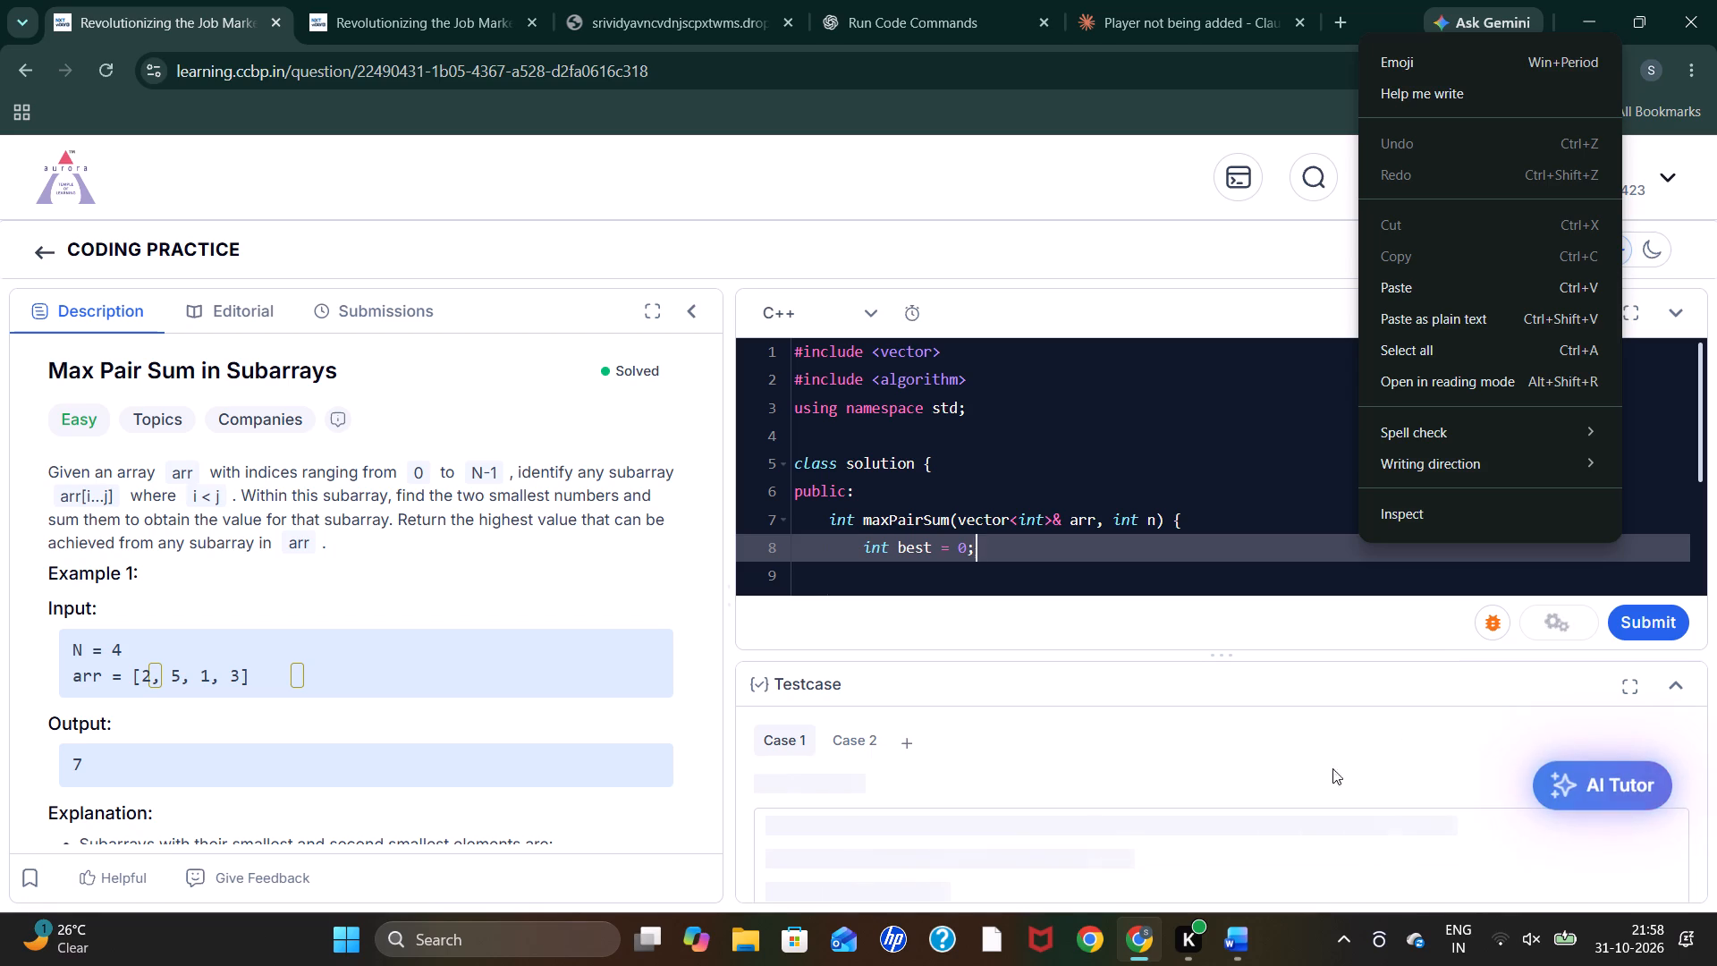
{"action": "scroll", "coordinate": [1281, 768], "scroll_direction": "down", "scroll_amount": 2}
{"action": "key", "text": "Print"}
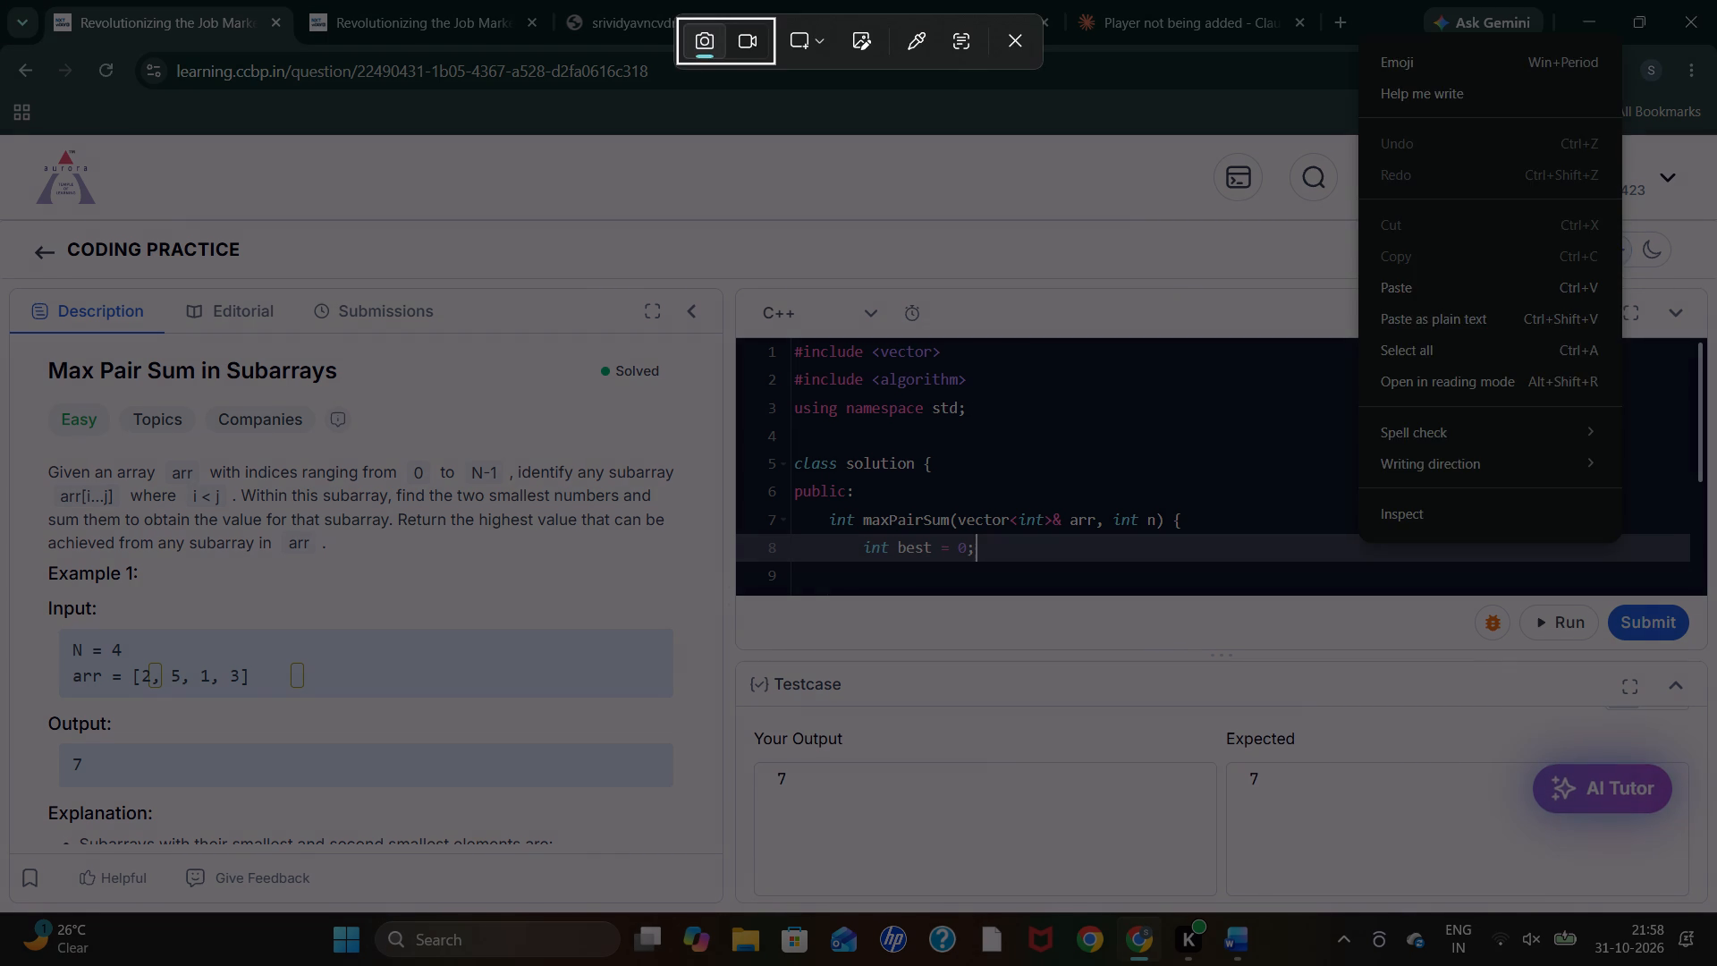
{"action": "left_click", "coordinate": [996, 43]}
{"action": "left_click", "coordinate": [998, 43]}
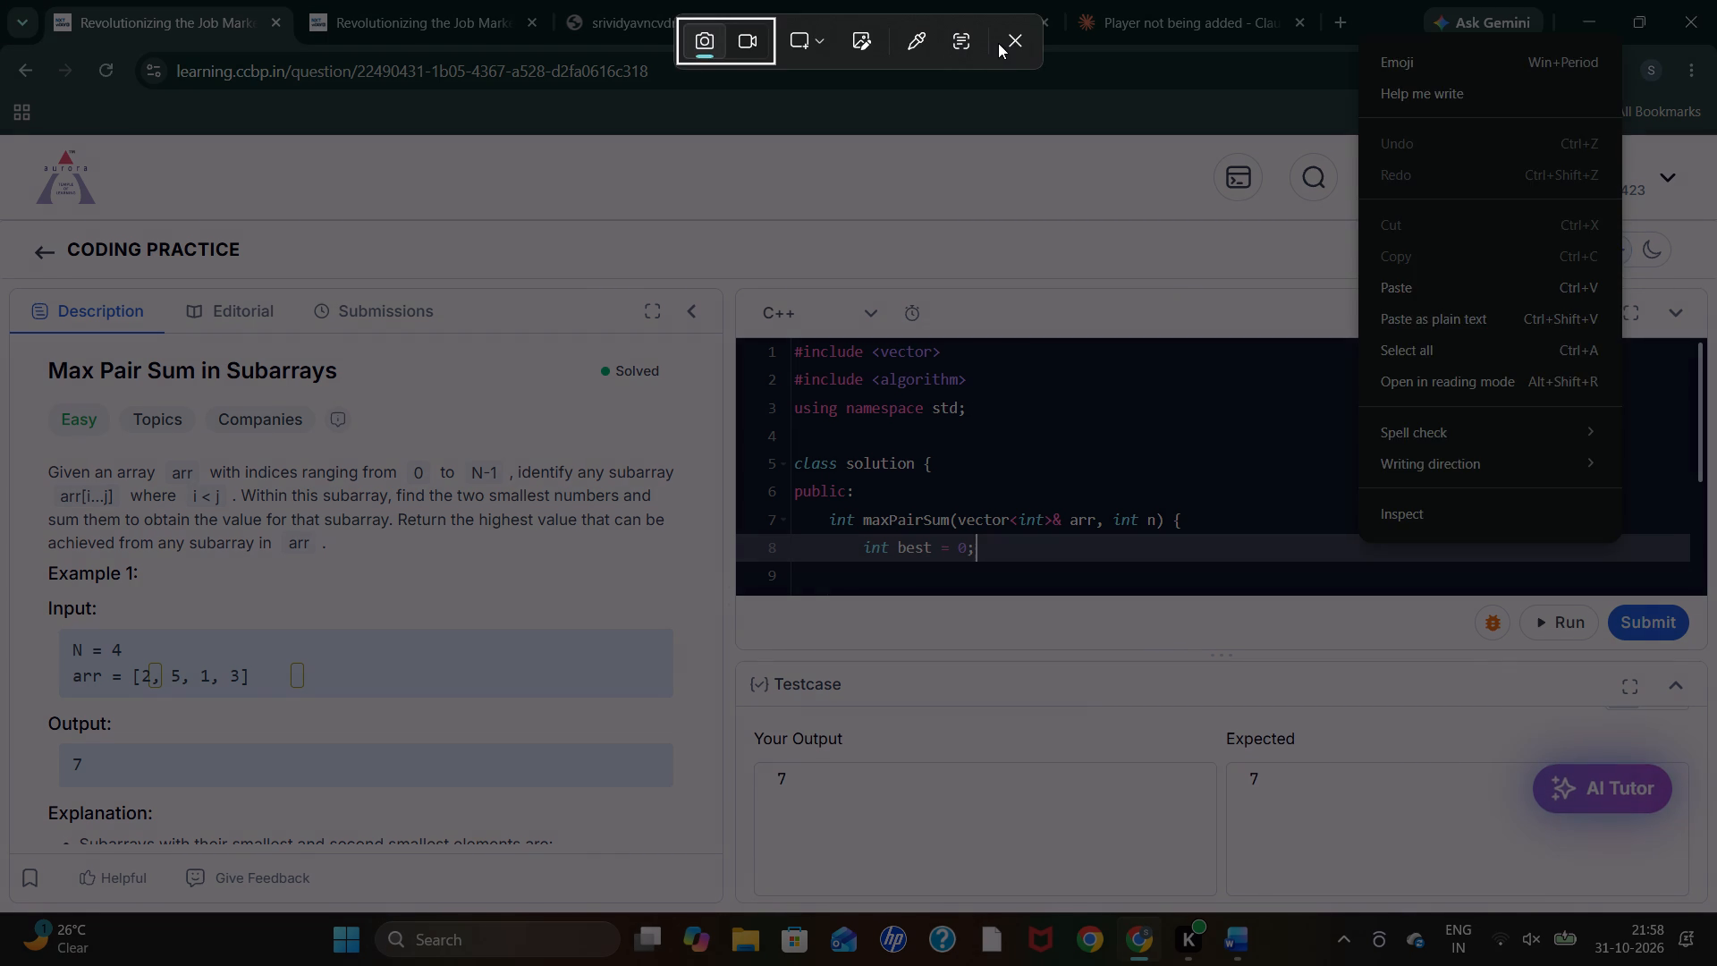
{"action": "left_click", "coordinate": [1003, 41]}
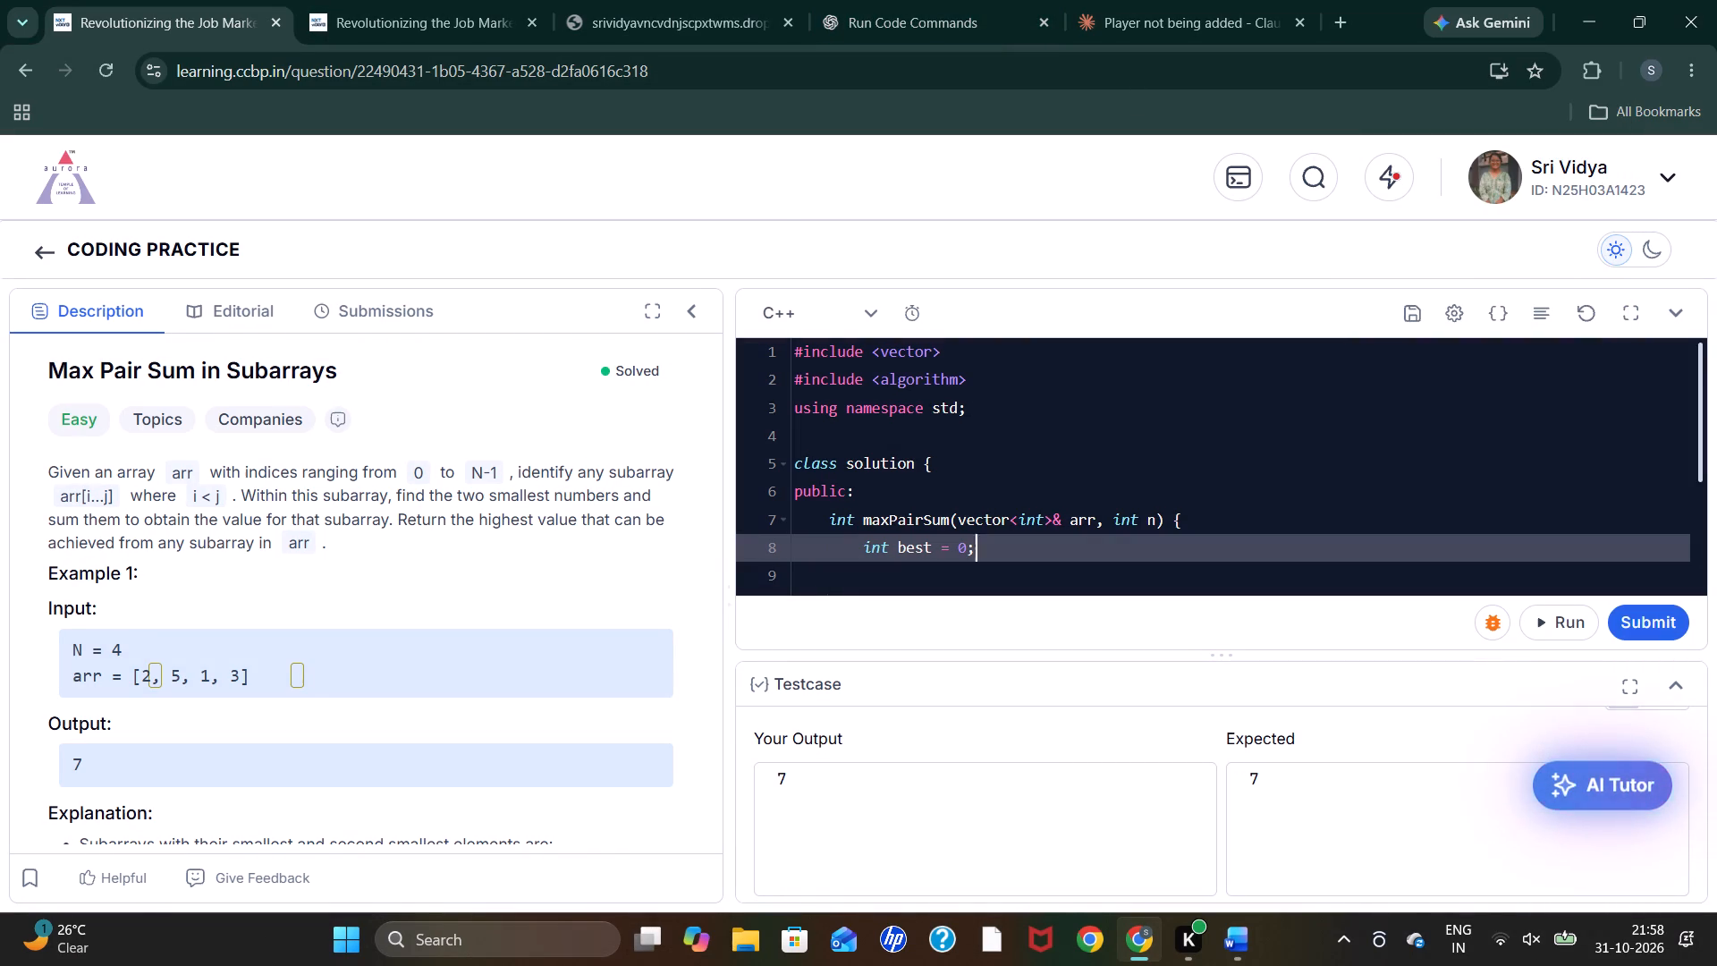
Run the Max Pair Sum in Subarrays solution again and bring the actual and expected output into view.
{"action": "left_click", "coordinate": [1573, 625]}
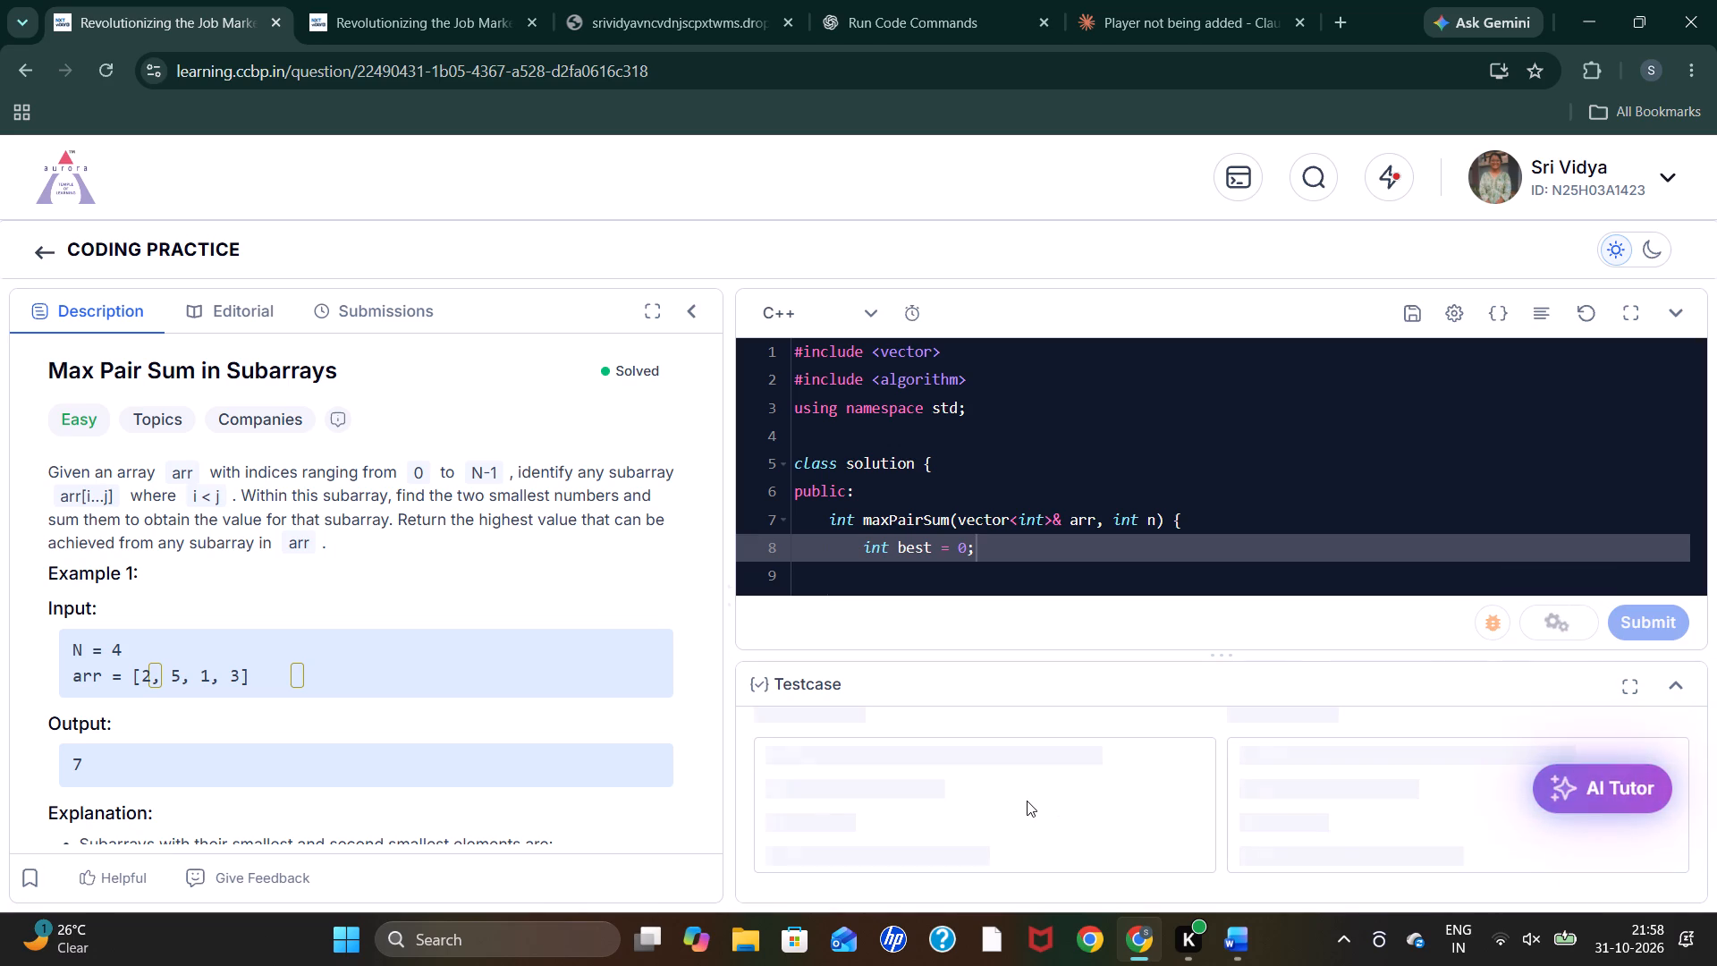
{"action": "scroll", "coordinate": [1027, 801], "scroll_direction": "down", "scroll_amount": 1}
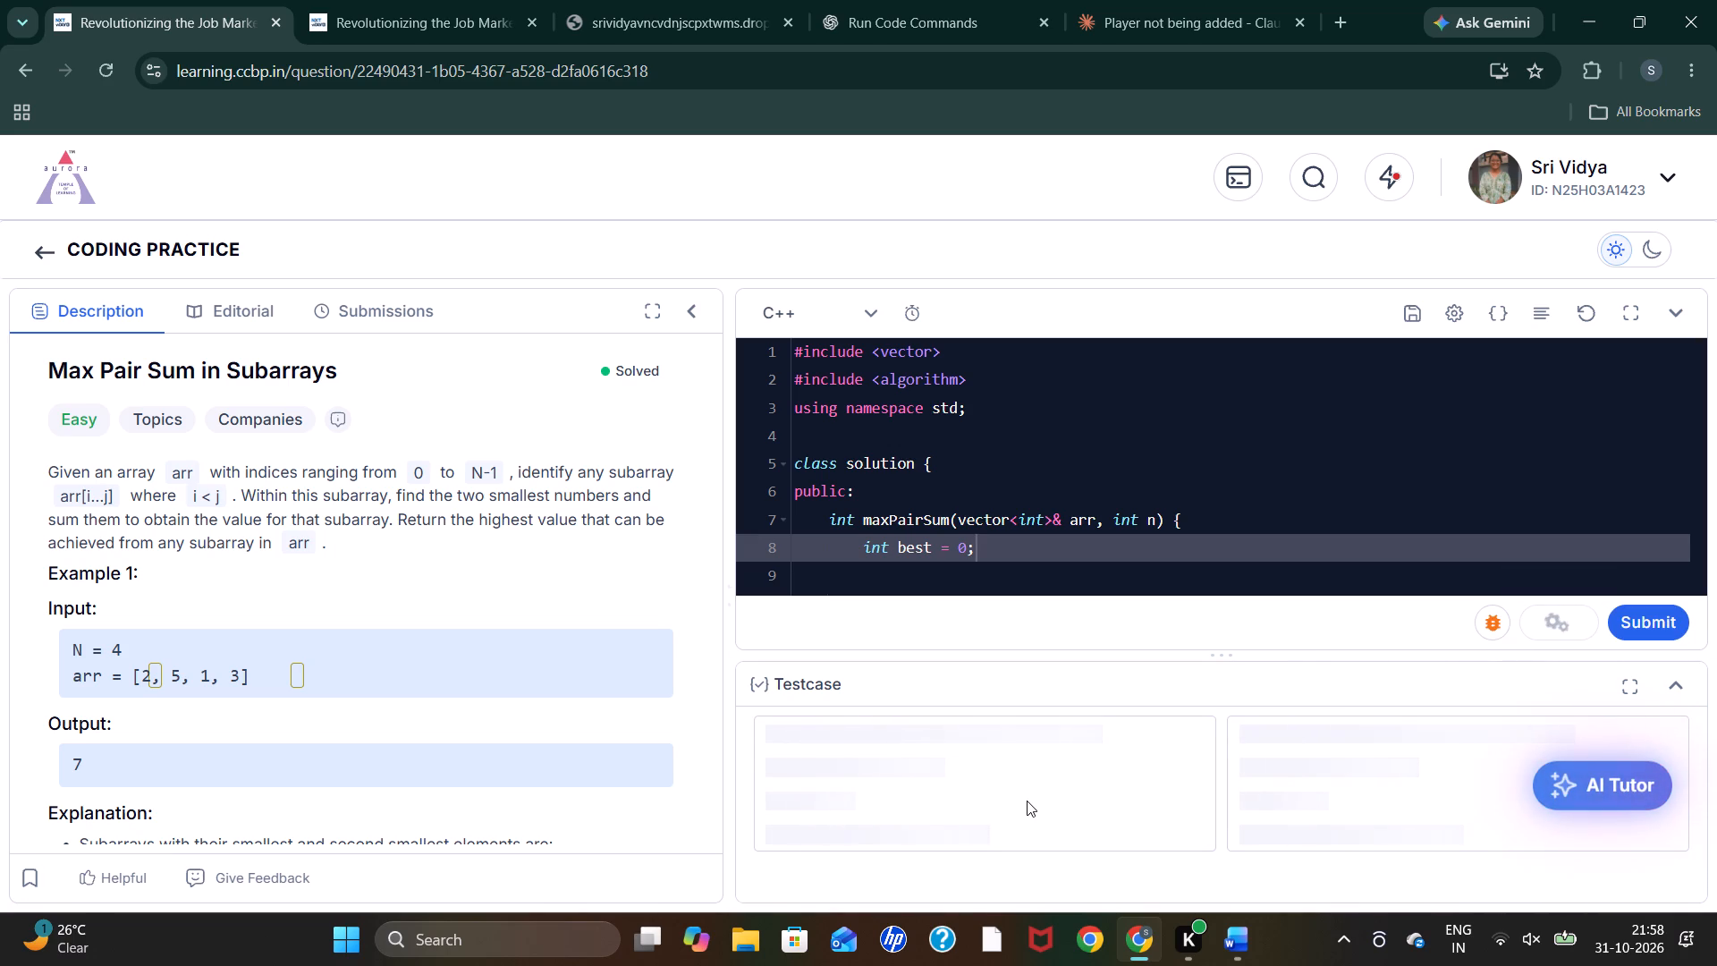
{"action": "scroll", "coordinate": [1027, 801], "scroll_direction": "down", "scroll_amount": 1}
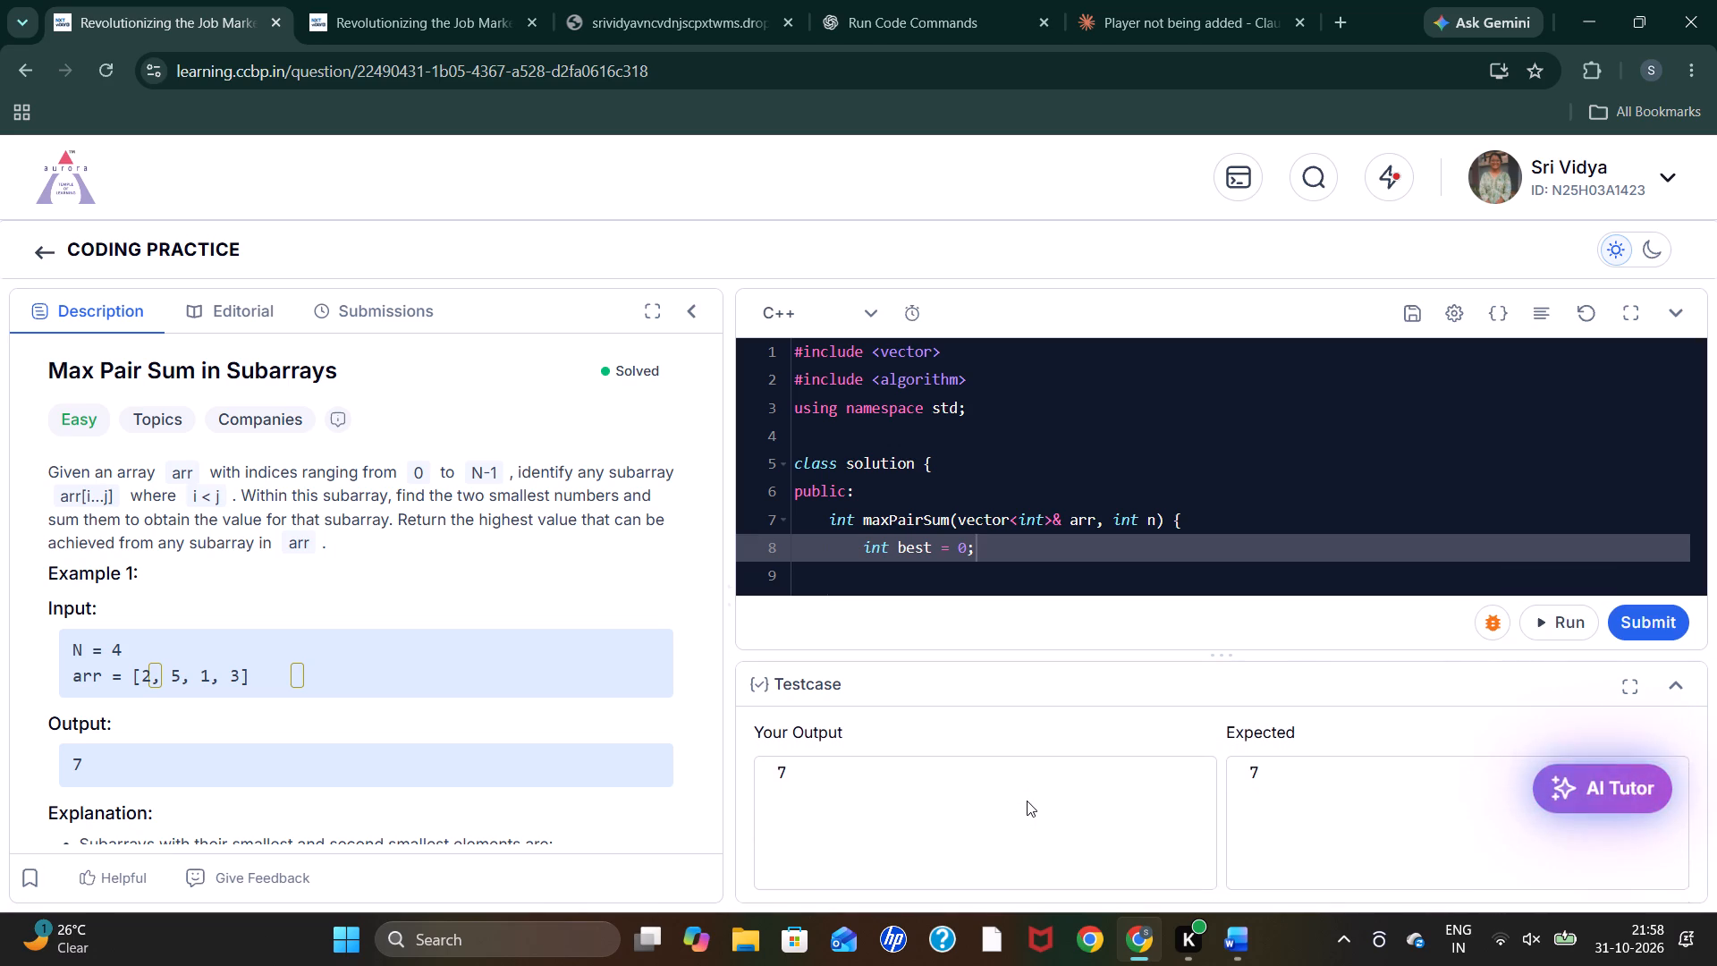
{"action": "scroll", "coordinate": [1027, 801], "scroll_direction": "down", "scroll_amount": 1}
Capture the full problem page with code and output, and paste it under the Max Pair Sum in Subarrays title in Word.
{"action": "key", "text": "Print"}
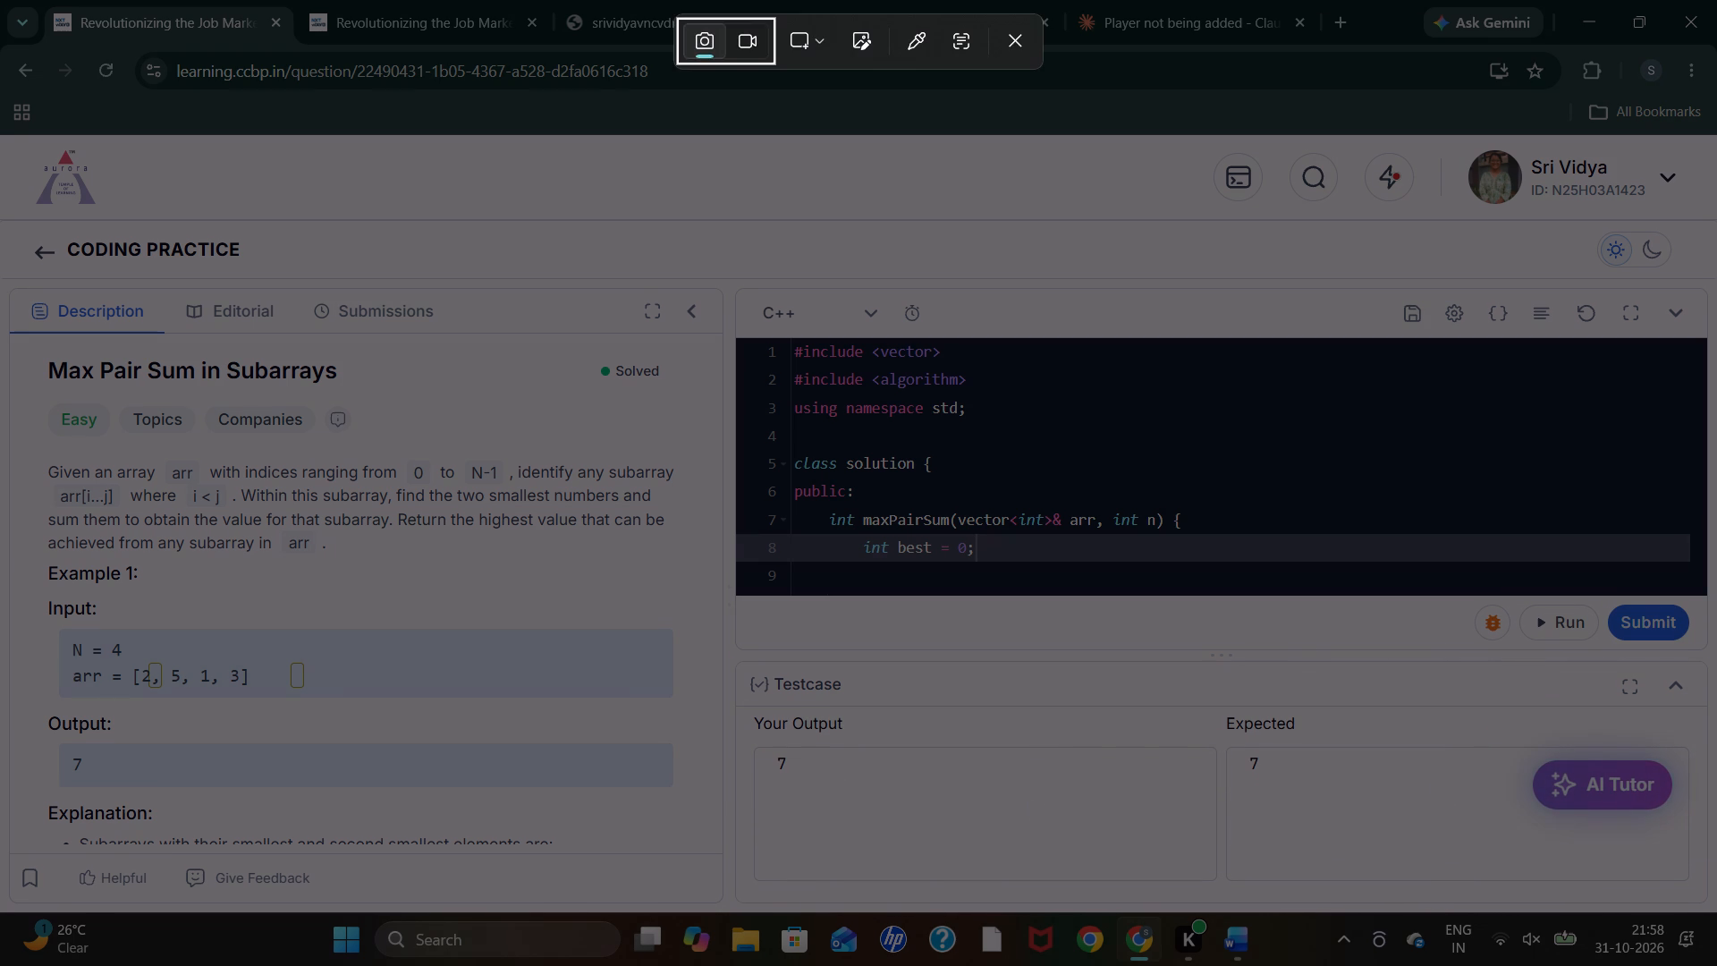
{"action": "left_click_drag", "start_coordinate": [0, 134], "coordinate": [1271, 790]}
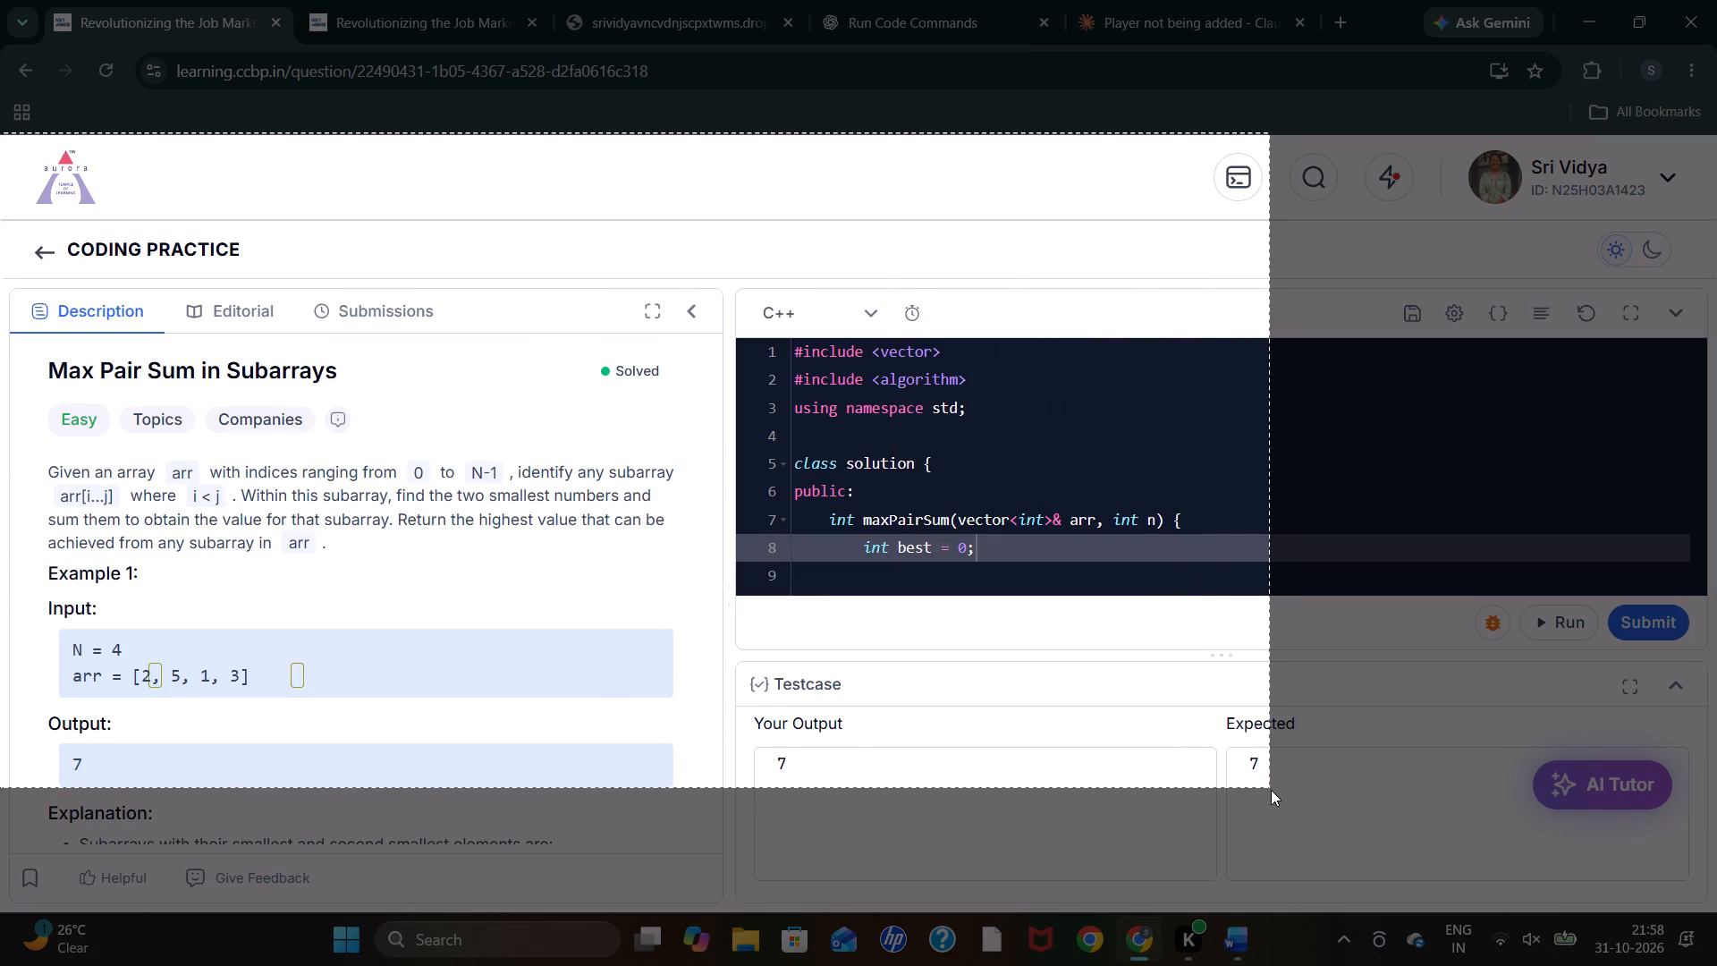
{"action": "left_click_drag", "start_coordinate": [1271, 790], "coordinate": [1346, 912]}
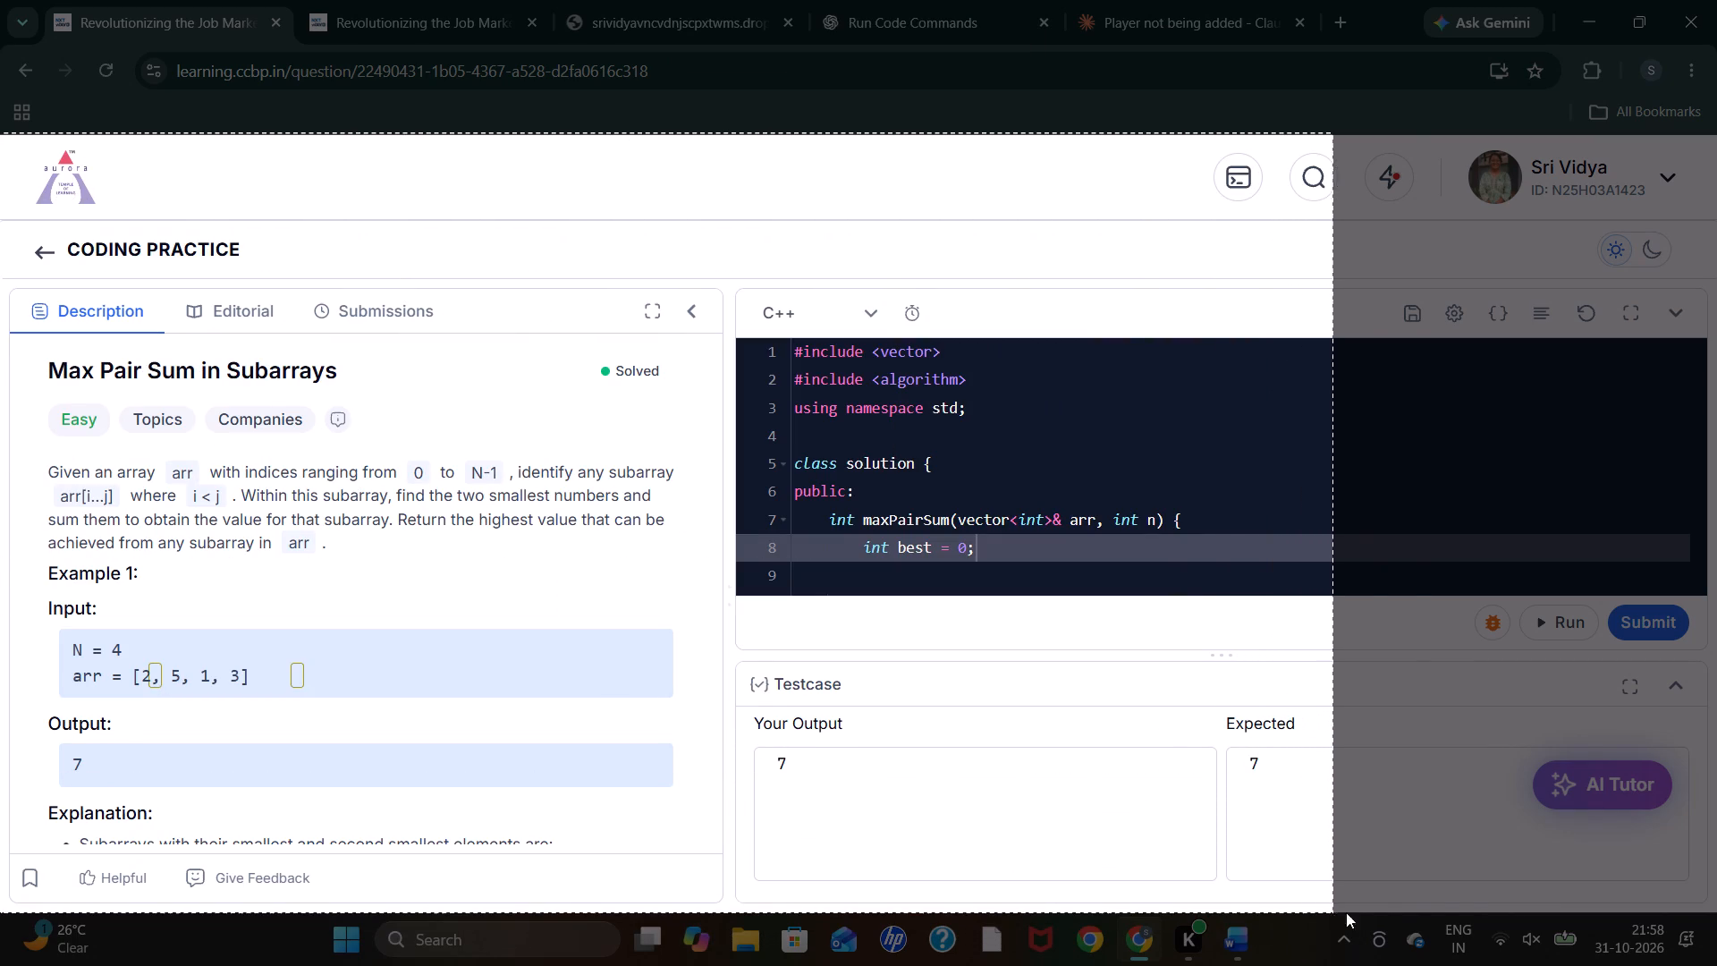
{"action": "left_click_drag", "start_coordinate": [1346, 912], "coordinate": [1677, 912]}
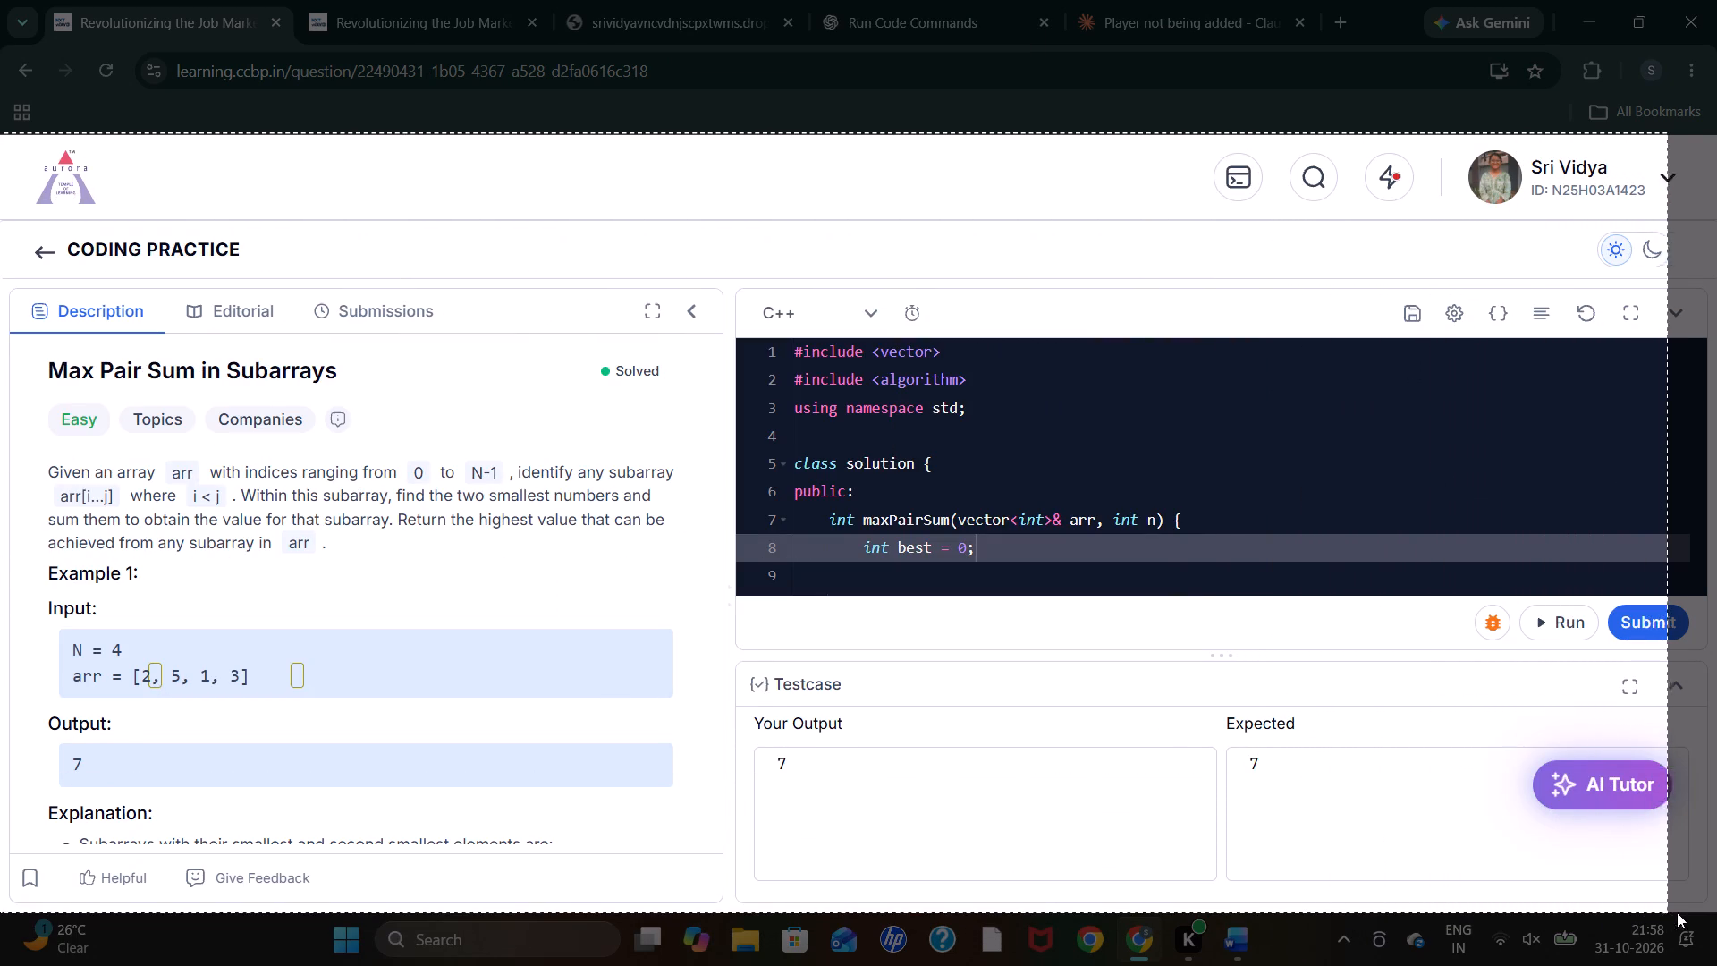
{"action": "left_click_drag", "start_coordinate": [1677, 912], "coordinate": [1716, 912]}
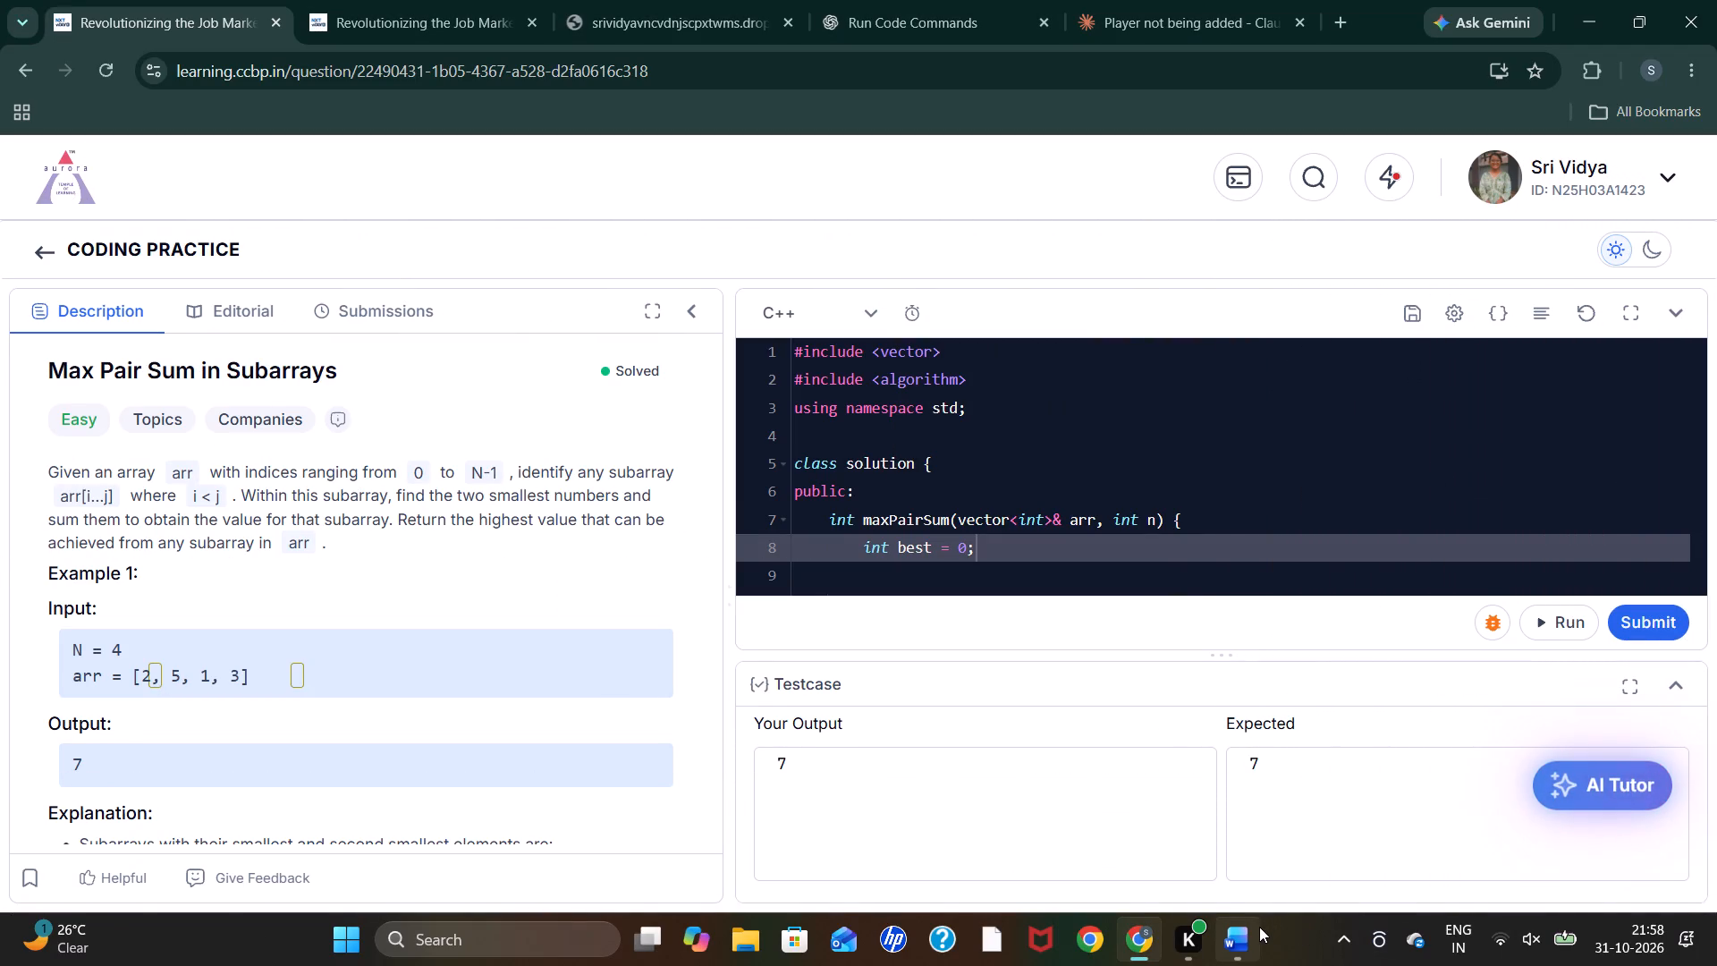
{"action": "left_click", "coordinate": [1247, 865]}
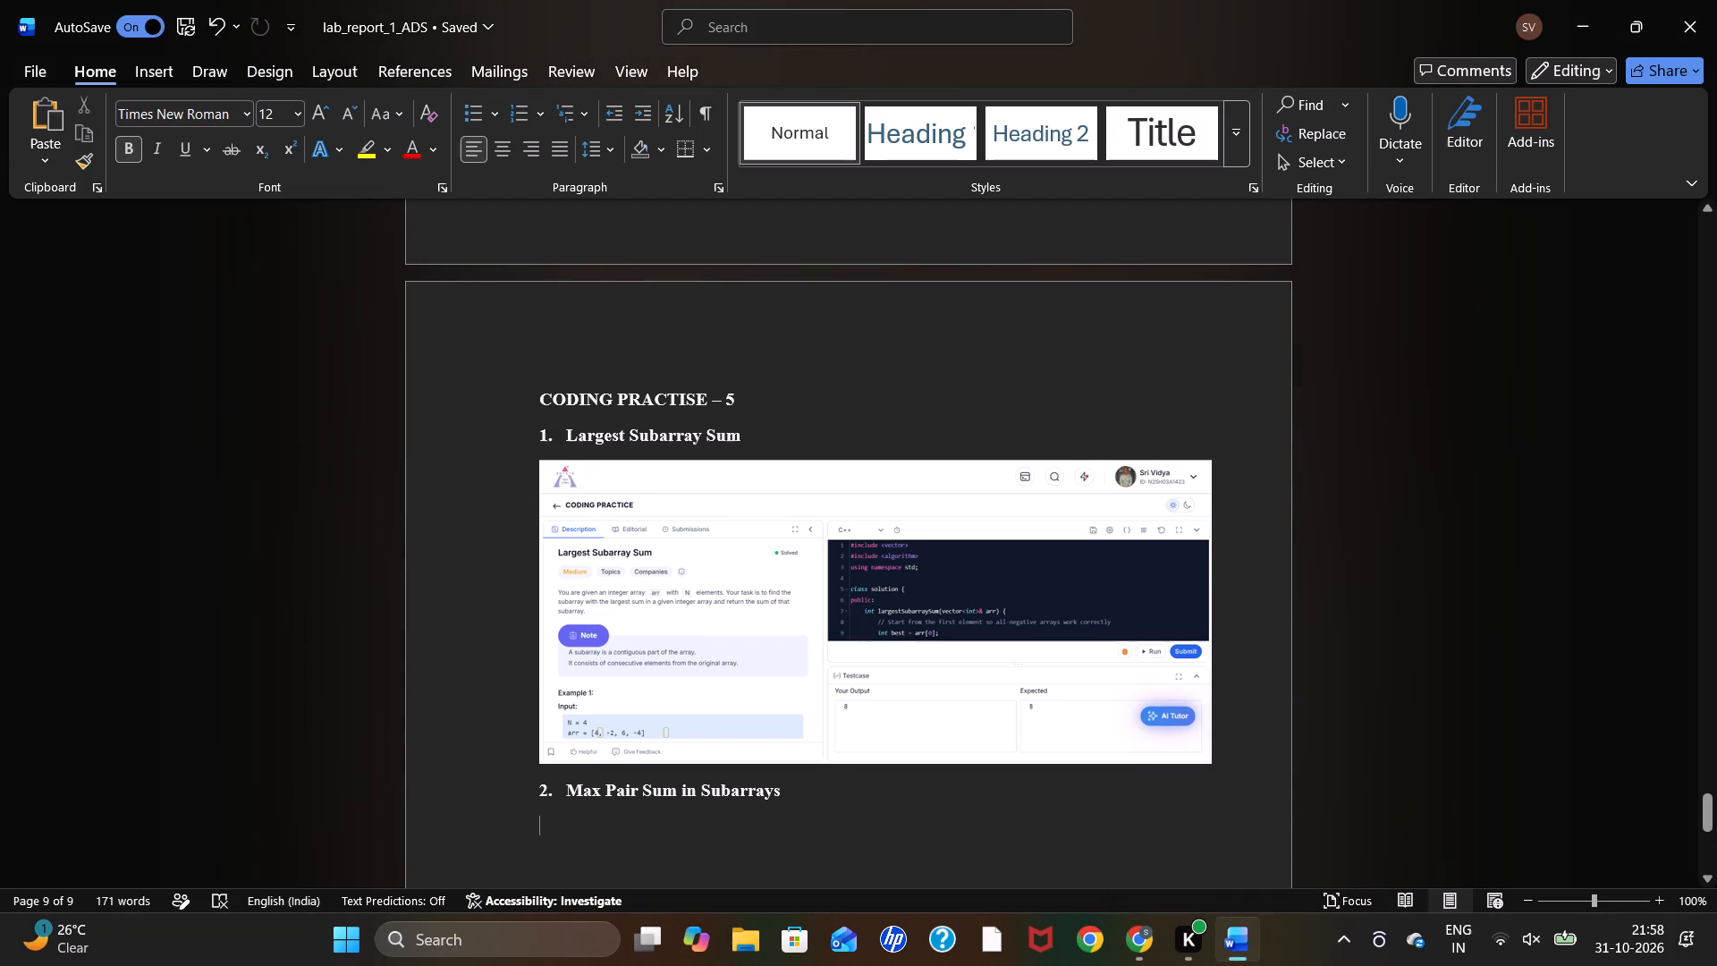
{"action": "key", "text": "ctrl+v"}
Add numbered title 3 with "Maximum Subarray Product" copied from the Coding Practice list in Chrome, followed by an unnumbered line.
{"action": "scroll", "coordinate": [978, 818], "scroll_direction": "down", "scroll_amount": 1}
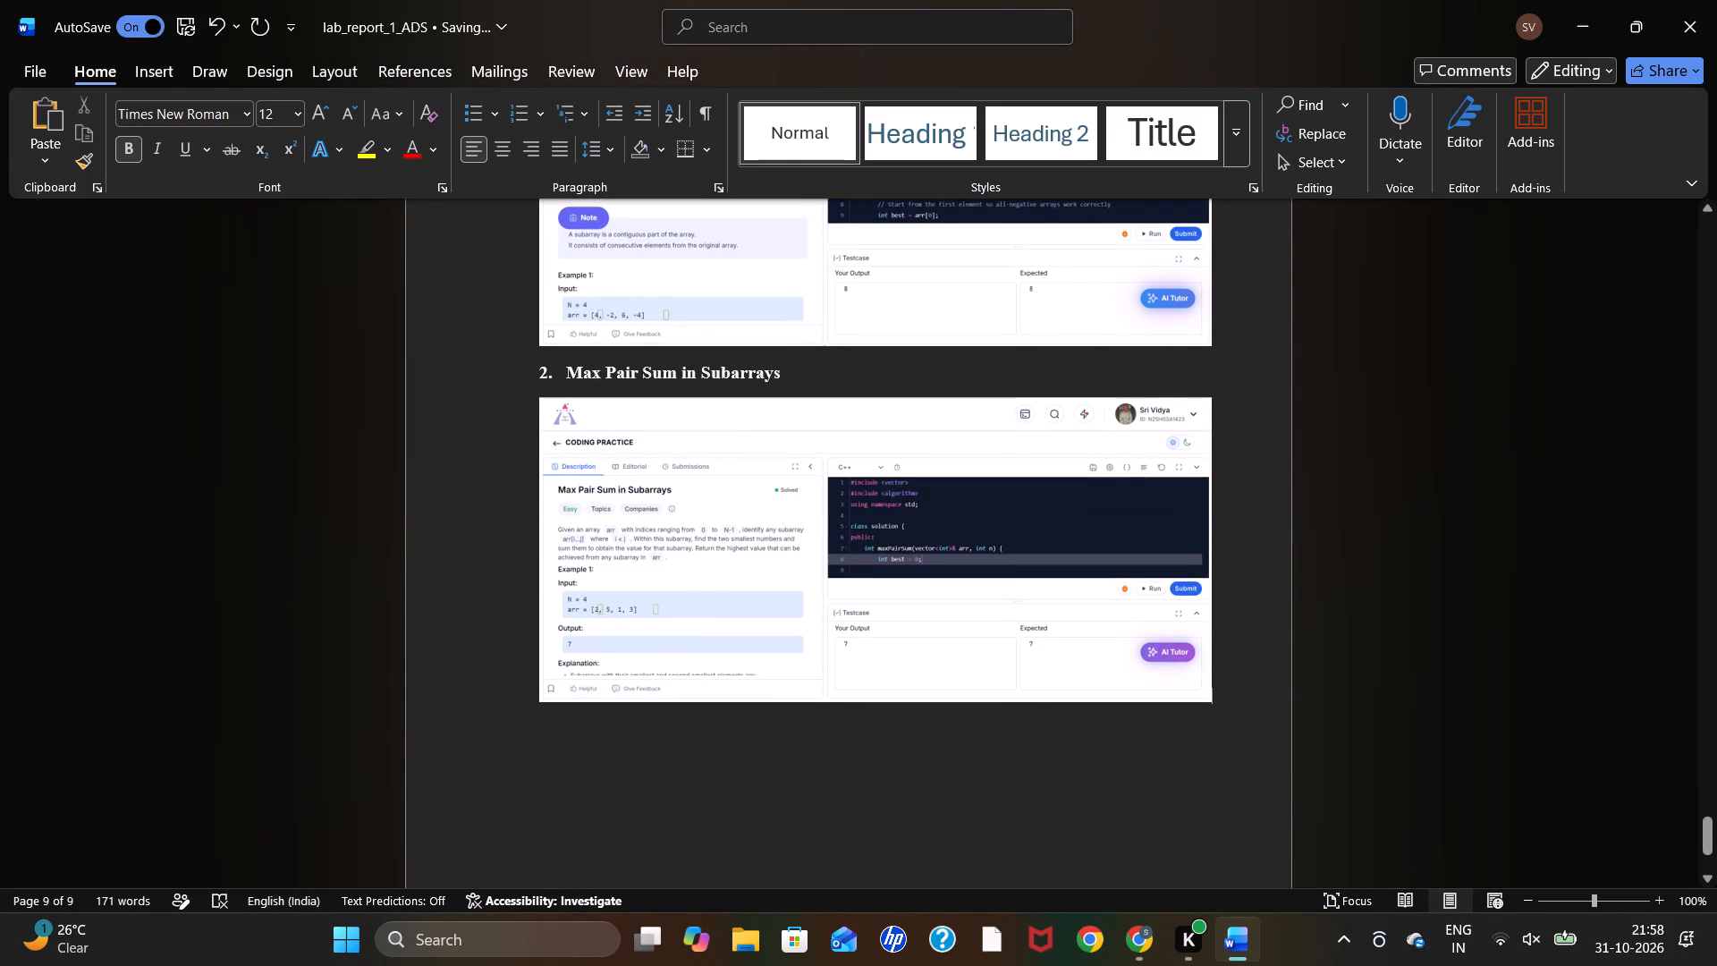
{"action": "key", "text": "Return"}
{"action": "key", "text": "3"}
{"action": "type", "text": "."}
{"action": "key", "text": "space"}
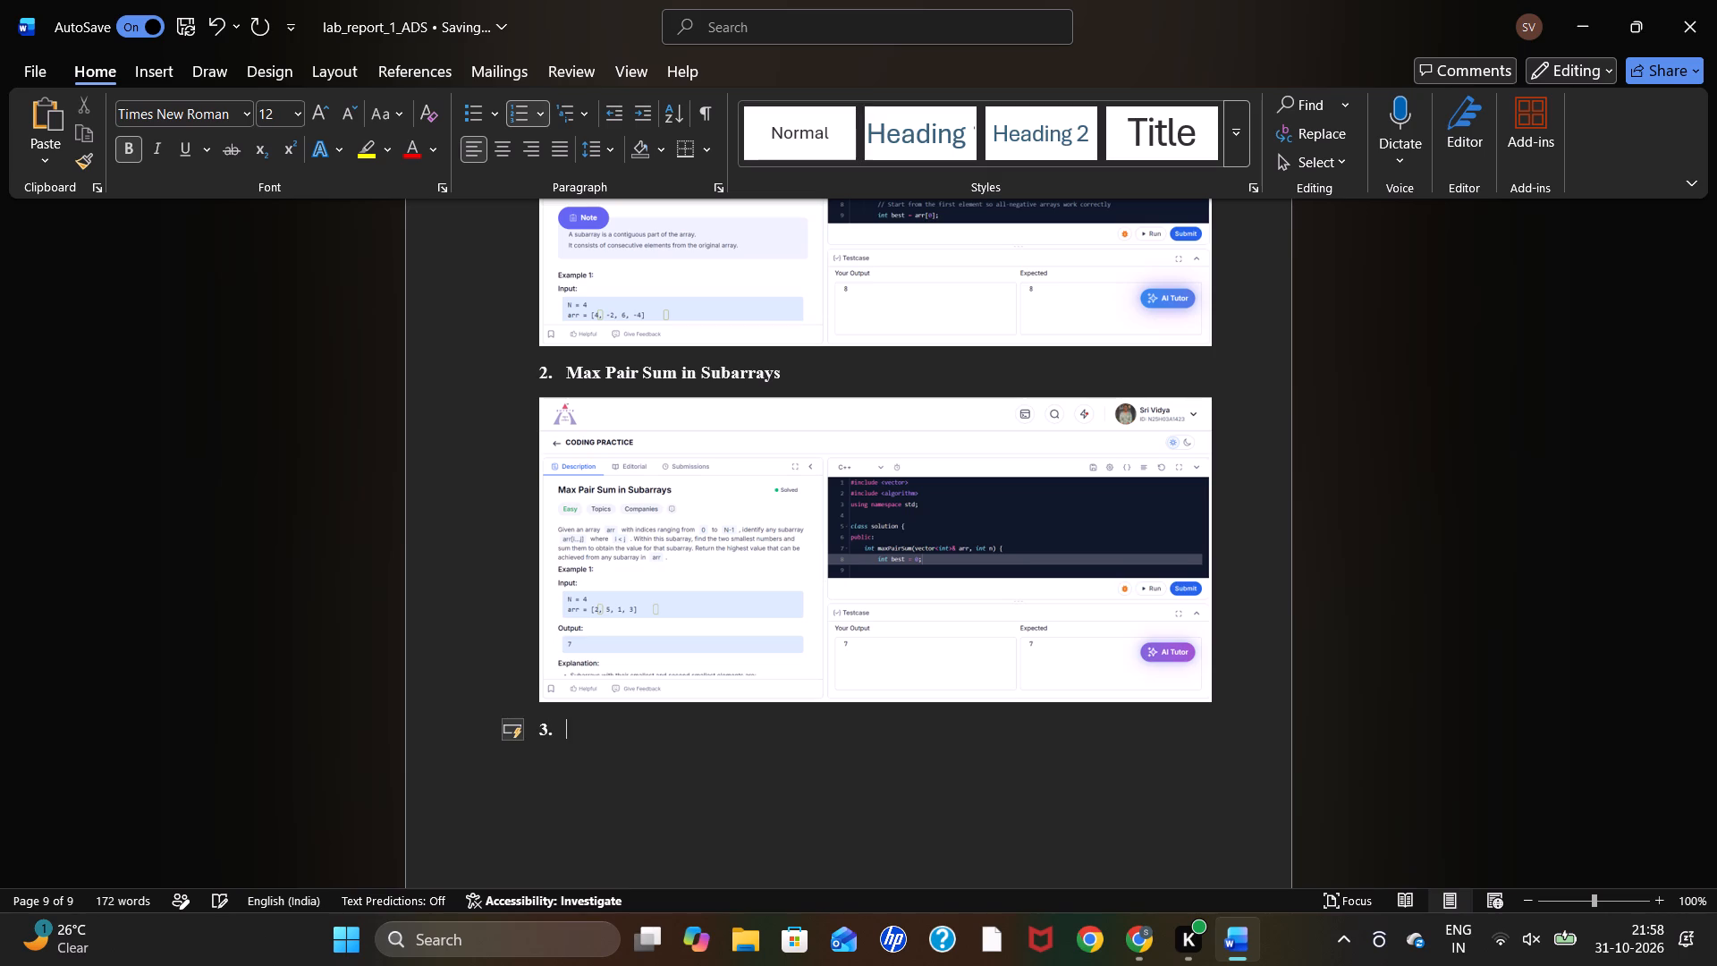
{"action": "left_click", "coordinate": [1148, 865]}
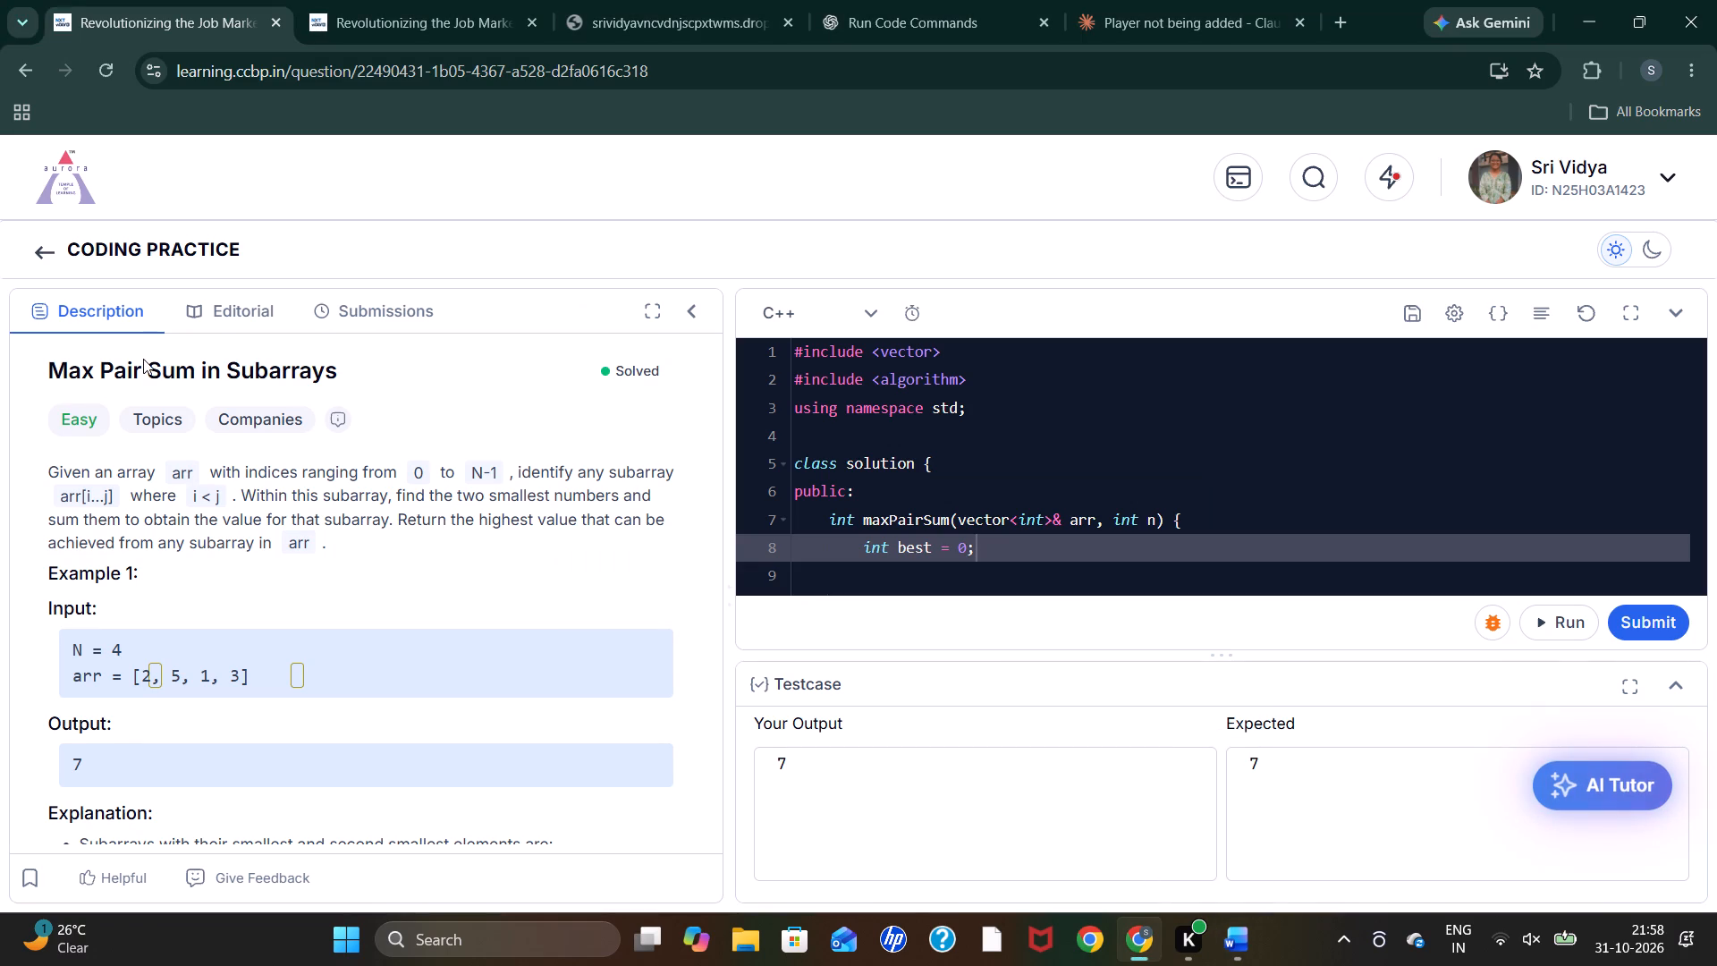
{"action": "left_click", "coordinate": [49, 250]}
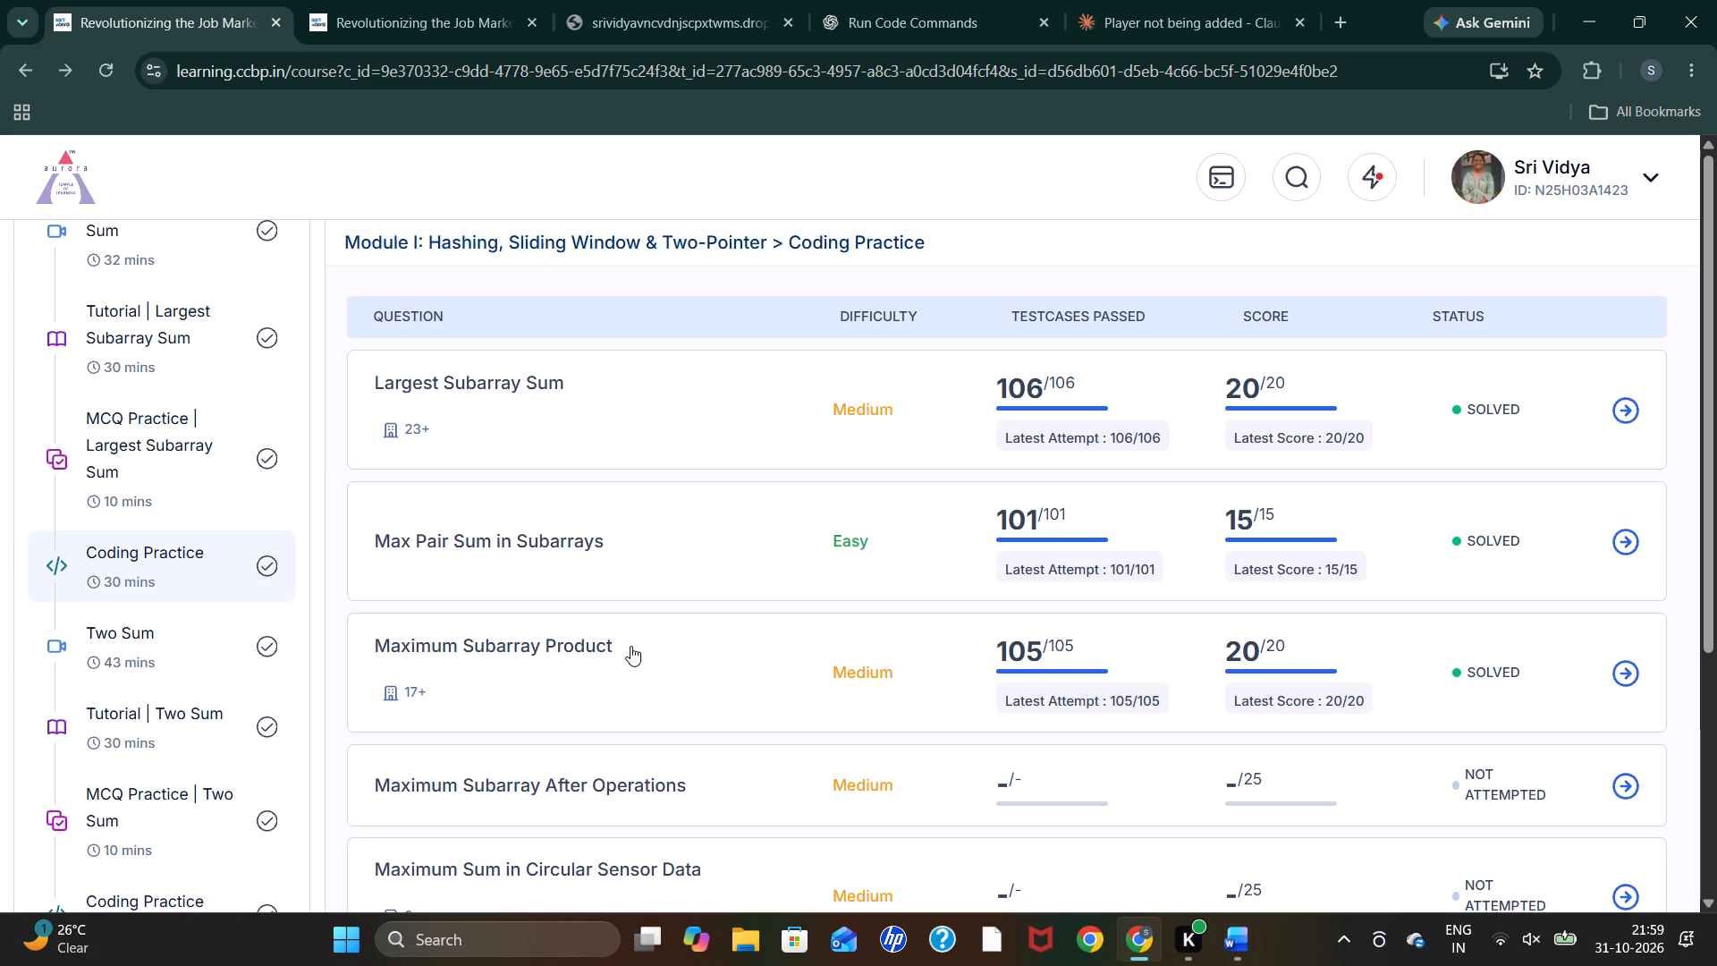
{"action": "left_click_drag", "start_coordinate": [630, 646], "coordinate": [337, 615]}
{"action": "key", "text": "ctrl+c"}
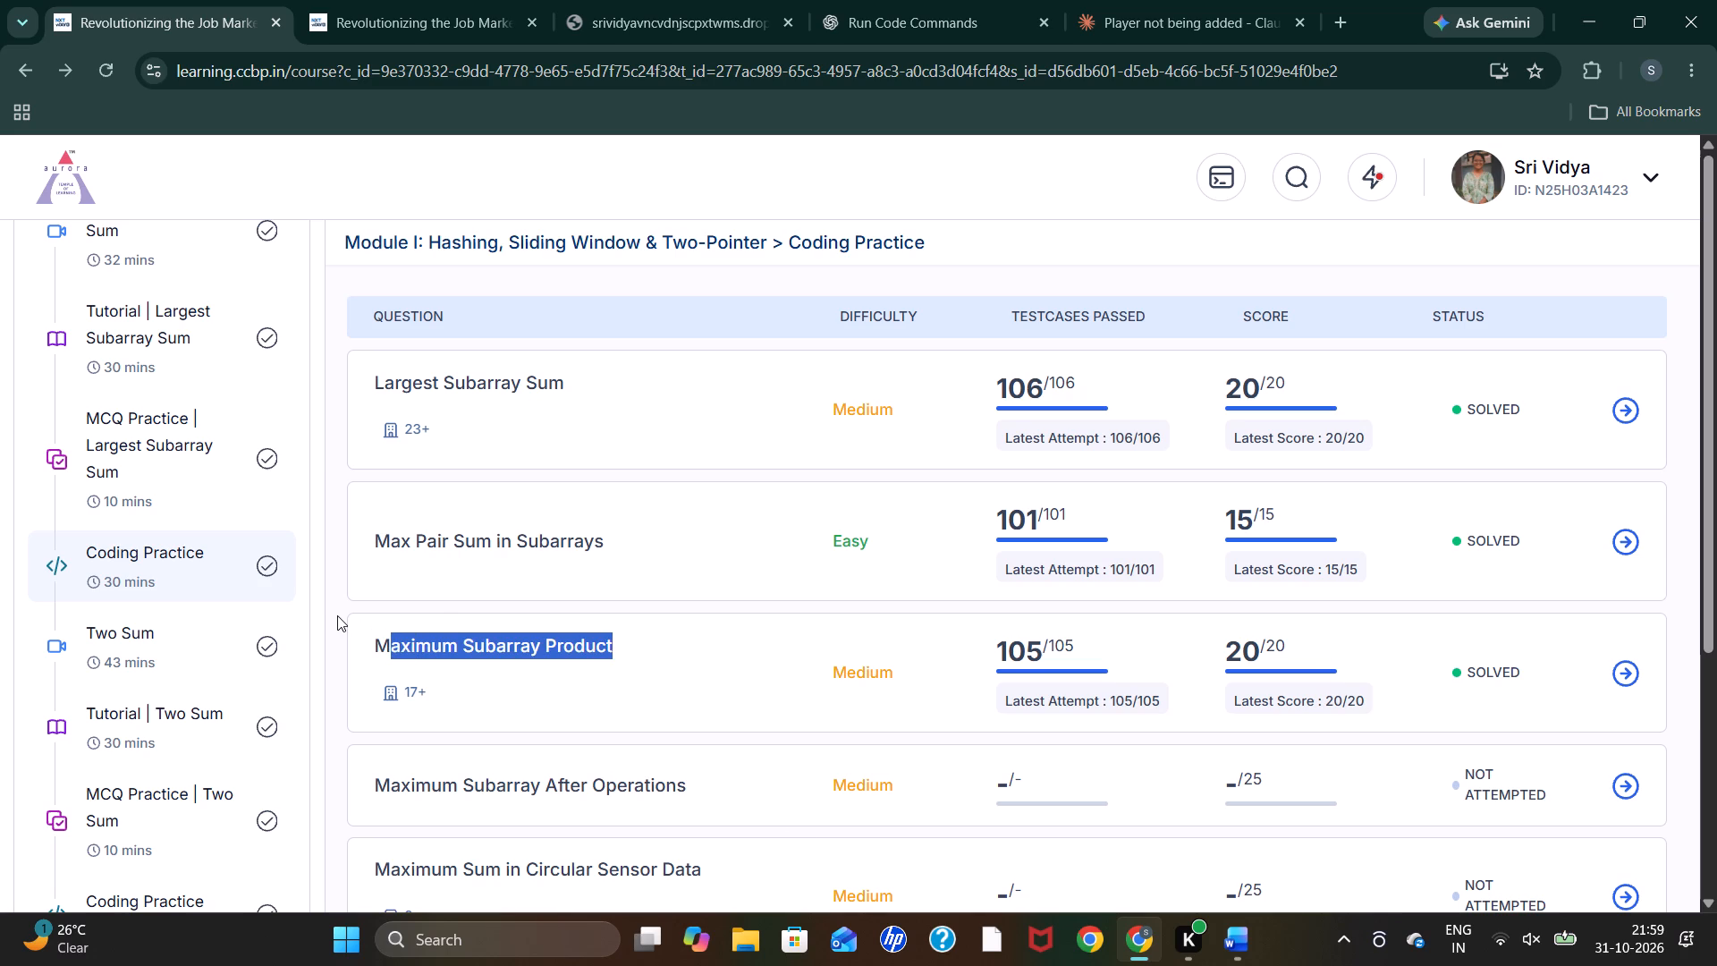
{"action": "left_click", "coordinate": [1256, 843]}
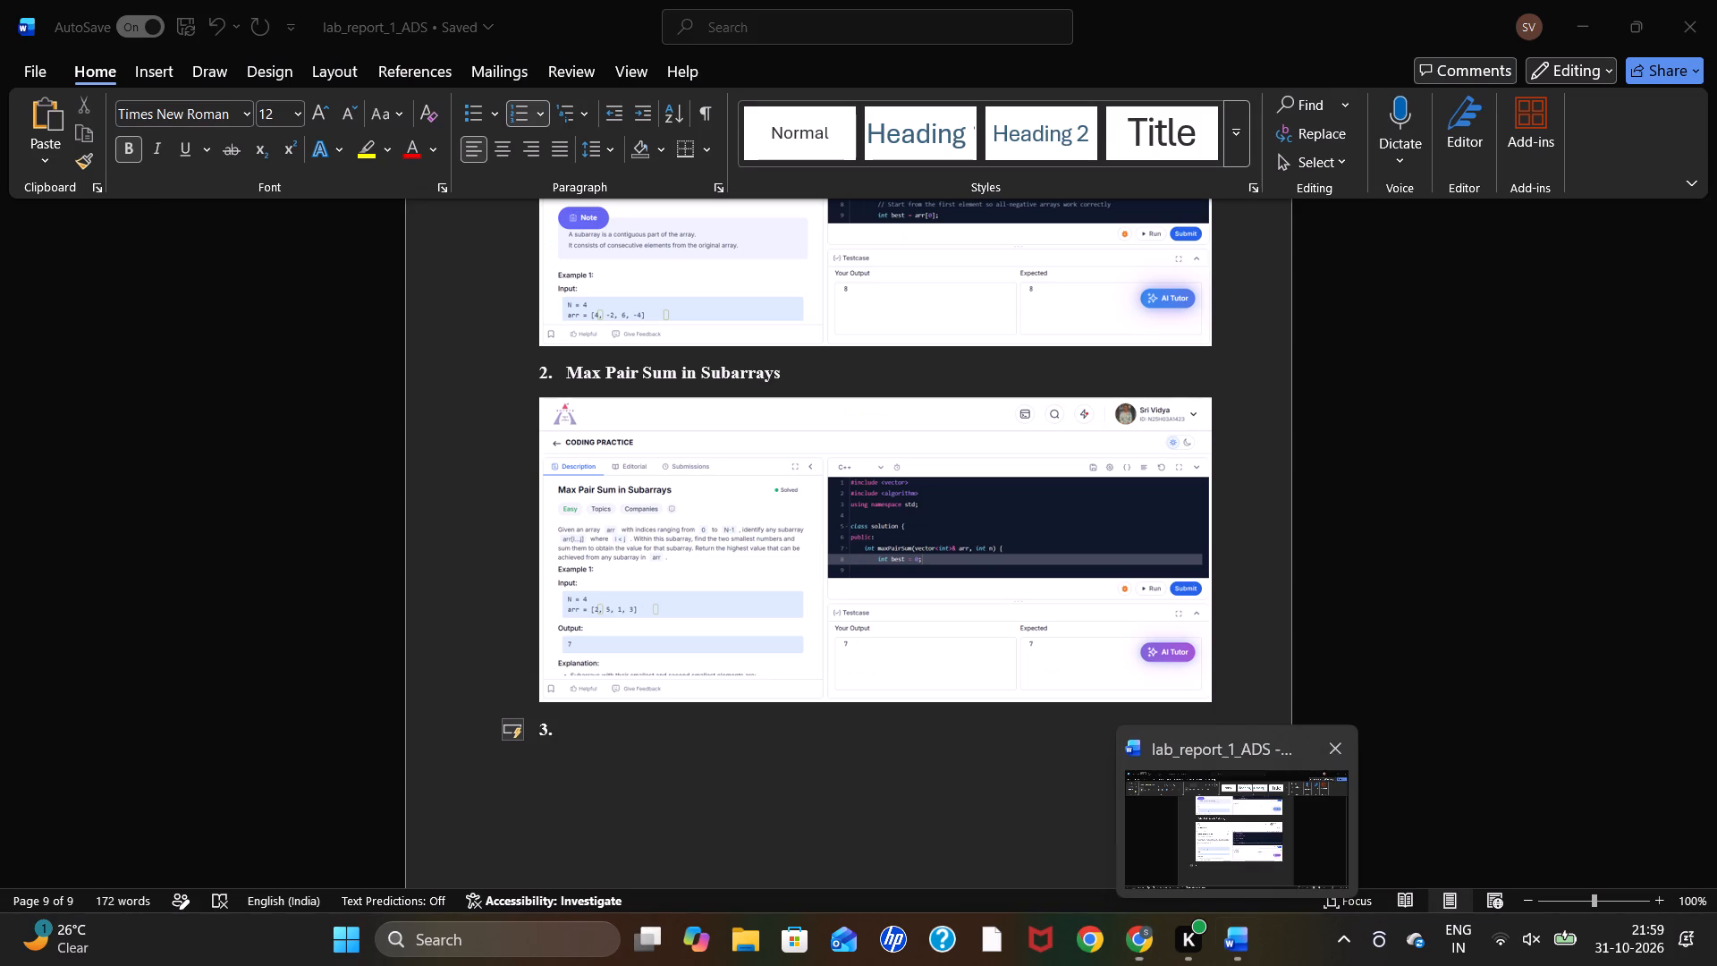
{"action": "key", "text": "ctrl+v"}
{"action": "key", "text": "Return"}
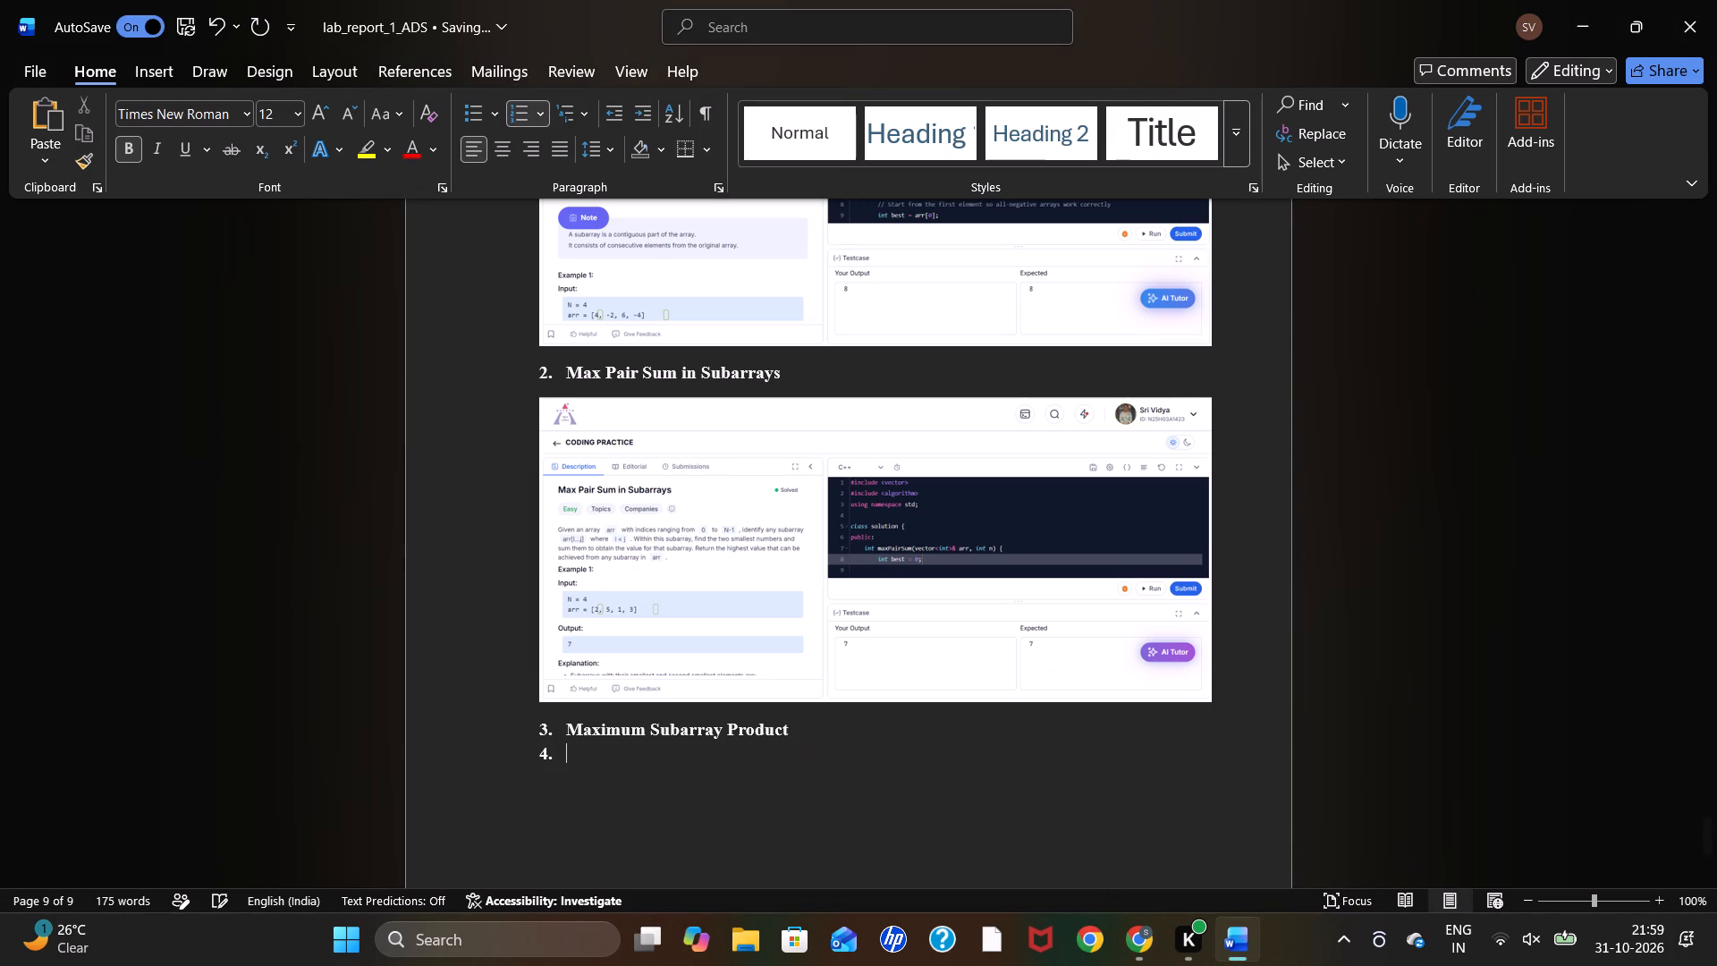
{"action": "key", "text": "BackSpace"}
{"action": "key", "text": "BackSpace"}
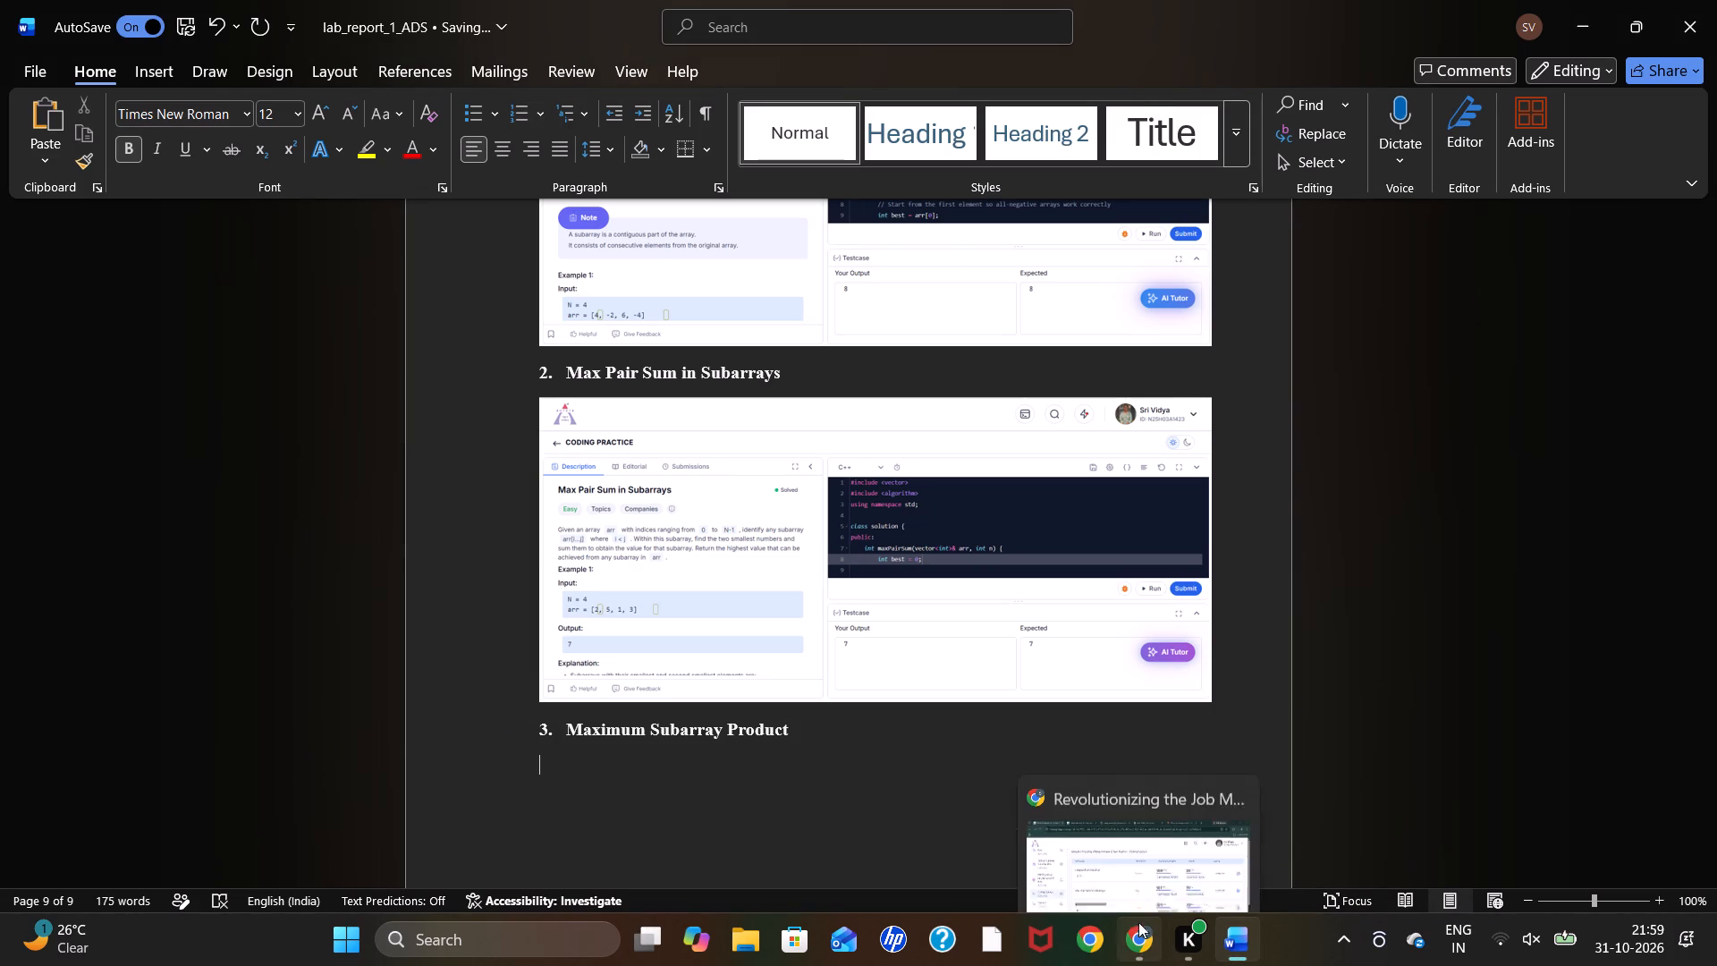
In Chrome, open Maximum Subarray Product, run its solution and bring the actual and expected output into view.
{"action": "left_click", "coordinate": [1126, 868]}
{"action": "left_click", "coordinate": [1613, 673]}
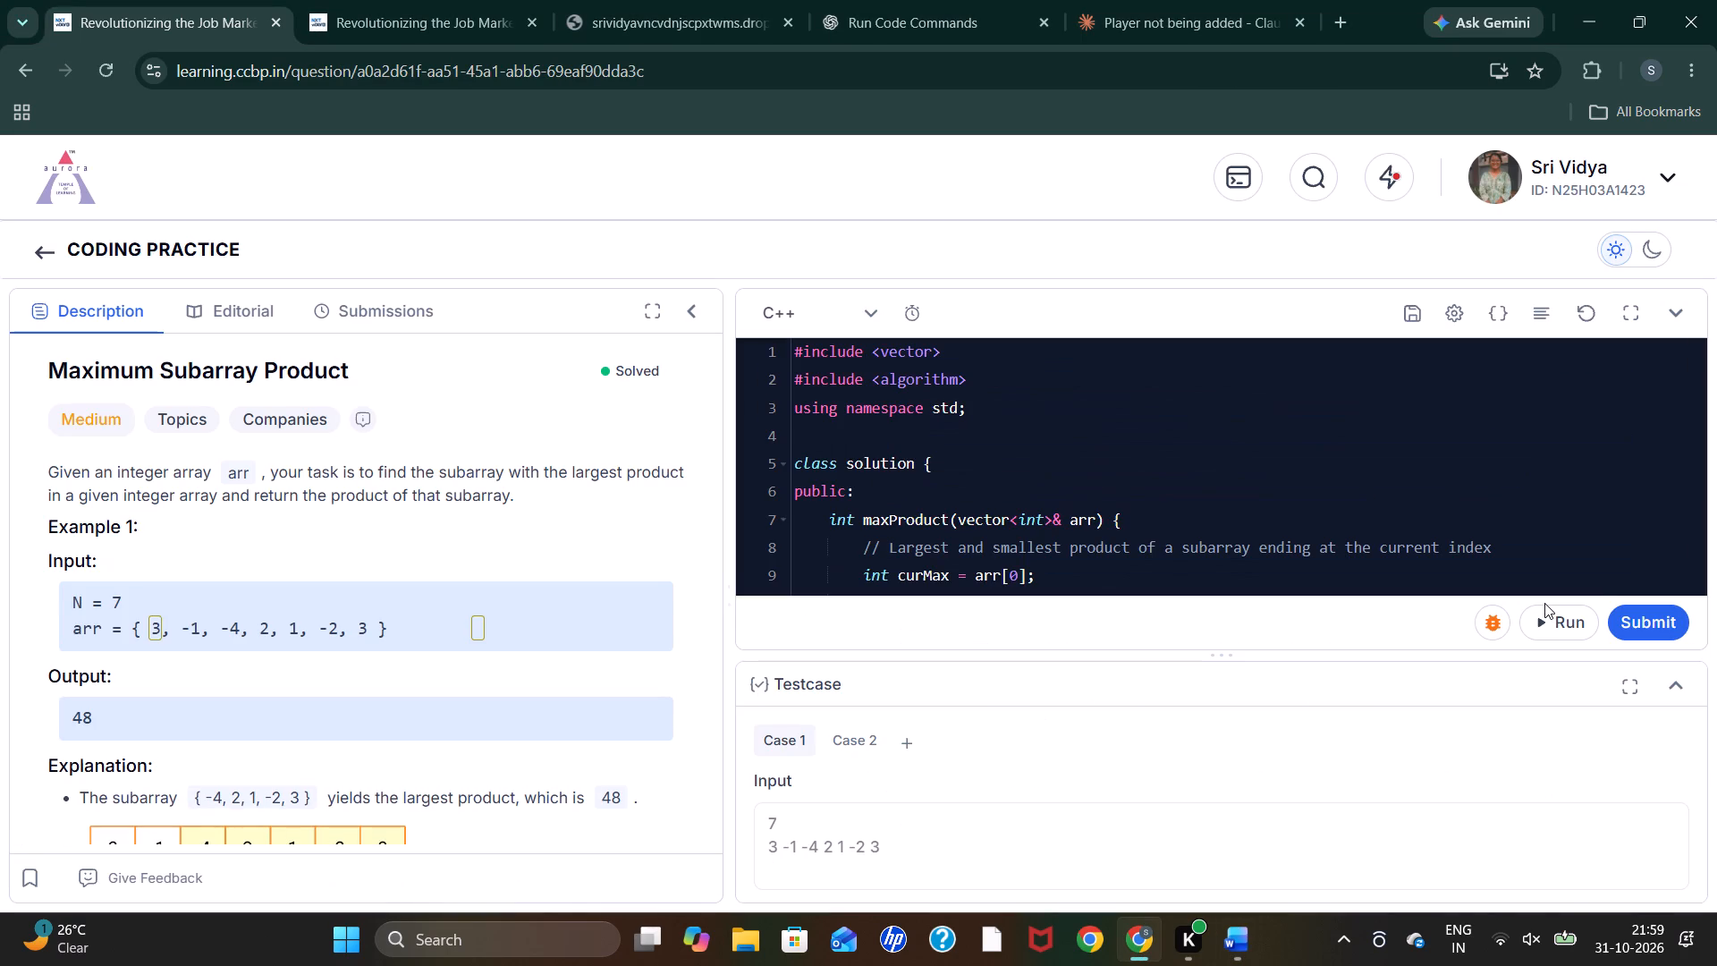
{"action": "left_click", "coordinate": [1552, 639]}
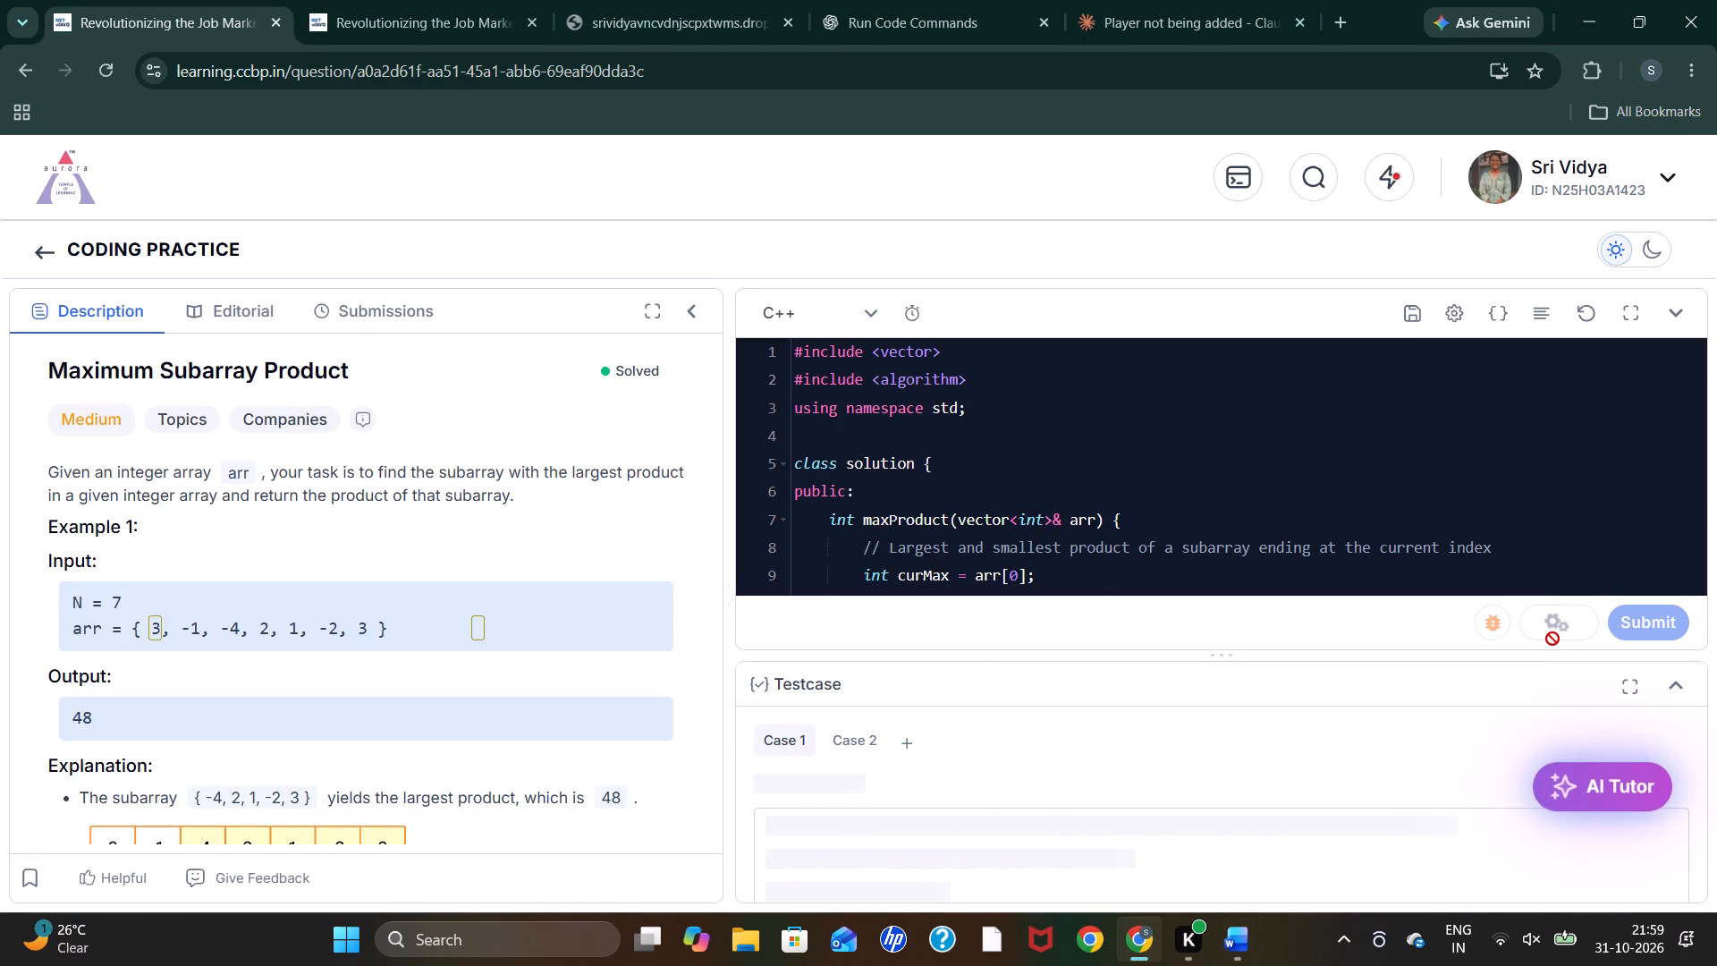
{"action": "scroll", "coordinate": [1274, 780], "scroll_direction": "down", "scroll_amount": 1}
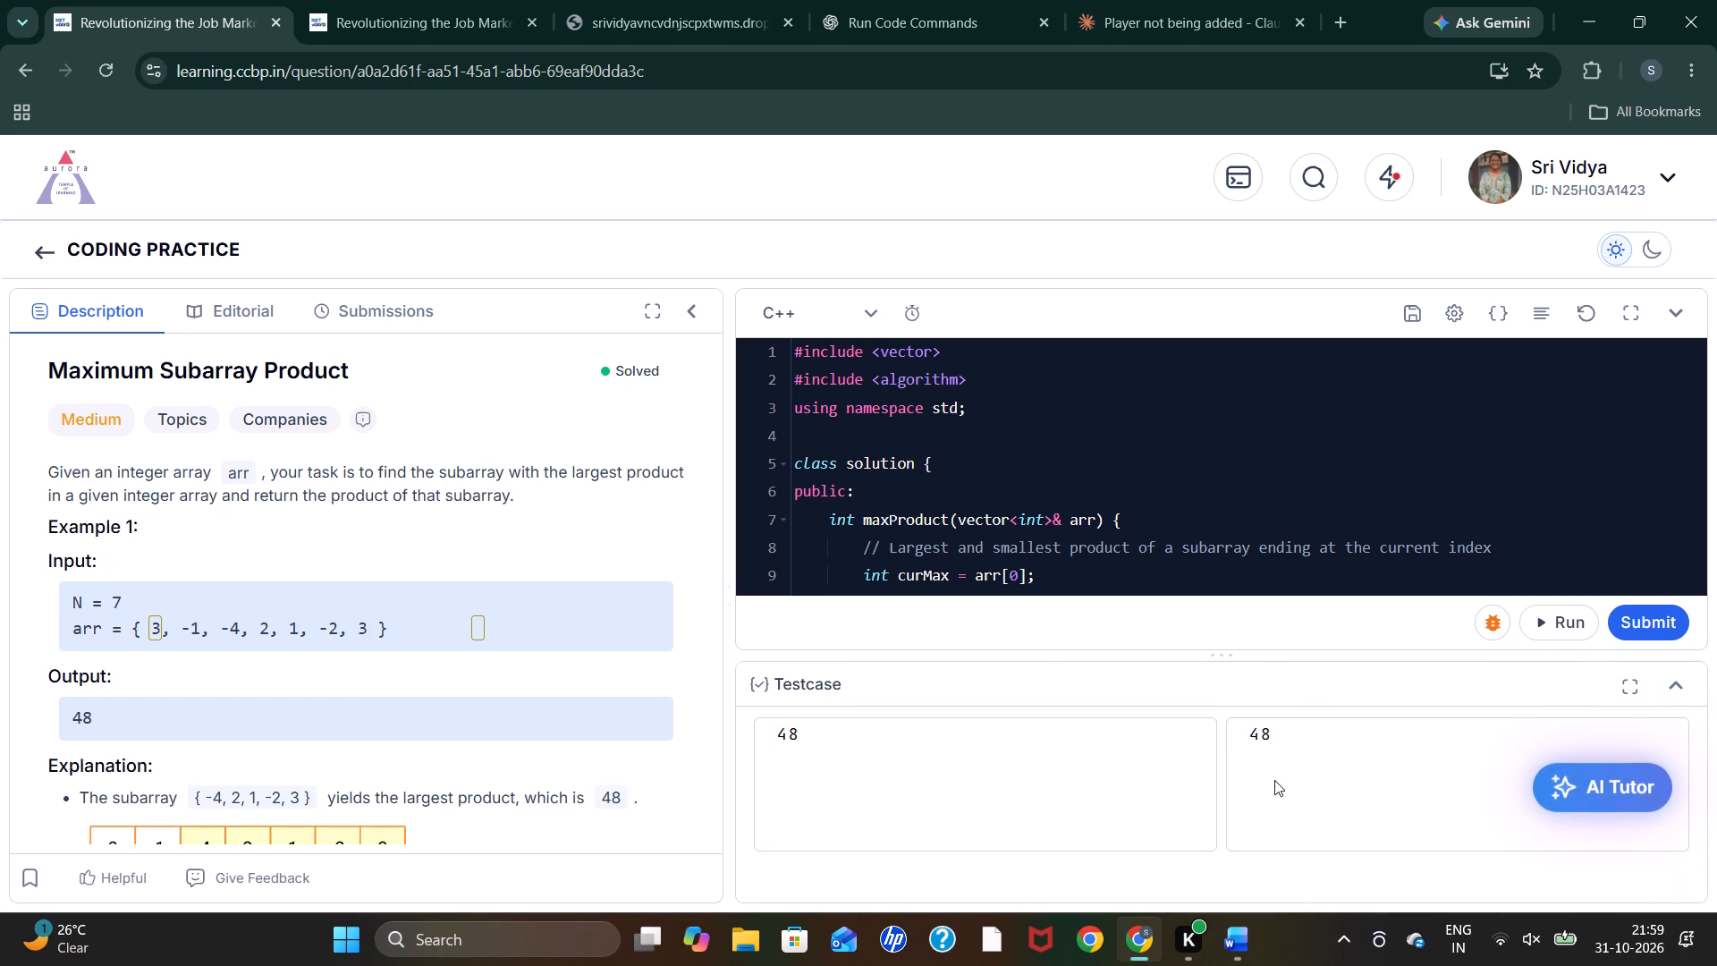
{"action": "scroll", "coordinate": [1274, 780], "scroll_direction": "down", "scroll_amount": 1}
Capture the full problem page with code and output, and paste it under the Maximum Subarray Product title in Word.
{"action": "key", "text": "Print"}
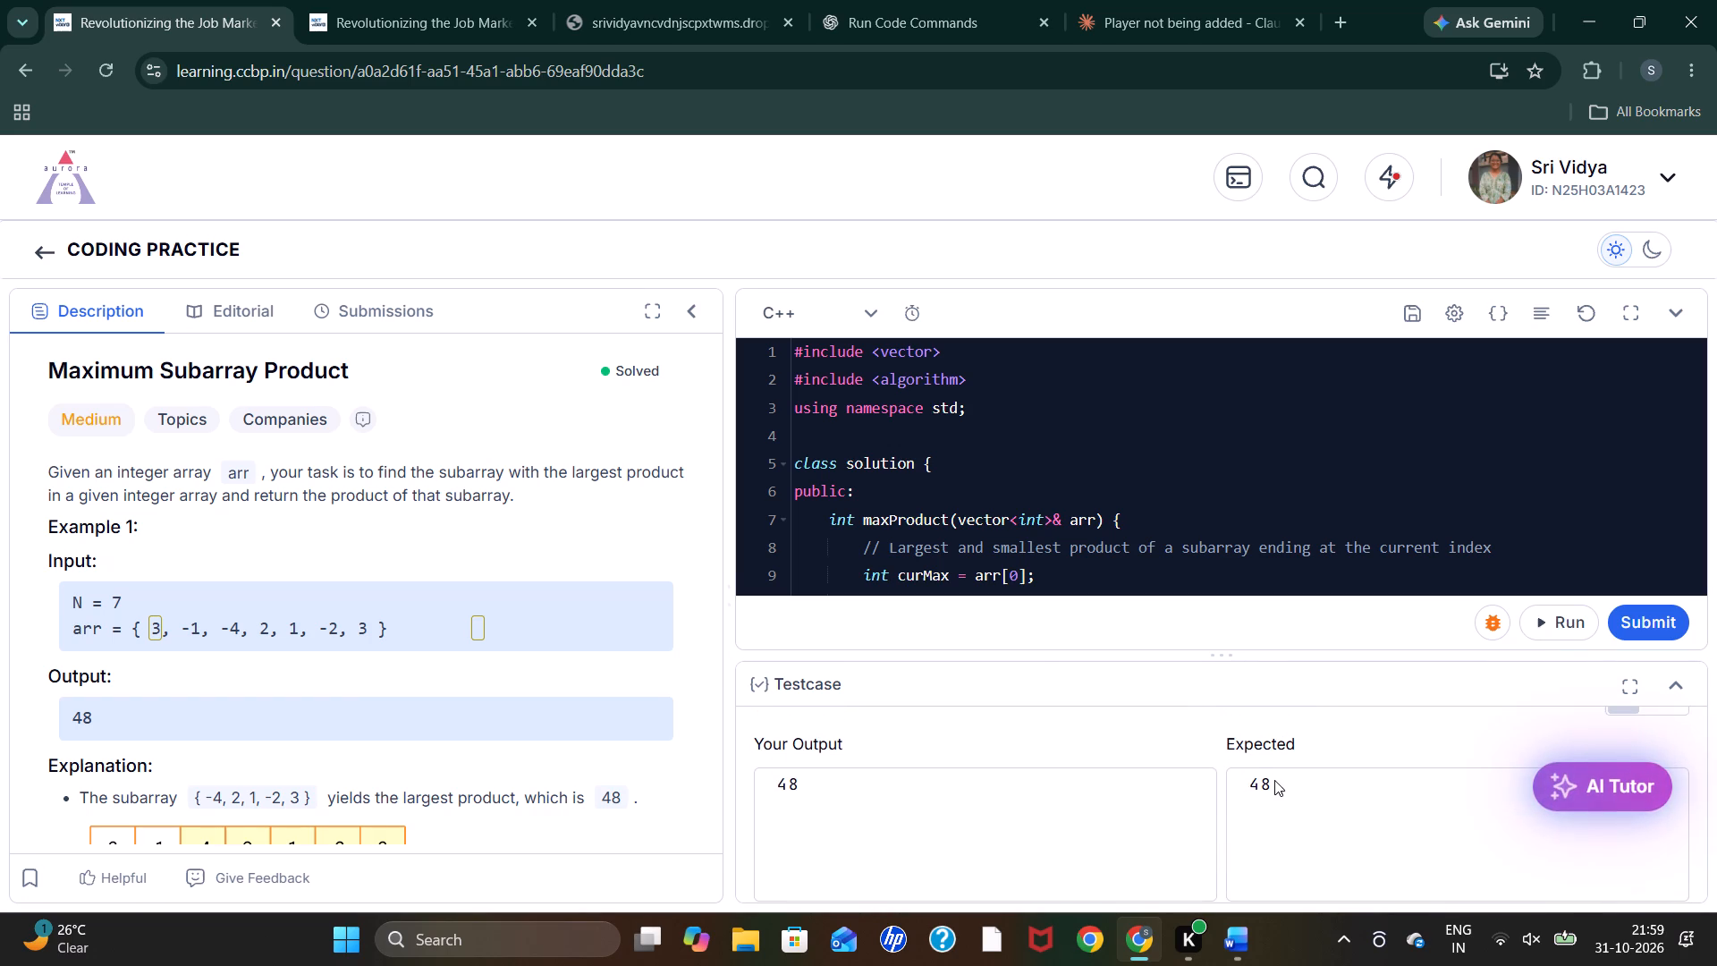
{"action": "left_click_drag", "start_coordinate": [1, 133], "coordinate": [1174, 739]}
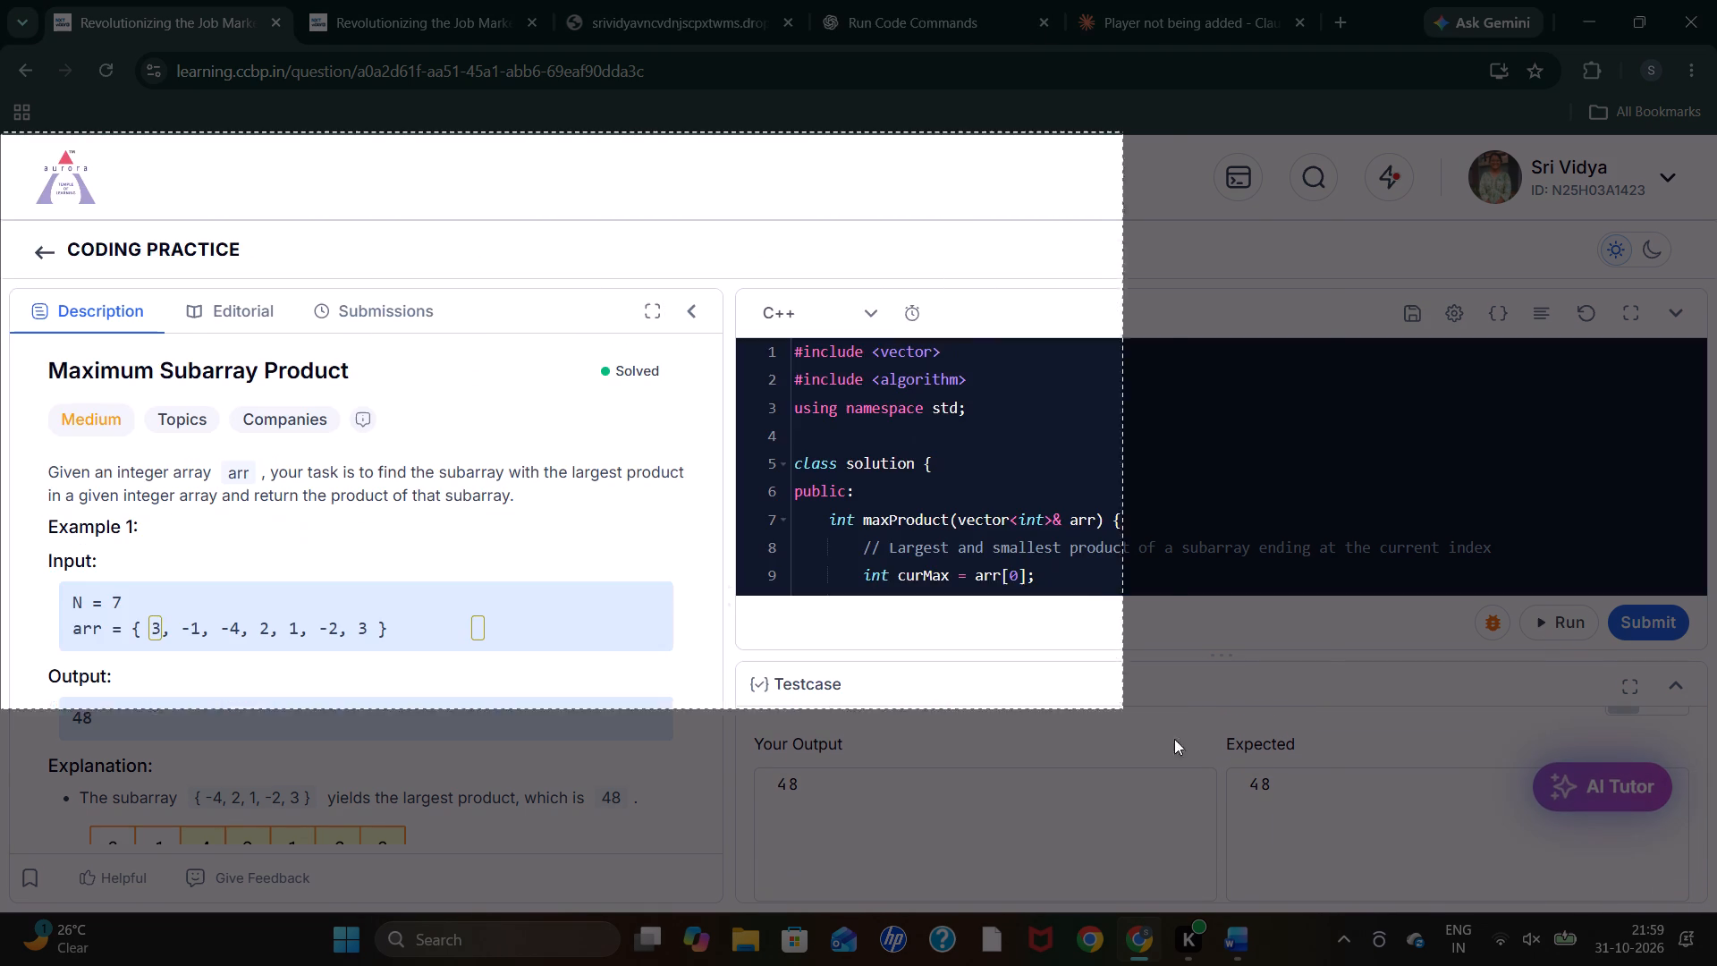
{"action": "left_click_drag", "start_coordinate": [1174, 739], "coordinate": [1573, 911]}
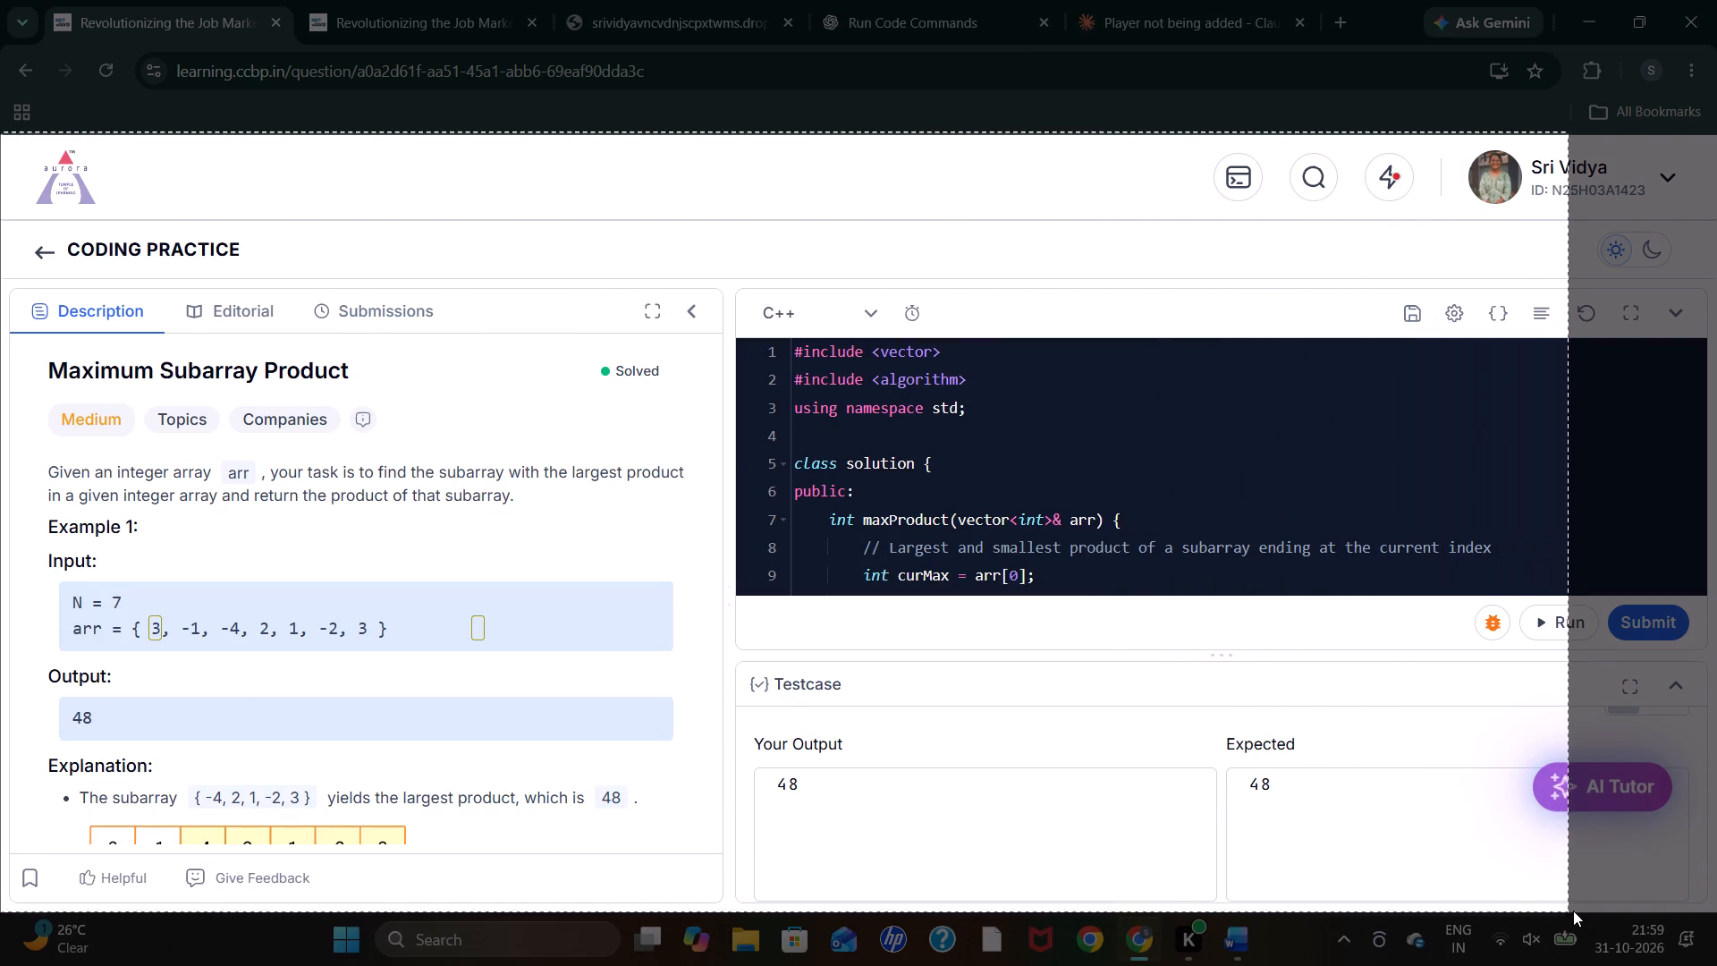
{"action": "left_click_drag", "start_coordinate": [1573, 911], "coordinate": [1716, 908]}
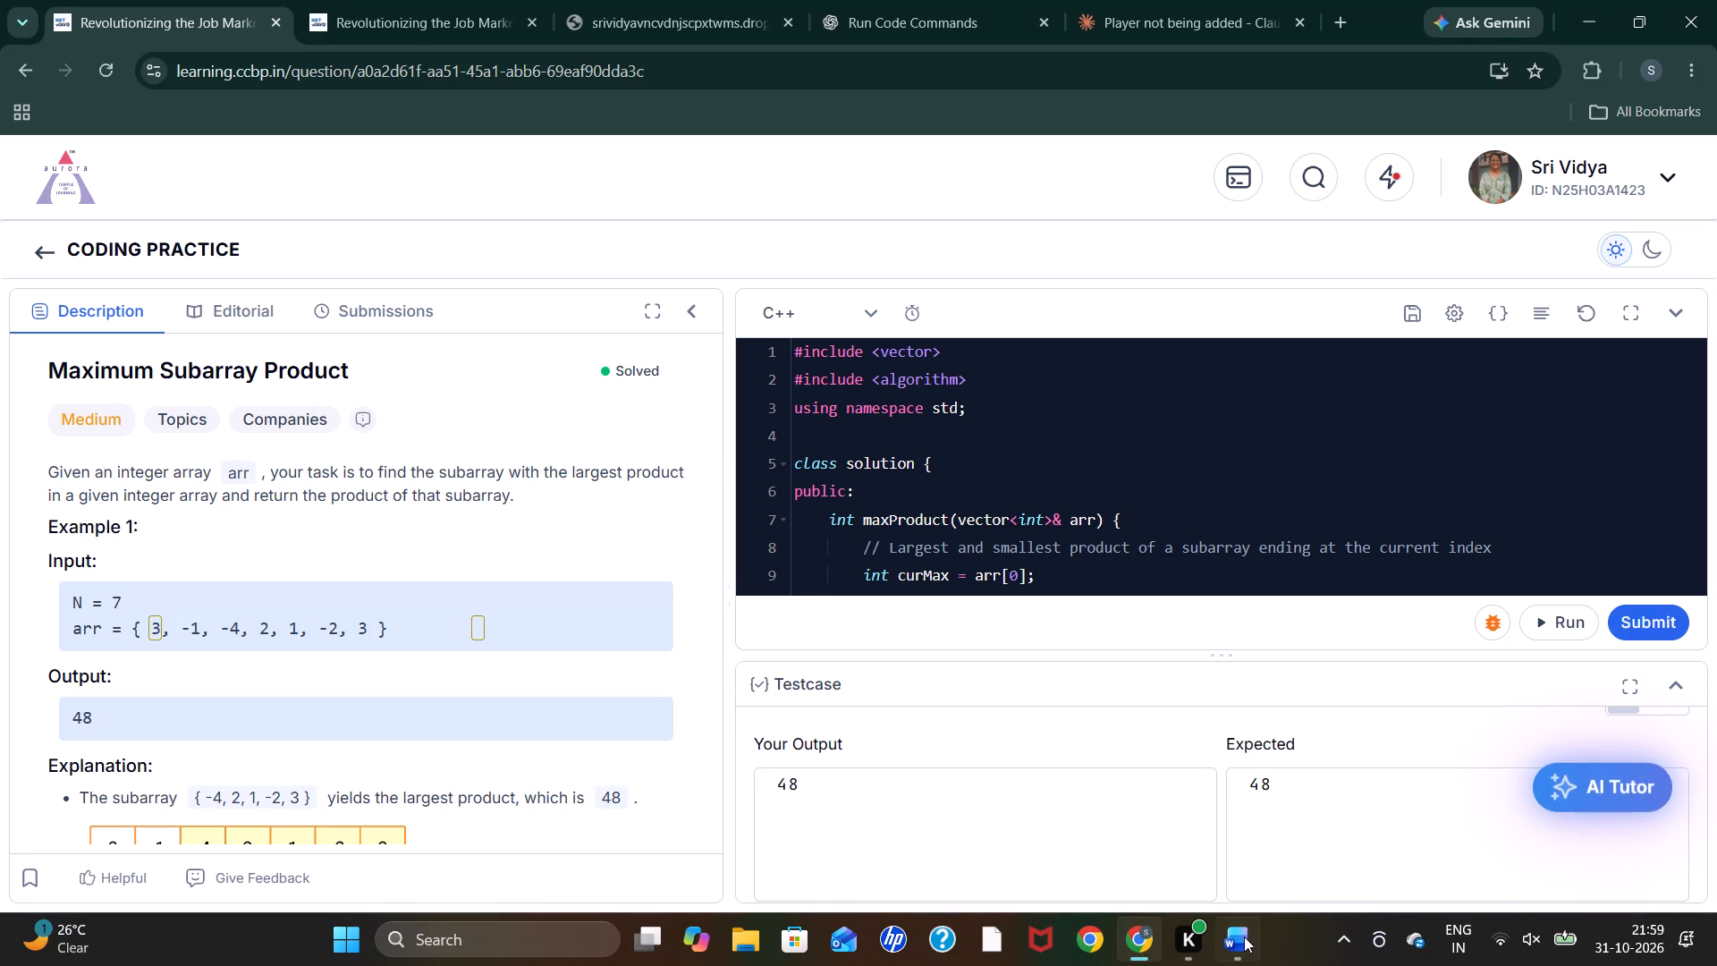
{"action": "left_click", "coordinate": [1243, 835]}
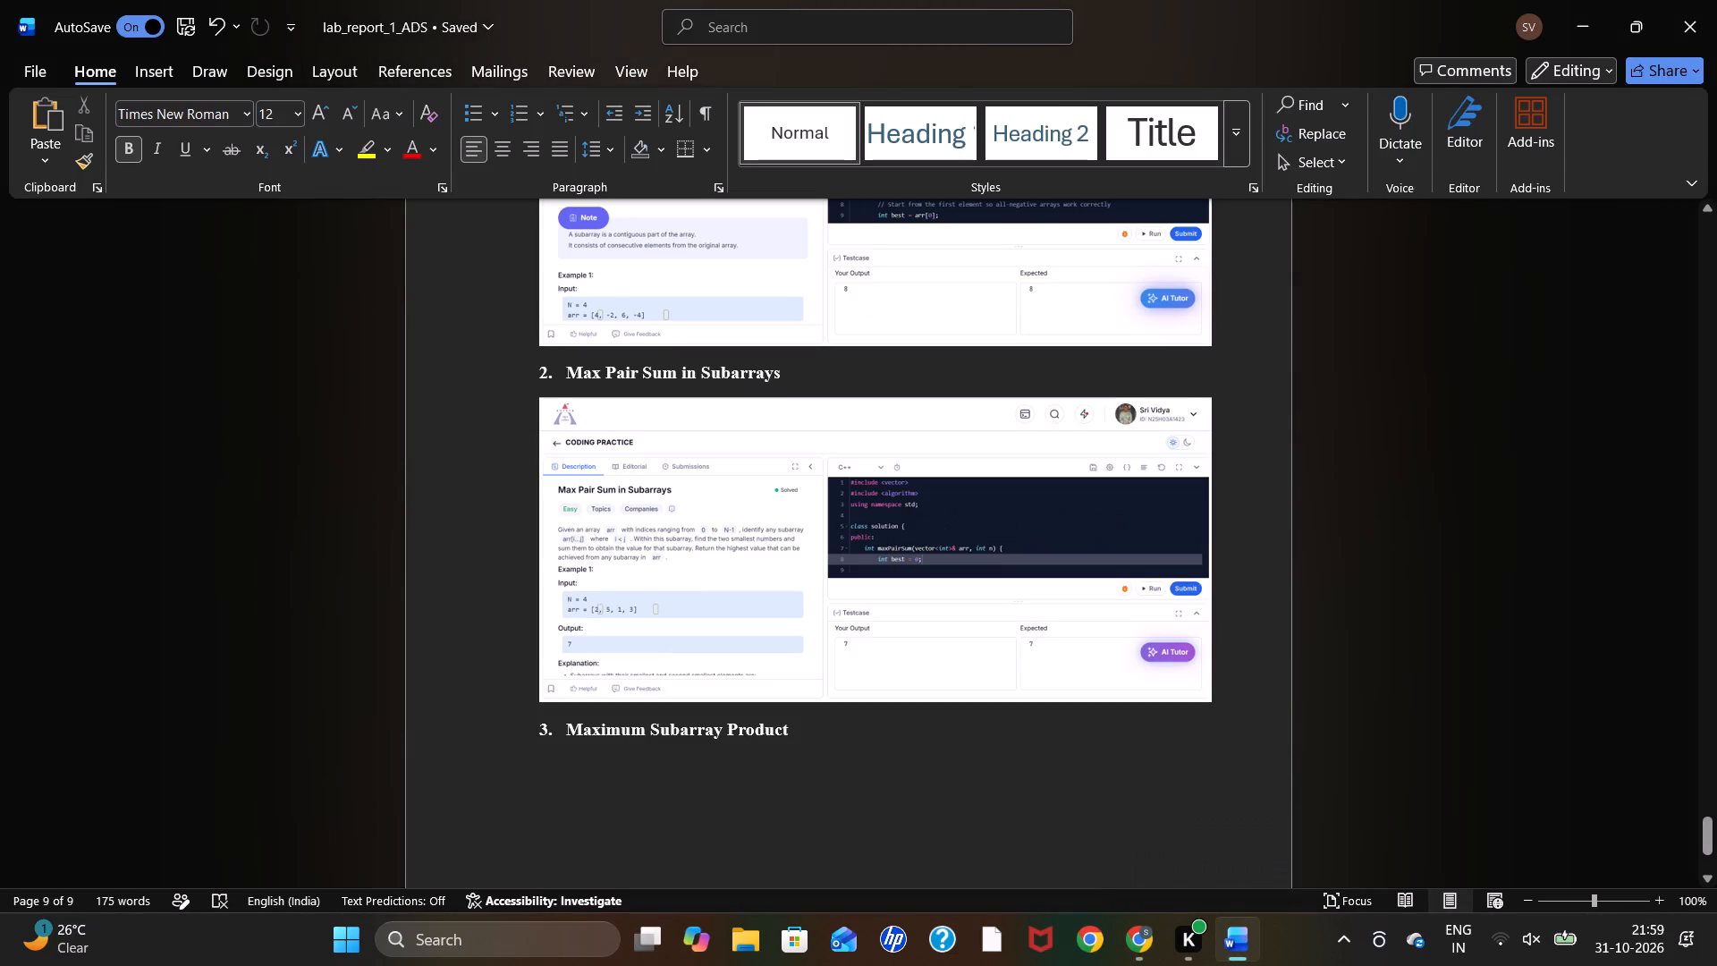
{"action": "key", "text": "ctrl+v"}
{"action": "scroll", "coordinate": [774, 804], "scroll_direction": "up", "scroll_amount": 2}
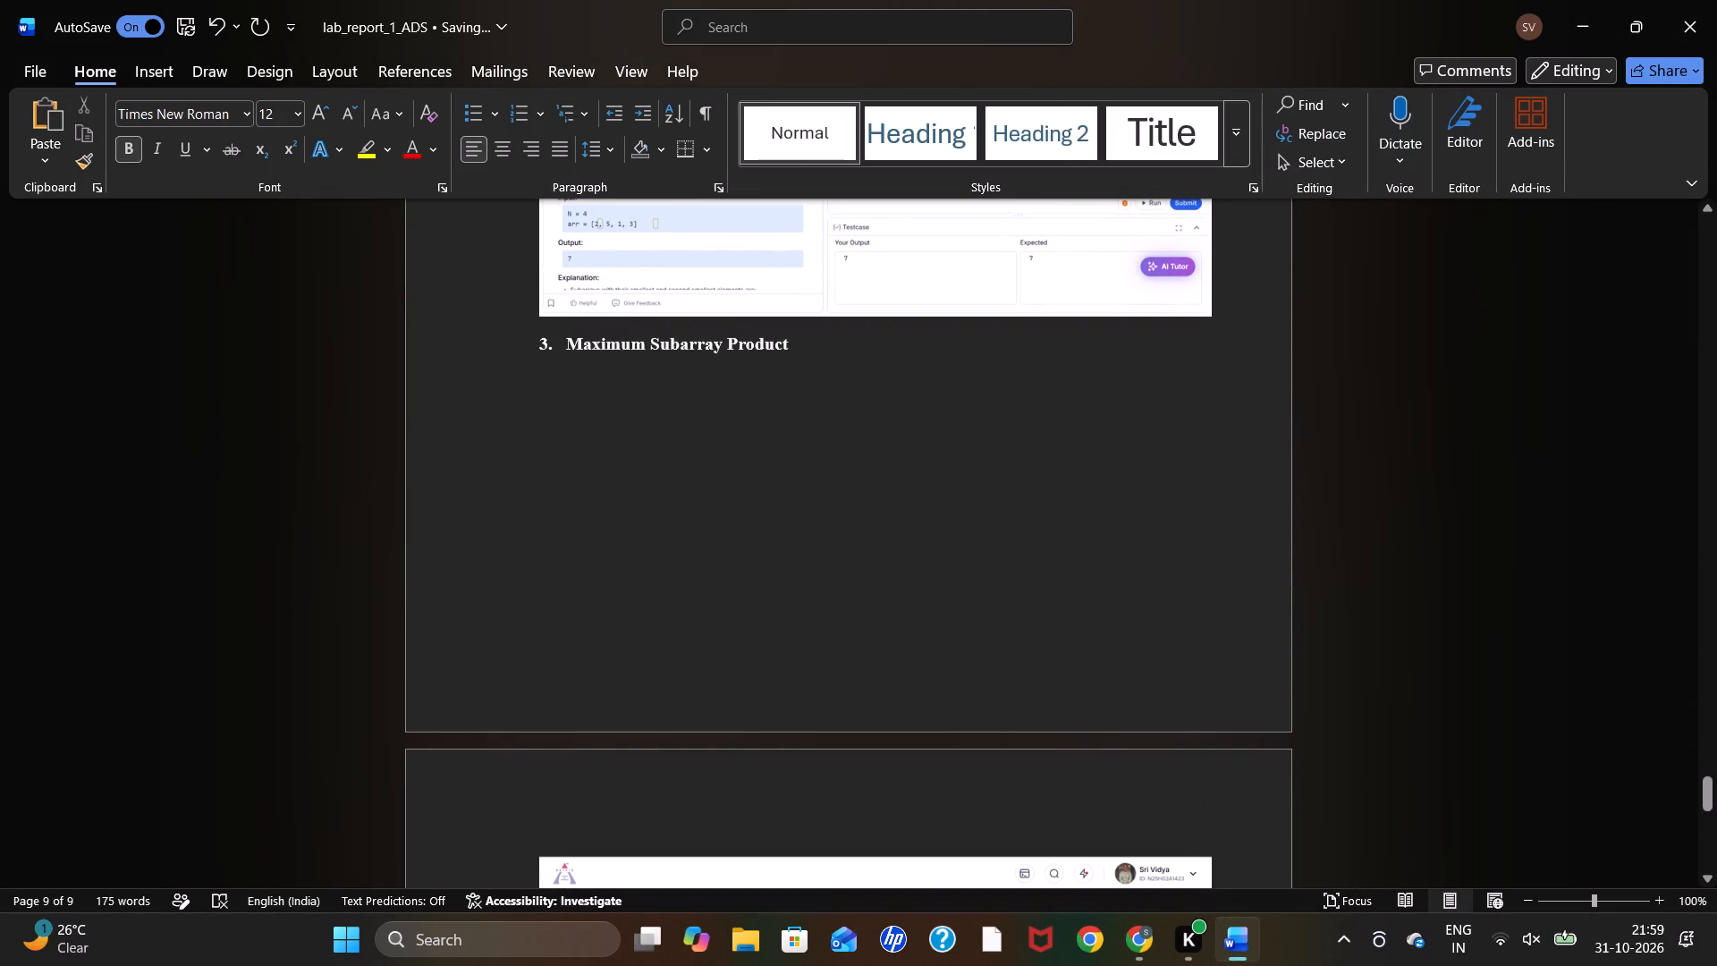
Move the Maximum Subarray Product title down to the next page, directly above its screenshot, and renumber it as 3.
{"action": "left_click", "coordinate": [541, 344]}
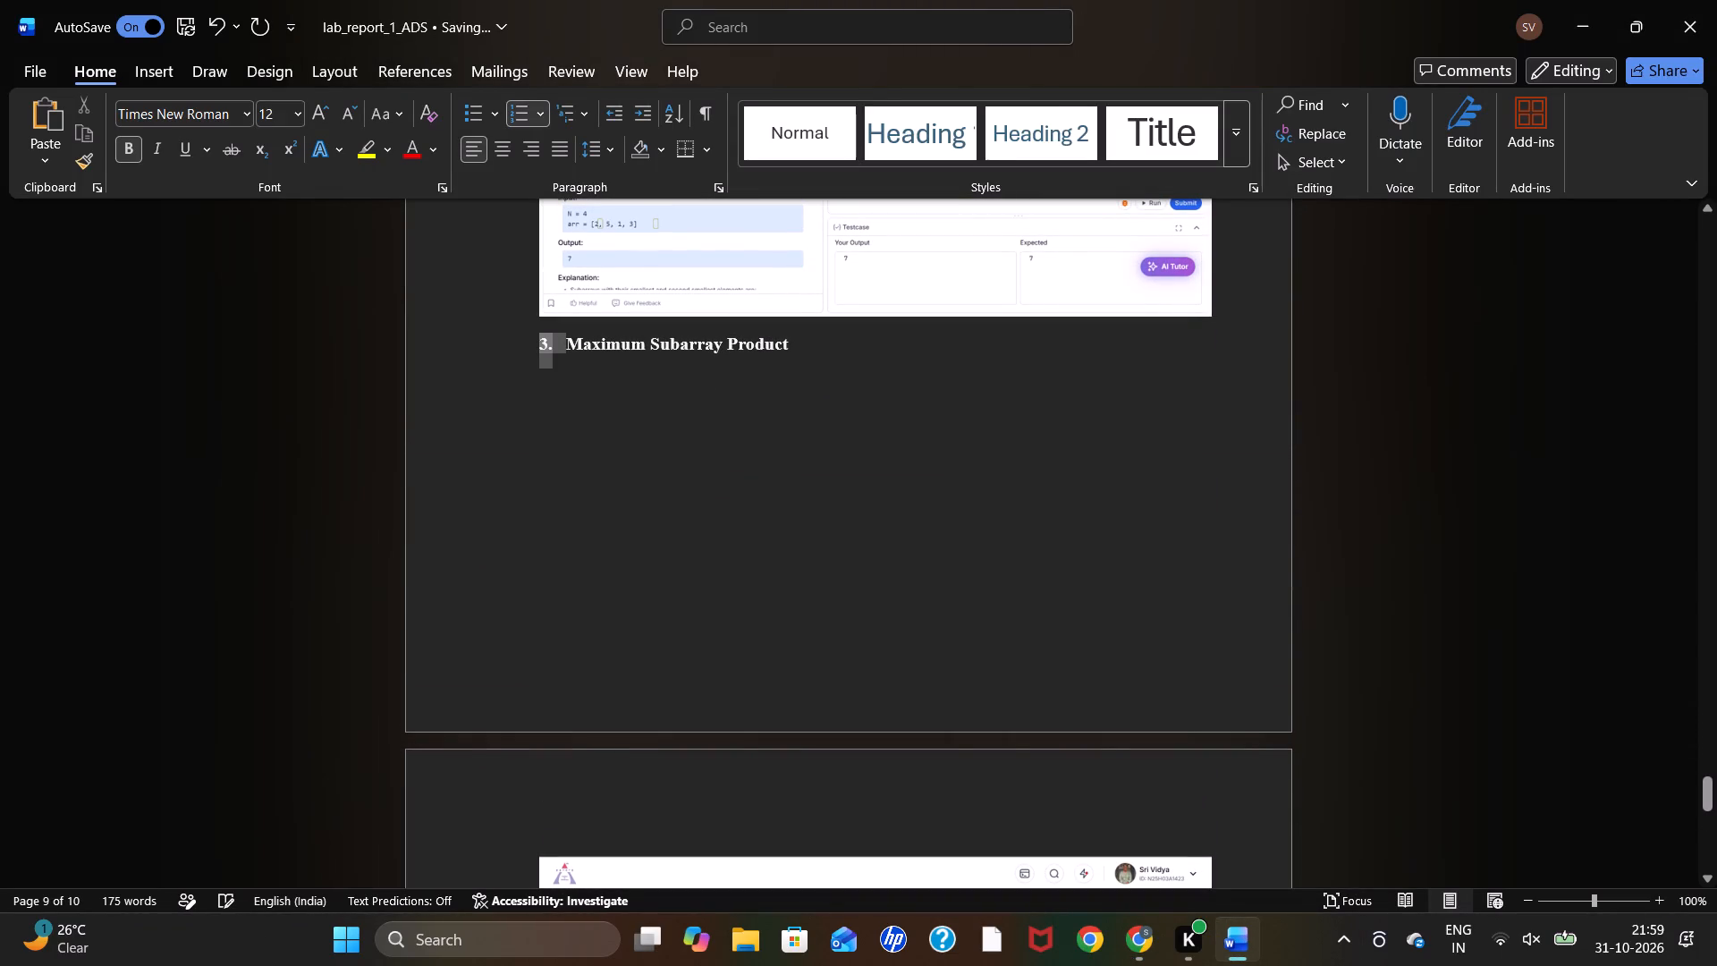
{"action": "key", "text": "Return"}
{"action": "key", "text": "Return"}
{"action": "key", "text": "Return"}
{"action": "key", "text": "Return"}
{"action": "key", "text": "Return"}
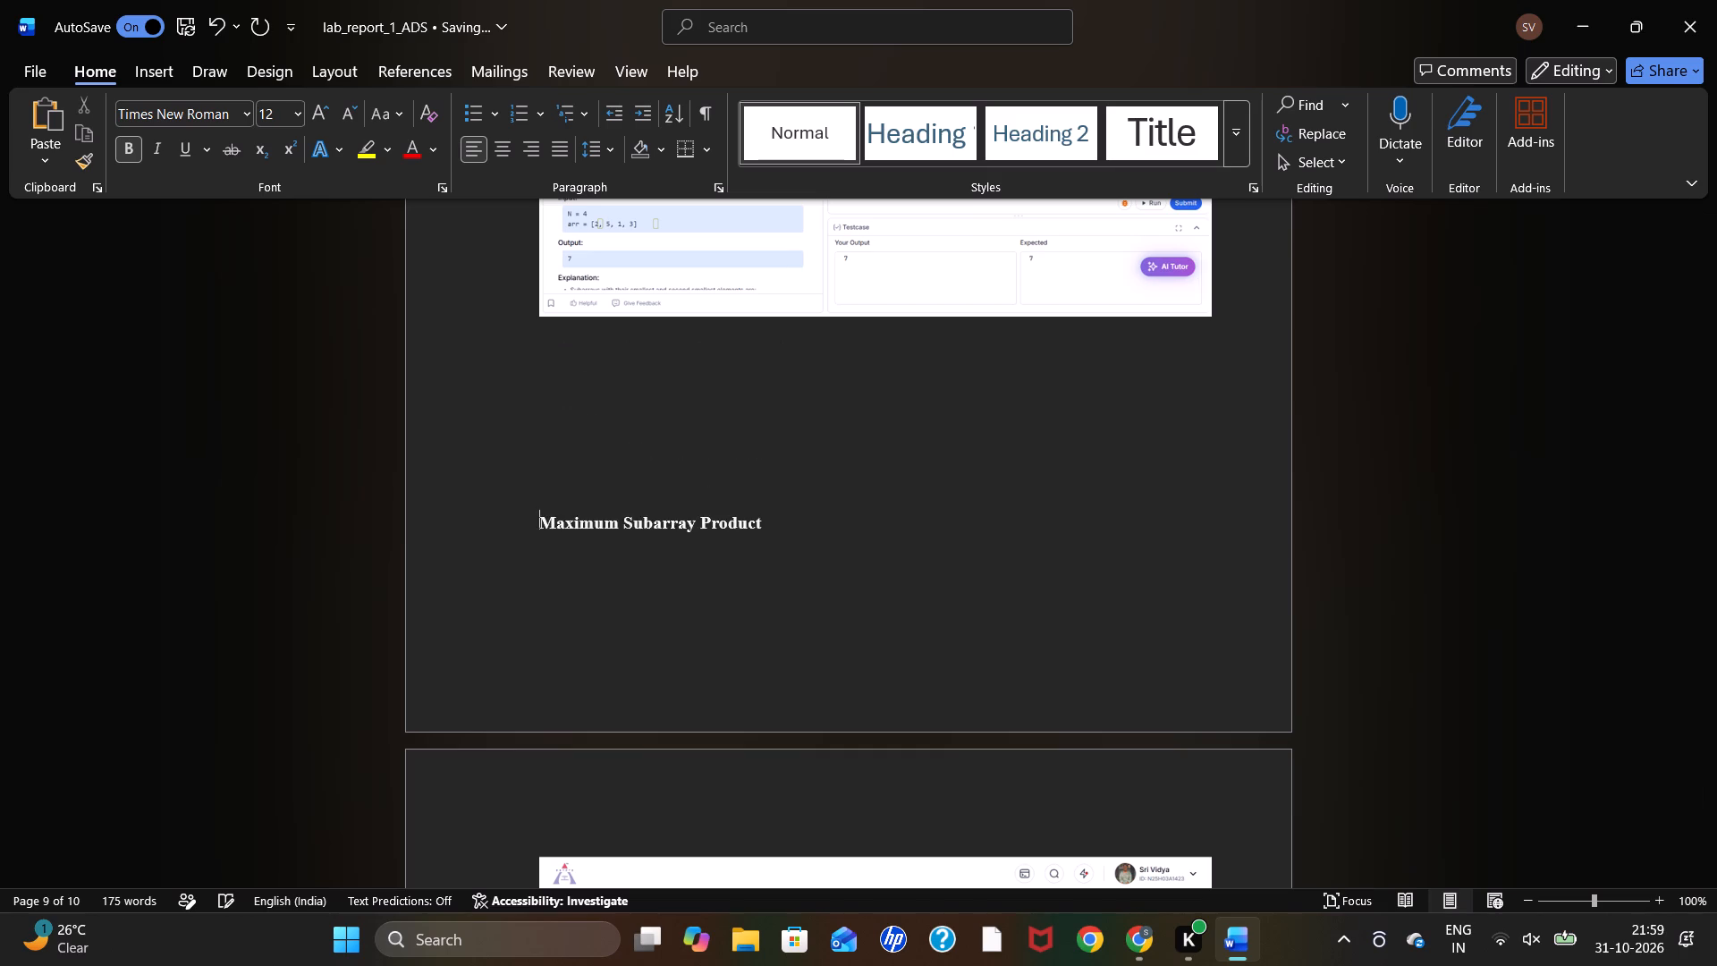
{"action": "key", "text": "Return"}
{"action": "key", "text": "Return"}
{"action": "key", "text": "Return"}
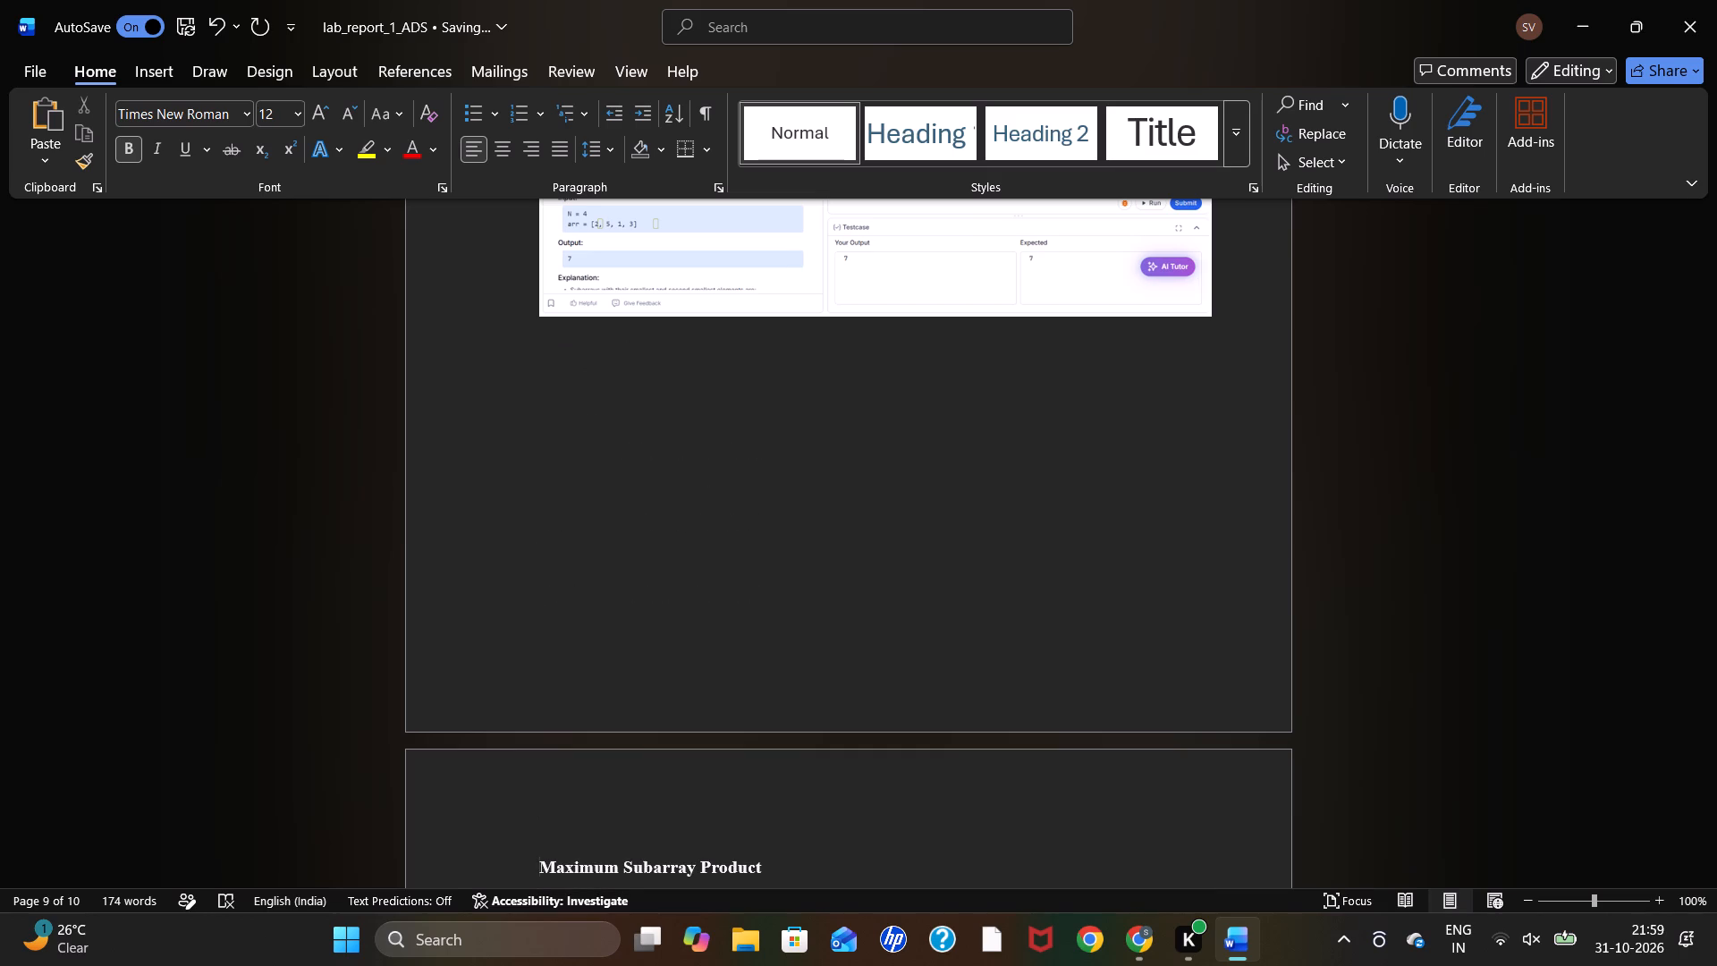
{"action": "key", "text": "3"}
{"action": "type", "text": "."}
{"action": "key", "text": "space"}
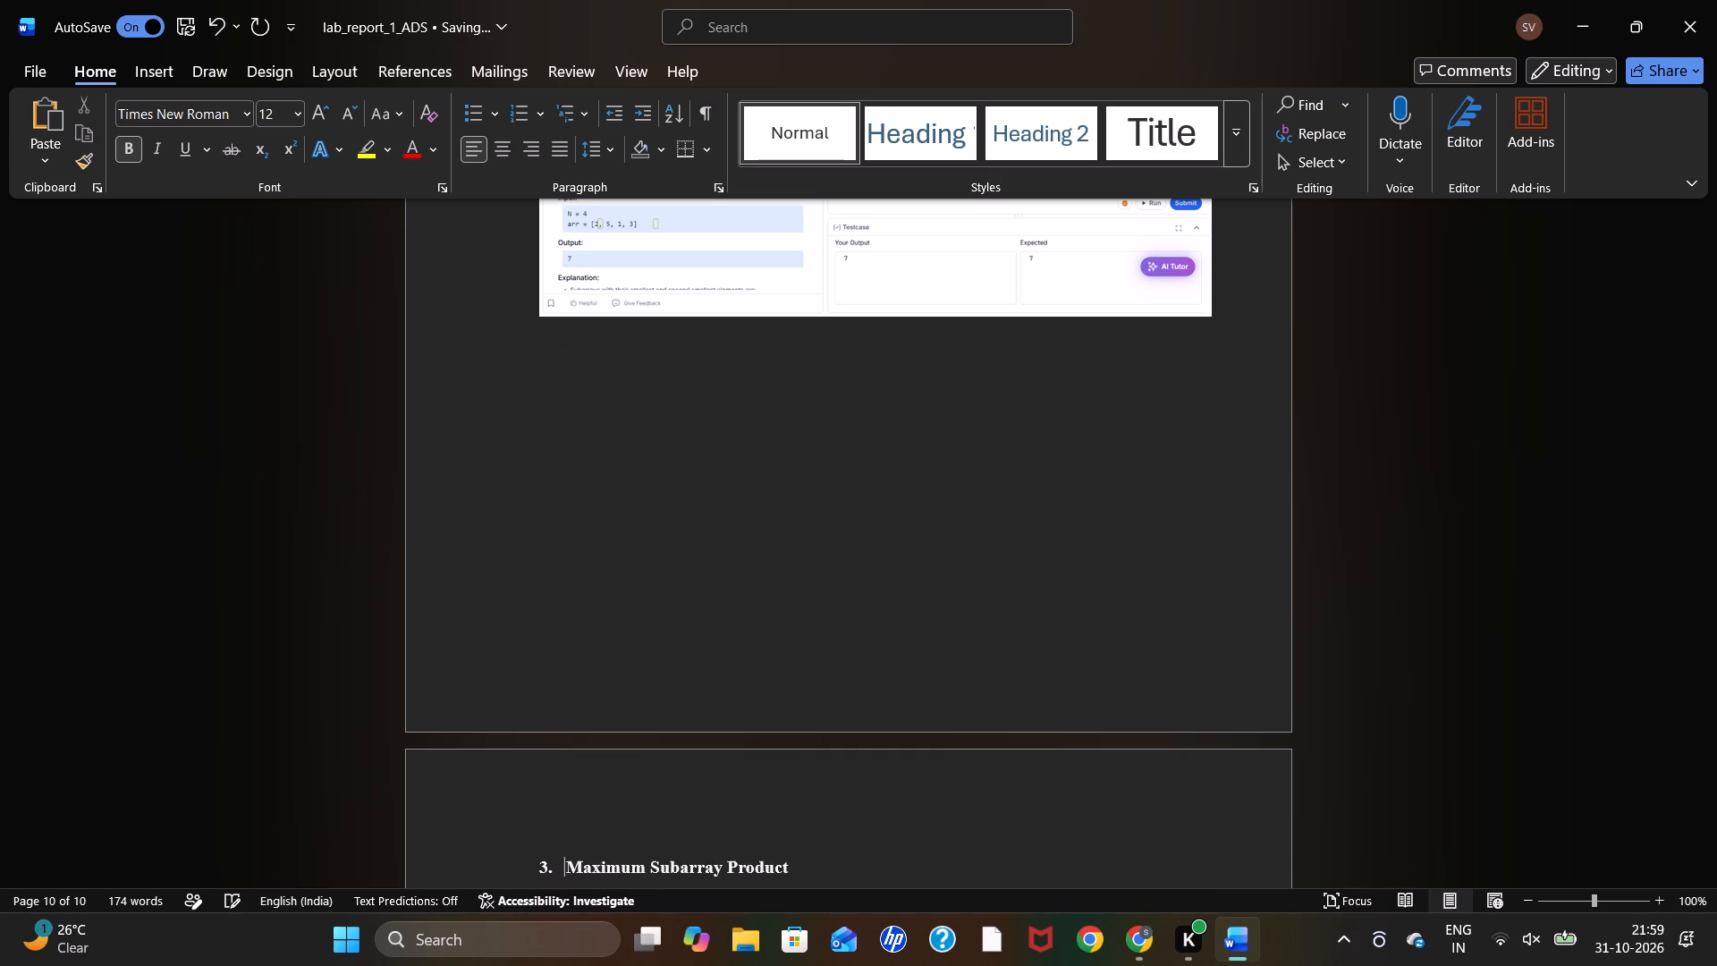
Add the heading "CODING PRACTISE – 6" on a new line below the Maximum Subarray Product screenshot.
{"action": "scroll", "coordinate": [612, 305], "scroll_direction": "down", "scroll_amount": 2}
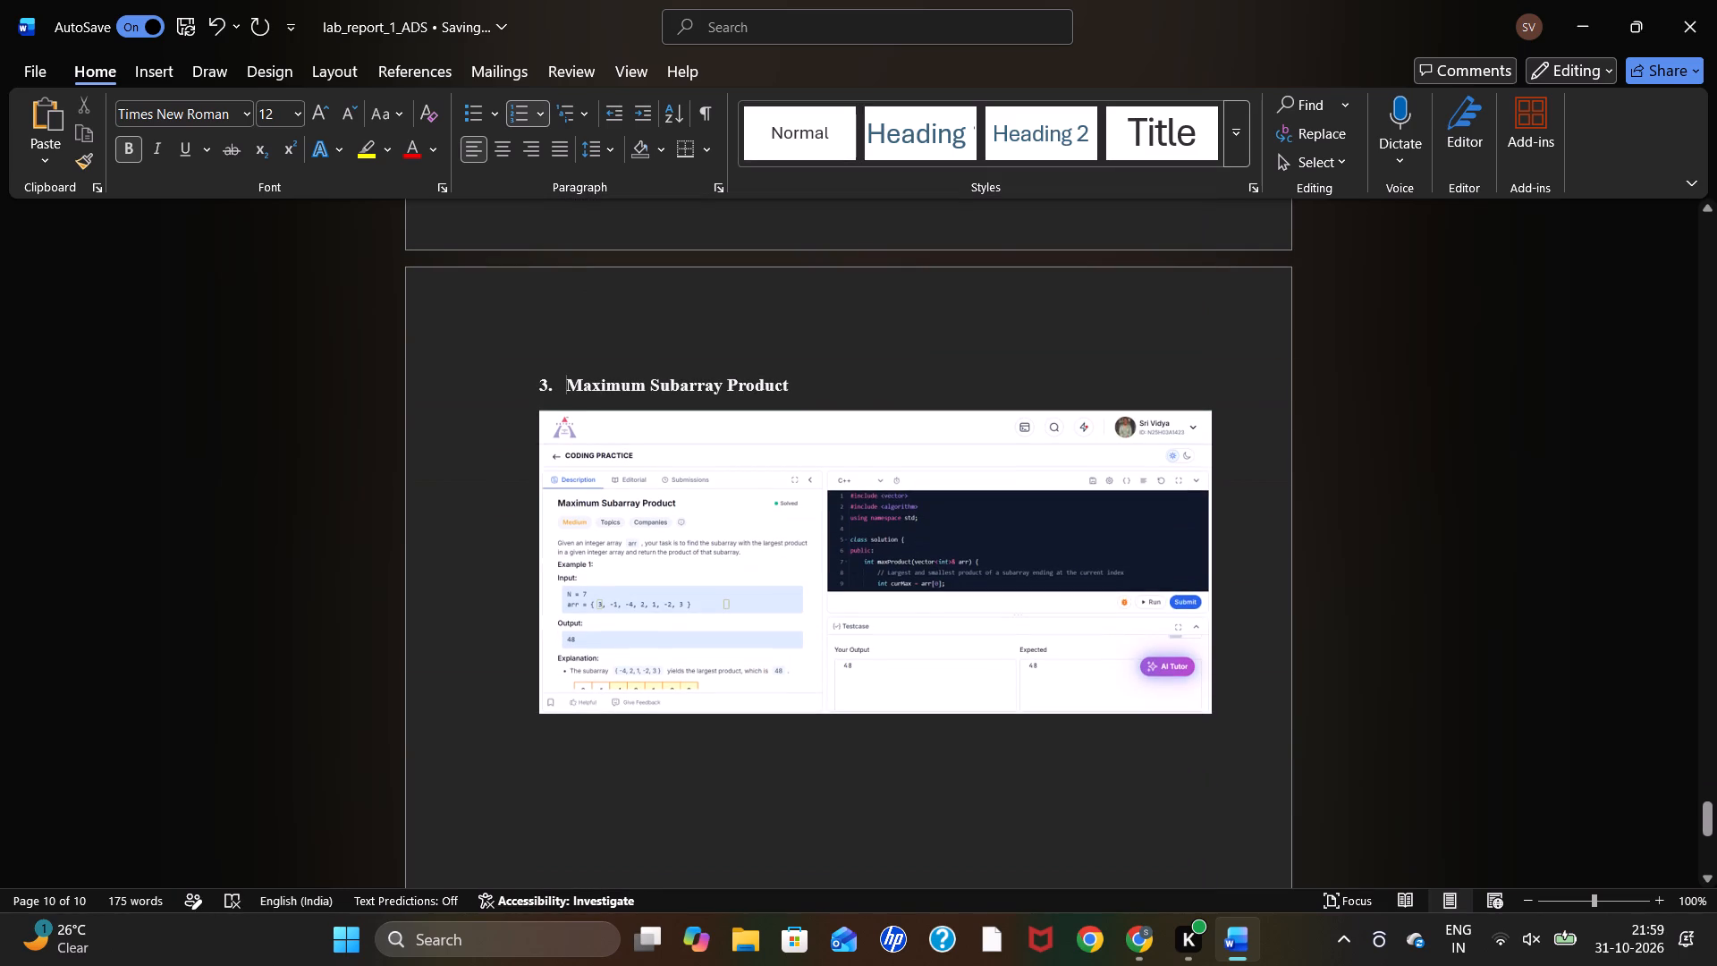
{"action": "left_click", "coordinate": [1229, 726]}
{"action": "key", "text": "Return"}
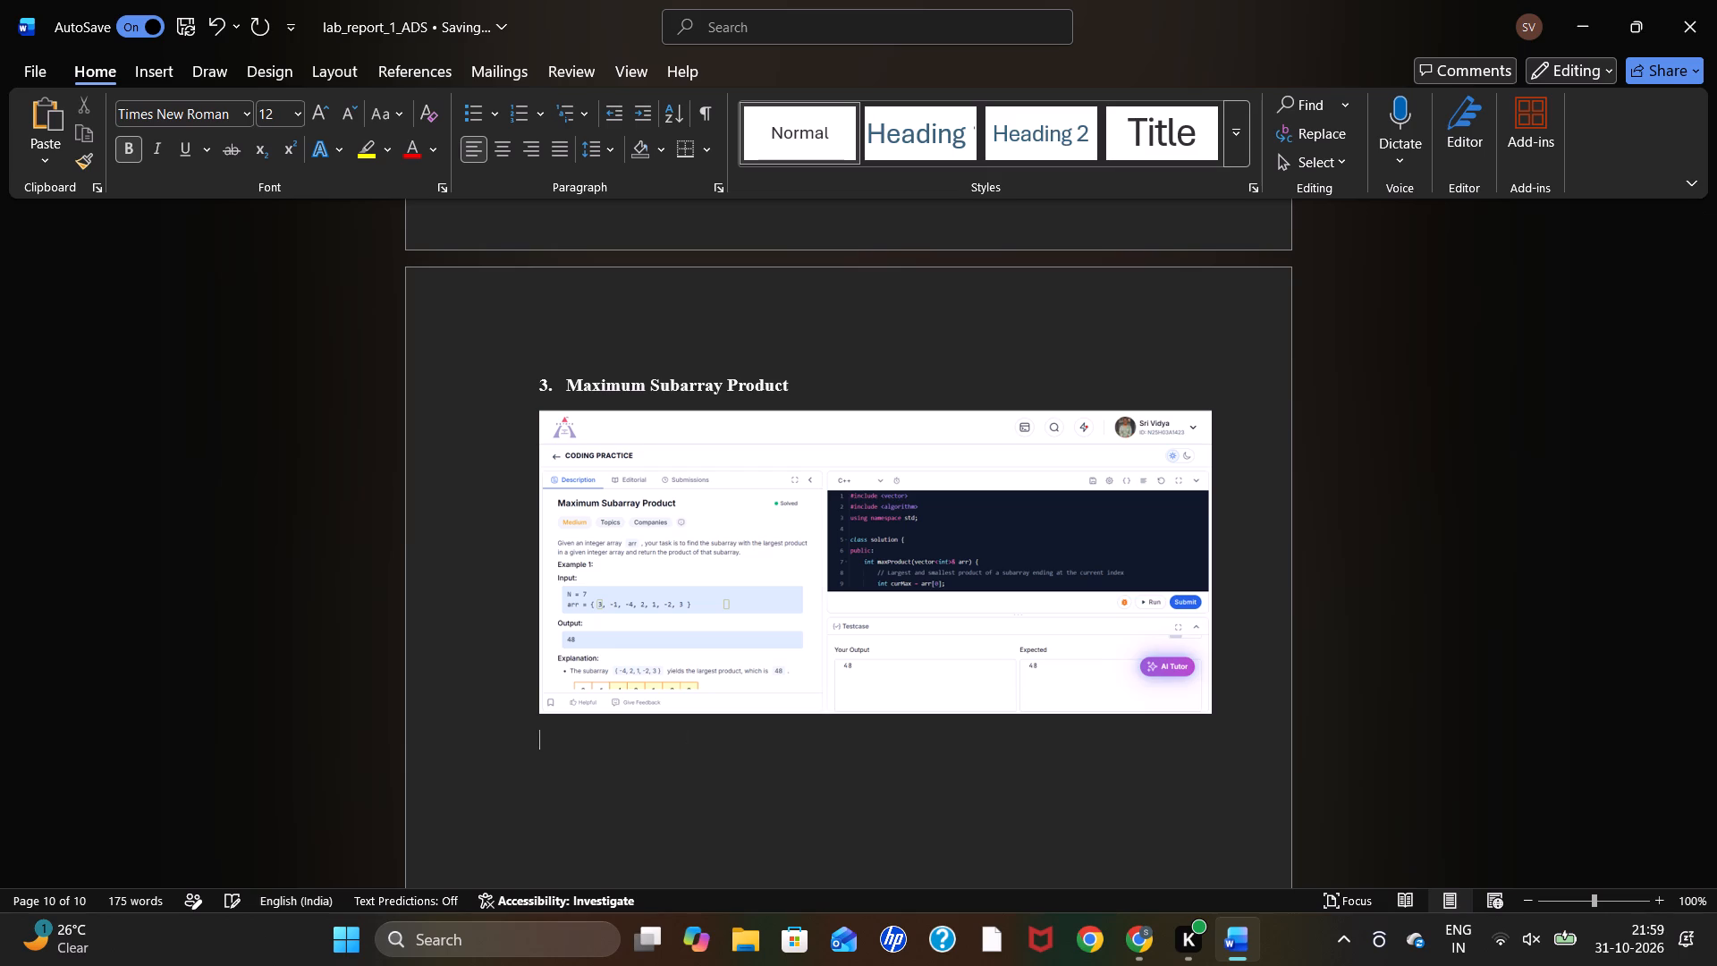
{"action": "scroll", "coordinate": [1283, 472], "scroll_direction": "up", "scroll_amount": 4}
{"action": "scroll", "coordinate": [991, 492], "scroll_direction": "up", "scroll_amount": 2}
{"action": "scroll", "coordinate": [991, 492], "scroll_direction": "down", "scroll_amount": 4}
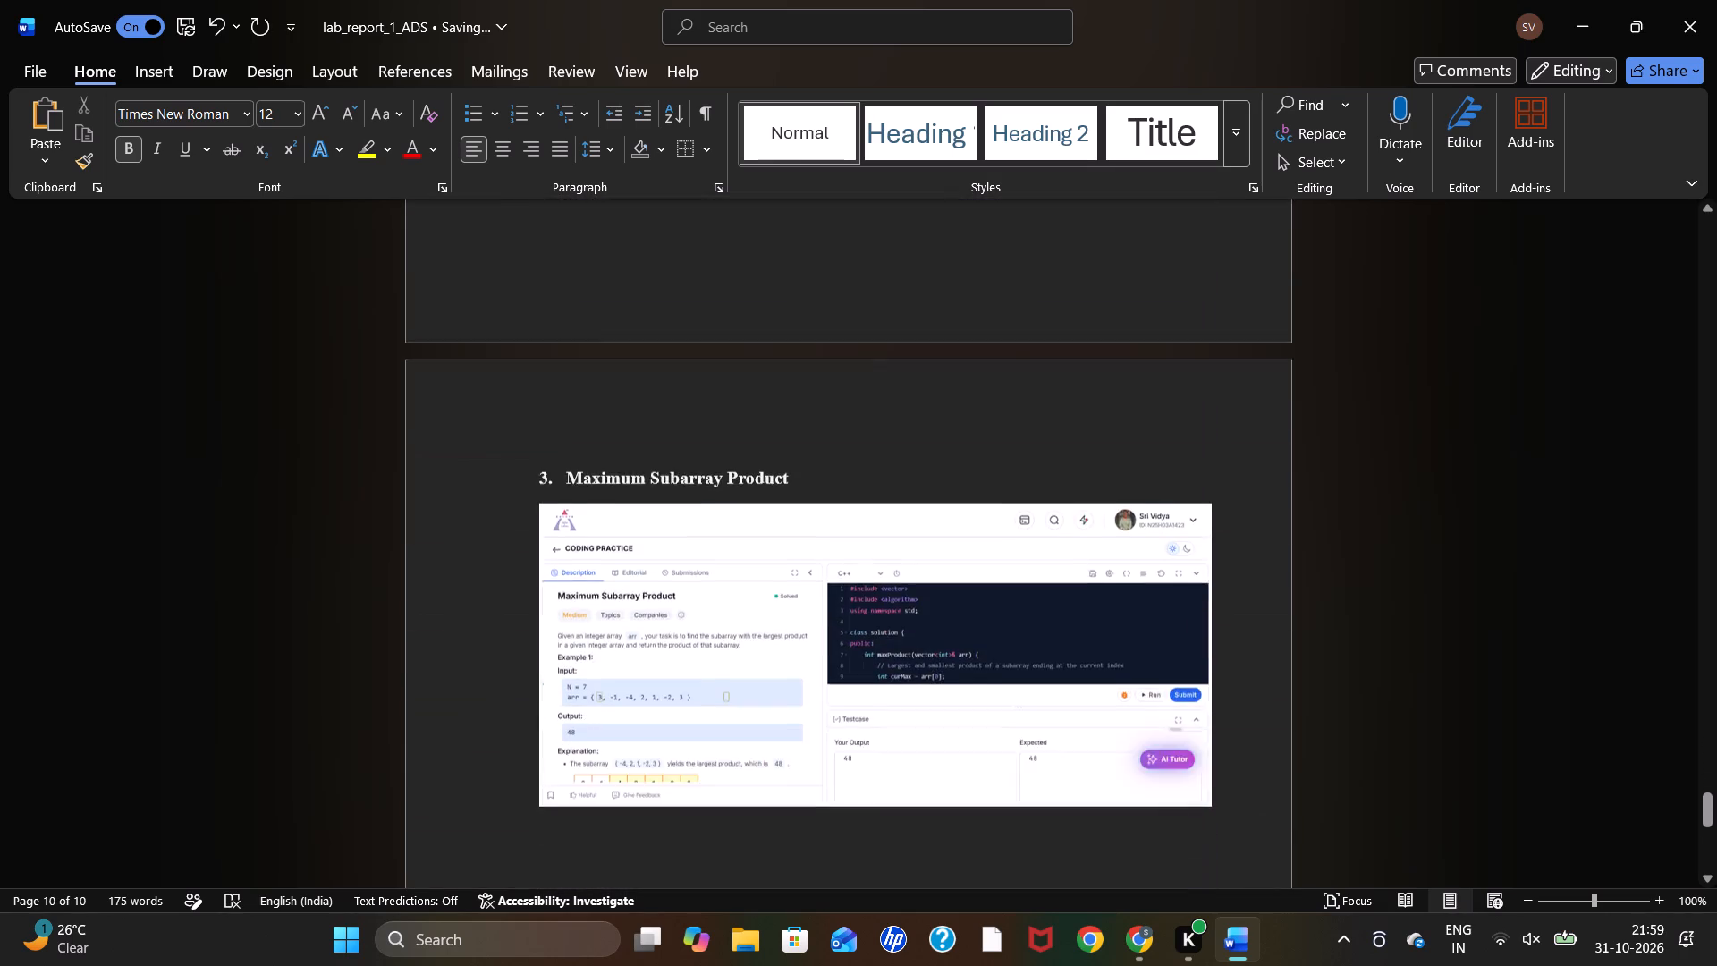
{"action": "scroll", "coordinate": [991, 492], "scroll_direction": "up", "scroll_amount": 1}
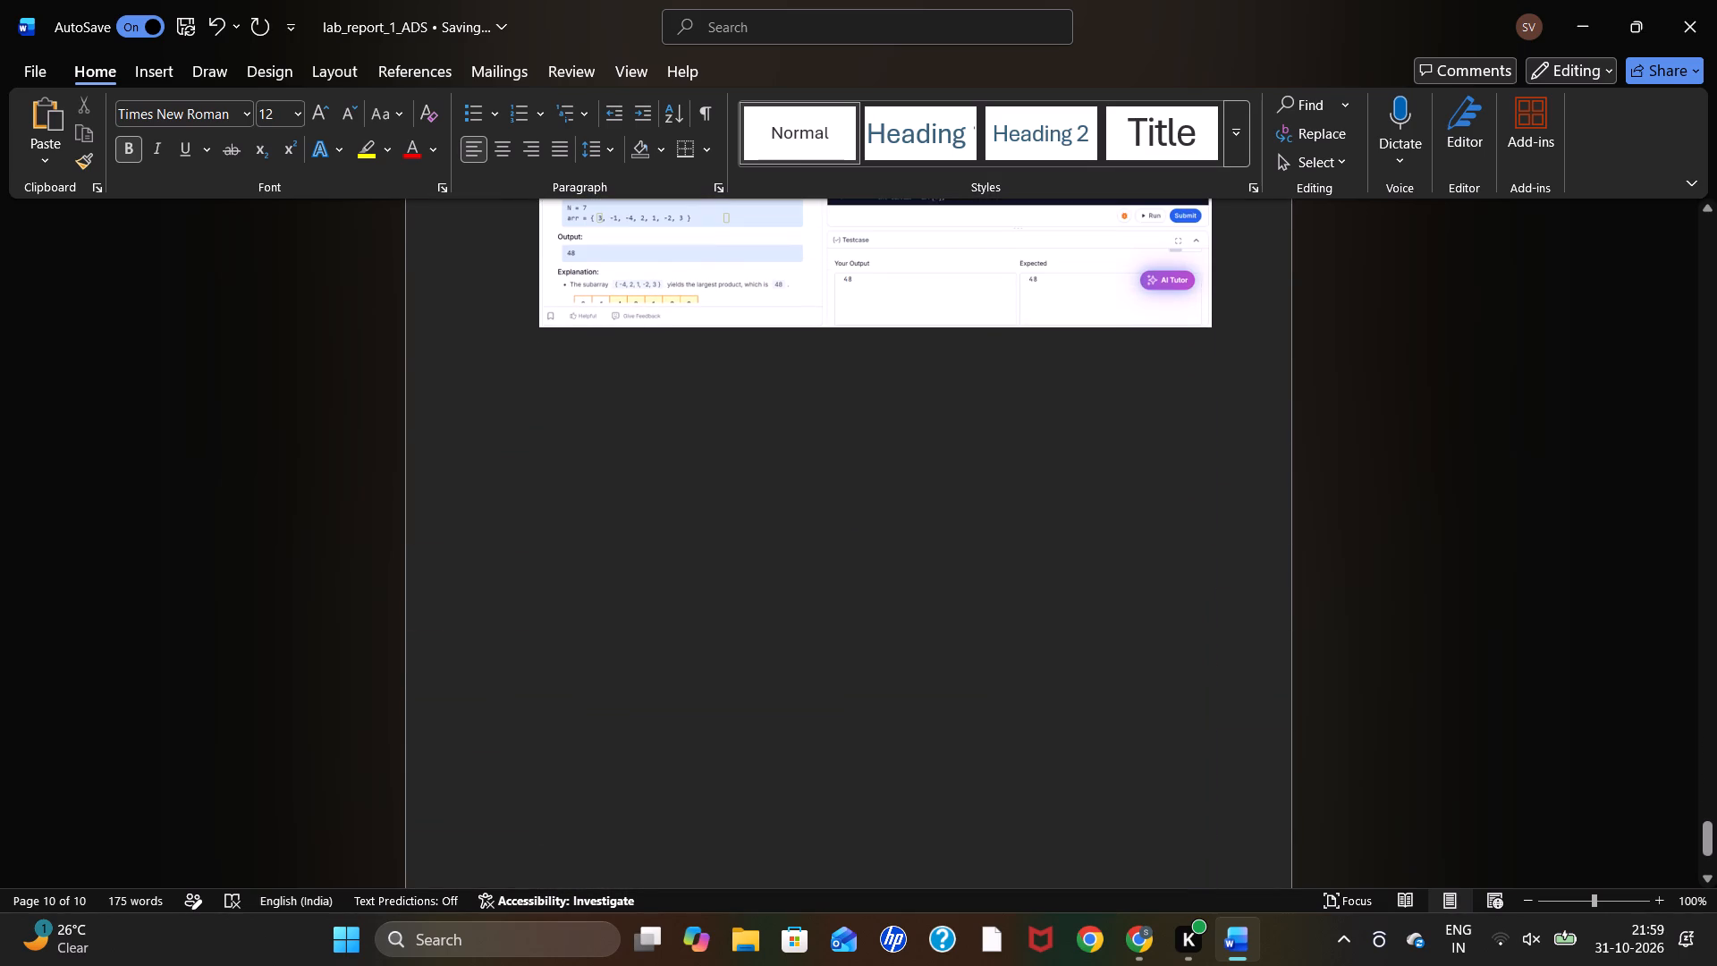
{"action": "type", "text": "CODING PRACTISE"}
{"action": "key", "text": "space"}
{"action": "type", "text": "-"}
{"action": "key", "text": "space"}
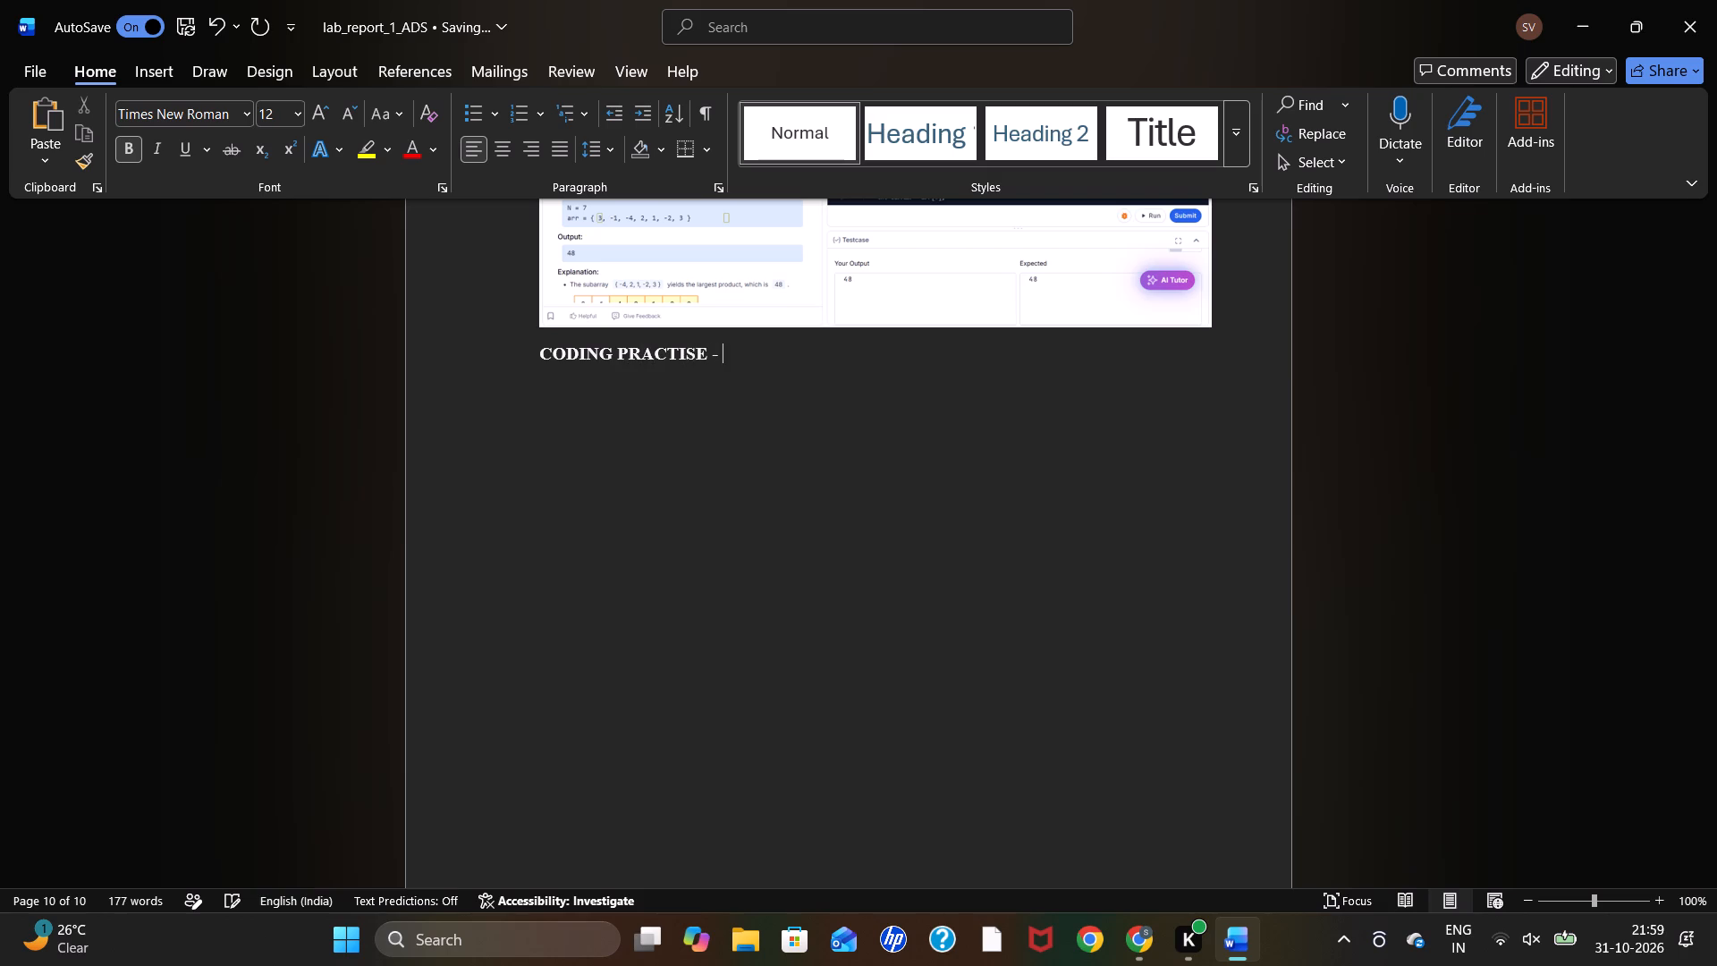
{"action": "type", "text": "6"}
{"action": "key", "text": "space"}
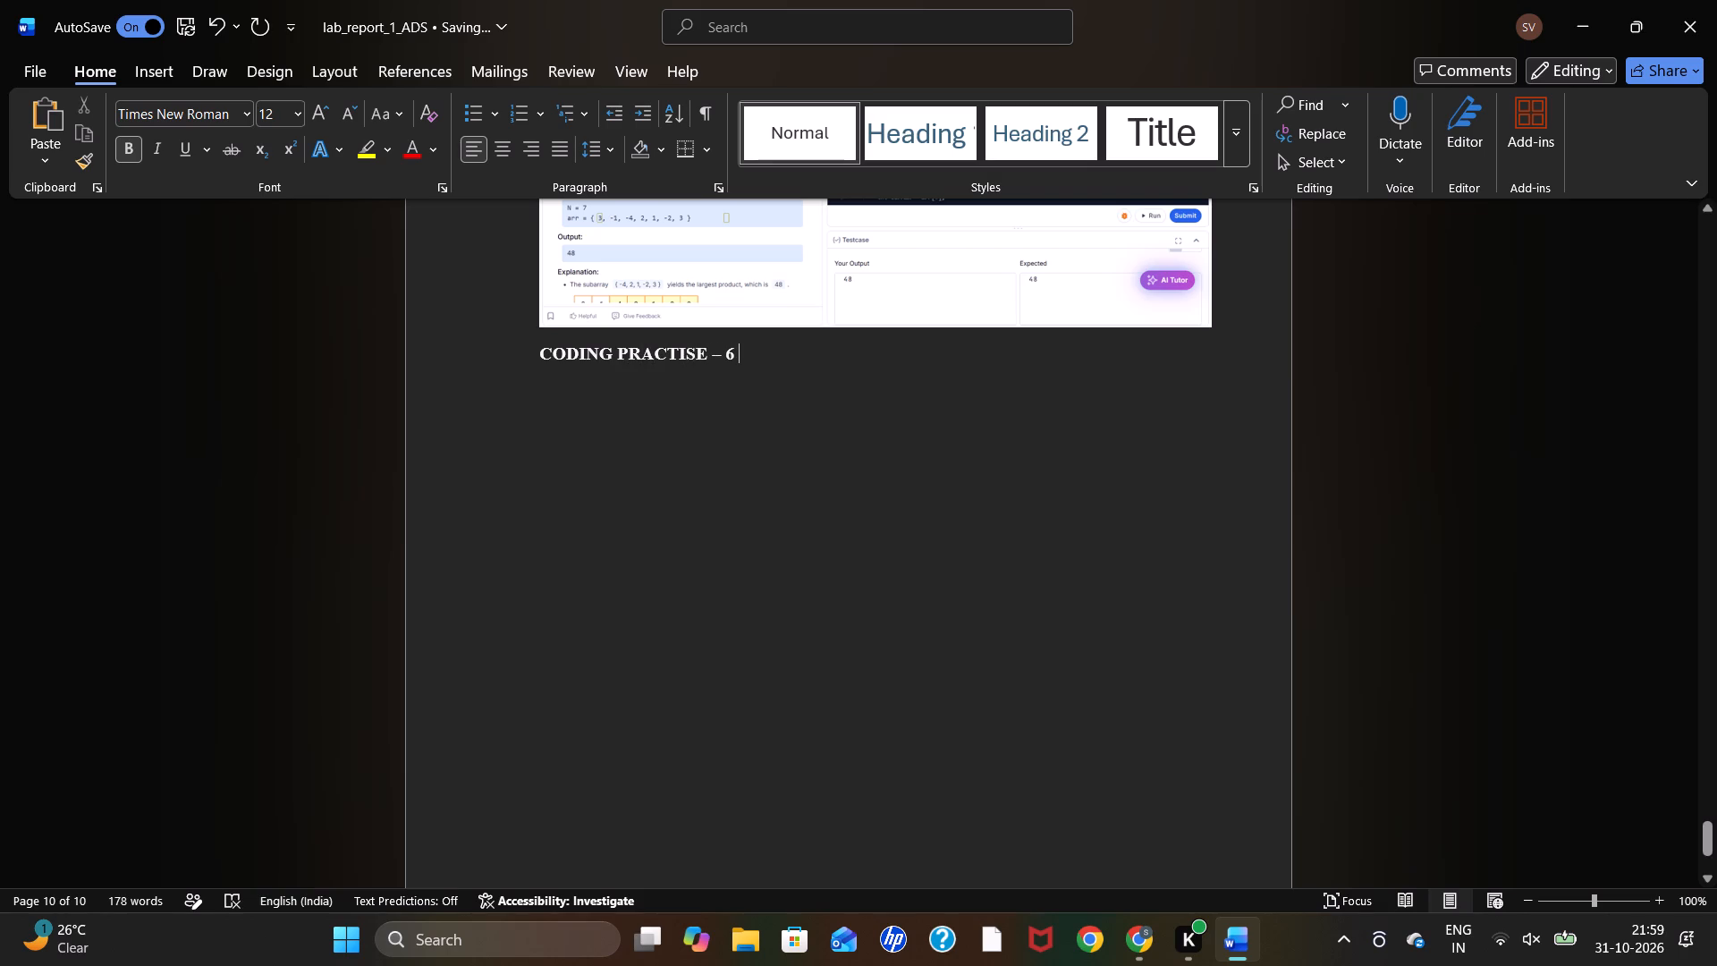
In Chrome, leave the Maximum Subarray Product problem and open the Coding Practice set that follows MCQ Practice | Two Sum in Module I.
{"action": "left_click", "coordinate": [1139, 848]}
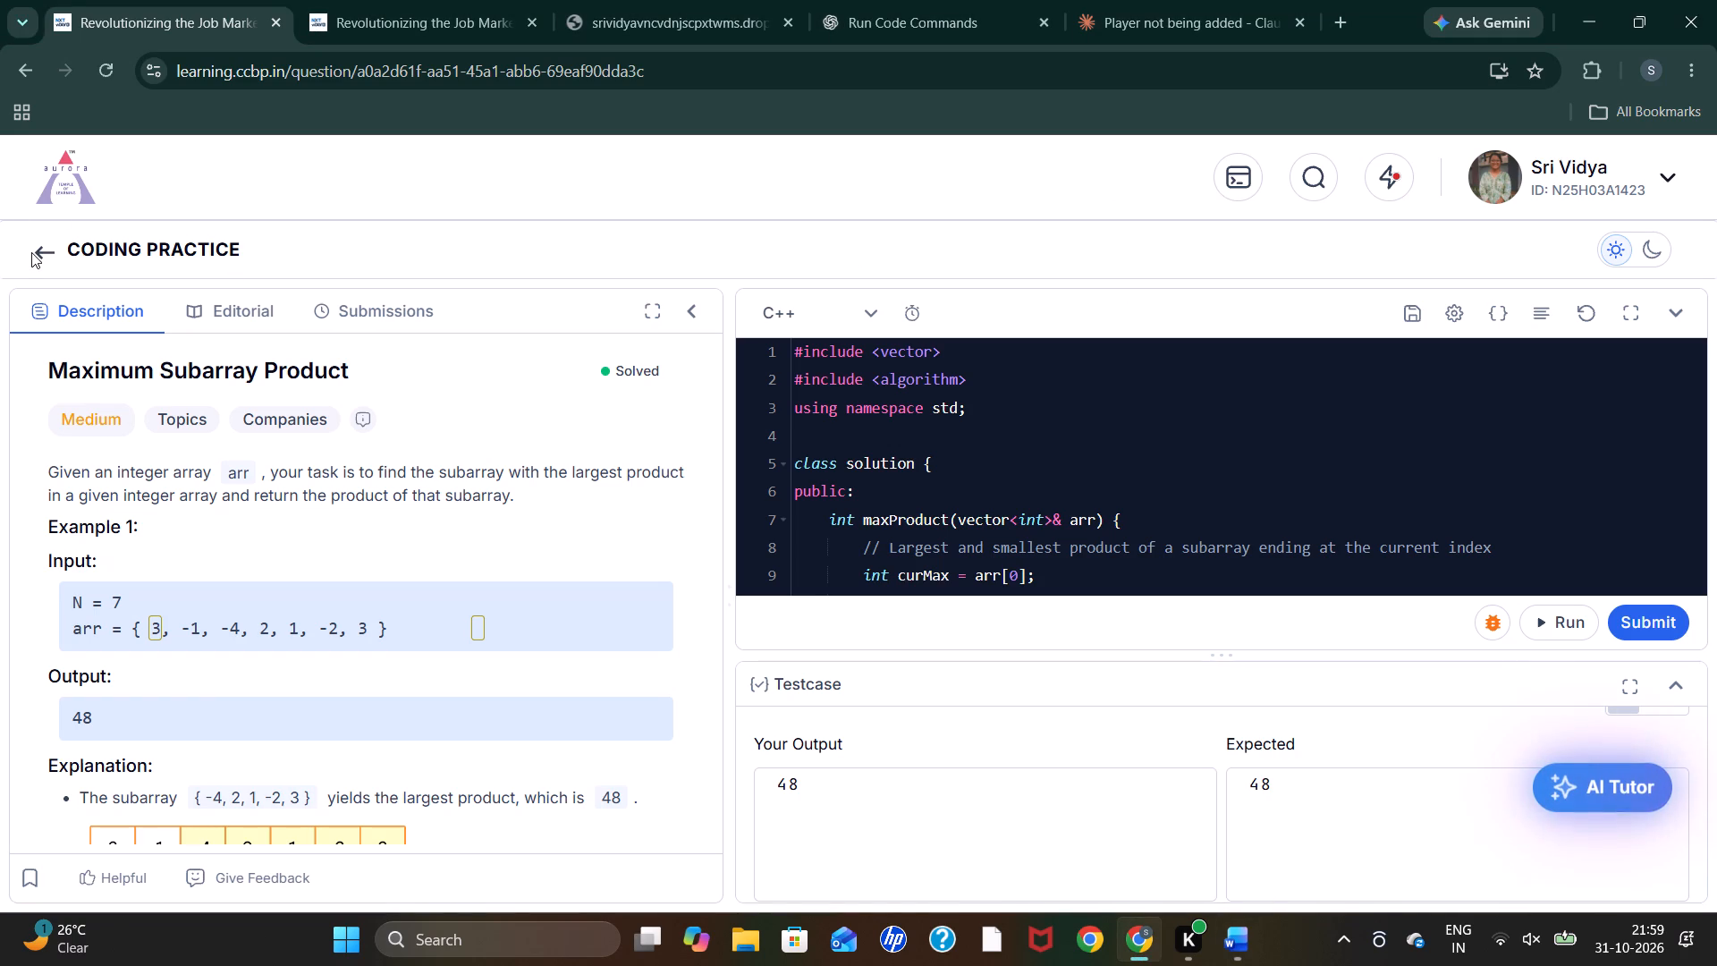
{"action": "left_click", "coordinate": [31, 252]}
{"action": "left_click", "coordinate": [38, 252]}
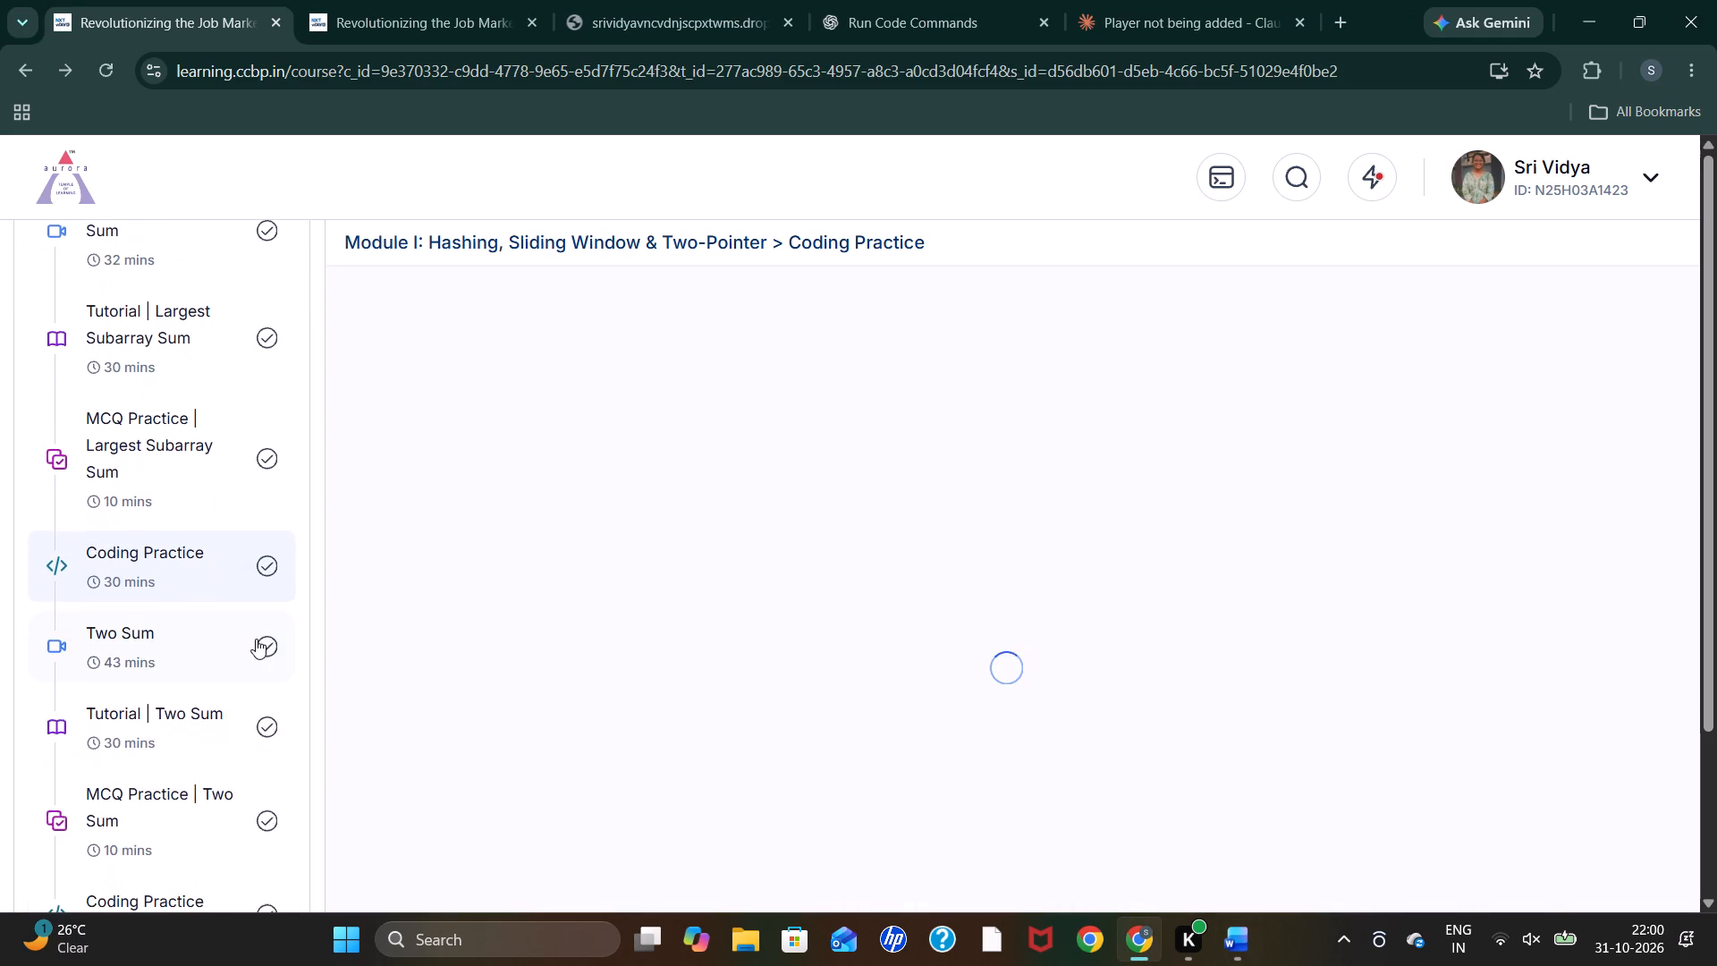
{"action": "scroll", "coordinate": [262, 614], "scroll_direction": "down", "scroll_amount": 2}
{"action": "left_click", "coordinate": [165, 692]}
{"action": "scroll", "coordinate": [165, 692], "scroll_direction": "down", "scroll_amount": 1}
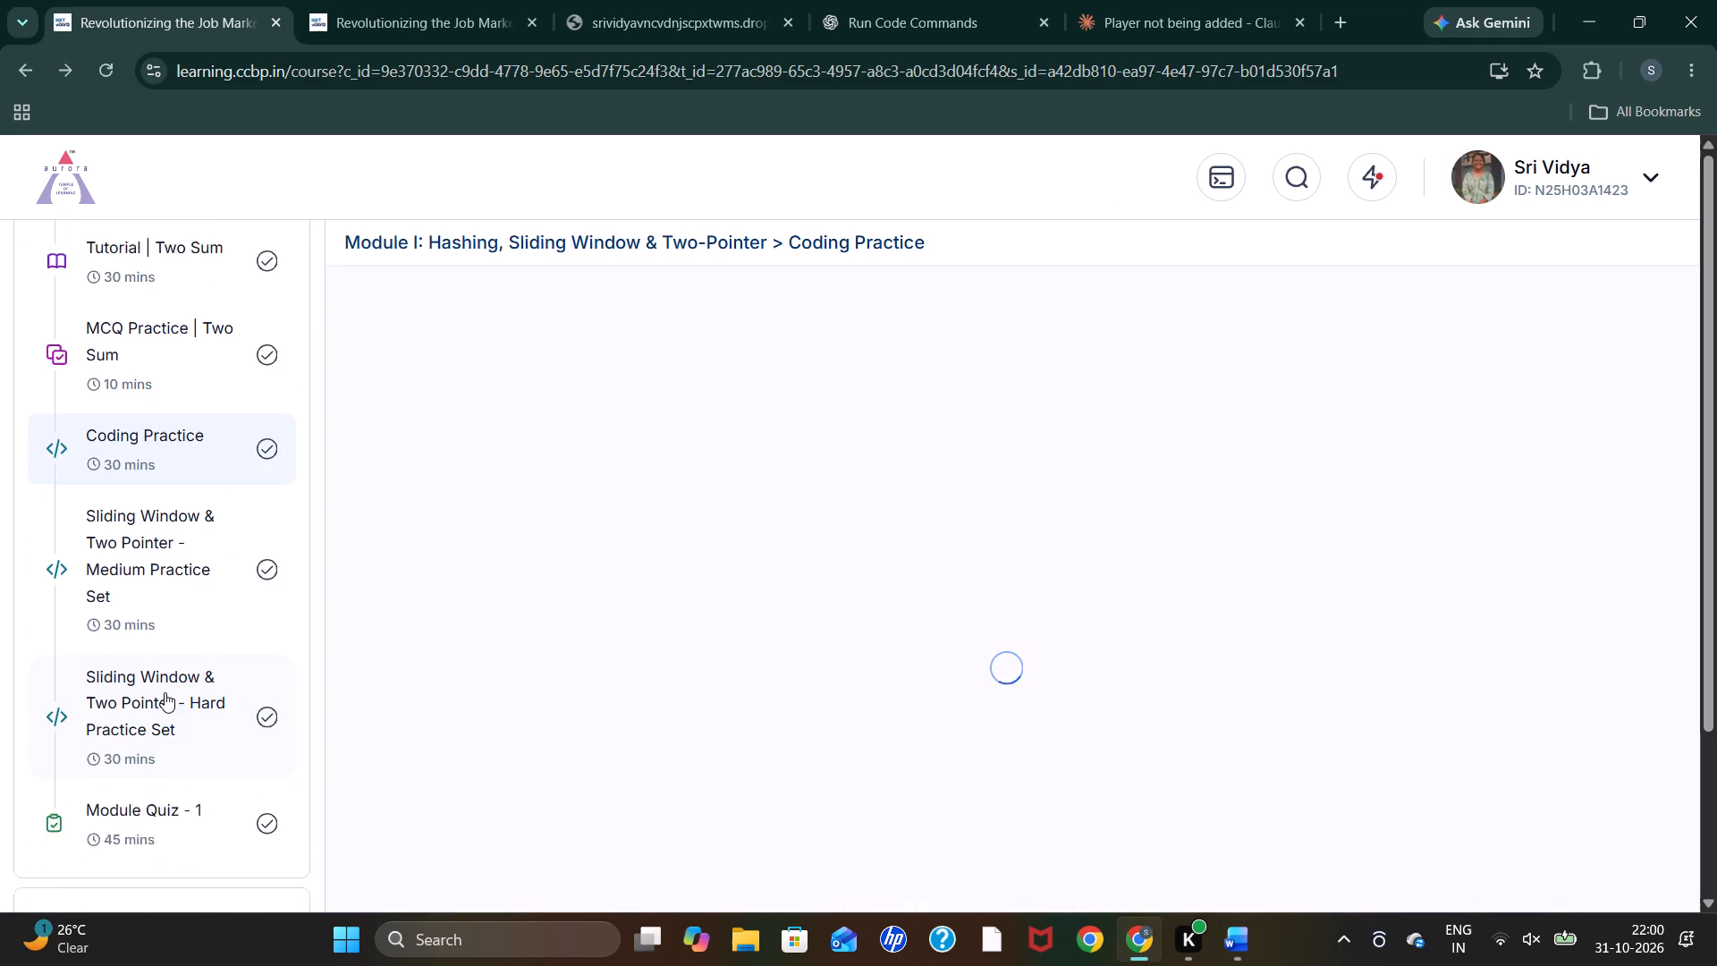
{"action": "scroll", "coordinate": [165, 692], "scroll_direction": "down", "scroll_amount": 1}
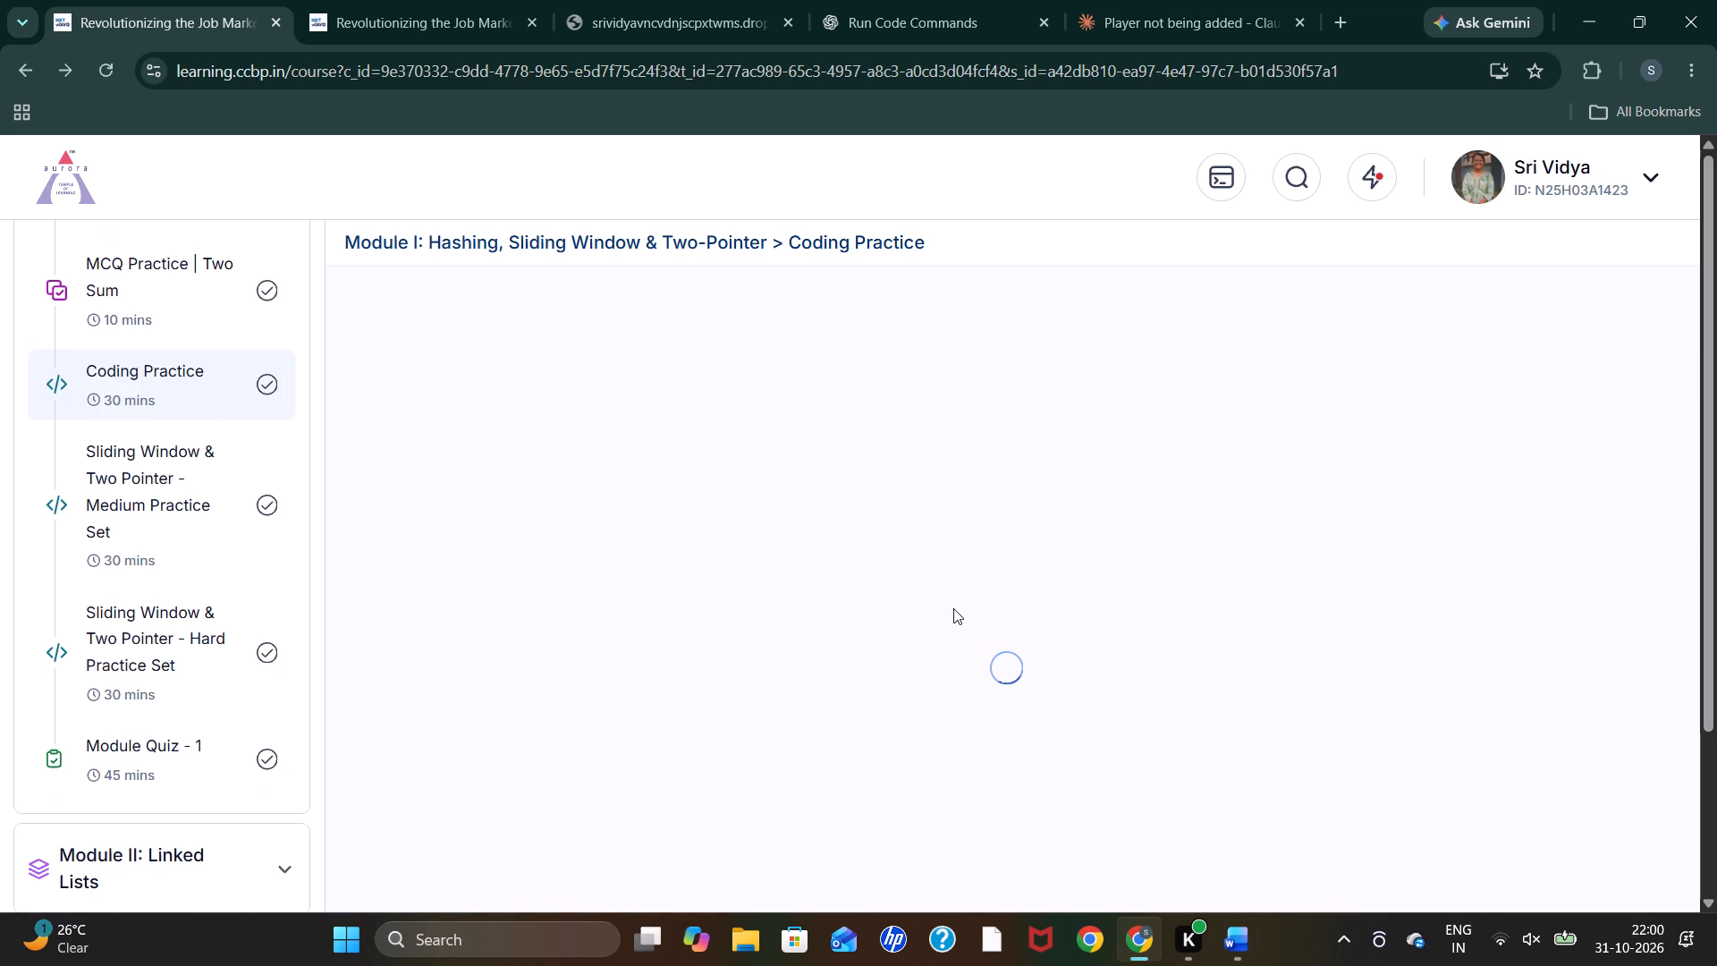
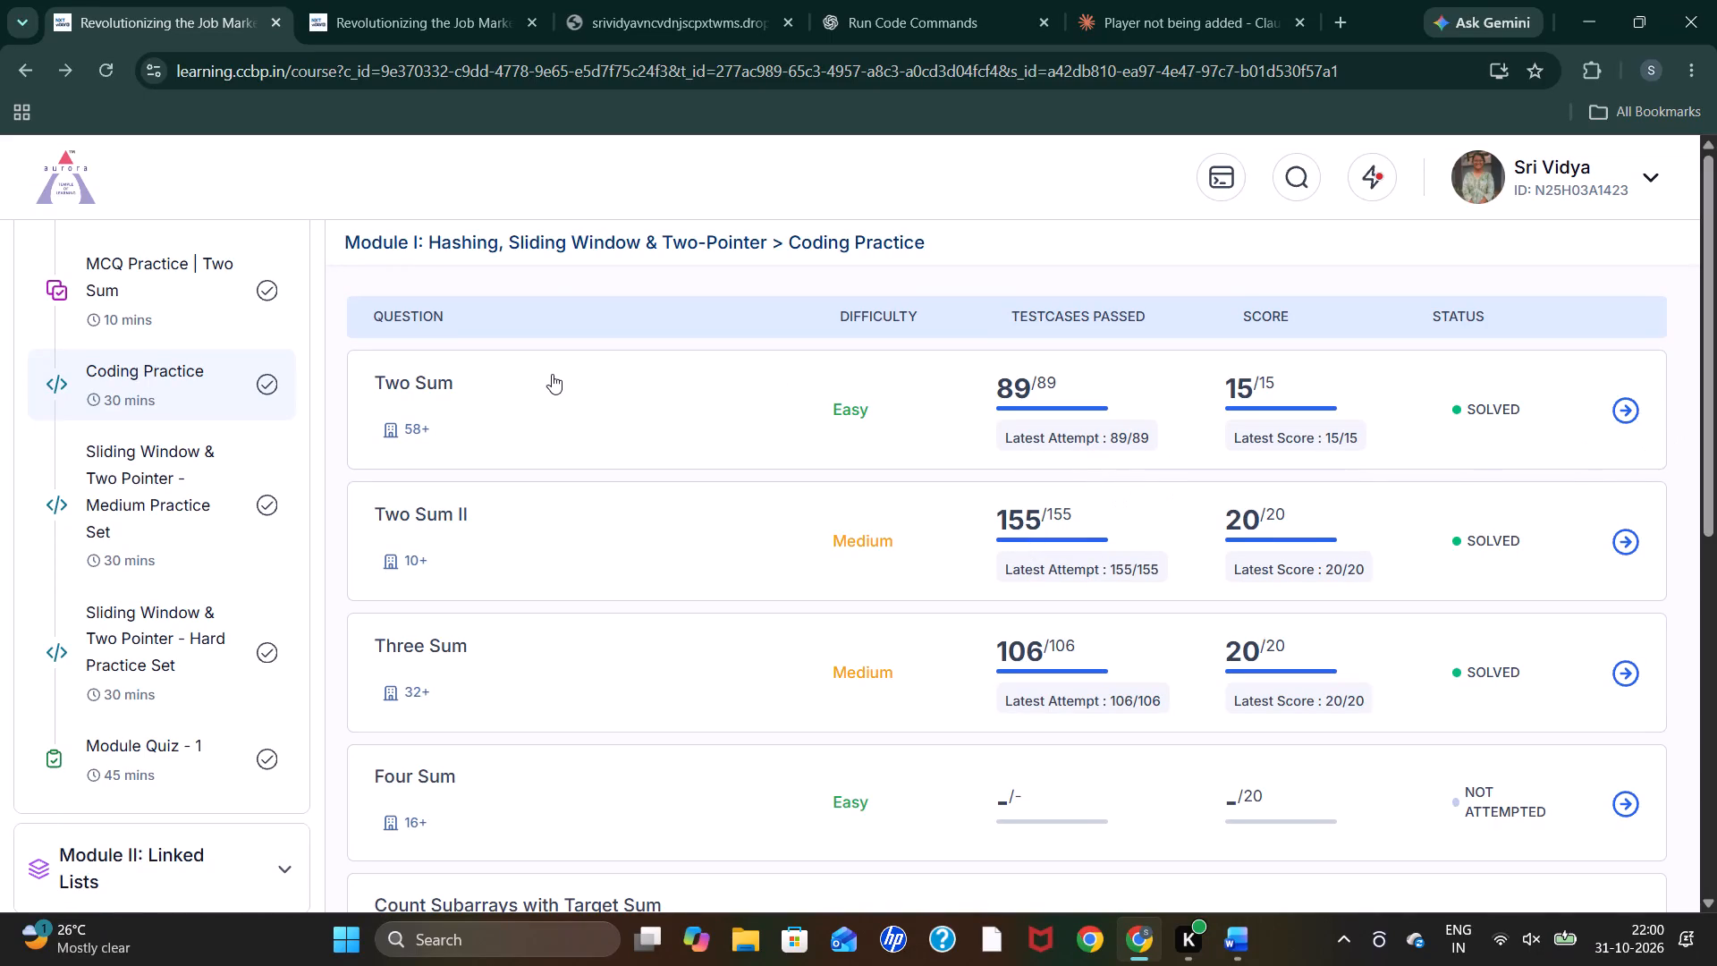
Try to copy the Two Sum title from the Coding Practice question list, and open the Two Sum problem.
{"action": "left_click_drag", "start_coordinate": [477, 375], "coordinate": [348, 384]}
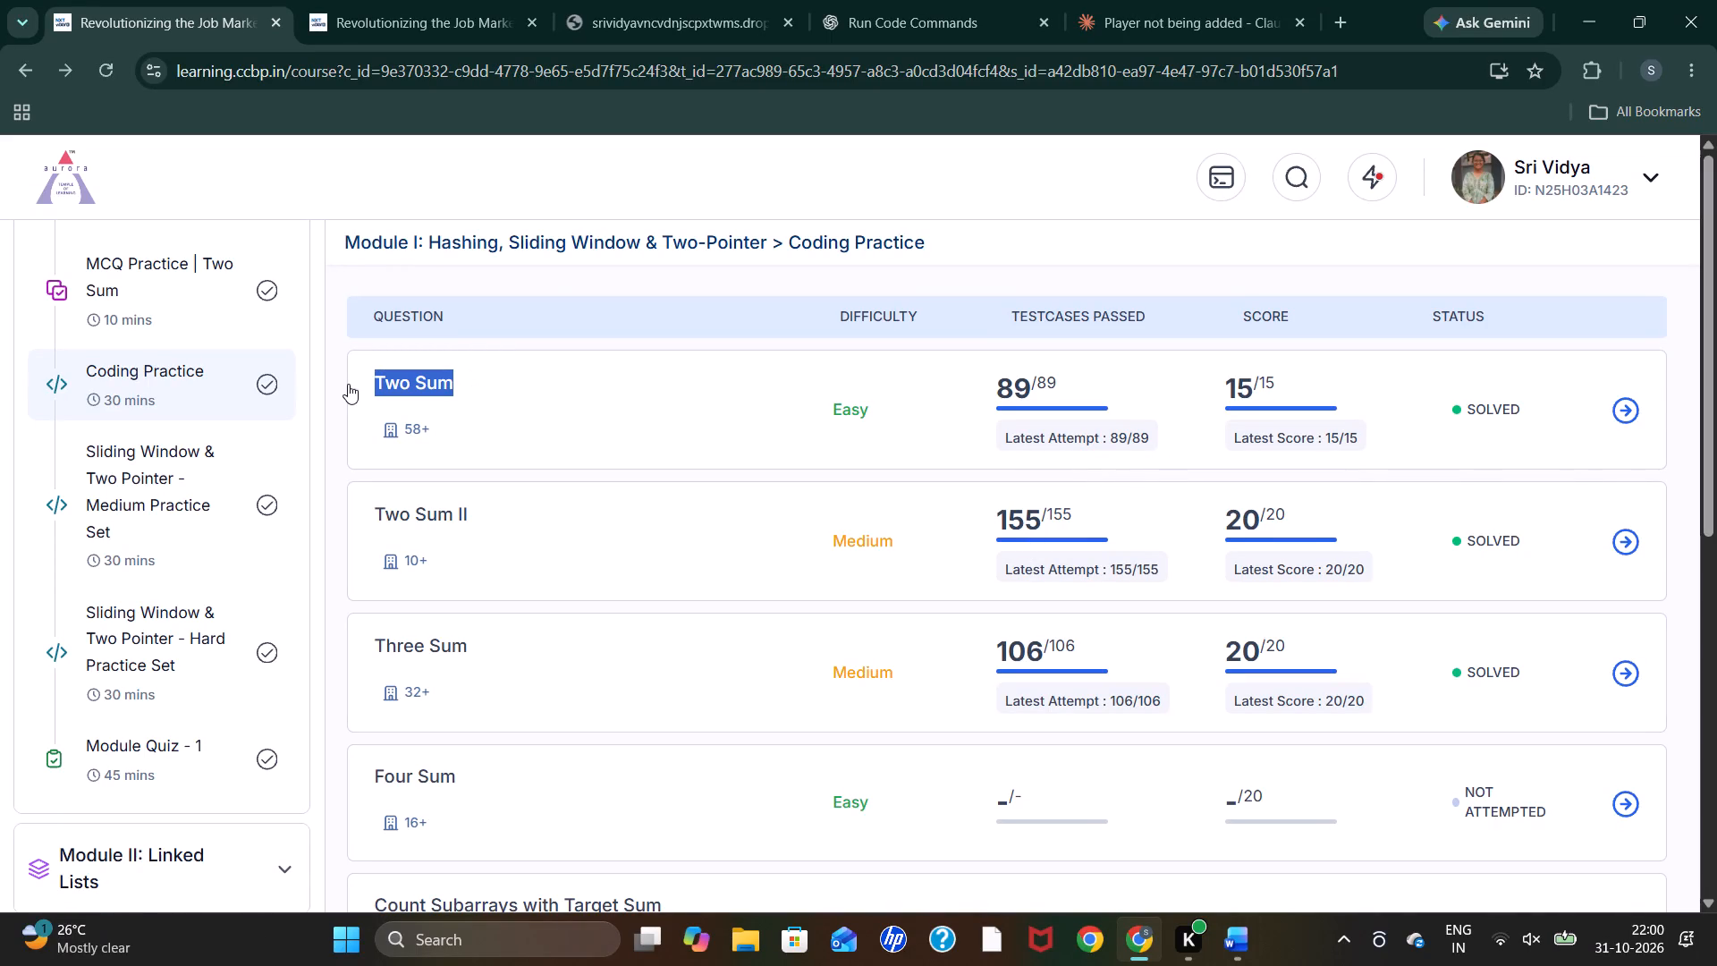
{"action": "left_click_drag", "start_coordinate": [348, 384], "coordinate": [258, 344]}
{"action": "key", "text": "shift+c"}
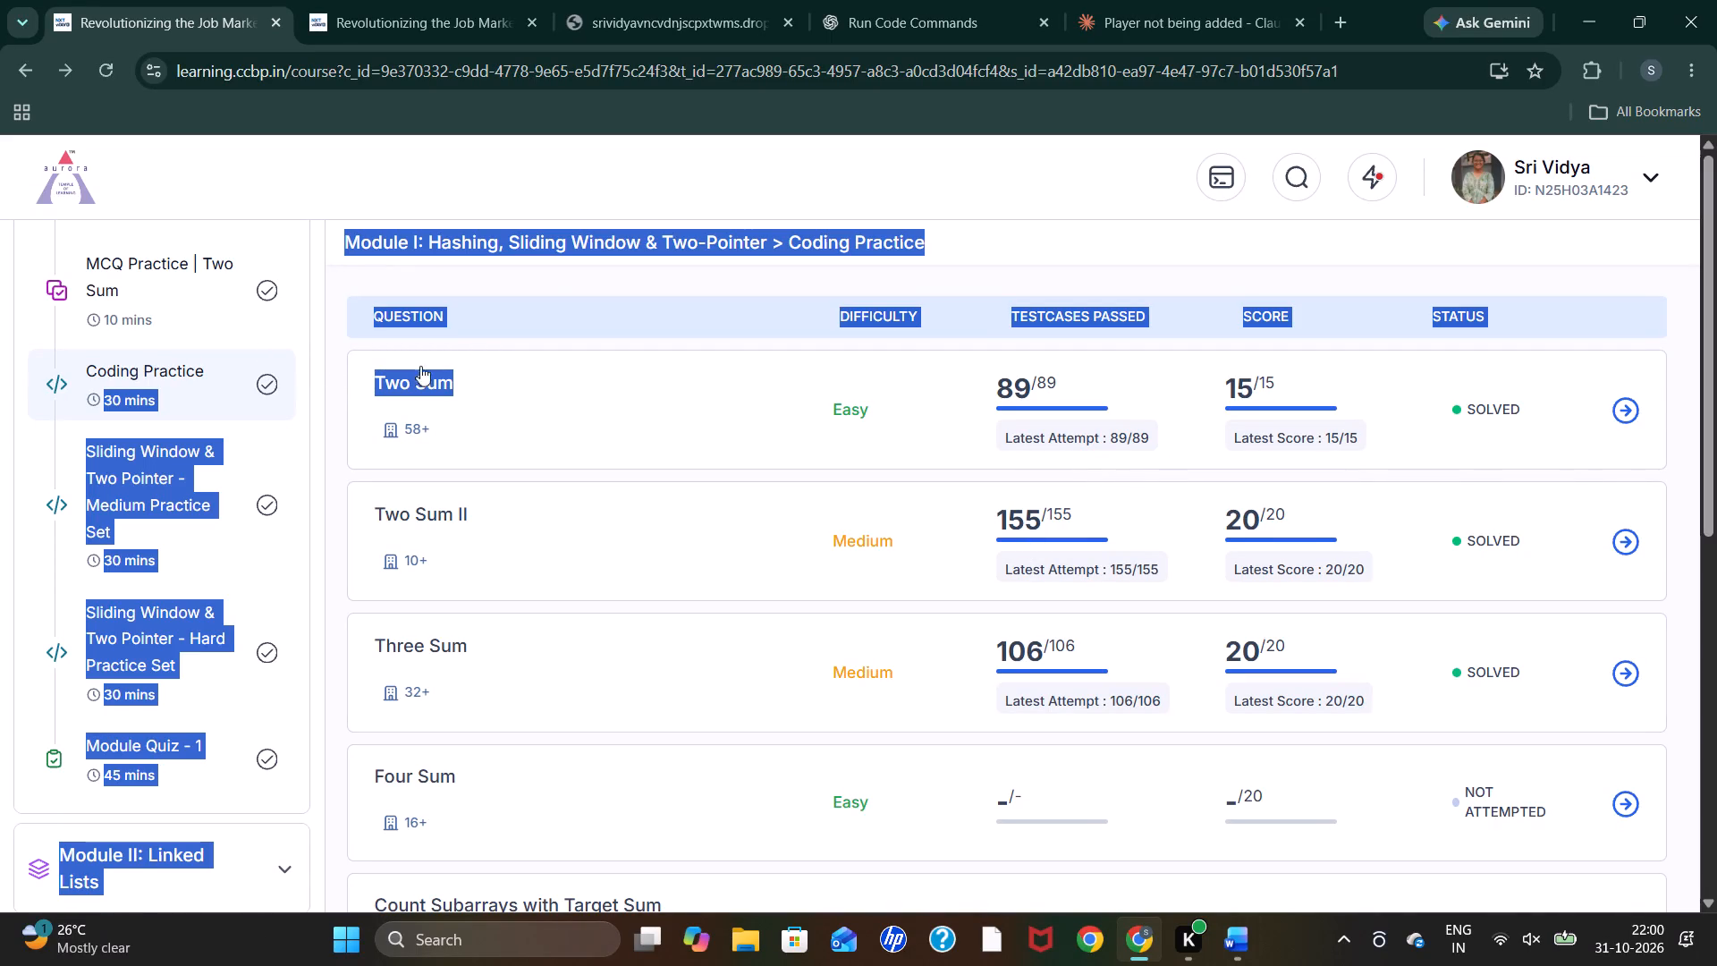
{"action": "left_click", "coordinate": [490, 386]}
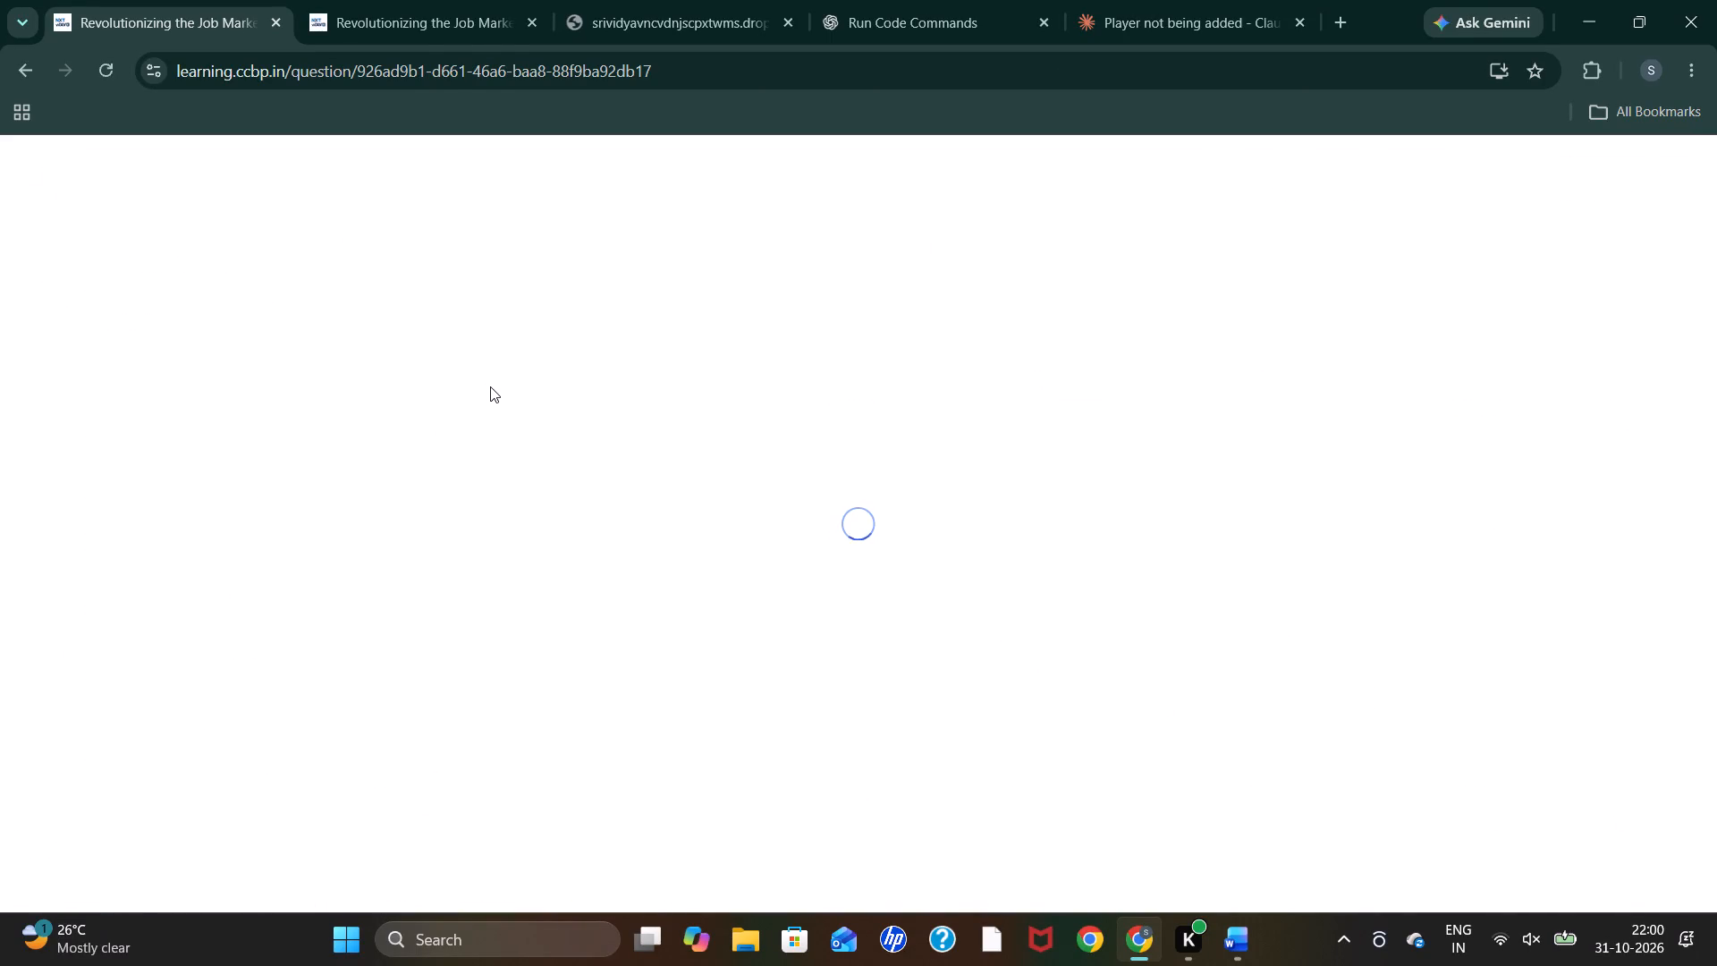
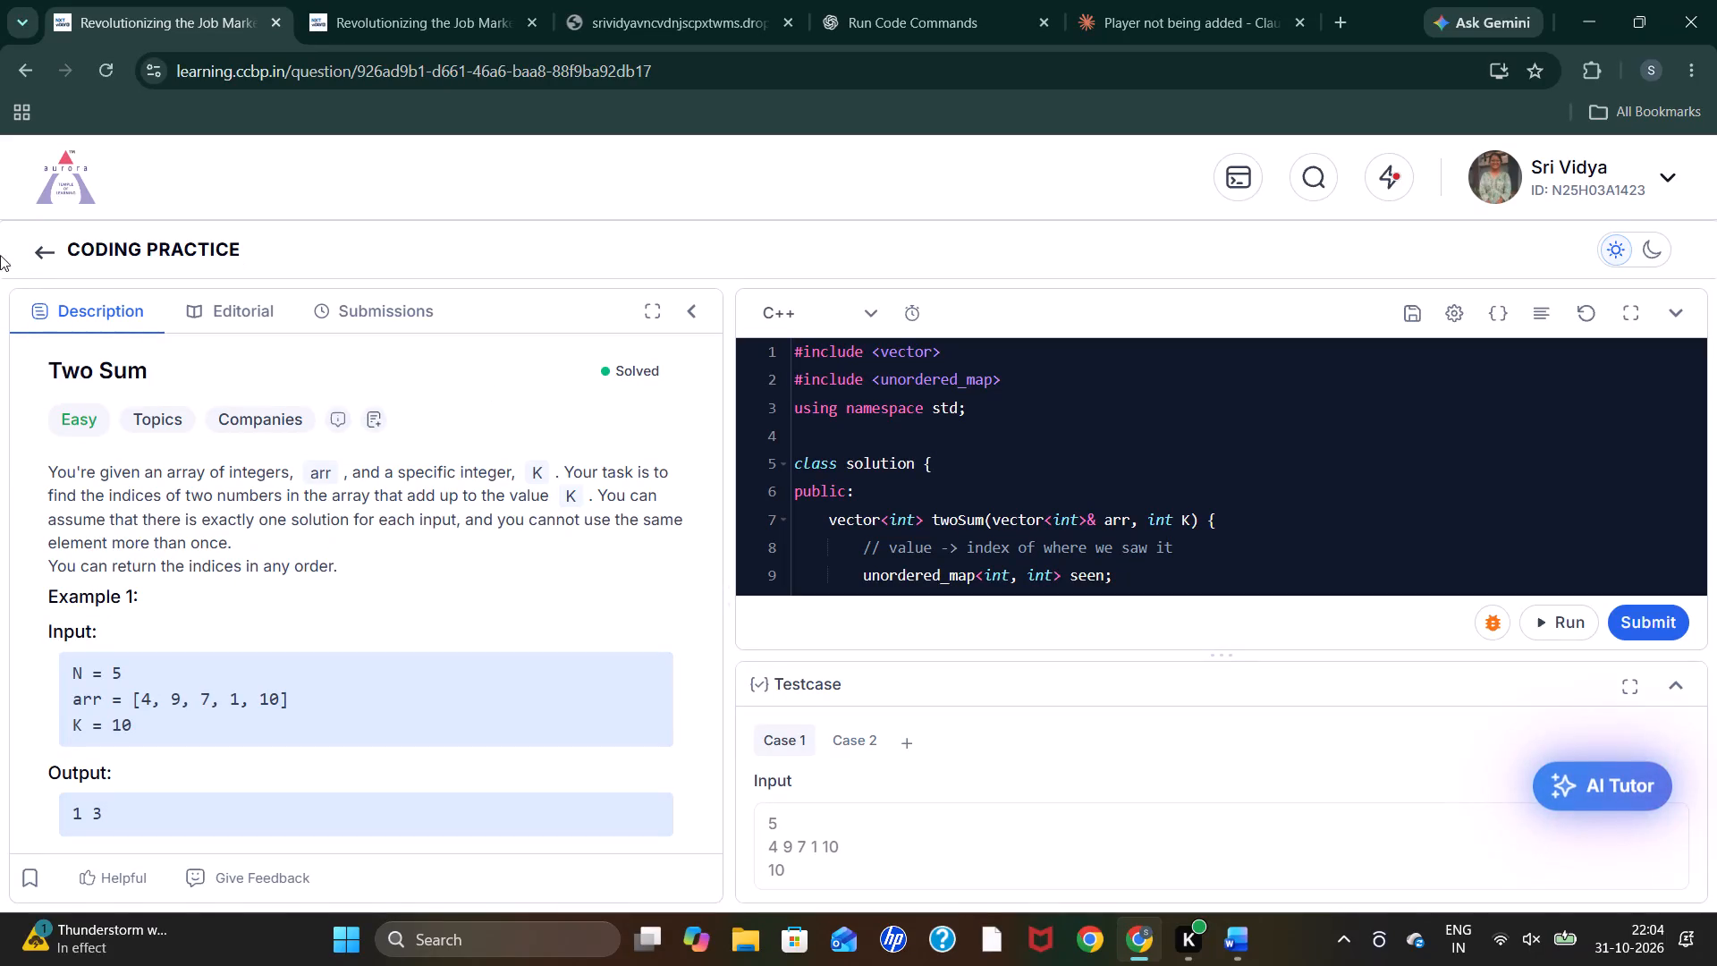
Copy the Two Sum title from the question list into the Word report as numbered item 1 under CODING PRACTISE – 6, with an unnumbered line below.
{"action": "left_click_drag", "start_coordinate": [157, 376], "coordinate": [2, 372]}
{"action": "left_click", "coordinate": [325, 317]}
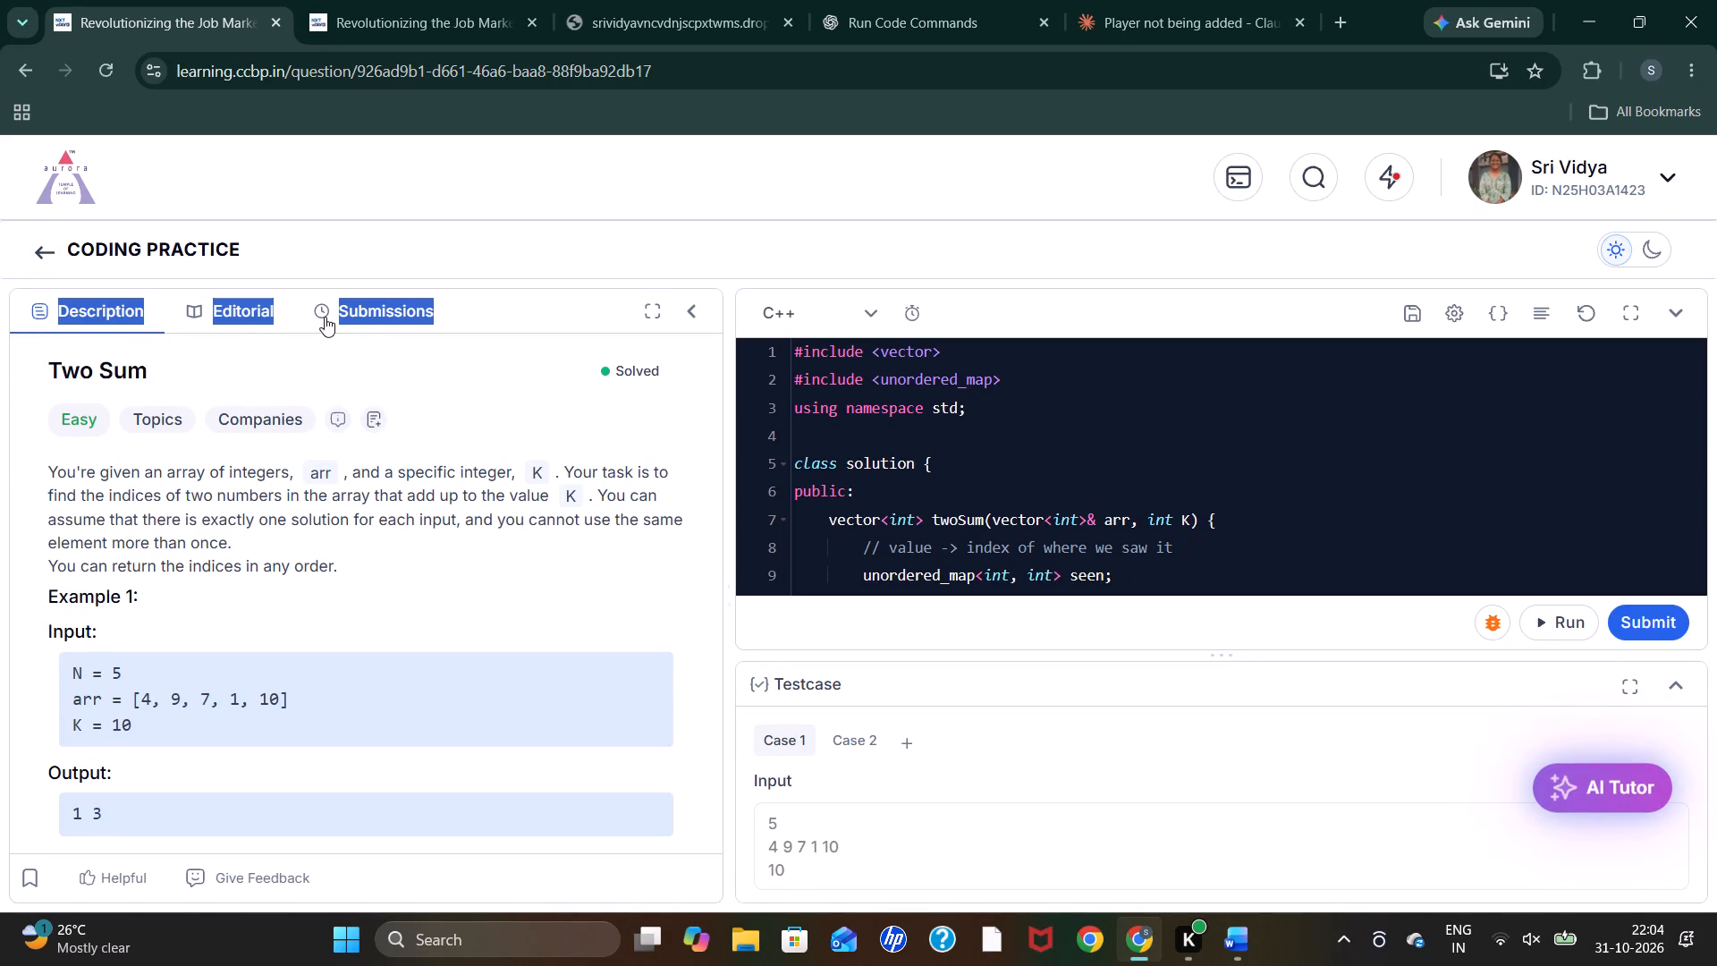
{"action": "left_click", "coordinate": [39, 250]}
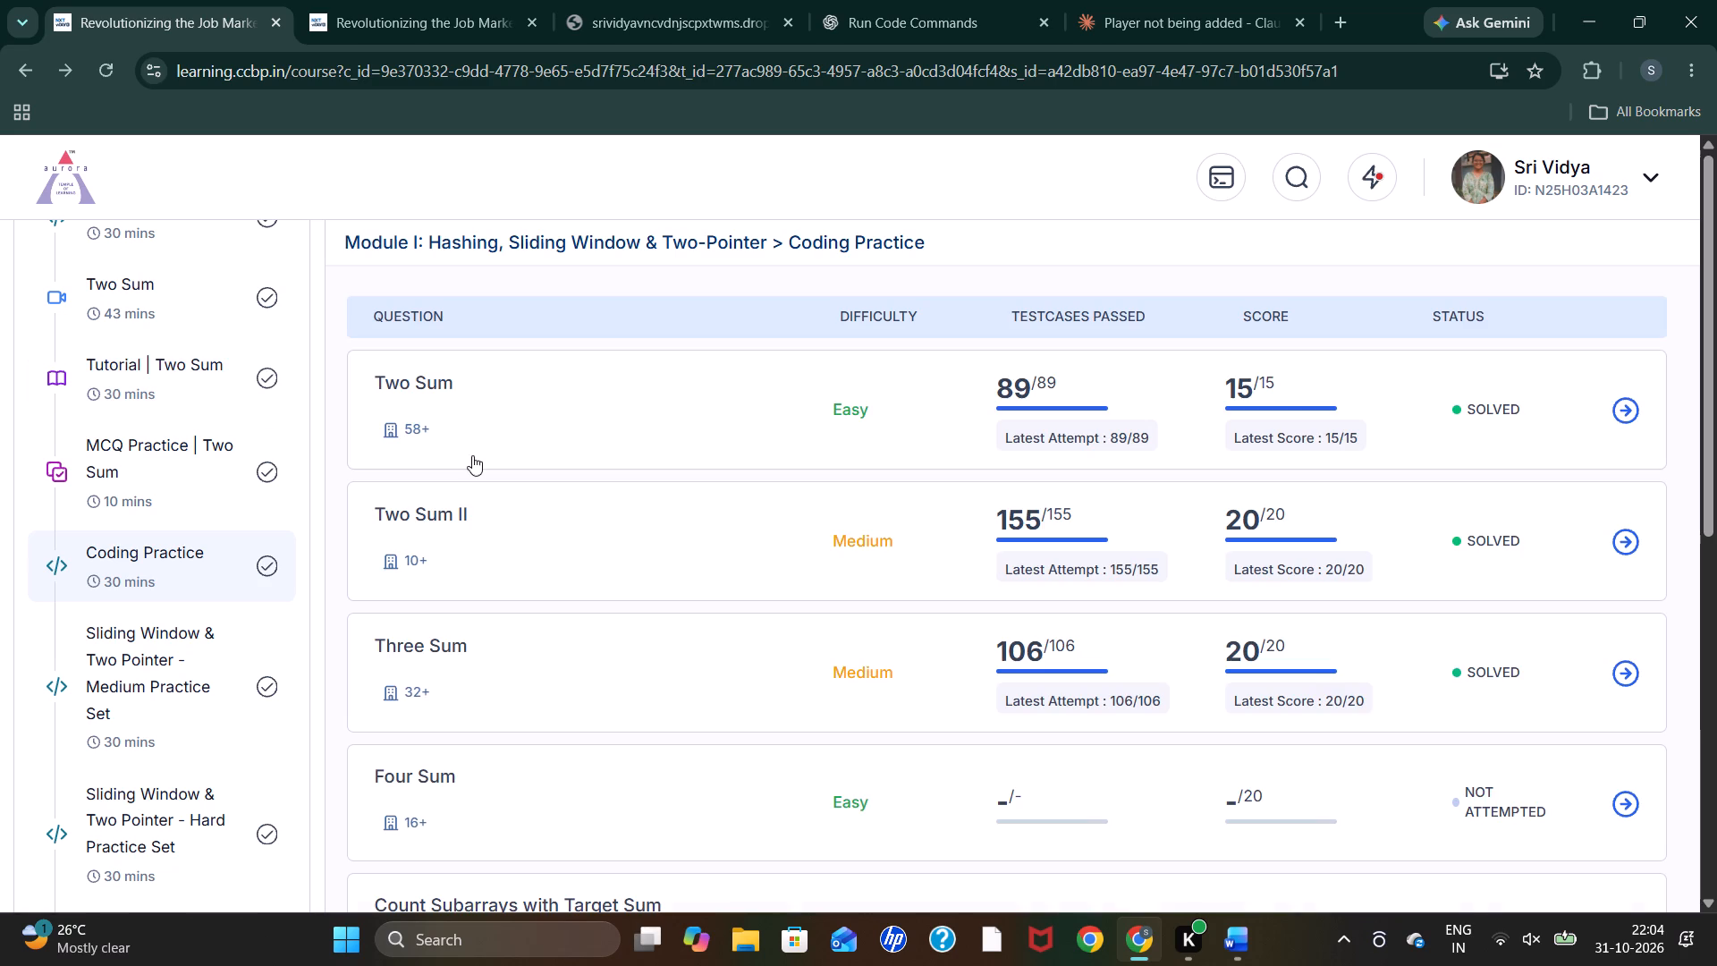
{"action": "left_click_drag", "start_coordinate": [453, 378], "coordinate": [344, 395]}
{"action": "key", "text": "ctrl+c"}
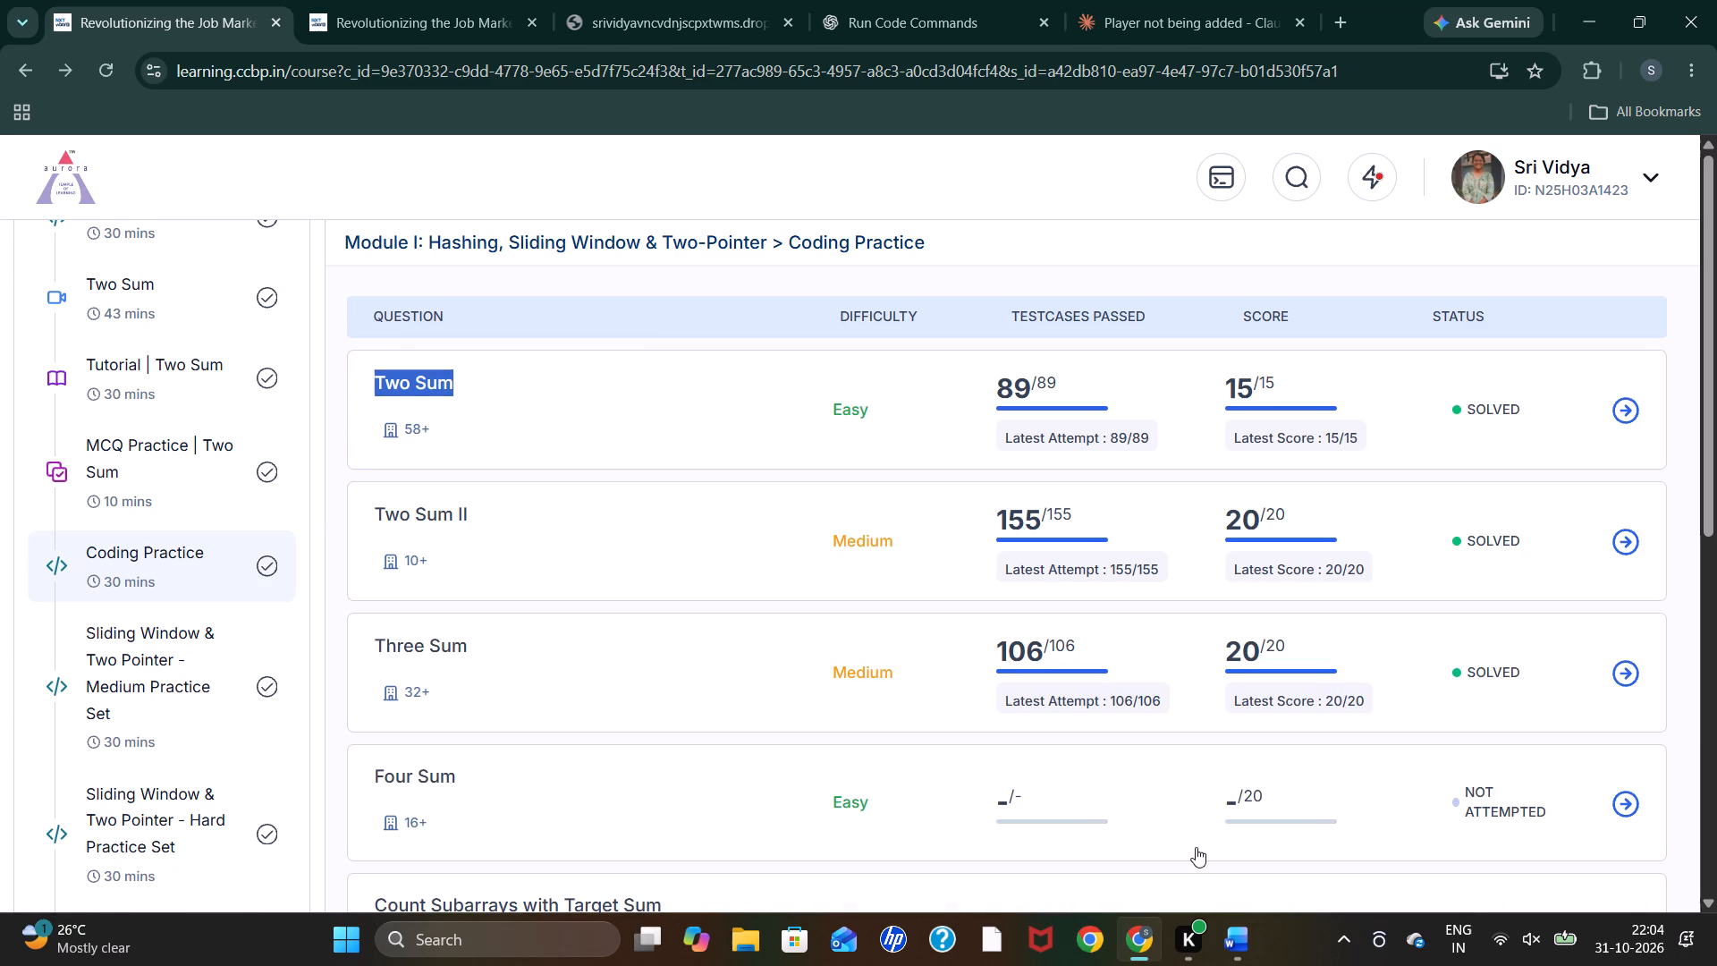
{"action": "left_click", "coordinate": [1247, 886]}
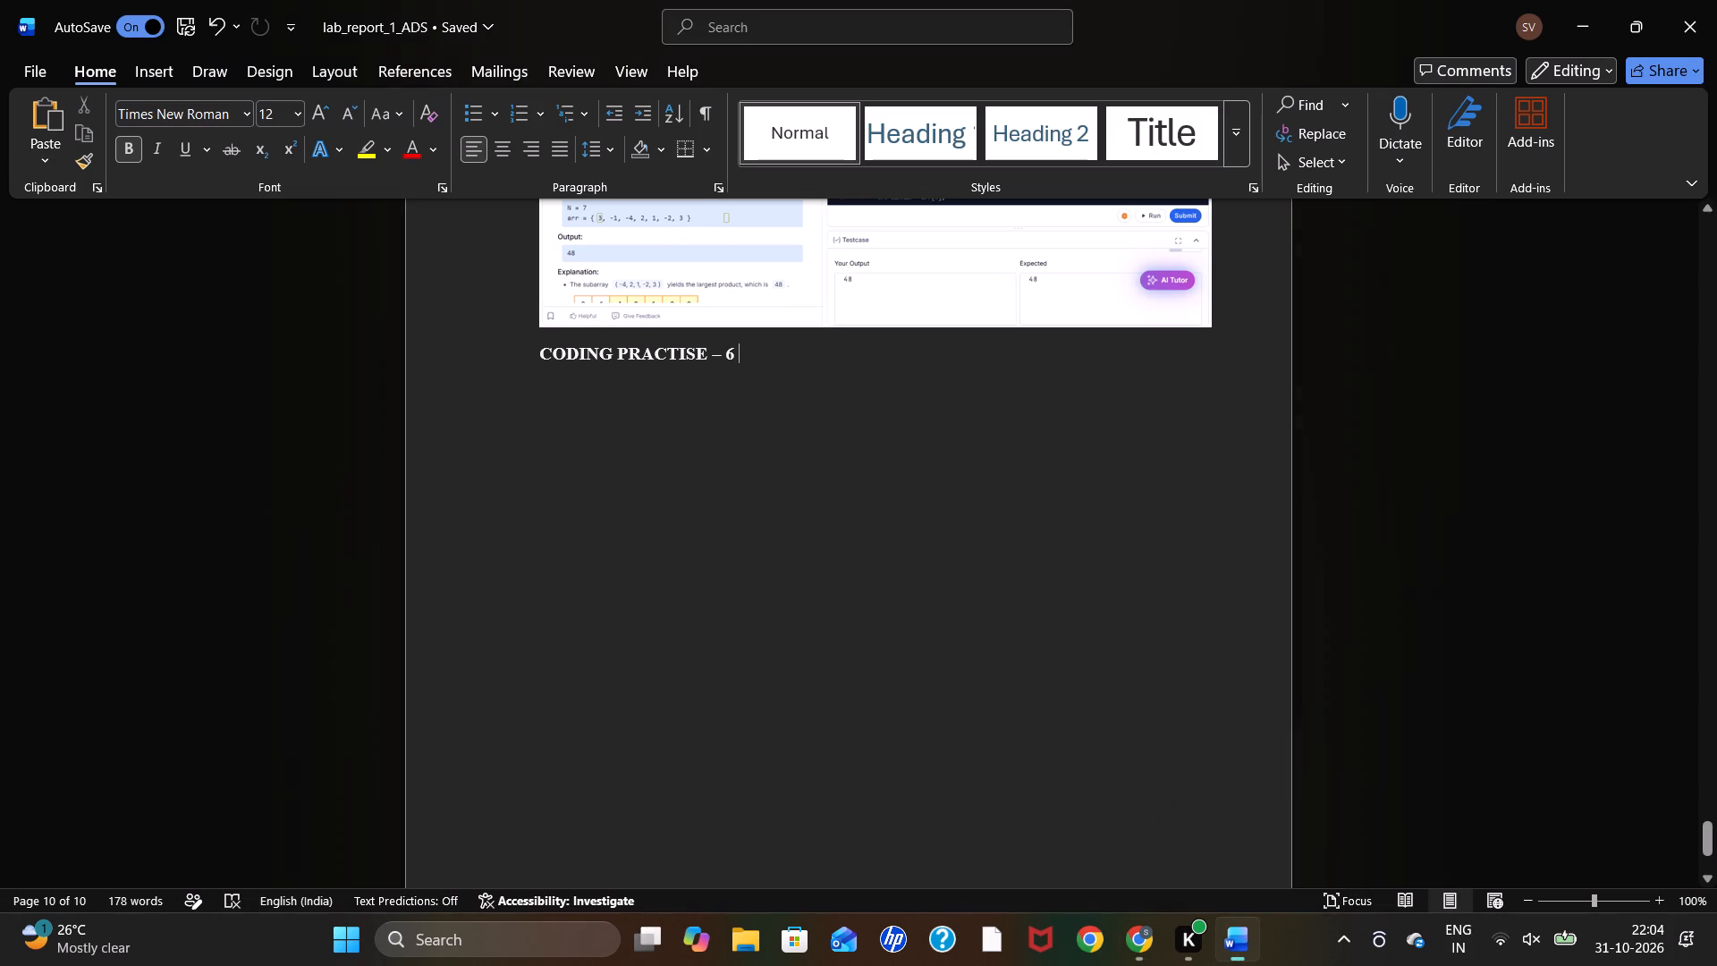
{"action": "key", "text": "Return"}
{"action": "type", "text": "1."}
{"action": "key", "text": "space"}
{"action": "key", "text": "ctrl+v"}
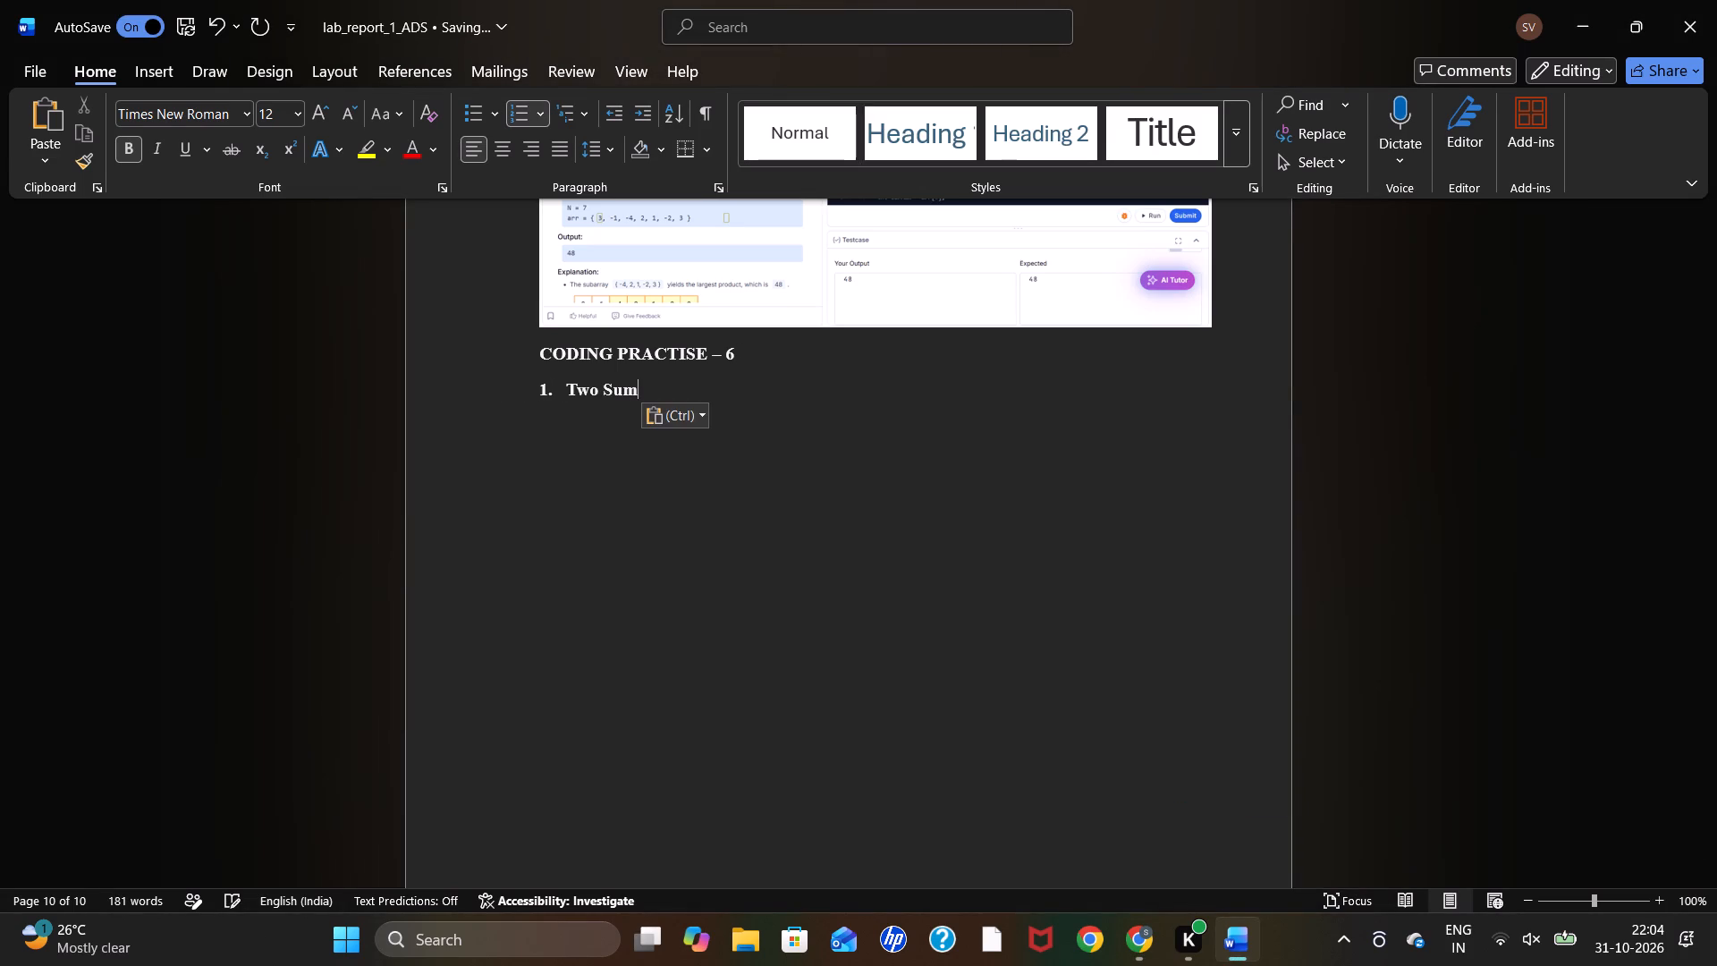
{"action": "key", "text": "Return"}
{"action": "key", "text": "BackSpace"}
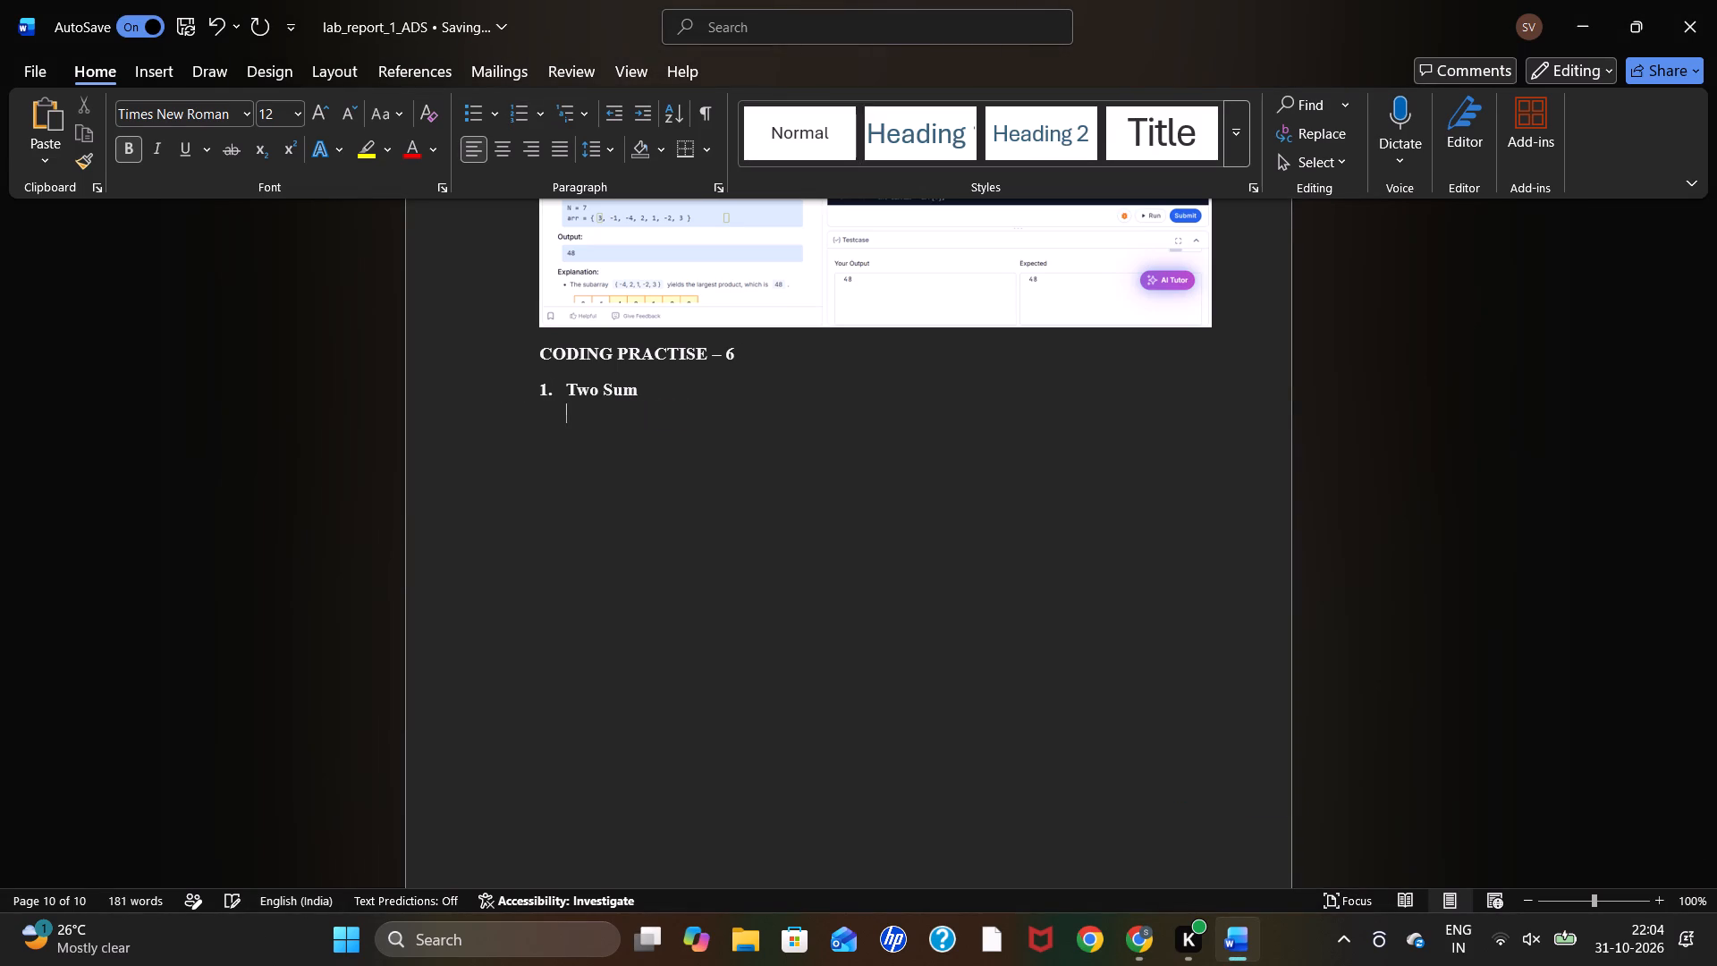
Switch to the browser, open the Two Sum problem, run its C++ solution and show its output beside the expected output.
{"action": "left_click", "coordinate": [1125, 884]}
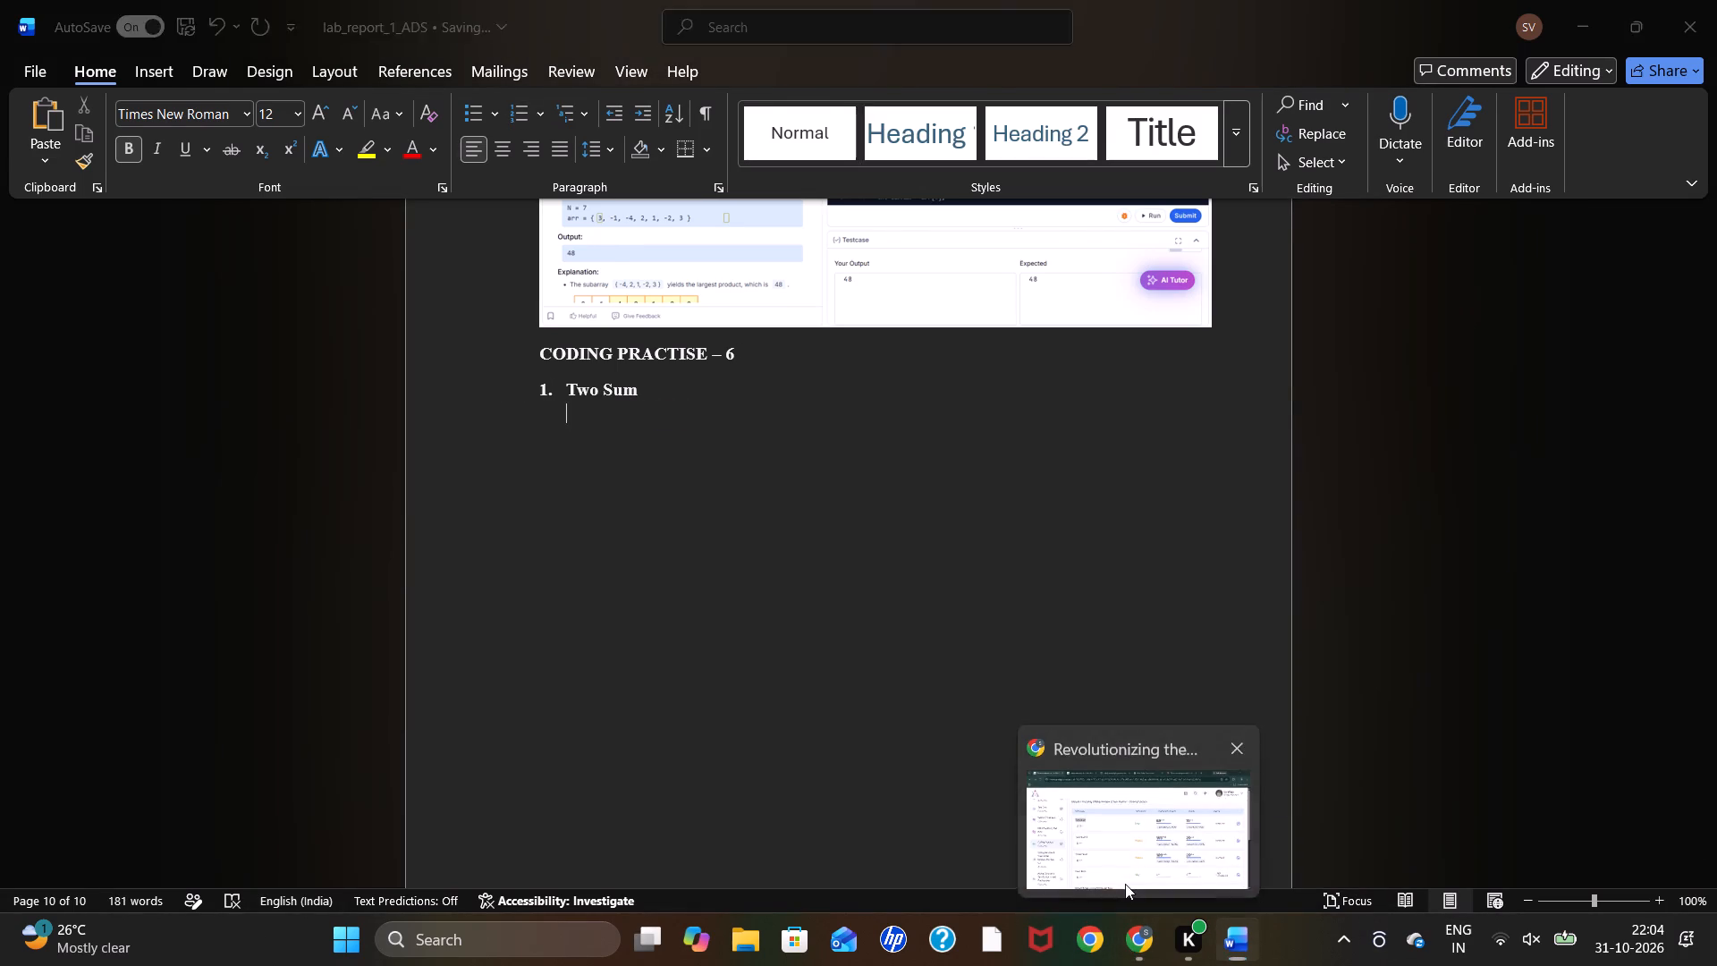
{"action": "left_click", "coordinate": [1615, 409]}
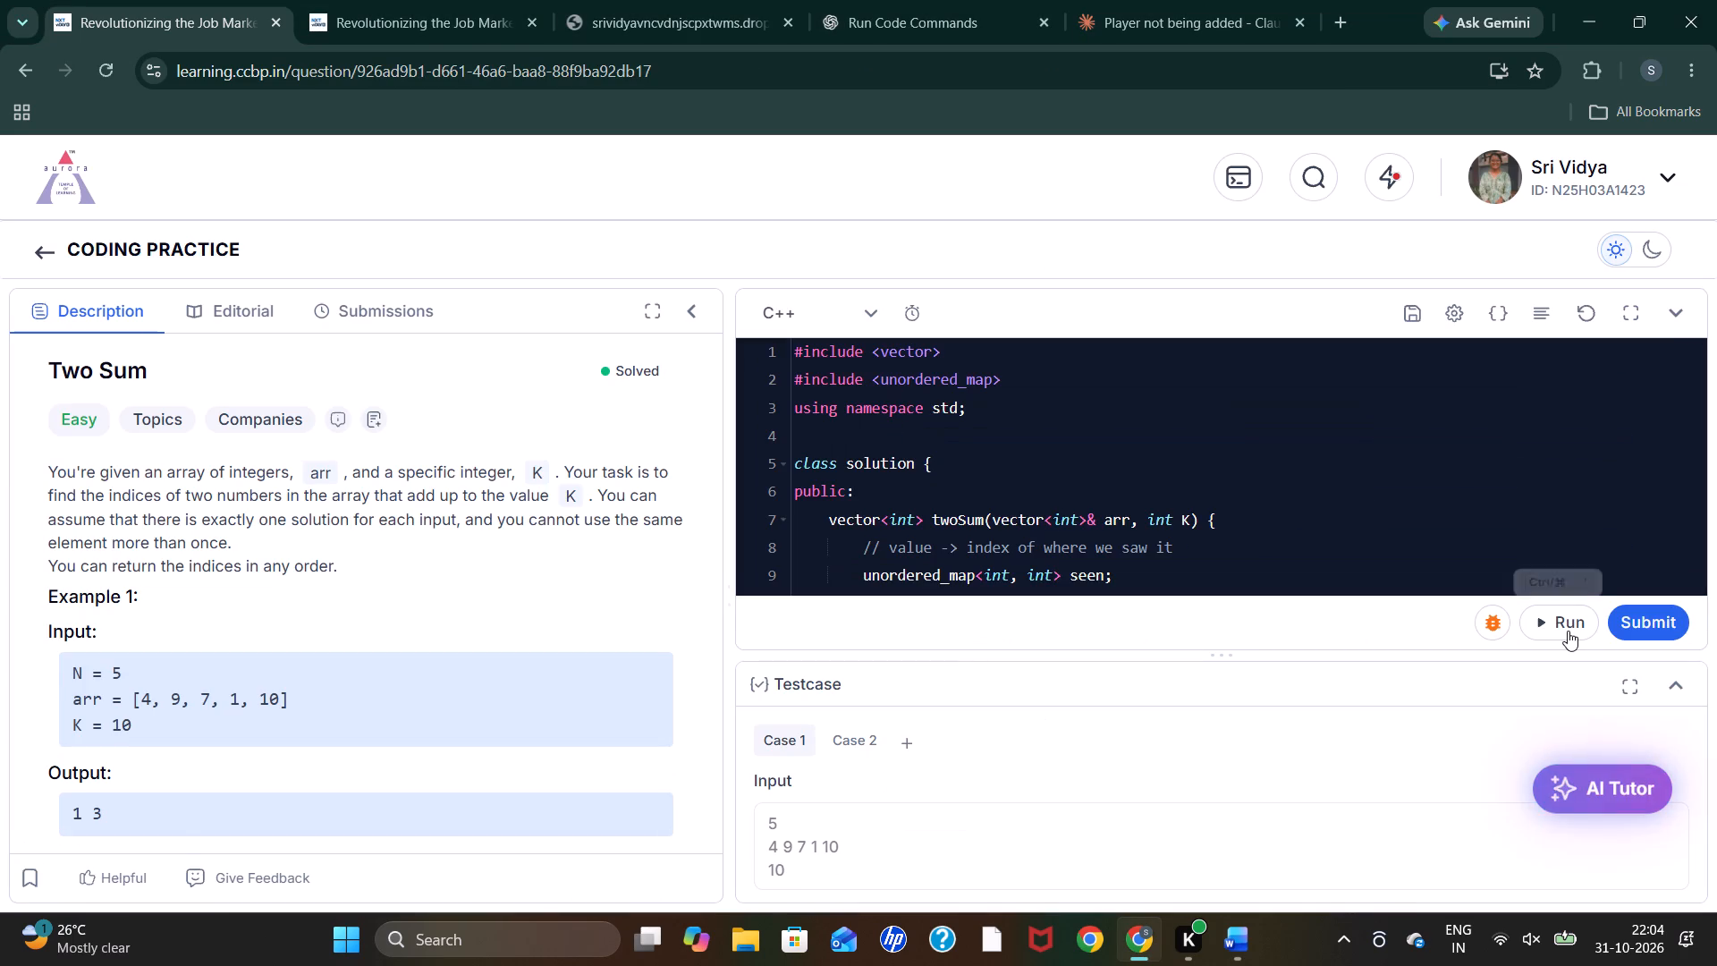
{"action": "left_click", "coordinate": [1568, 631]}
{"action": "scroll", "coordinate": [1258, 760], "scroll_direction": "down", "scroll_amount": 3}
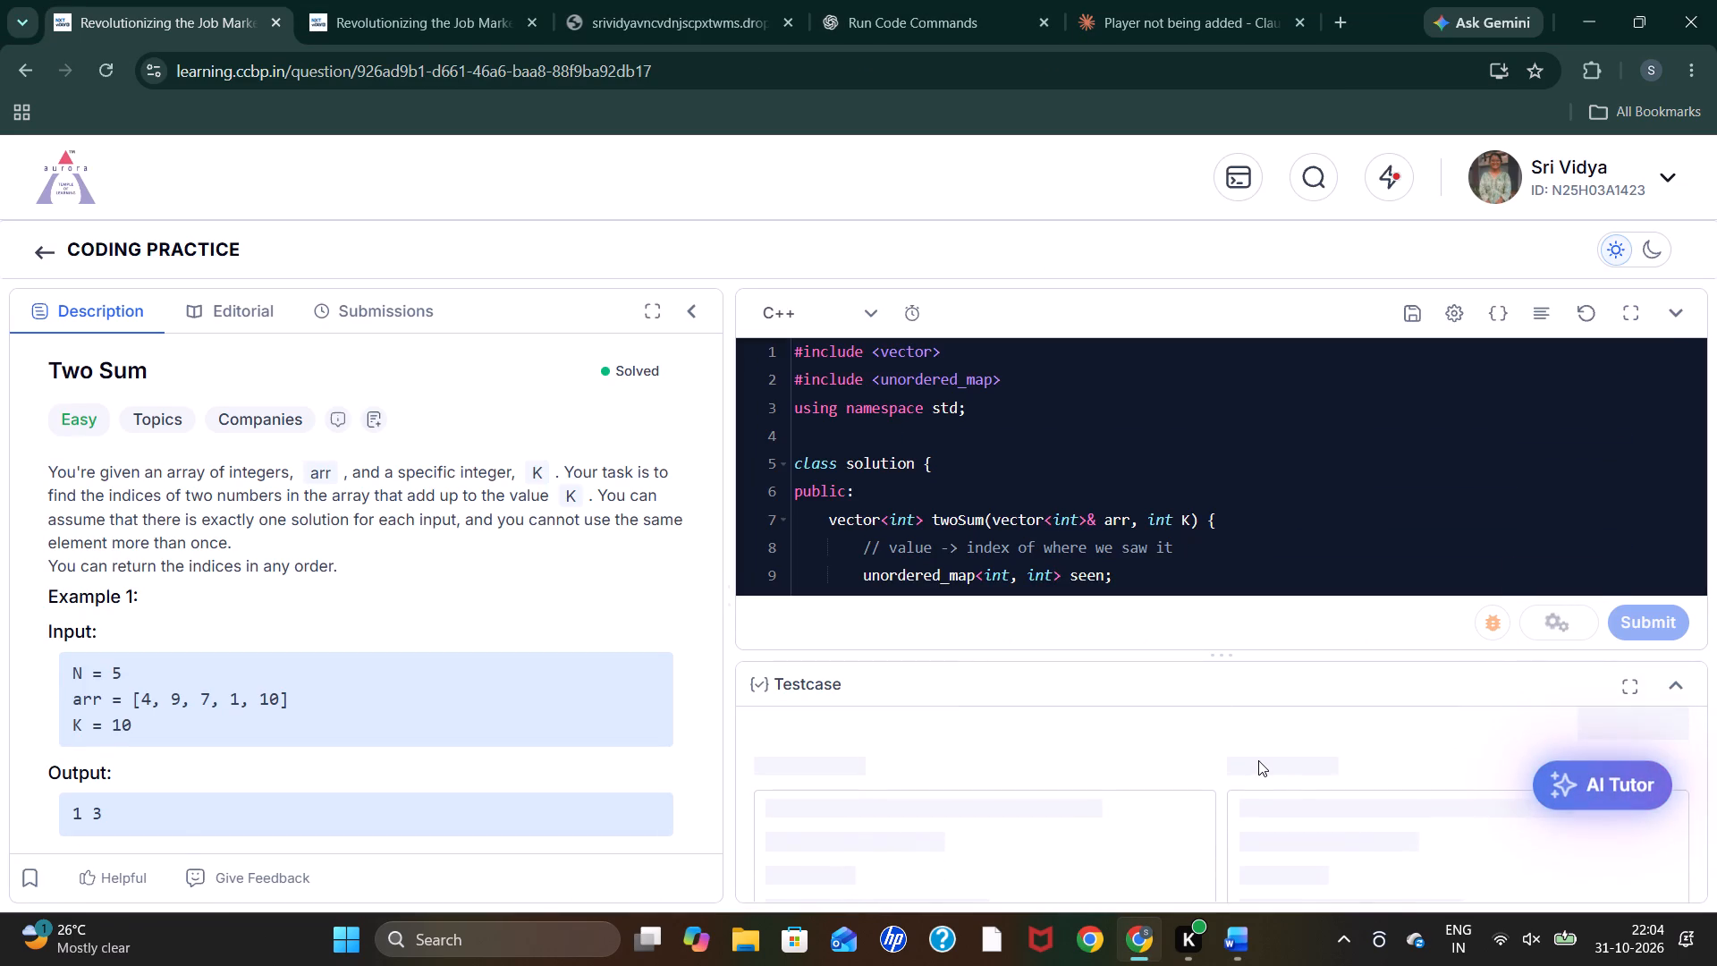
{"action": "scroll", "coordinate": [1258, 760], "scroll_direction": "down", "scroll_amount": 1}
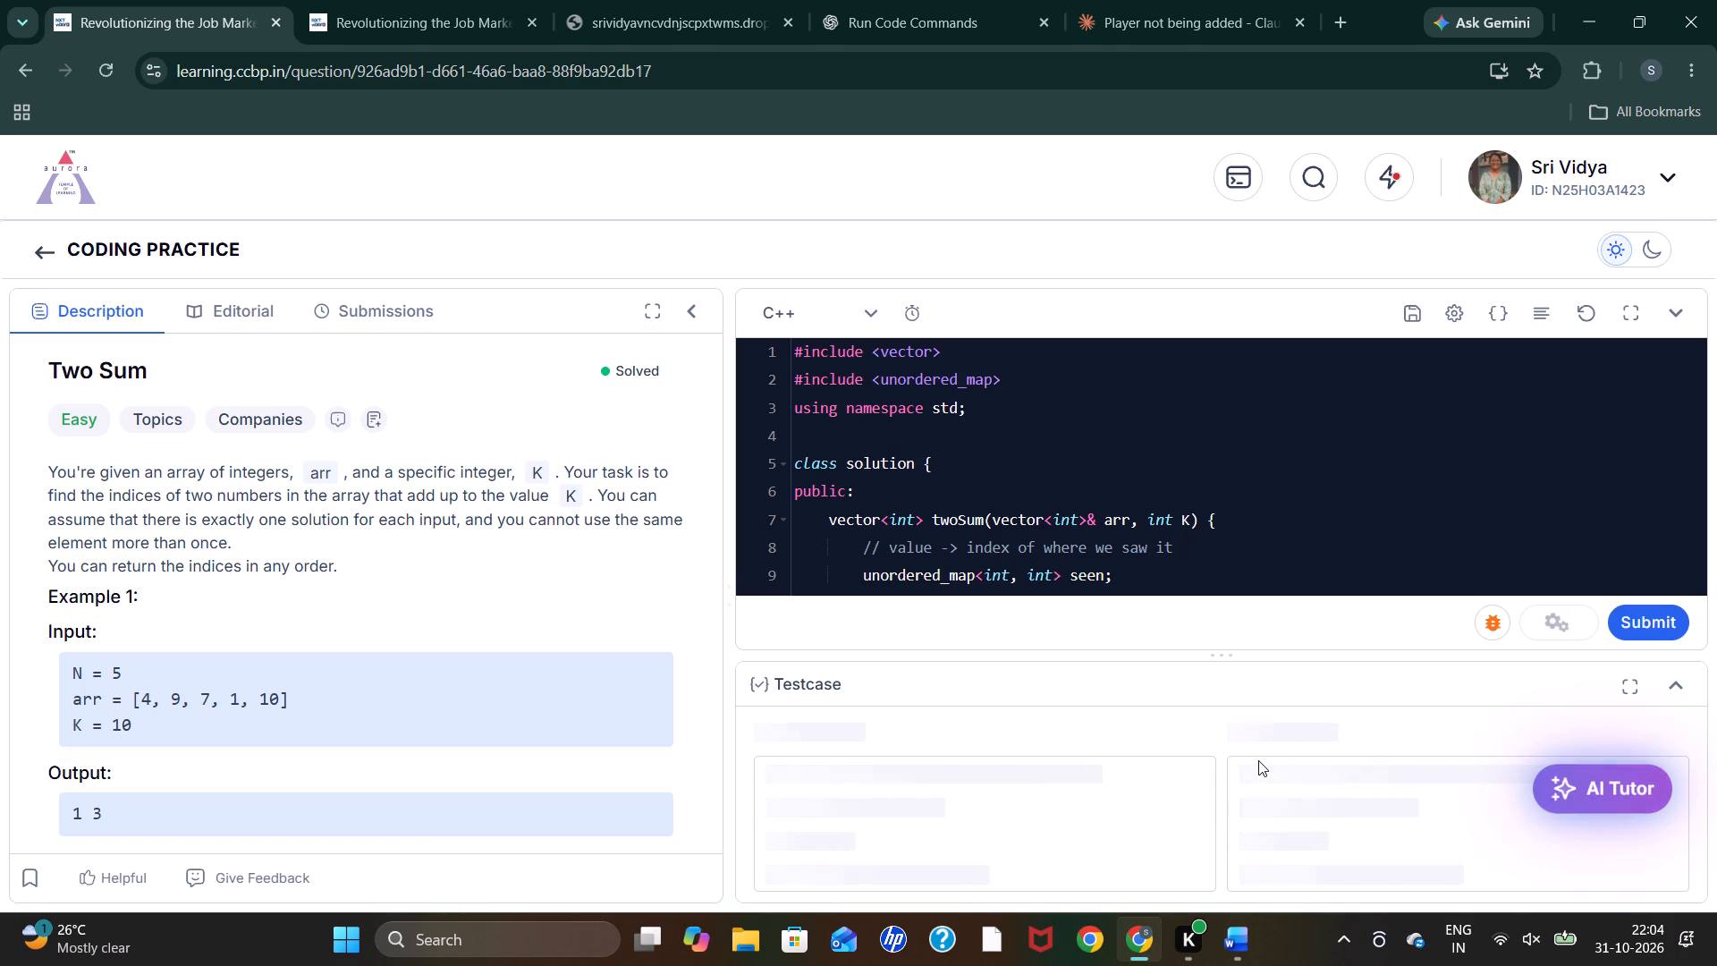
{"action": "scroll", "coordinate": [1258, 760], "scroll_direction": "down", "scroll_amount": 1}
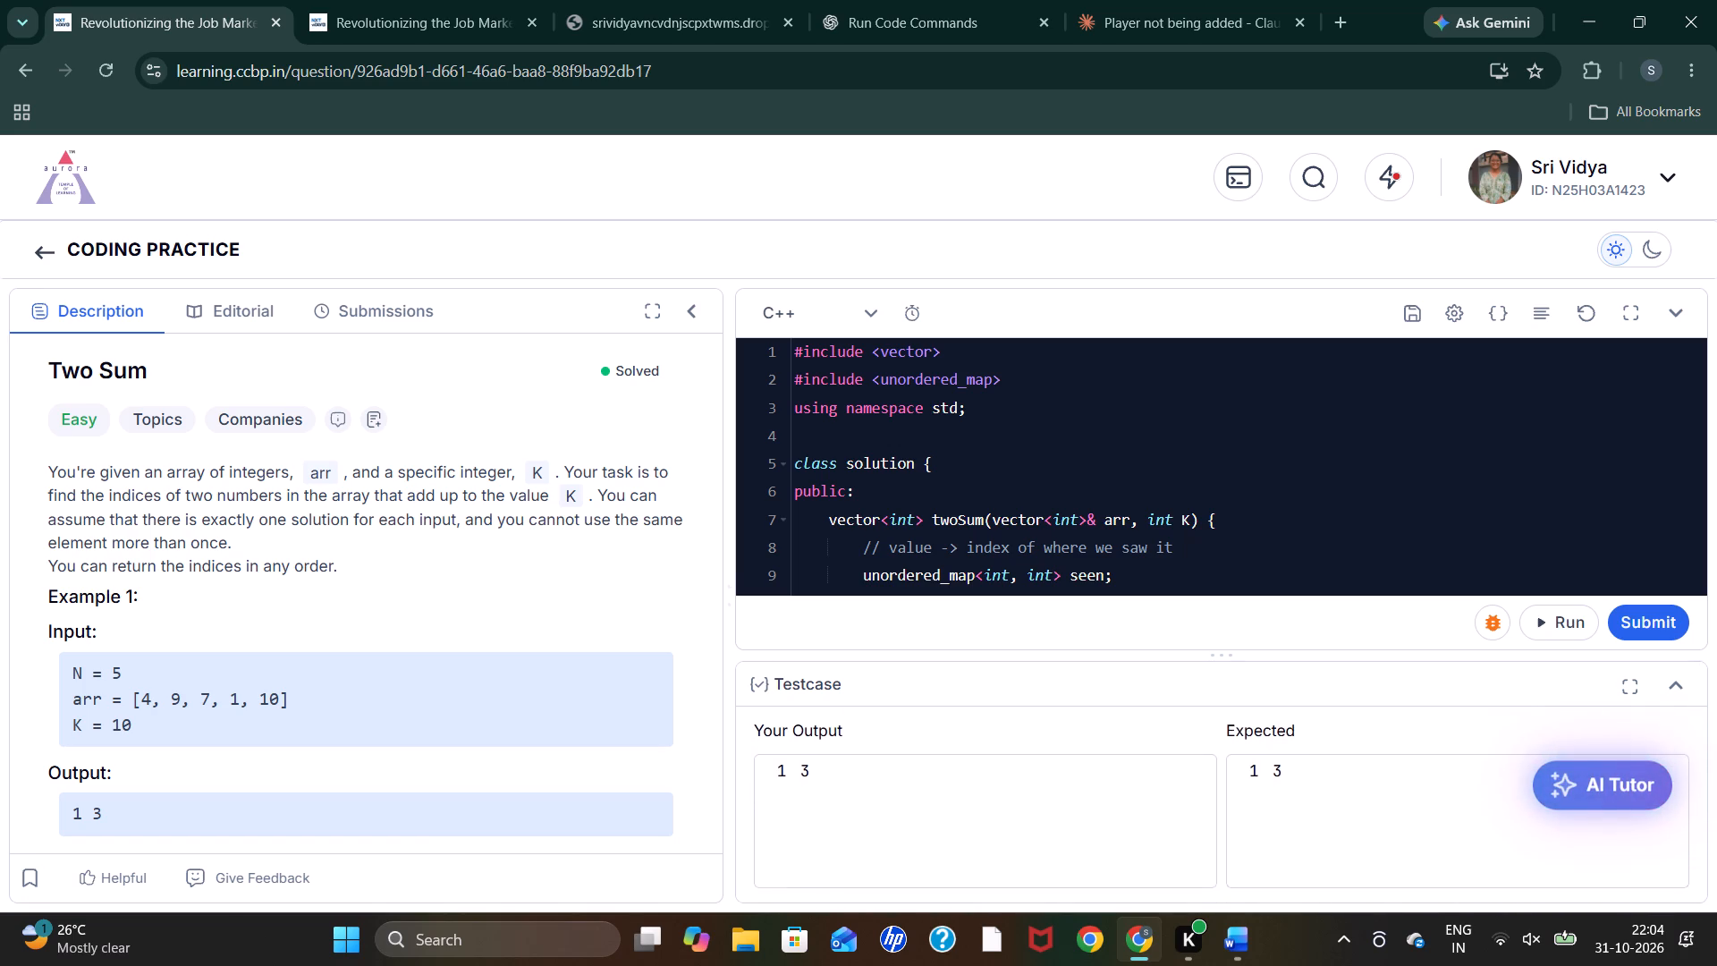
{"action": "scroll", "coordinate": [1258, 760], "scroll_direction": "down", "scroll_amount": 1}
{"action": "scroll", "coordinate": [1258, 760], "scroll_direction": "up", "scroll_amount": 1}
Capture a screen snip of the whole Two Sum problem page, from the site header down to the test case output.
{"action": "key", "text": "Print"}
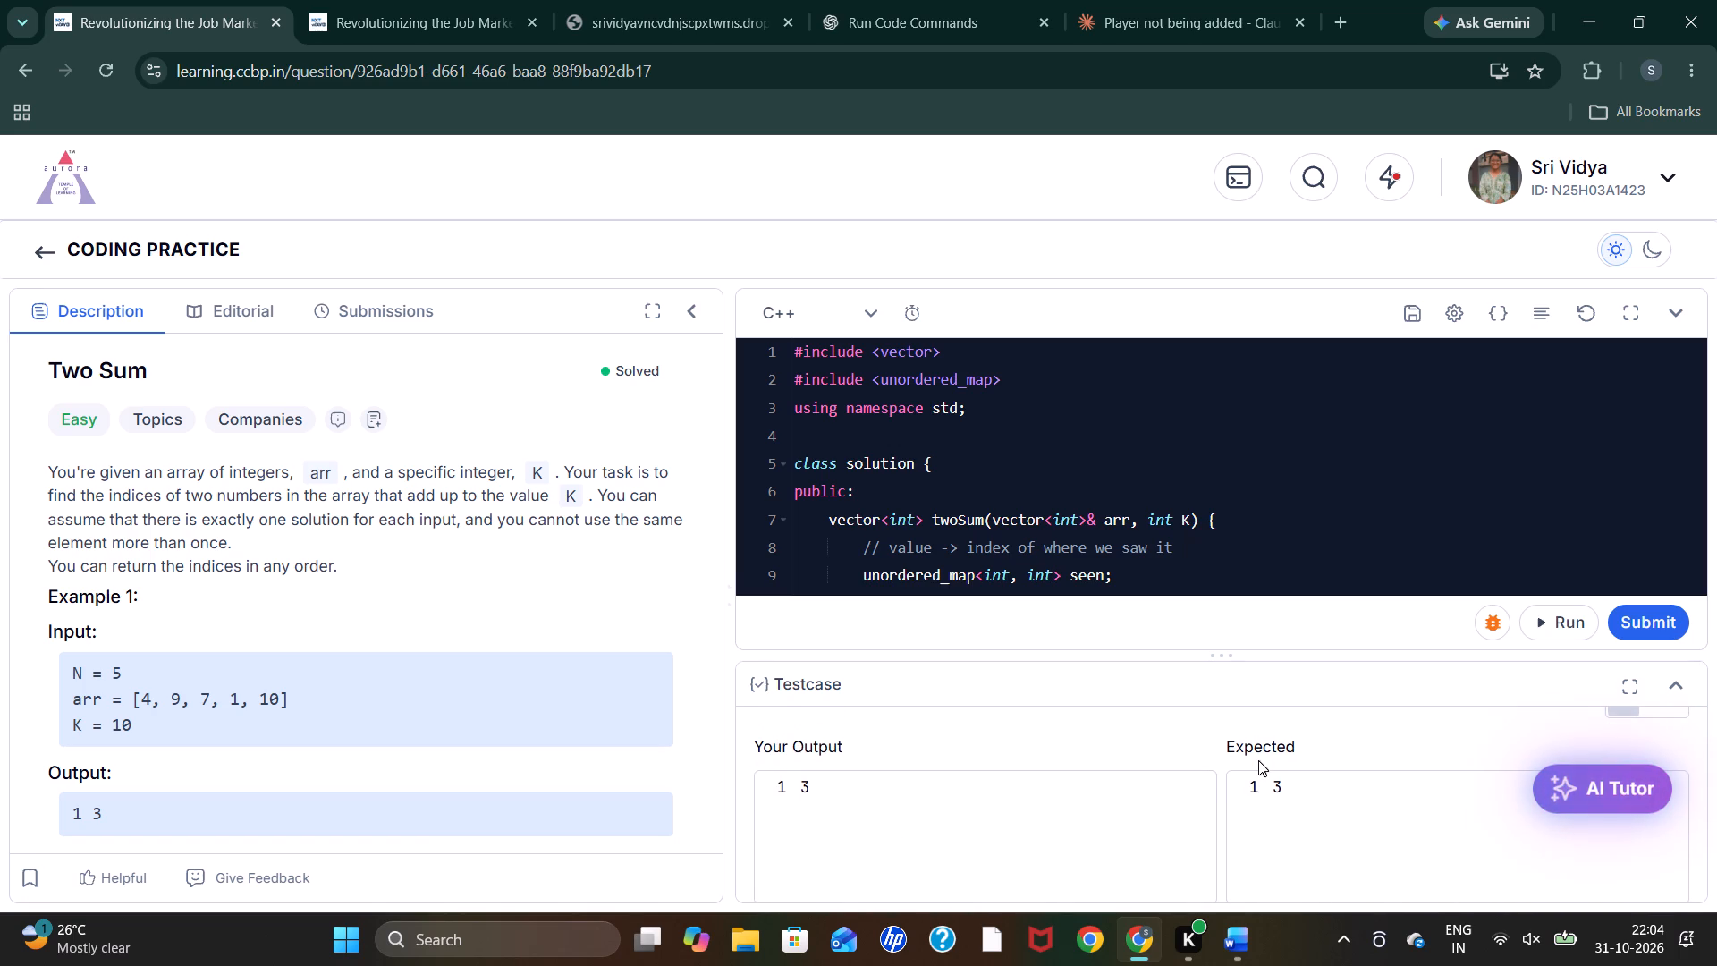
{"action": "left_click_drag", "start_coordinate": [0, 135], "coordinate": [652, 600]}
{"action": "key", "text": "Print"}
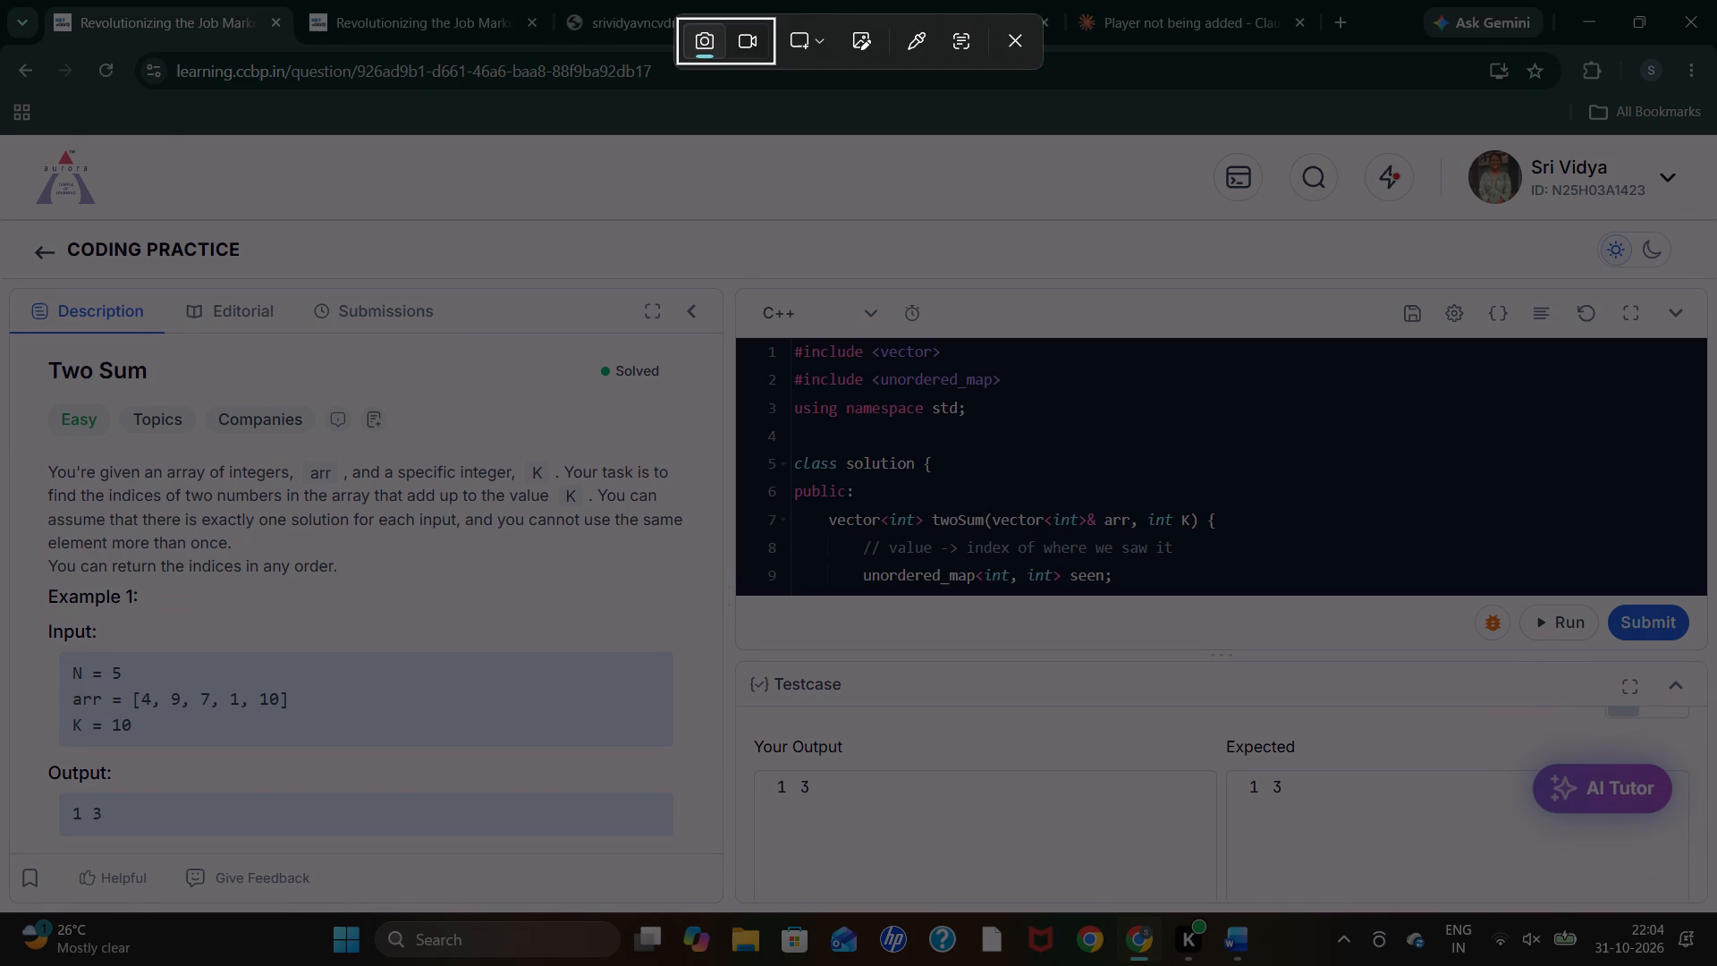
{"action": "left_click_drag", "start_coordinate": [0, 135], "coordinate": [674, 683]}
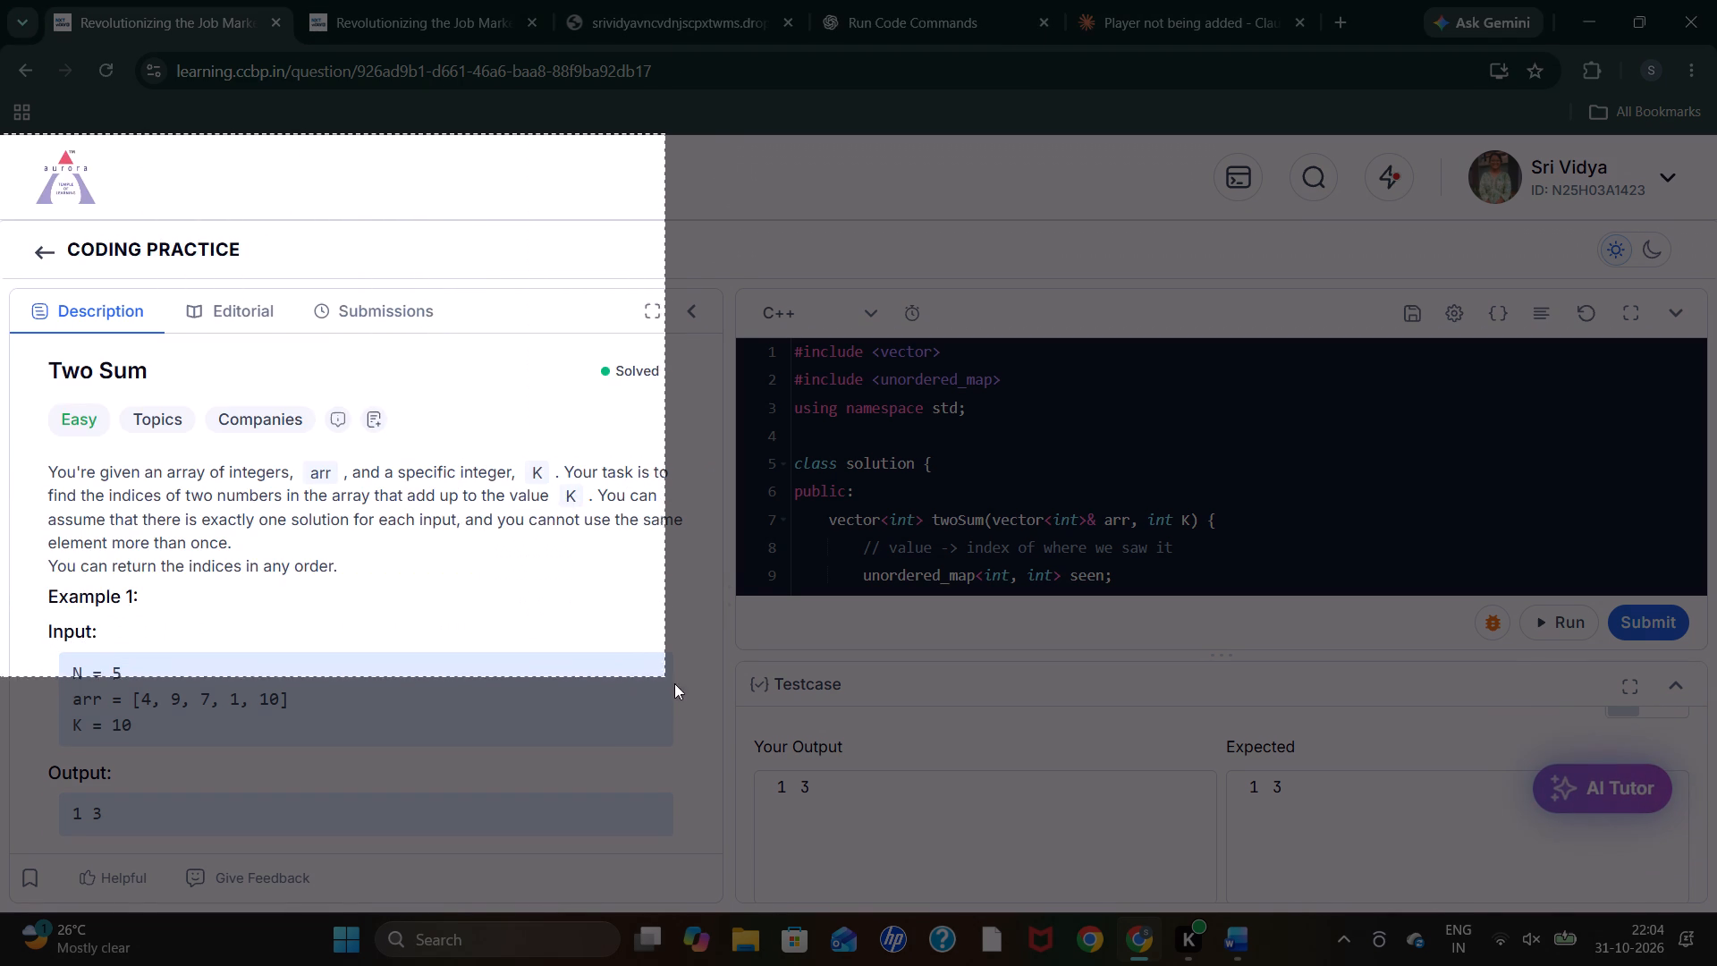
{"action": "left_click_drag", "start_coordinate": [674, 683], "coordinate": [991, 920]}
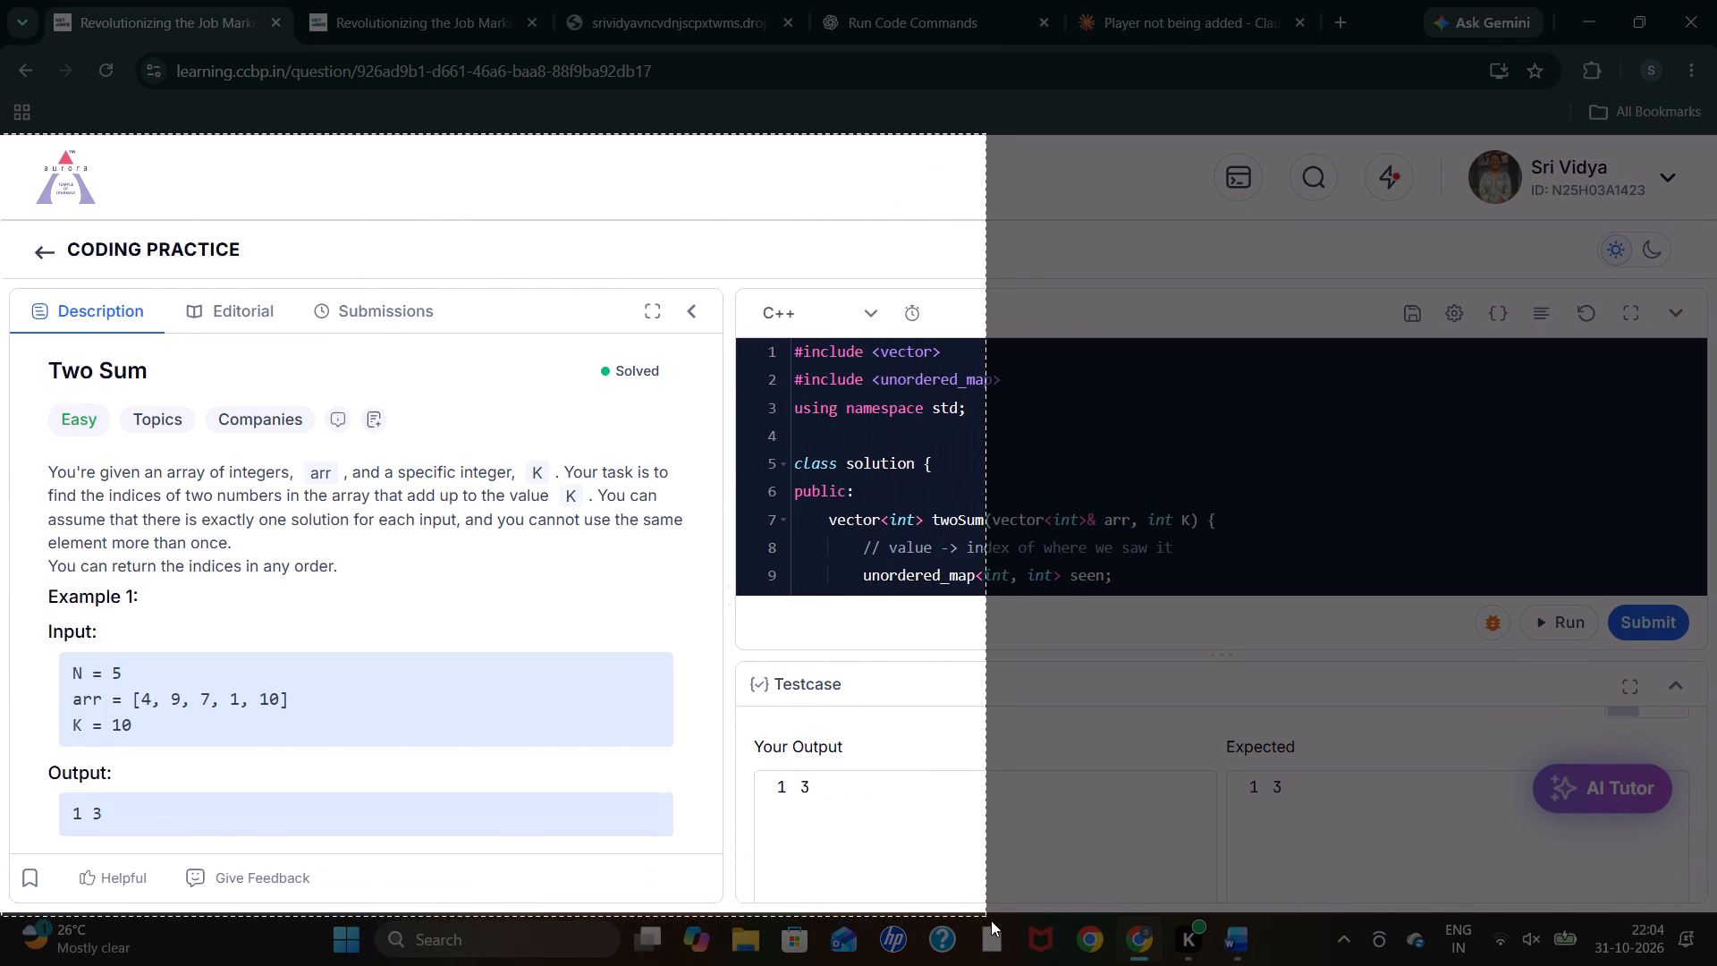
{"action": "left_click_drag", "start_coordinate": [991, 920], "coordinate": [1295, 911]}
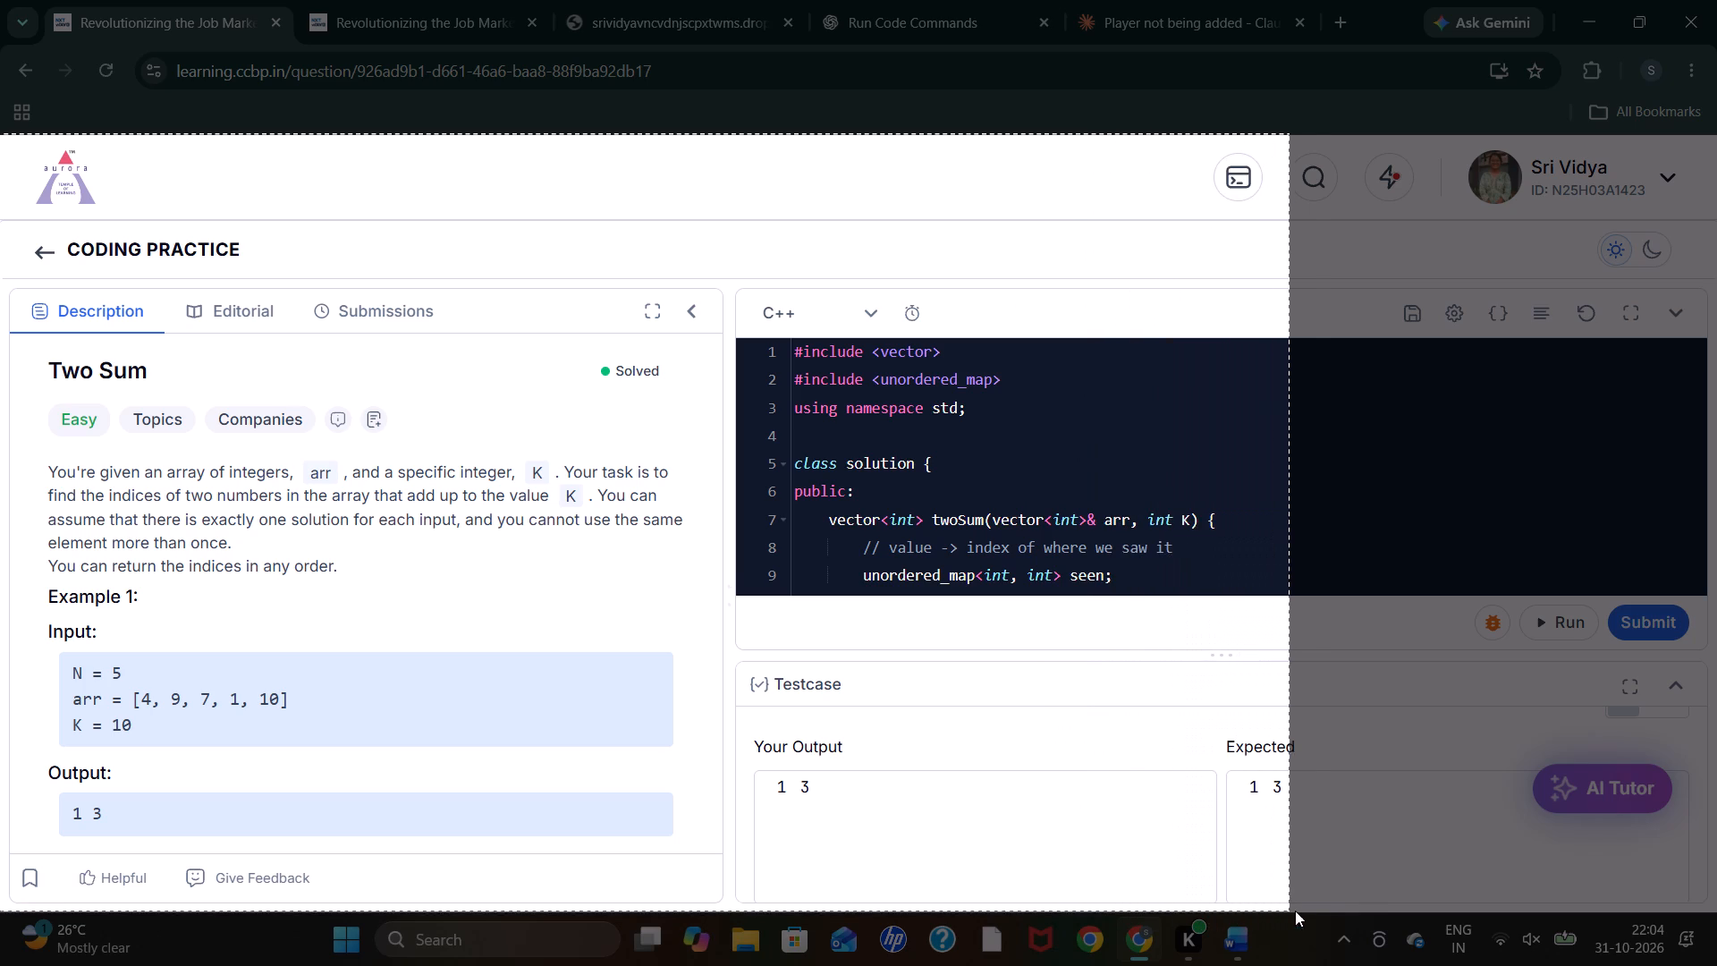
{"action": "left_click_drag", "start_coordinate": [1295, 911], "coordinate": [1597, 911]}
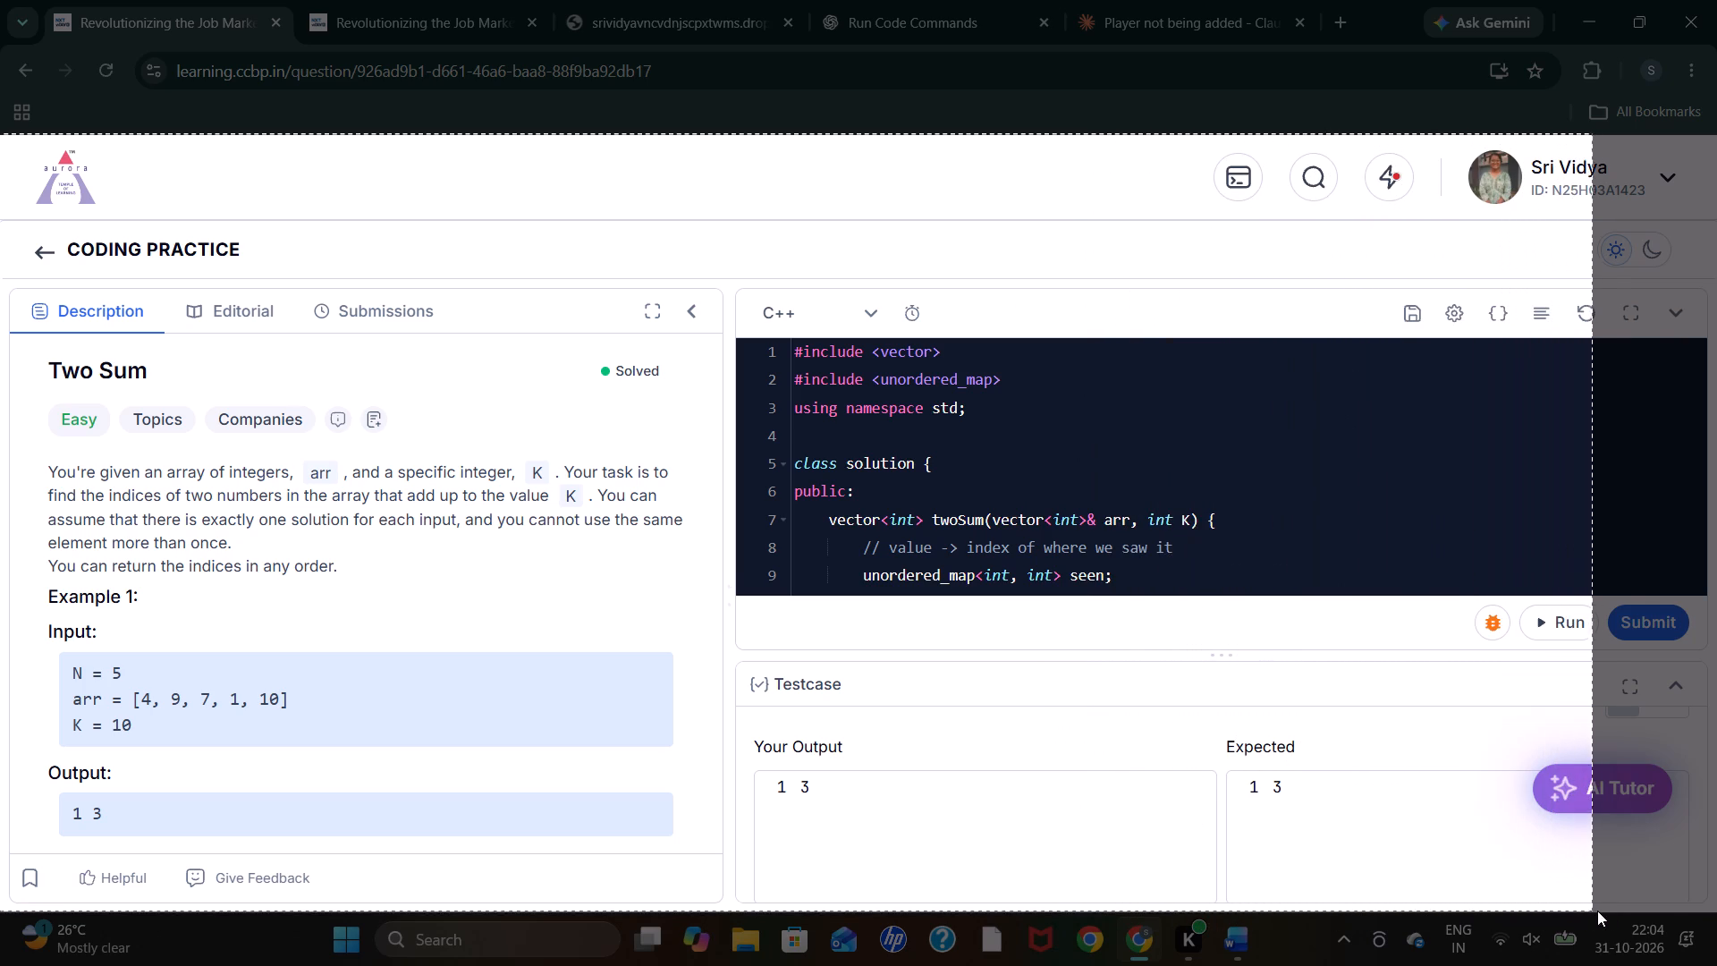
{"action": "left_click_drag", "start_coordinate": [1597, 911], "coordinate": [1716, 910]}
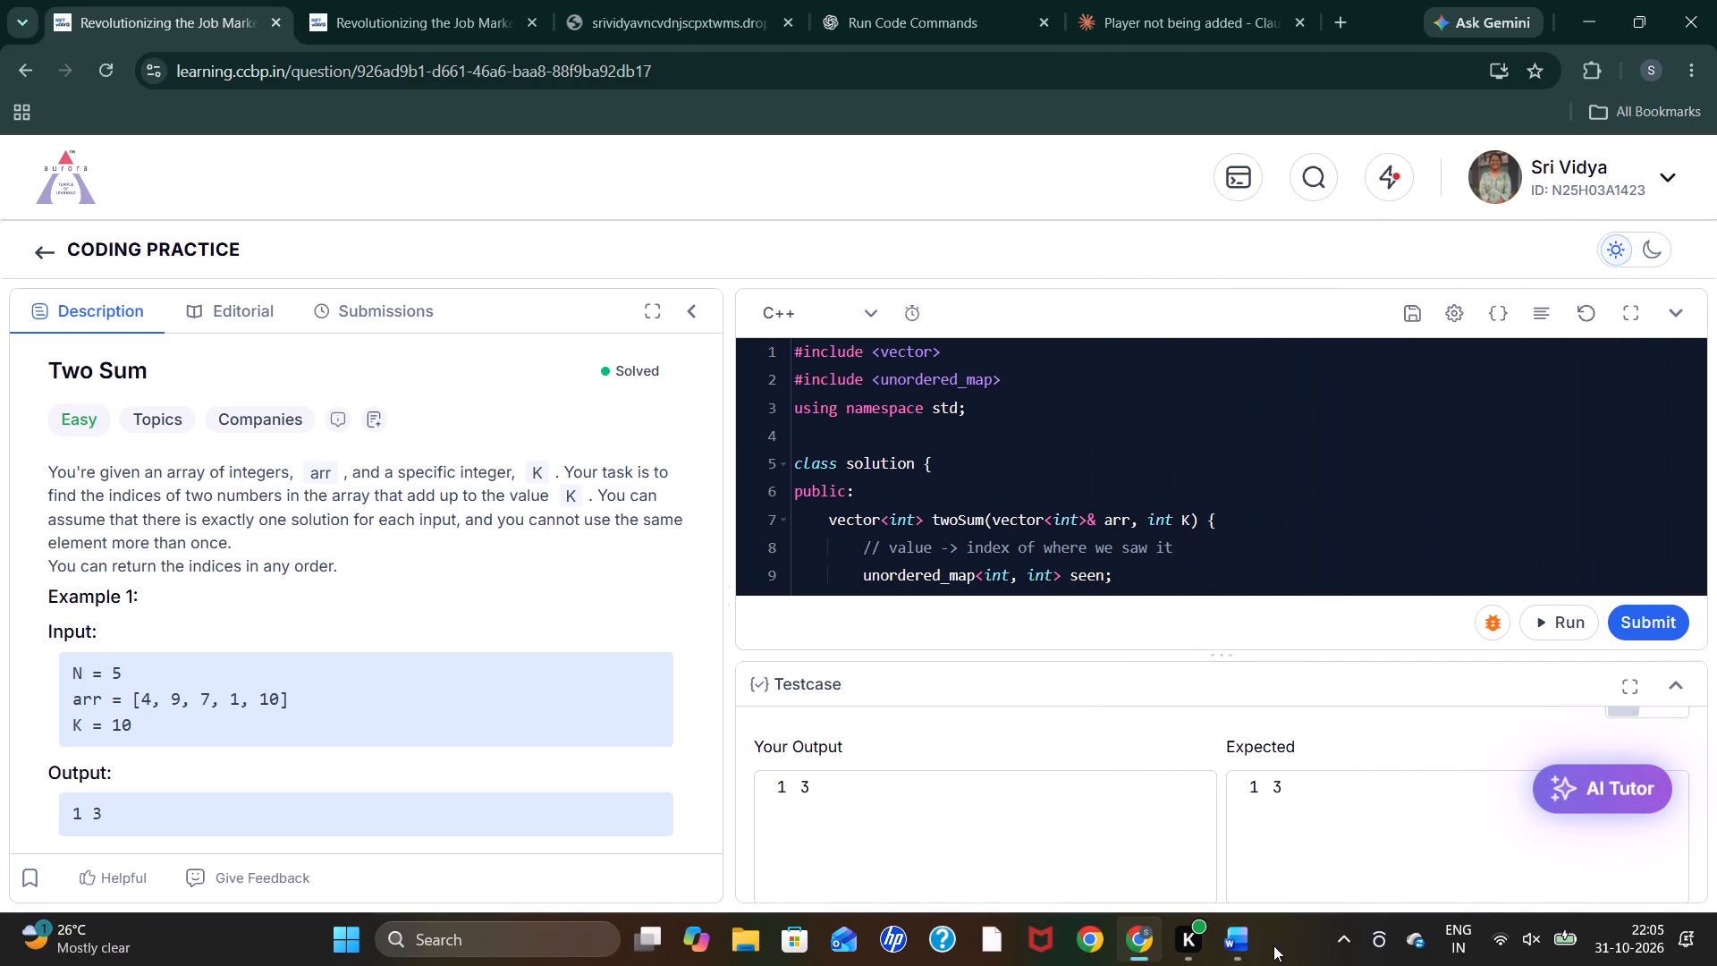
Paste the Two Sum screenshot below its title in the Word report, aligned with the left margin rather than the list indent.
{"action": "left_click", "coordinate": [1254, 888]}
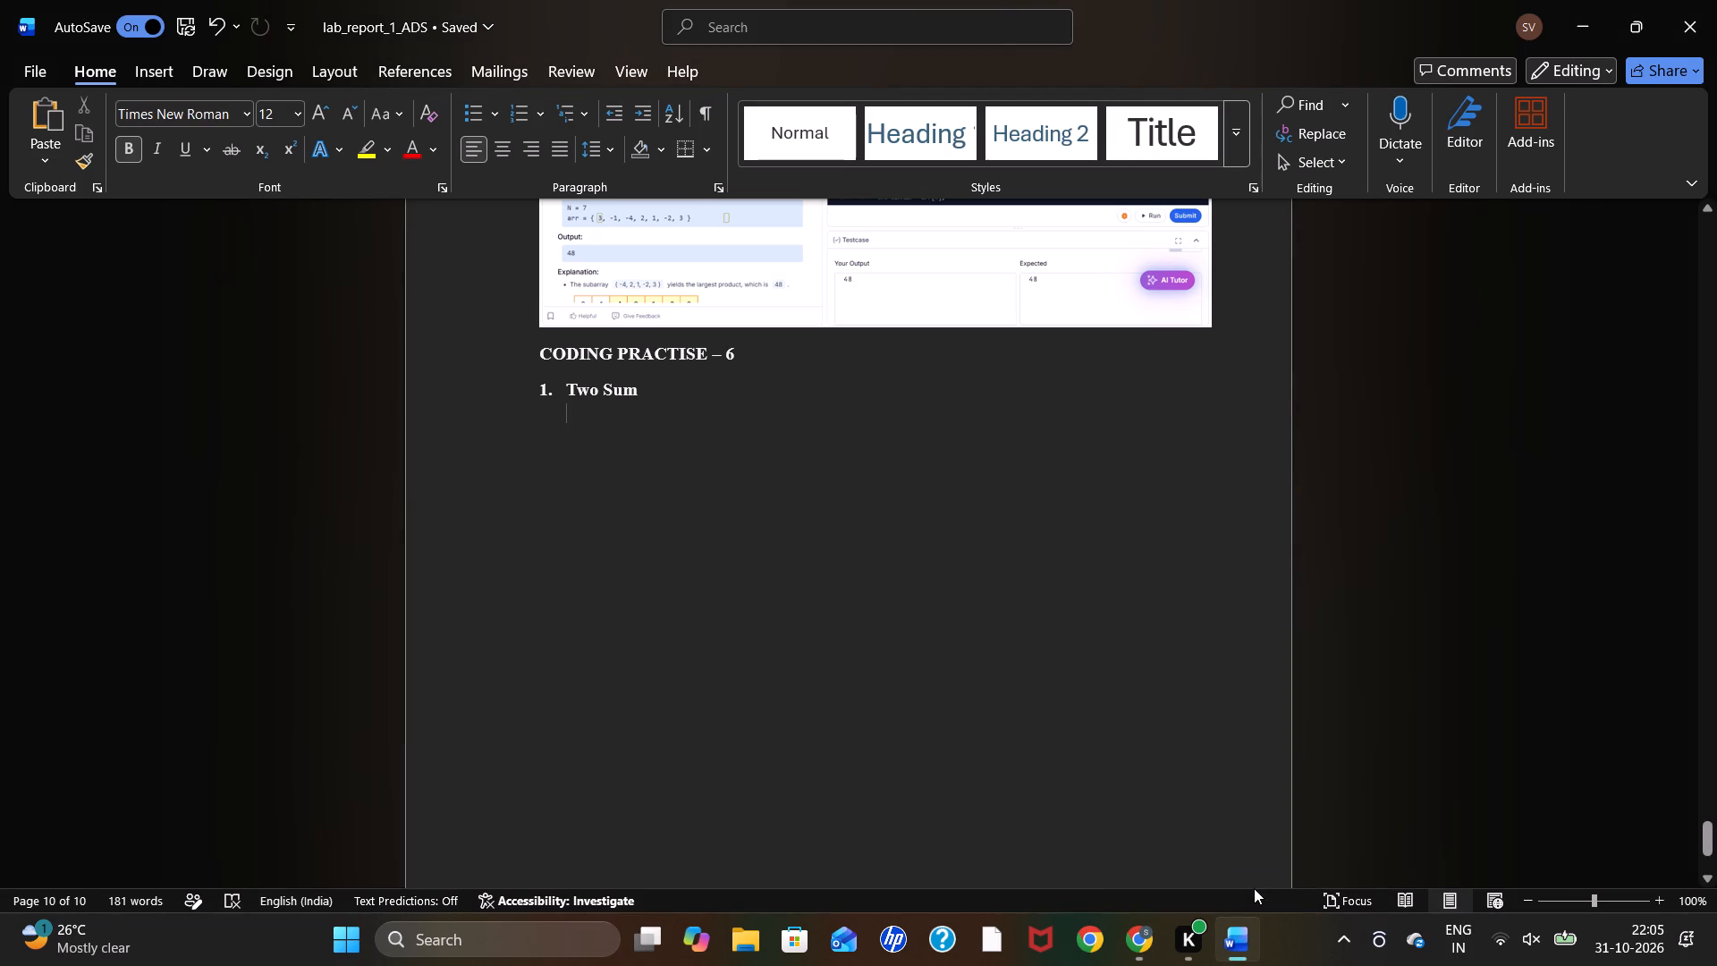
{"action": "key", "text": "ctrl+v"}
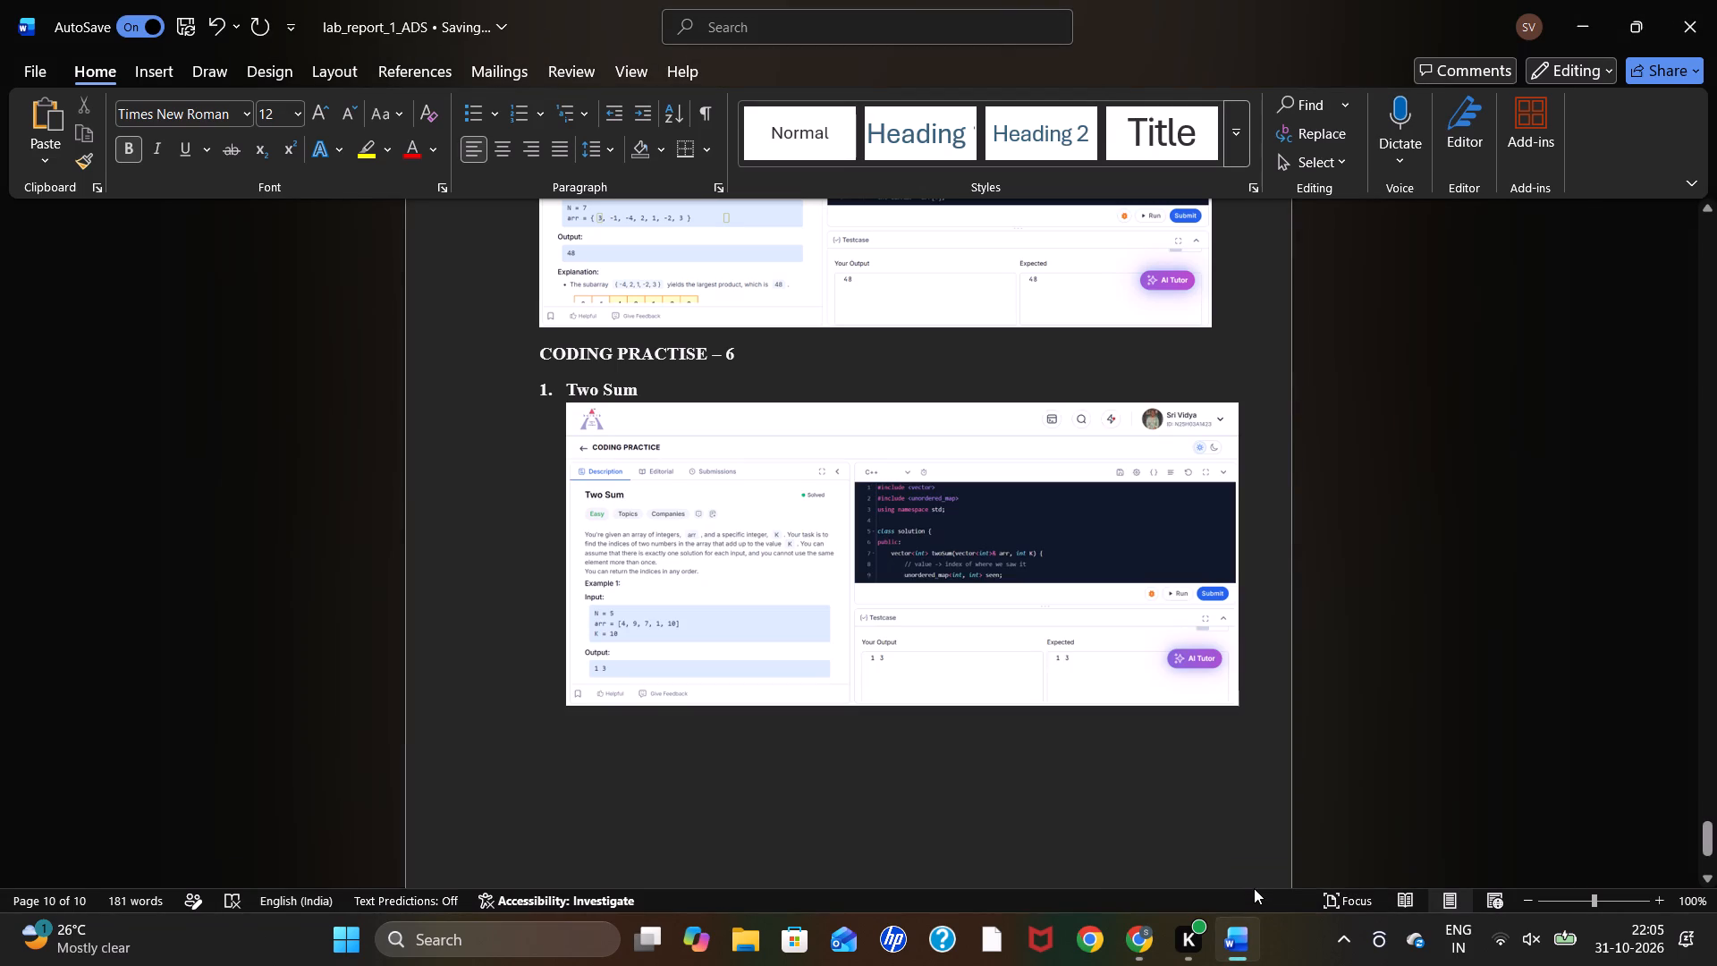
{"action": "left_click", "coordinate": [1047, 625]}
{"action": "key", "text": "BackSpace"}
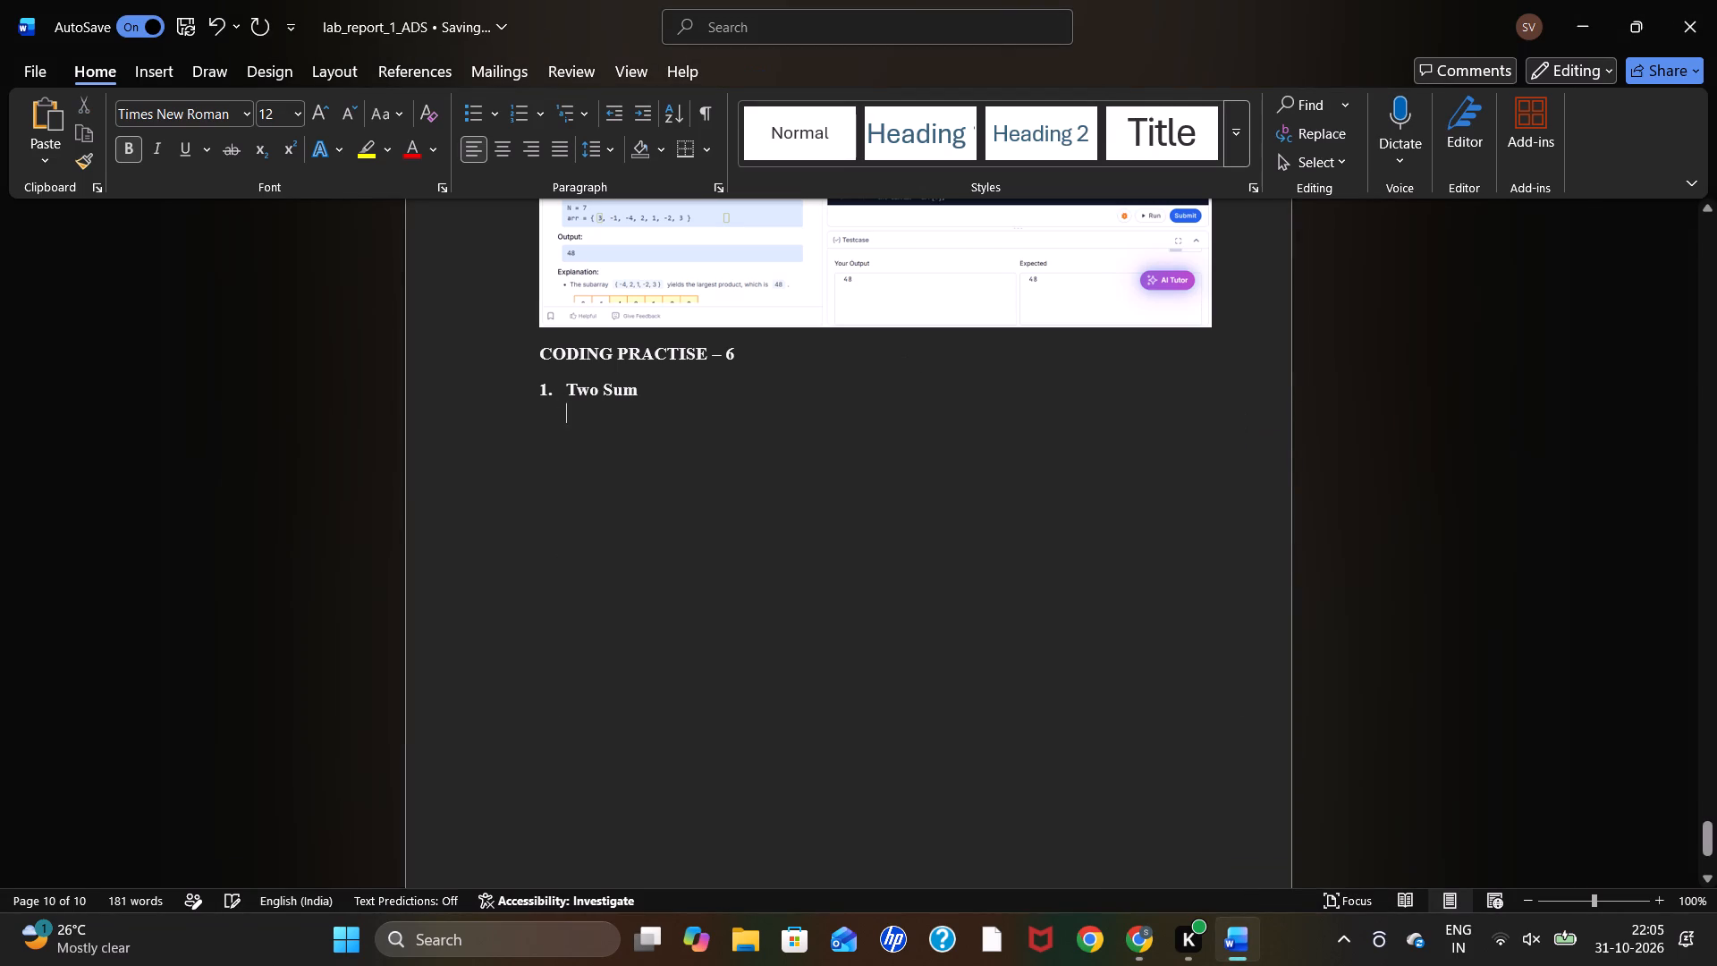
{"action": "key", "text": "BackSpace"}
{"action": "key", "text": "ctrl+v"}
Add numbered item 2 below the screenshot with the Two Sum II title copied from the question list, followed by an unnumbered line.
{"action": "key", "text": "Return"}
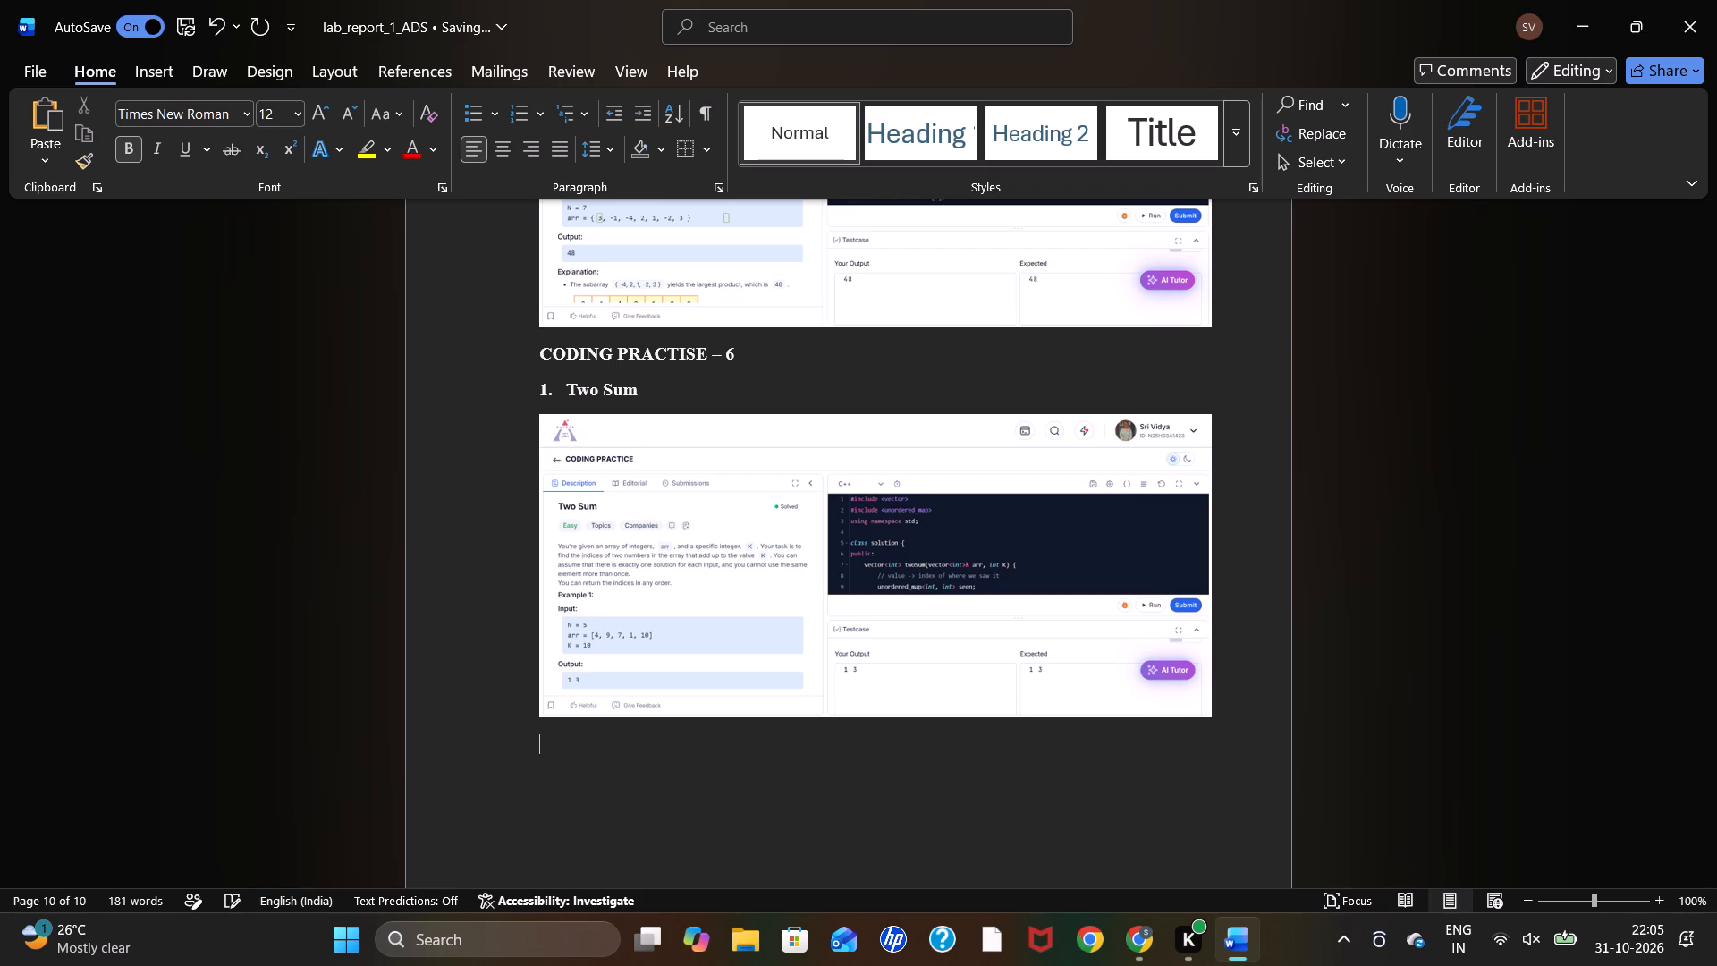
{"action": "type", "text": "2."}
{"action": "key", "text": "space"}
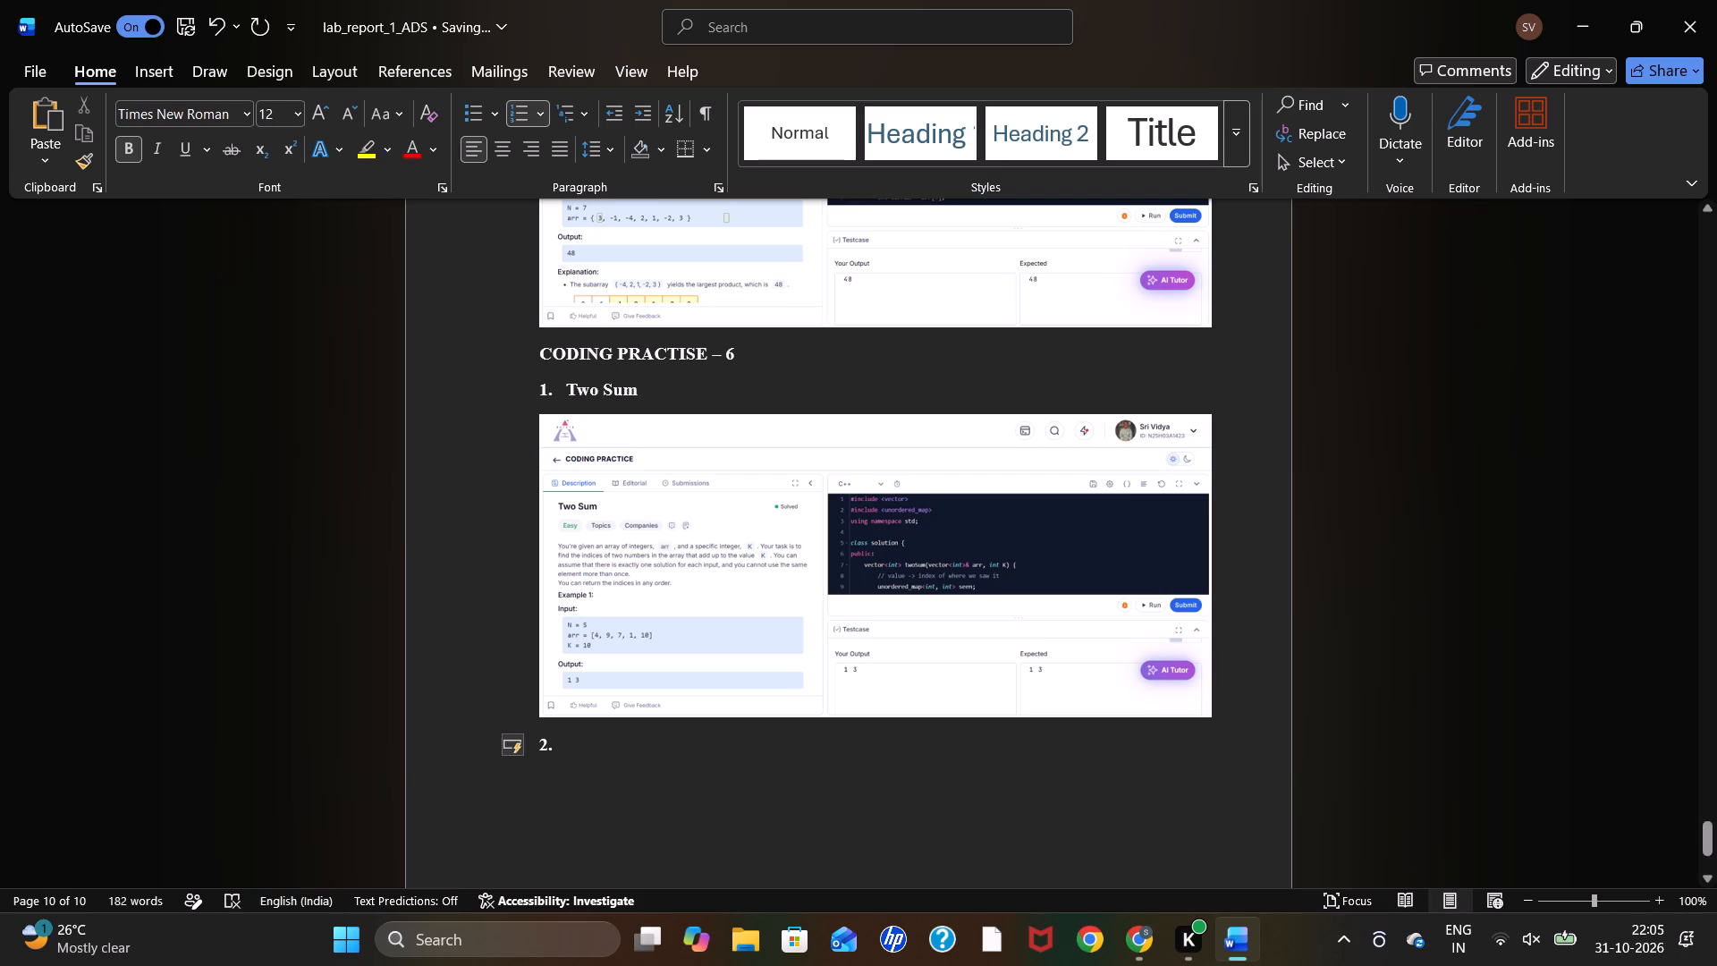
{"action": "left_click", "coordinate": [1144, 876]}
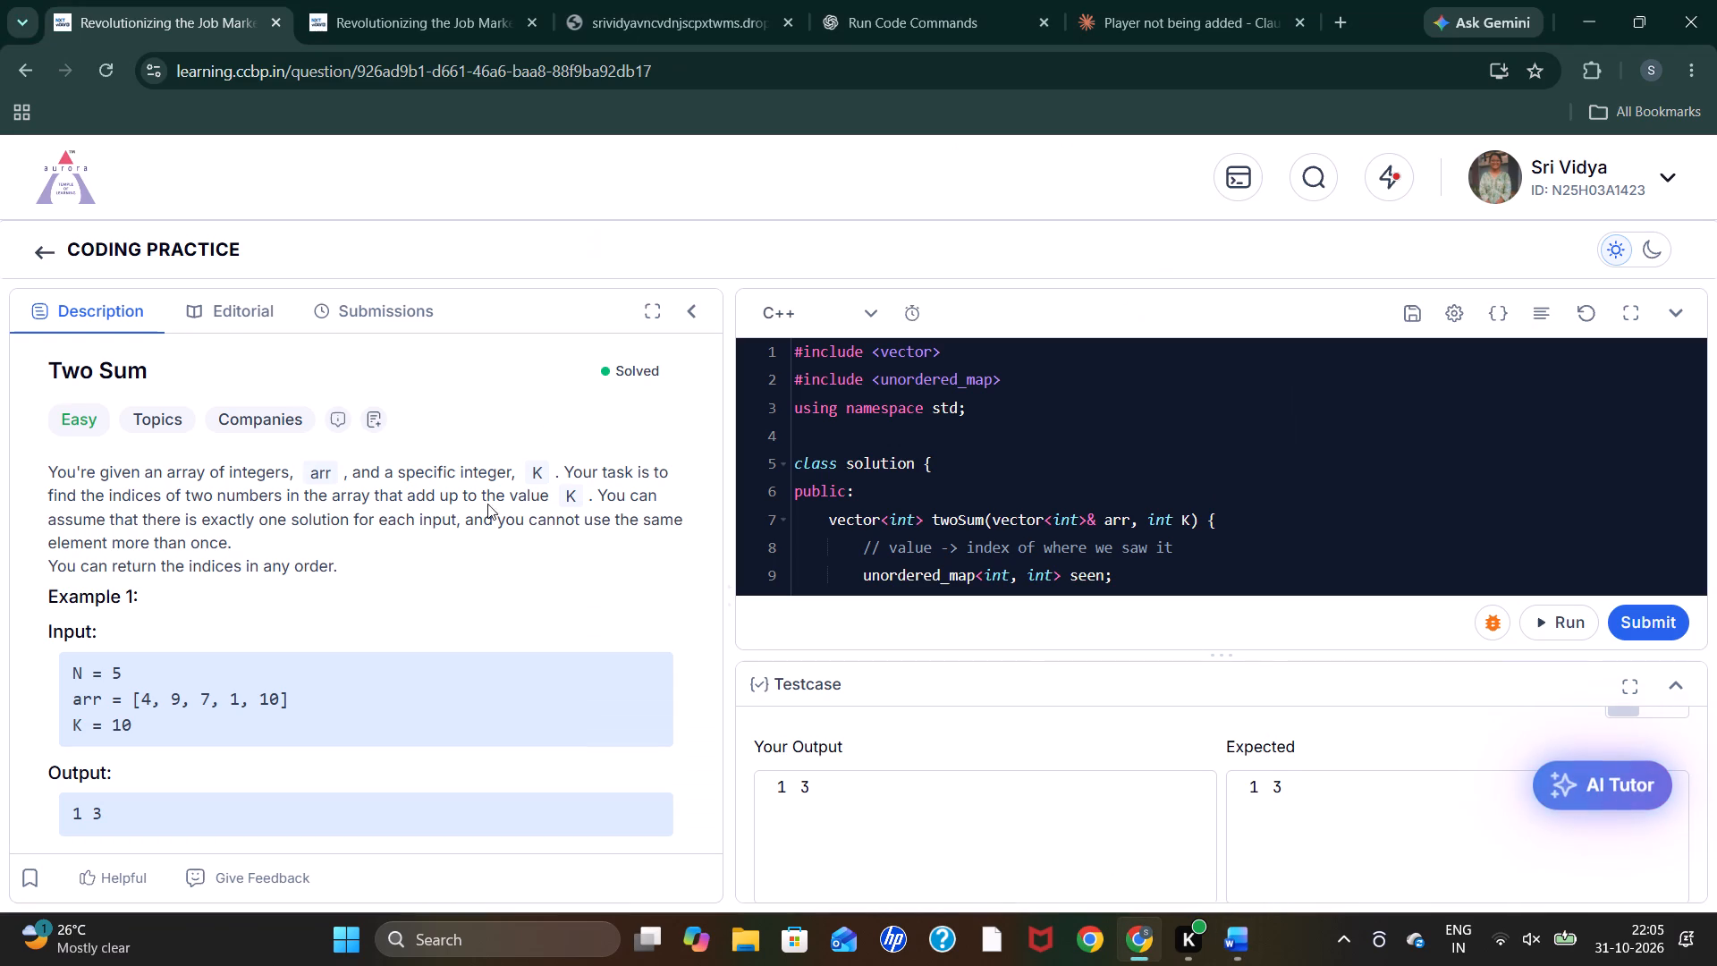
{"action": "left_click", "coordinate": [34, 250]}
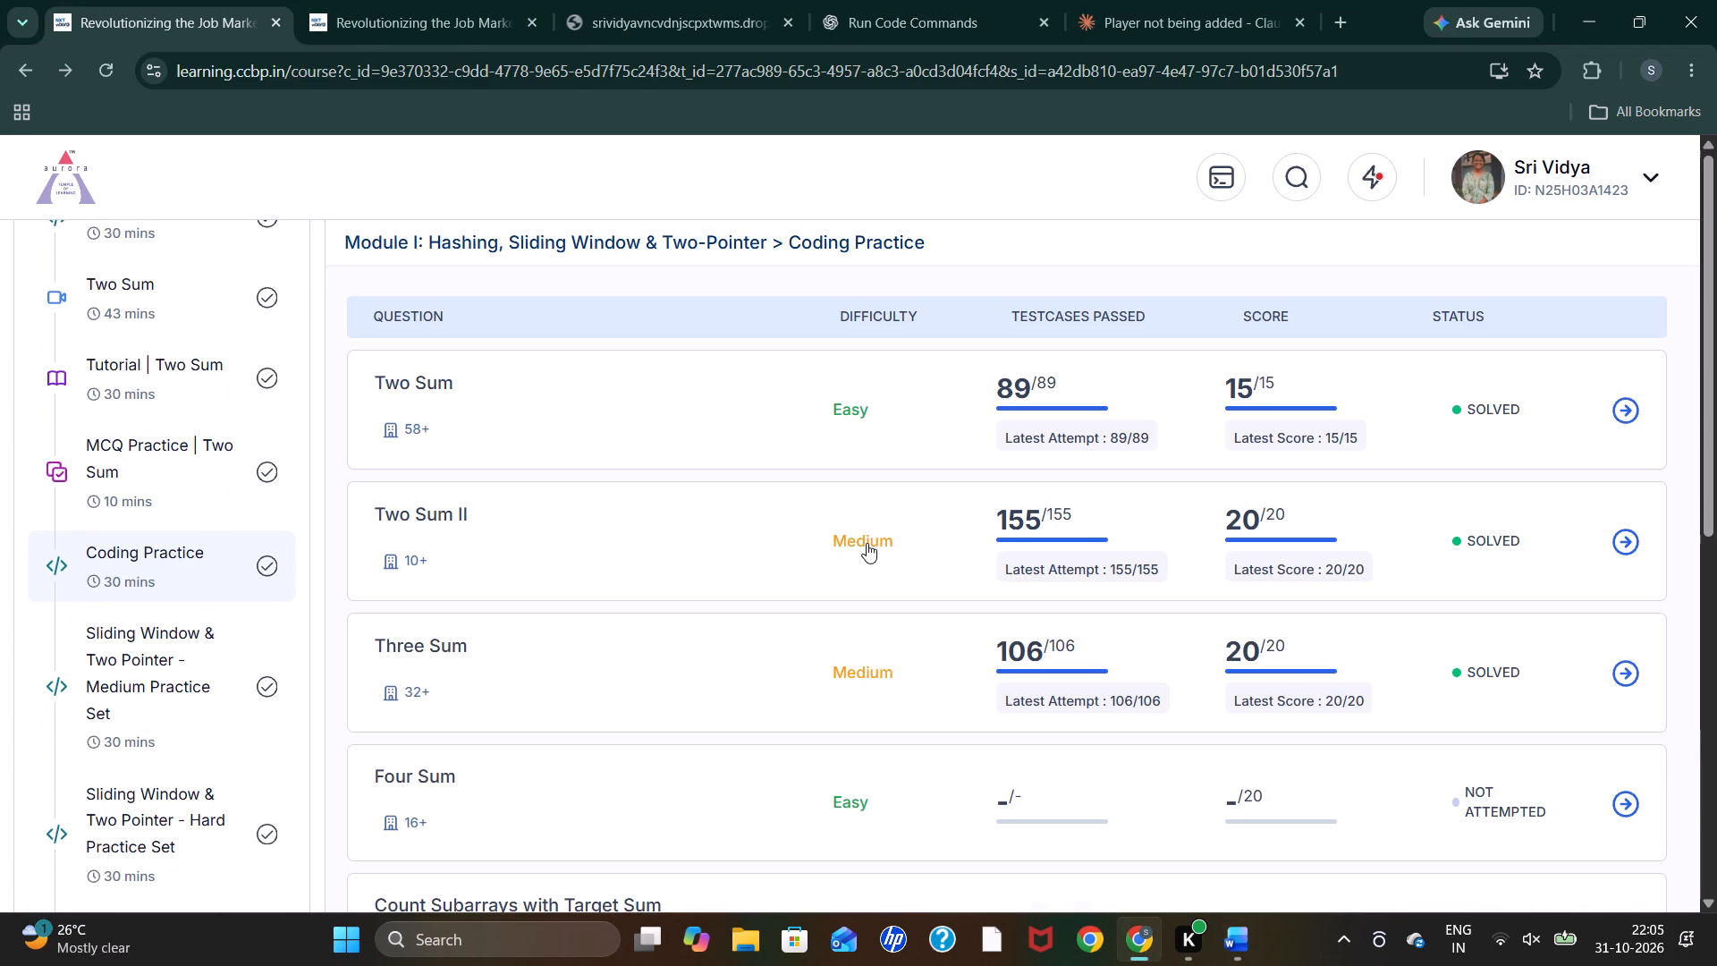
{"action": "left_click_drag", "start_coordinate": [506, 499], "coordinate": [330, 521]}
{"action": "key", "text": "ctrl+c"}
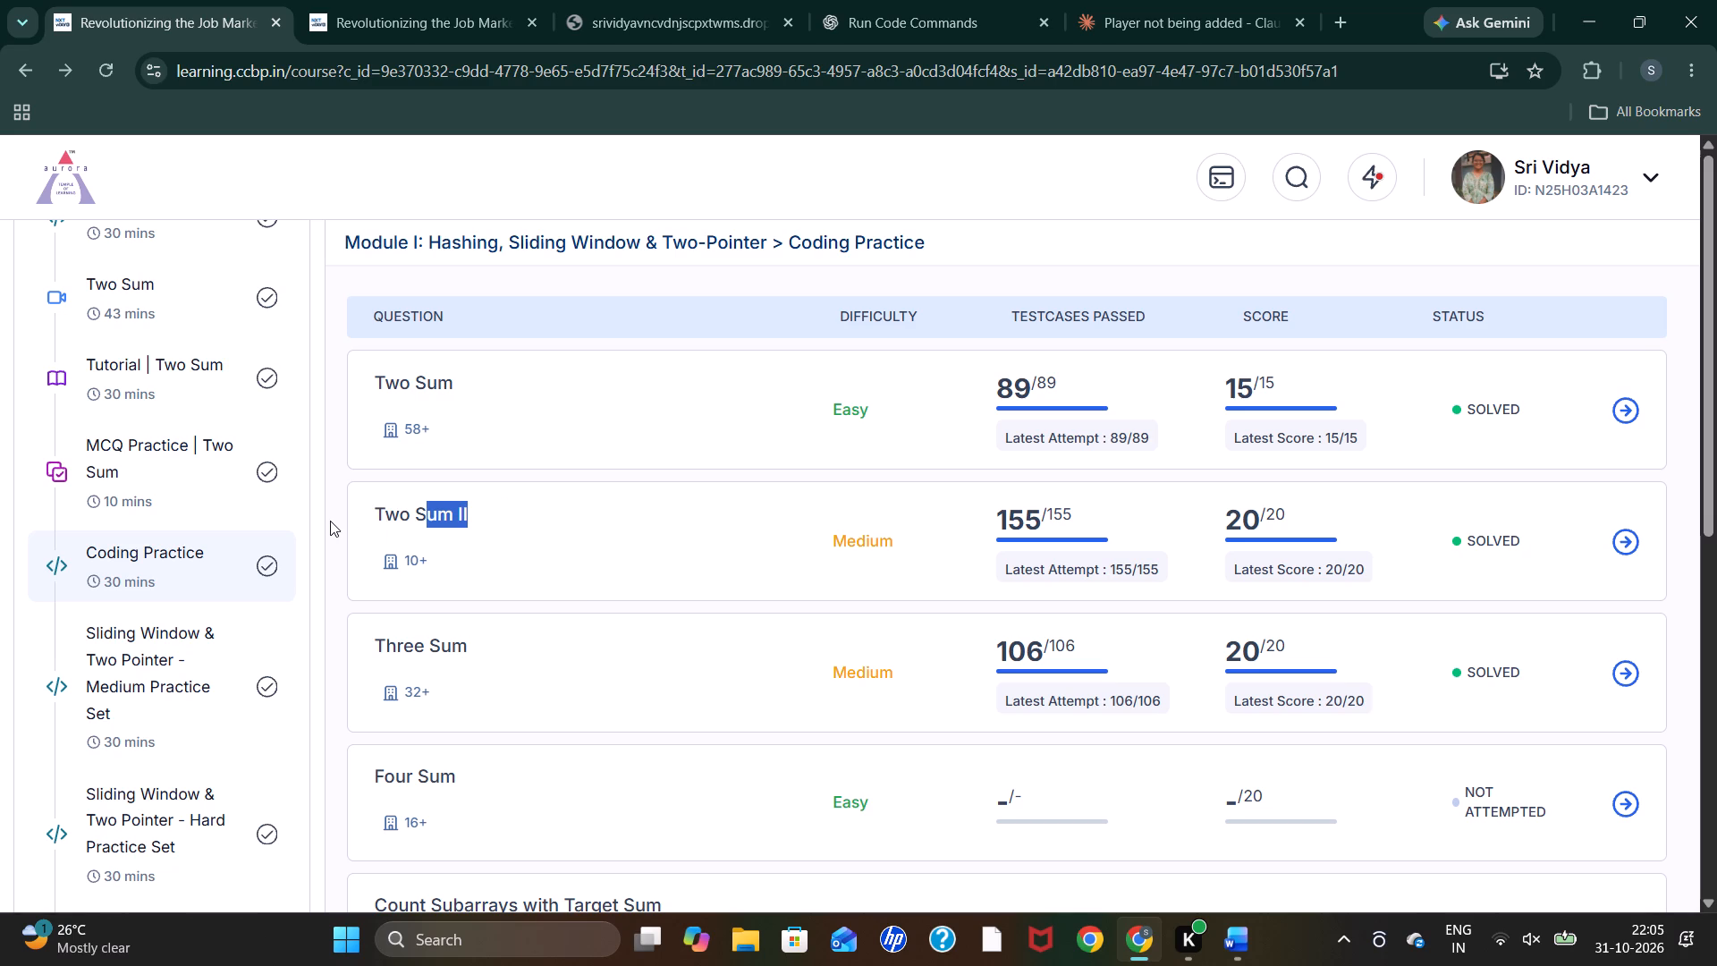
{"action": "left_click", "coordinate": [1246, 894]}
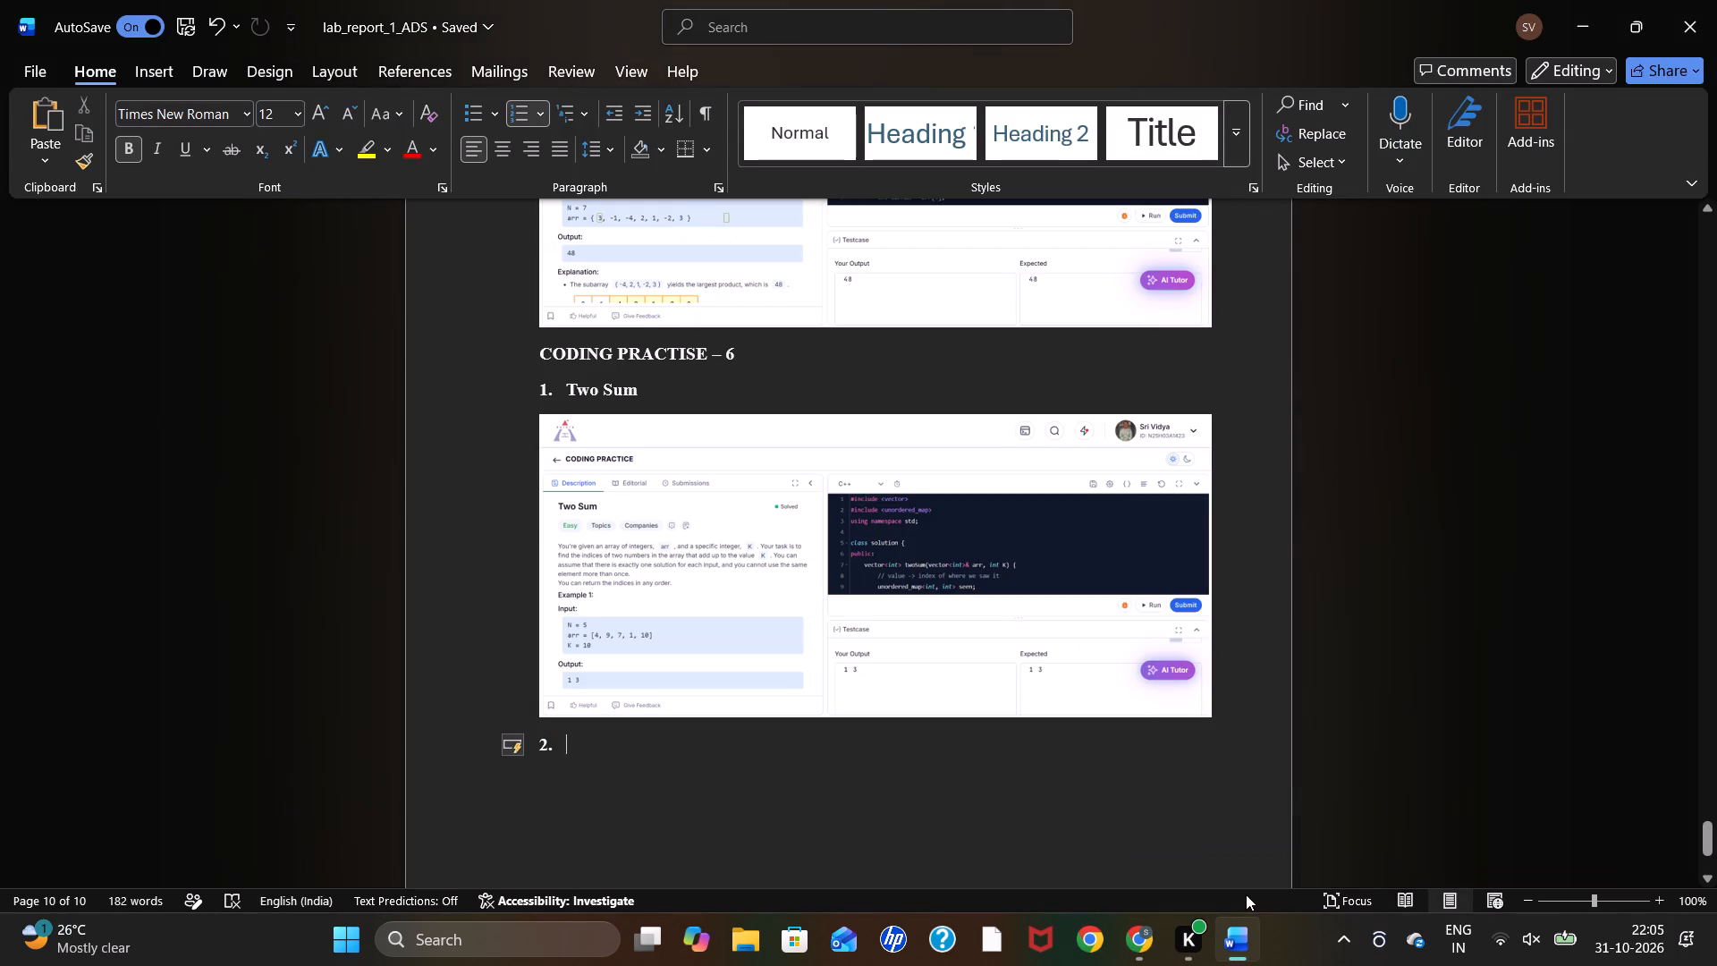
{"action": "key", "text": "ctrl+v"}
{"action": "key", "text": "Return"}
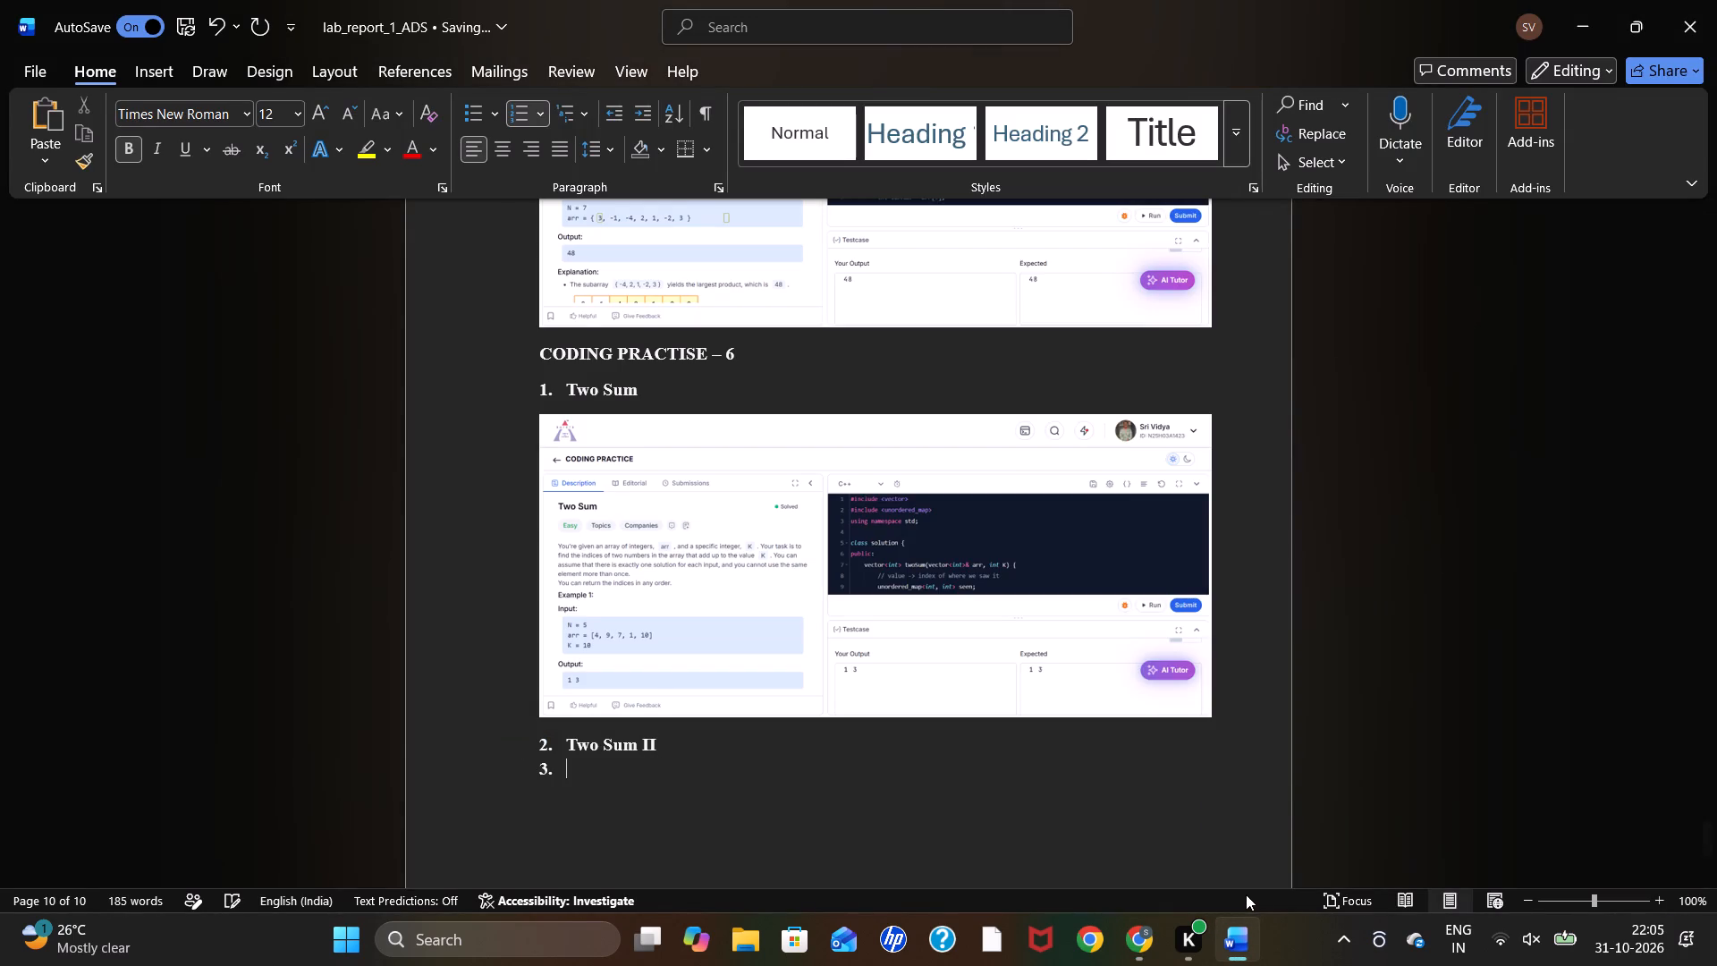
{"action": "key", "text": "BackSpace"}
{"action": "key", "text": "BackSpace"}
Switch to the browser, open the Two Sum II problem, run its C++ solution and show its output beside the expected output.
{"action": "left_click", "coordinate": [1142, 835]}
{"action": "left_click", "coordinate": [1647, 537]}
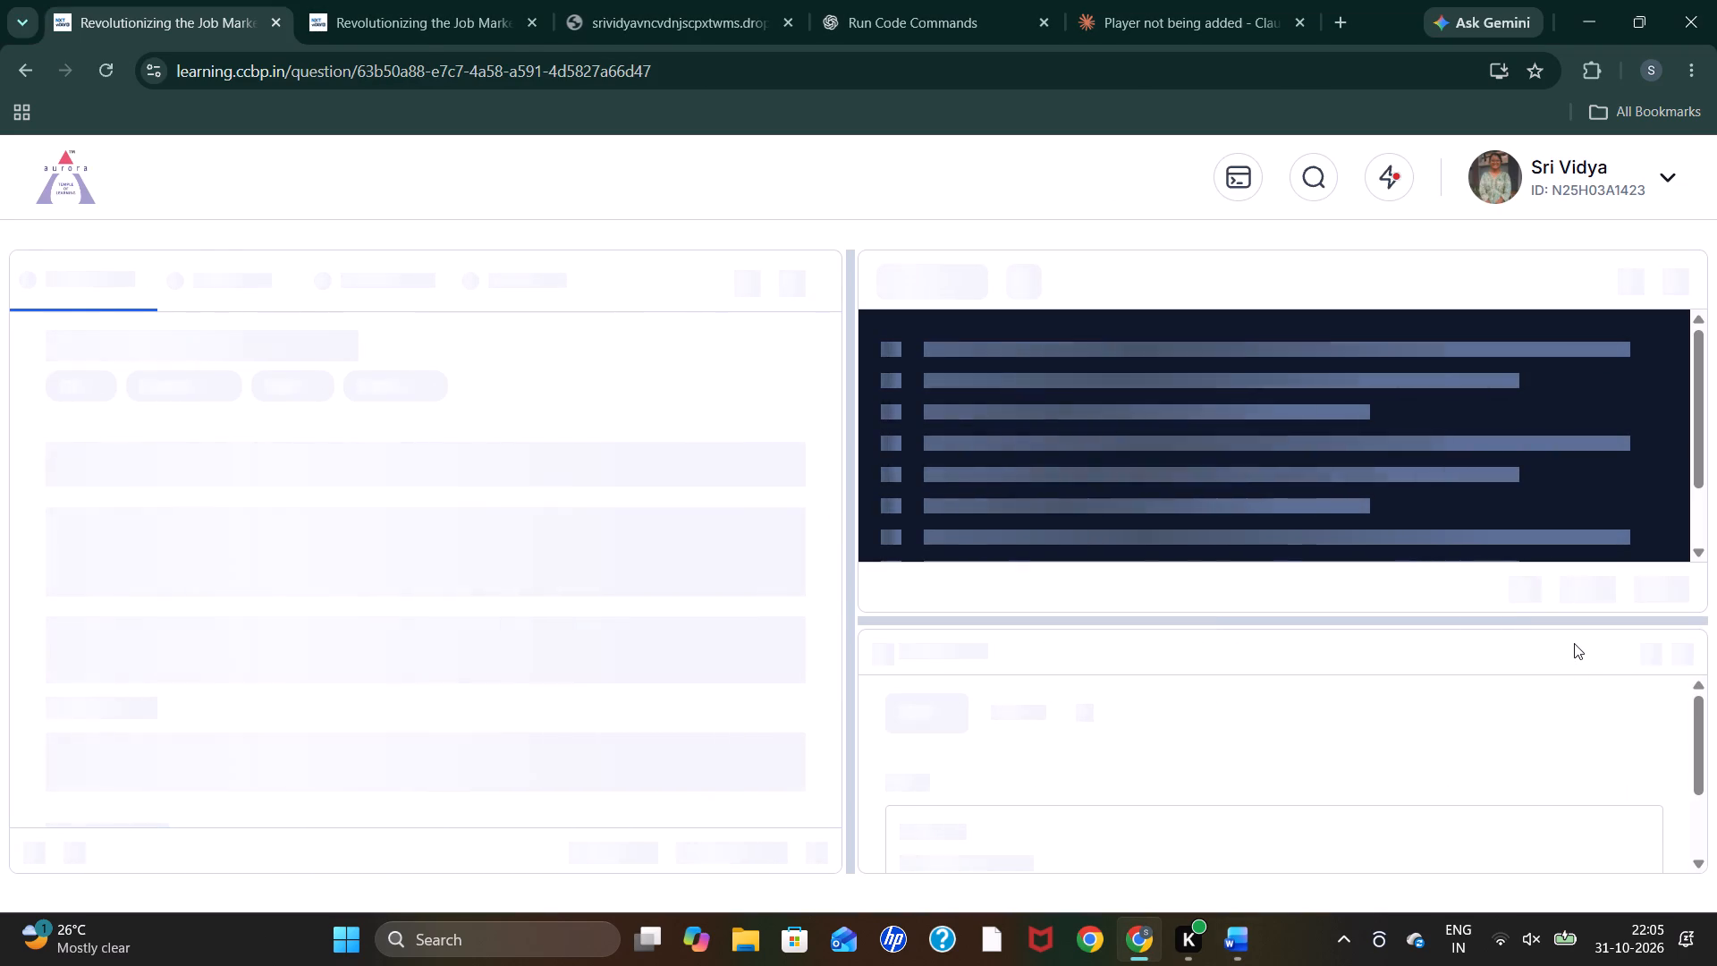
{"action": "left_click", "coordinate": [1551, 617]}
{"action": "scroll", "coordinate": [1221, 835], "scroll_direction": "down", "scroll_amount": 2}
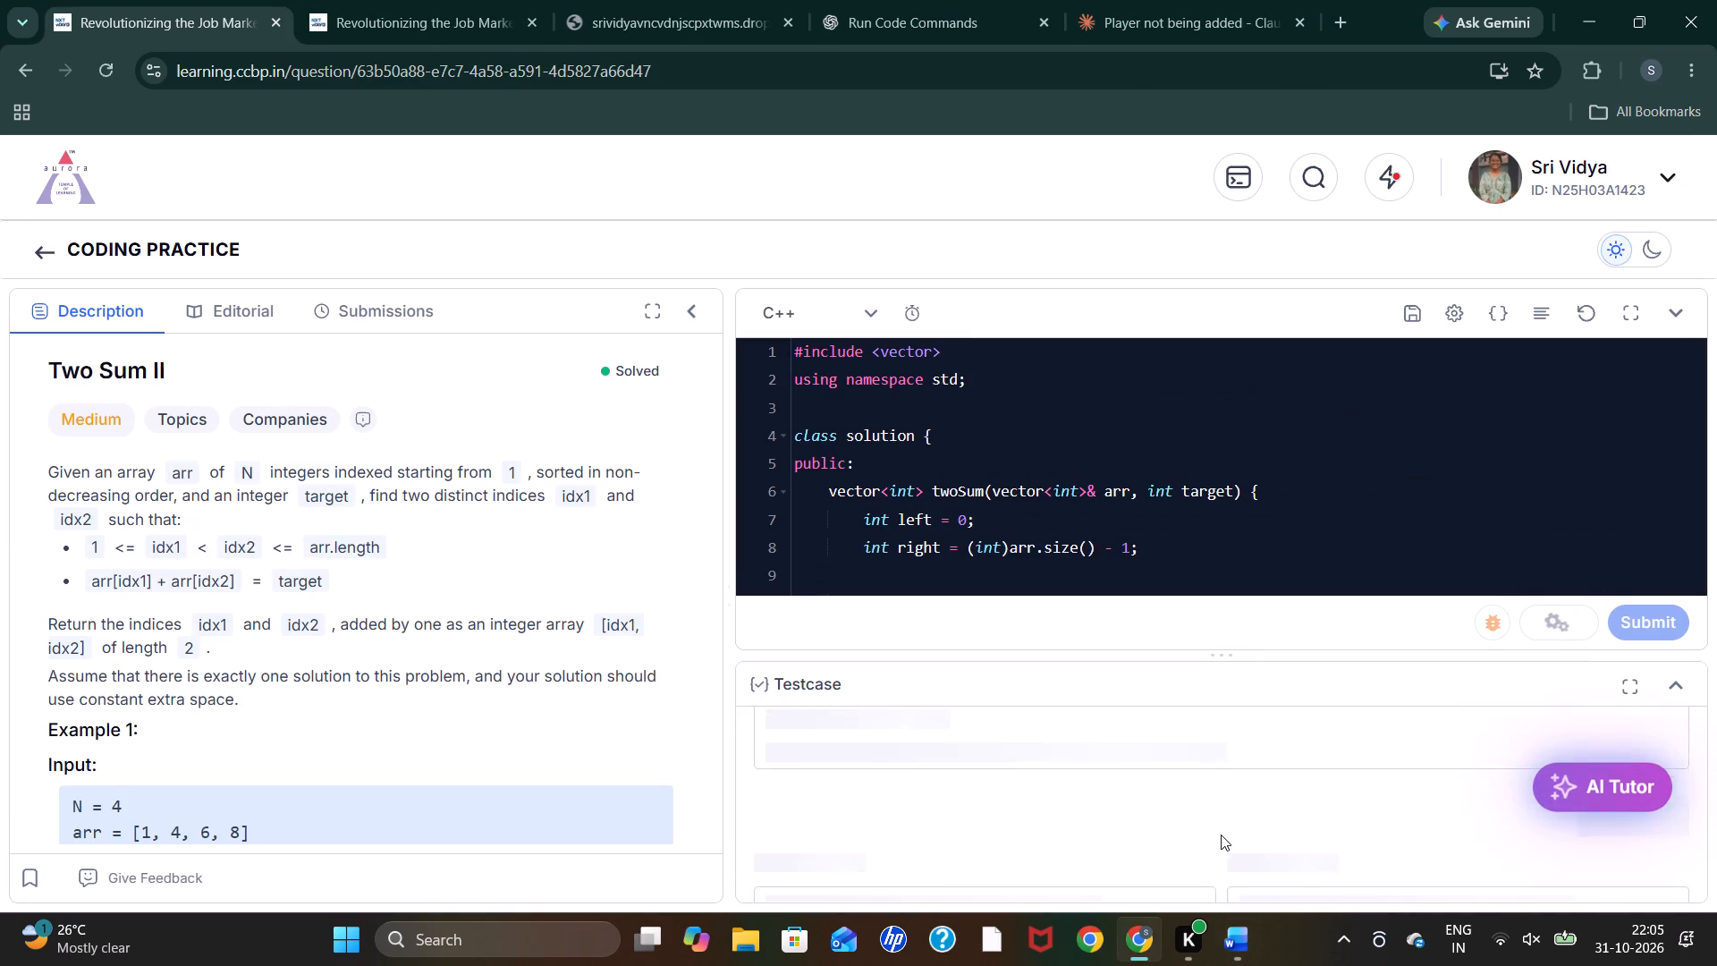
{"action": "scroll", "coordinate": [1221, 835], "scroll_direction": "down", "scroll_amount": 1}
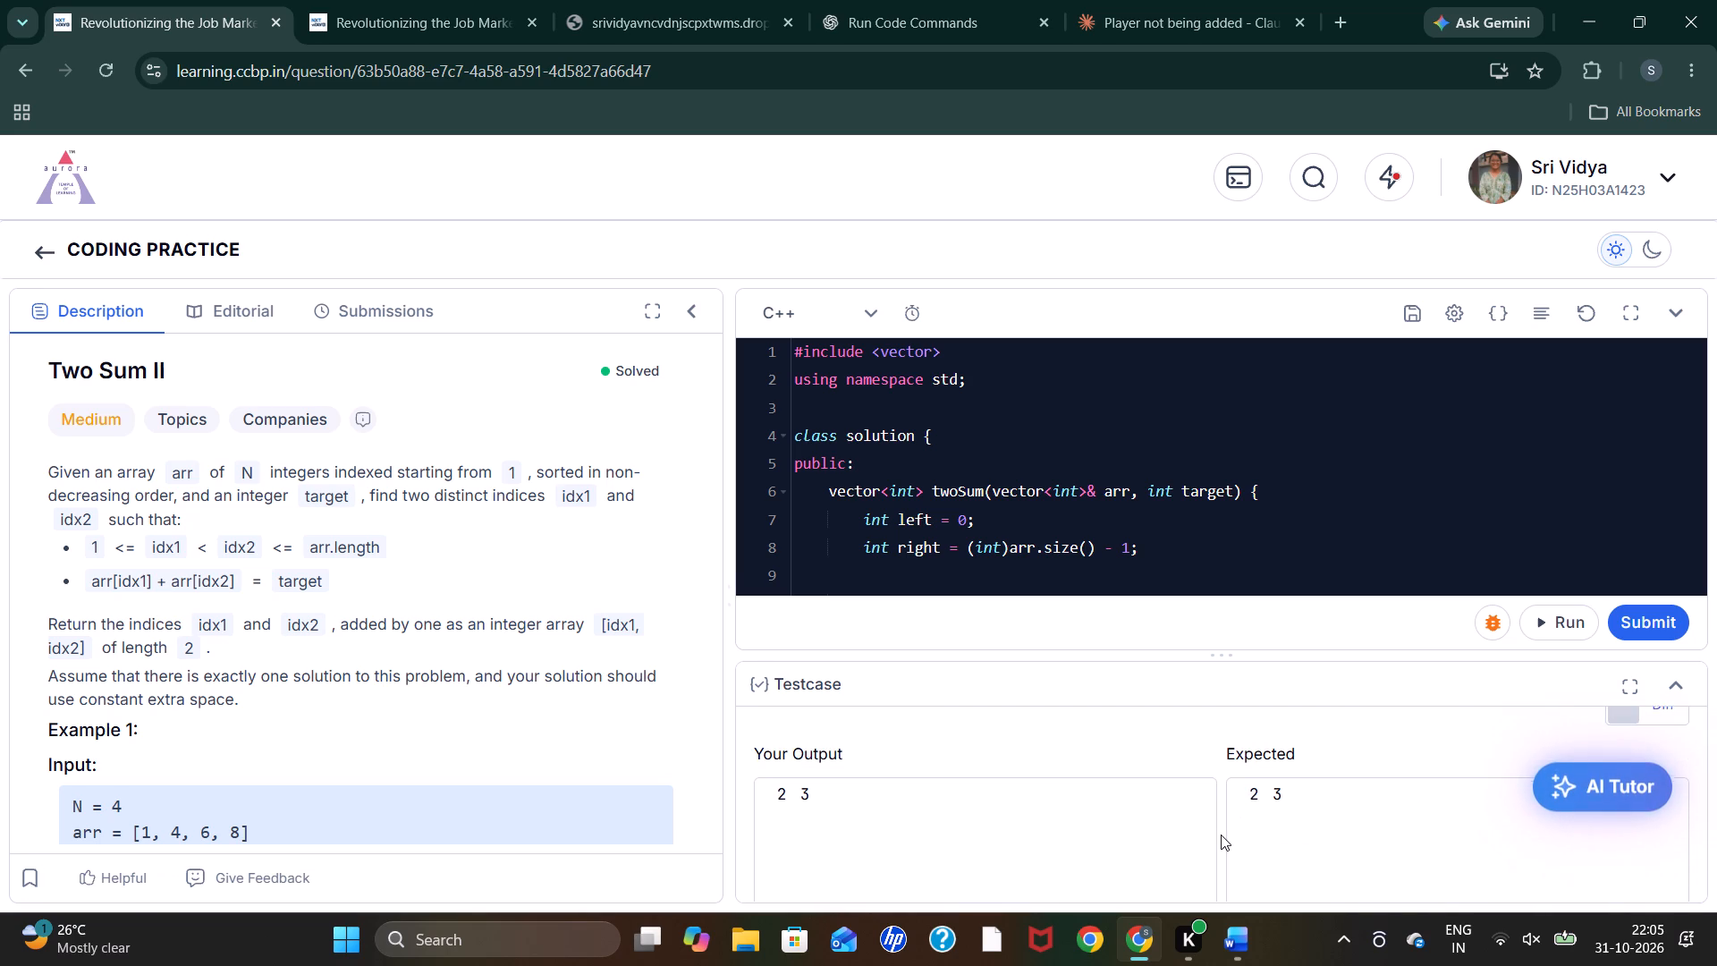
{"action": "scroll", "coordinate": [1221, 835], "scroll_direction": "down", "scroll_amount": 1}
Capture a screen snip of the whole Two Sum II problem page, from the site header down to the test case output.
{"action": "key", "text": "Print"}
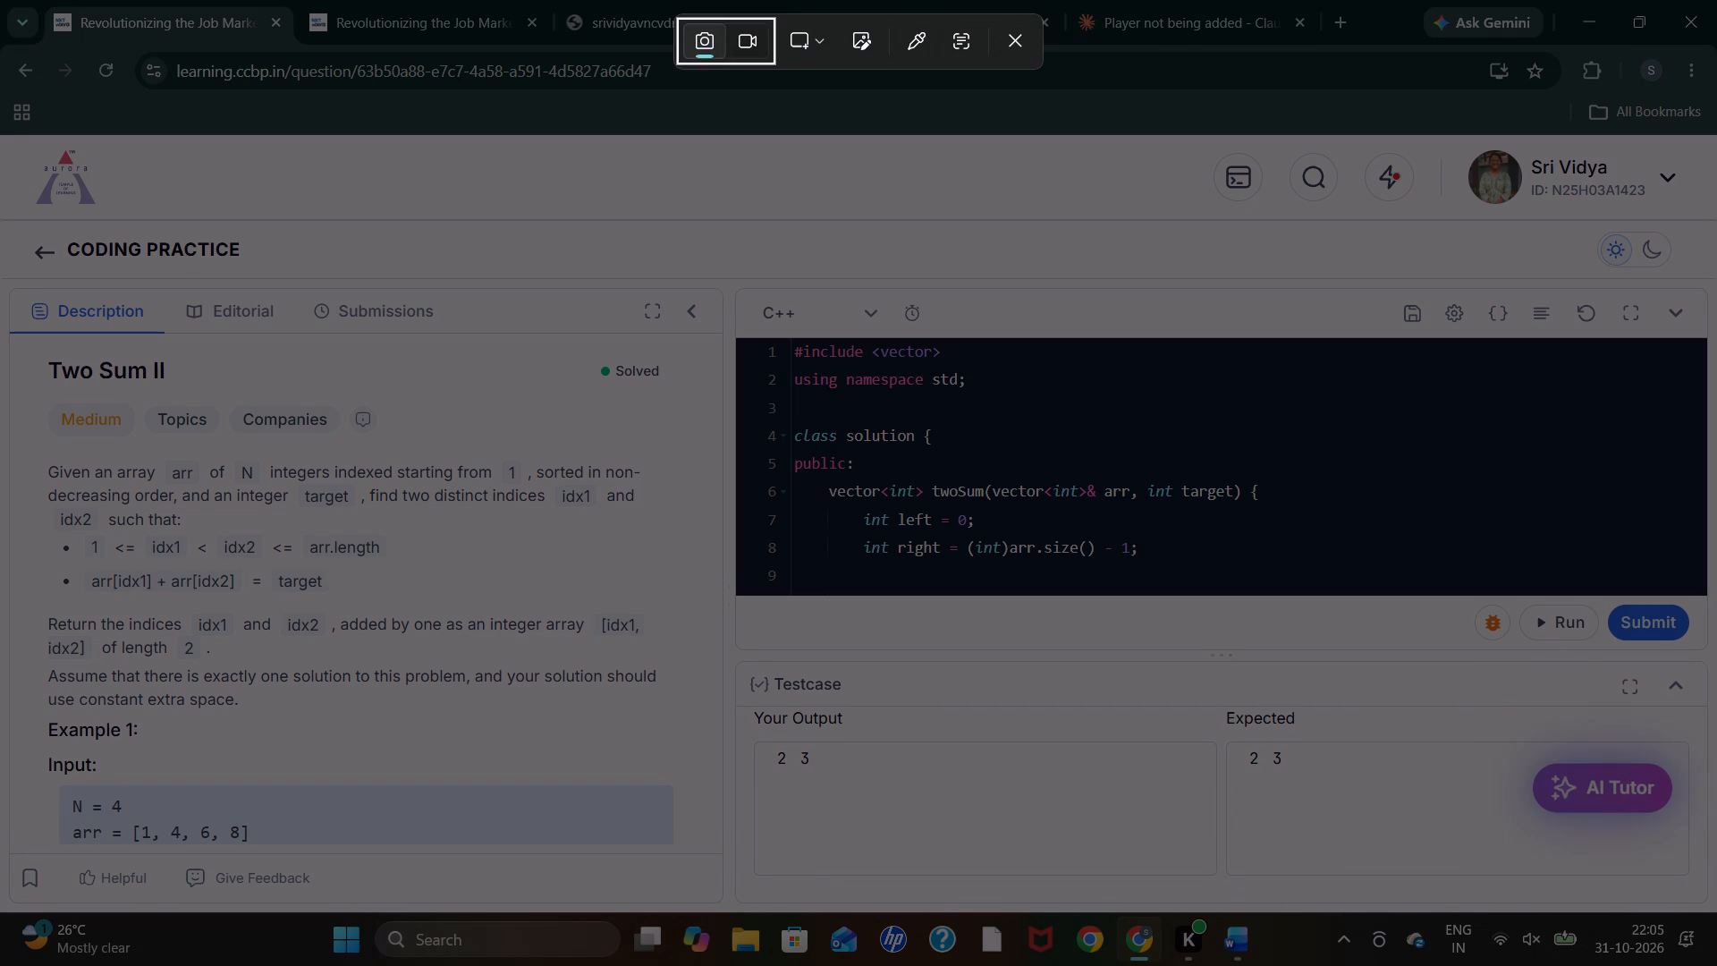
{"action": "left_click_drag", "start_coordinate": [0, 131], "coordinate": [843, 541]}
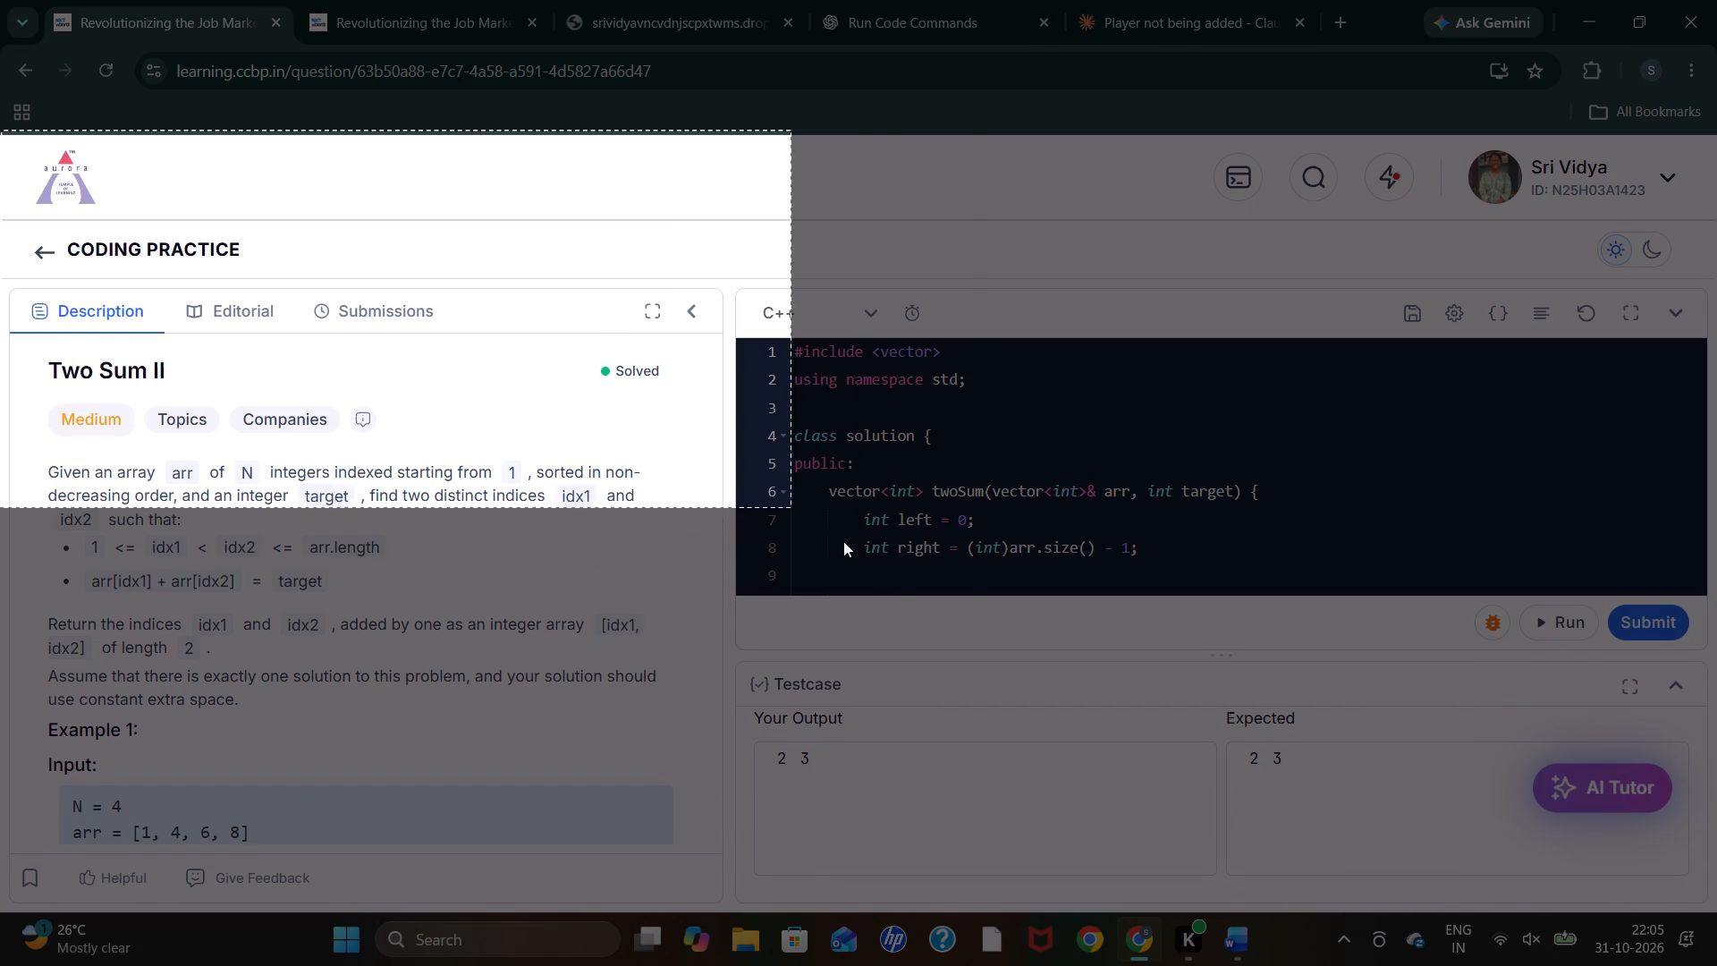
{"action": "left_click_drag", "start_coordinate": [843, 541], "coordinate": [1215, 915]}
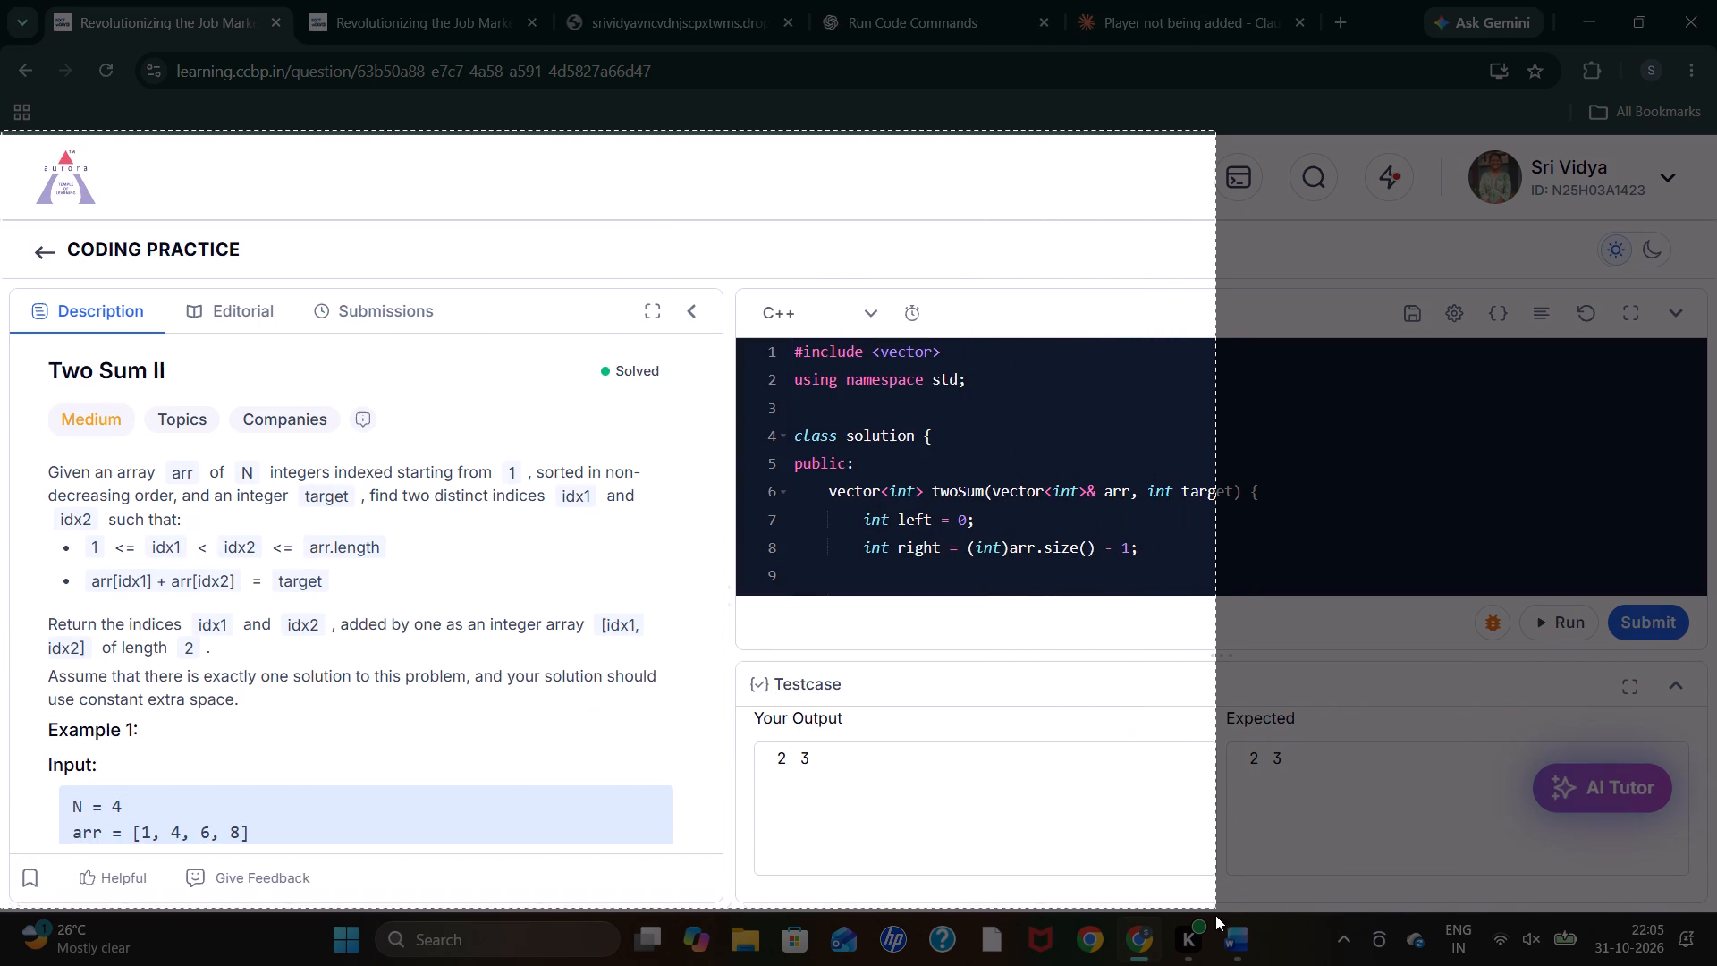
{"action": "left_click_drag", "start_coordinate": [1215, 915], "coordinate": [1462, 916]}
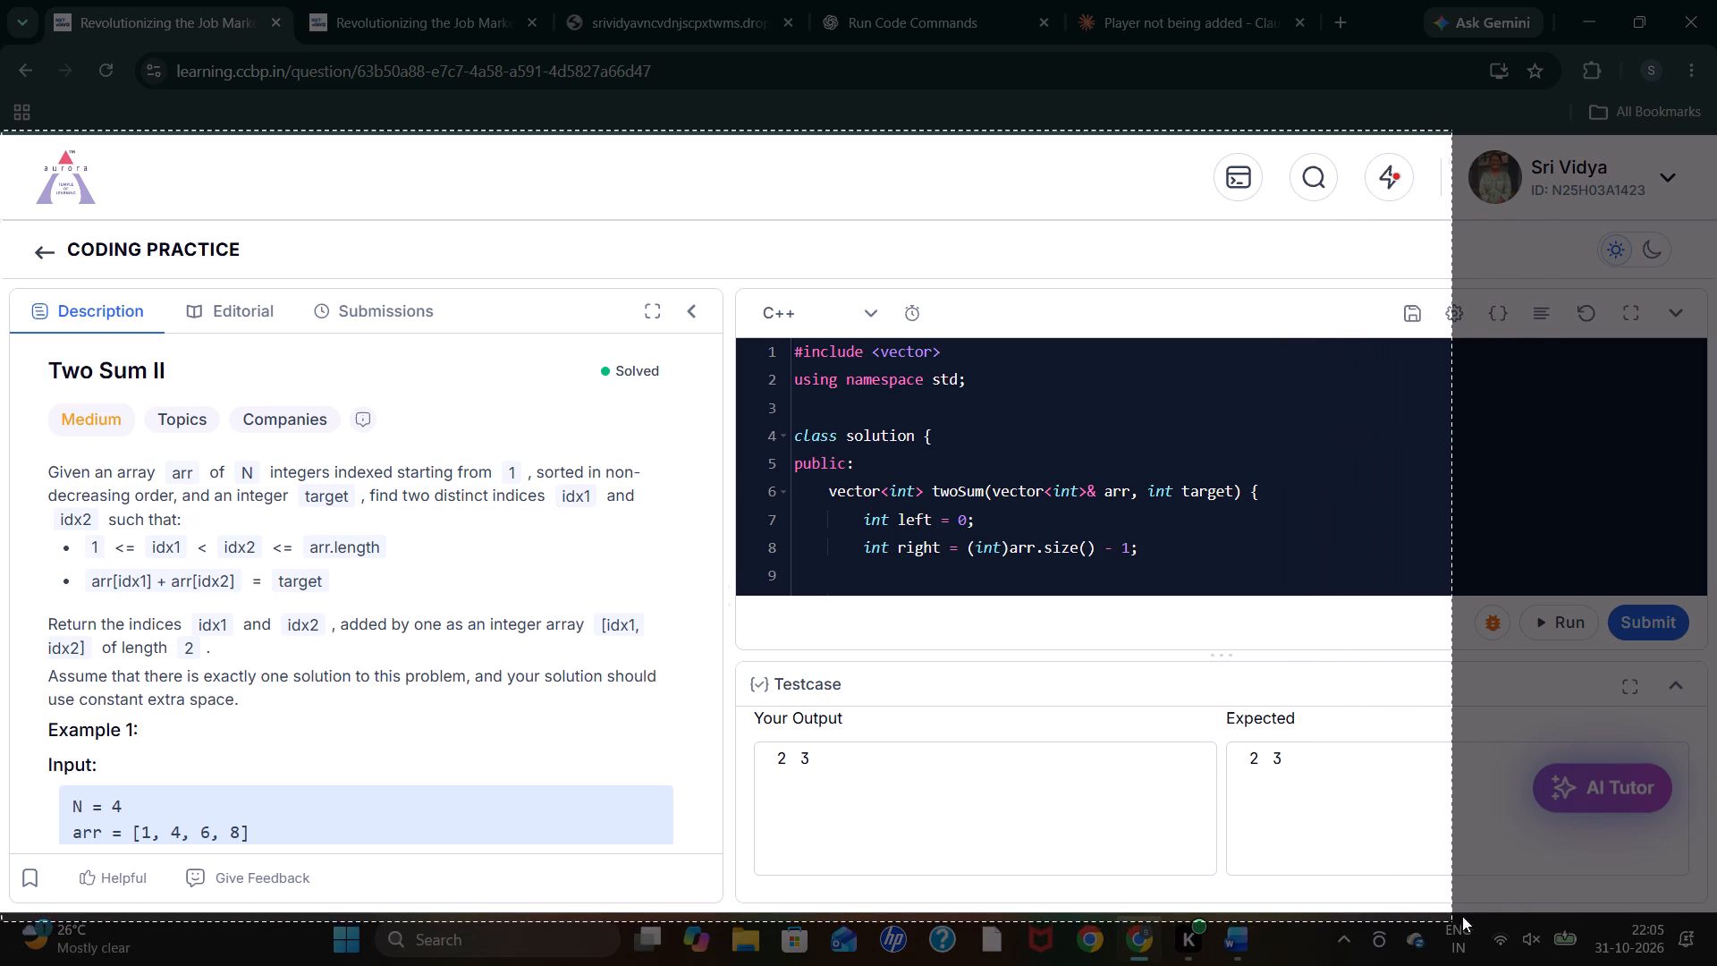
{"action": "left_click_drag", "start_coordinate": [1462, 916], "coordinate": [1716, 905]}
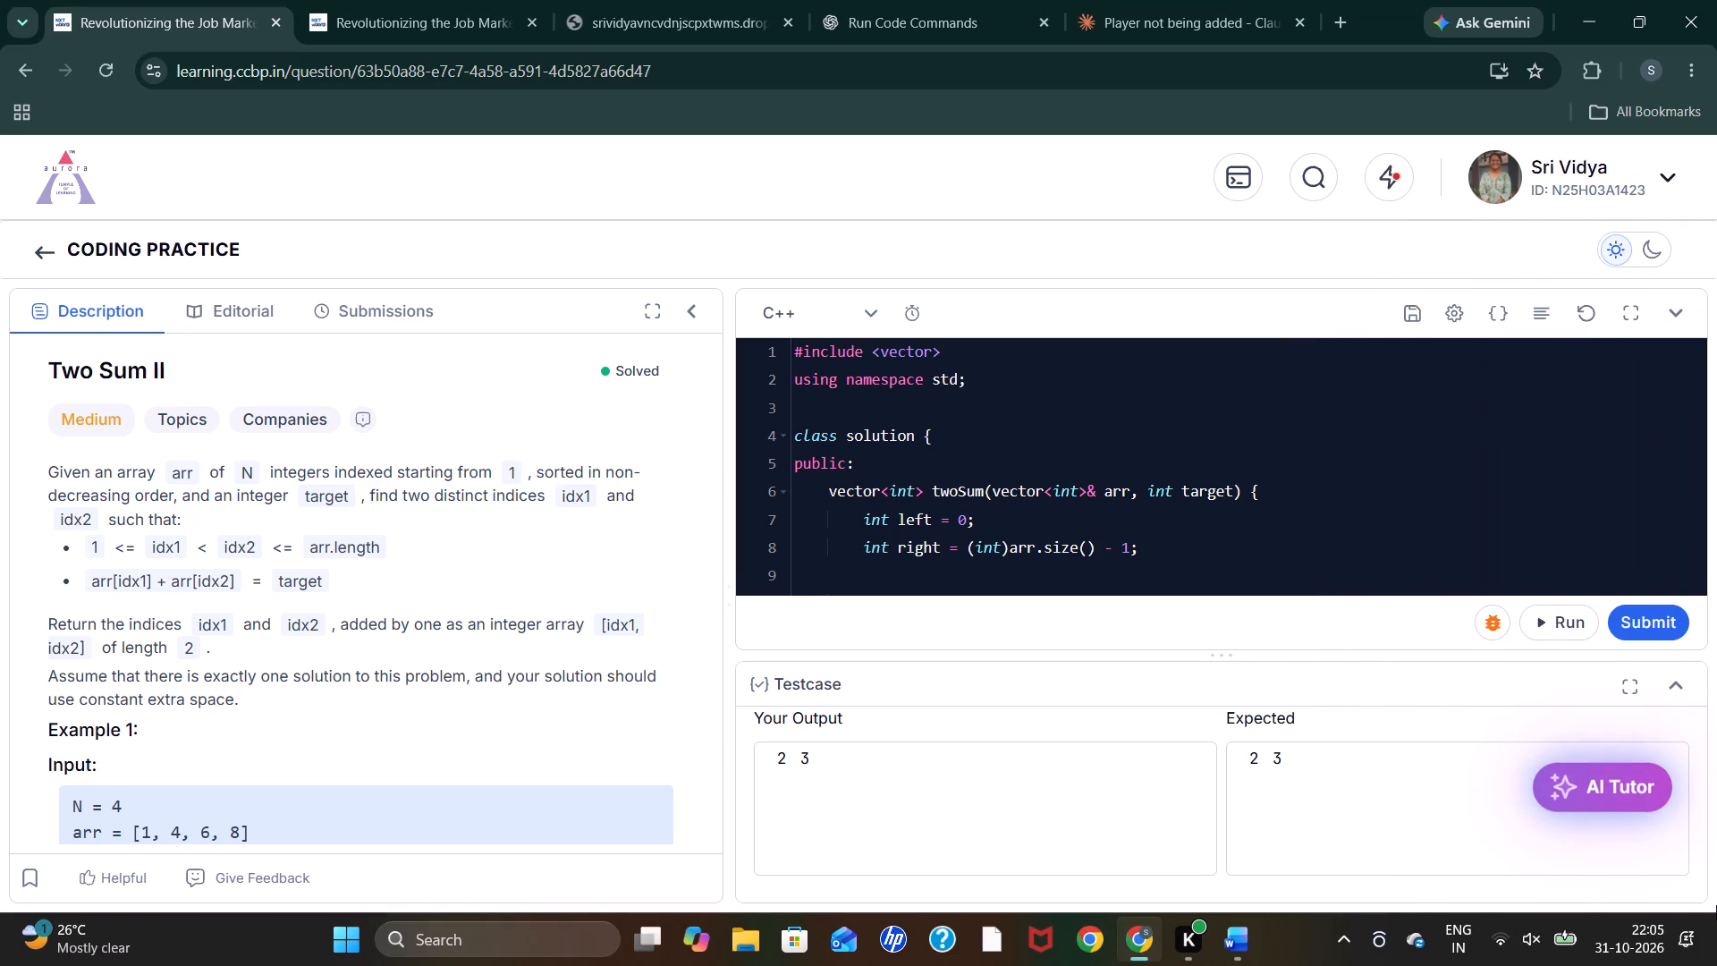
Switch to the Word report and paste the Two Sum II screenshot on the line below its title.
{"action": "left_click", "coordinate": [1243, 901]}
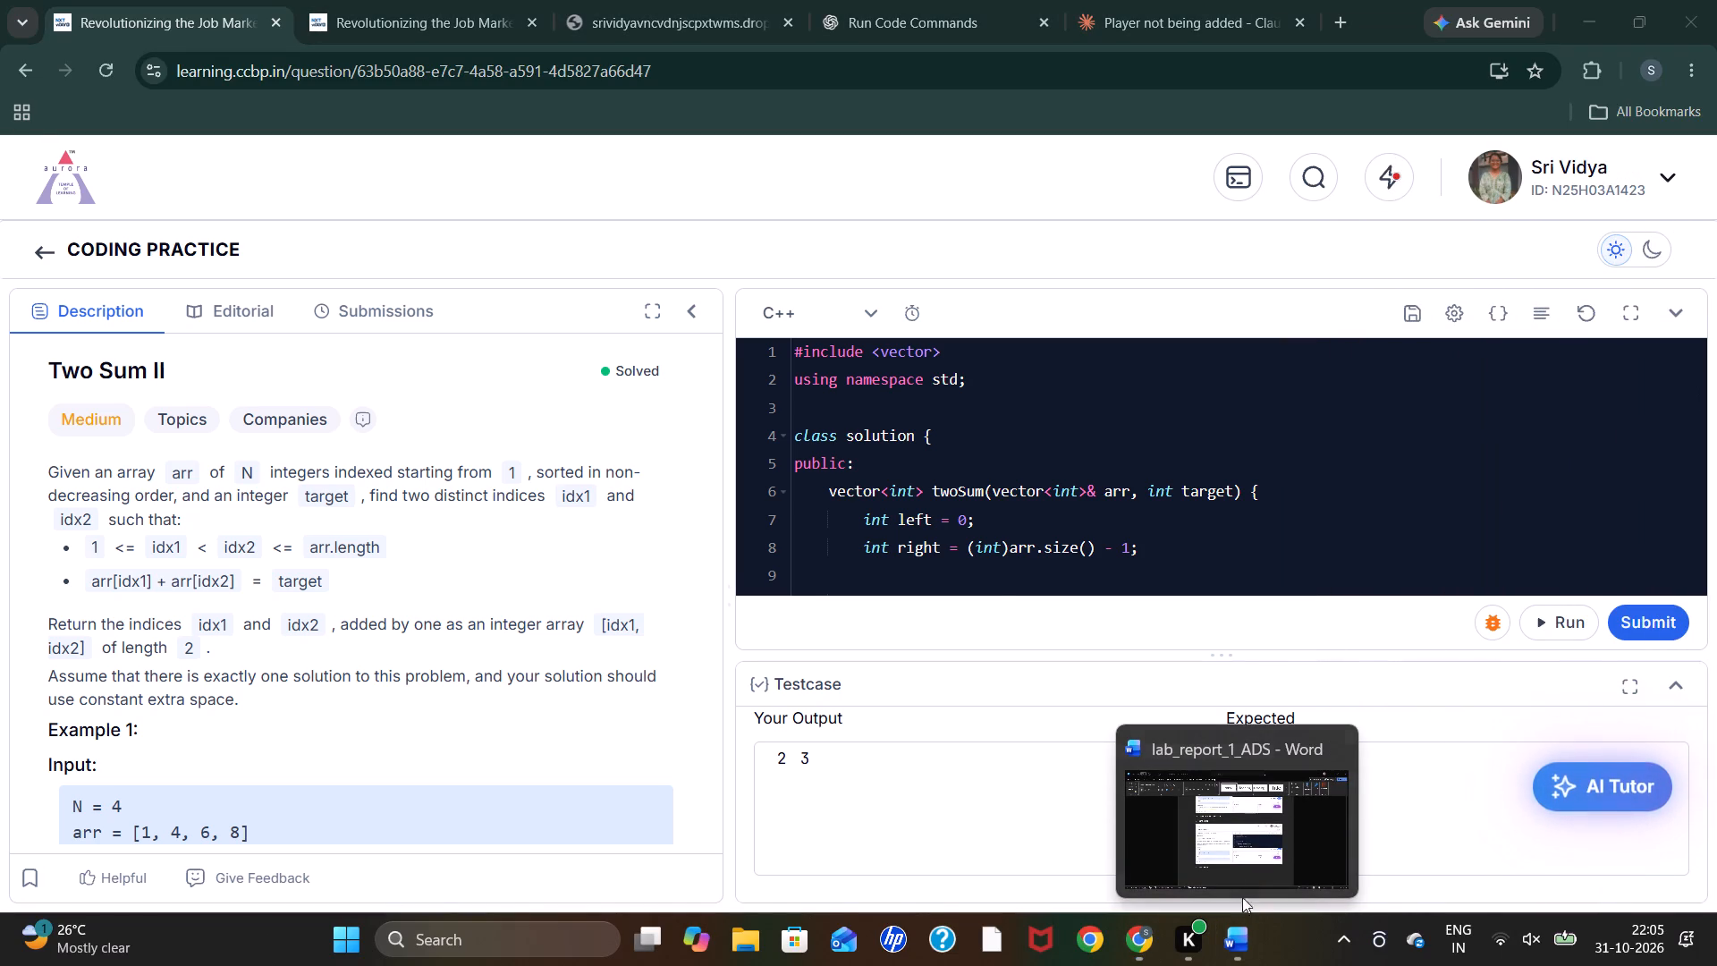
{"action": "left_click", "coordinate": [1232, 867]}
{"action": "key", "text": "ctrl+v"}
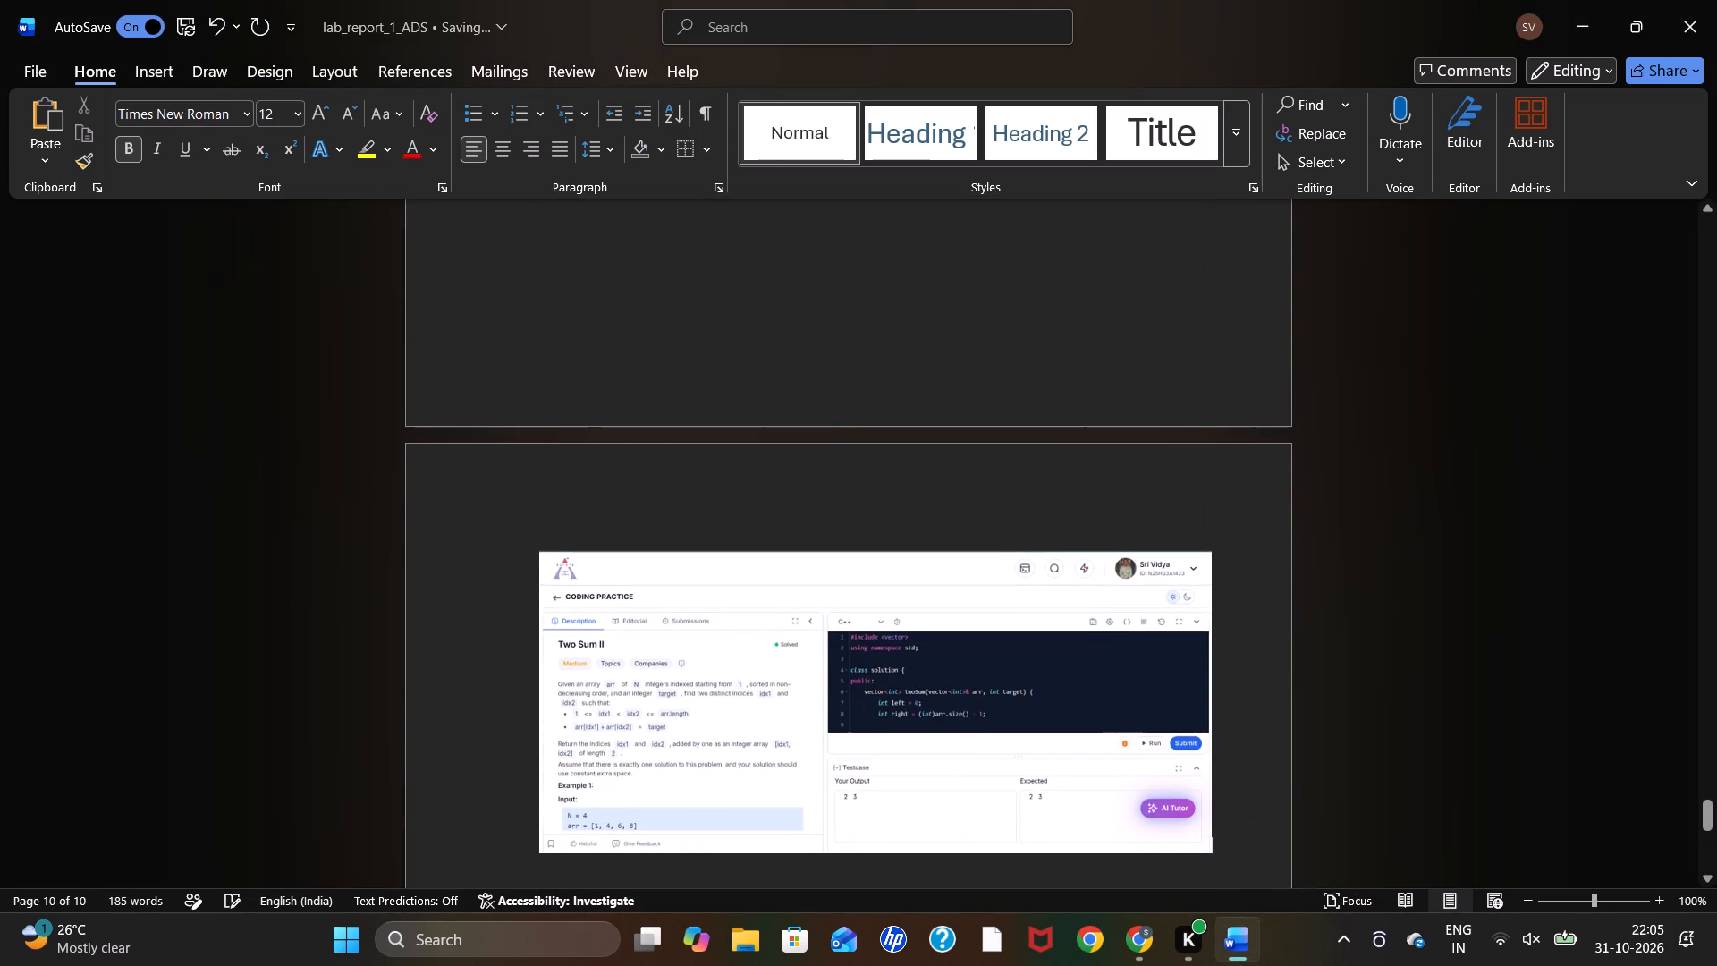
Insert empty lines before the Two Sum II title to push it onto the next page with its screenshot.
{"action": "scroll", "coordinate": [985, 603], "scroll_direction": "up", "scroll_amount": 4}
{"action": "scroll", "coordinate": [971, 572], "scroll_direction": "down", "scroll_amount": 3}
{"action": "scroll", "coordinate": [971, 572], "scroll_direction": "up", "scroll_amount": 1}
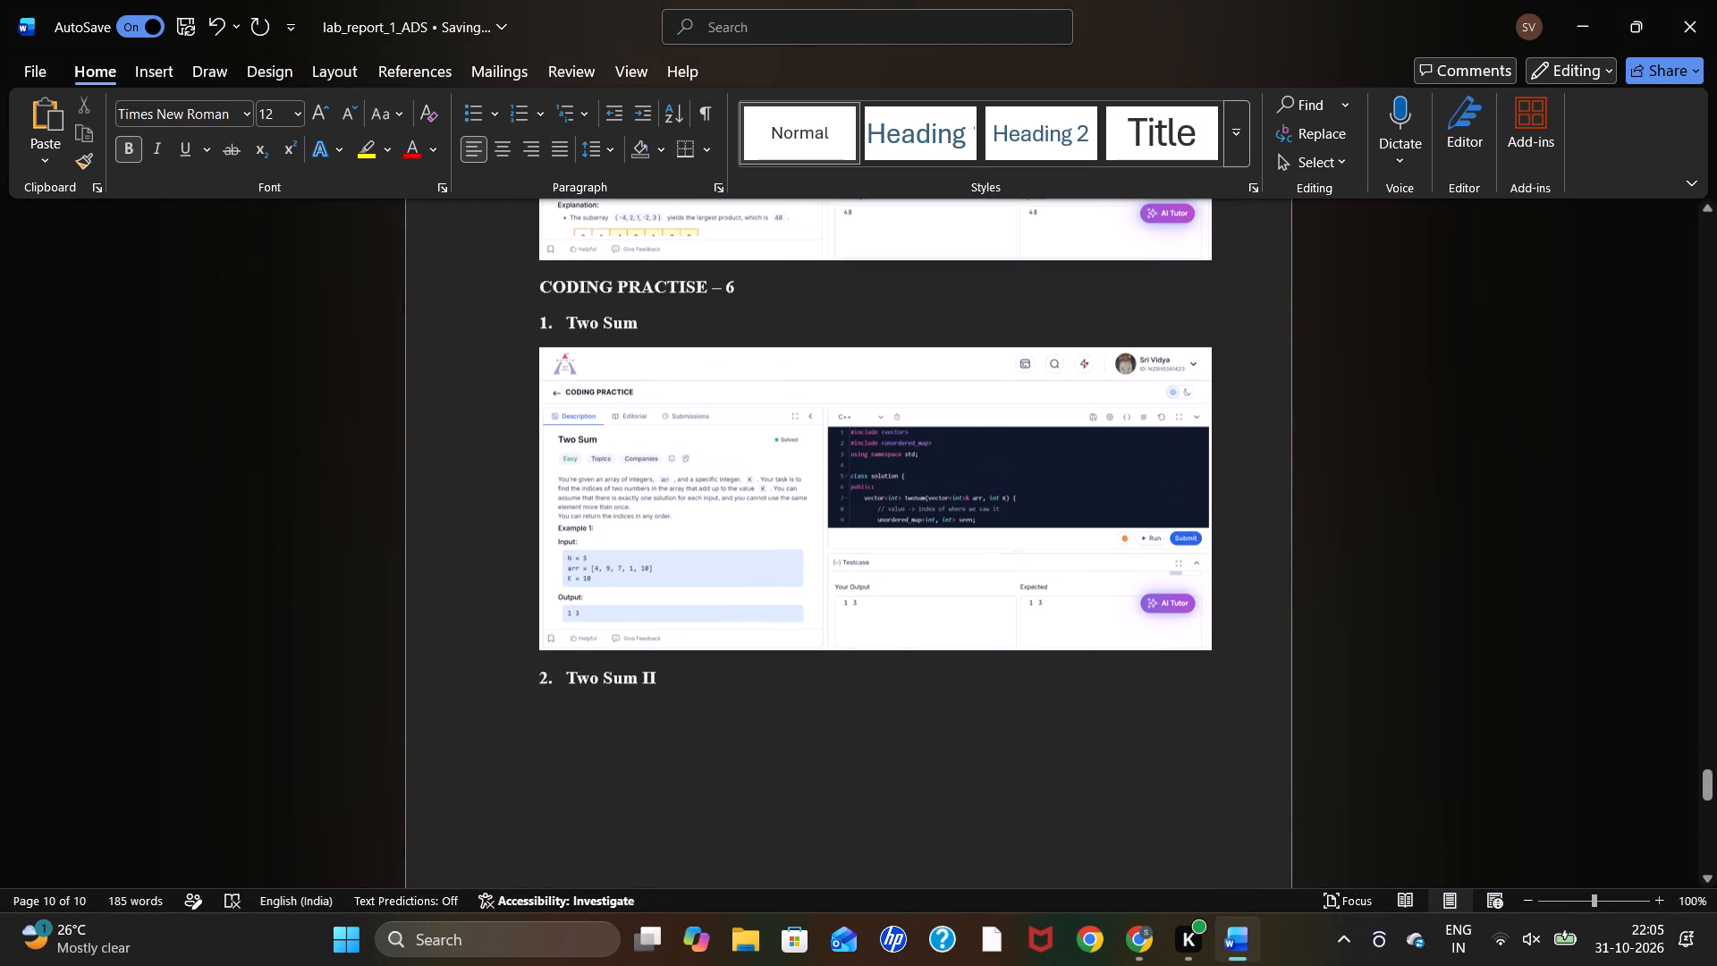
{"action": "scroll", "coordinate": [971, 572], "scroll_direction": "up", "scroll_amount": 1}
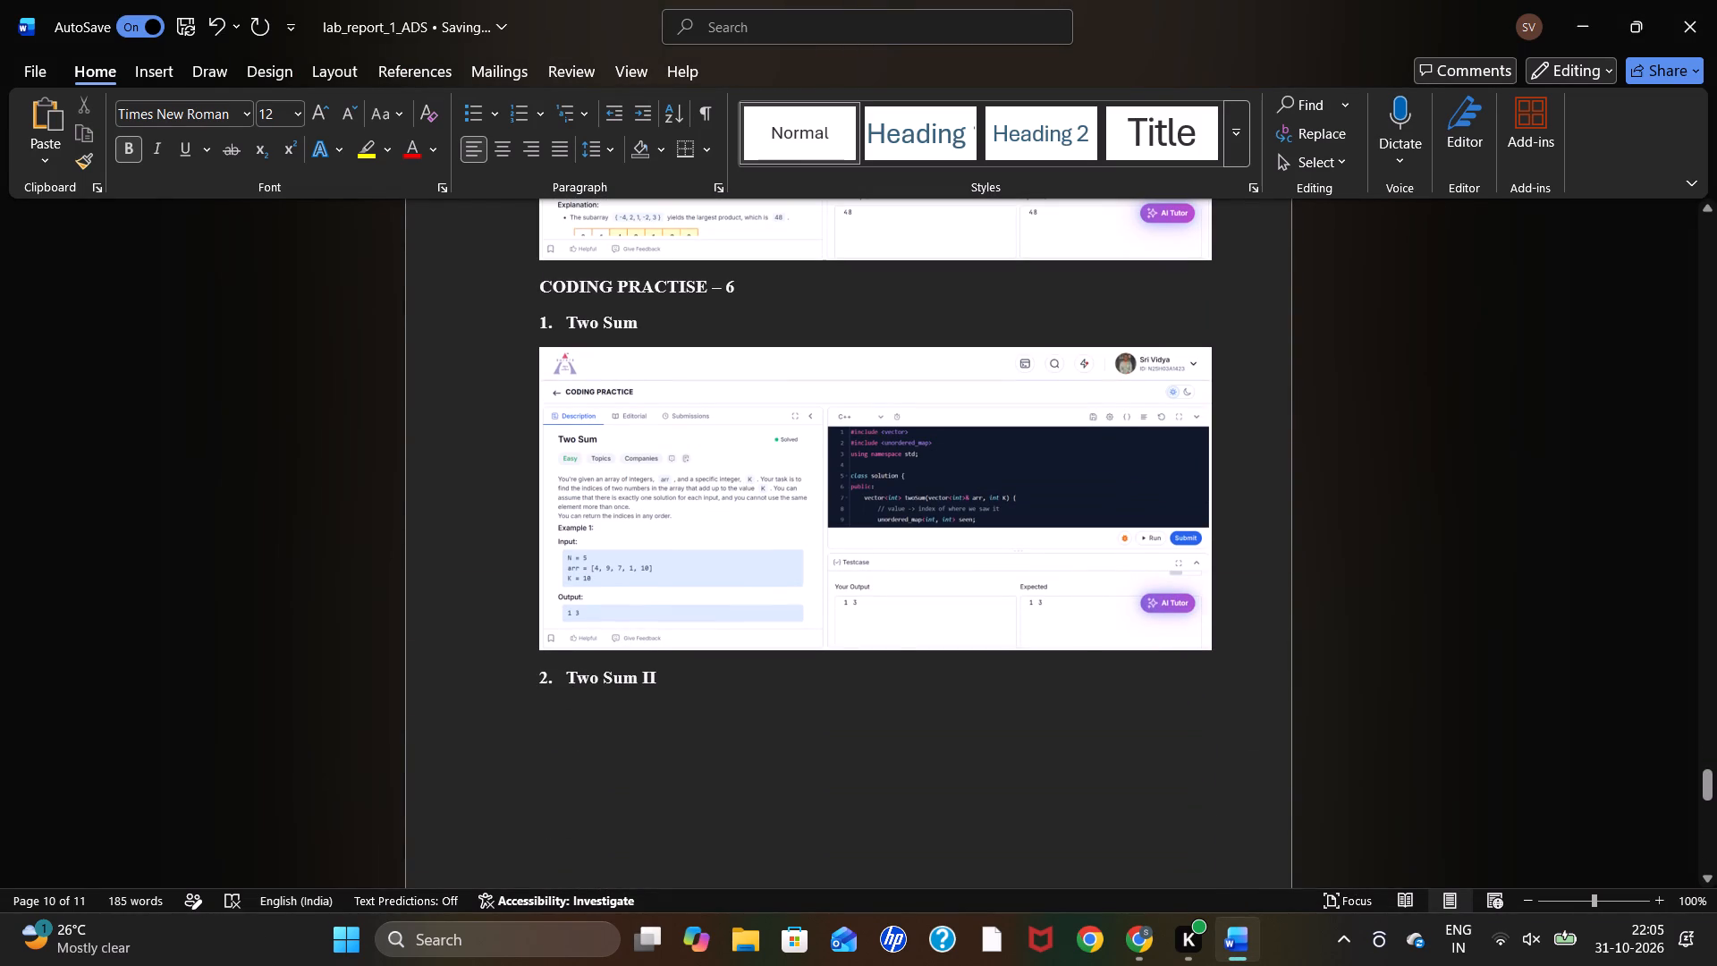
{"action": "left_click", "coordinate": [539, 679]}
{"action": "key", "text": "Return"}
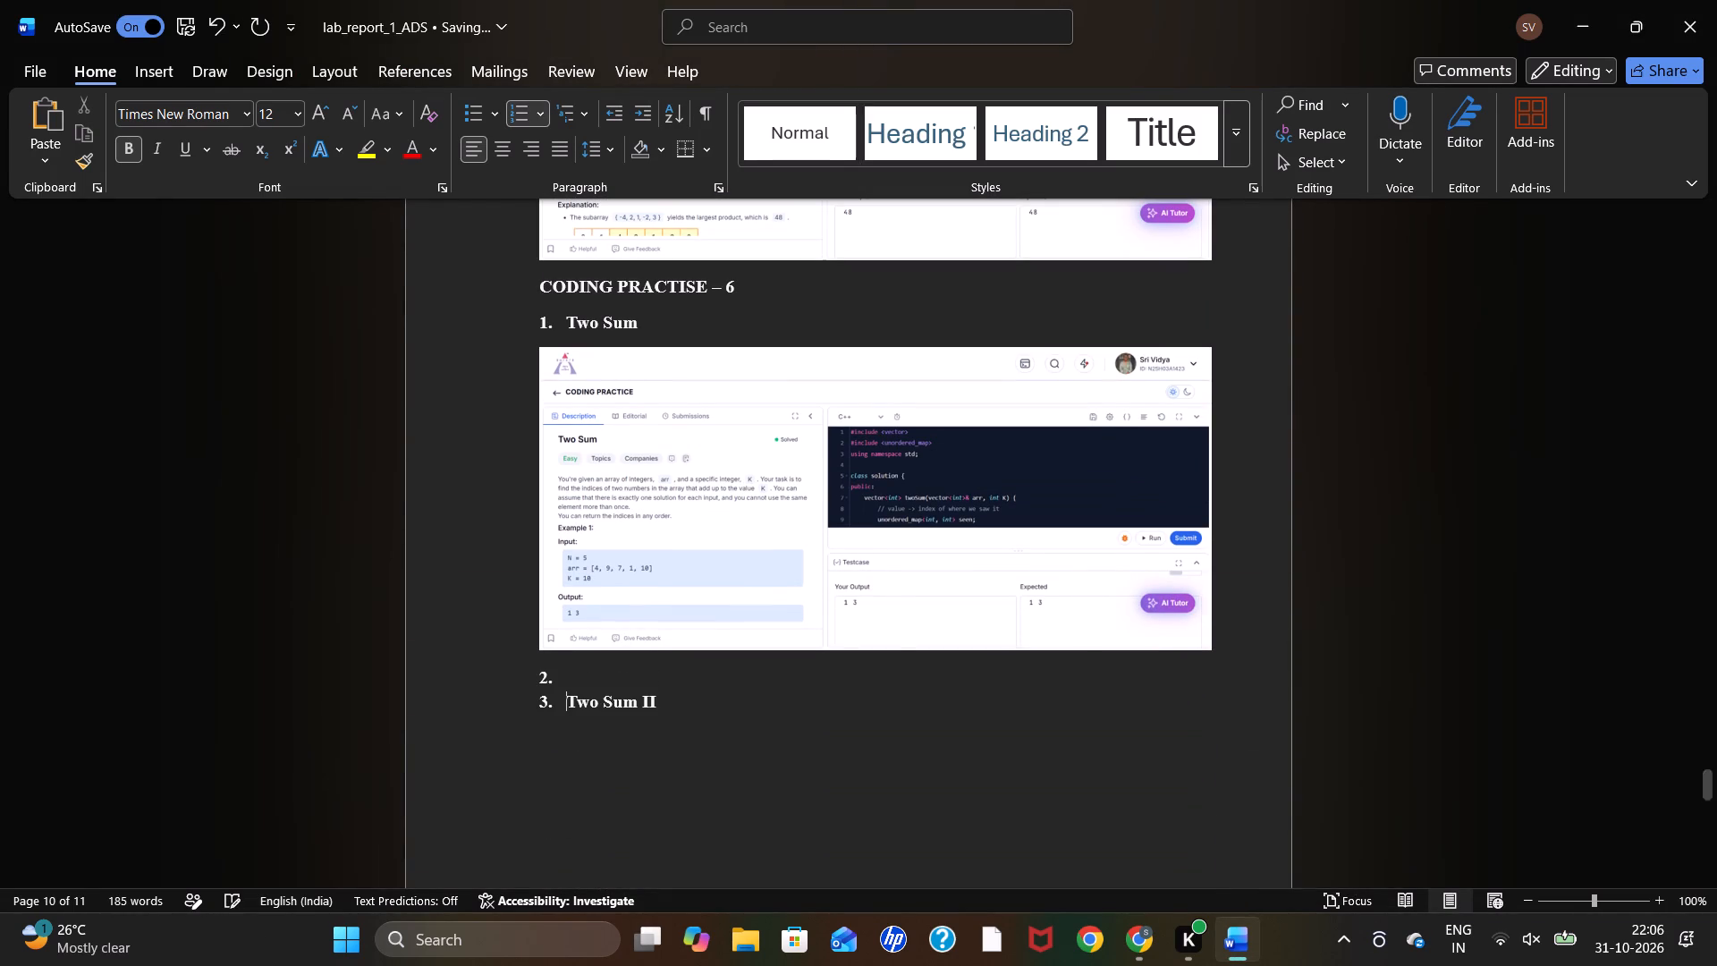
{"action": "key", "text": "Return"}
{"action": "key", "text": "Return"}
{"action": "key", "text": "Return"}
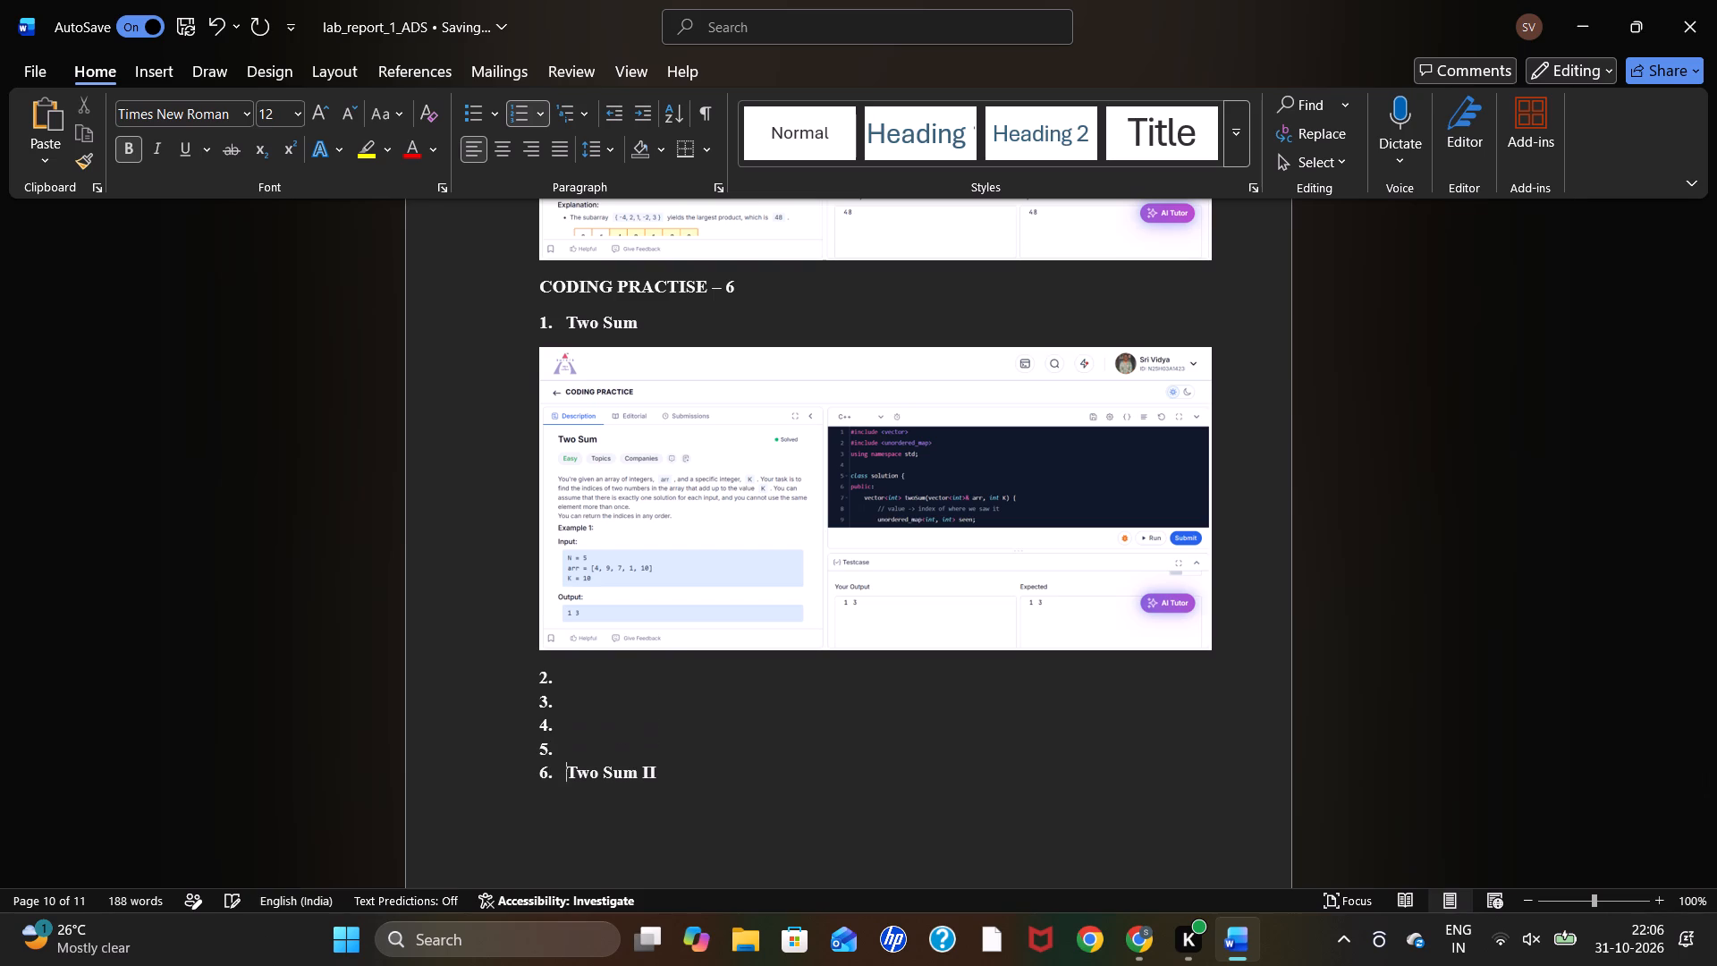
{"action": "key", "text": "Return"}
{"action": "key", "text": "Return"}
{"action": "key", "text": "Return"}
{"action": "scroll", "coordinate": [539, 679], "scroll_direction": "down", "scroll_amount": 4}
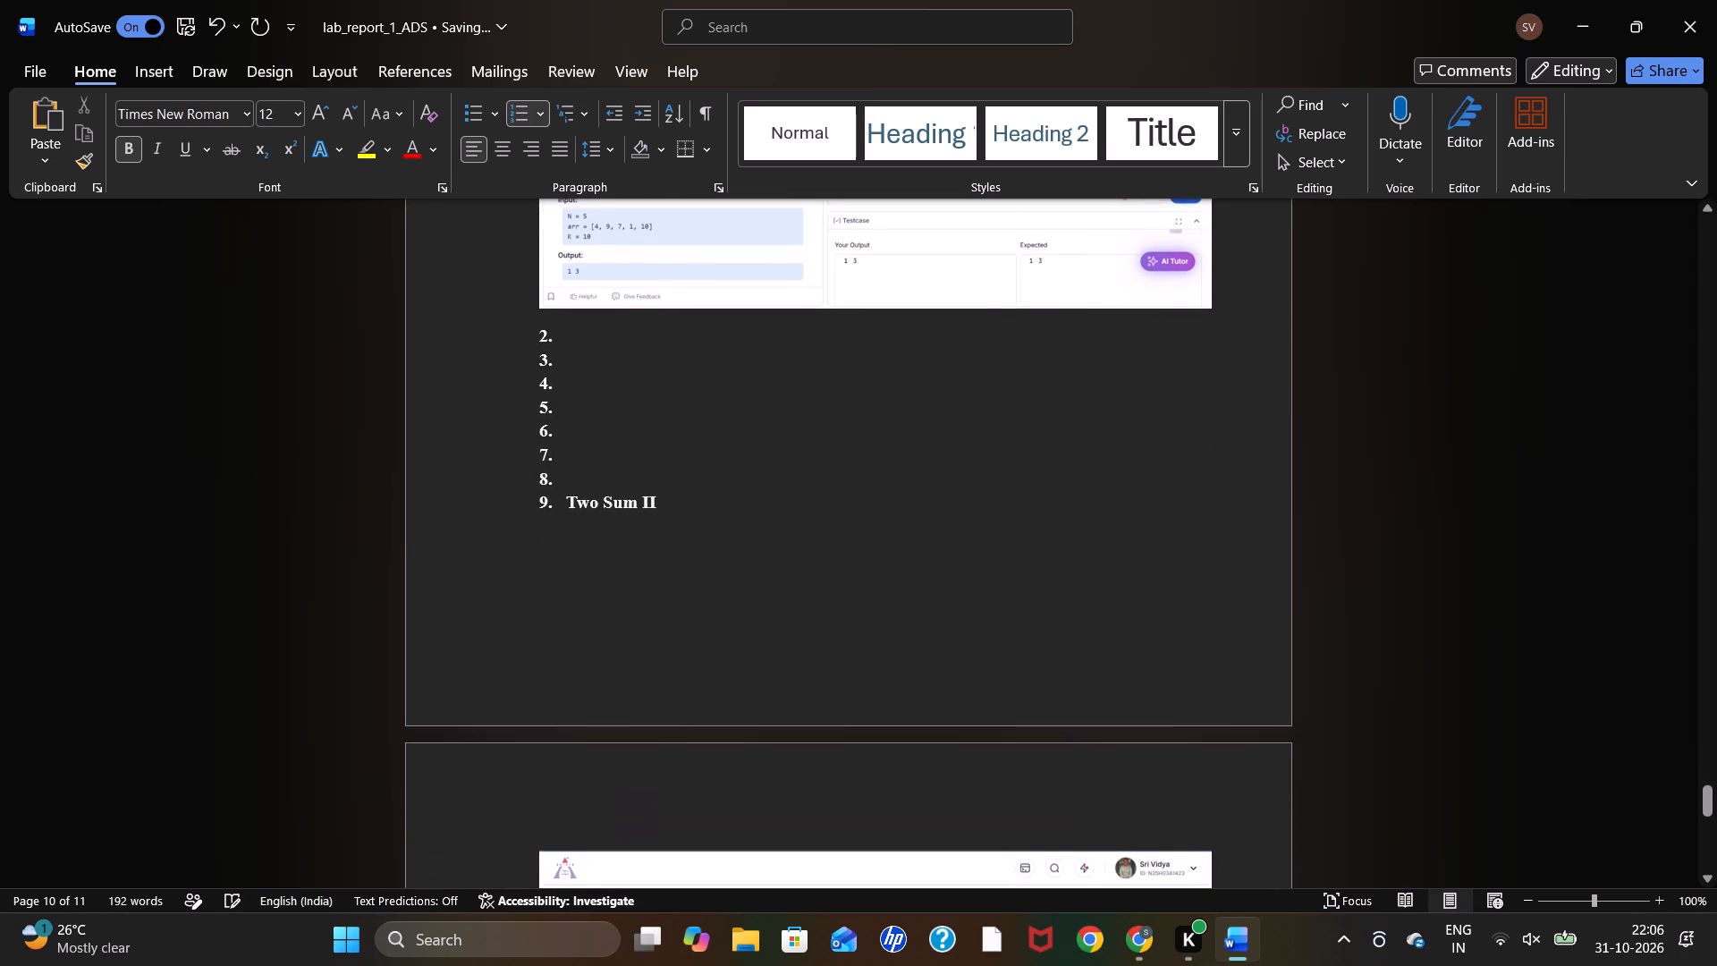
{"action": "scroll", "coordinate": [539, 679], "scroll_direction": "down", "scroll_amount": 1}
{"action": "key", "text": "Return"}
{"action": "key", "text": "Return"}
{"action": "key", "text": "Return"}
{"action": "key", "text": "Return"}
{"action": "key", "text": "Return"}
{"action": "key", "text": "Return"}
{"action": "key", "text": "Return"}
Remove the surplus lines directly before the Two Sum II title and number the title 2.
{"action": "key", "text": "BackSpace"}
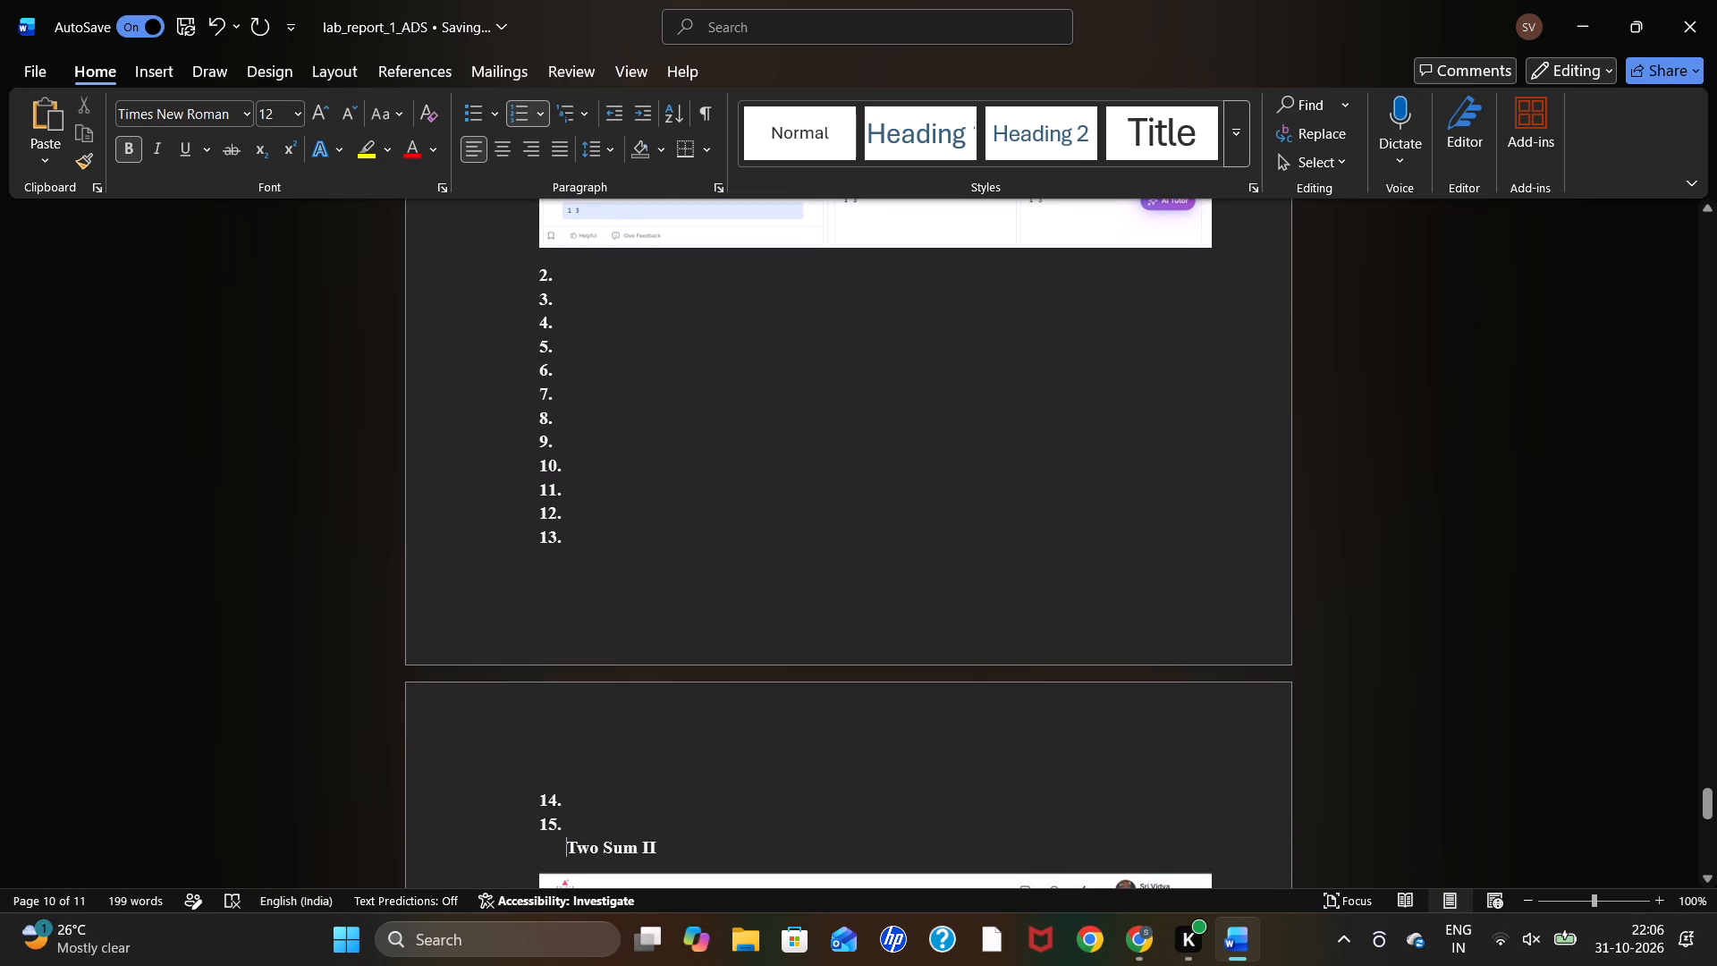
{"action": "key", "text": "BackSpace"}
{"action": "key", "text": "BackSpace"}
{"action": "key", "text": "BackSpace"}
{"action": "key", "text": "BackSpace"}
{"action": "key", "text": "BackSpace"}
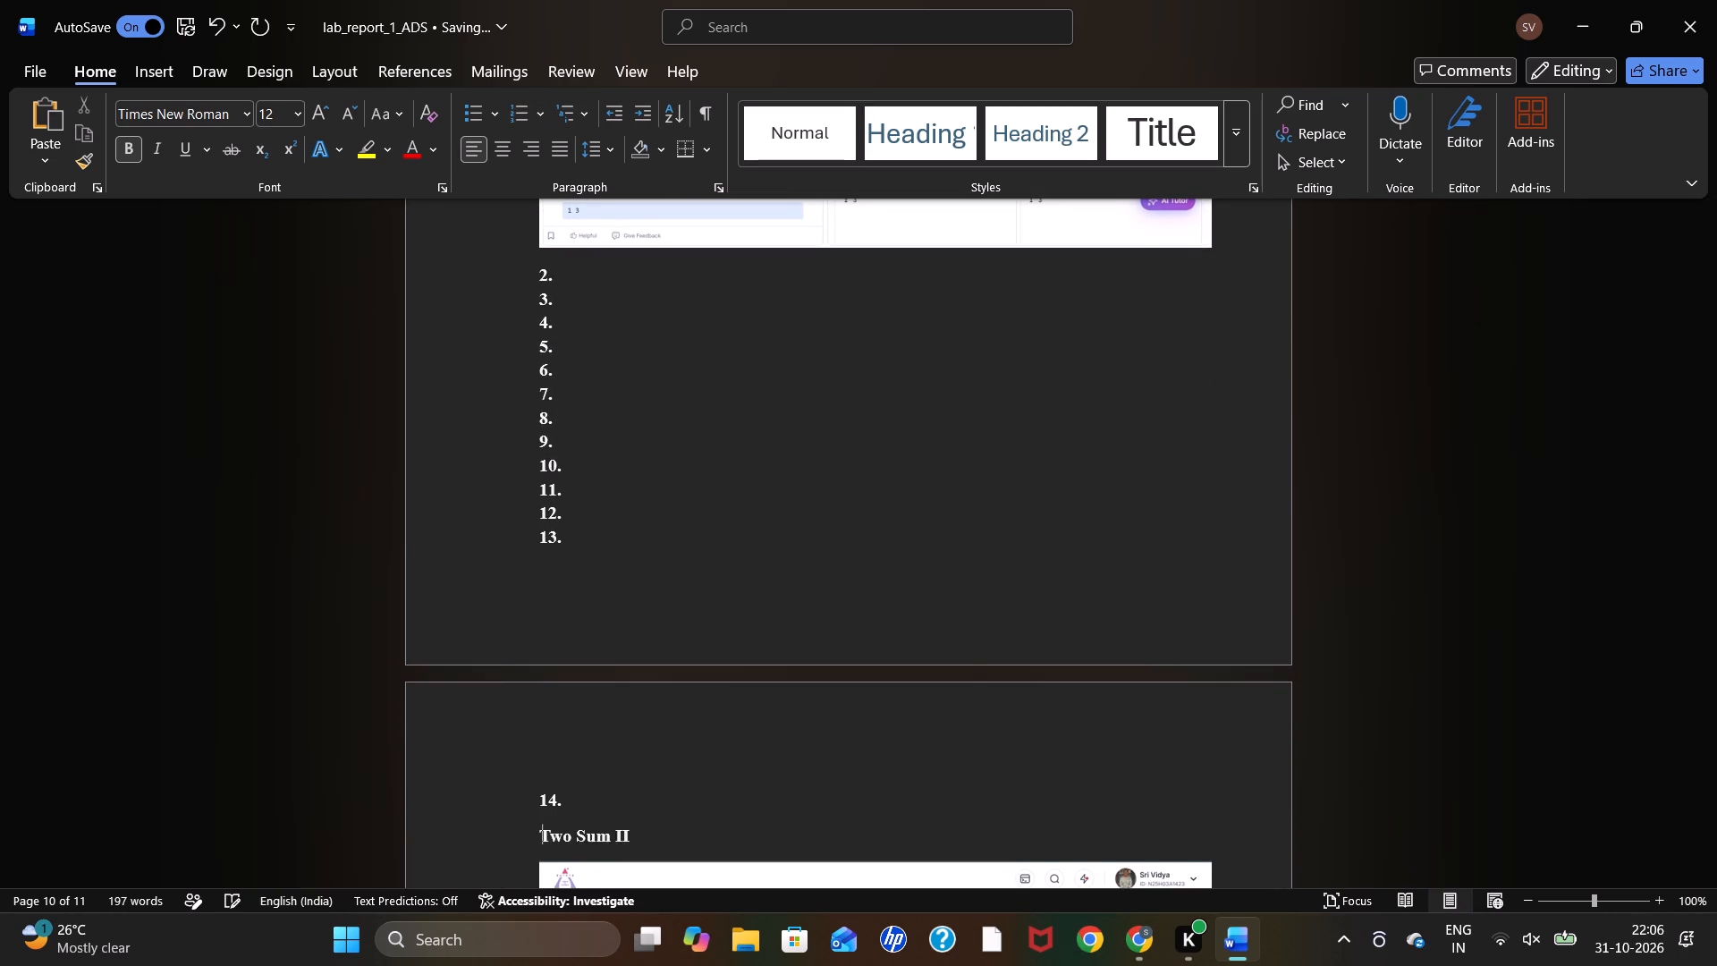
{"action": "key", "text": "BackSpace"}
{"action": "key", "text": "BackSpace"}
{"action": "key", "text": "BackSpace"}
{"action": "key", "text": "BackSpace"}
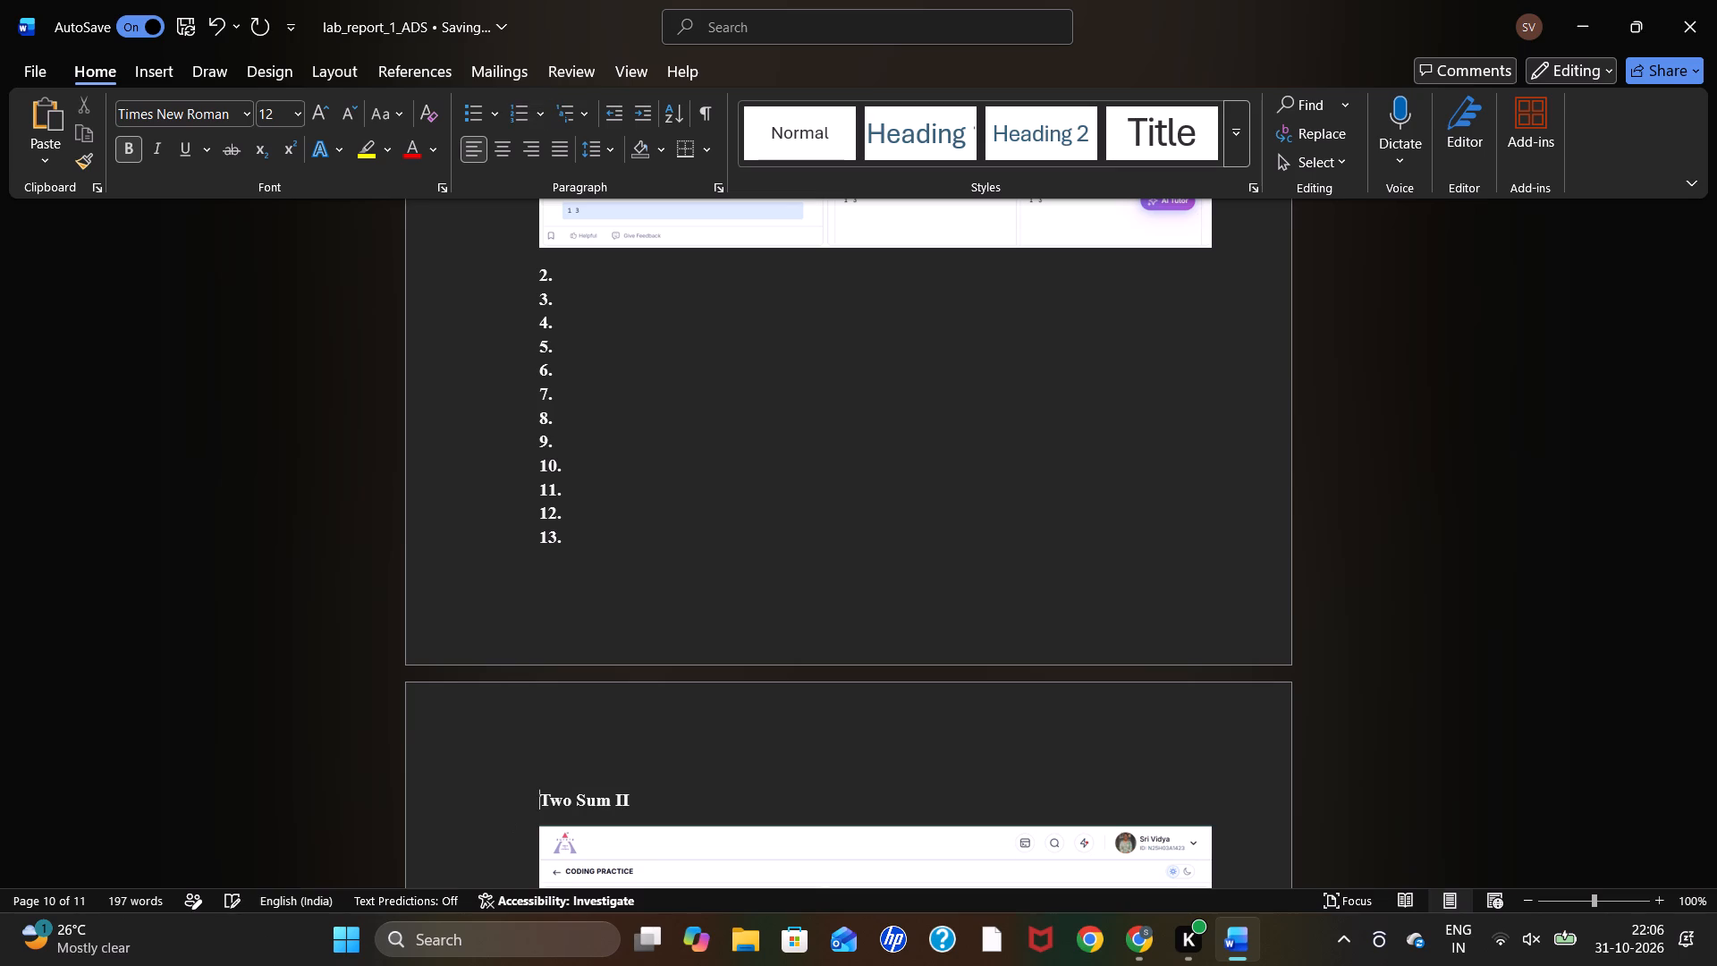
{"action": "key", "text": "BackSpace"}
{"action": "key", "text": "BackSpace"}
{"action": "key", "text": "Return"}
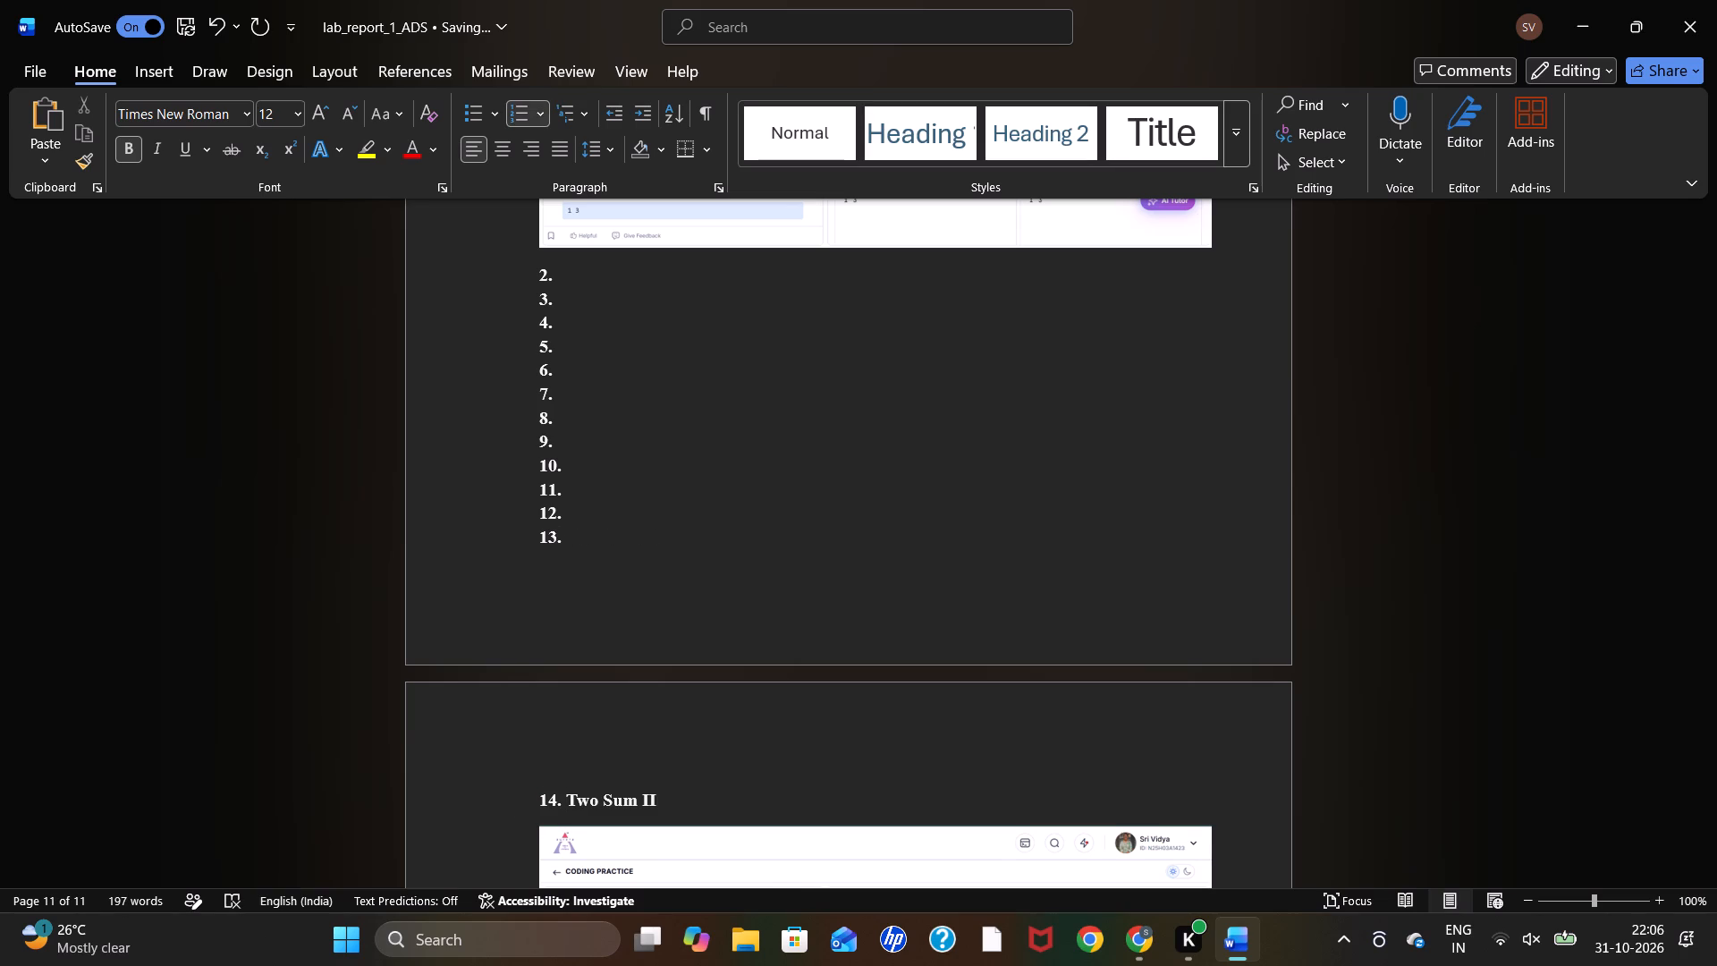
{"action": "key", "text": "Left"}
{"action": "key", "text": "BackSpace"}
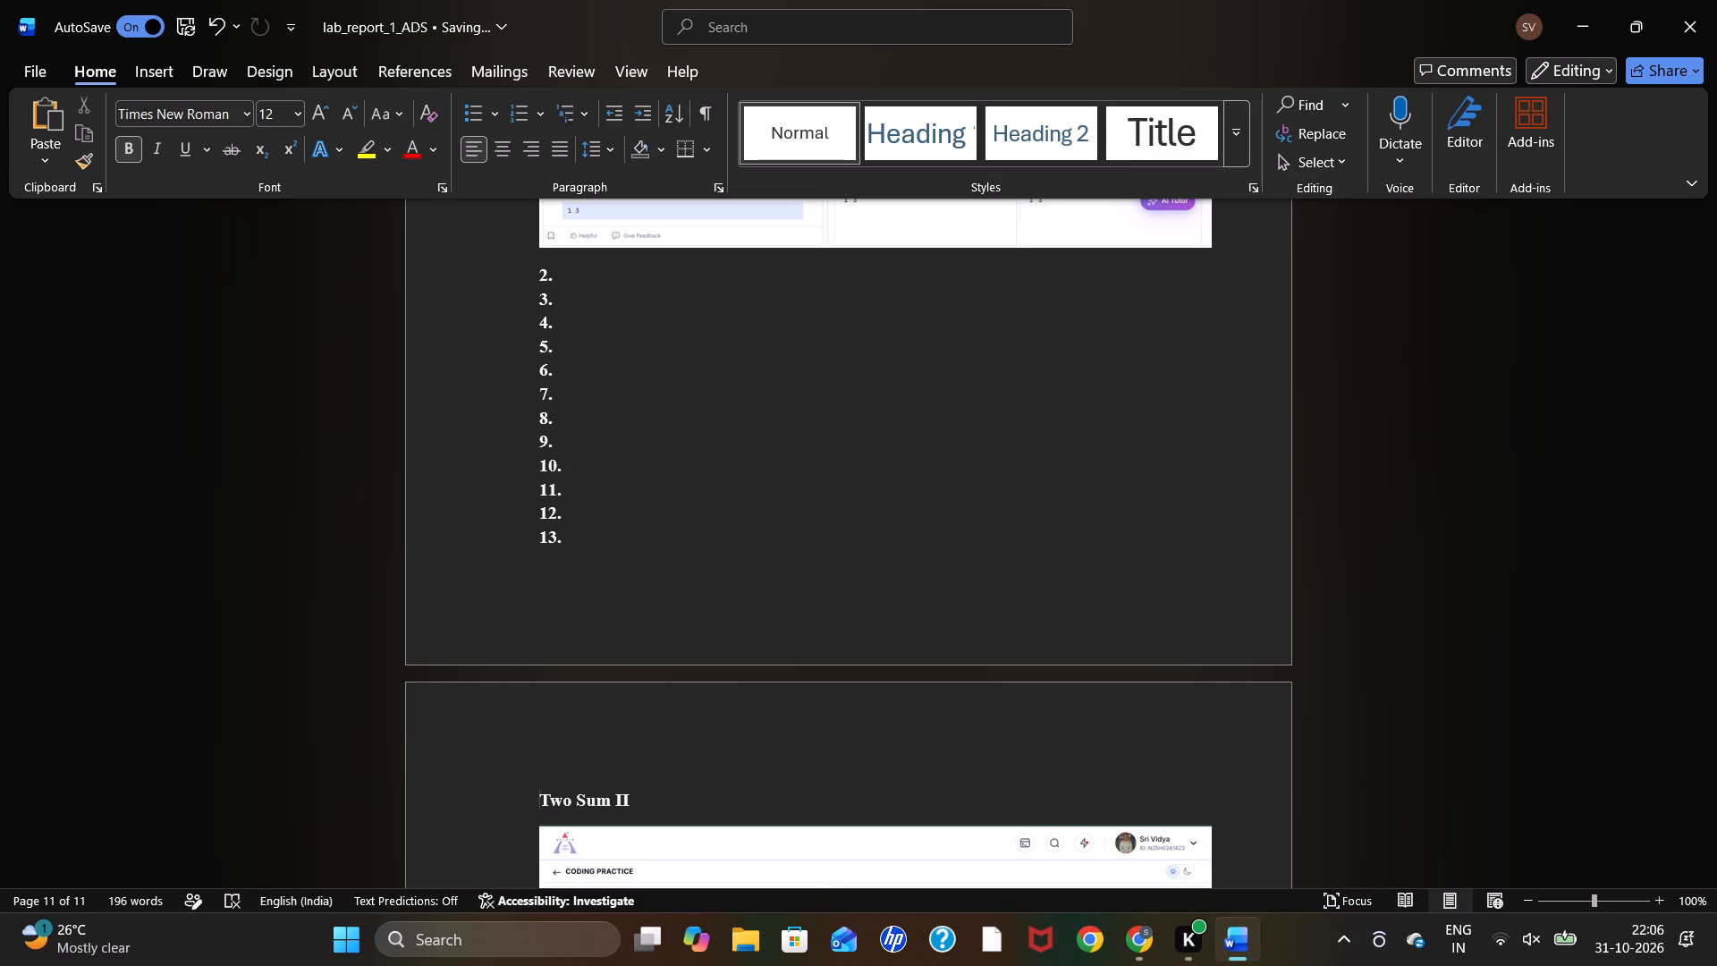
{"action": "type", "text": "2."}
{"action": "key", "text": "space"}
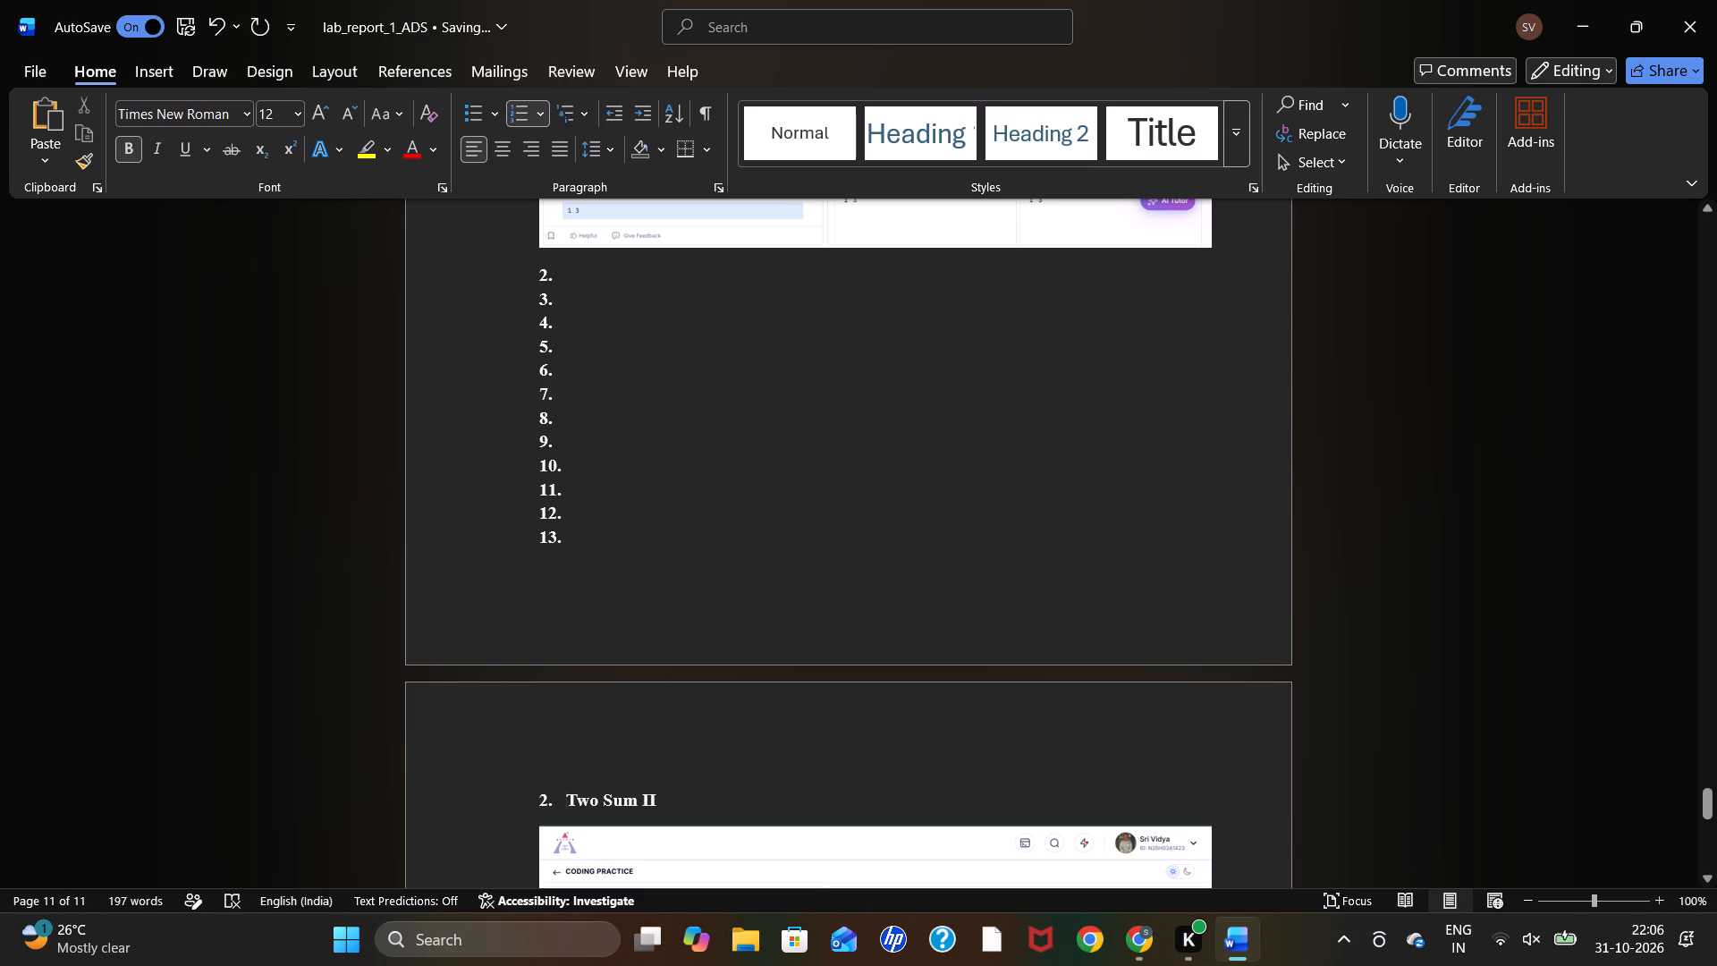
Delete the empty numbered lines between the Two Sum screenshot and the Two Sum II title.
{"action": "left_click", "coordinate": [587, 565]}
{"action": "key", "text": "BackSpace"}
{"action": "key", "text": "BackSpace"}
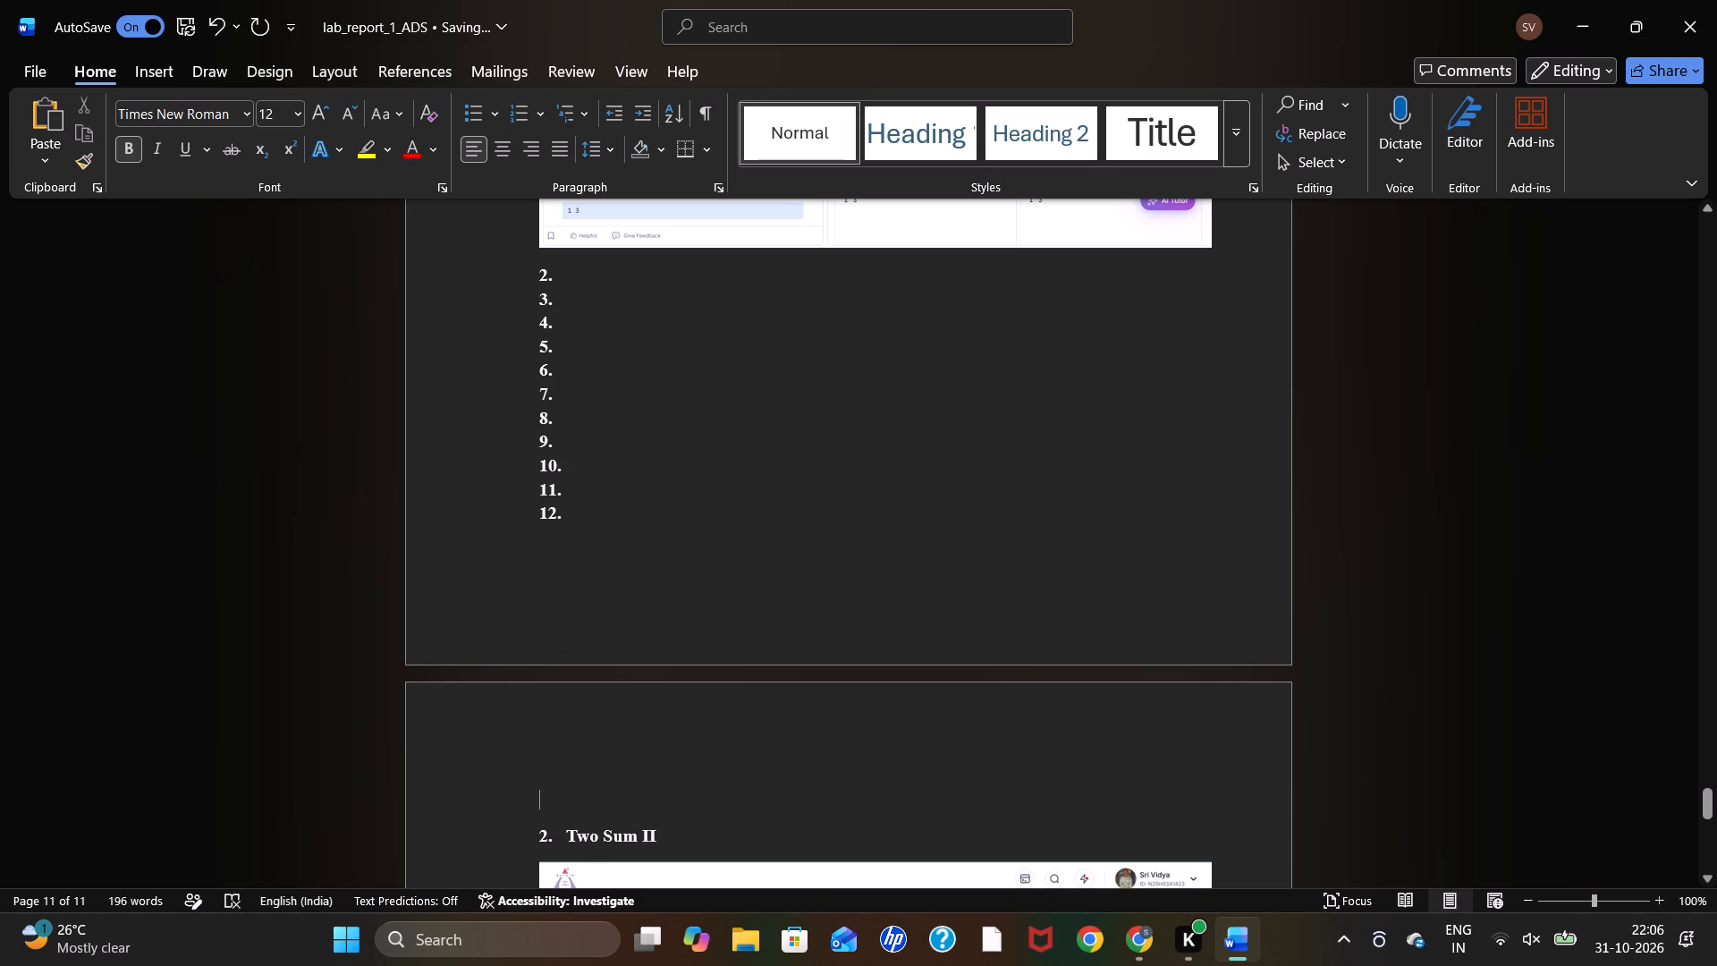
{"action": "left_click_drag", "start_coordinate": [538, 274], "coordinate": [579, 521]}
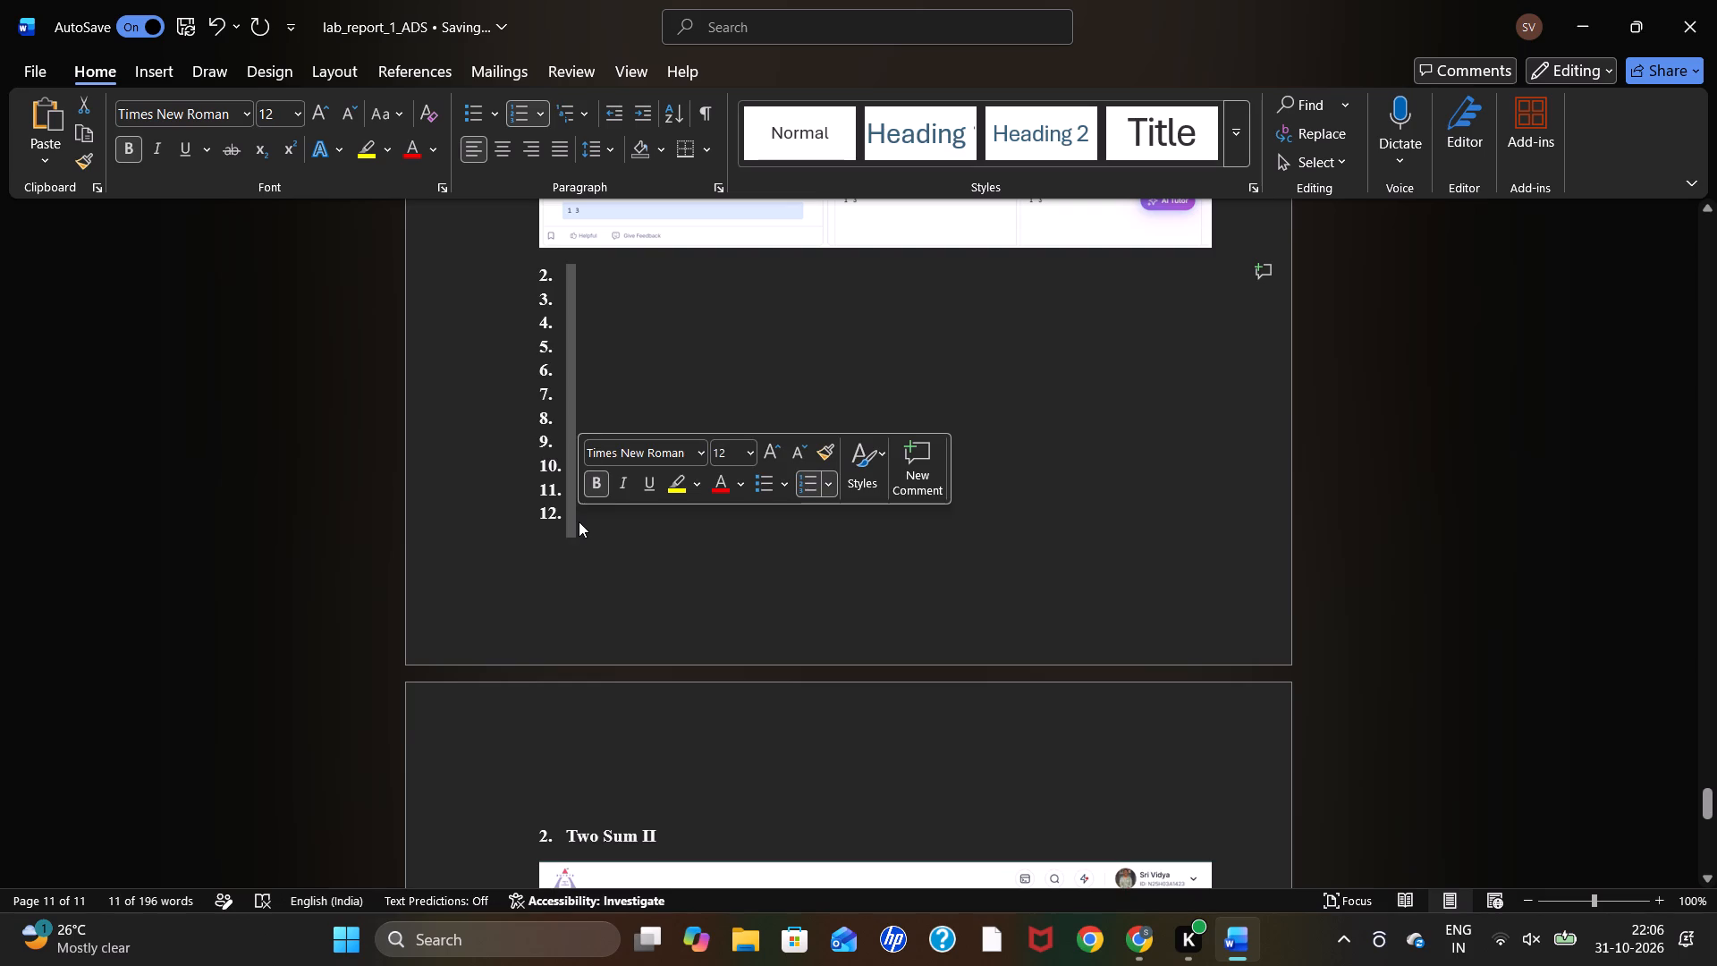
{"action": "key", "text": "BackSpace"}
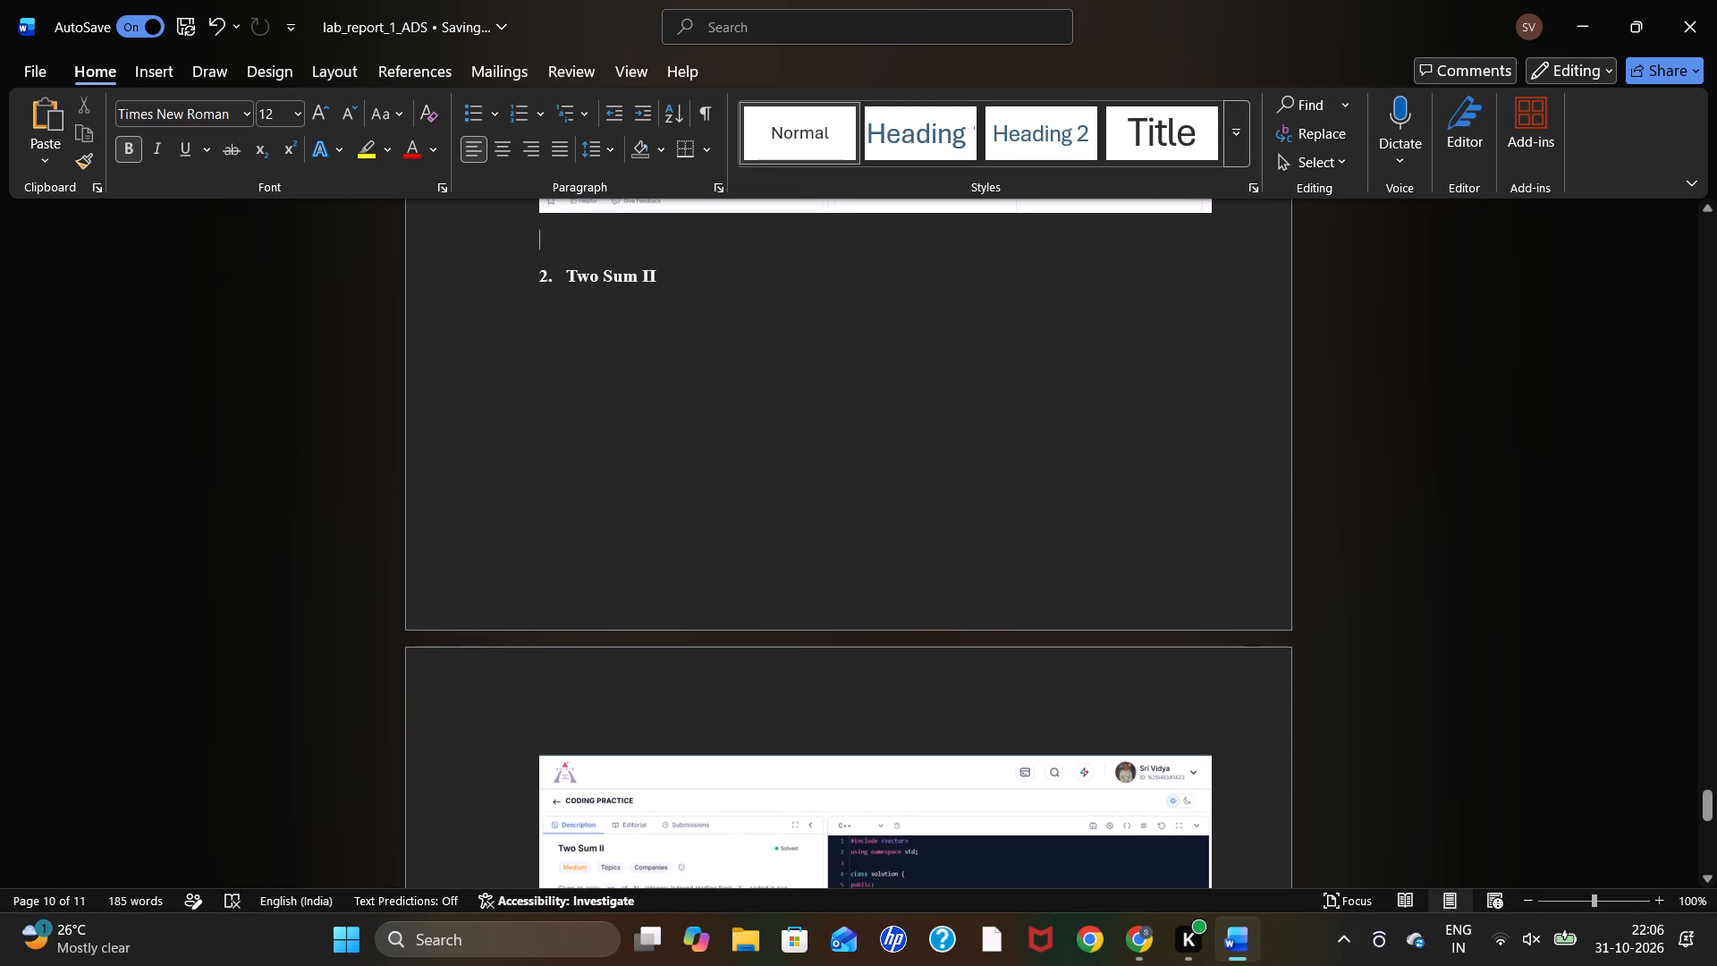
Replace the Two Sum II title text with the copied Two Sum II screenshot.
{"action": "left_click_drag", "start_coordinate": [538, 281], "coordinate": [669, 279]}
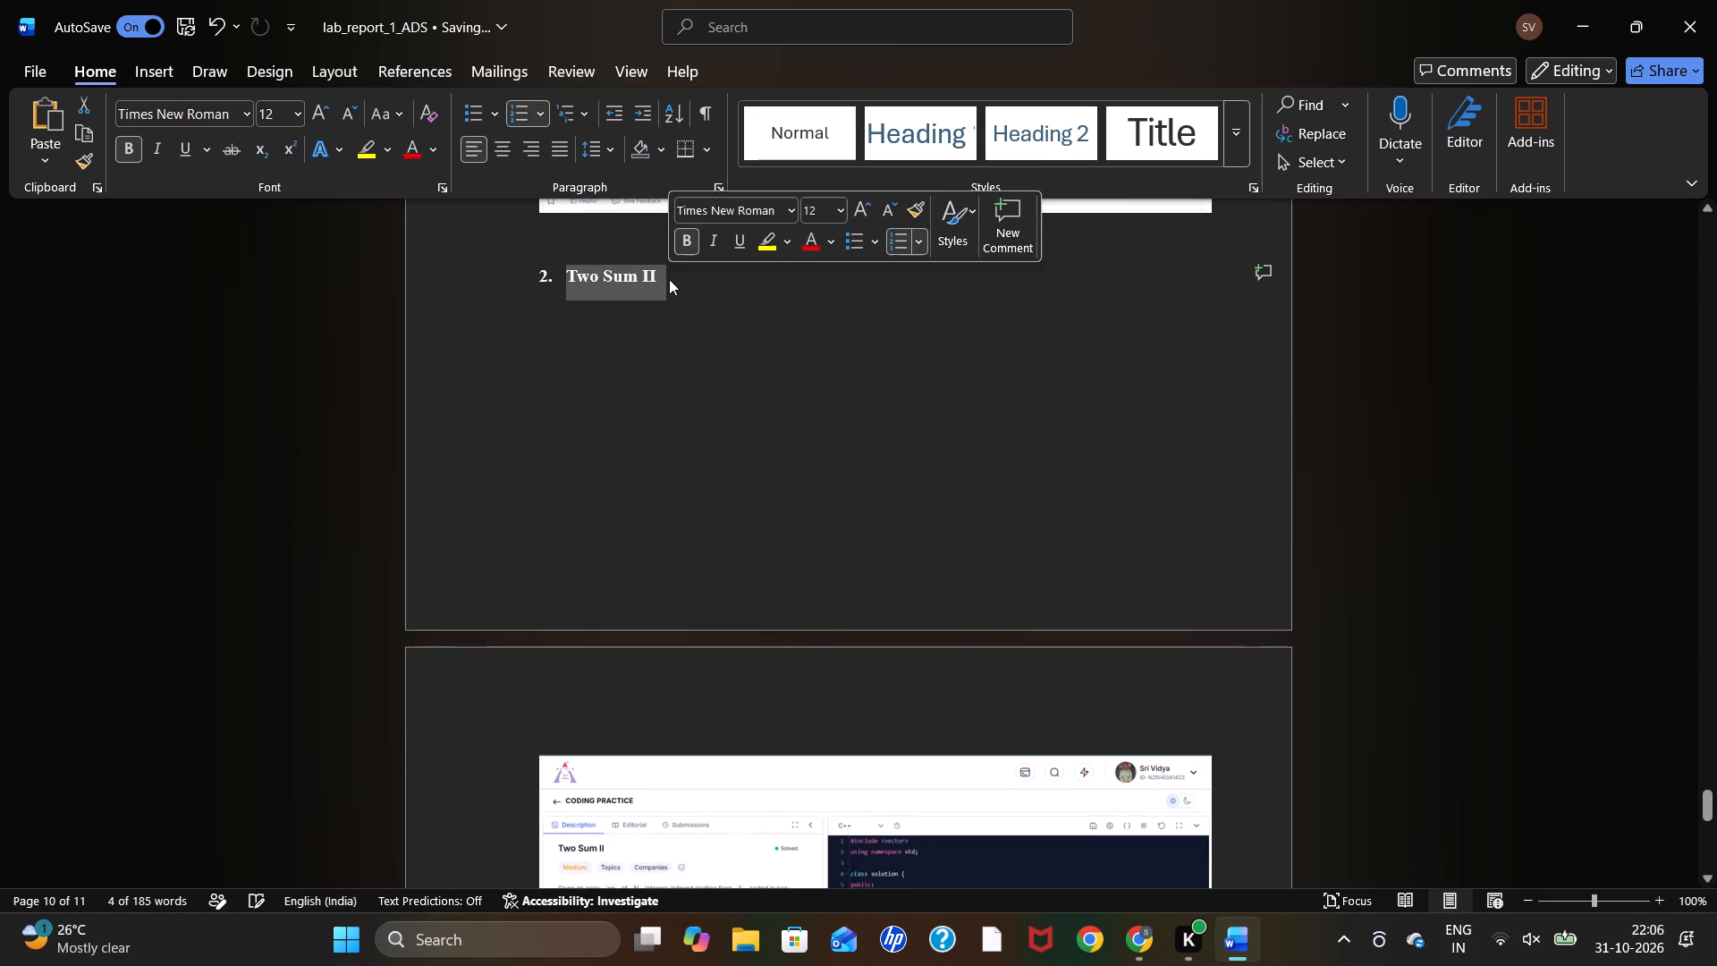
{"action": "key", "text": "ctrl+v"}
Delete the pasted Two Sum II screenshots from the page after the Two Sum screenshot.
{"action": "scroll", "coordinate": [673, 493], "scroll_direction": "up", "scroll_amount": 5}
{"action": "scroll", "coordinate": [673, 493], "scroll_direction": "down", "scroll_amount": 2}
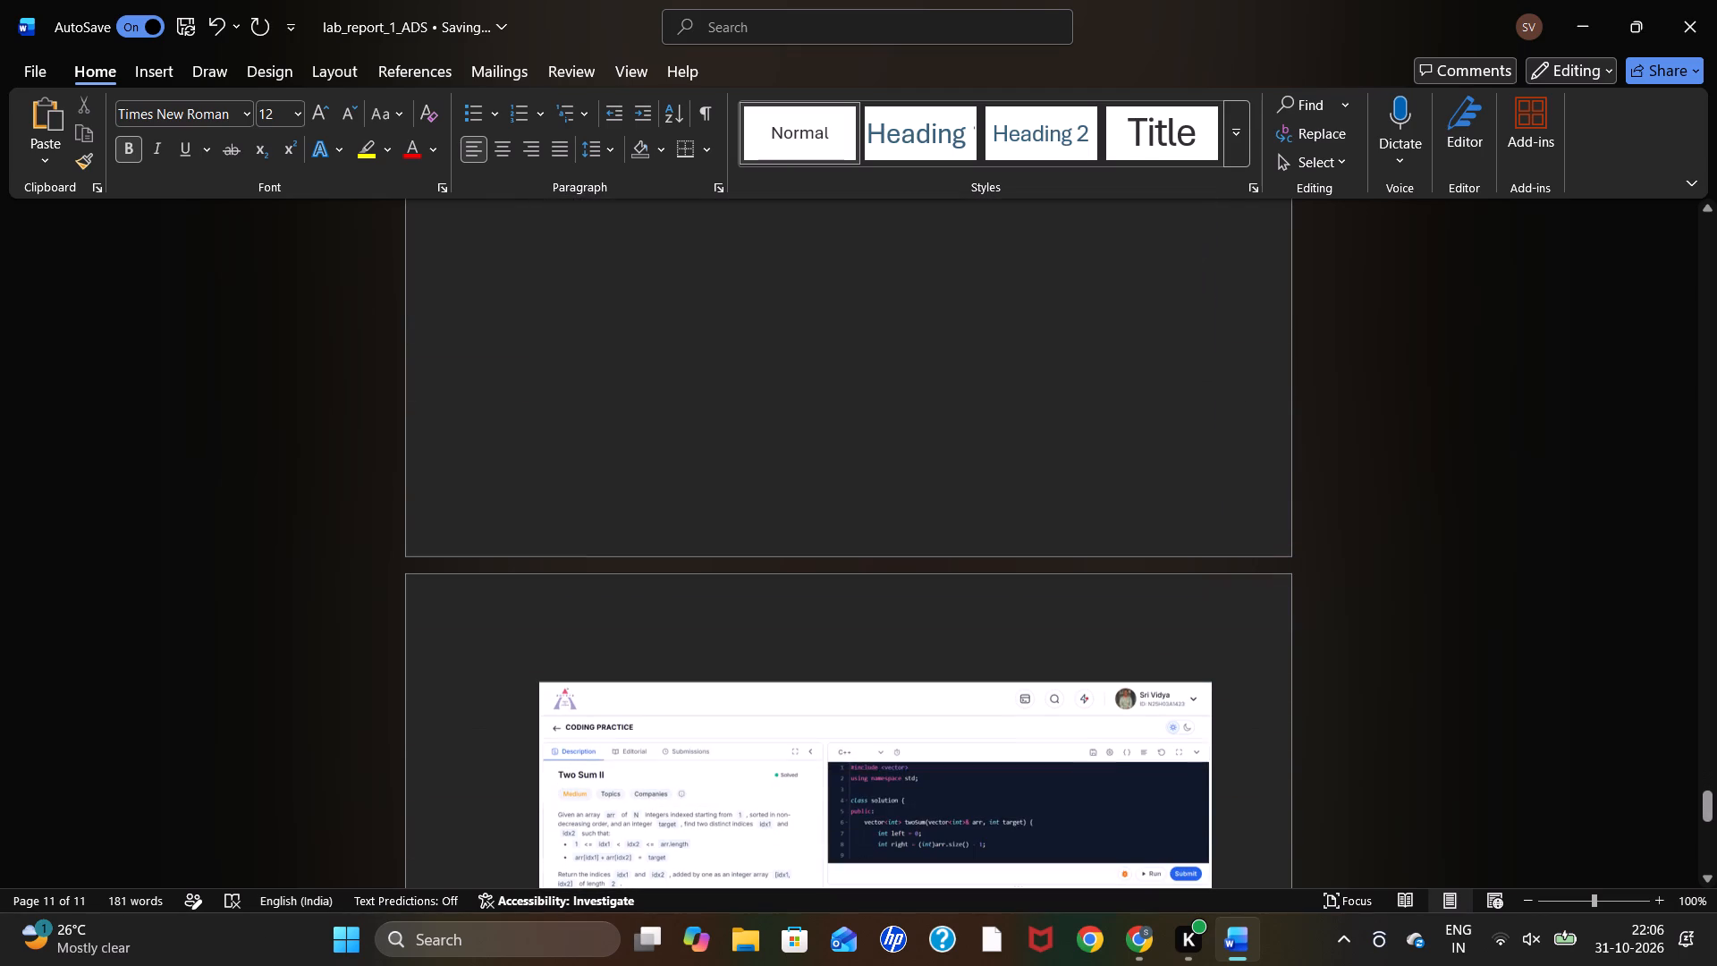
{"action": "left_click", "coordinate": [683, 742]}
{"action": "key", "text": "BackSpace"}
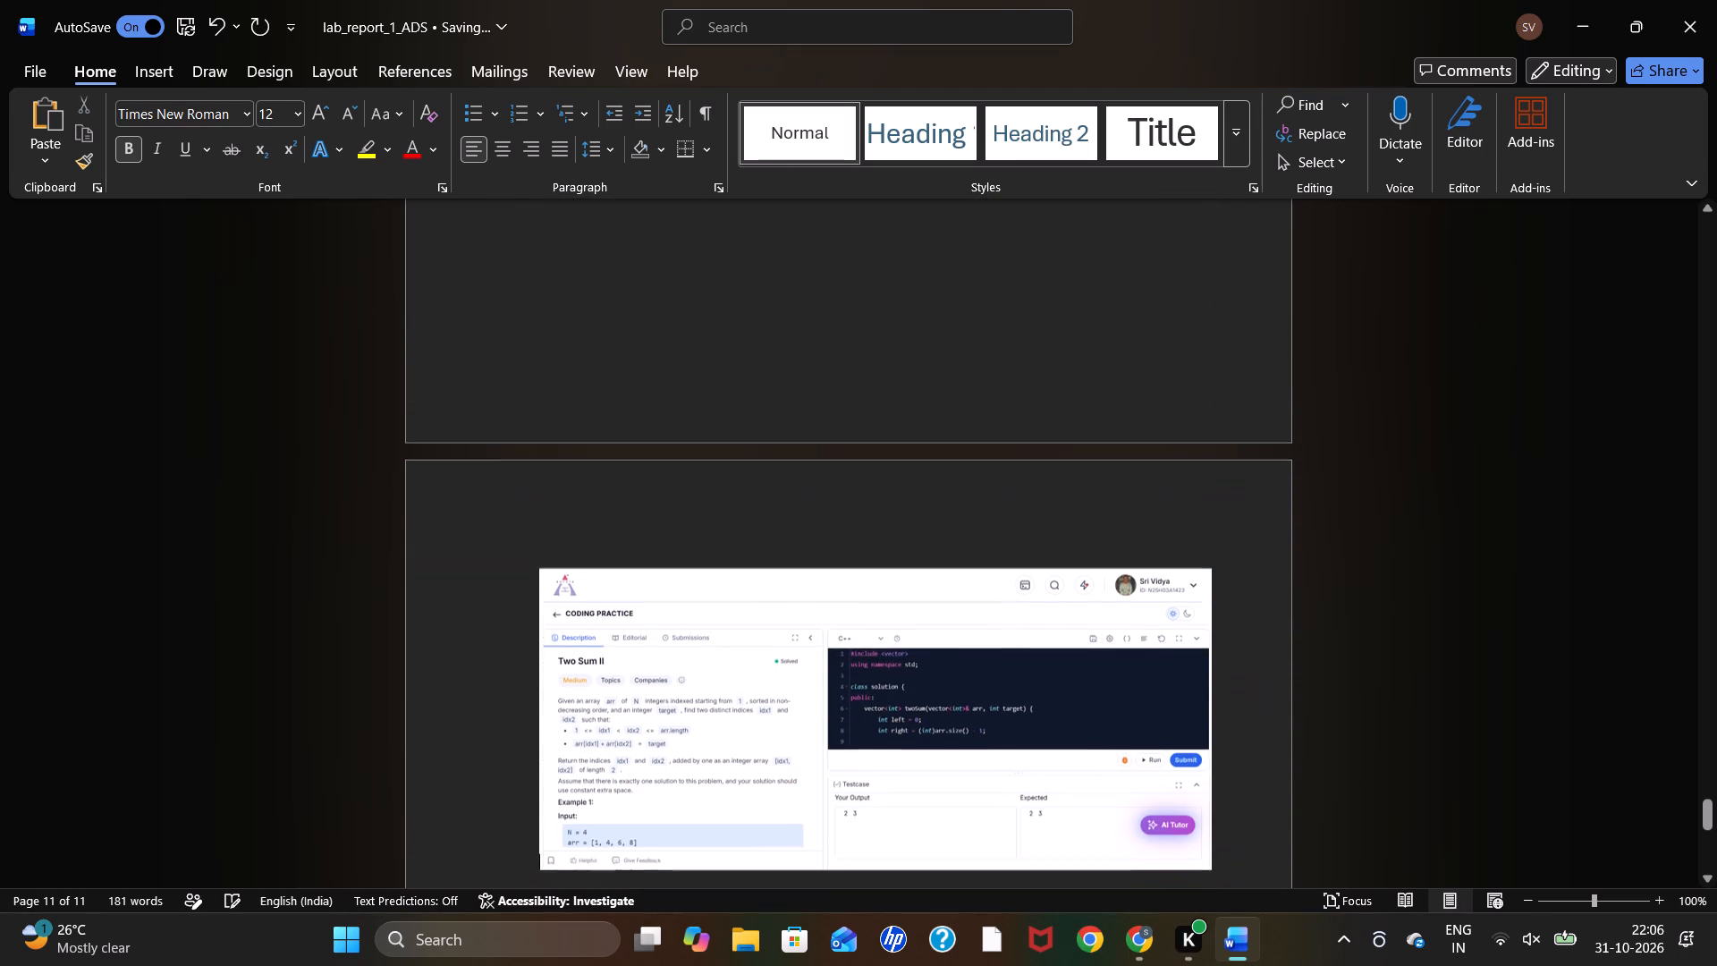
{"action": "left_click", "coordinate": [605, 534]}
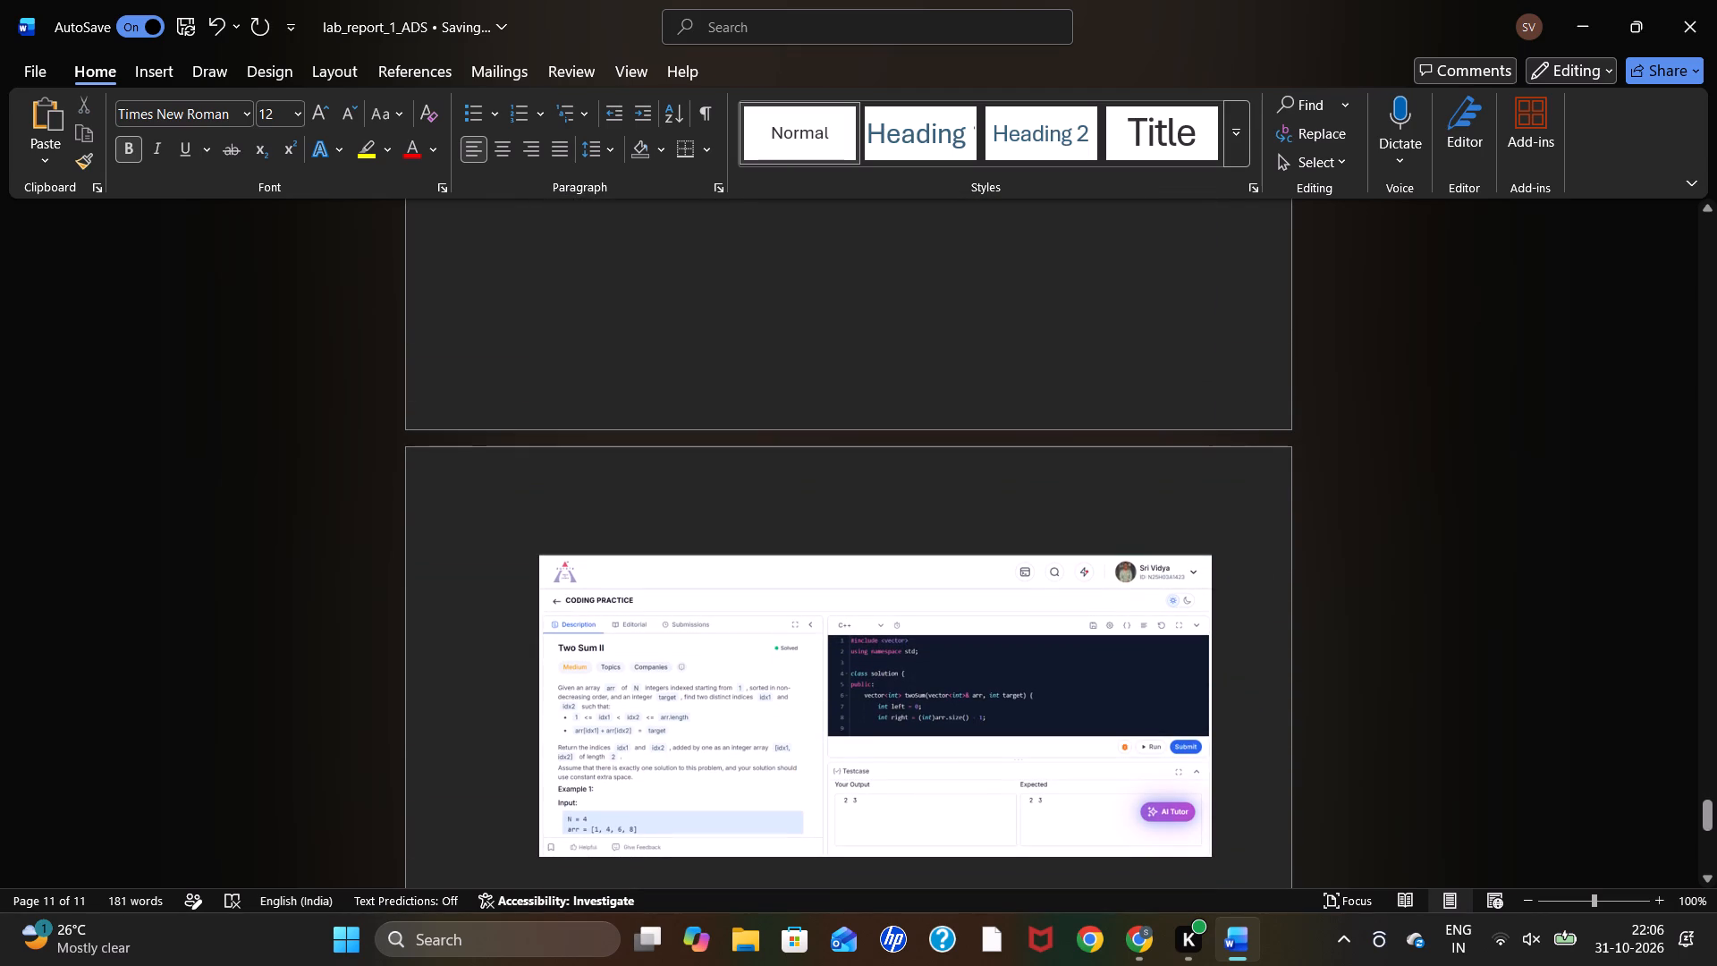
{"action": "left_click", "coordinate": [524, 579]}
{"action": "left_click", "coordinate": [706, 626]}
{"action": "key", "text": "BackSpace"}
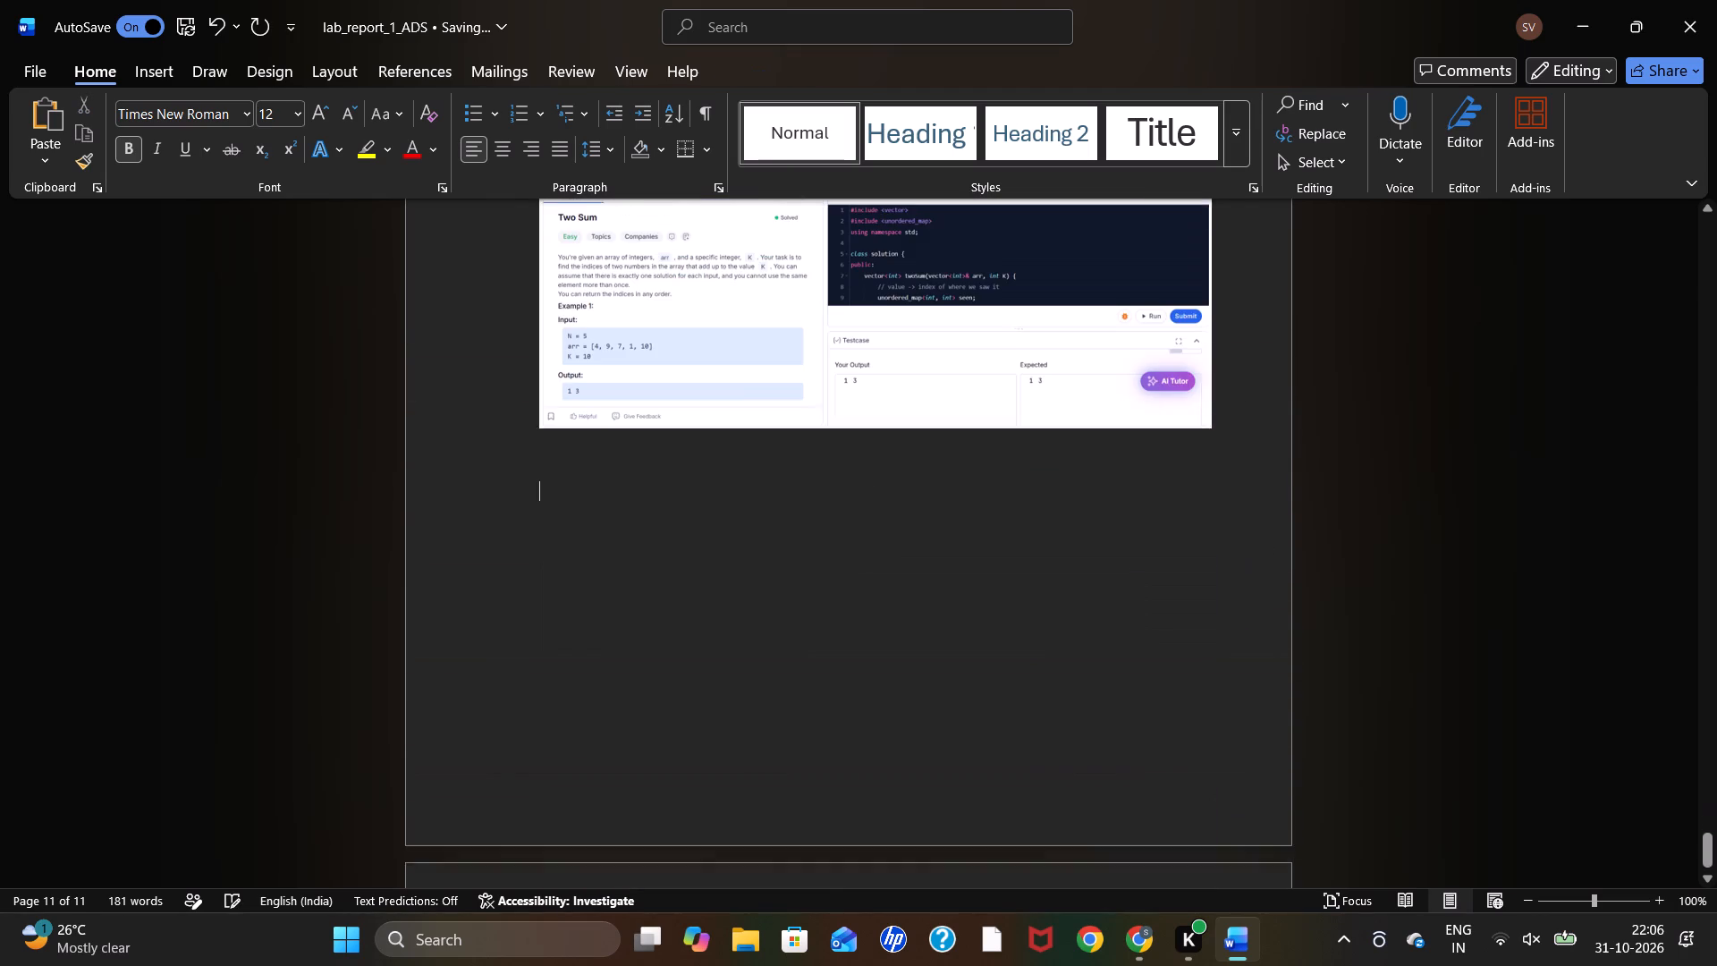
Add blank lines below the Two Sum screenshot down to the end of its page.
{"action": "key", "text": "Return"}
{"action": "key", "text": "Return"}
{"action": "key", "text": "Return"}
{"action": "key", "text": "Return"}
{"action": "key", "text": "Return"}
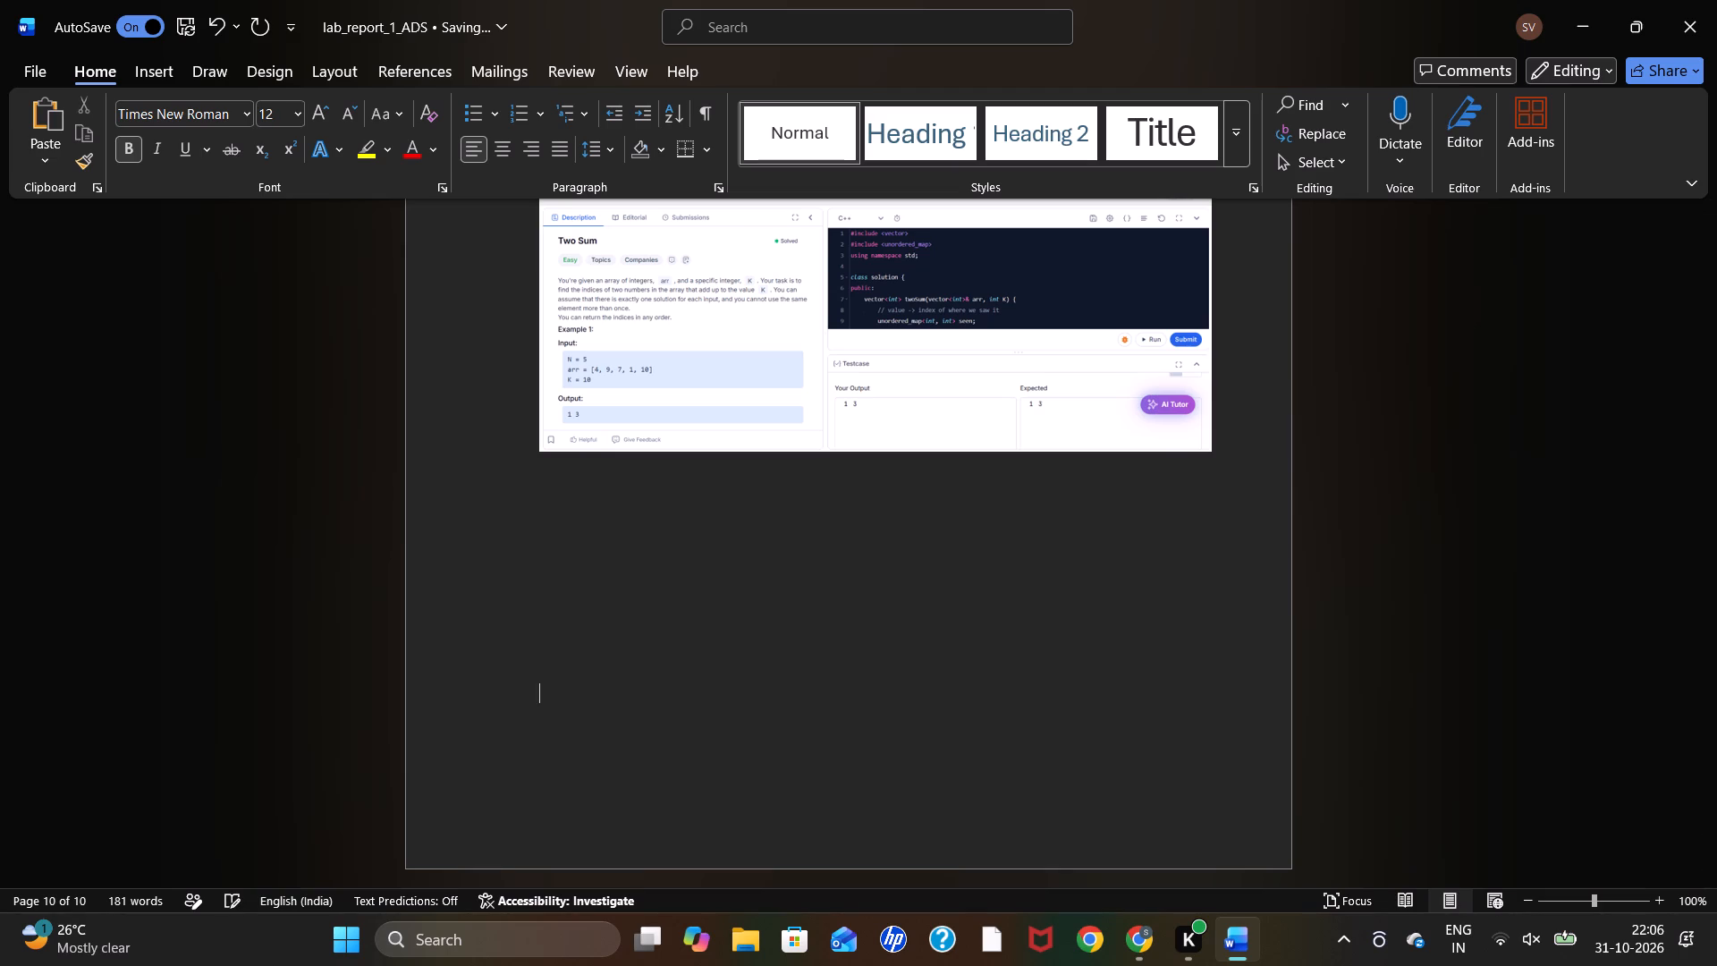
{"action": "key", "text": "Return"}
{"action": "key", "text": "Return"}
{"action": "key", "text": "BackSpace"}
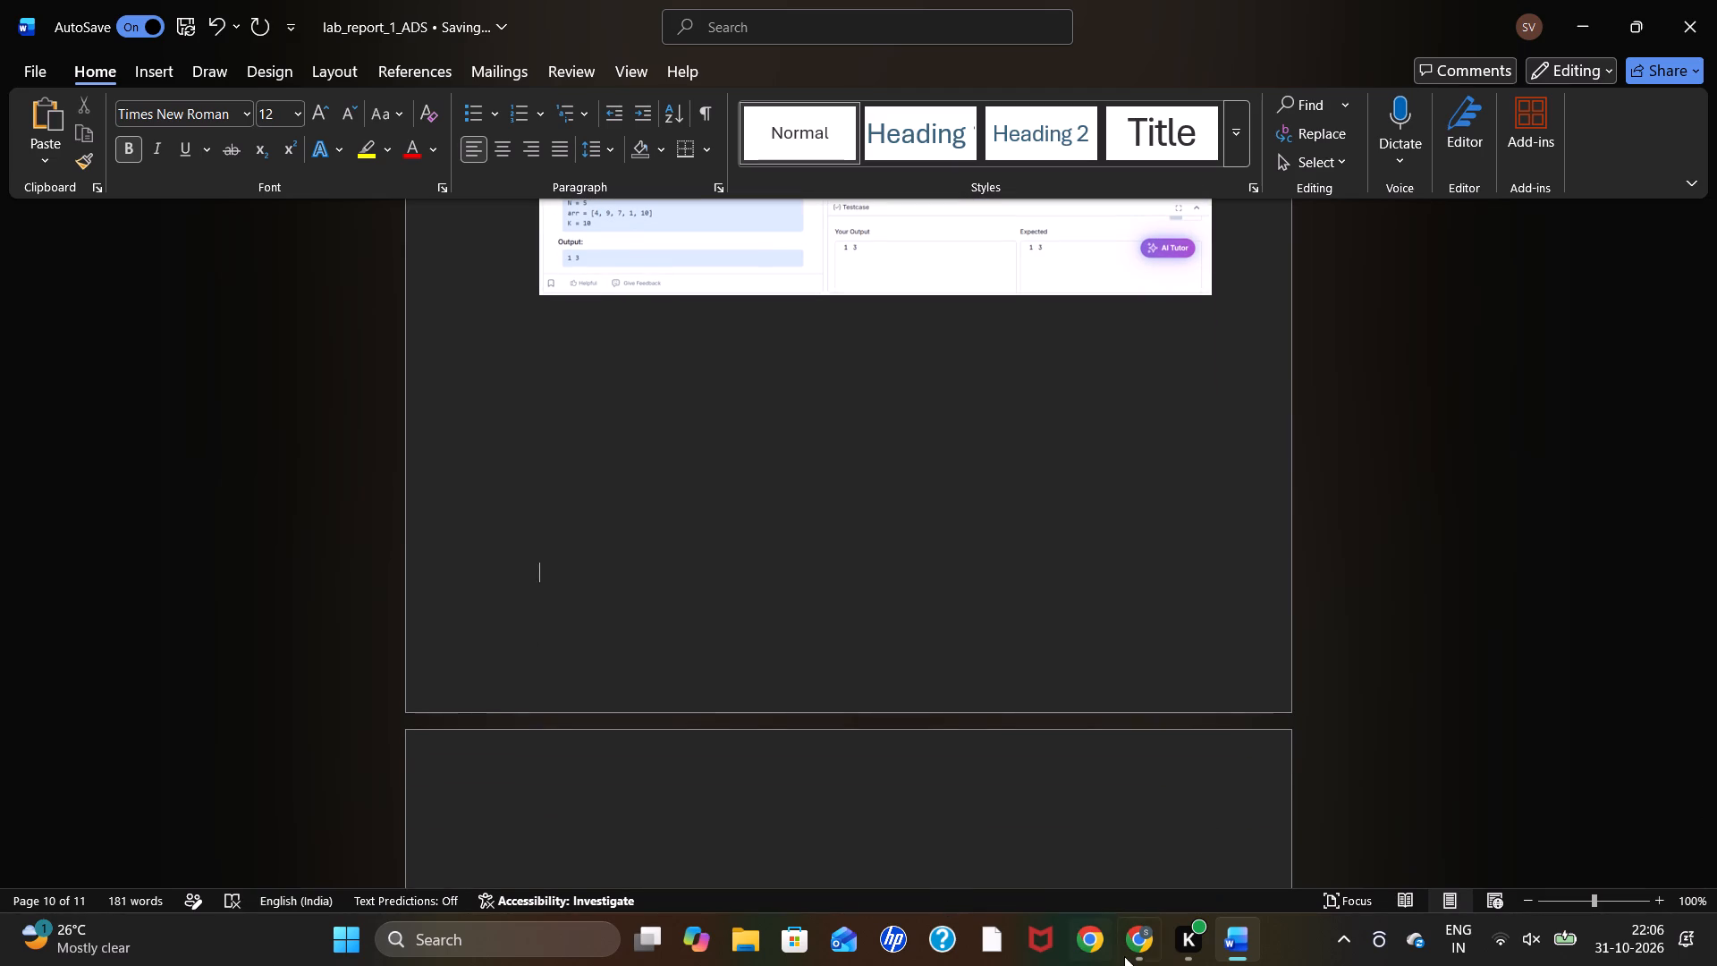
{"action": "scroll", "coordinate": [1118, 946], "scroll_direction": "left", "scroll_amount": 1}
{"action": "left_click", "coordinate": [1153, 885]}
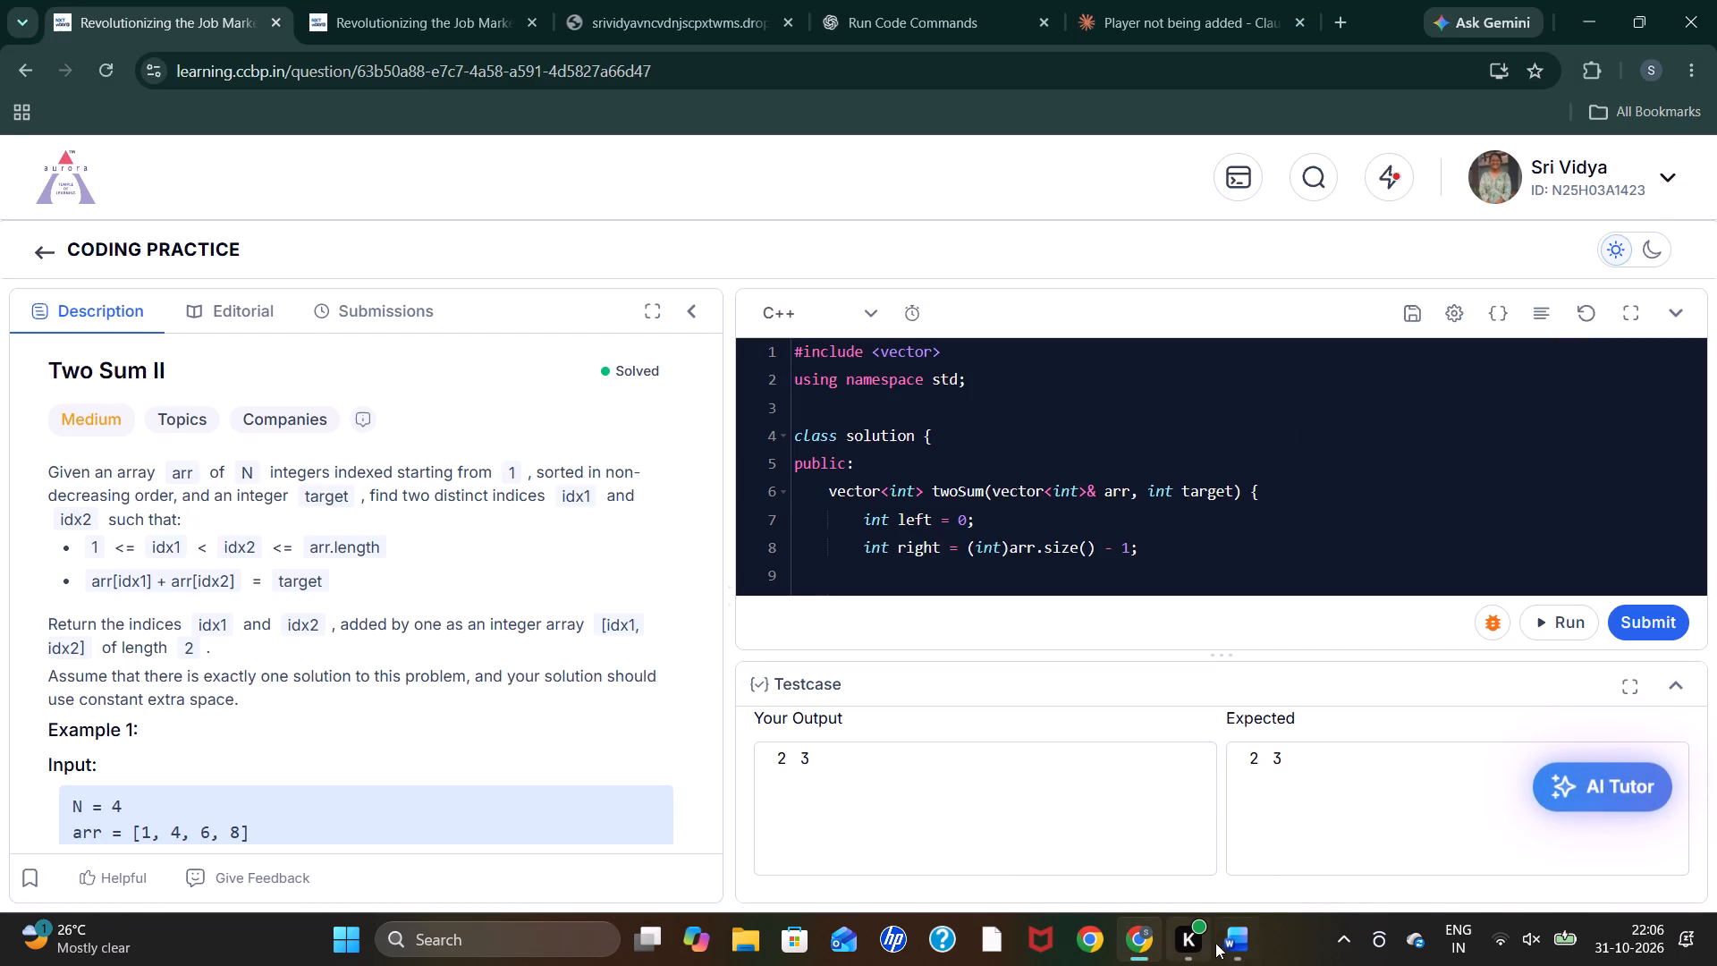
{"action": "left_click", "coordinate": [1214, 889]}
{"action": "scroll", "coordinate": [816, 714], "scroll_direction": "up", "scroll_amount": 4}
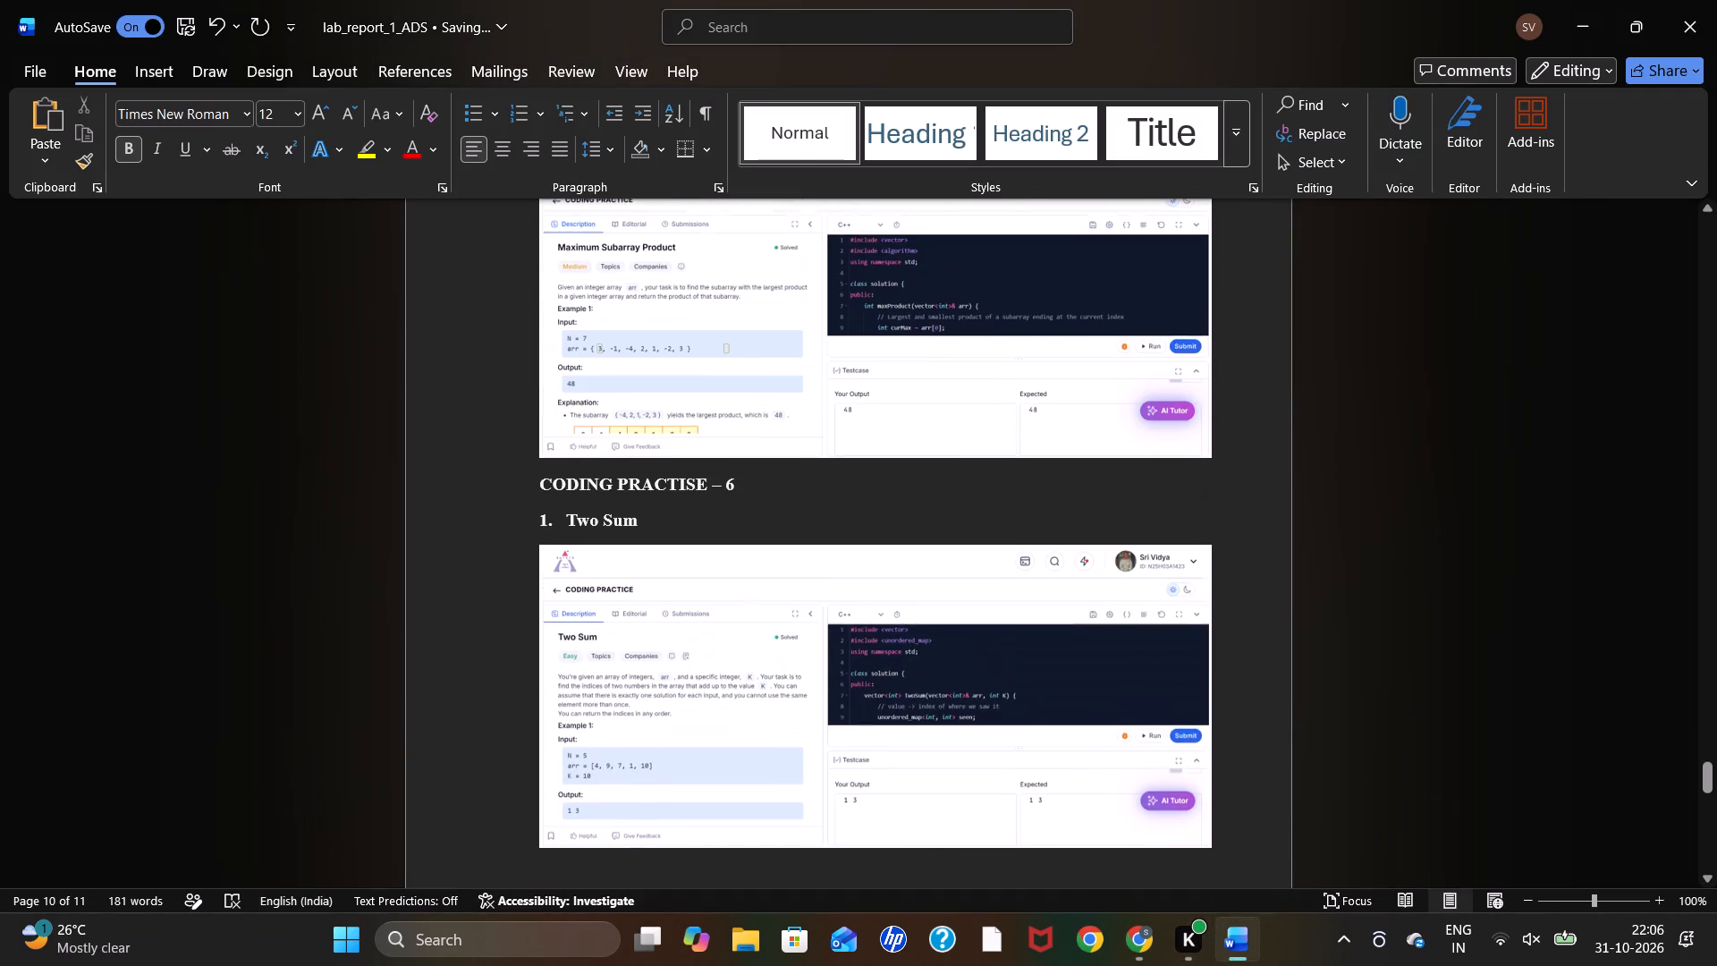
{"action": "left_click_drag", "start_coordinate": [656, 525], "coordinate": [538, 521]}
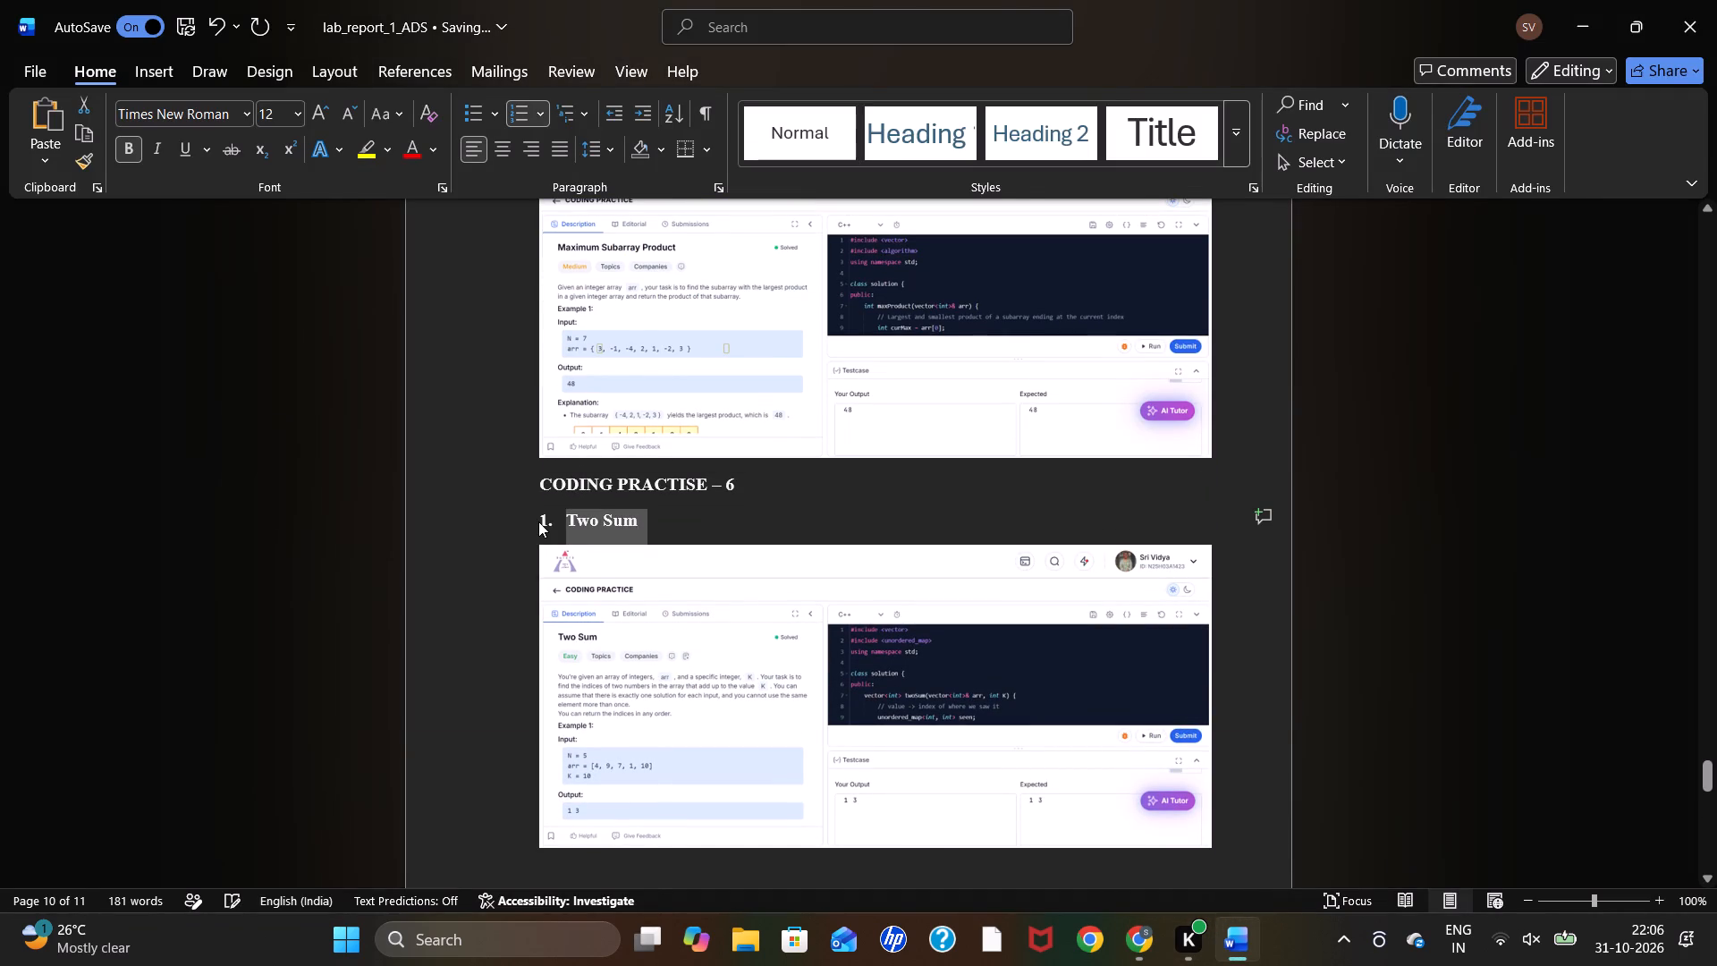
Add the numbered title "2. TWO SUN - 2" at the top of the page after the Two Sum screenshot.
{"action": "scroll", "coordinate": [749, 678], "scroll_direction": "down", "scroll_amount": 2}
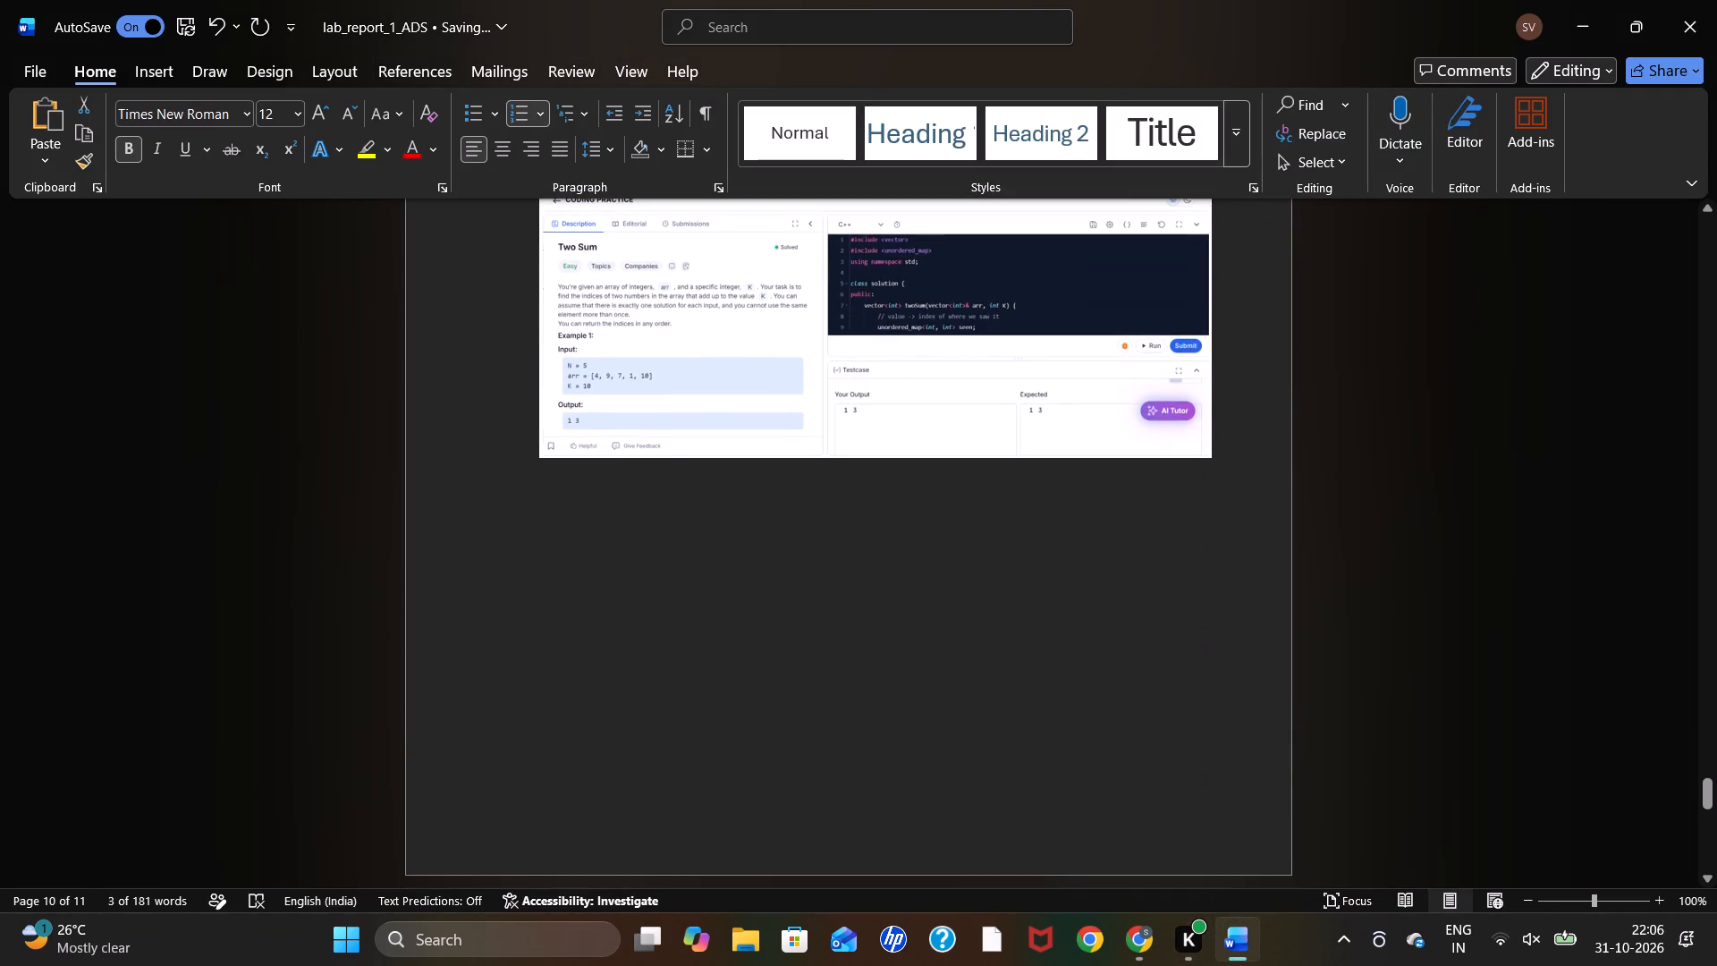
{"action": "scroll", "coordinate": [647, 779], "scroll_direction": "down", "scroll_amount": 2}
{"action": "scroll", "coordinate": [601, 648], "scroll_direction": "up", "scroll_amount": 3}
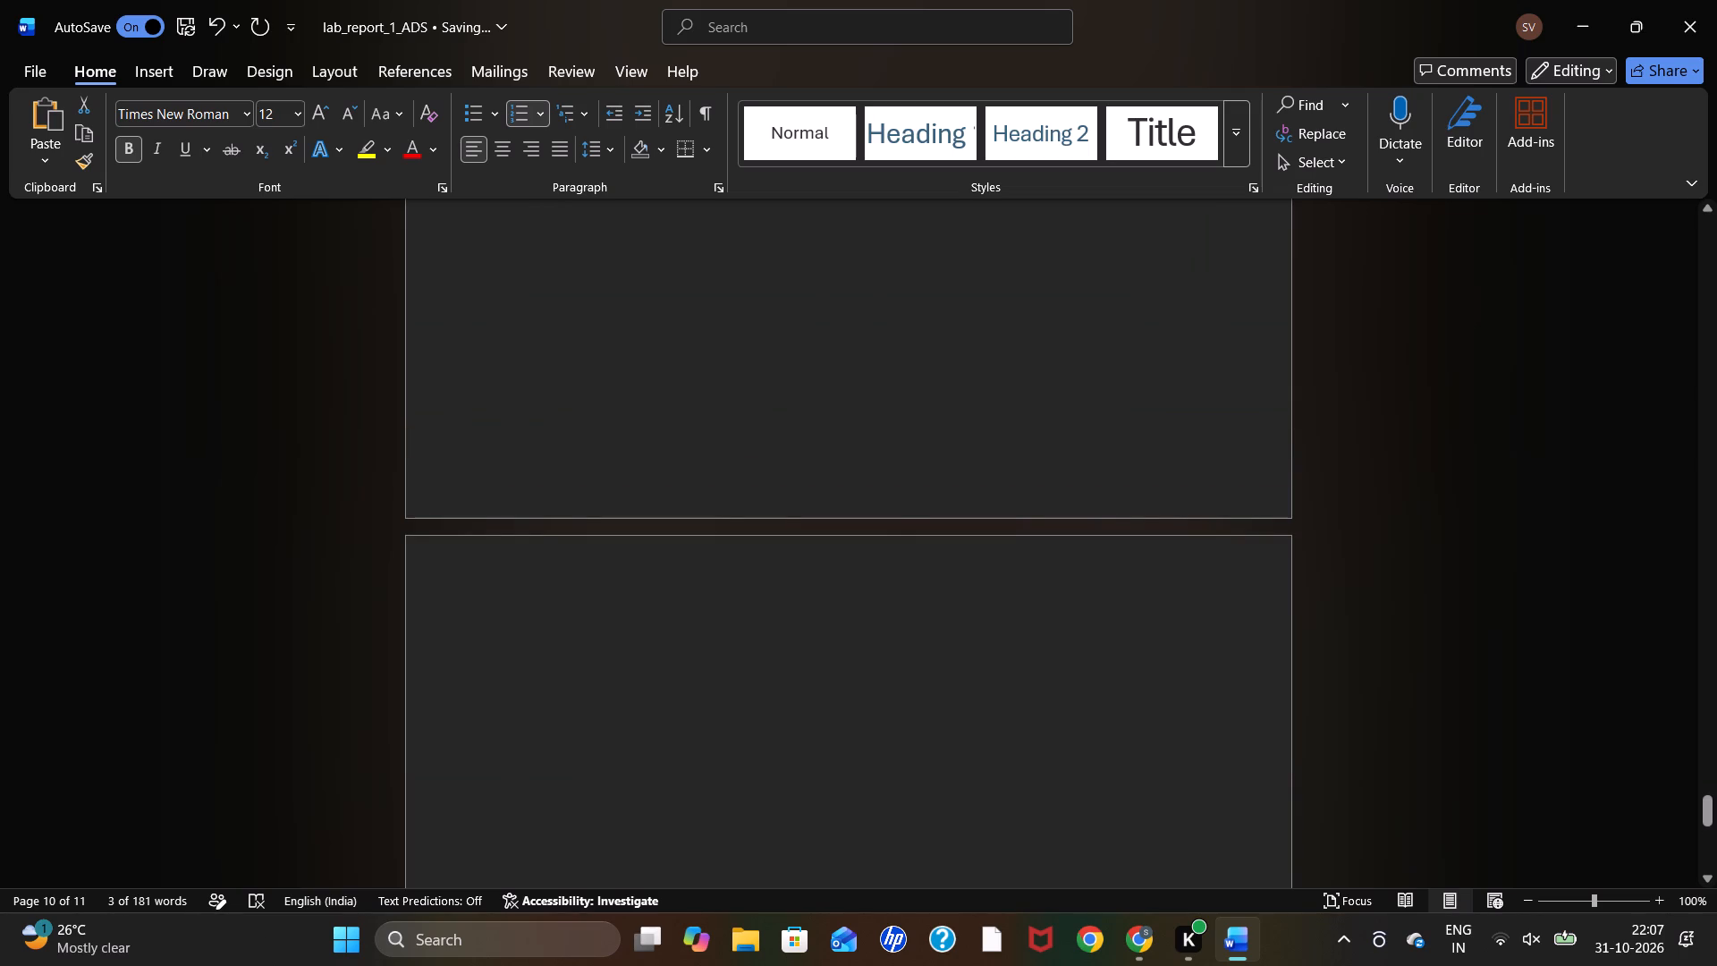
{"action": "left_click", "coordinate": [567, 565]}
{"action": "type", "text": "2."}
{"action": "key", "text": "space"}
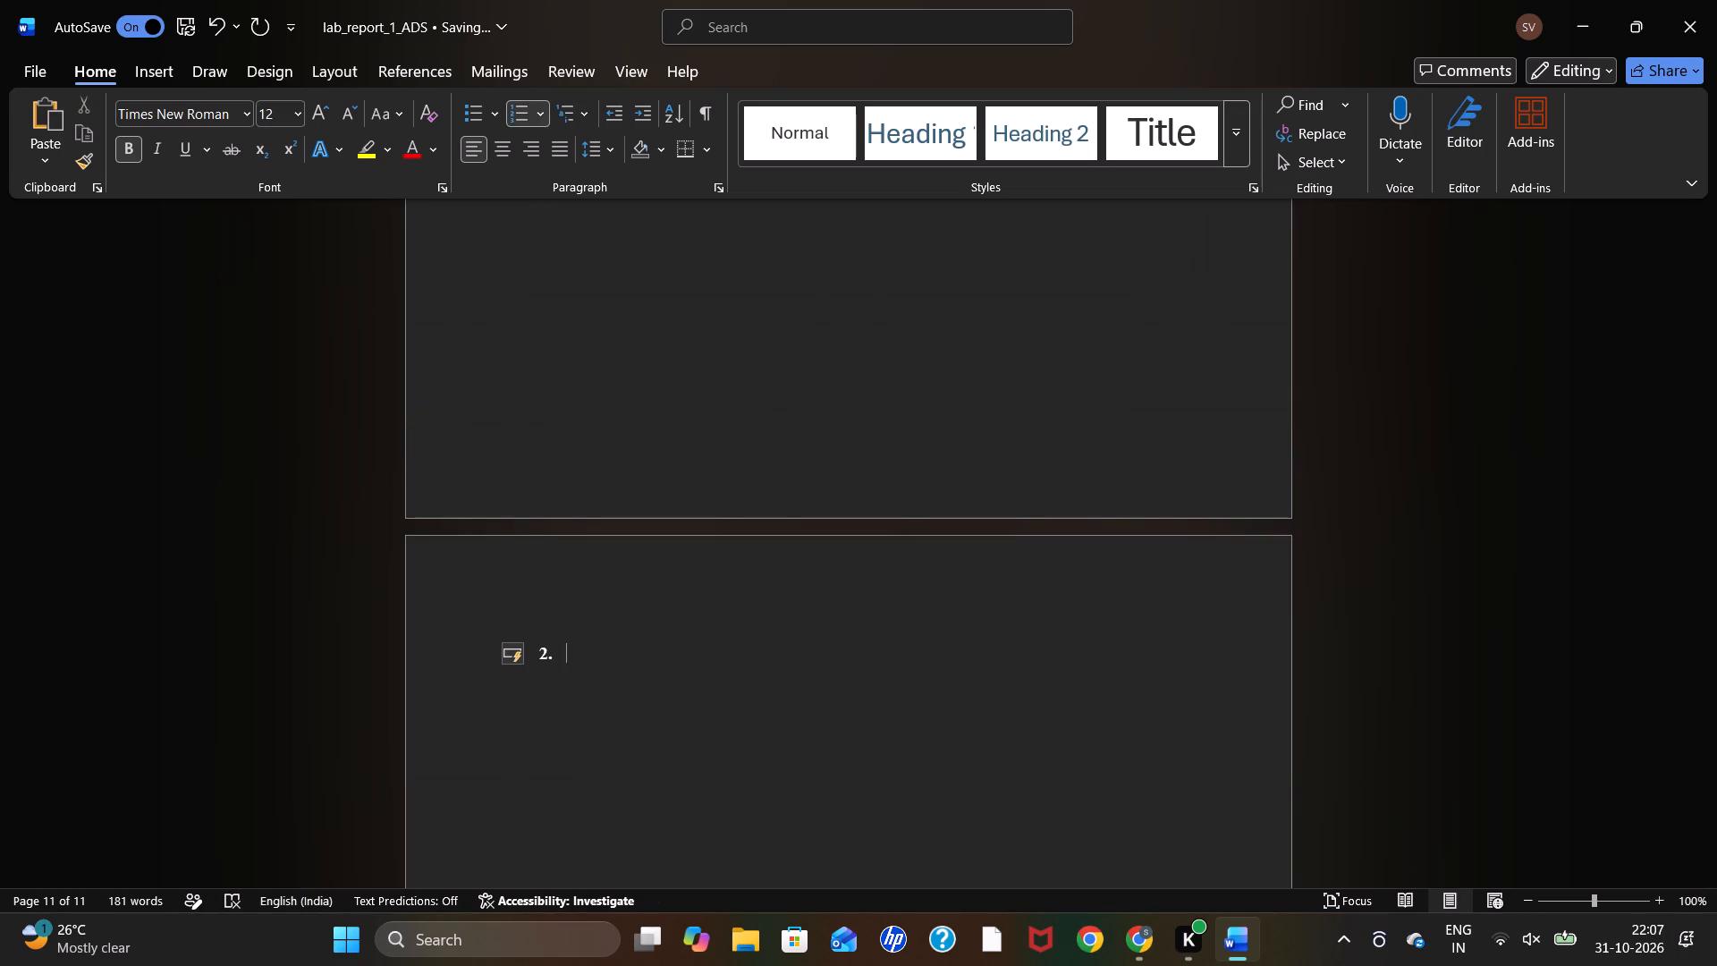
{"action": "type", "text": "TWO"}
{"action": "key", "text": "space"}
{"action": "type", "text": "SUN - 2"}
{"action": "key", "text": "space"}
Paste the copied Two Sum II screenshot on an unnumbered line below the "TWO SUN – 2" title.
{"action": "key", "text": "Return"}
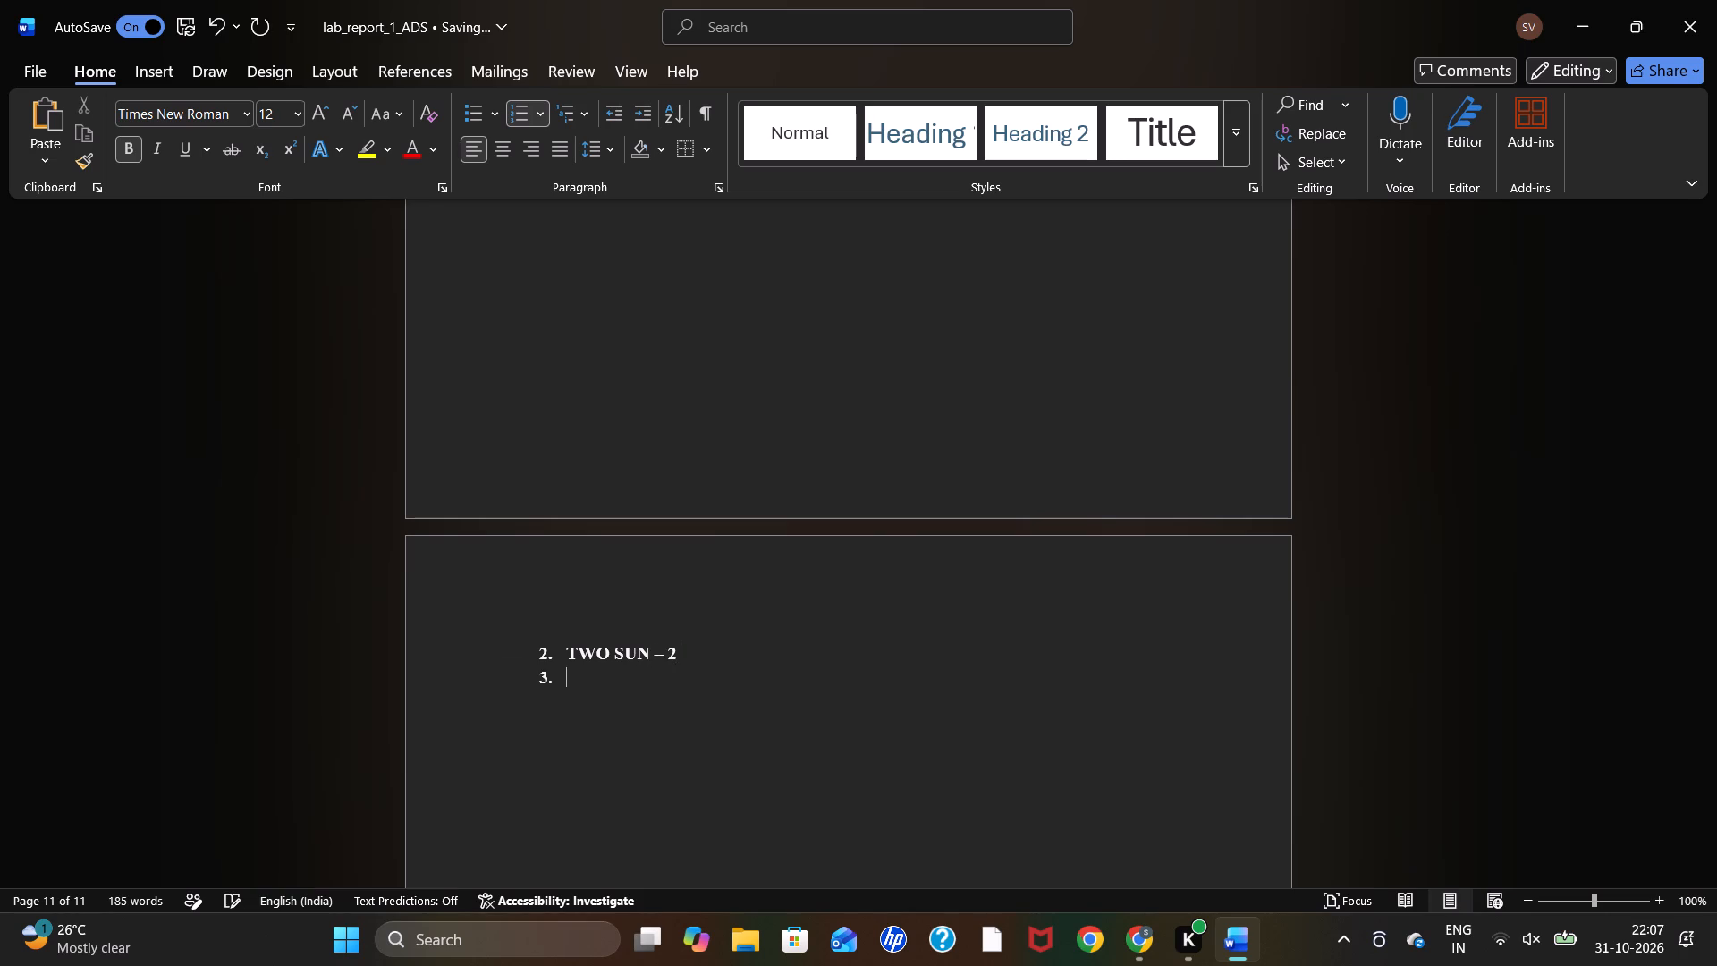
{"action": "key", "text": "BackSpace"}
{"action": "key", "text": "BackSpace"}
{"action": "key", "text": "ctrl+v"}
Add numbered title 3 below the Two Sum II screenshot, using the name "Three Sum" copied from the Coding Practice list in Chrome.
{"action": "scroll", "coordinate": [759, 669], "scroll_direction": "down", "scroll_amount": 1}
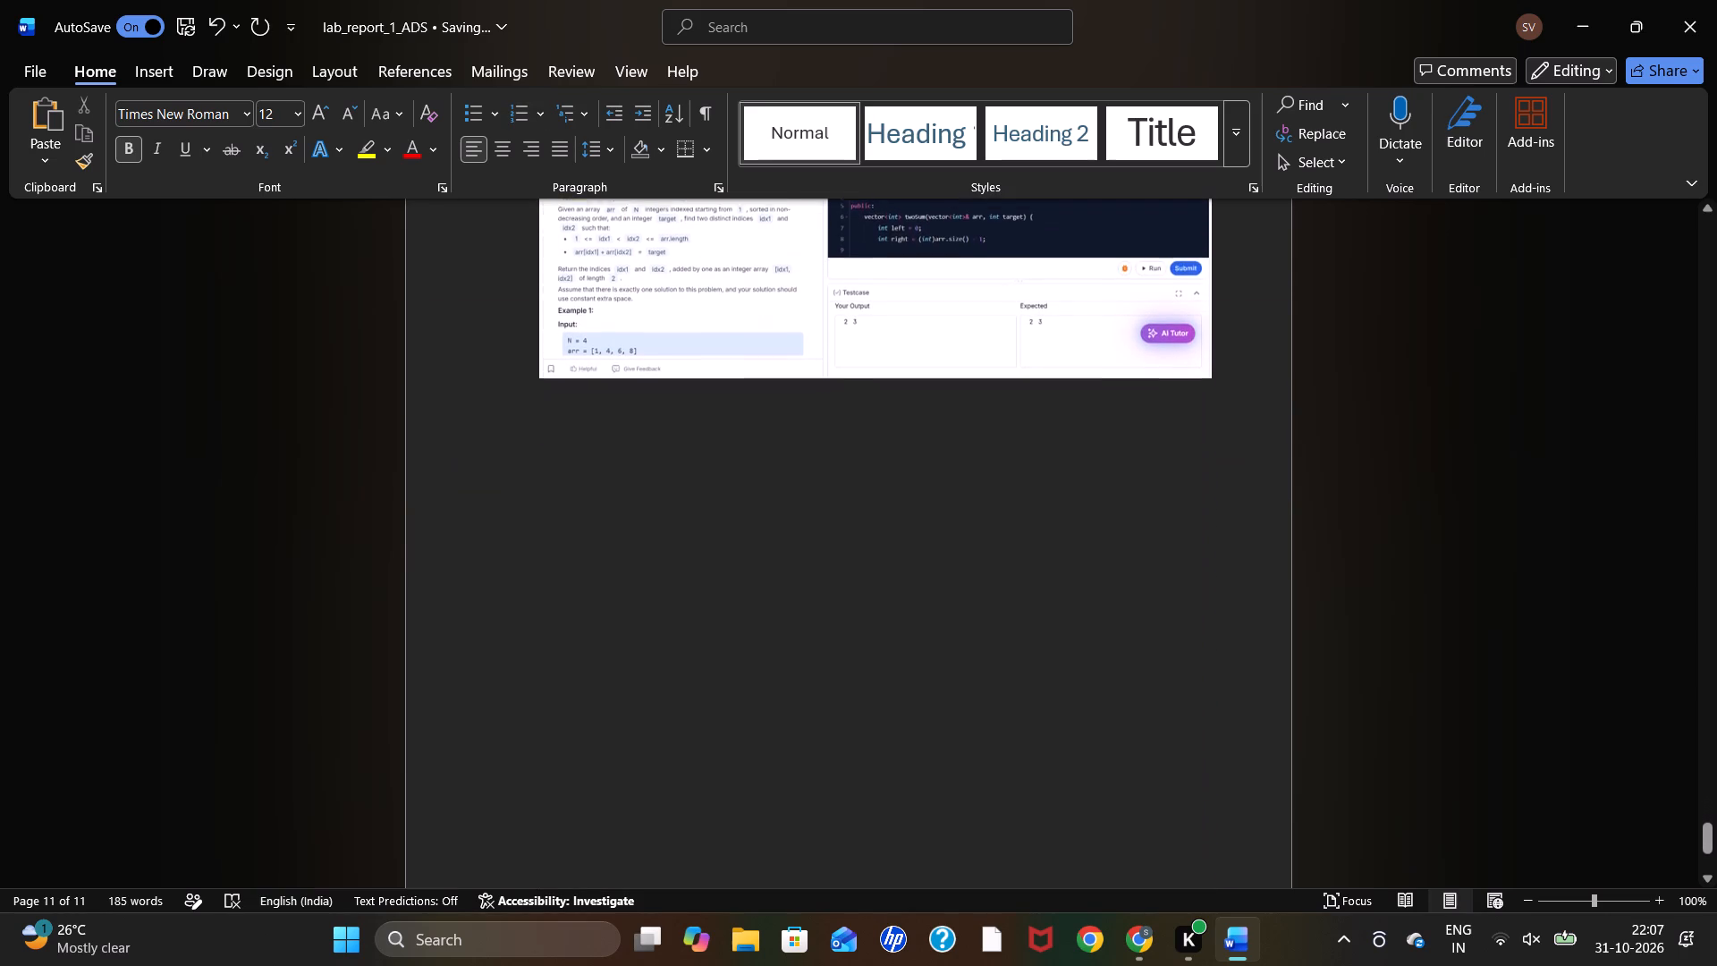
{"action": "key", "text": "Return"}
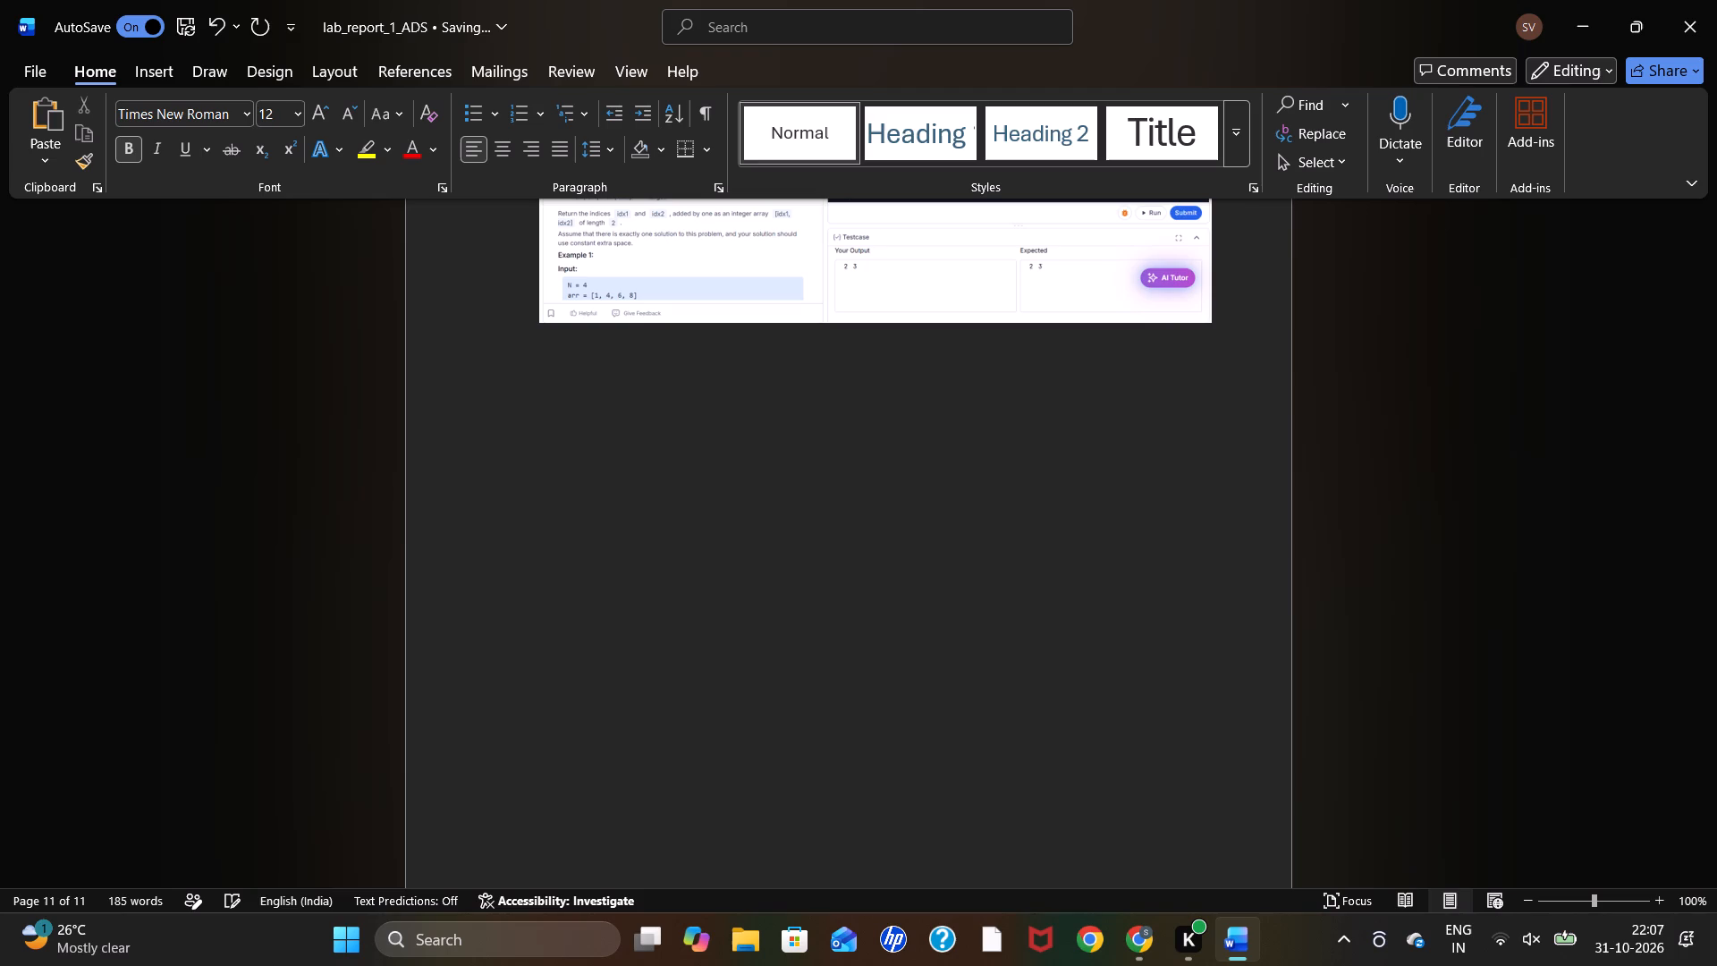
{"action": "type", "text": "3/"}
{"action": "key", "text": "BackSpace"}
{"action": "type", "text": "."}
{"action": "key", "text": "space"}
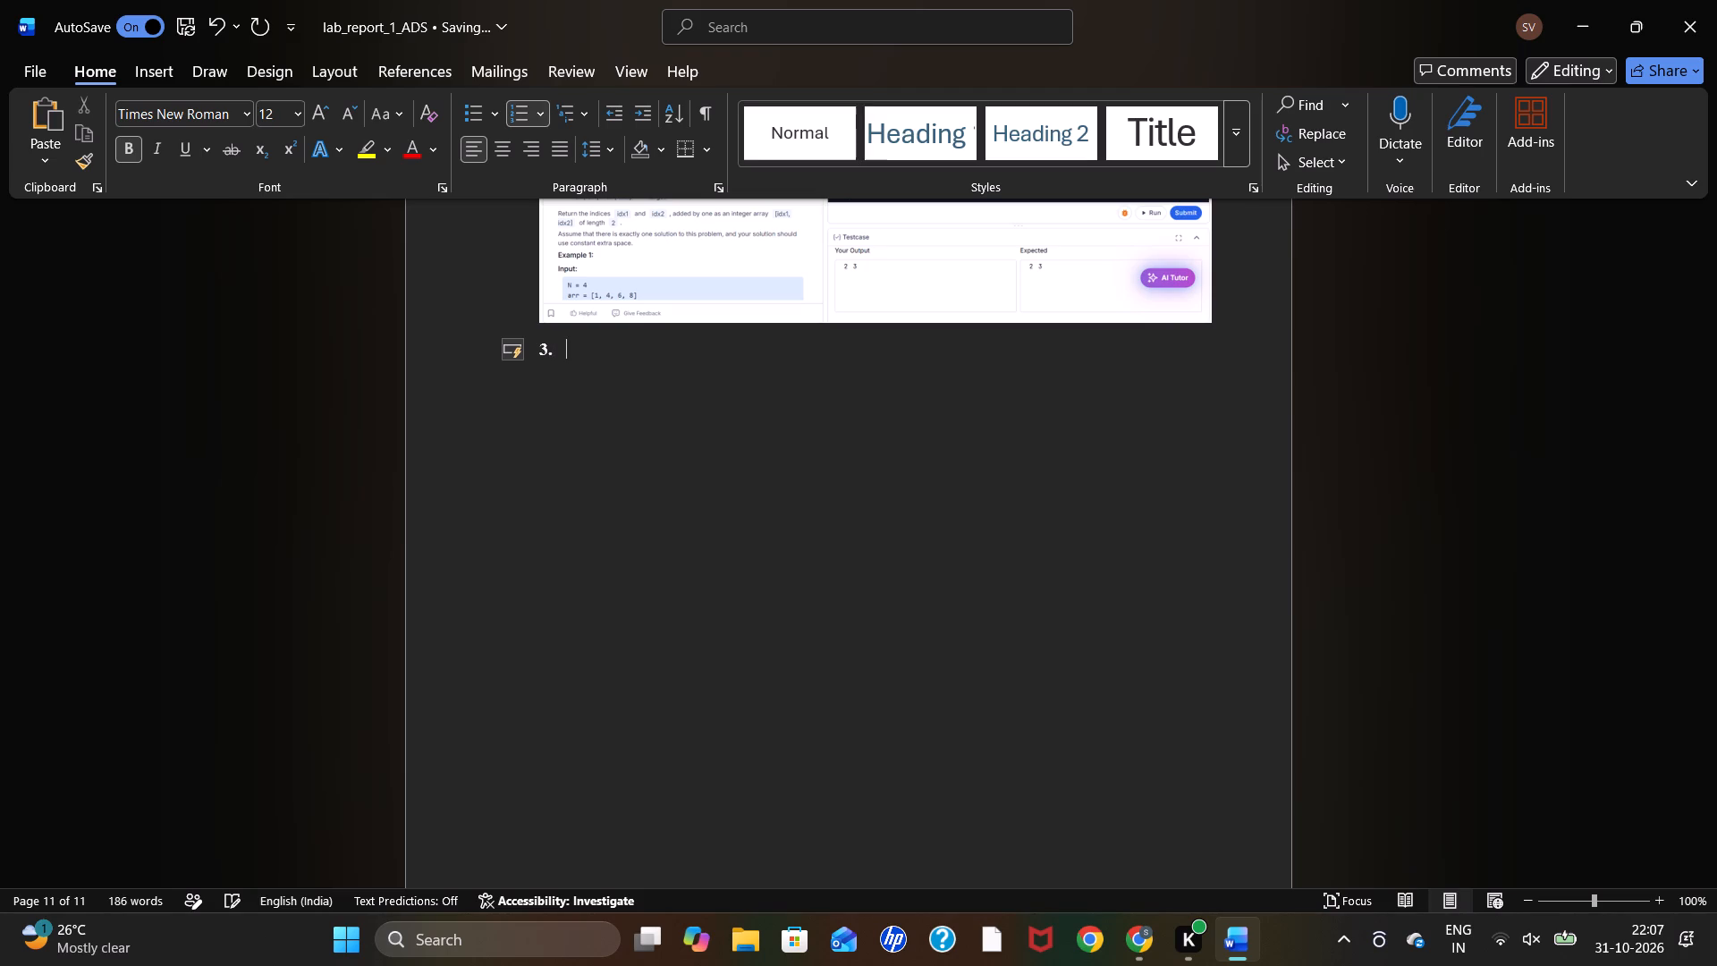
{"action": "left_click", "coordinate": [1173, 834]}
{"action": "left_click", "coordinate": [1150, 850]}
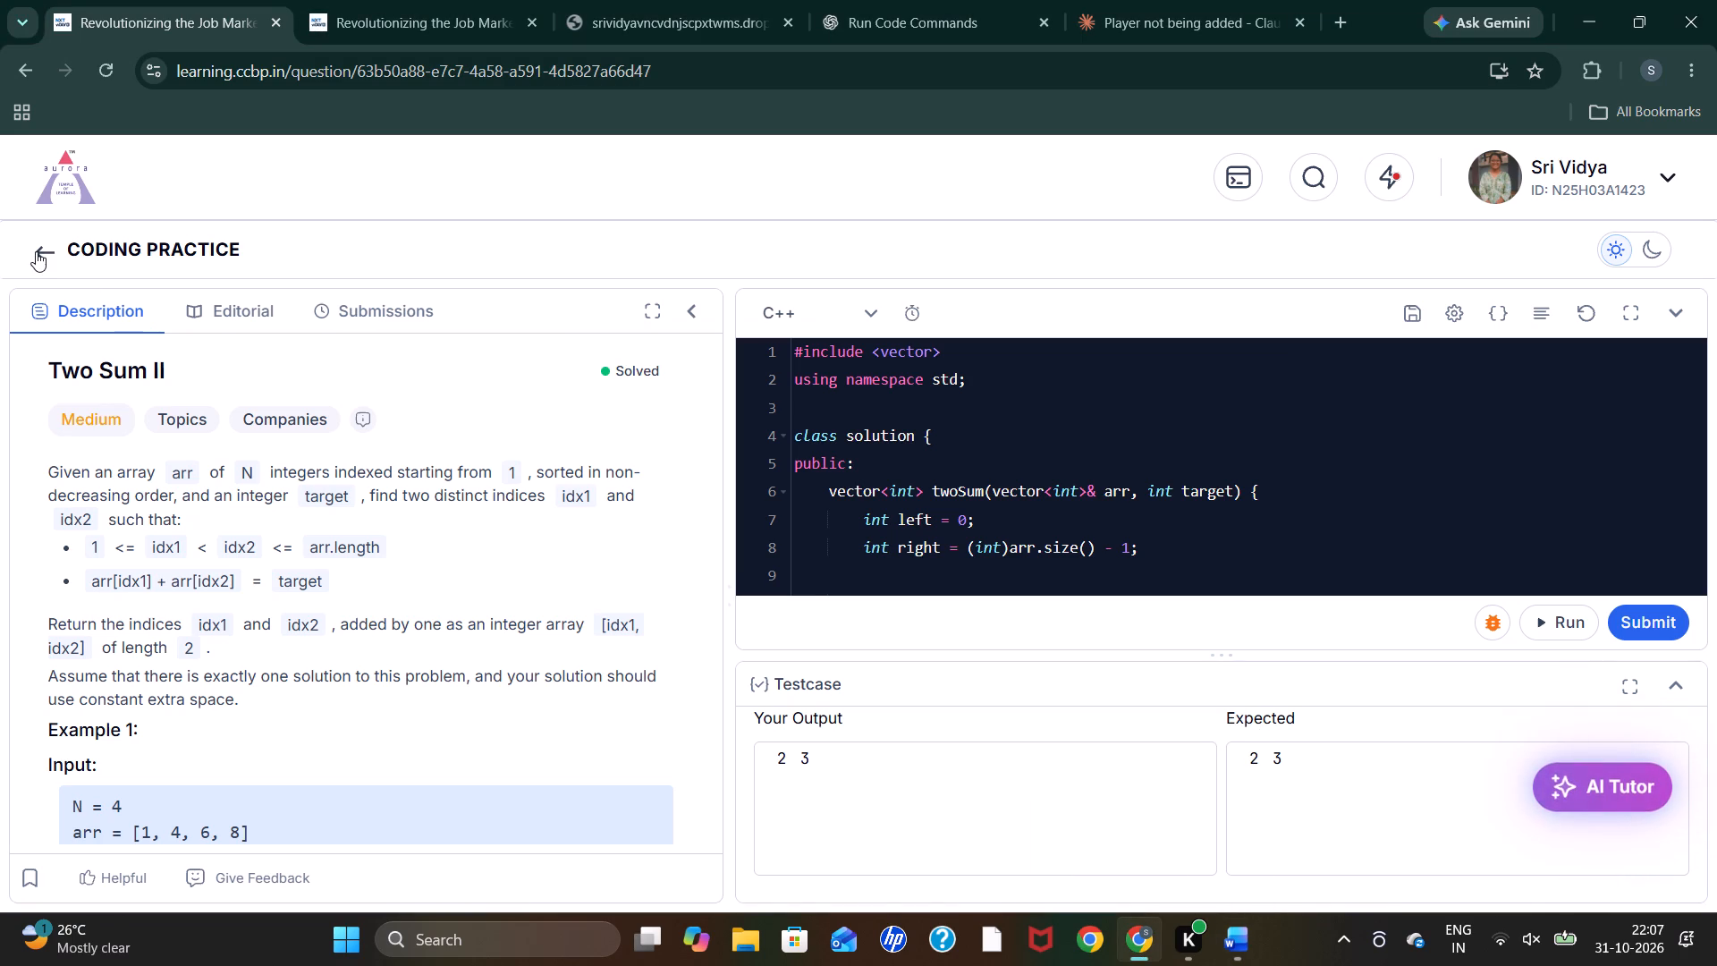
{"action": "left_click", "coordinate": [36, 251]}
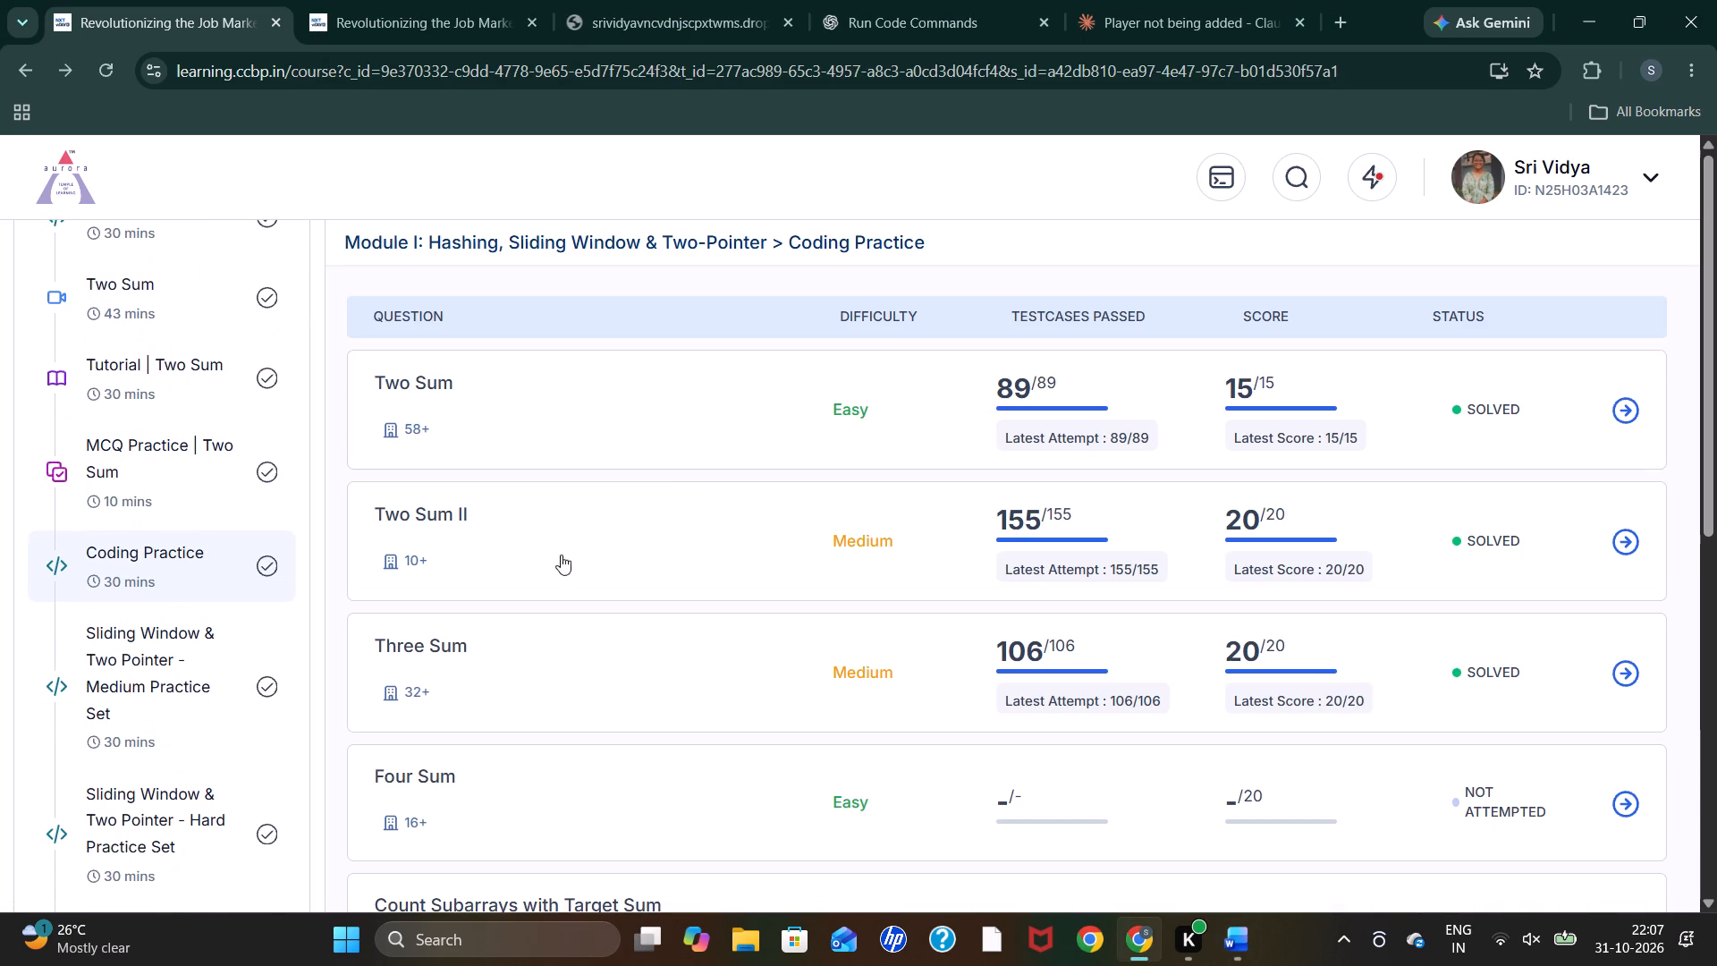
{"action": "left_click_drag", "start_coordinate": [492, 642], "coordinate": [337, 654]}
{"action": "key", "text": "ctrl+c"}
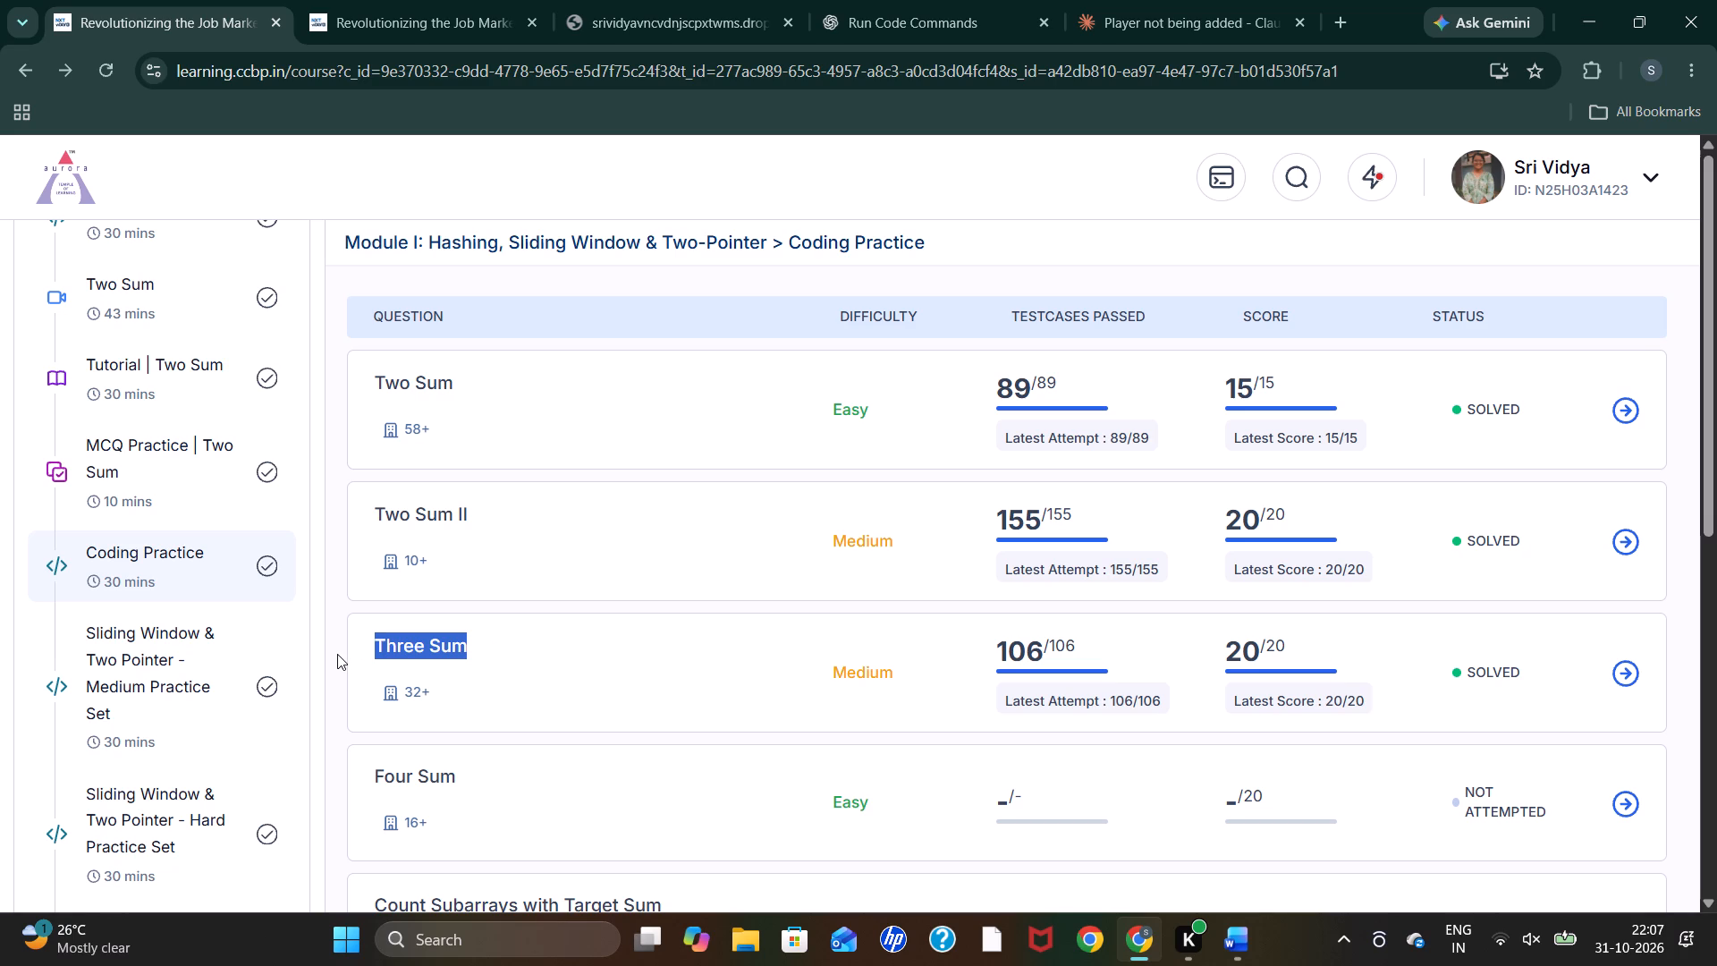
{"action": "left_click", "coordinate": [1232, 889]}
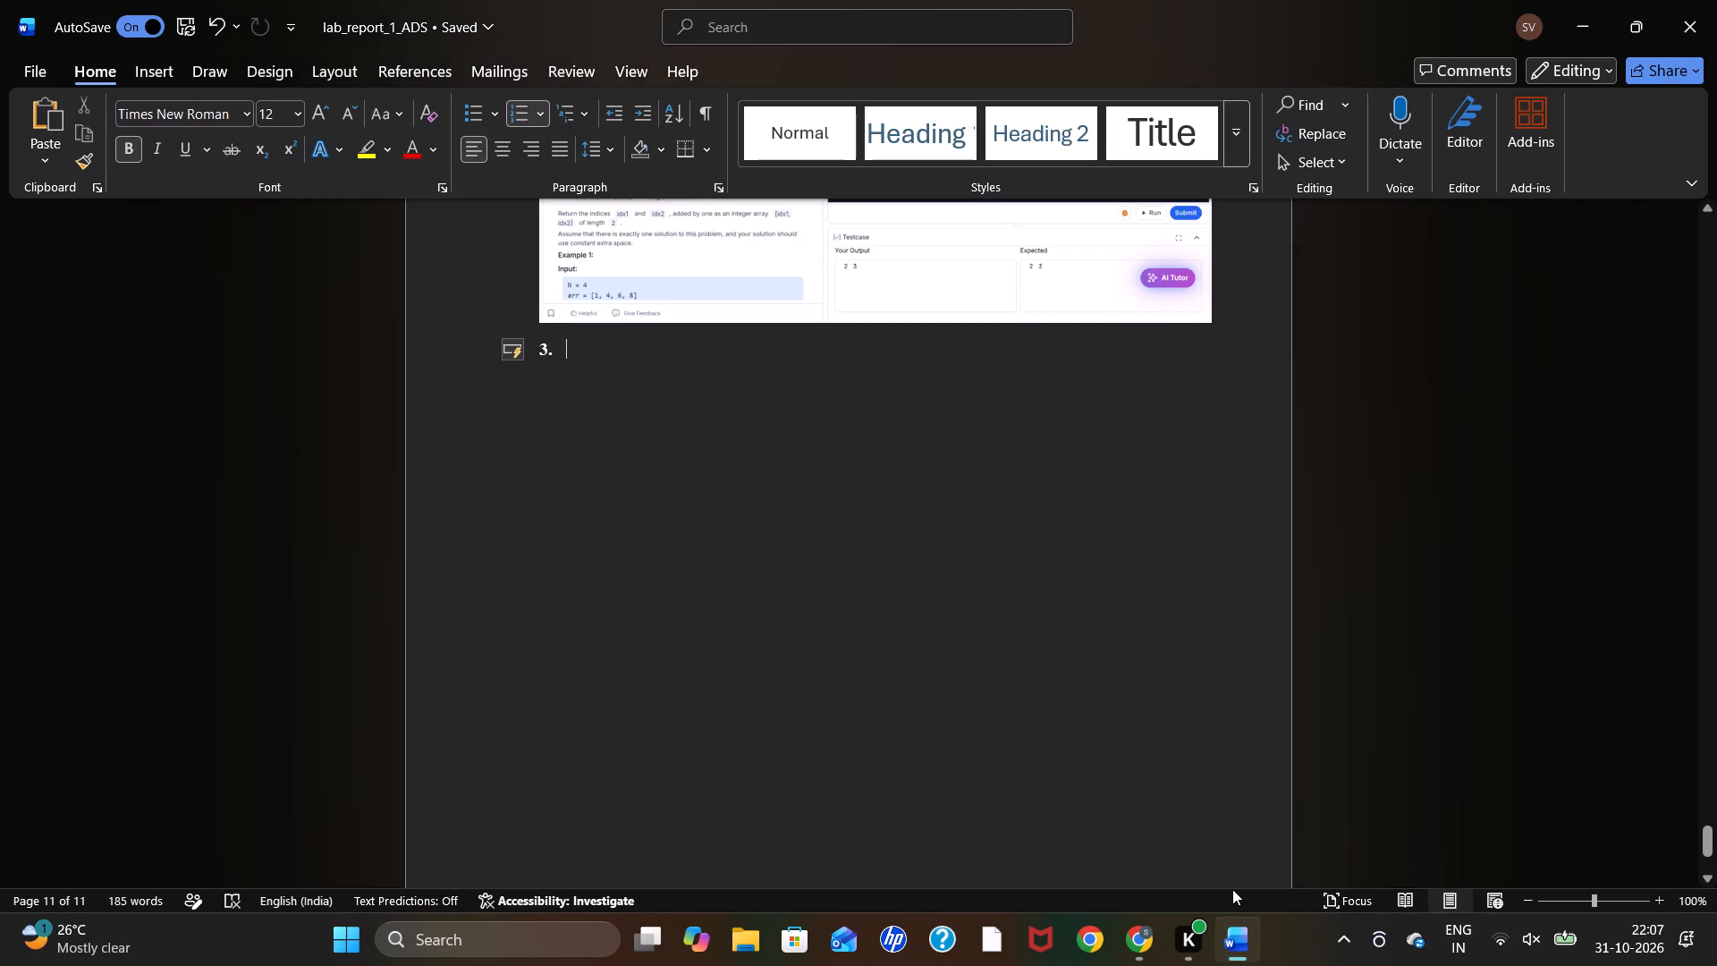
{"action": "key", "text": "ctrl+v"}
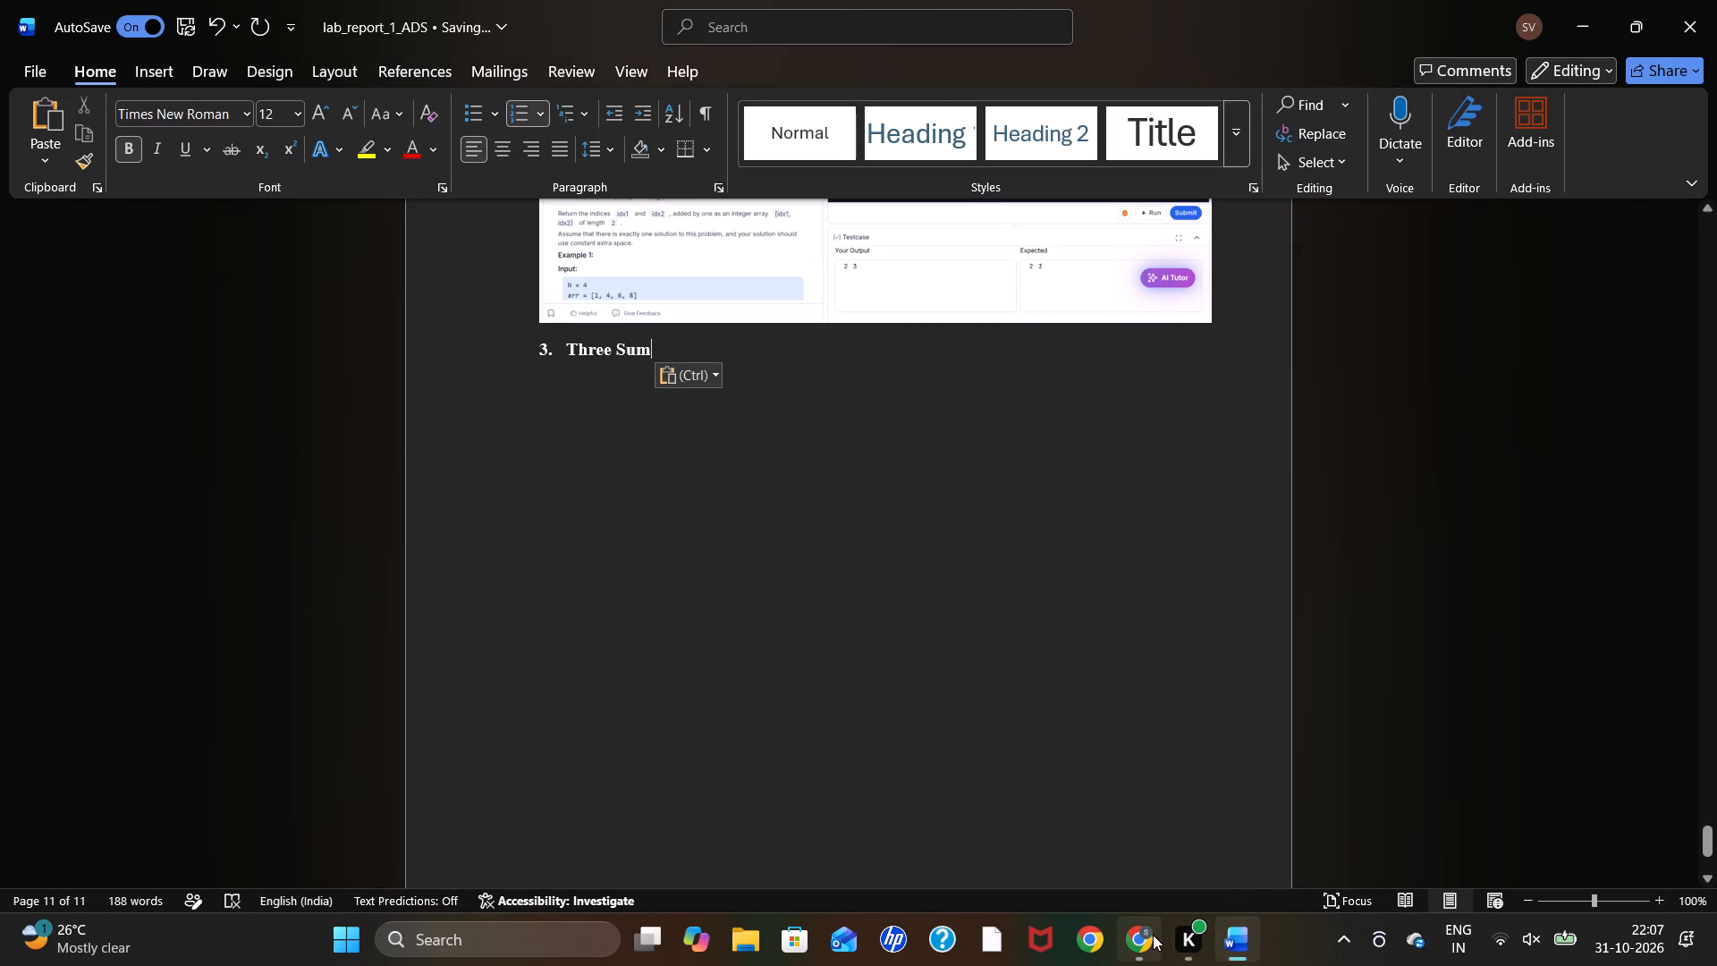
In Chrome, open the Three Sum problem, run its solution and bring the output comparison into view.
{"action": "left_click", "coordinate": [1161, 866]}
{"action": "left_click", "coordinate": [1624, 667]}
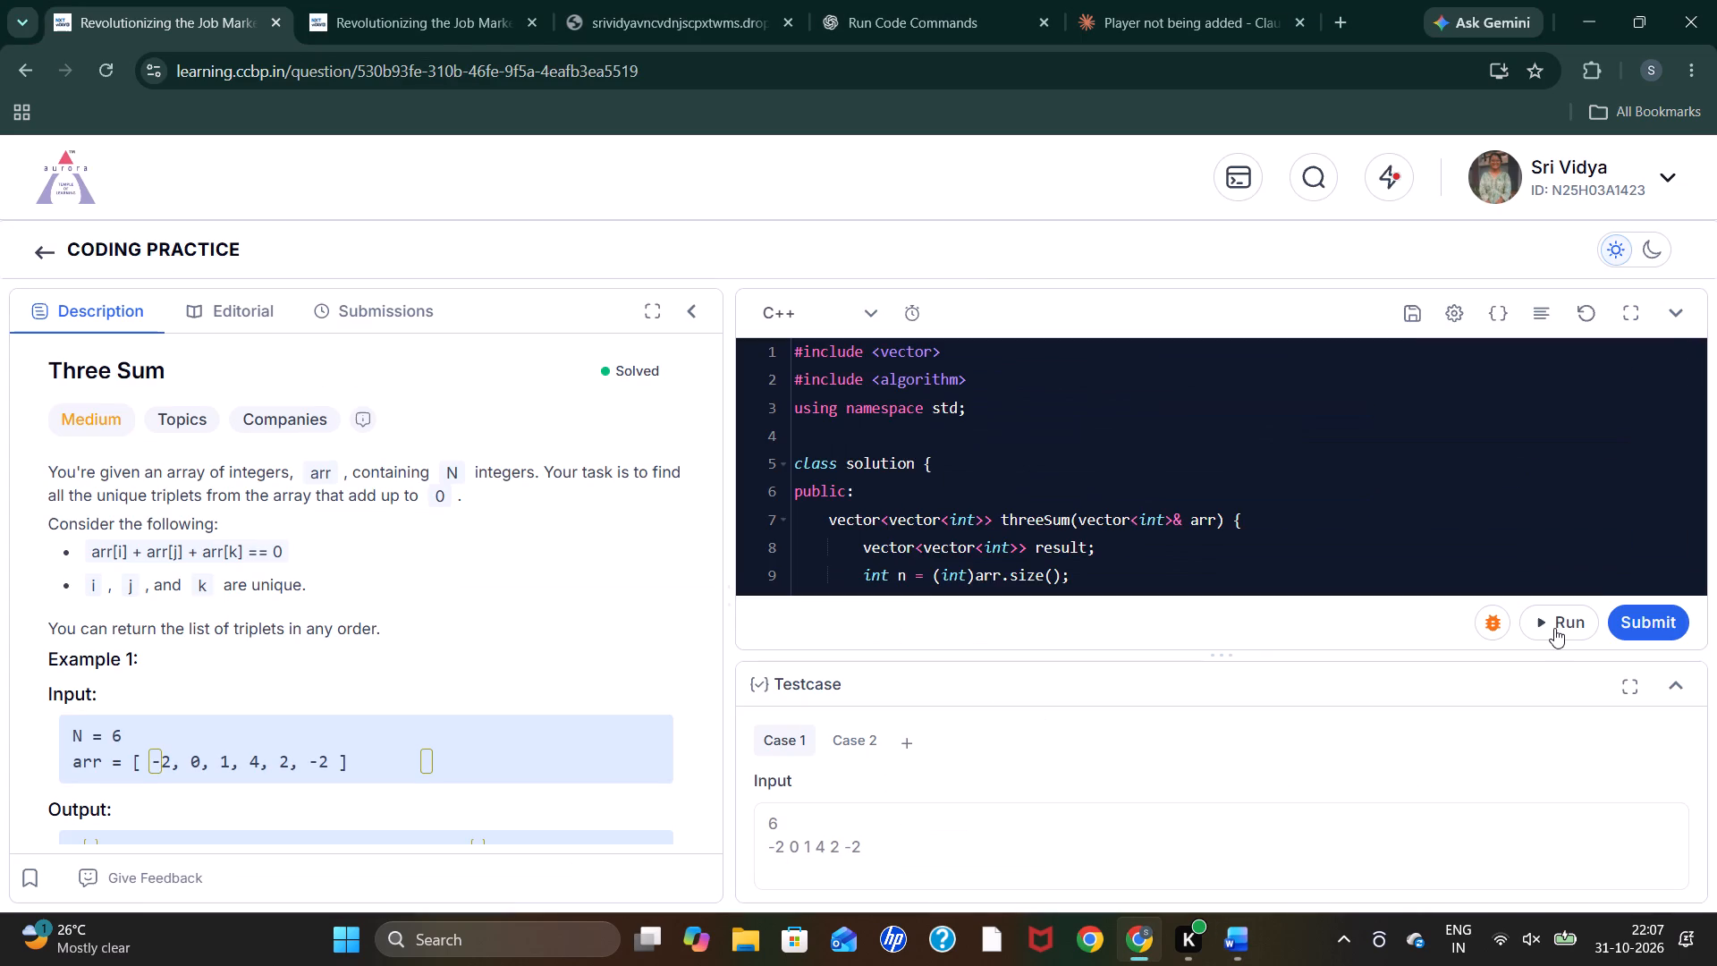
{"action": "left_click", "coordinate": [1554, 628]}
{"action": "scroll", "coordinate": [1216, 733], "scroll_direction": "down", "scroll_amount": 2}
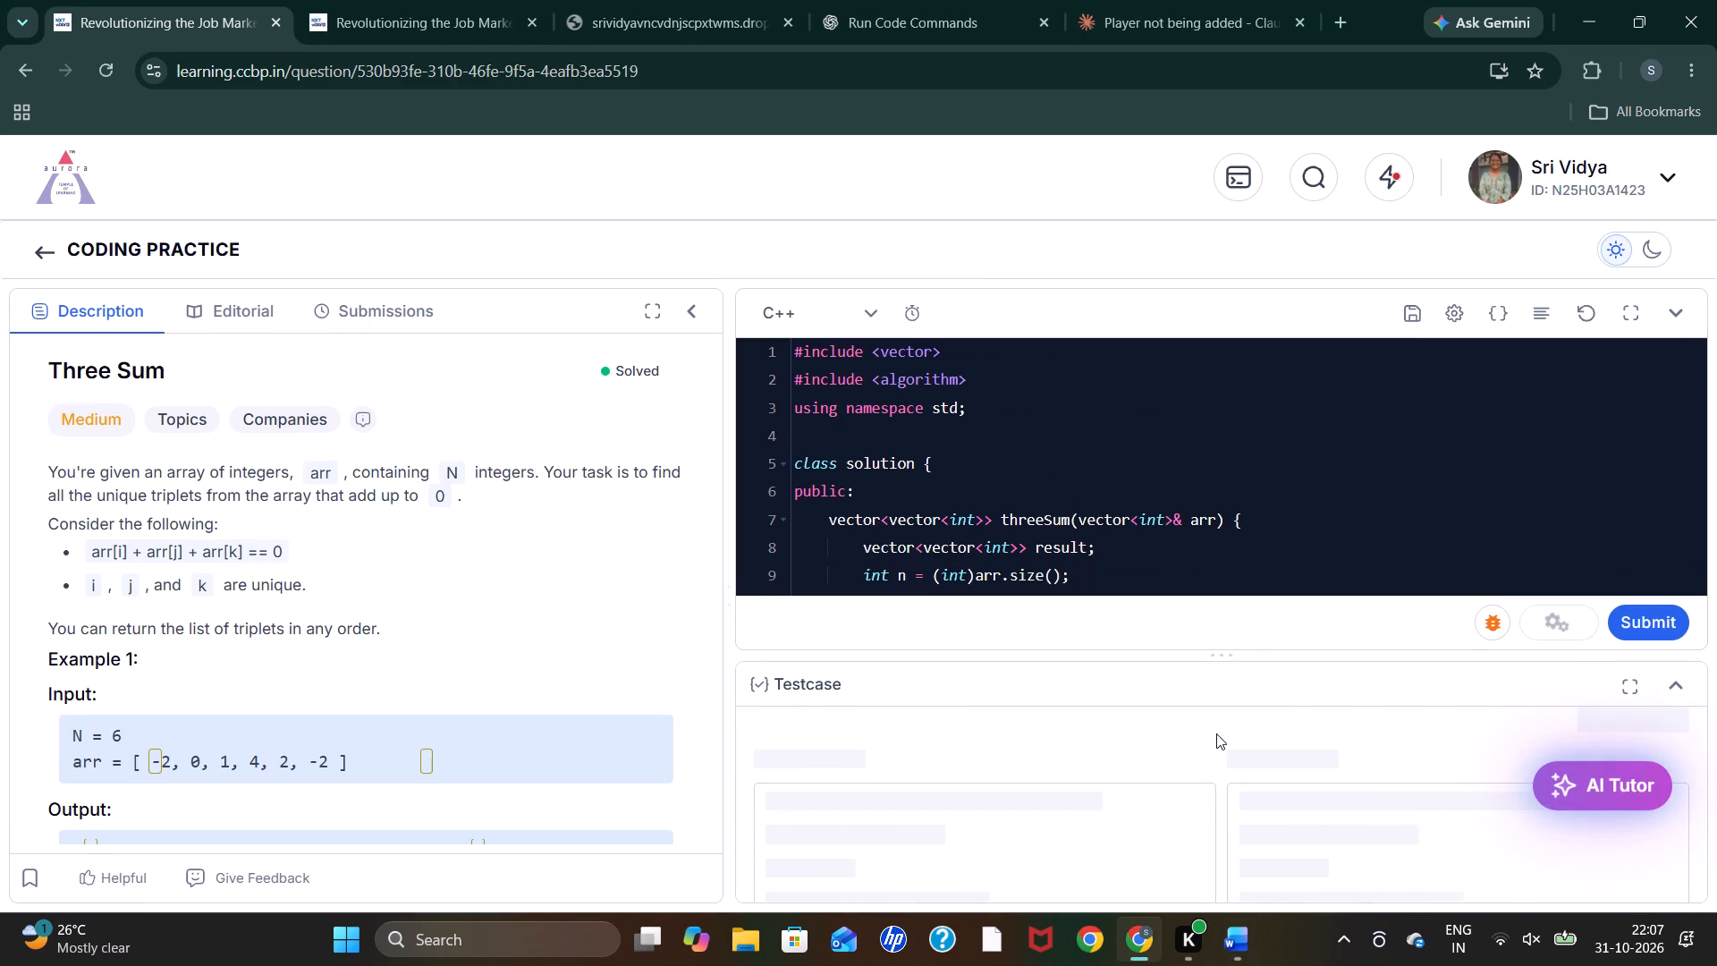
{"action": "scroll", "coordinate": [1216, 733], "scroll_direction": "down", "scroll_amount": 2}
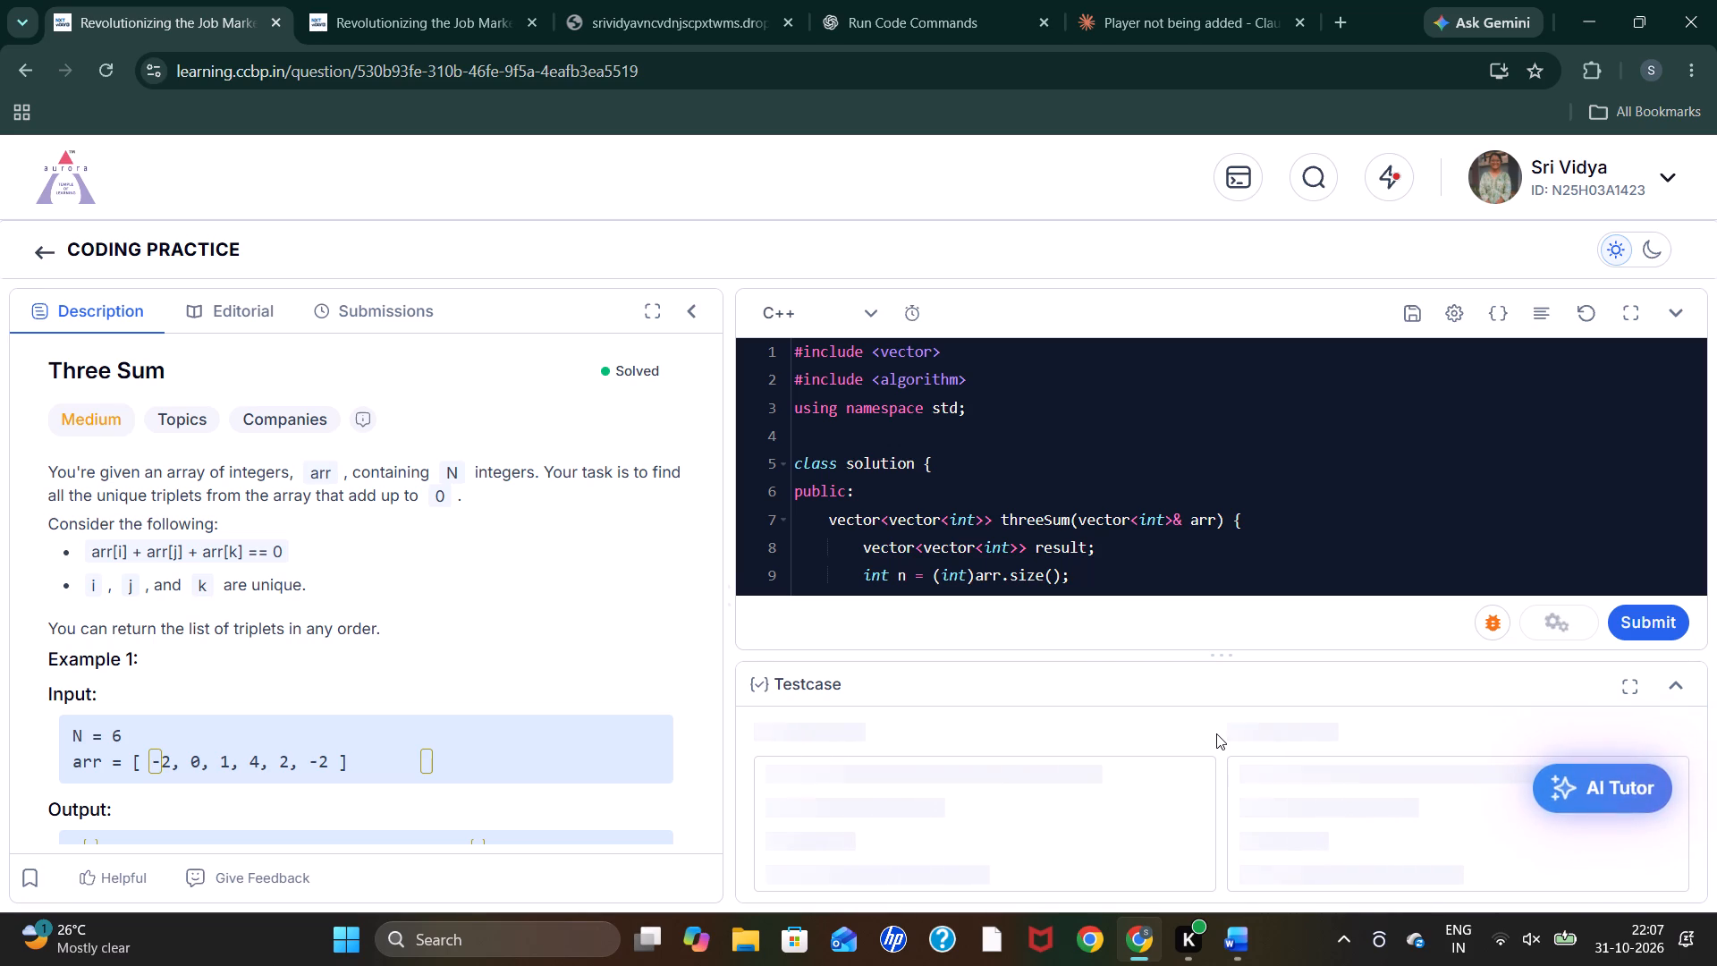
Capture a screenshot of the whole Three Sum problem page, from the site header down to the test case output.
{"action": "key", "text": "Print"}
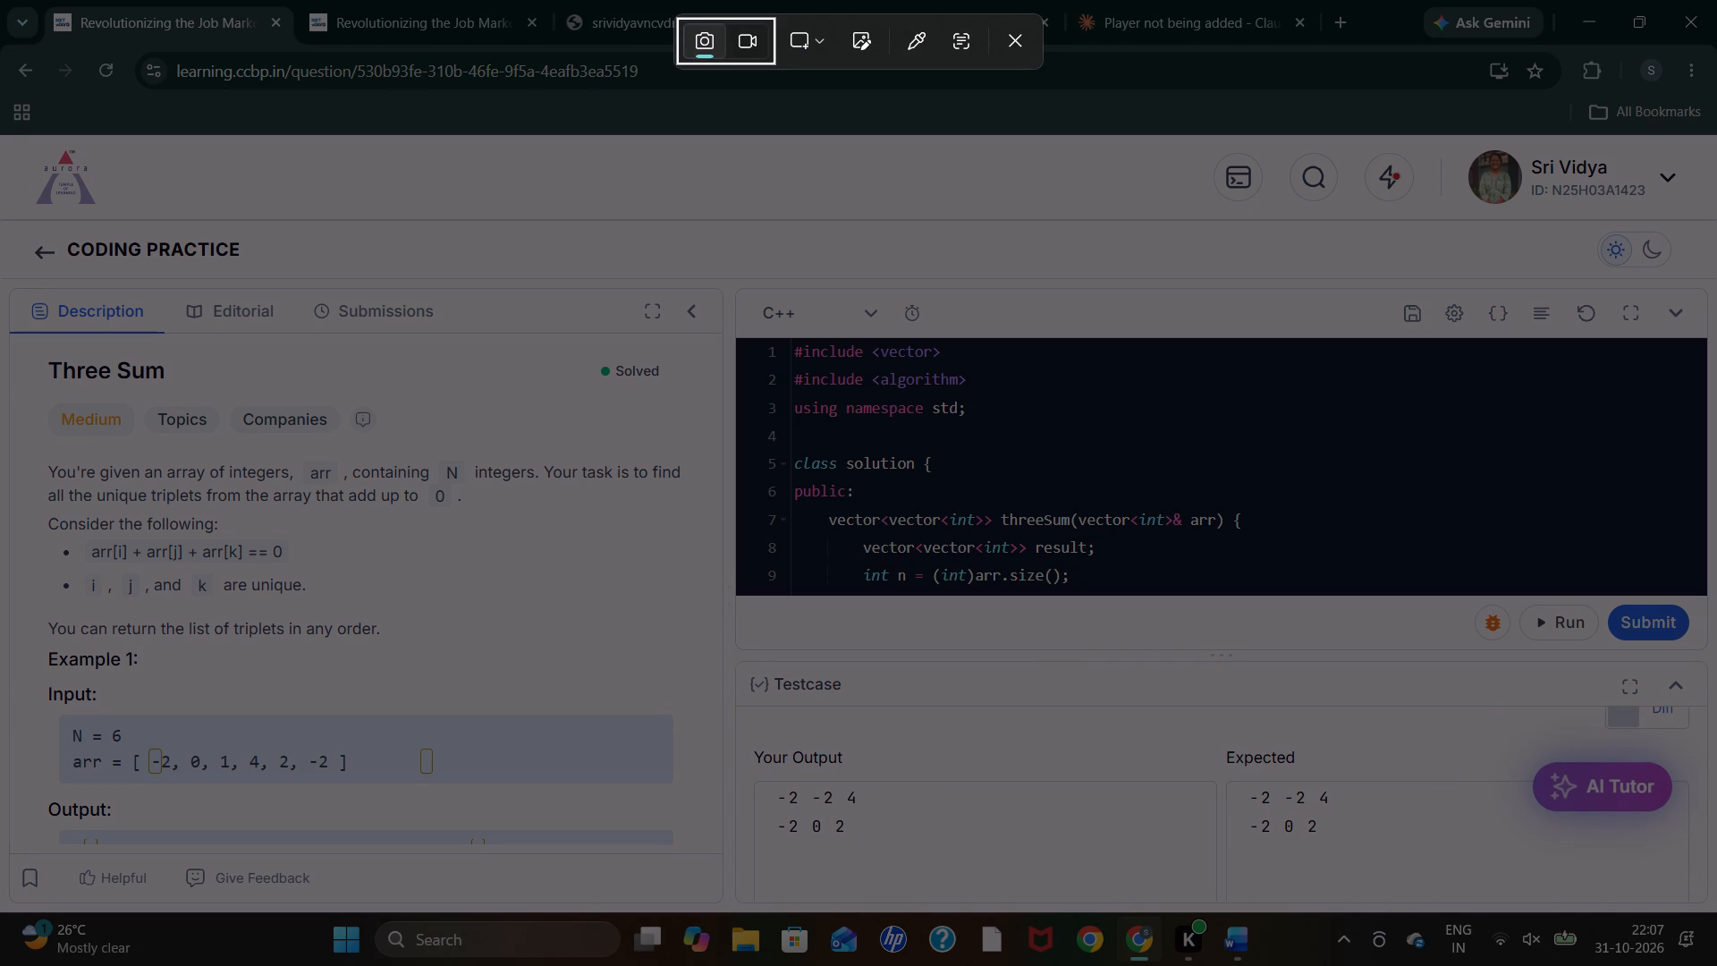
{"action": "left_click_drag", "start_coordinate": [0, 138], "coordinate": [774, 739]}
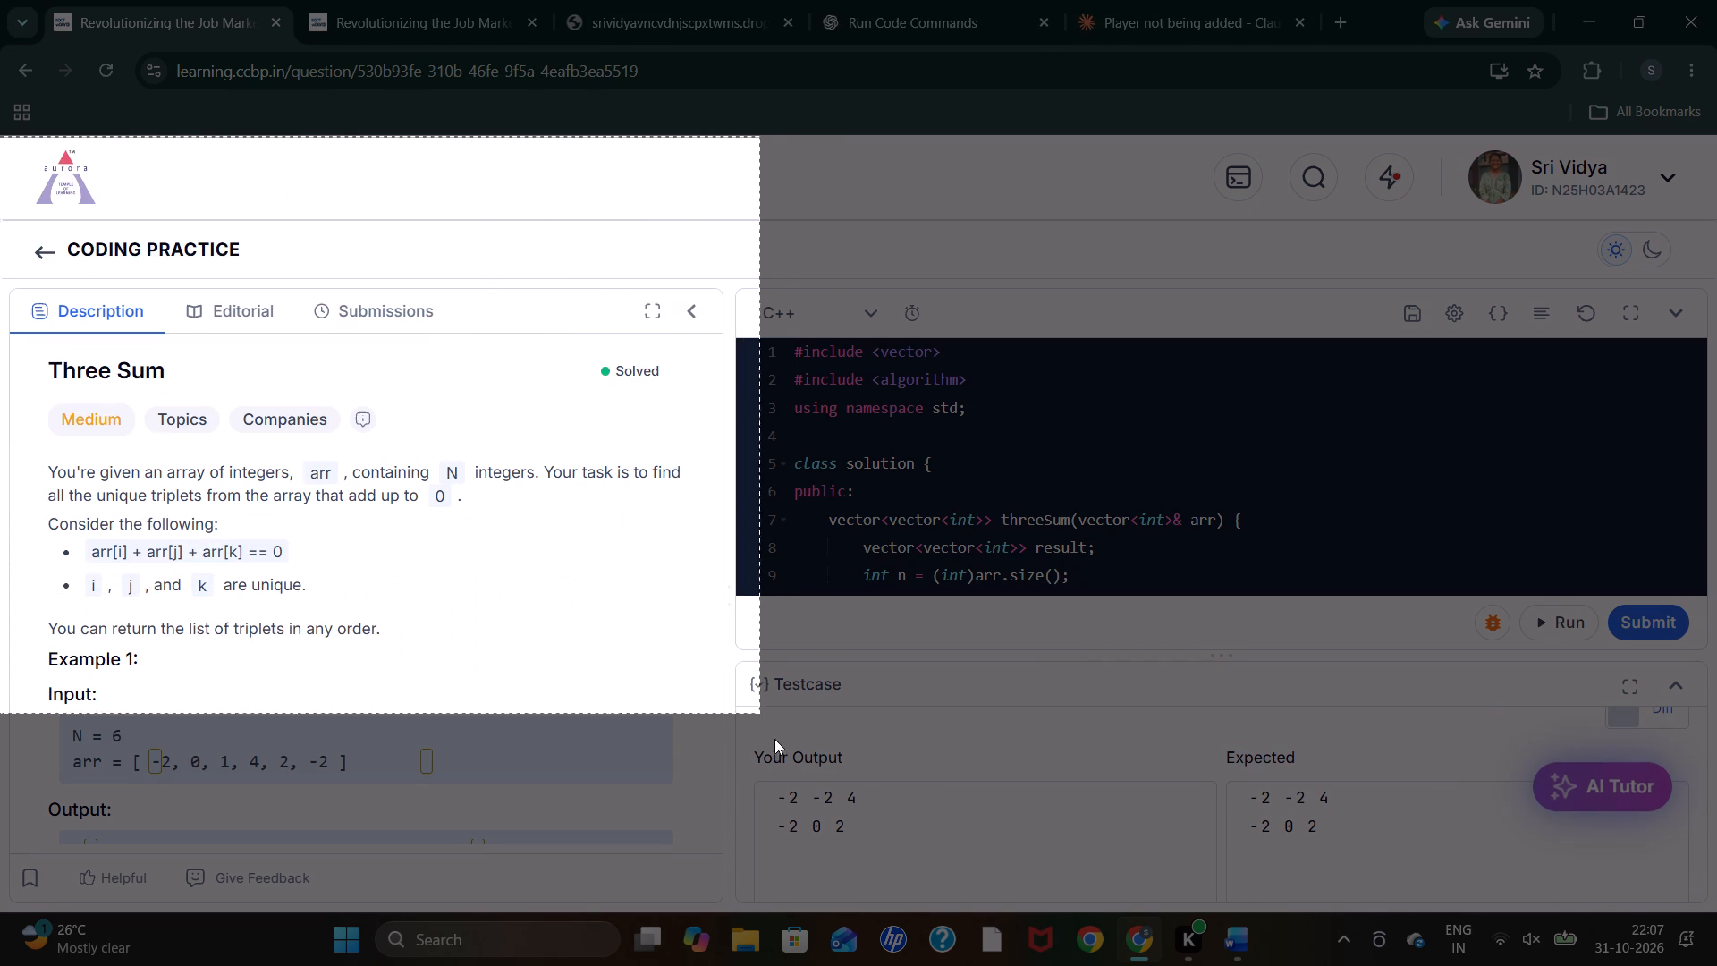
{"action": "left_click_drag", "start_coordinate": [774, 739], "coordinate": [1113, 925]}
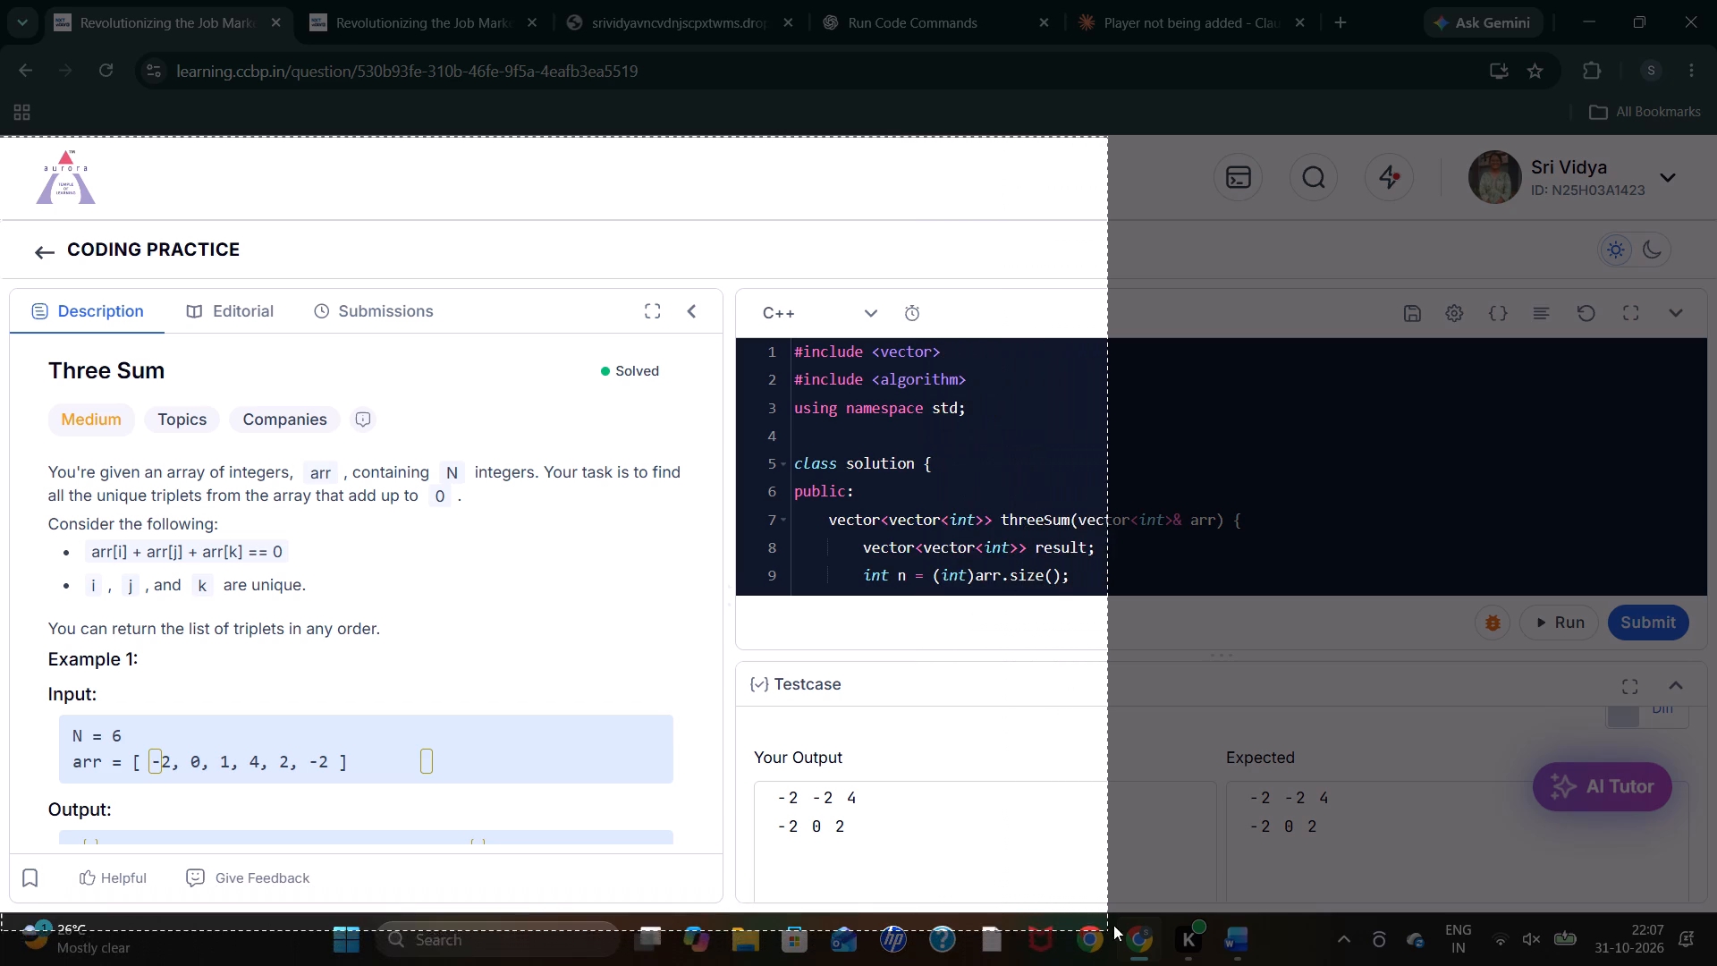
{"action": "left_click_drag", "start_coordinate": [1113, 925], "coordinate": [1439, 912]}
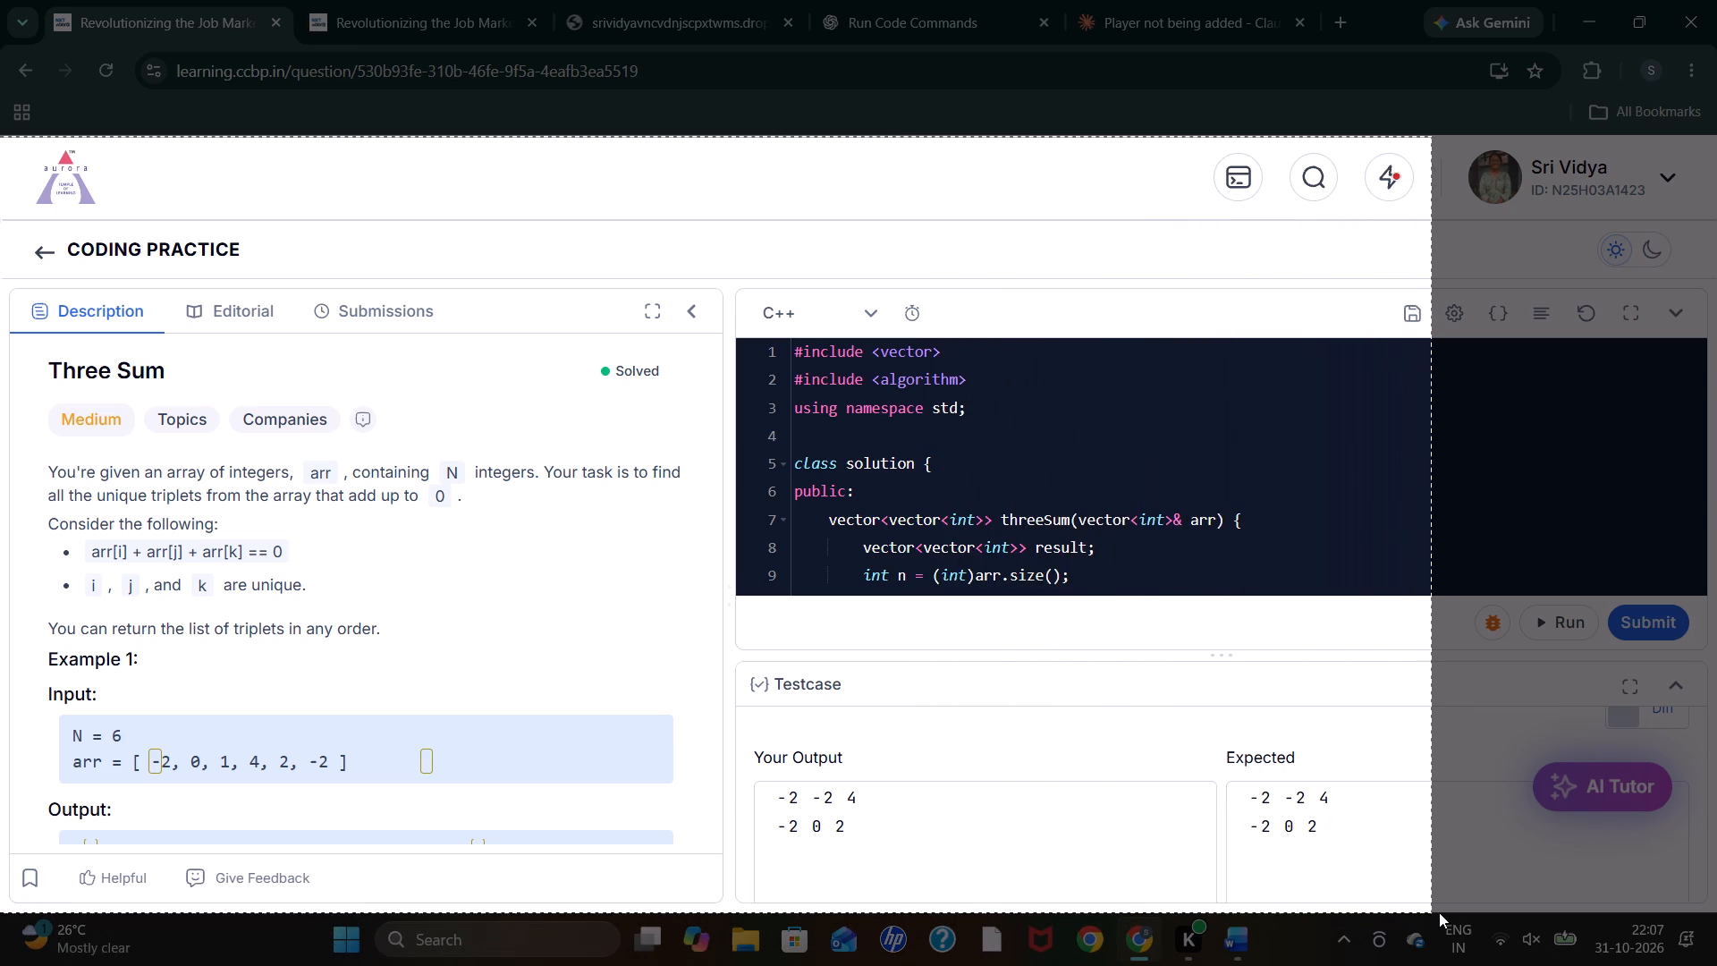
{"action": "left_click_drag", "start_coordinate": [1439, 912], "coordinate": [1716, 912]}
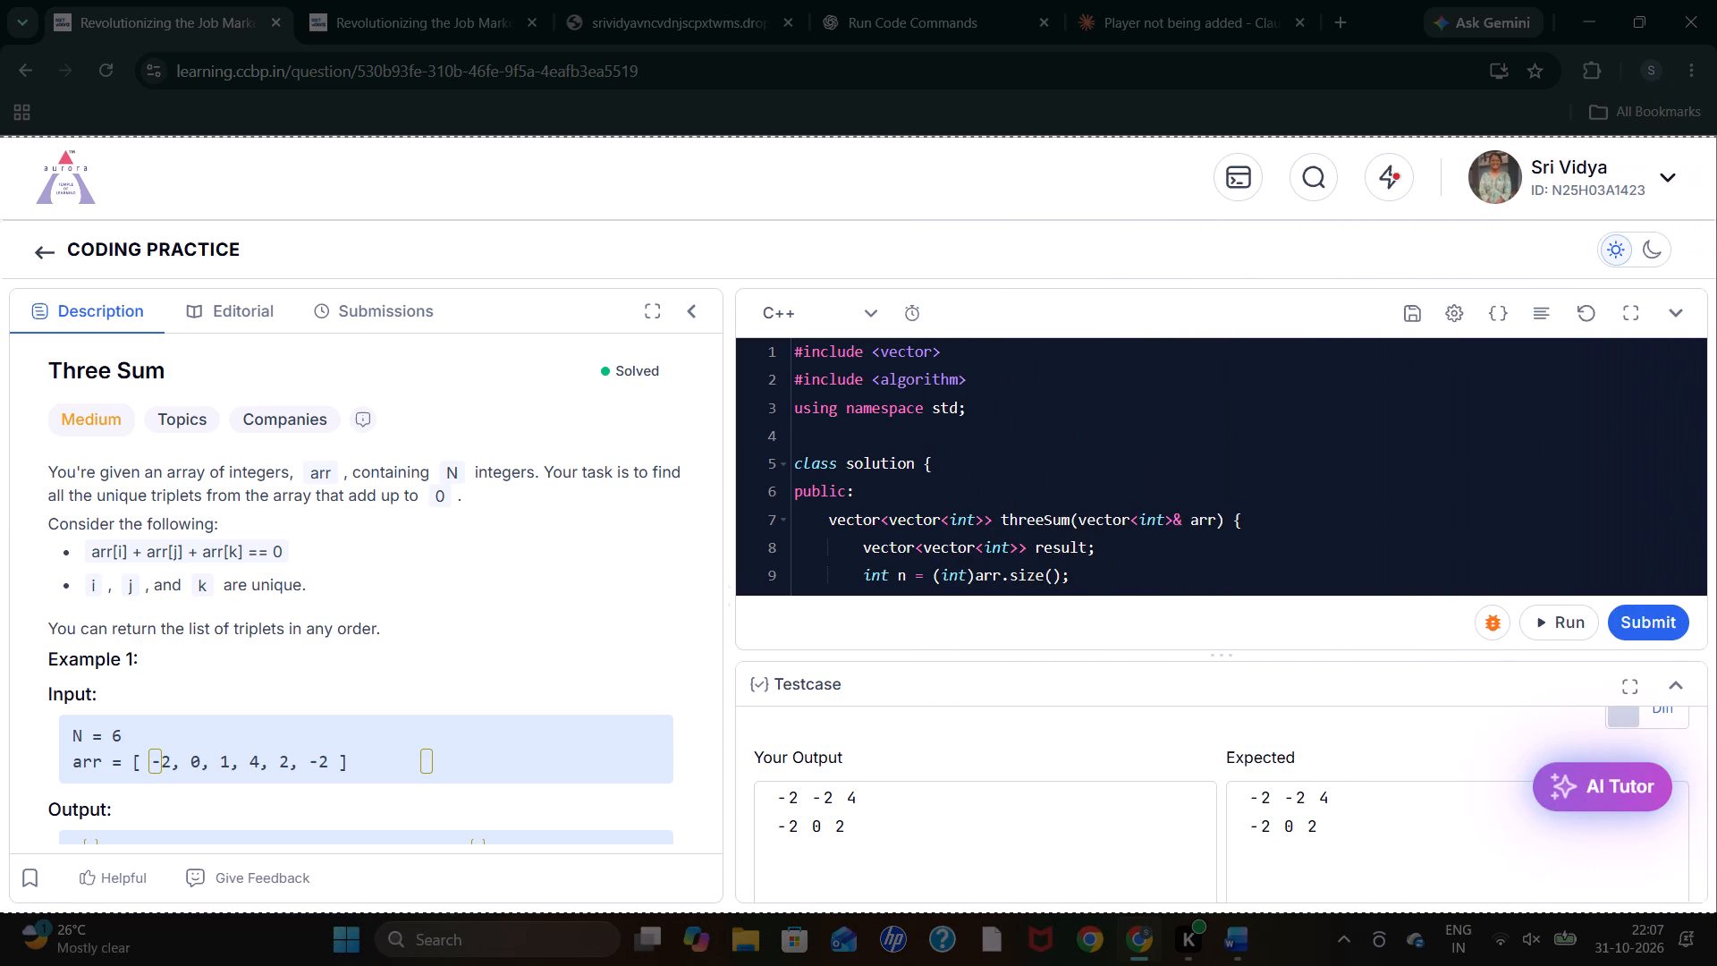
{"action": "left_click_drag", "start_coordinate": [1716, 912], "coordinate": [1716, 911]}
Paste the Three Sum screenshot into the Word report on an unnumbered line below the "Three Sum" title.
{"action": "left_click", "coordinate": [1268, 831]}
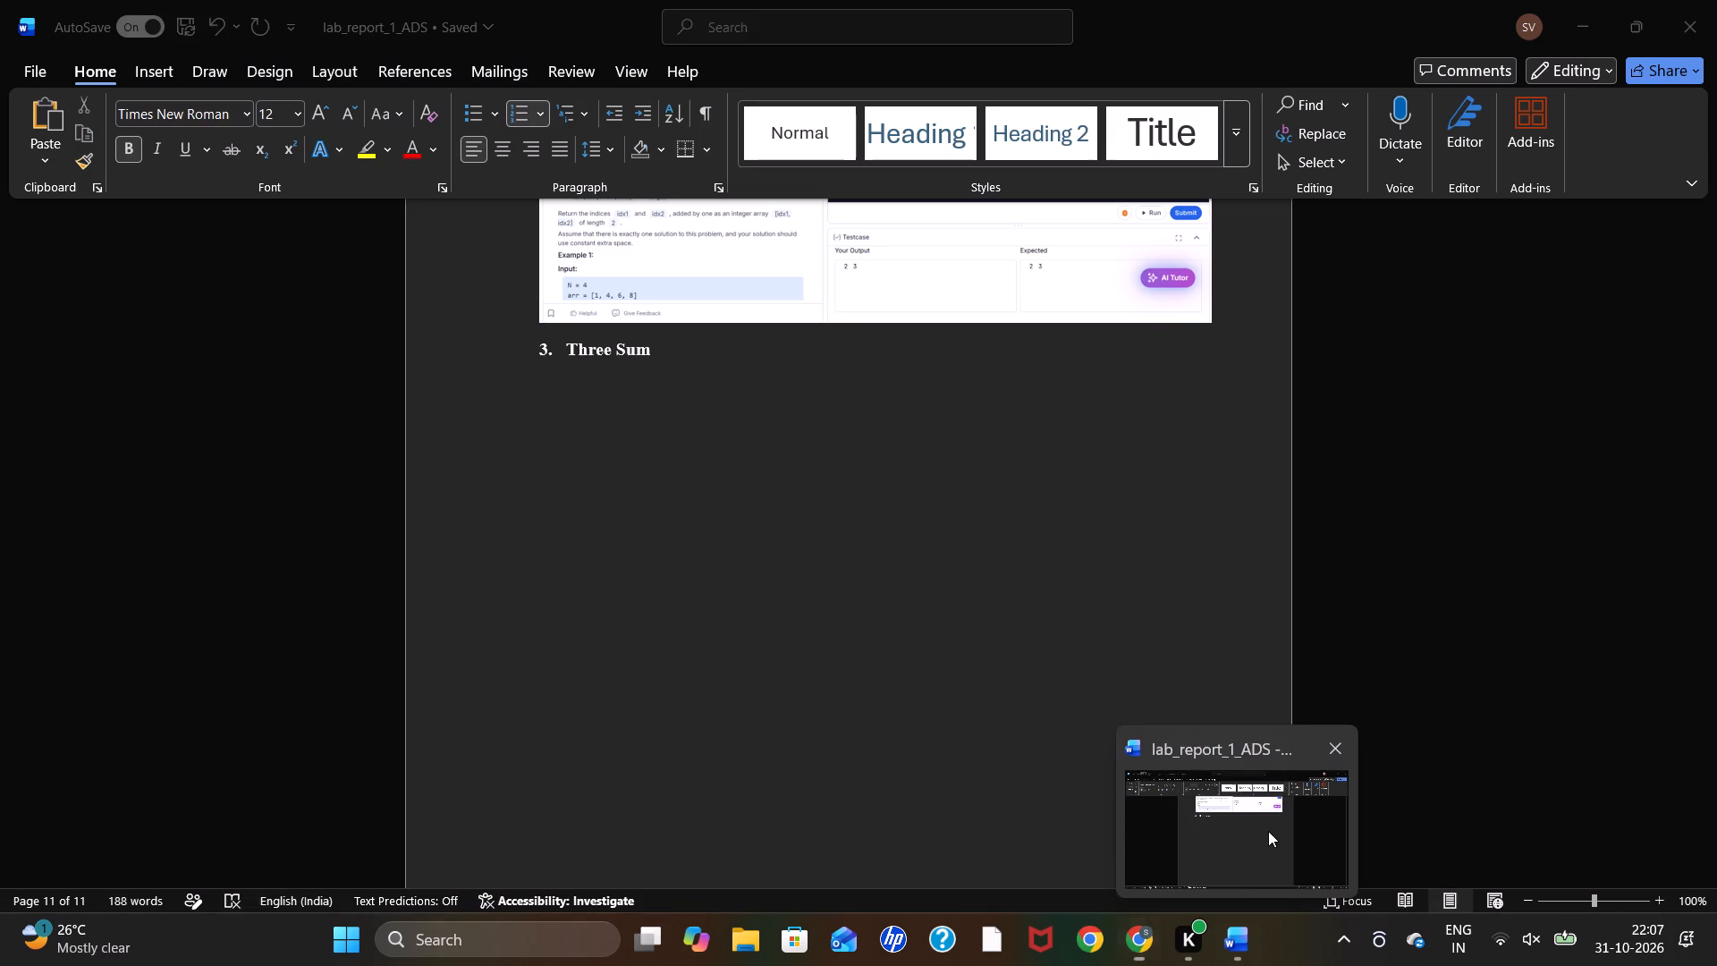
{"action": "key", "text": "Return"}
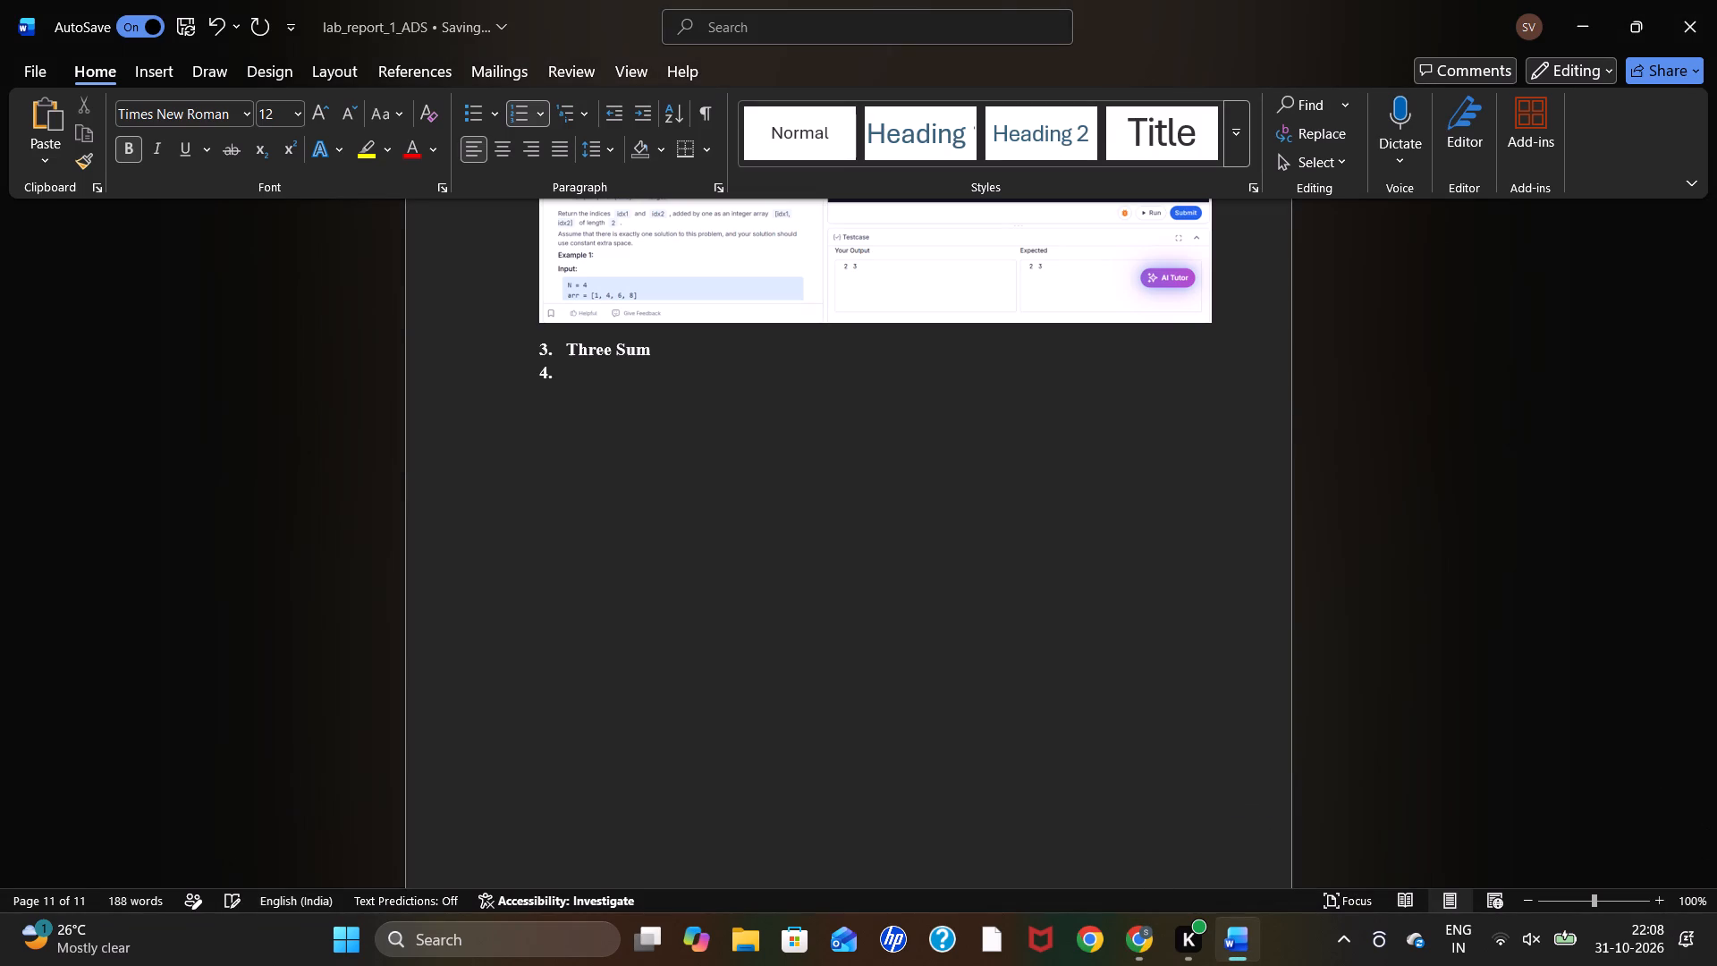
{"action": "key", "text": "BackSpace"}
{"action": "key", "text": "BackSpace"}
{"action": "key", "text": "ctrl+v"}
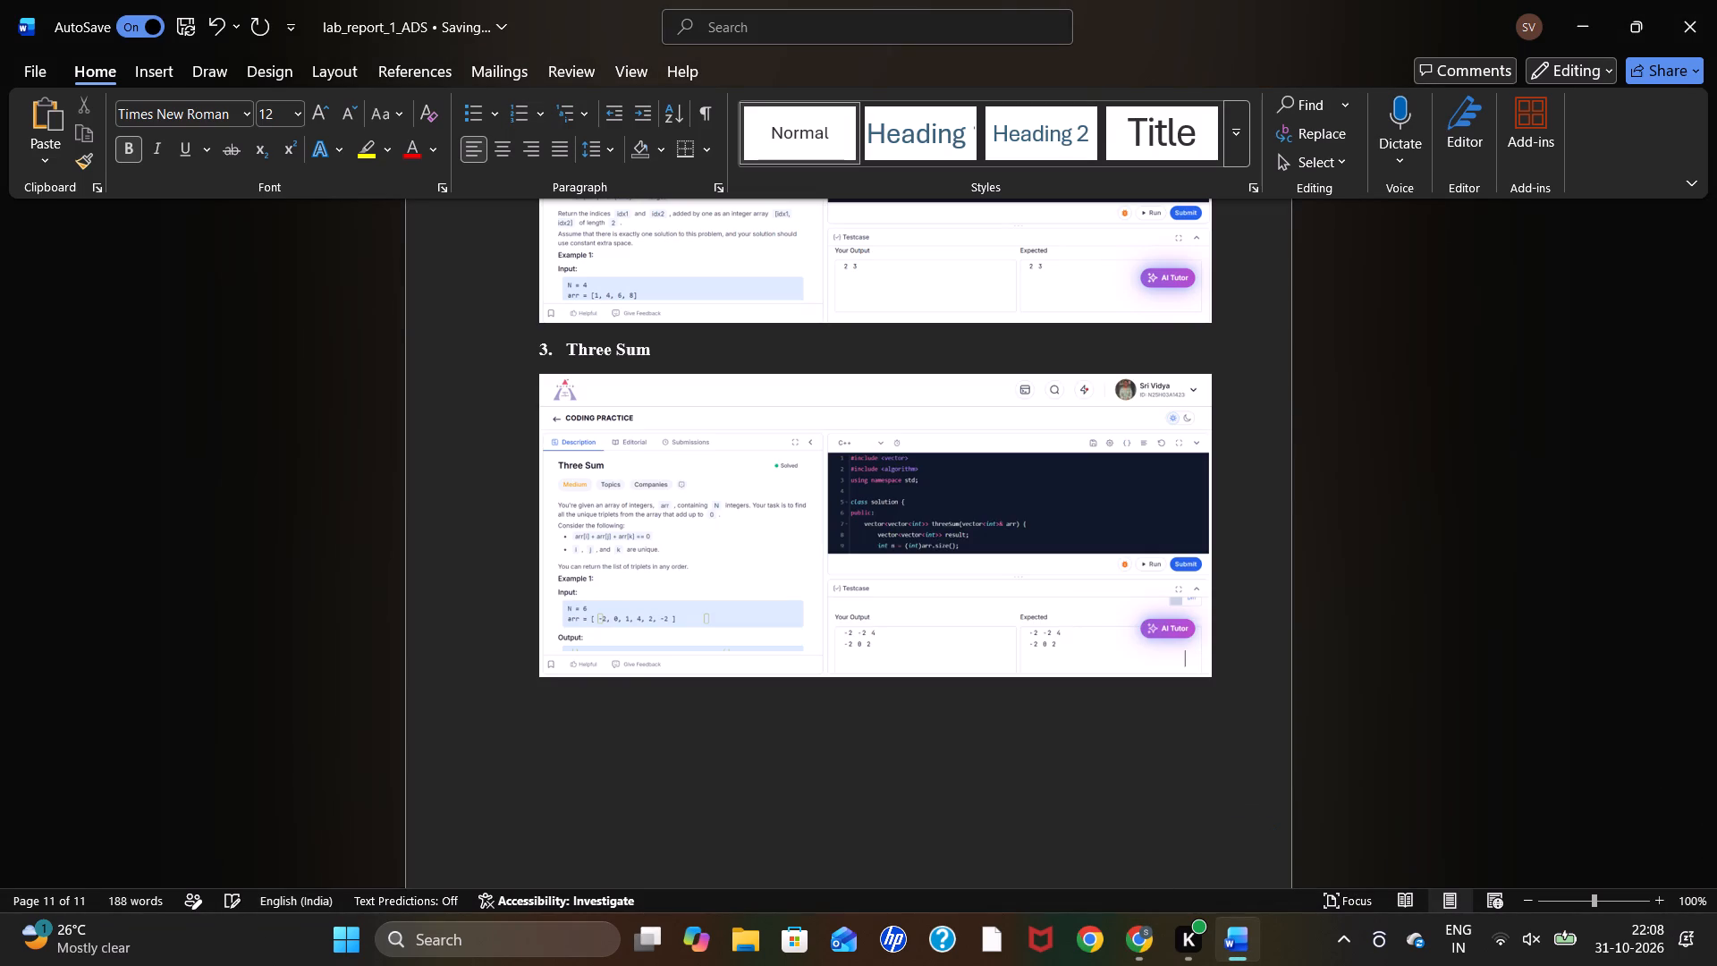
Return to the Coding Practice list in Chrome and check which Module I items remain after this set.
{"action": "left_click", "coordinate": [1158, 785]}
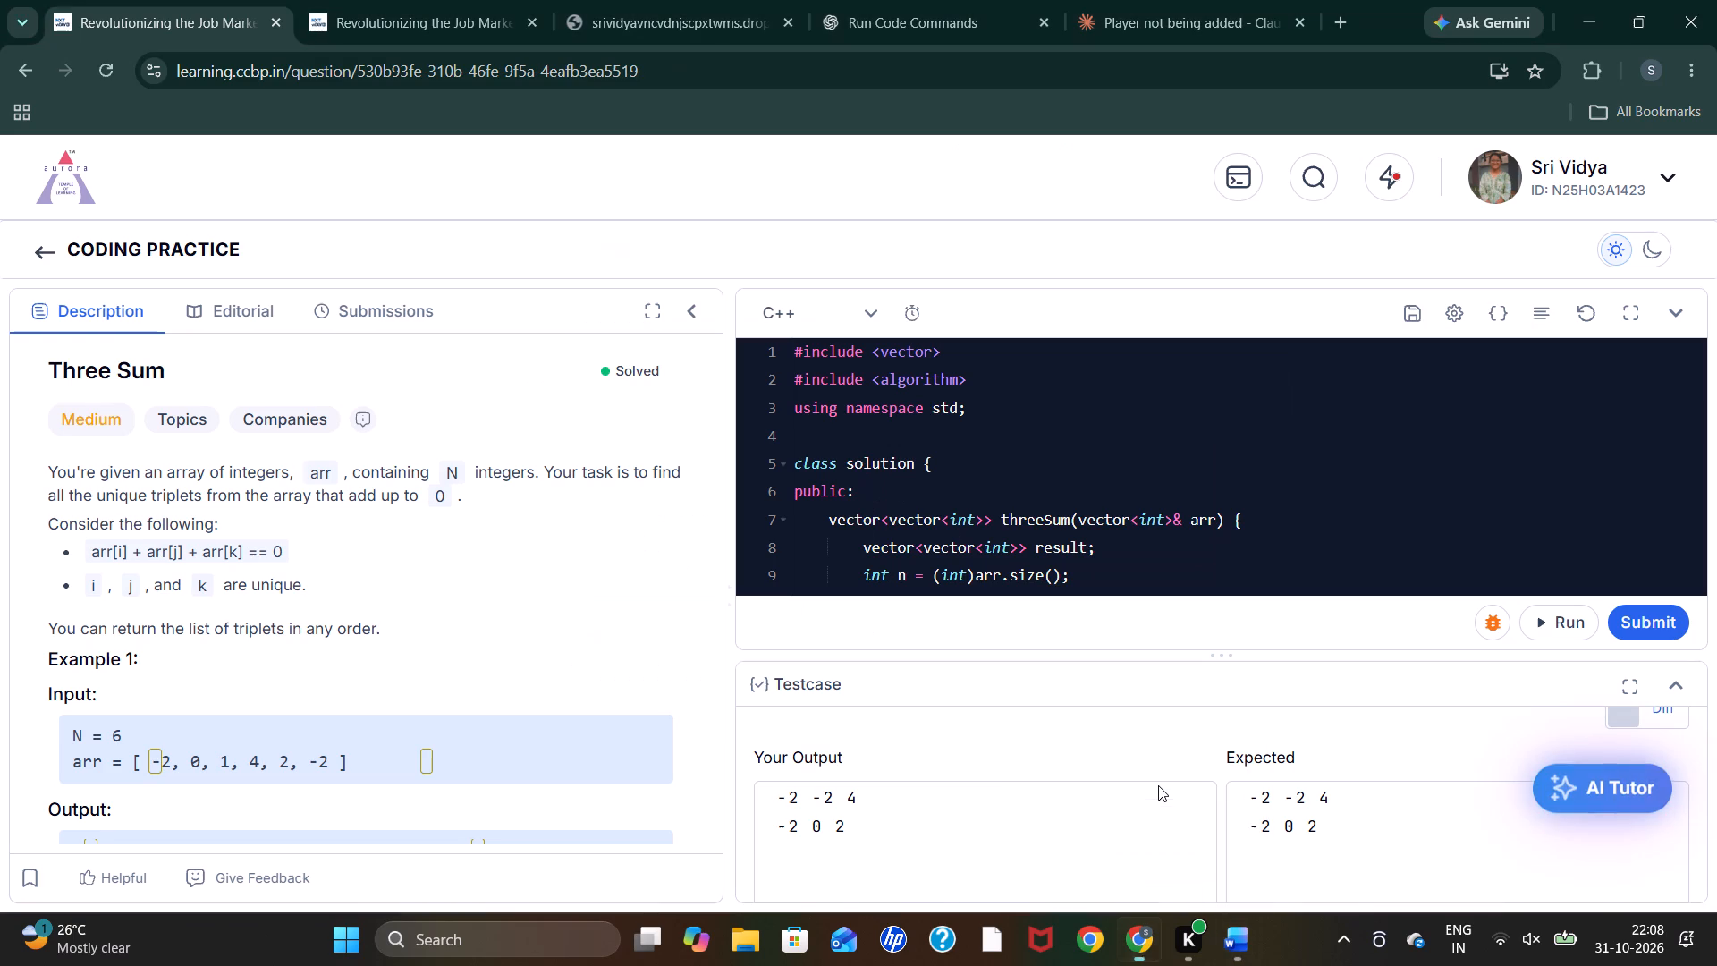
{"action": "left_click", "coordinate": [36, 253]}
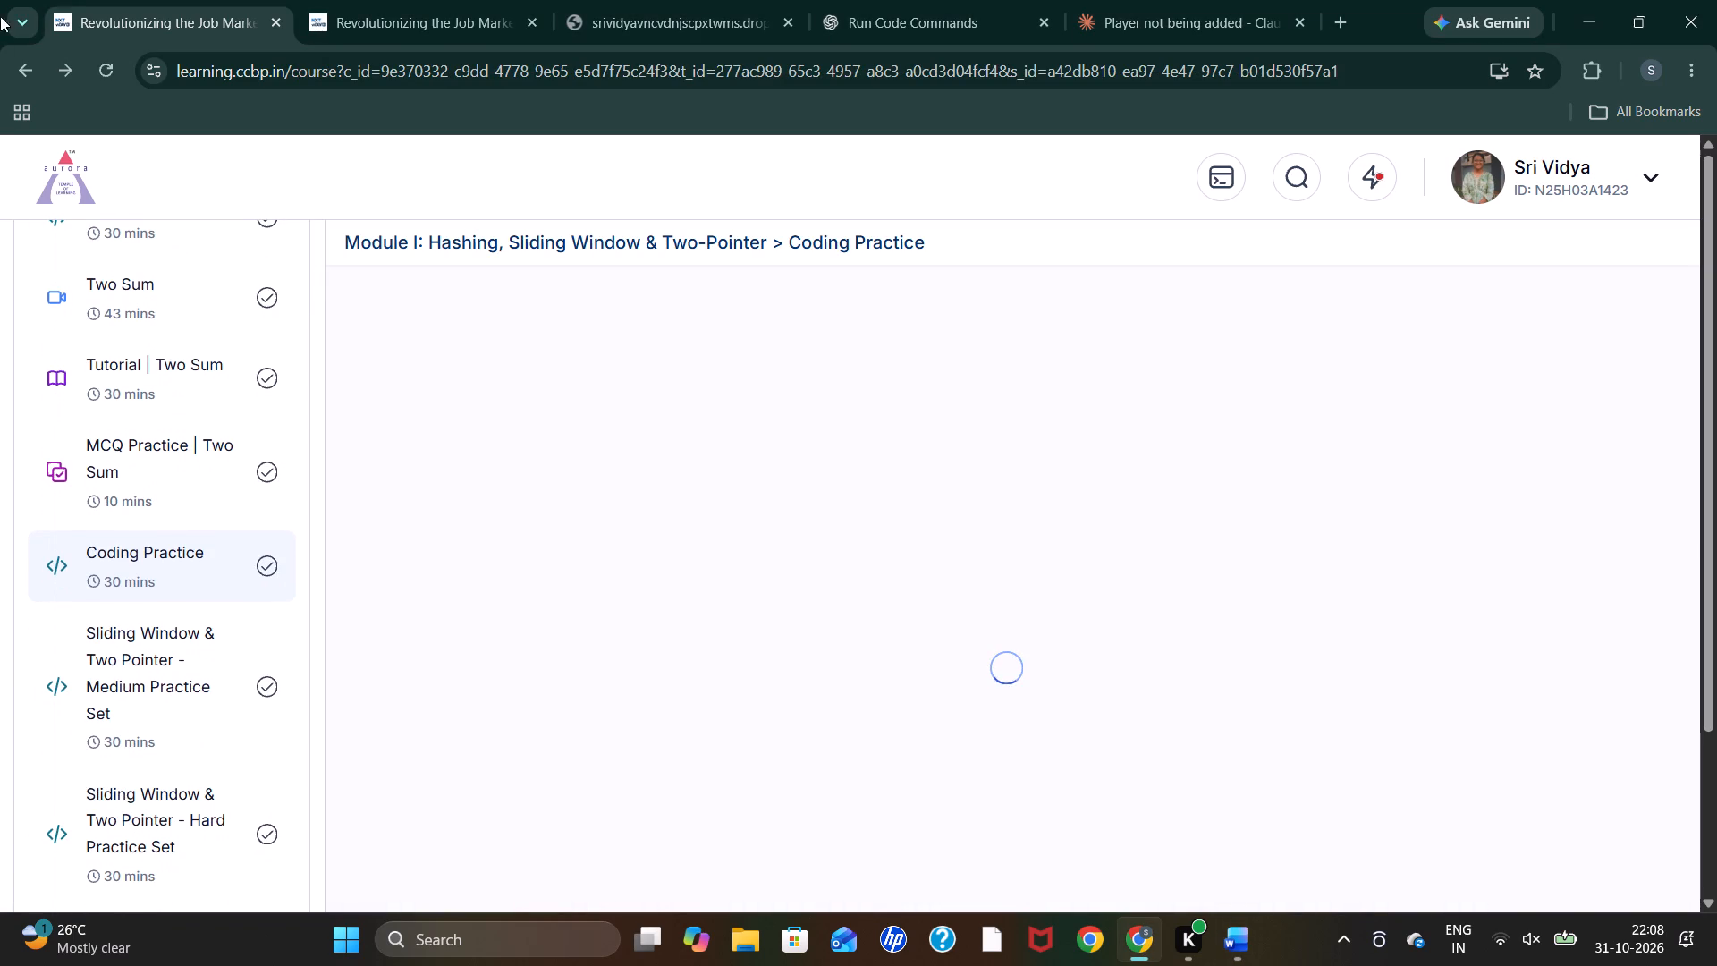
{"action": "scroll", "coordinate": [169, 378], "scroll_direction": "down", "scroll_amount": 2}
{"action": "scroll", "coordinate": [220, 550], "scroll_direction": "down", "scroll_amount": 1}
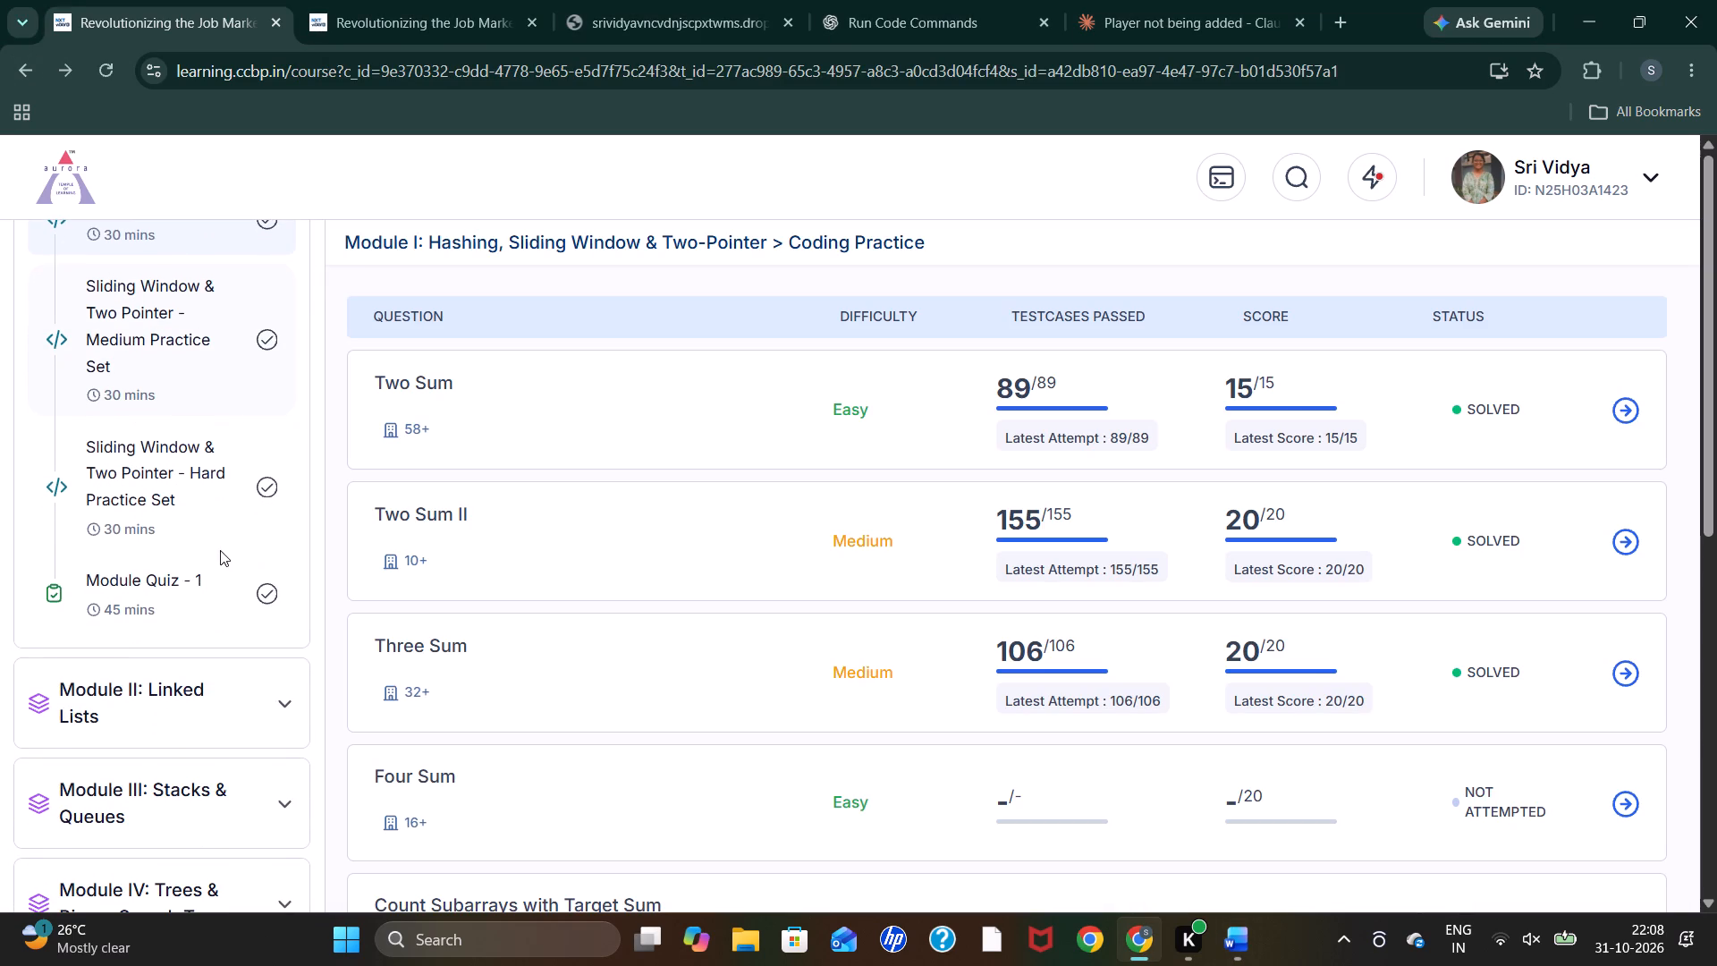
Copy the report's file name, lab_report_1_ADS, in Word without changing it.
{"action": "left_click", "coordinate": [1254, 849]}
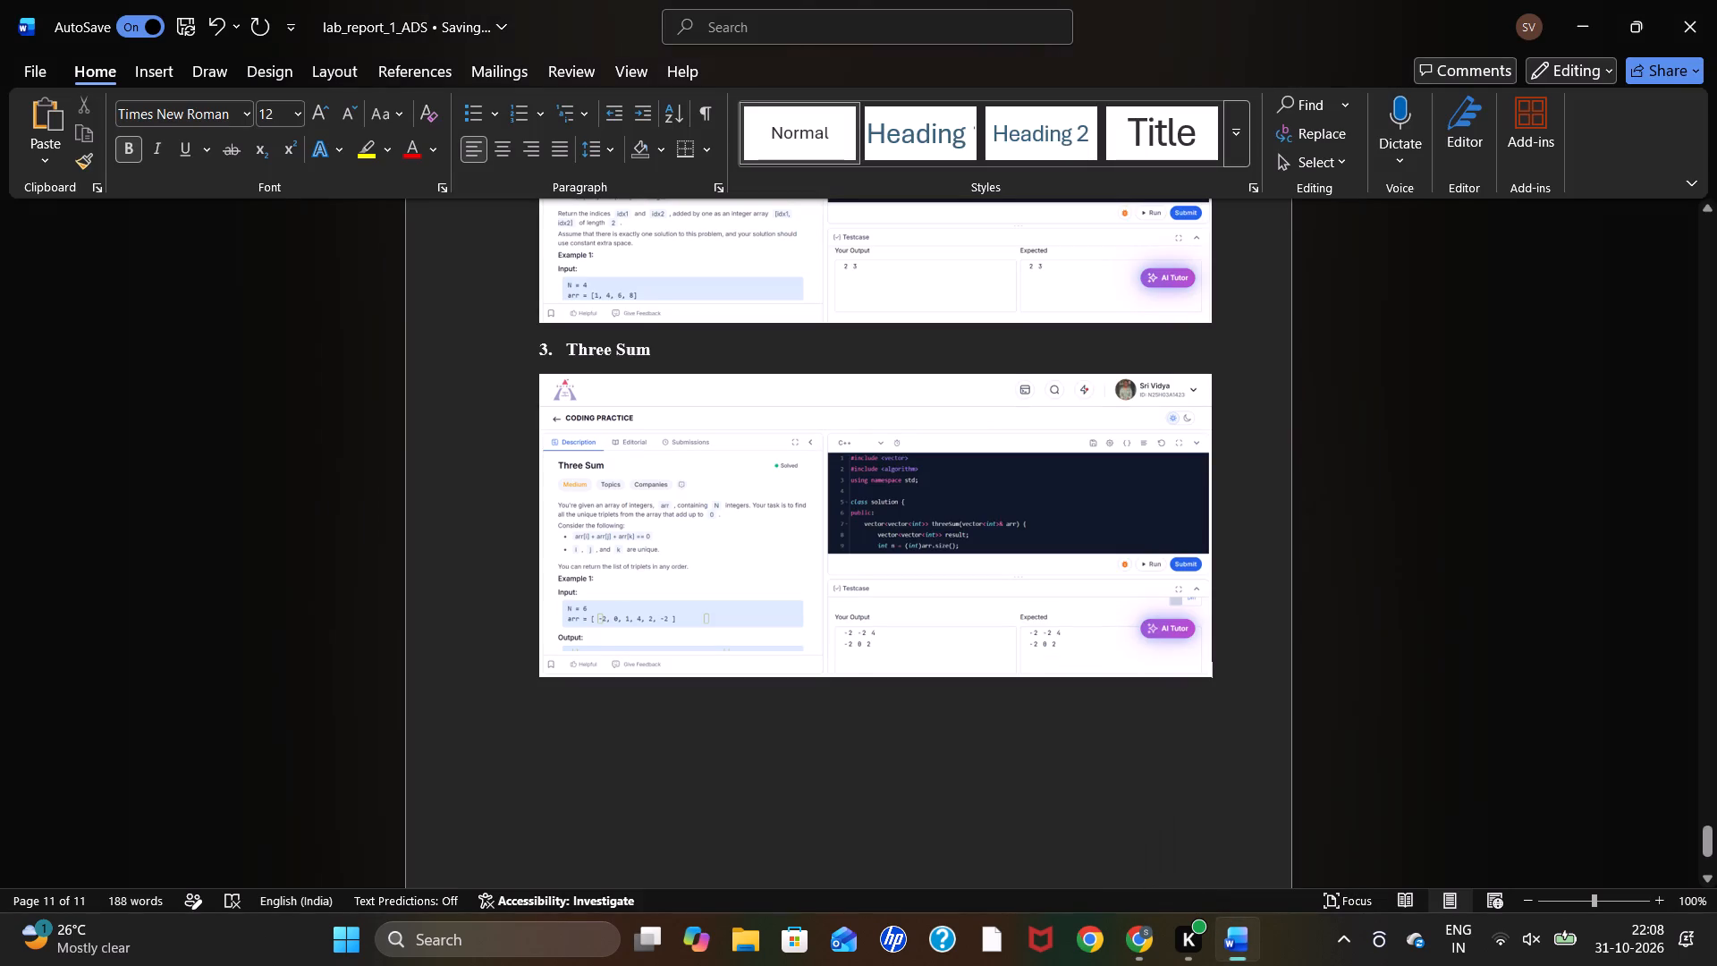
{"action": "left_click", "coordinate": [448, 41]}
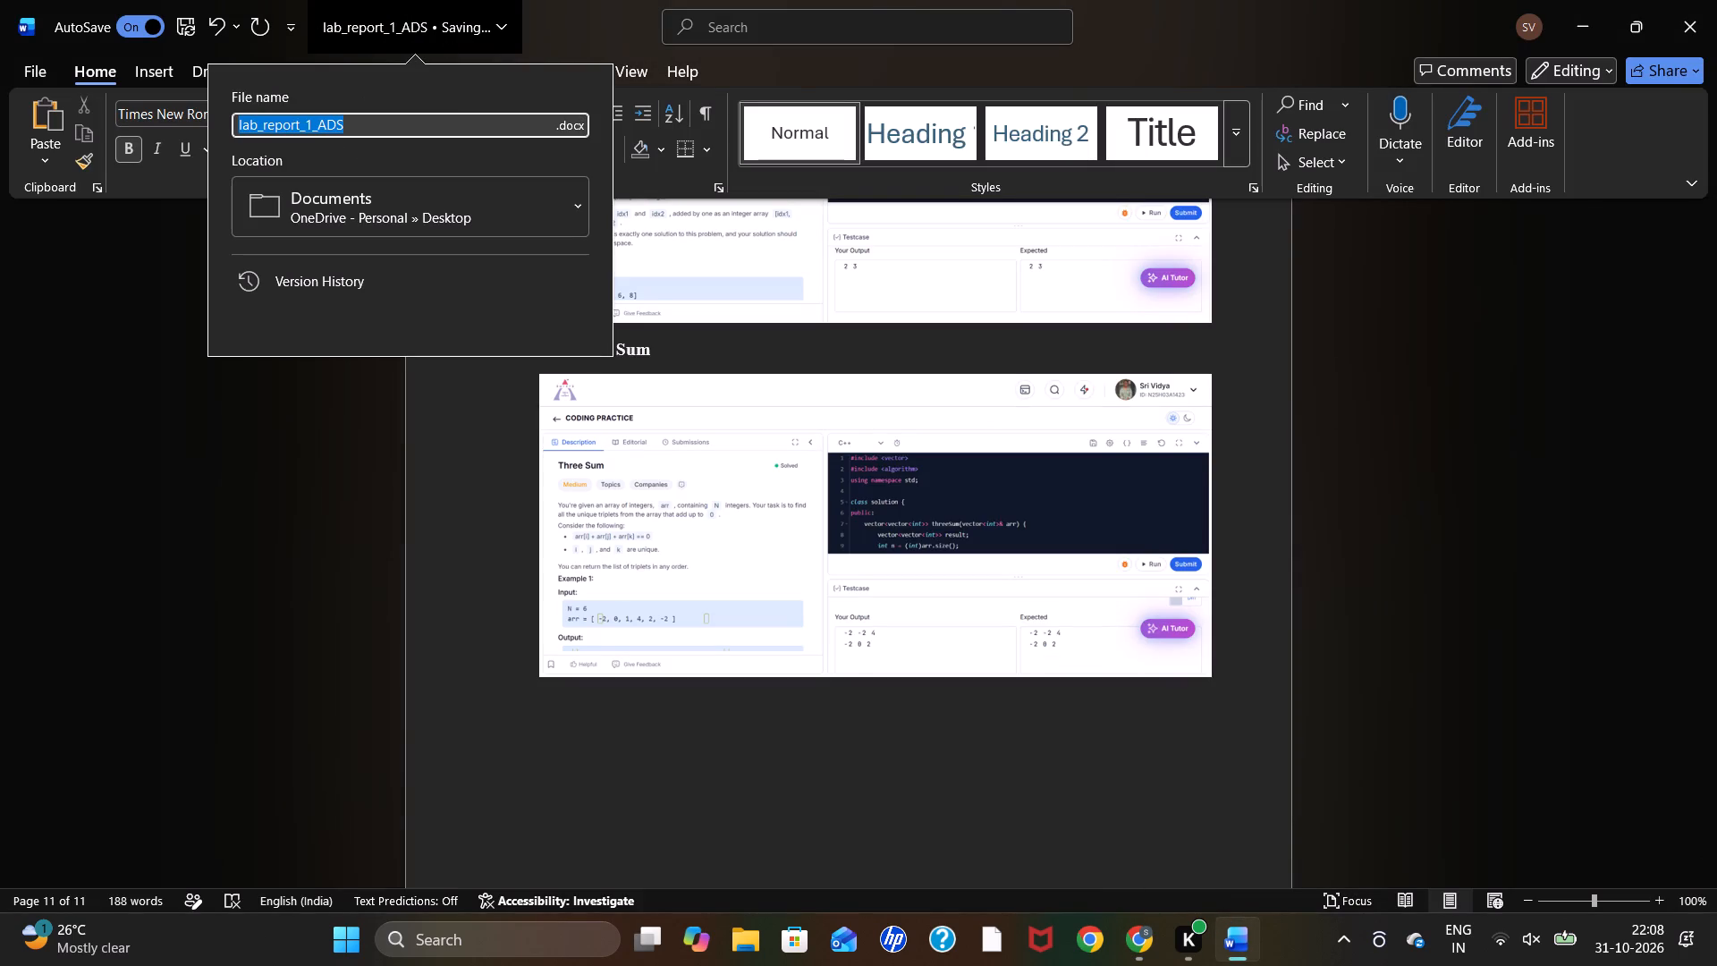
{"action": "left_click_drag", "start_coordinate": [436, 124], "coordinate": [199, 124]}
{"action": "key", "text": "ctrl+c"}
{"action": "left_click", "coordinate": [211, 538]}
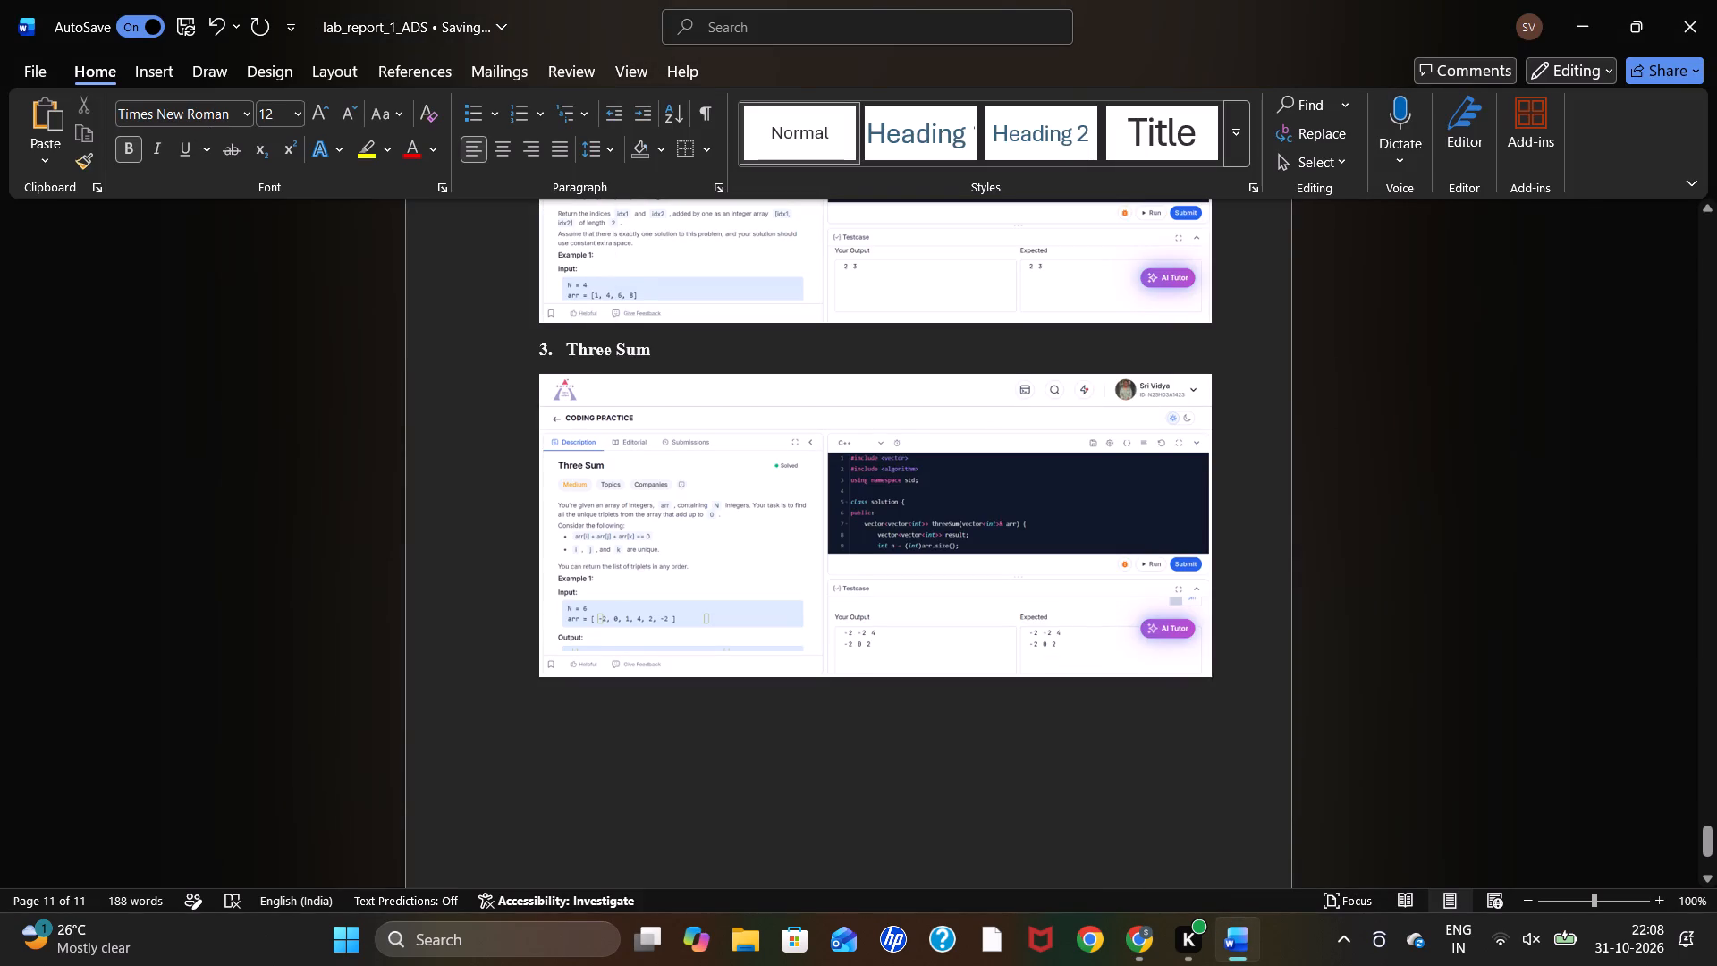
Replace the department name placeholder in the "Department of" line above the cover page logo with "CSE GEN AI".
{"action": "scroll", "coordinate": [904, 440], "scroll_direction": "up", "scroll_amount": 6}
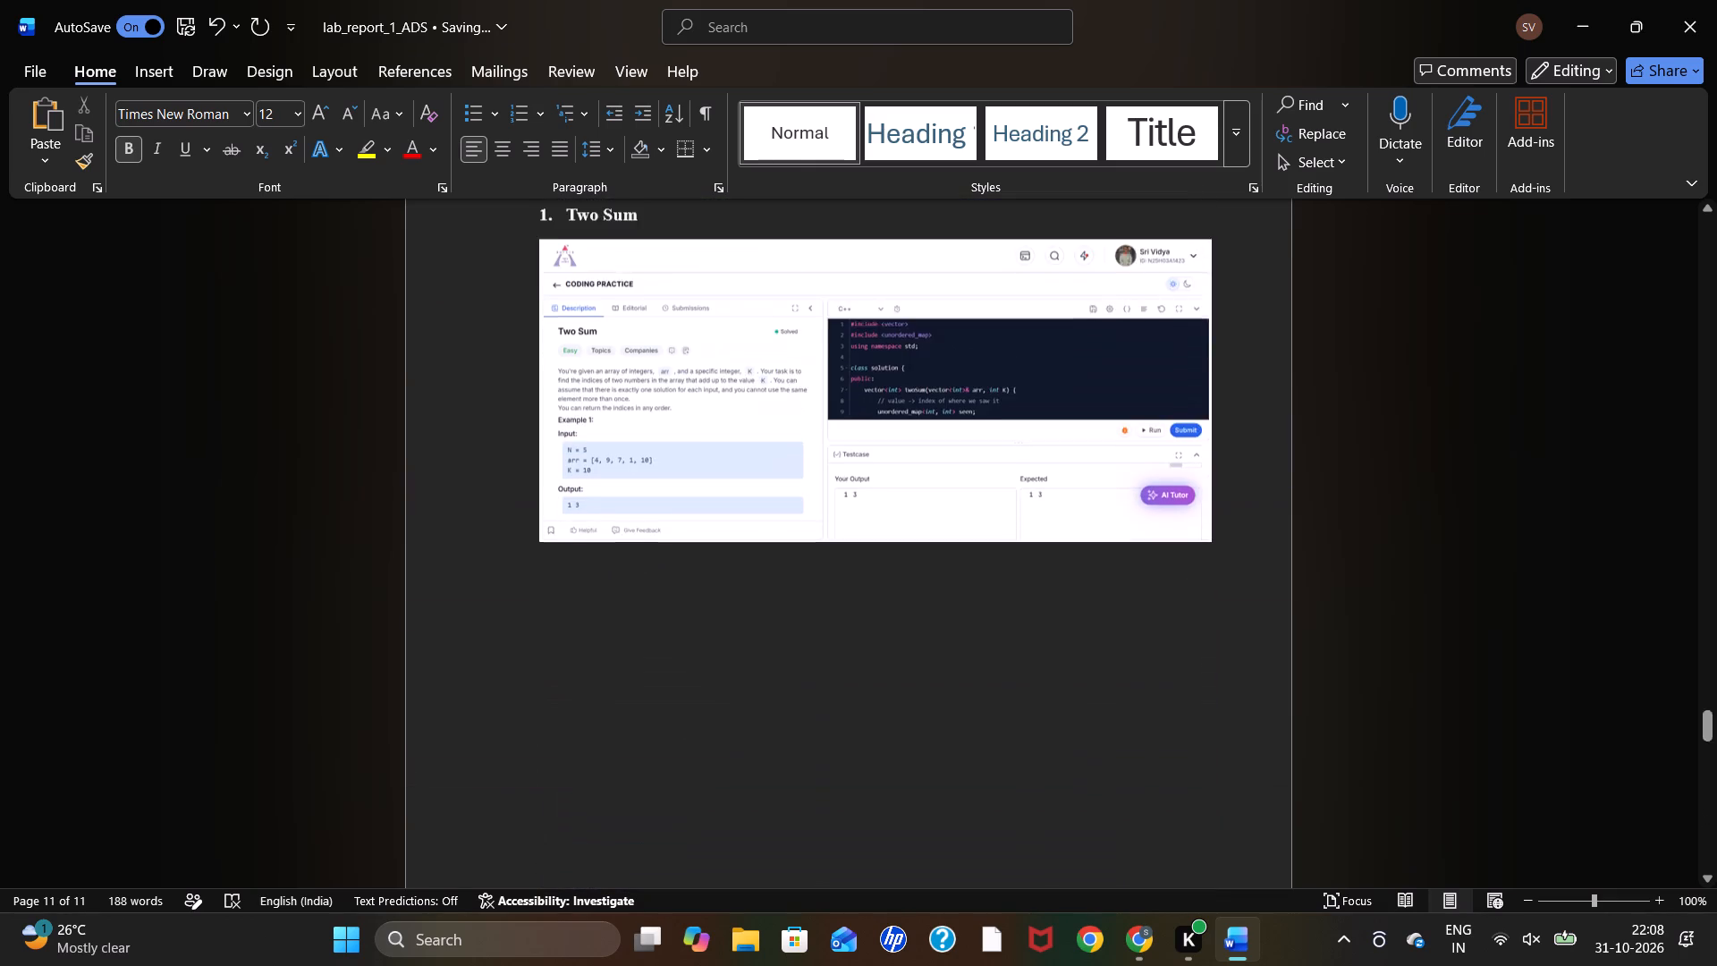
{"action": "scroll", "coordinate": [904, 440], "scroll_direction": "up", "scroll_amount": 6}
{"action": "scroll", "coordinate": [904, 440], "scroll_direction": "up", "scroll_amount": 20}
{"action": "scroll", "coordinate": [904, 440], "scroll_direction": "up", "scroll_amount": 1}
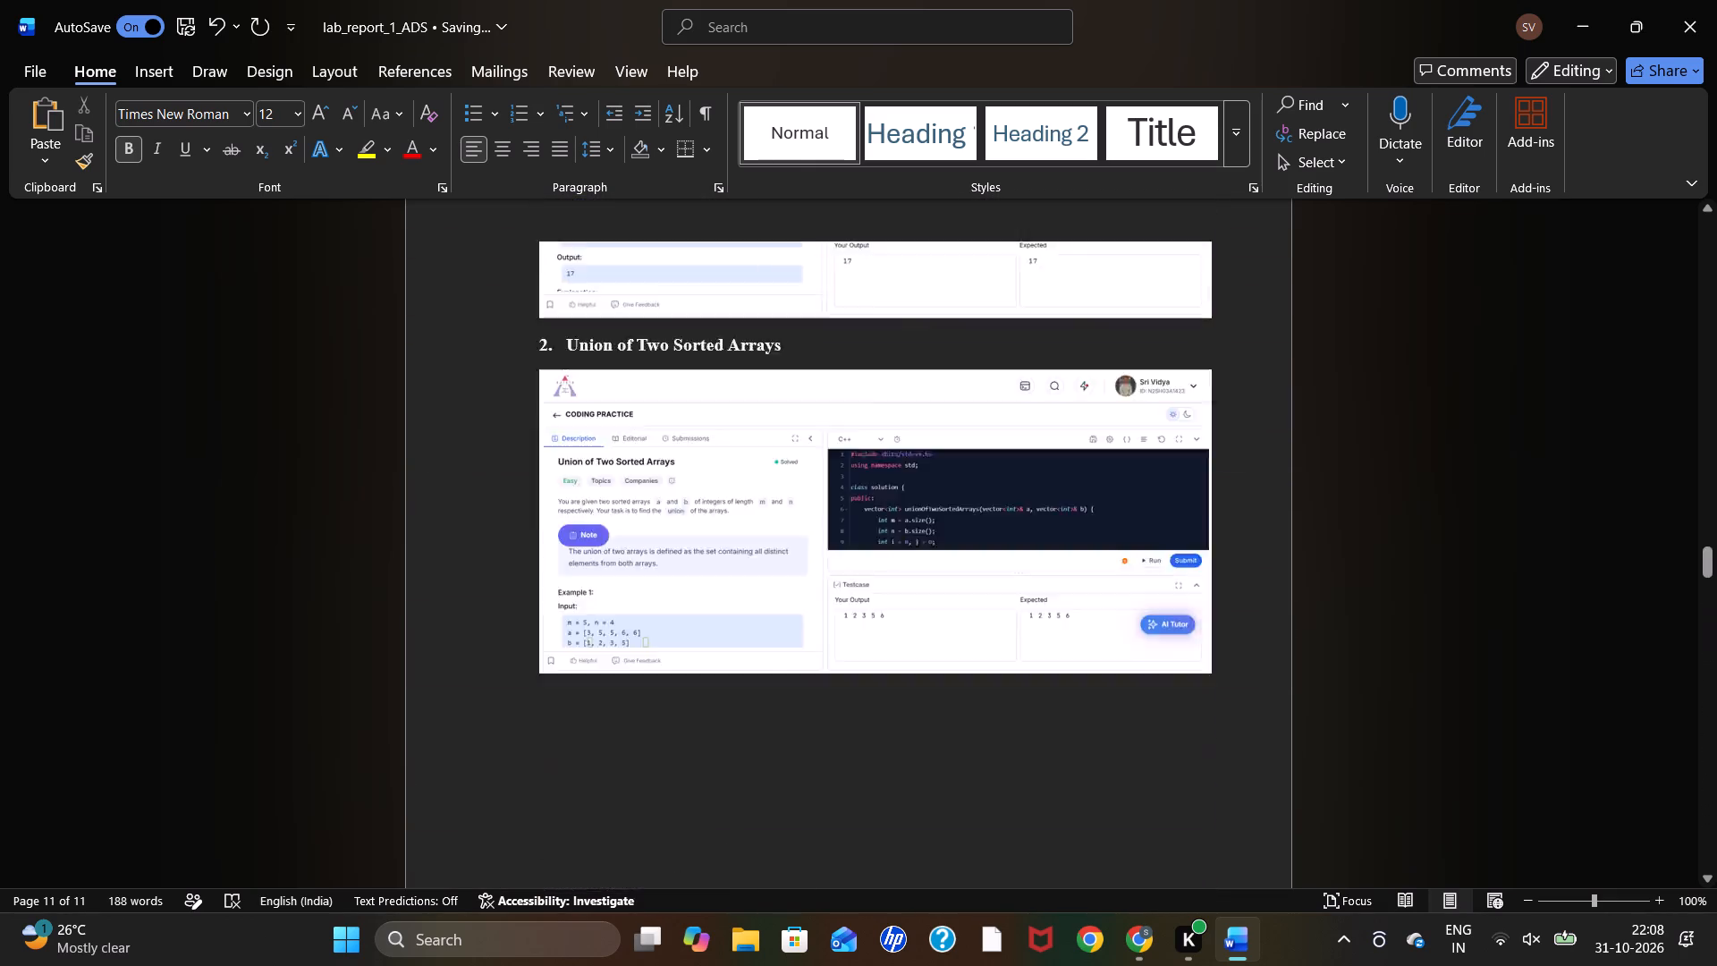
{"action": "scroll", "coordinate": [904, 440], "scroll_direction": "up", "scroll_amount": 9}
{"action": "scroll", "coordinate": [904, 440], "scroll_direction": "down", "scroll_amount": 2}
{"action": "scroll", "coordinate": [904, 440], "scroll_direction": "up", "scroll_amount": 3}
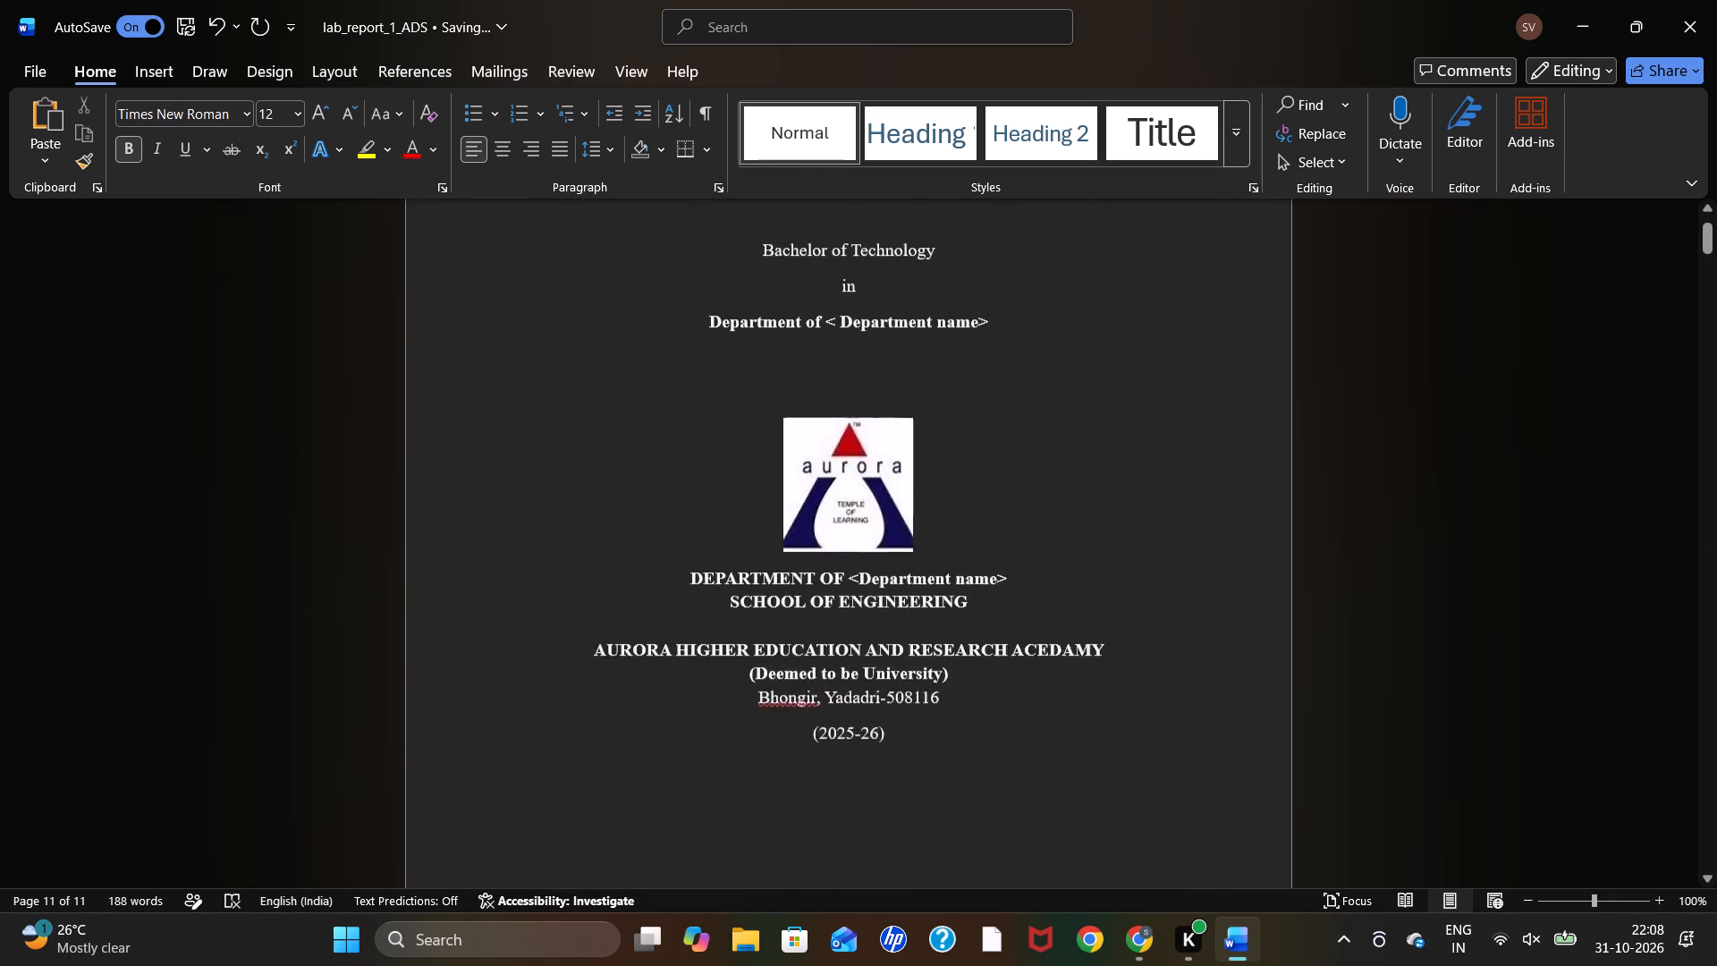
{"action": "scroll", "coordinate": [904, 440], "scroll_direction": "up", "scroll_amount": 1}
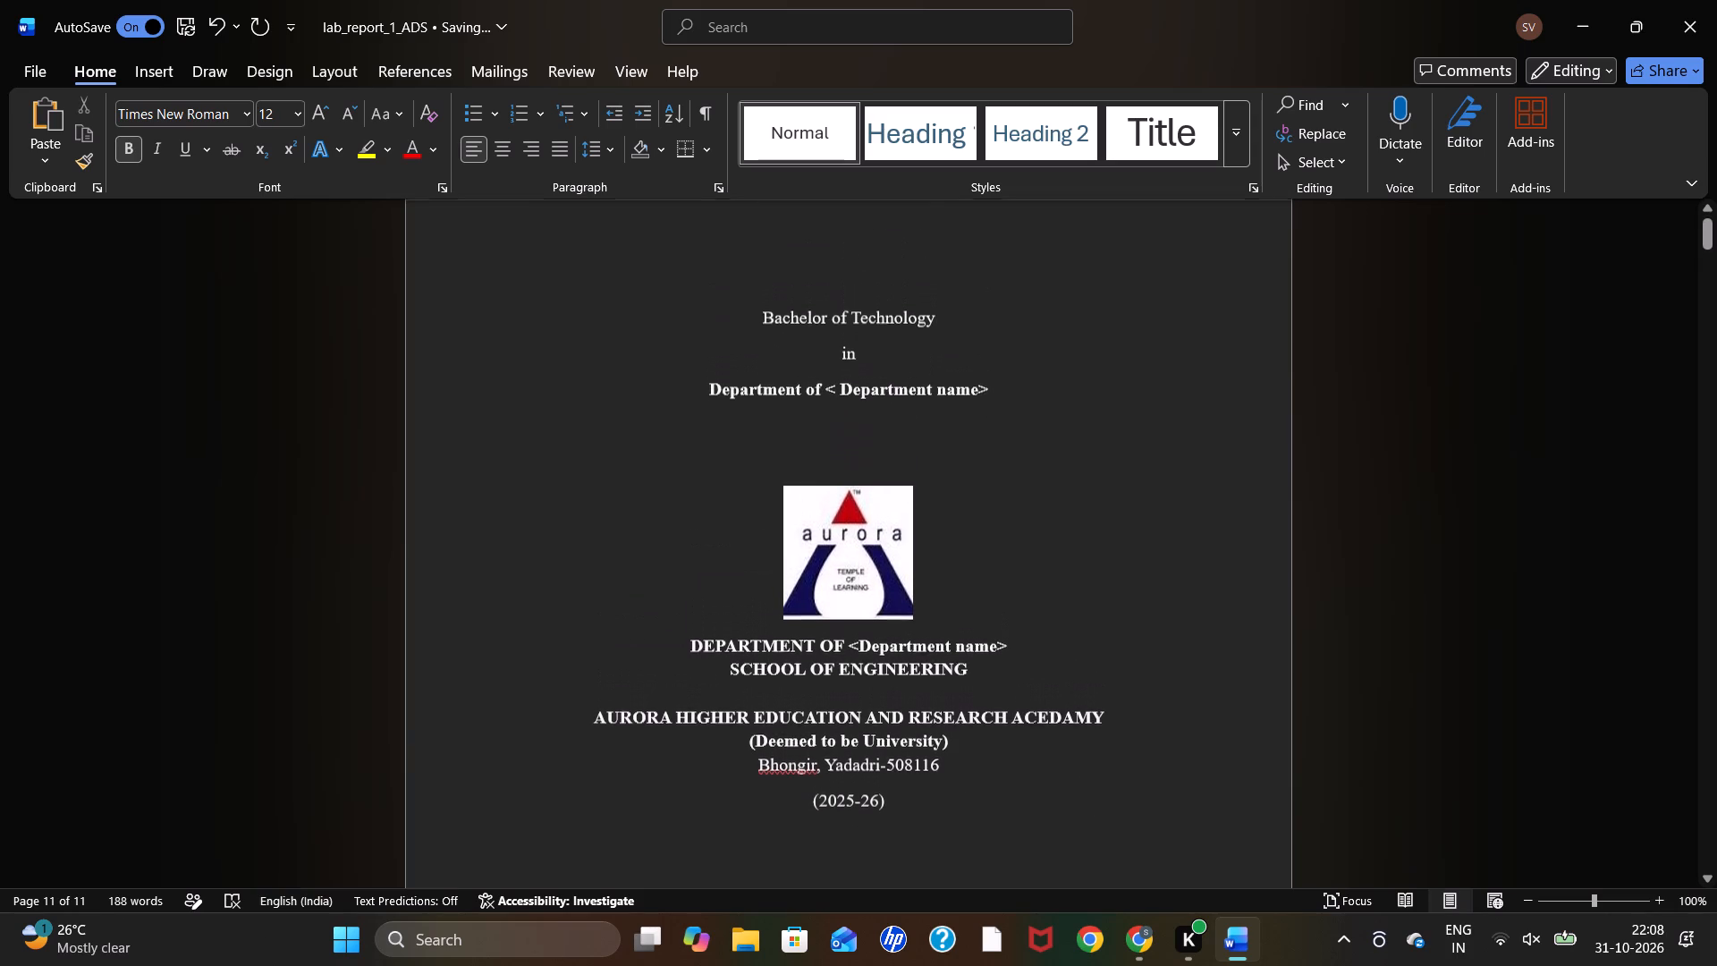
{"action": "left_click", "coordinate": [1002, 399]}
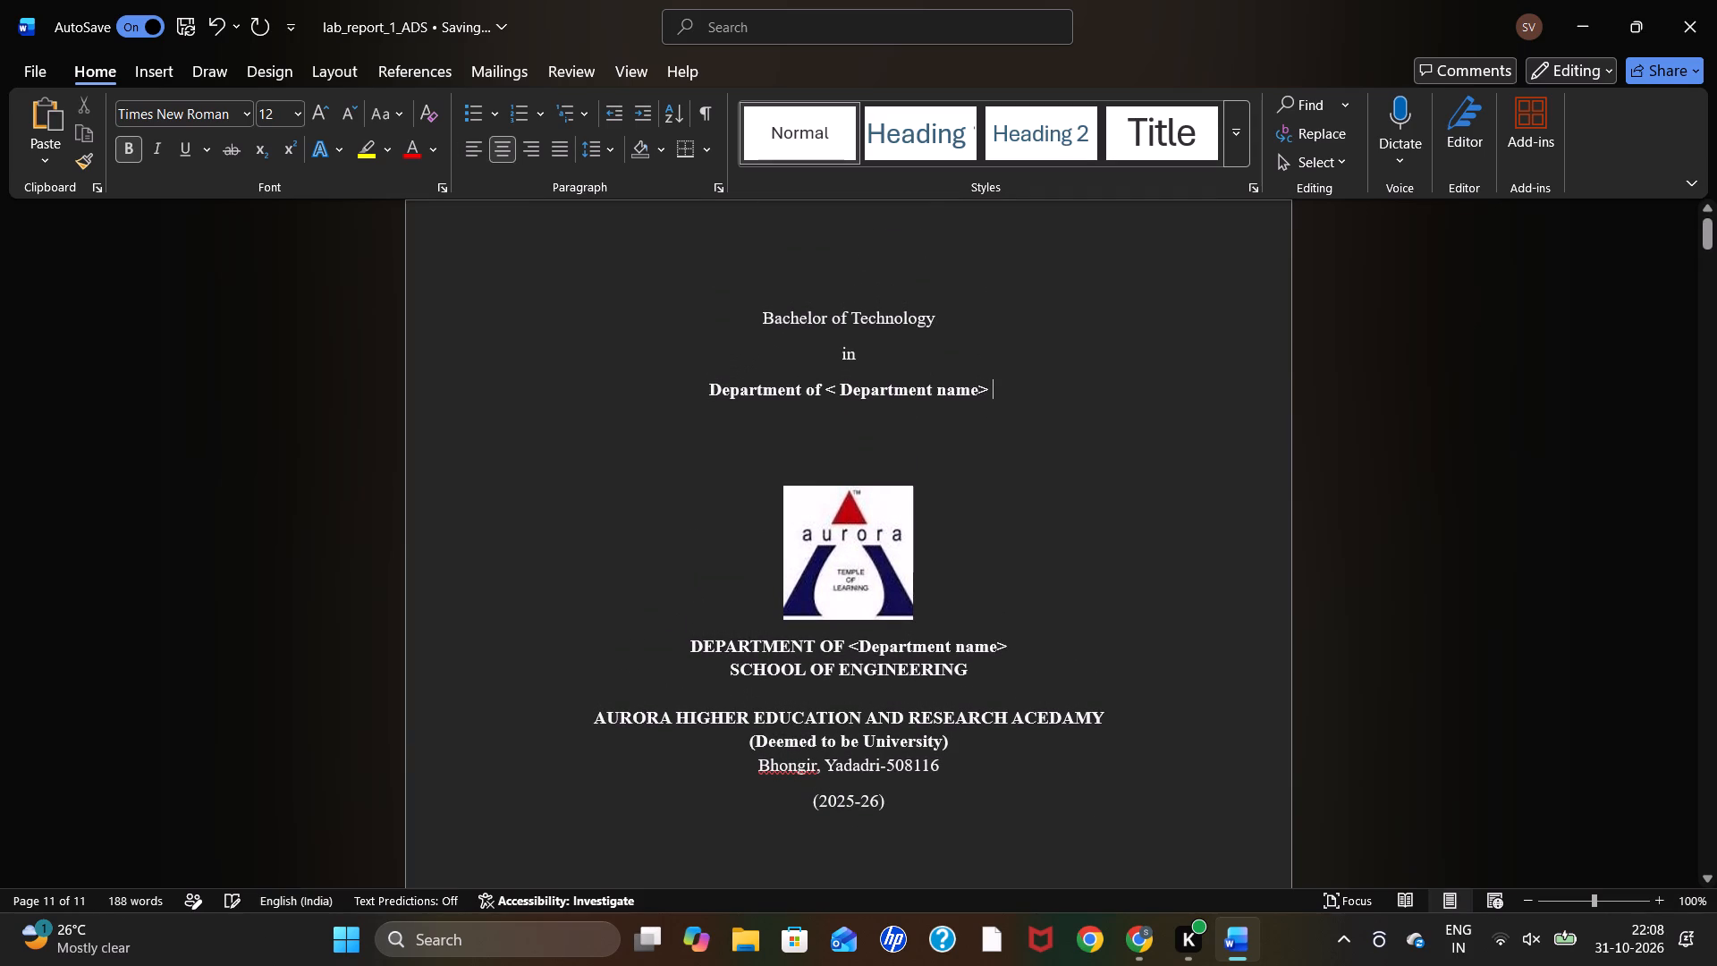
{"action": "key", "text": "BackSpace"}
{"action": "key", "text": "BackSpace"}
{"action": "key", "text": "BackSpace"}
{"action": "key", "text": "BackSpace"}
{"action": "key", "text": "BackSpace"}
{"action": "key", "text": "BackSpace"}
{"action": "key", "text": "BackSpace"}
{"action": "key", "text": "BackSpace"}
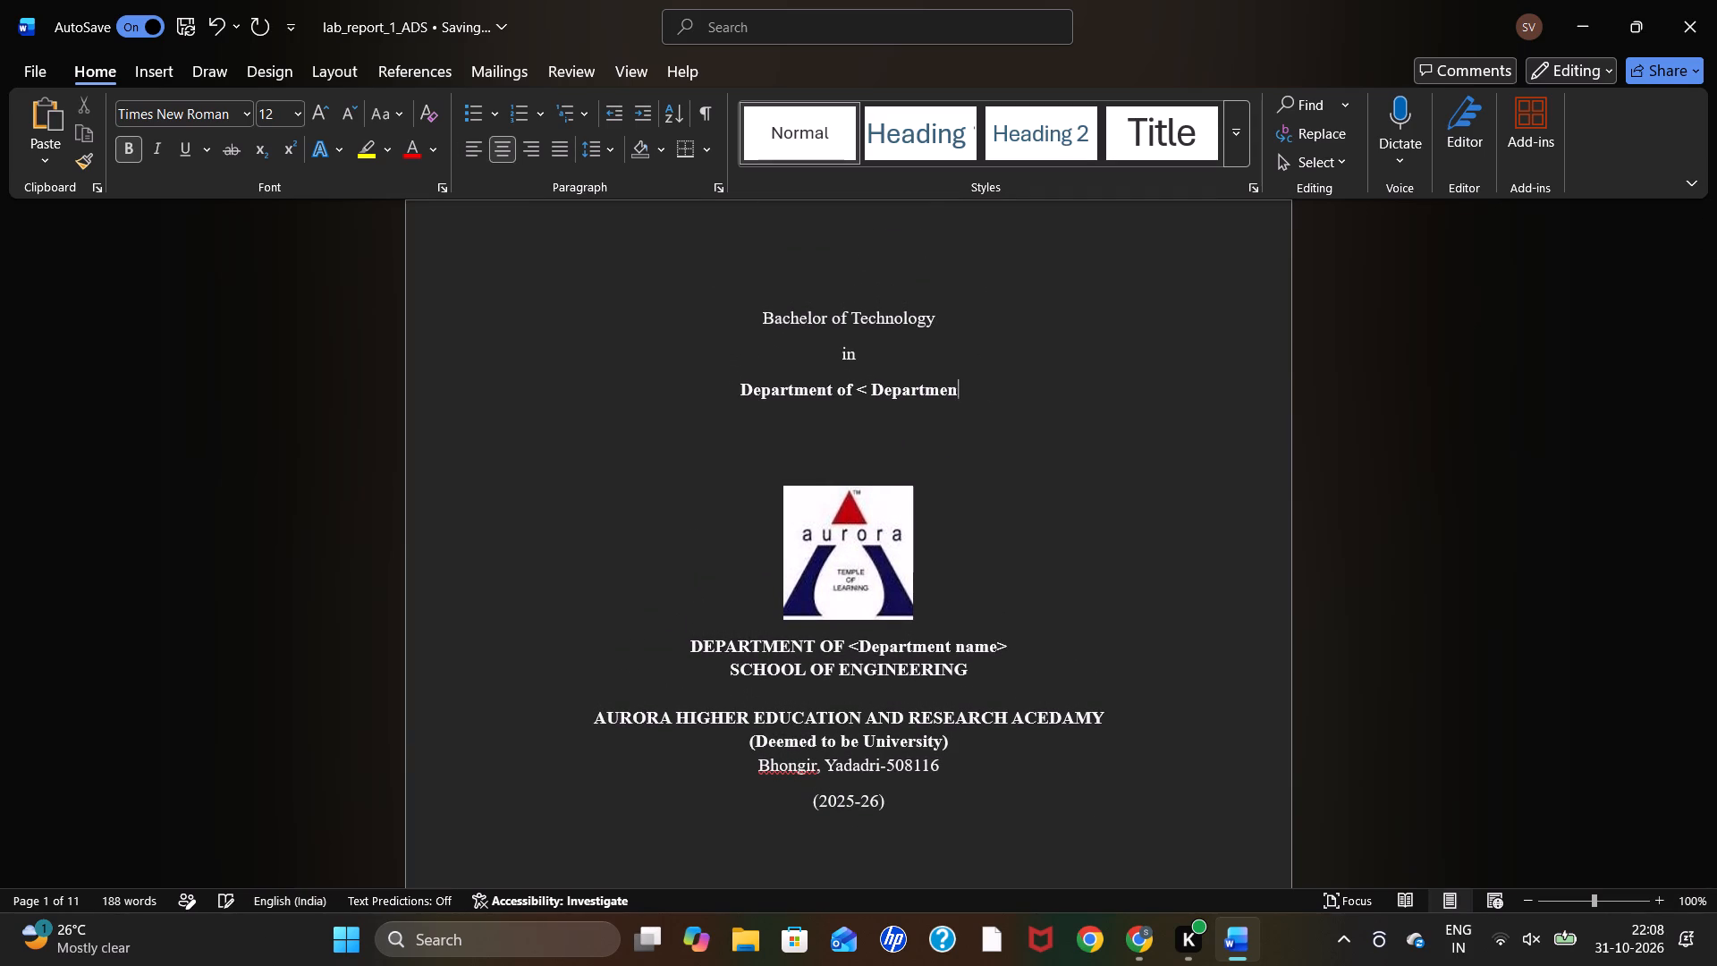
{"action": "key", "text": "BackSpace"}
{"action": "key", "text": "BackSpace"}
{"action": "key", "text": "BackSpace"}
{"action": "key", "text": "BackSpace"}
{"action": "key", "text": "BackSpace"}
{"action": "key", "text": "BackSpace"}
{"action": "key", "text": "BackSpace"}
{"action": "key", "text": "BackSpace"}
{"action": "key", "text": "BackSpace"}
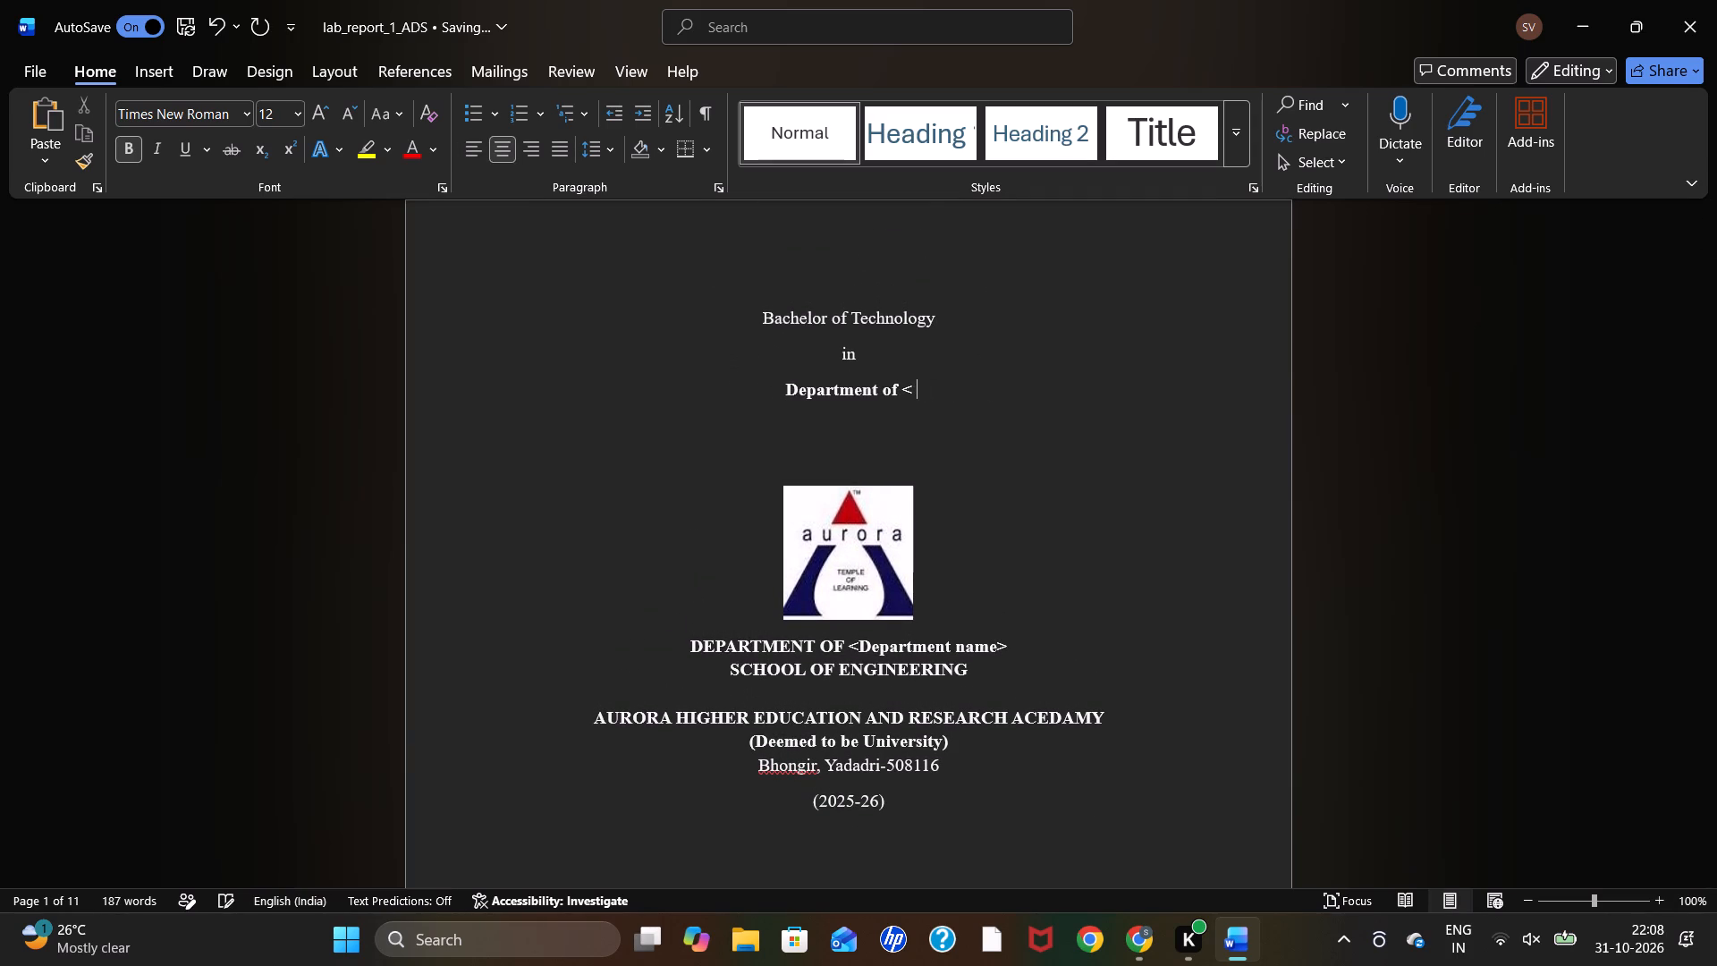
{"action": "key", "text": "BackSpace"}
{"action": "key", "text": "BackSpace"}
{"action": "key", "text": "space"}
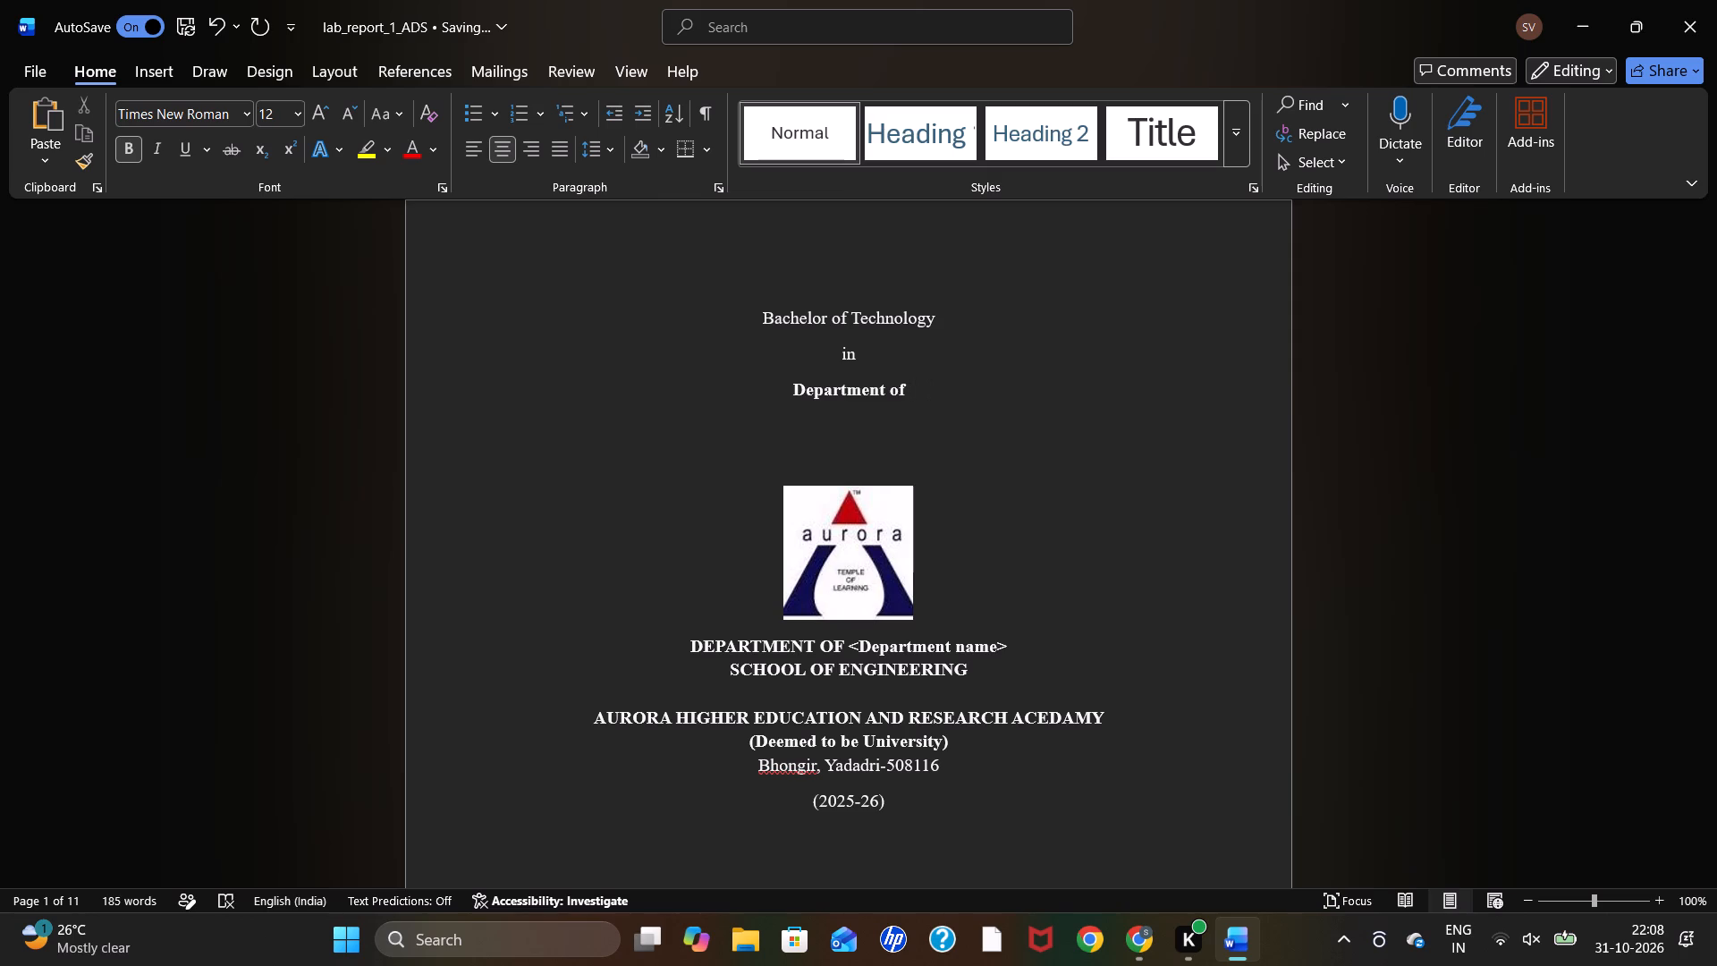
{"action": "type", "text": "CSE H"}
{"action": "key", "text": "BackSpace"}
{"action": "type", "text": "GEN AI"}
{"action": "key", "text": "space"}
{"action": "key", "text": "minus"}
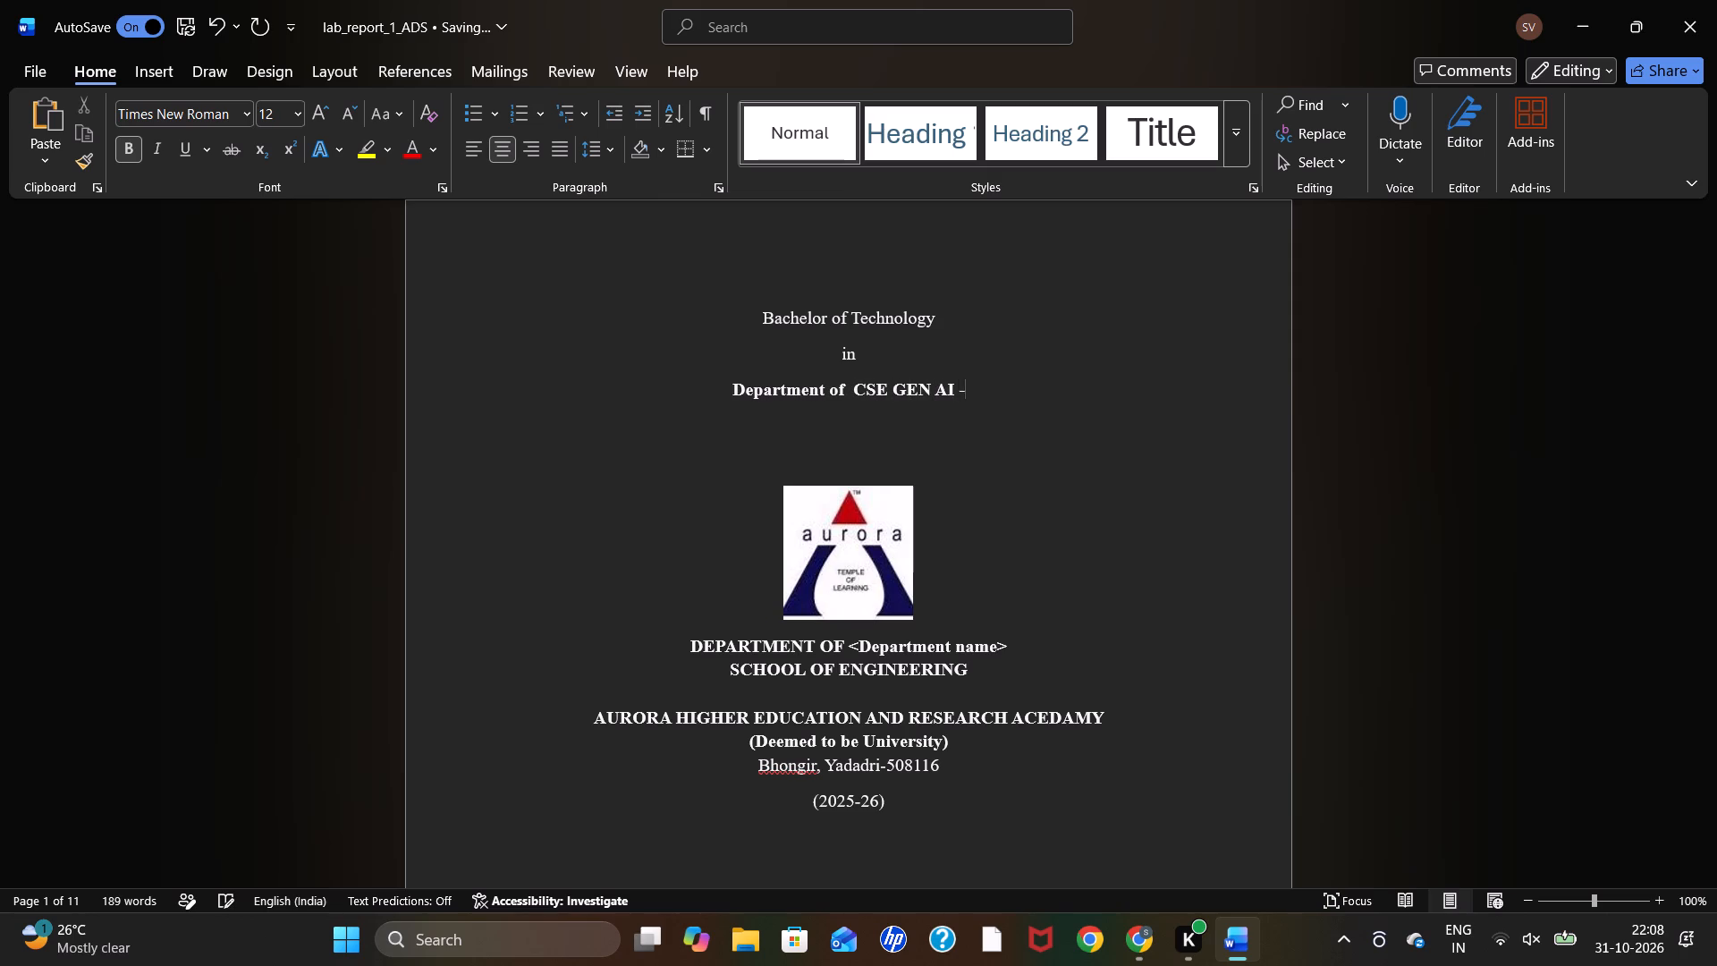
{"action": "key", "text": "BackSpace"}
{"action": "key", "text": "BackSpace"}
Replace the placeholder in the "DEPARTMENT OF" line below the cover page logo with "CSE GEN AI".
{"action": "scroll", "coordinate": [1020, 514], "scroll_direction": "down", "scroll_amount": 1}
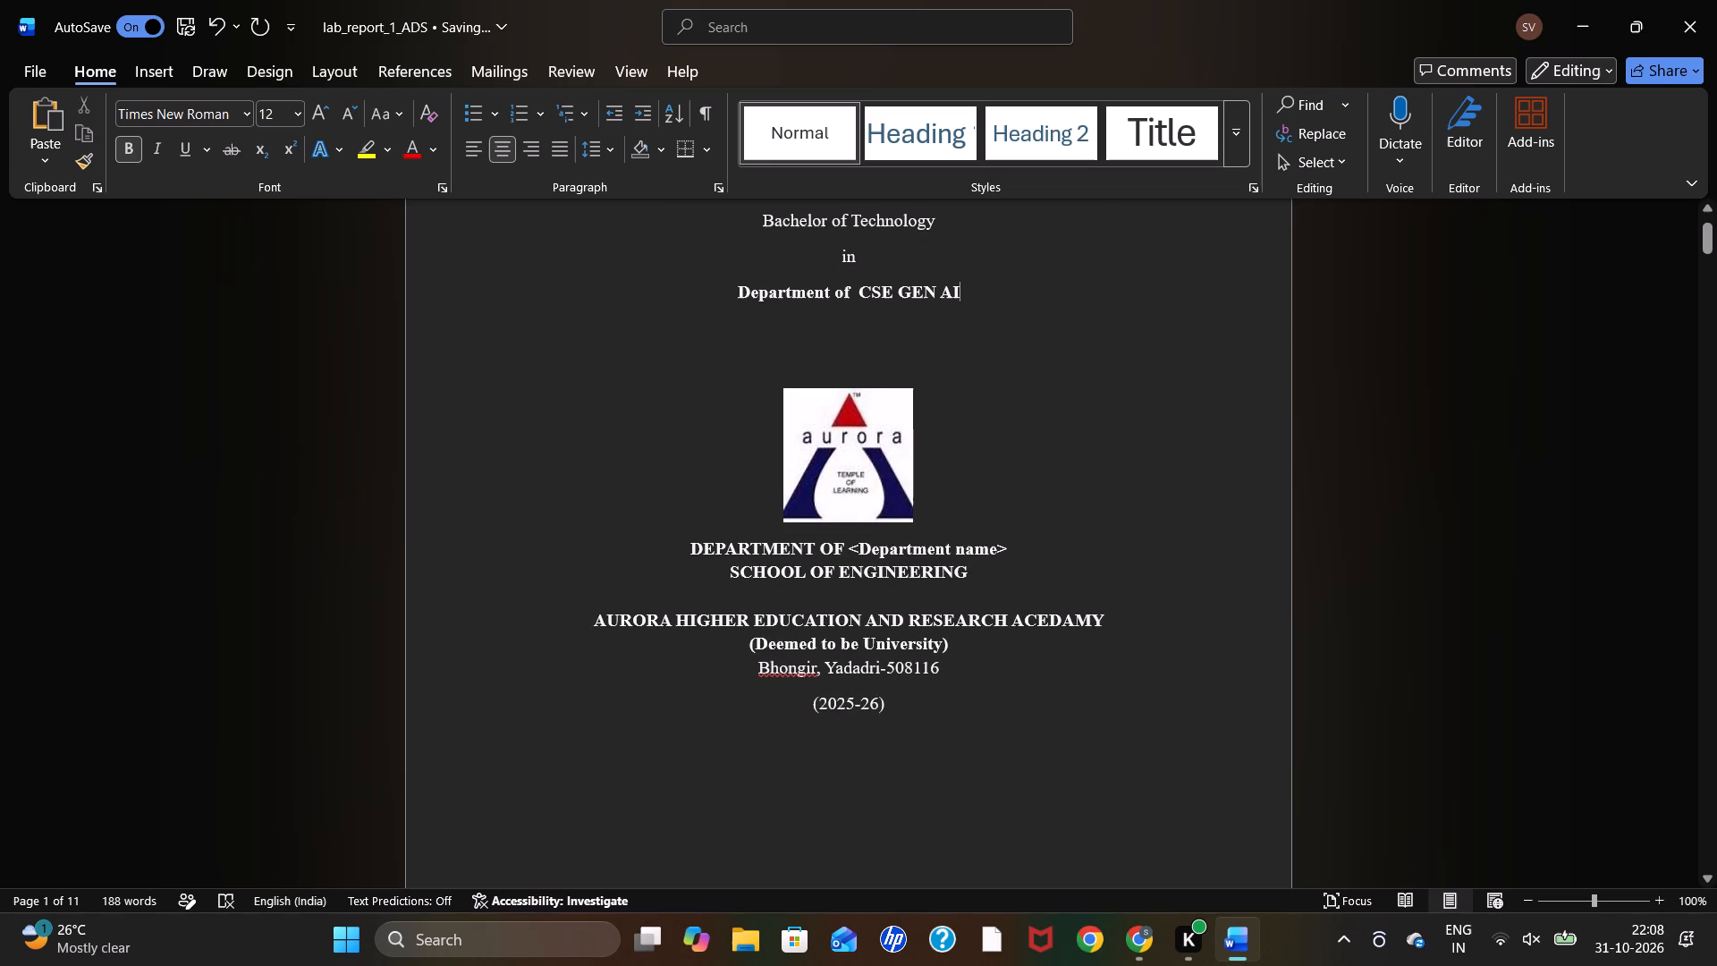
{"action": "left_click", "coordinate": [1023, 540]}
{"action": "key", "text": "BackSpace"}
{"action": "key", "text": "BackSpace"}
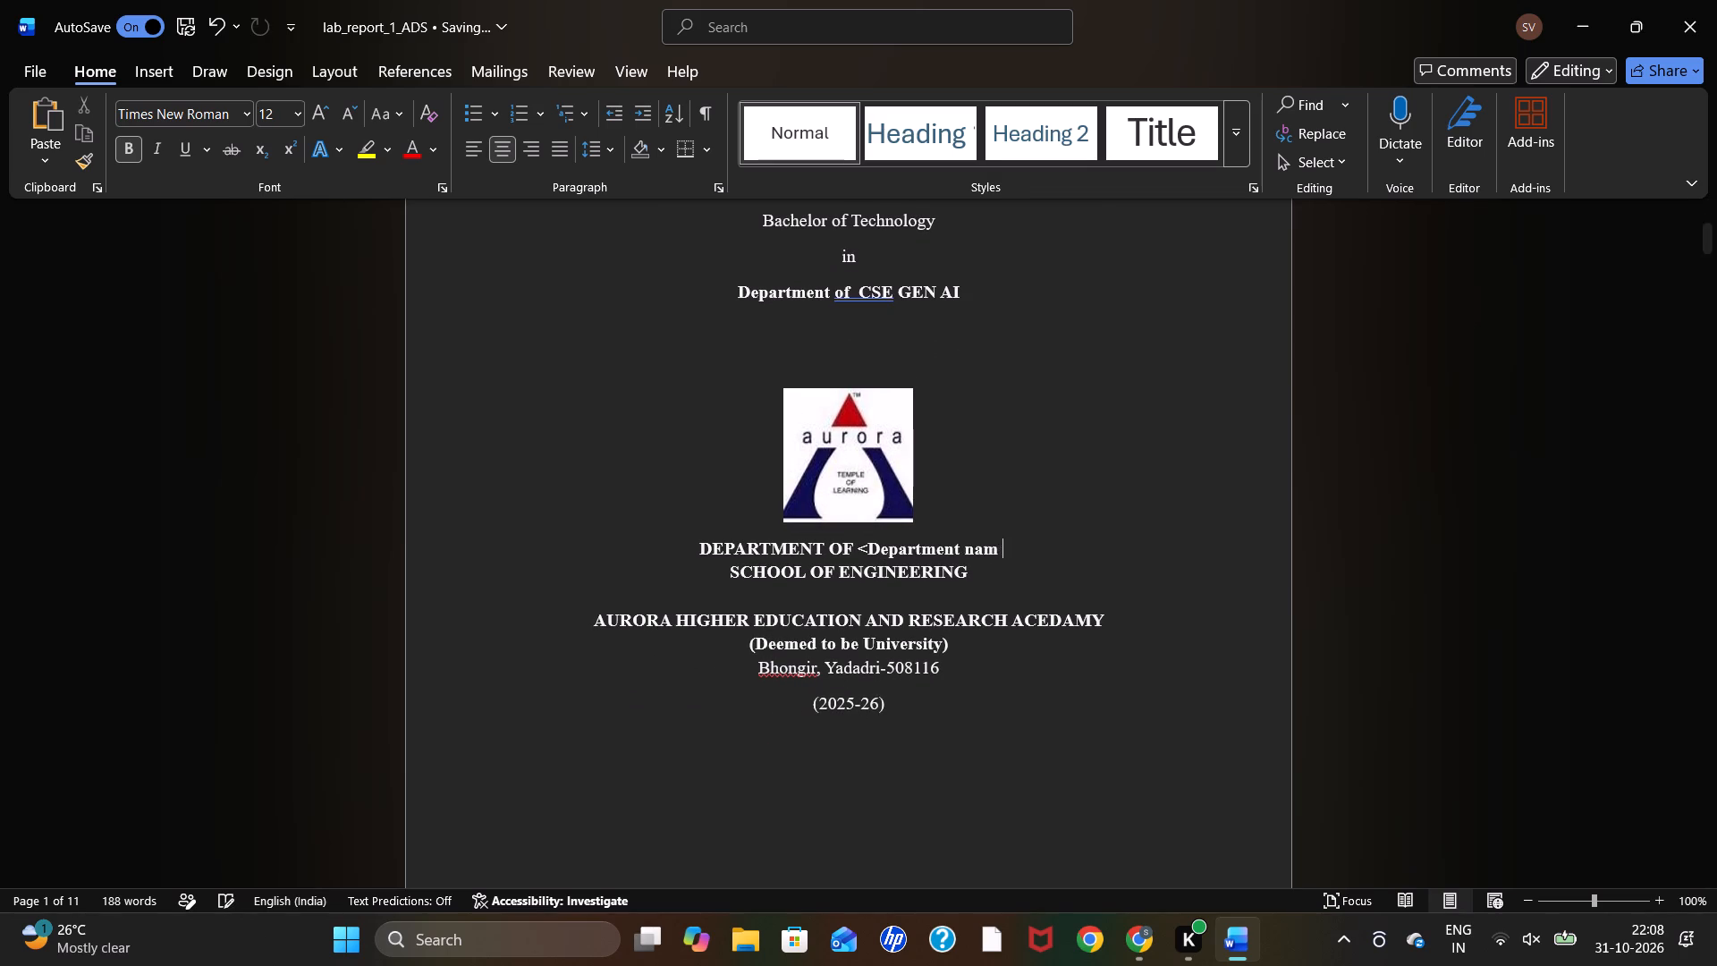
{"action": "key", "text": "BackSpace"}
{"action": "key", "text": "BackSpace"}
{"action": "key", "text": "BackSpace"}
{"action": "key", "text": "BackSpace"}
{"action": "key", "text": "BackSpace"}
{"action": "key", "text": "BackSpace"}
{"action": "key", "text": "BackSpace"}
{"action": "key", "text": "BackSpace"}
{"action": "key", "text": "BackSpace"}
{"action": "key", "text": "BackSpace"}
{"action": "key", "text": "BackSpace"}
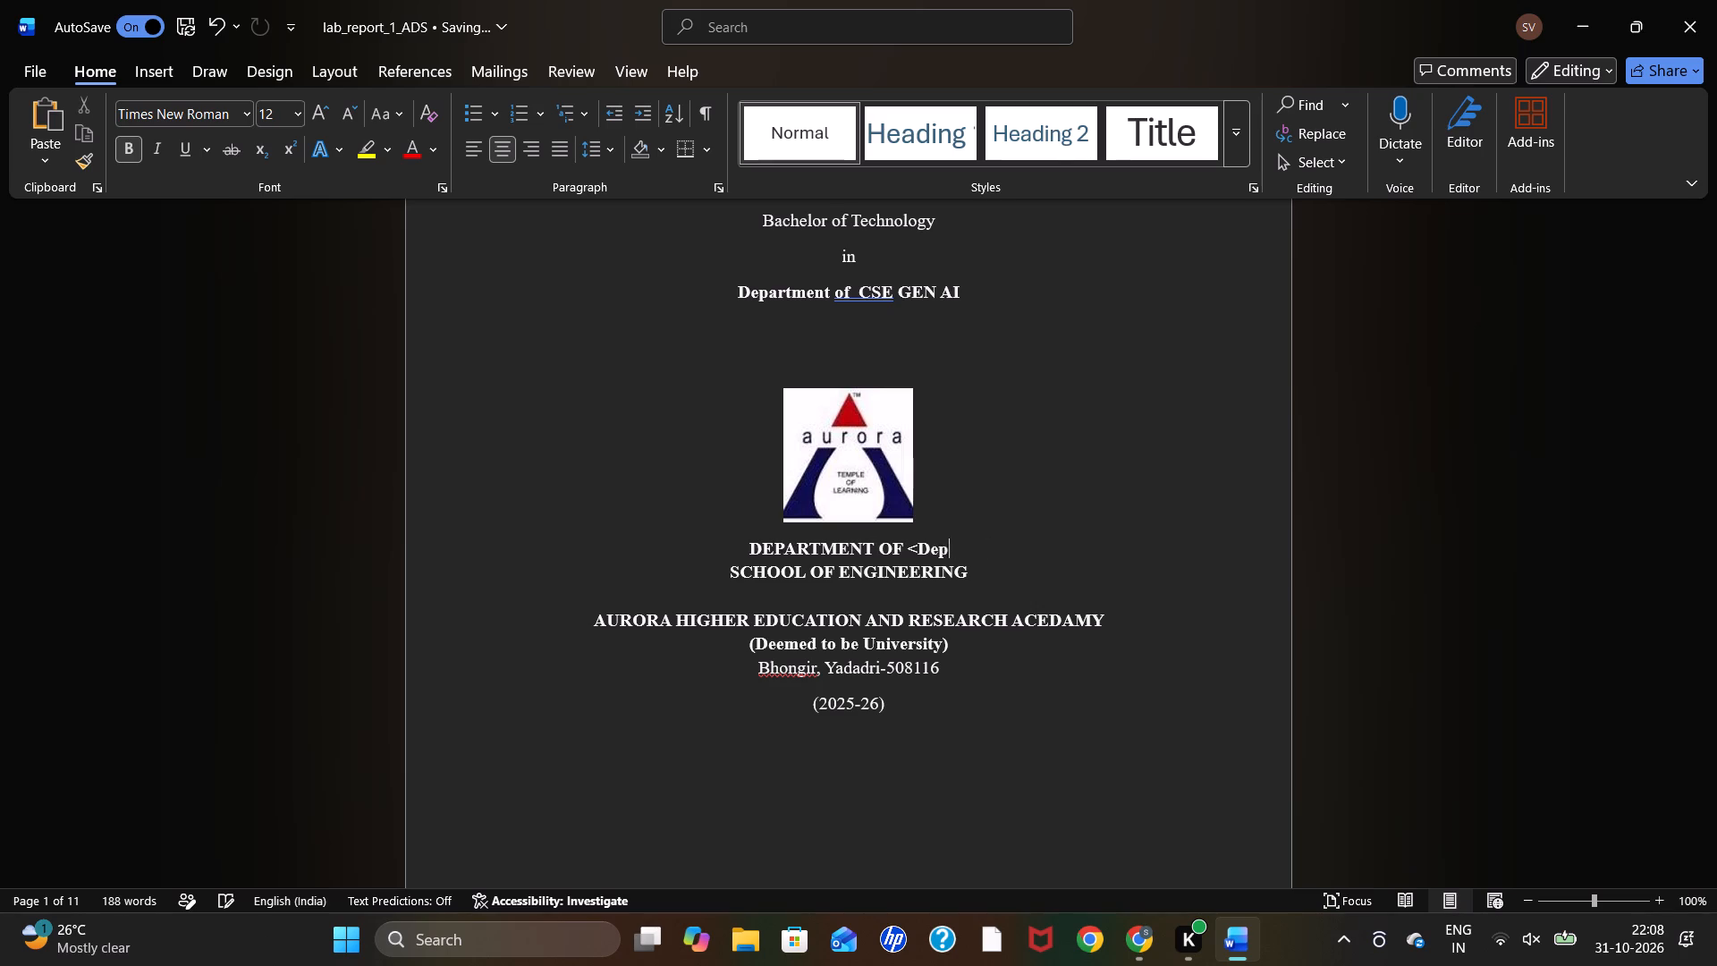
{"action": "key", "text": "BackSpace"}
{"action": "key", "text": "BackSpace"}
{"action": "key", "text": "BackSpace"}
{"action": "key", "text": "BackSpace"}
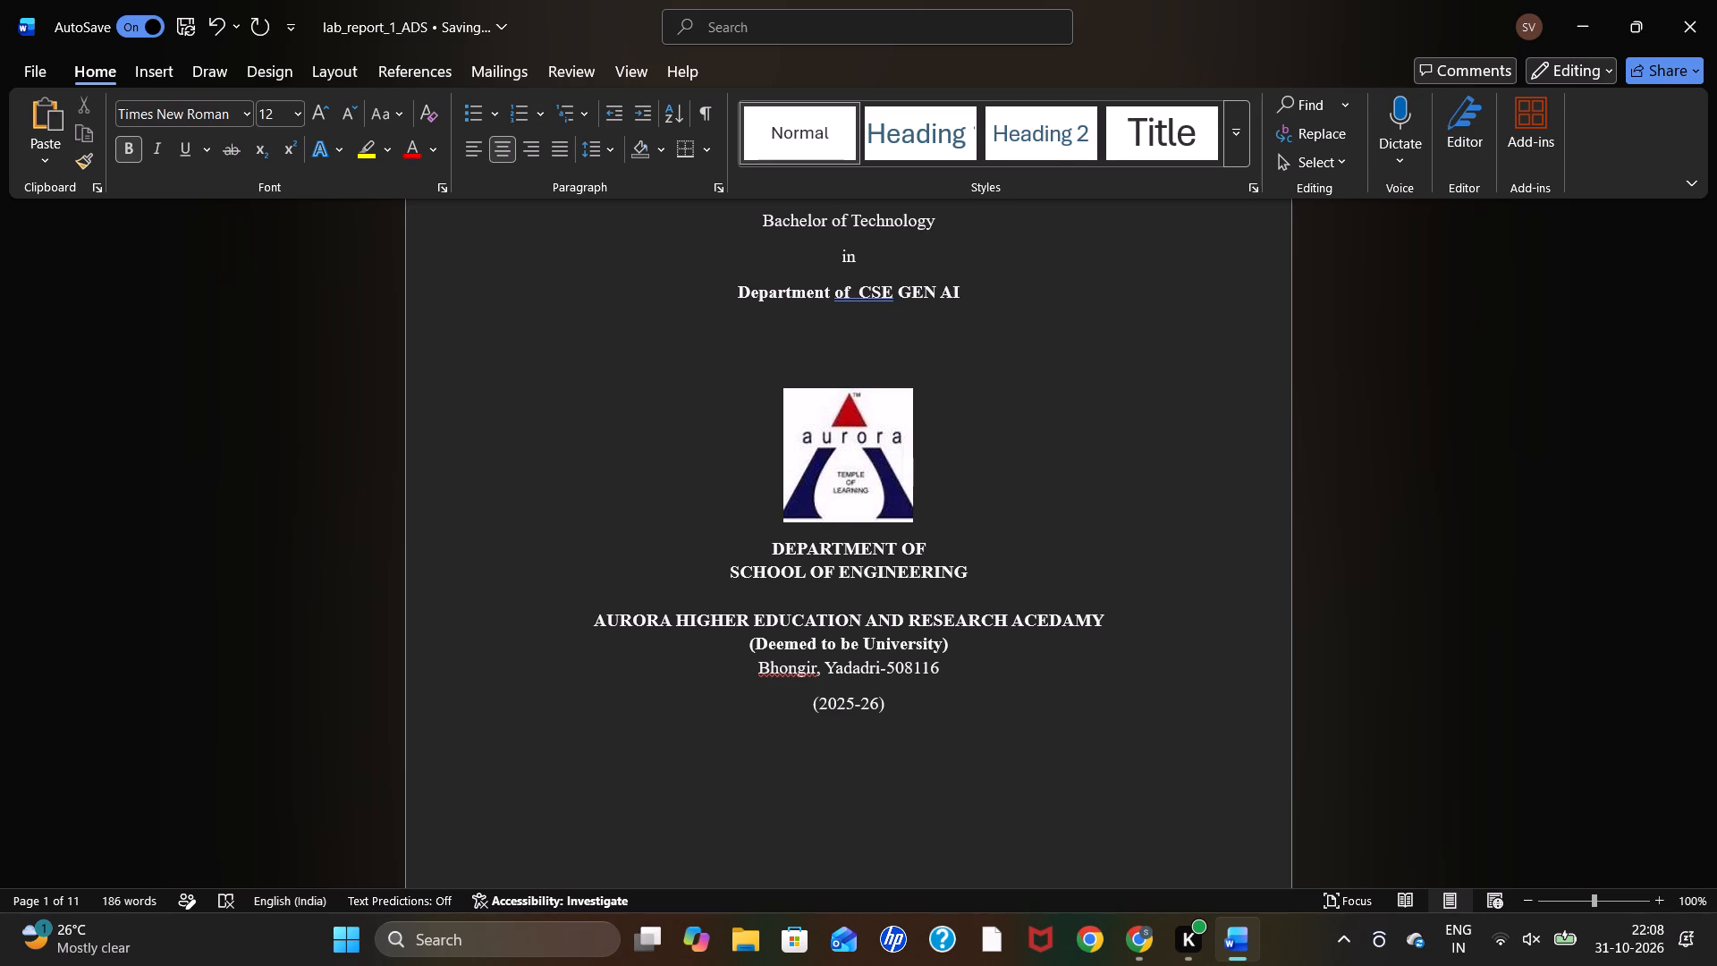
{"action": "key", "text": "s"}
{"action": "key", "text": "BackSpace"}
{"action": "type", "text": "CSE"}
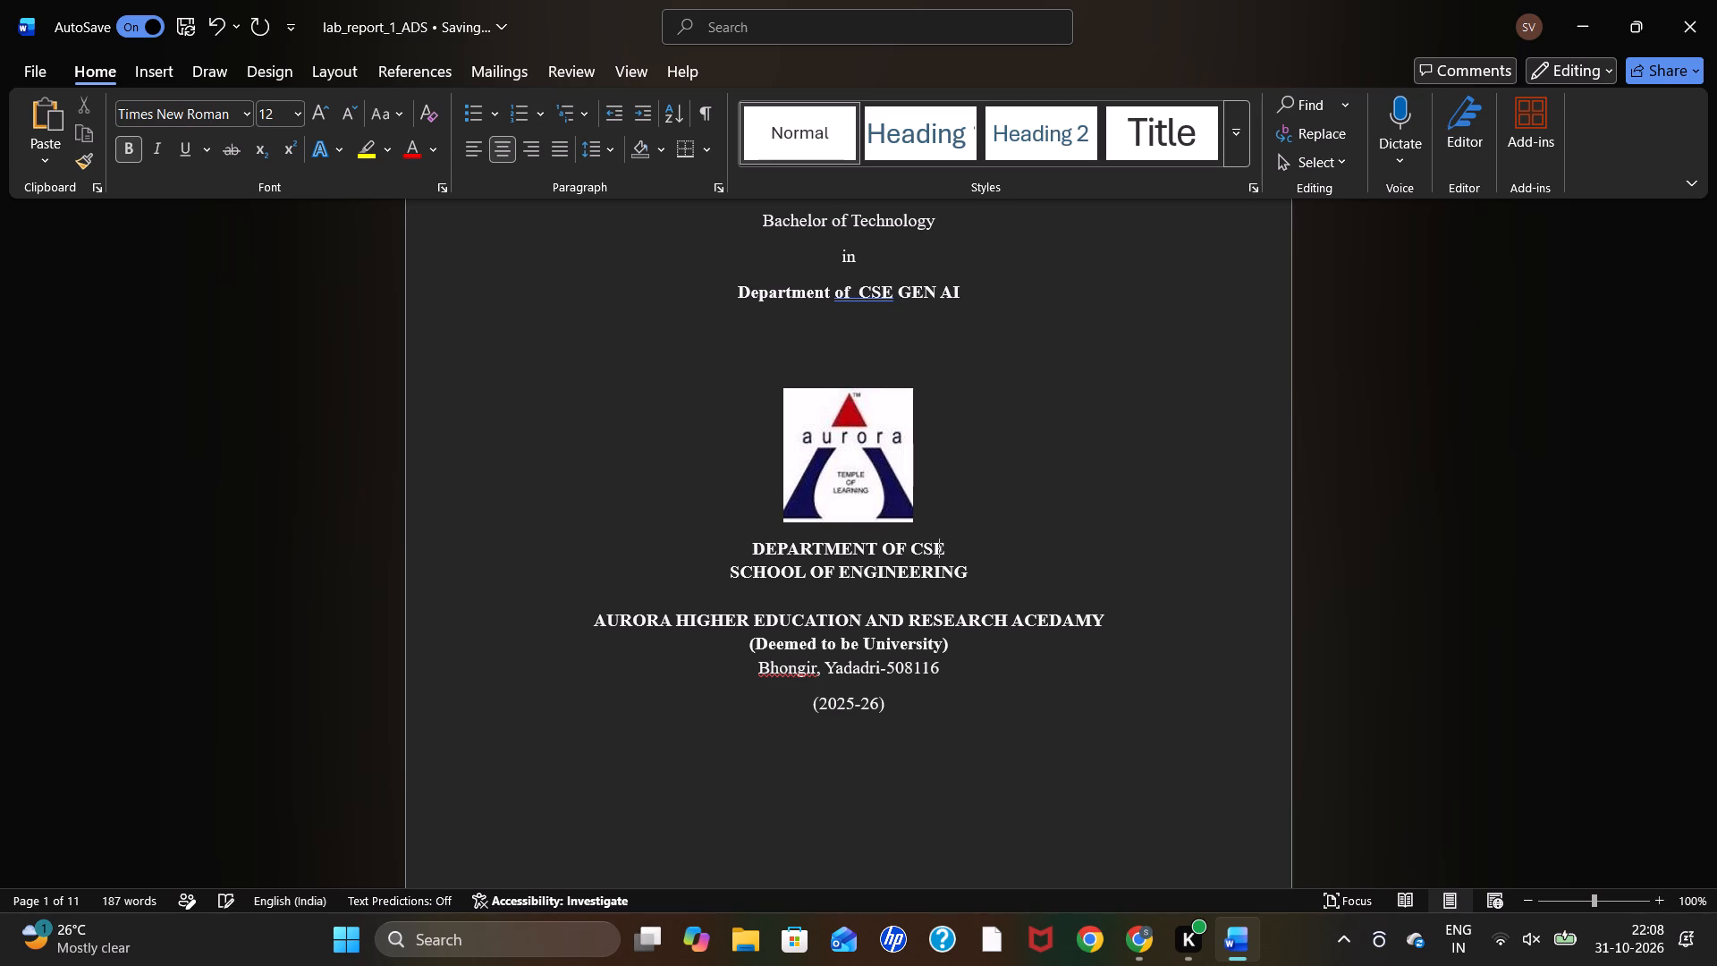
{"action": "key", "text": "space"}
{"action": "type", "text": "GE"}
{"action": "key", "text": "space"}
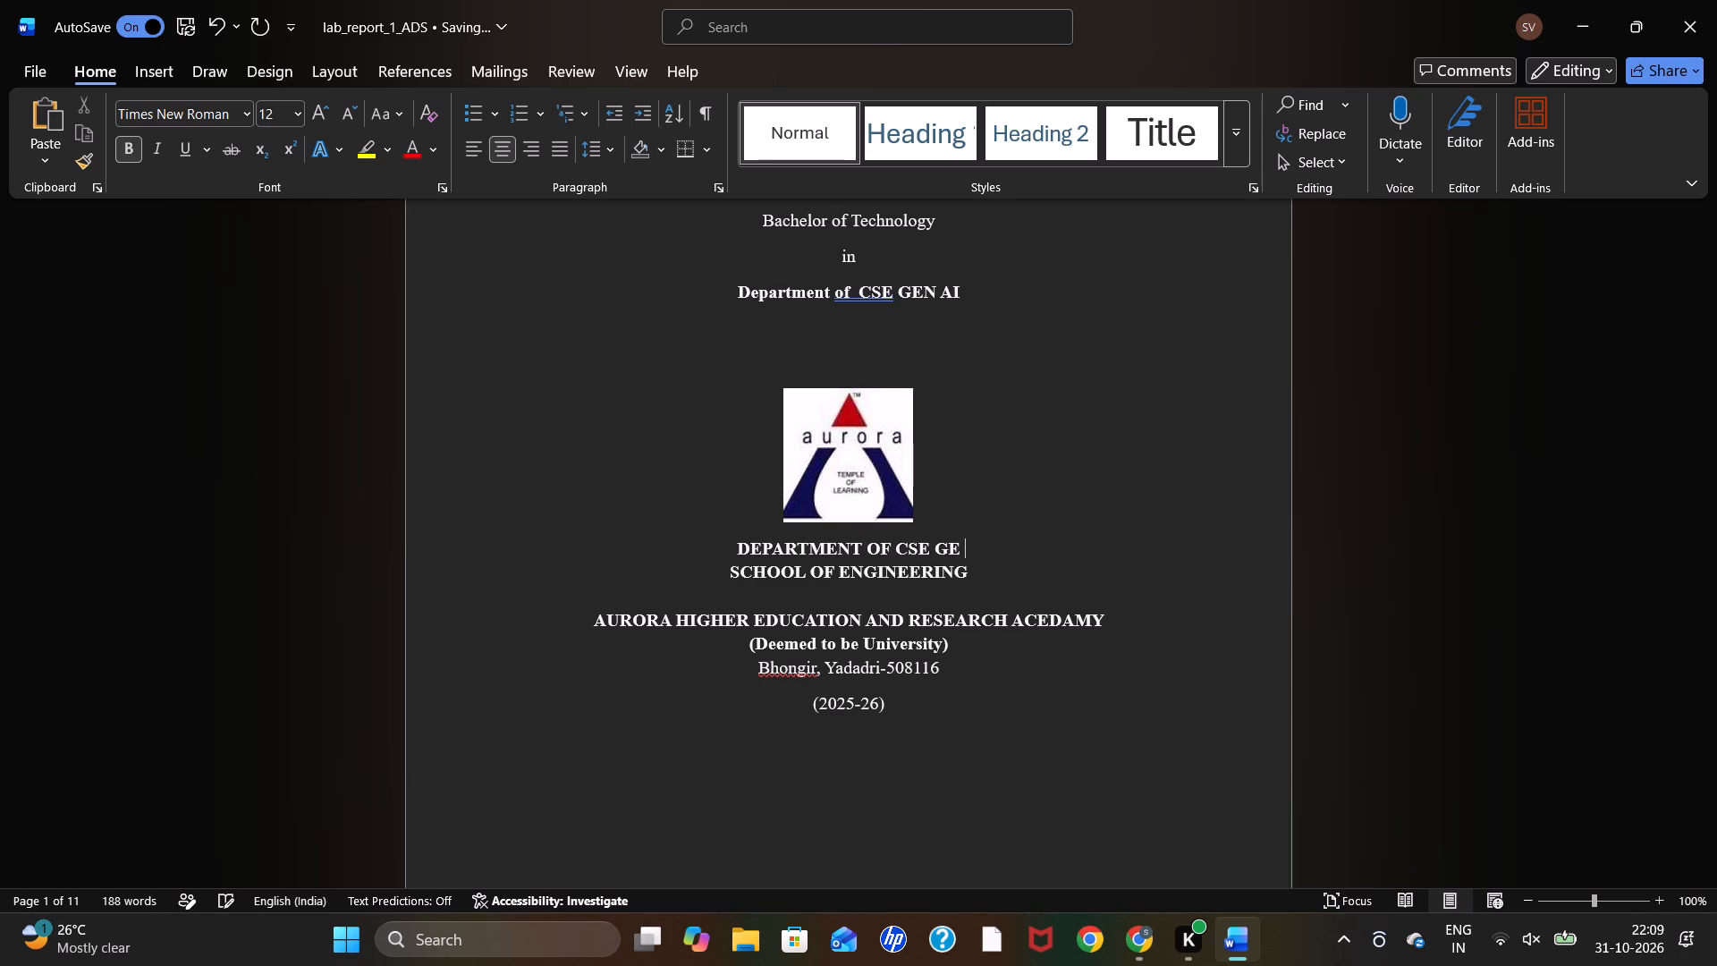
{"action": "key", "text": "BackSpace"}
{"action": "type", "text": "N AI"}
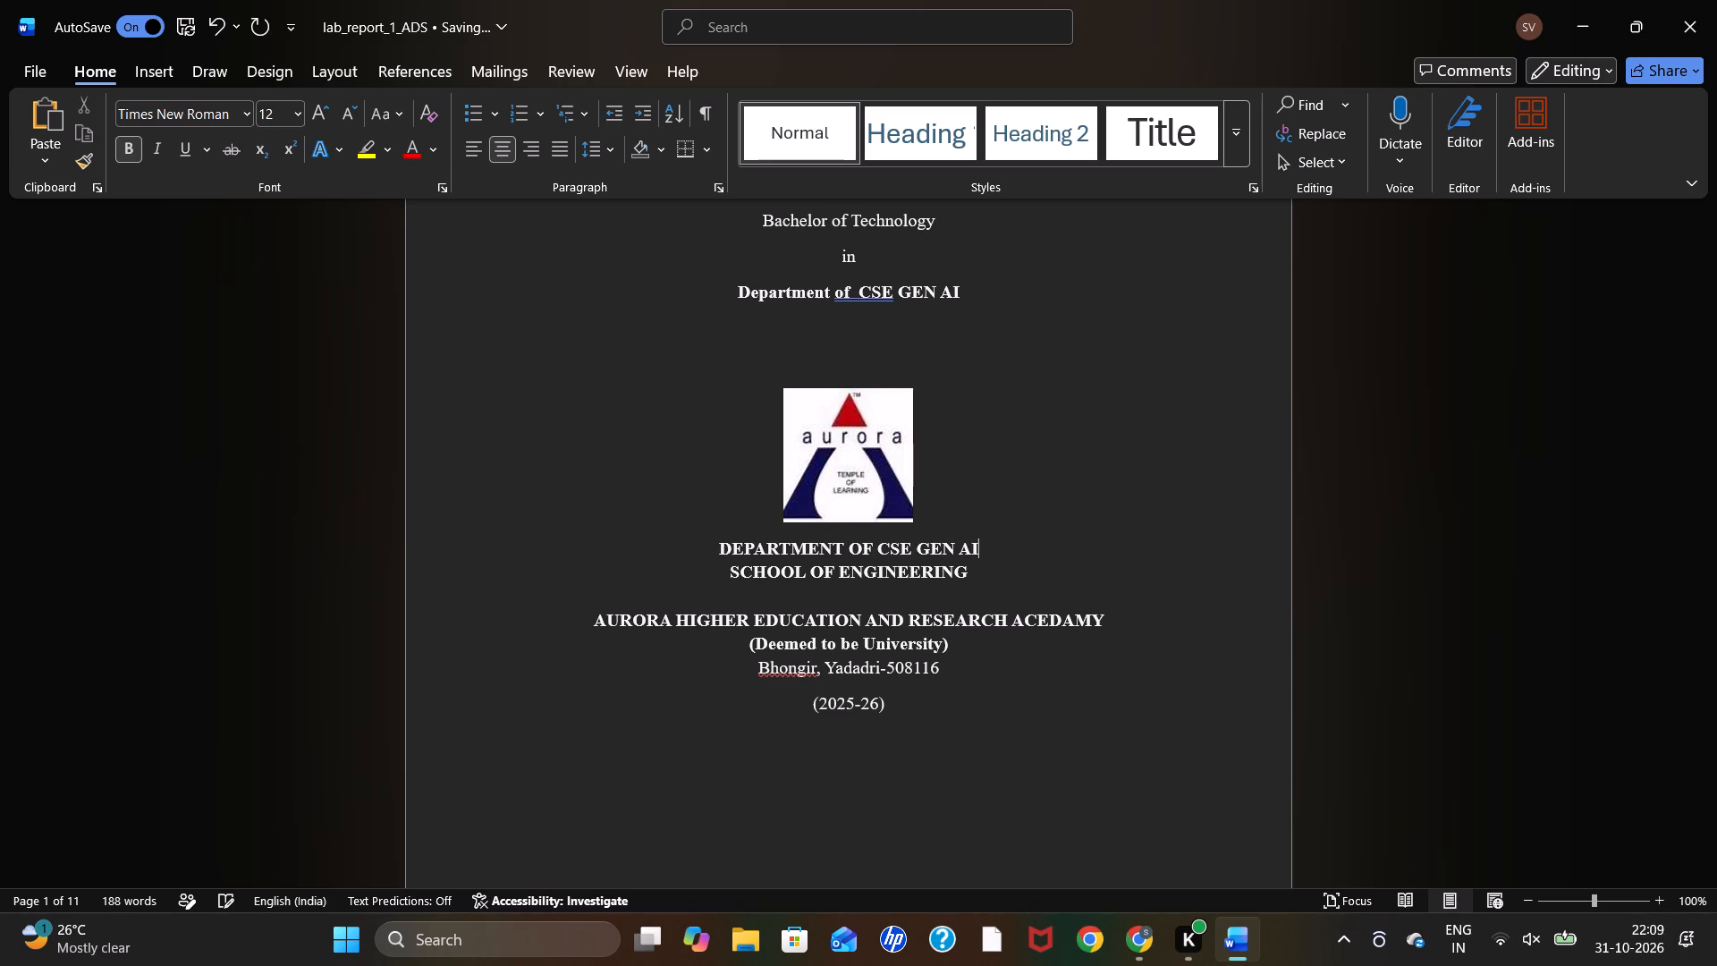
{"action": "key", "text": "space"}
Apply the suggested spacing correction between "of" and "CSE" in the department line above the logo.
{"action": "left_click", "coordinate": [878, 271]}
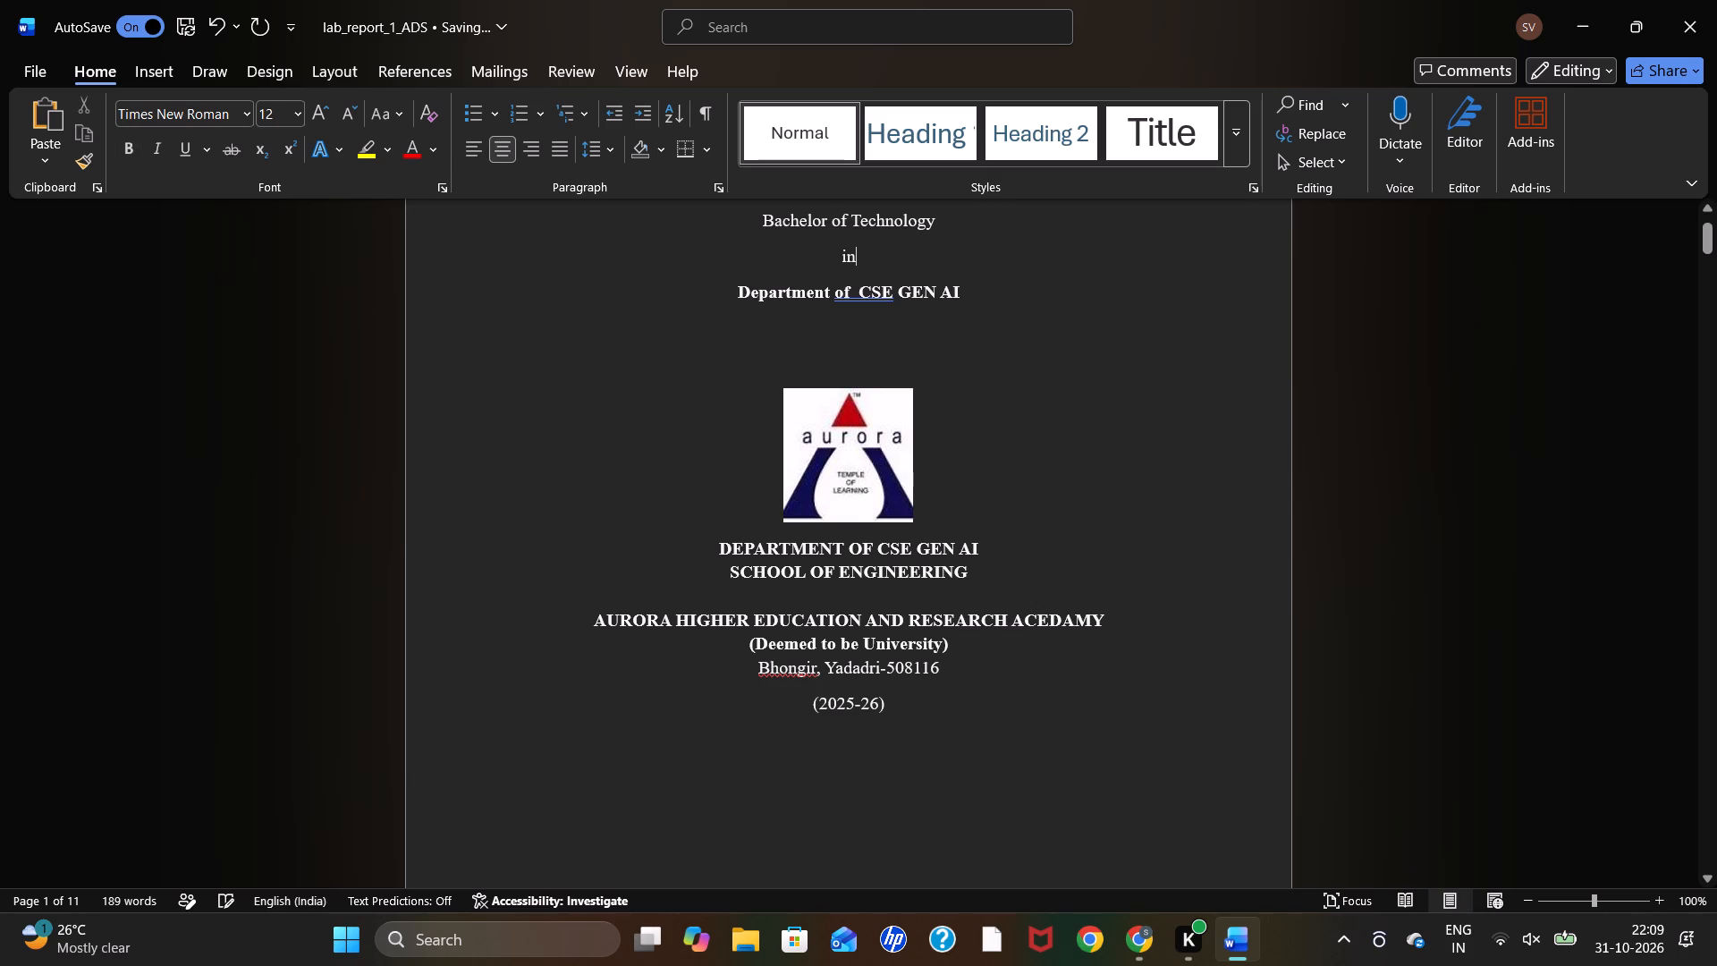
{"action": "left_click", "coordinate": [876, 286]}
{"action": "left_click", "coordinate": [891, 361]}
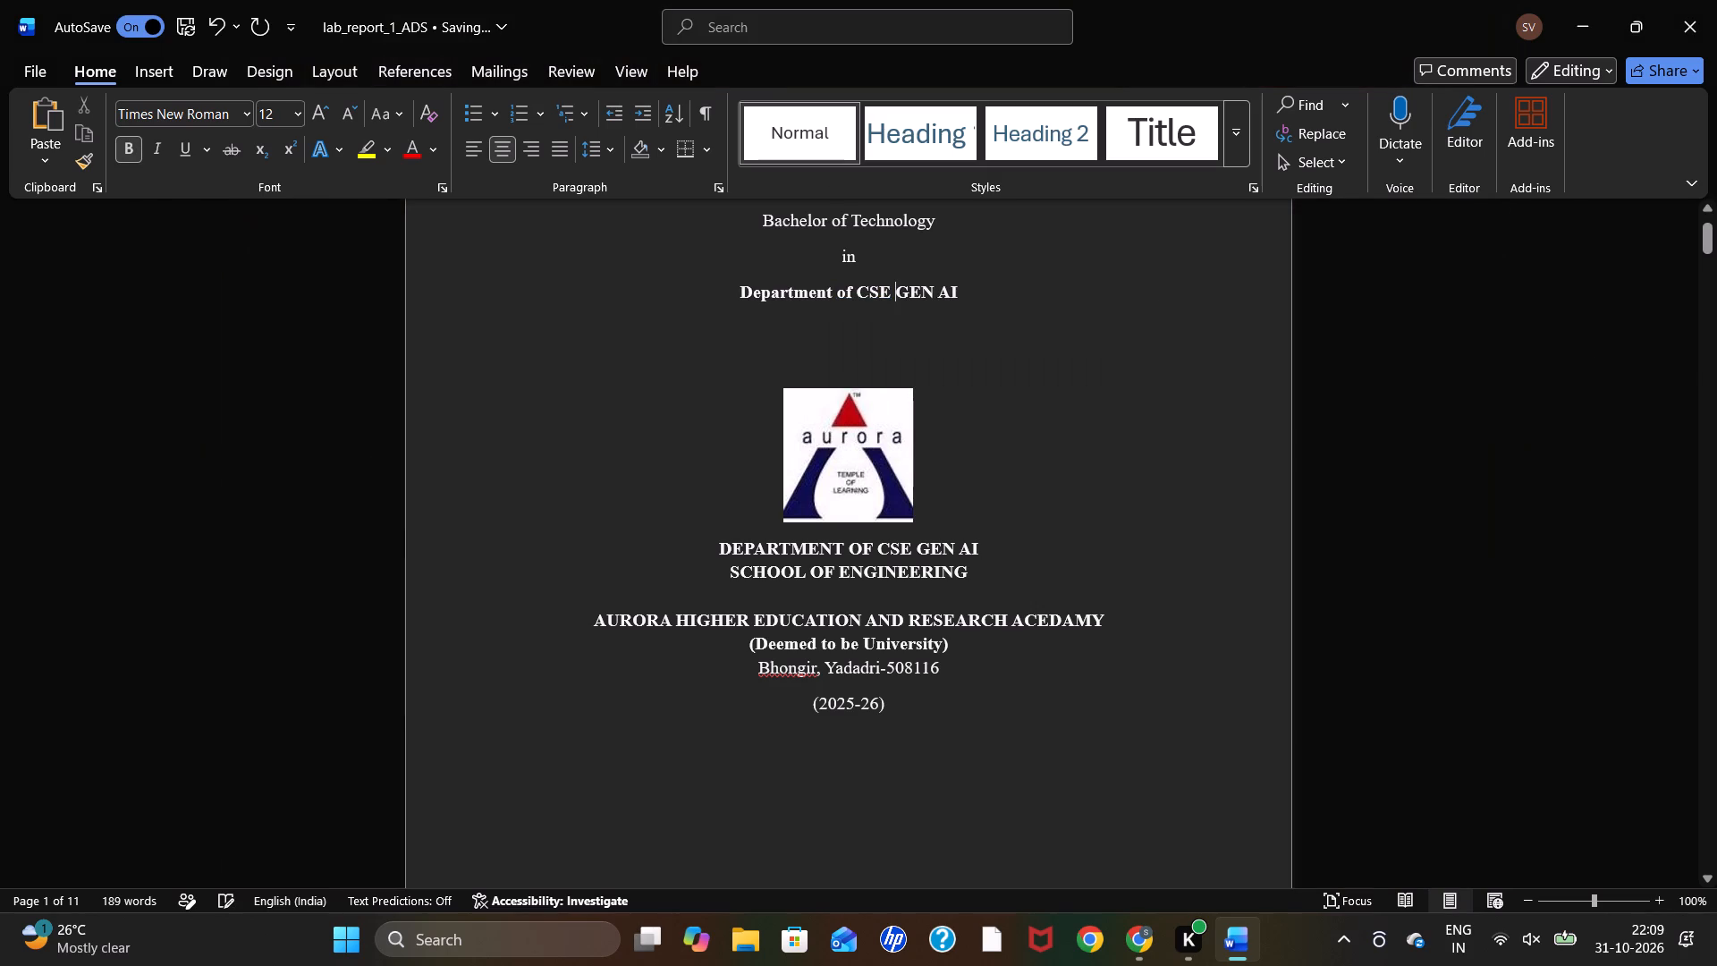
Review the whole report from the cover page and certificate through the Module 1 problems to the Three Sum screenshot.
{"action": "scroll", "coordinate": [959, 552], "scroll_direction": "down", "scroll_amount": 12}
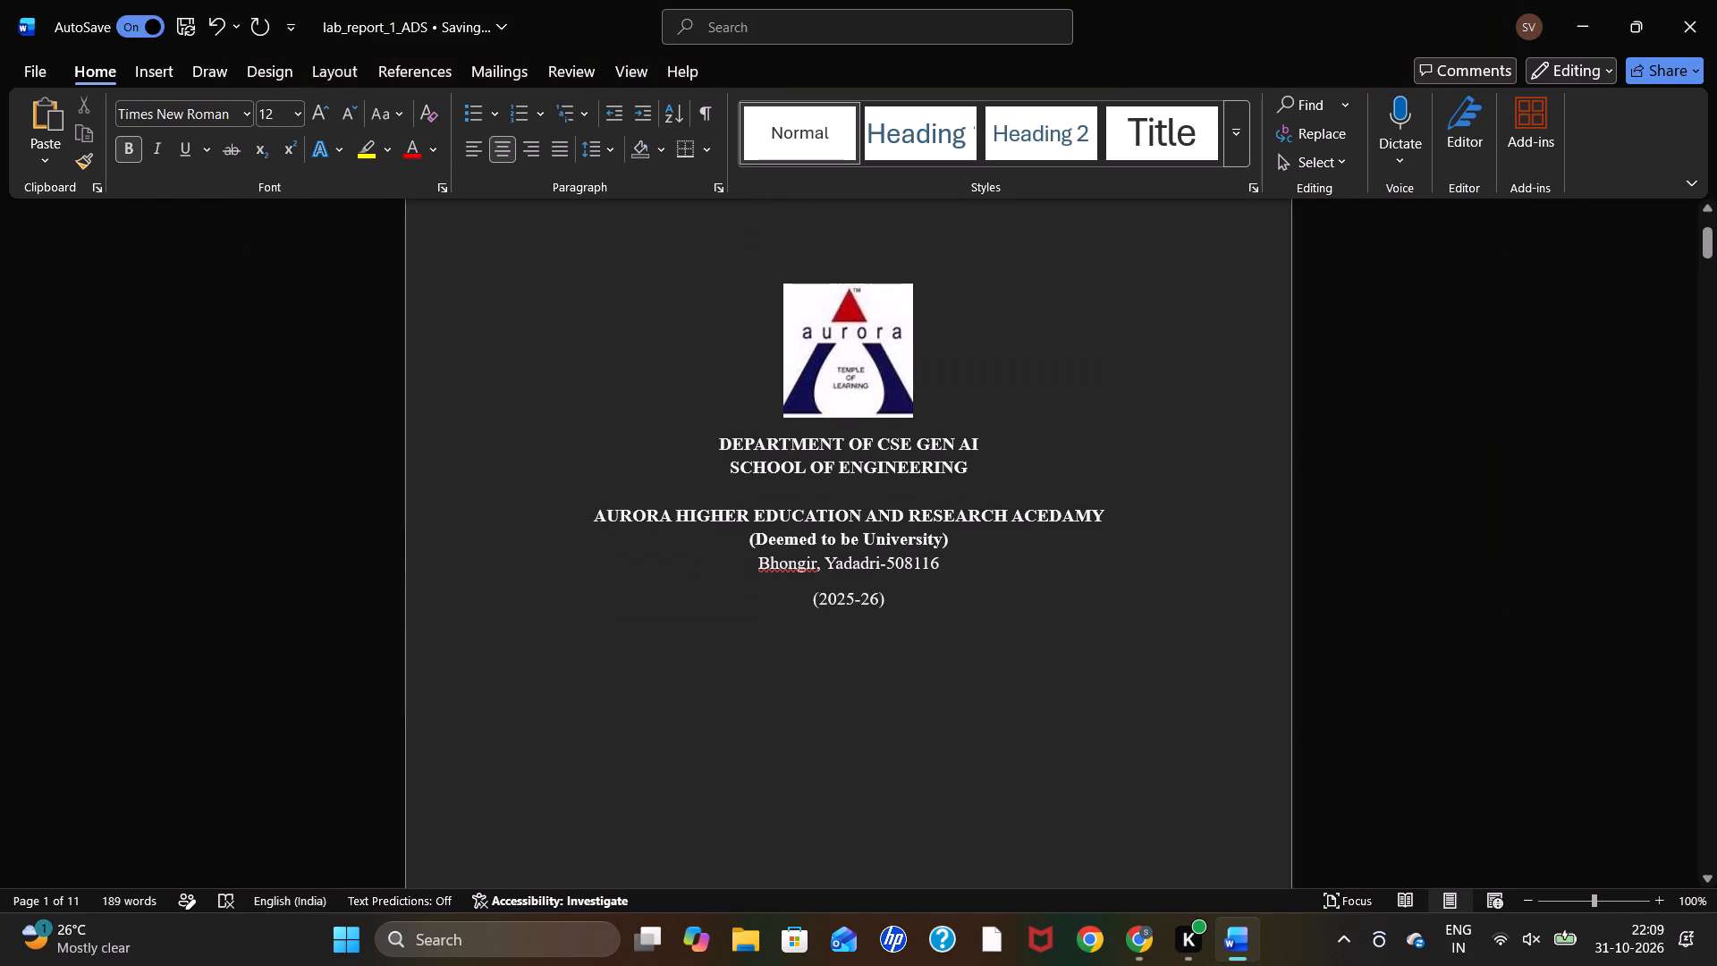
{"action": "scroll", "coordinate": [959, 552], "scroll_direction": "down", "scroll_amount": 7}
{"action": "scroll", "coordinate": [833, 746], "scroll_direction": "down", "scroll_amount": 5}
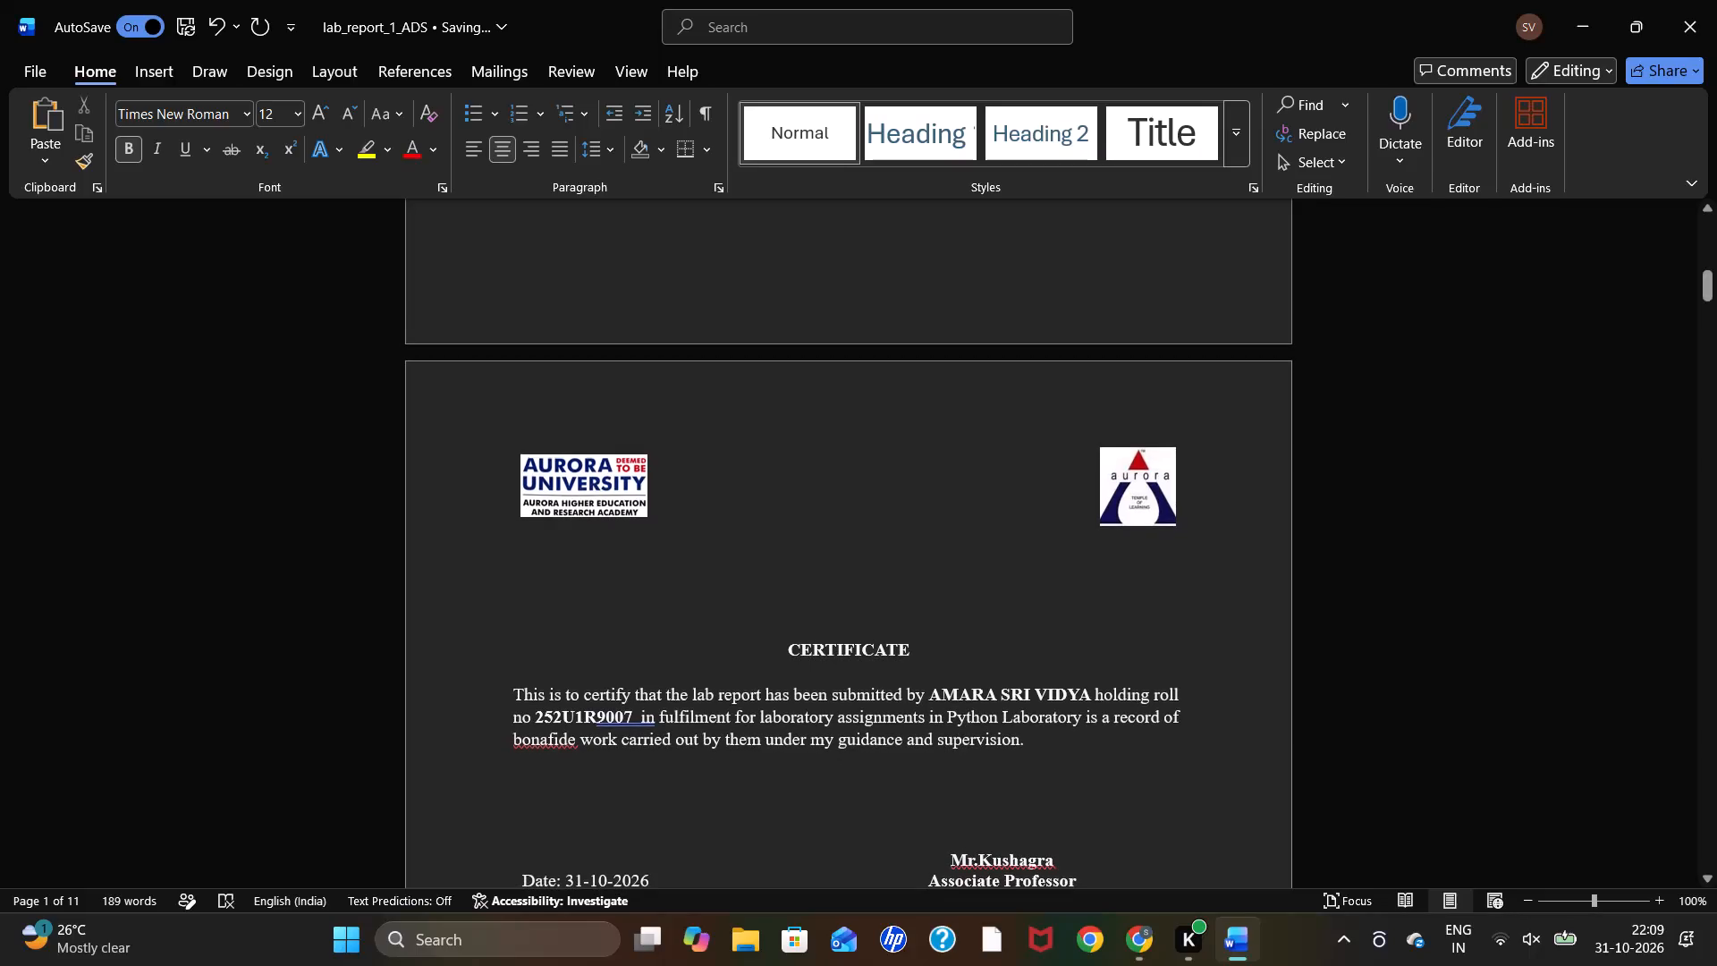
{"action": "scroll", "coordinate": [833, 746], "scroll_direction": "down", "scroll_amount": 6}
{"action": "scroll", "coordinate": [958, 755], "scroll_direction": "down", "scroll_amount": 4}
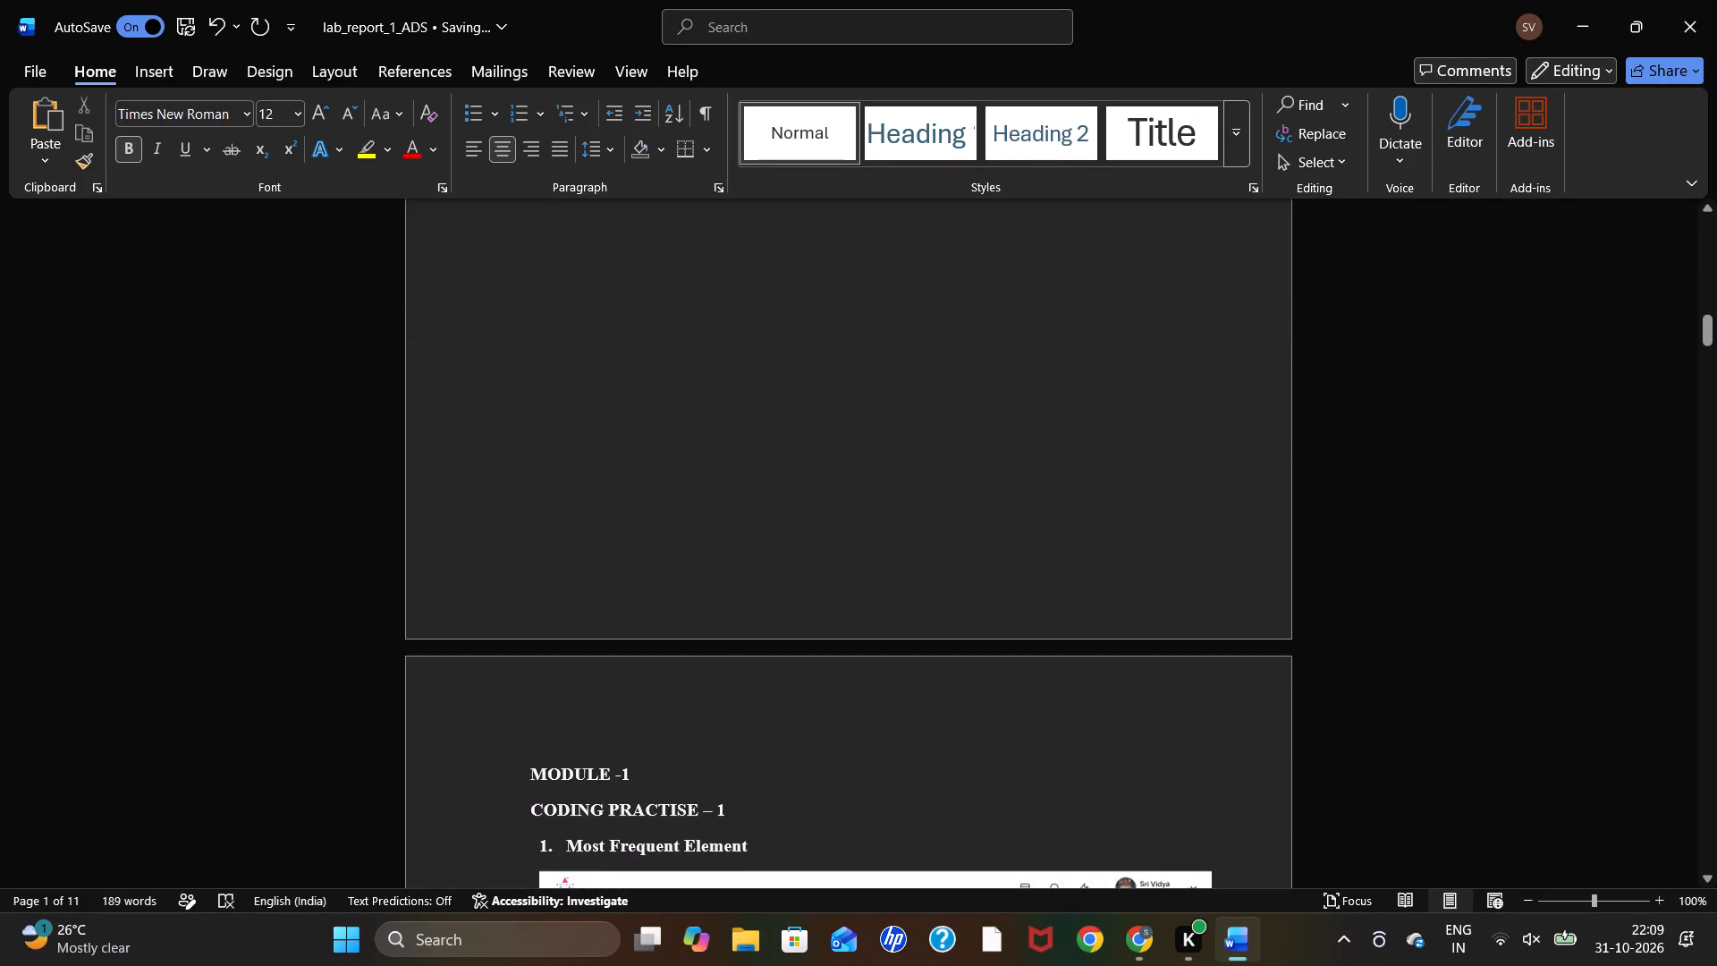
{"action": "scroll", "coordinate": [958, 755], "scroll_direction": "down", "scroll_amount": 3}
{"action": "scroll", "coordinate": [958, 755], "scroll_direction": "up", "scroll_amount": 7}
{"action": "scroll", "coordinate": [958, 755], "scroll_direction": "down", "scroll_amount": 3}
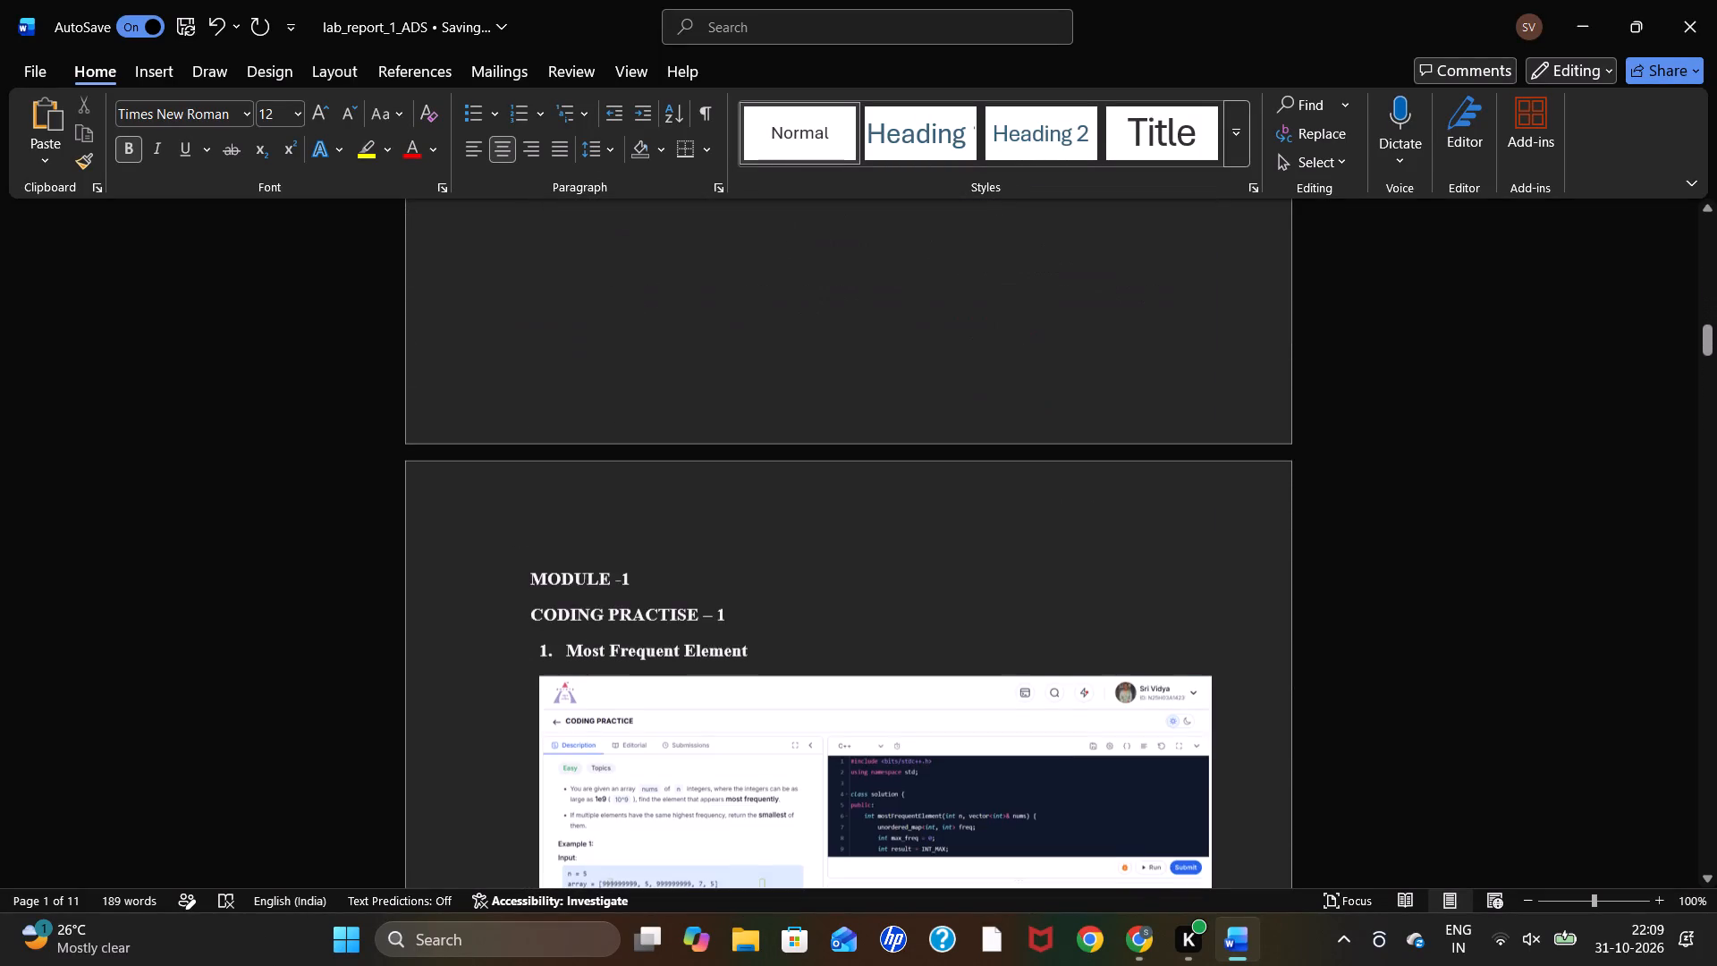
{"action": "scroll", "coordinate": [958, 755], "scroll_direction": "down", "scroll_amount": 4}
{"action": "scroll", "coordinate": [958, 755], "scroll_direction": "up", "scroll_amount": 3}
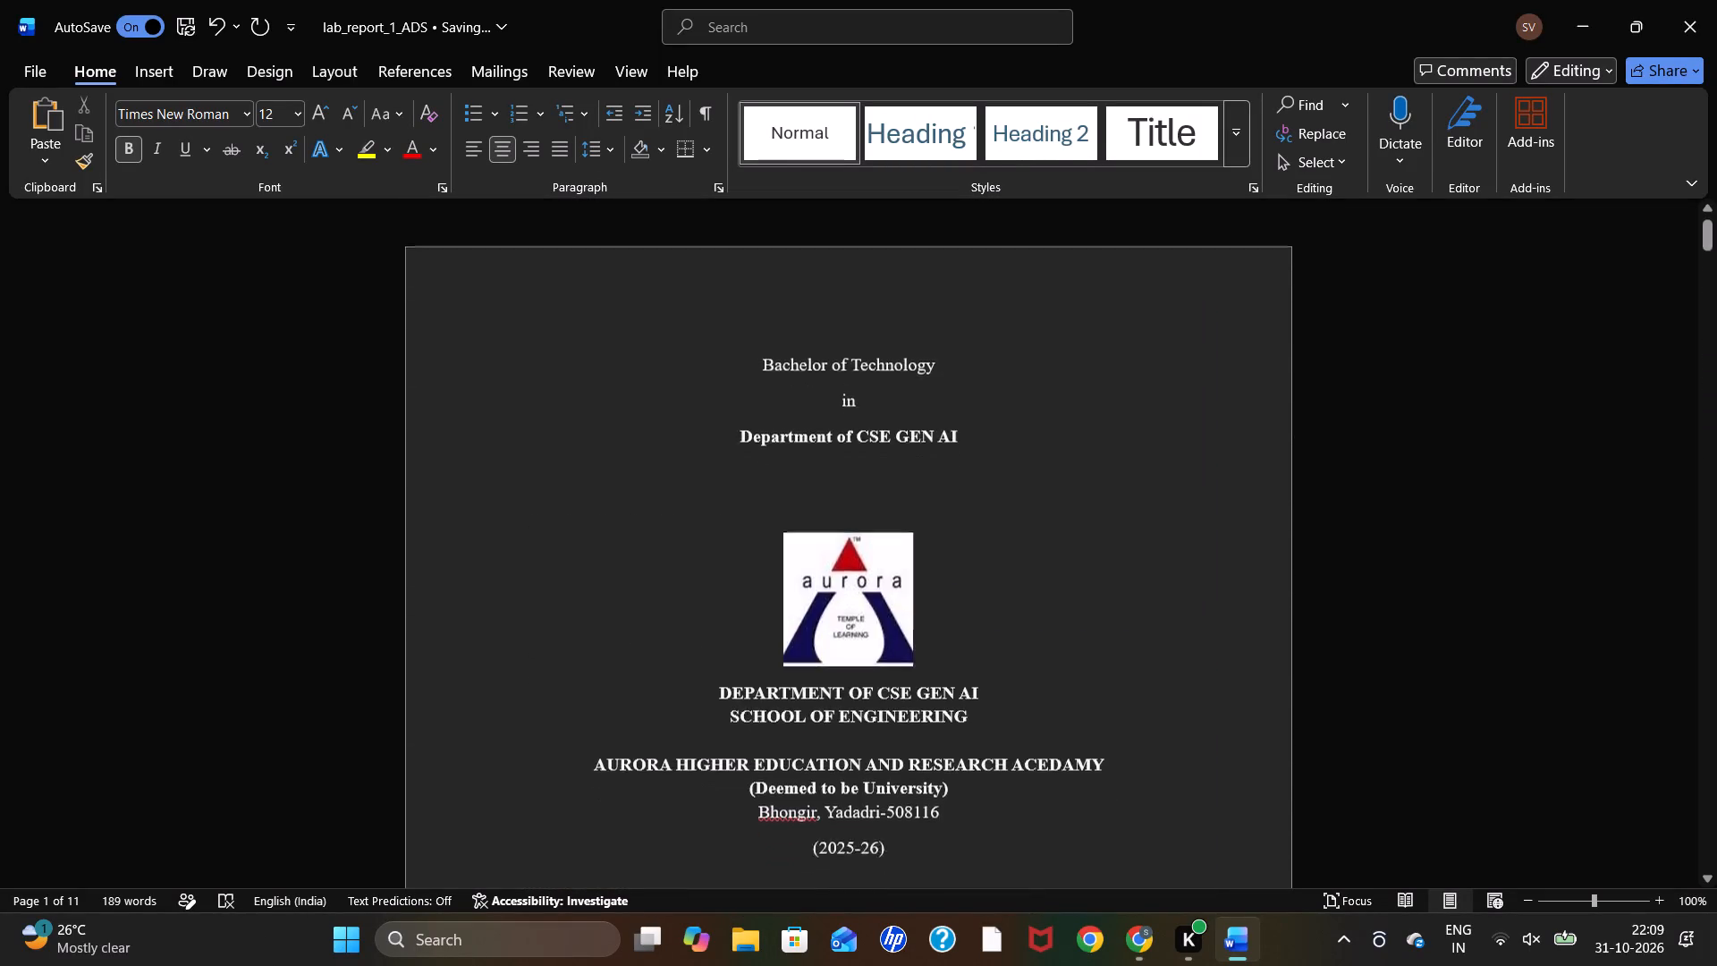
{"action": "scroll", "coordinate": [958, 755], "scroll_direction": "down", "scroll_amount": 19}
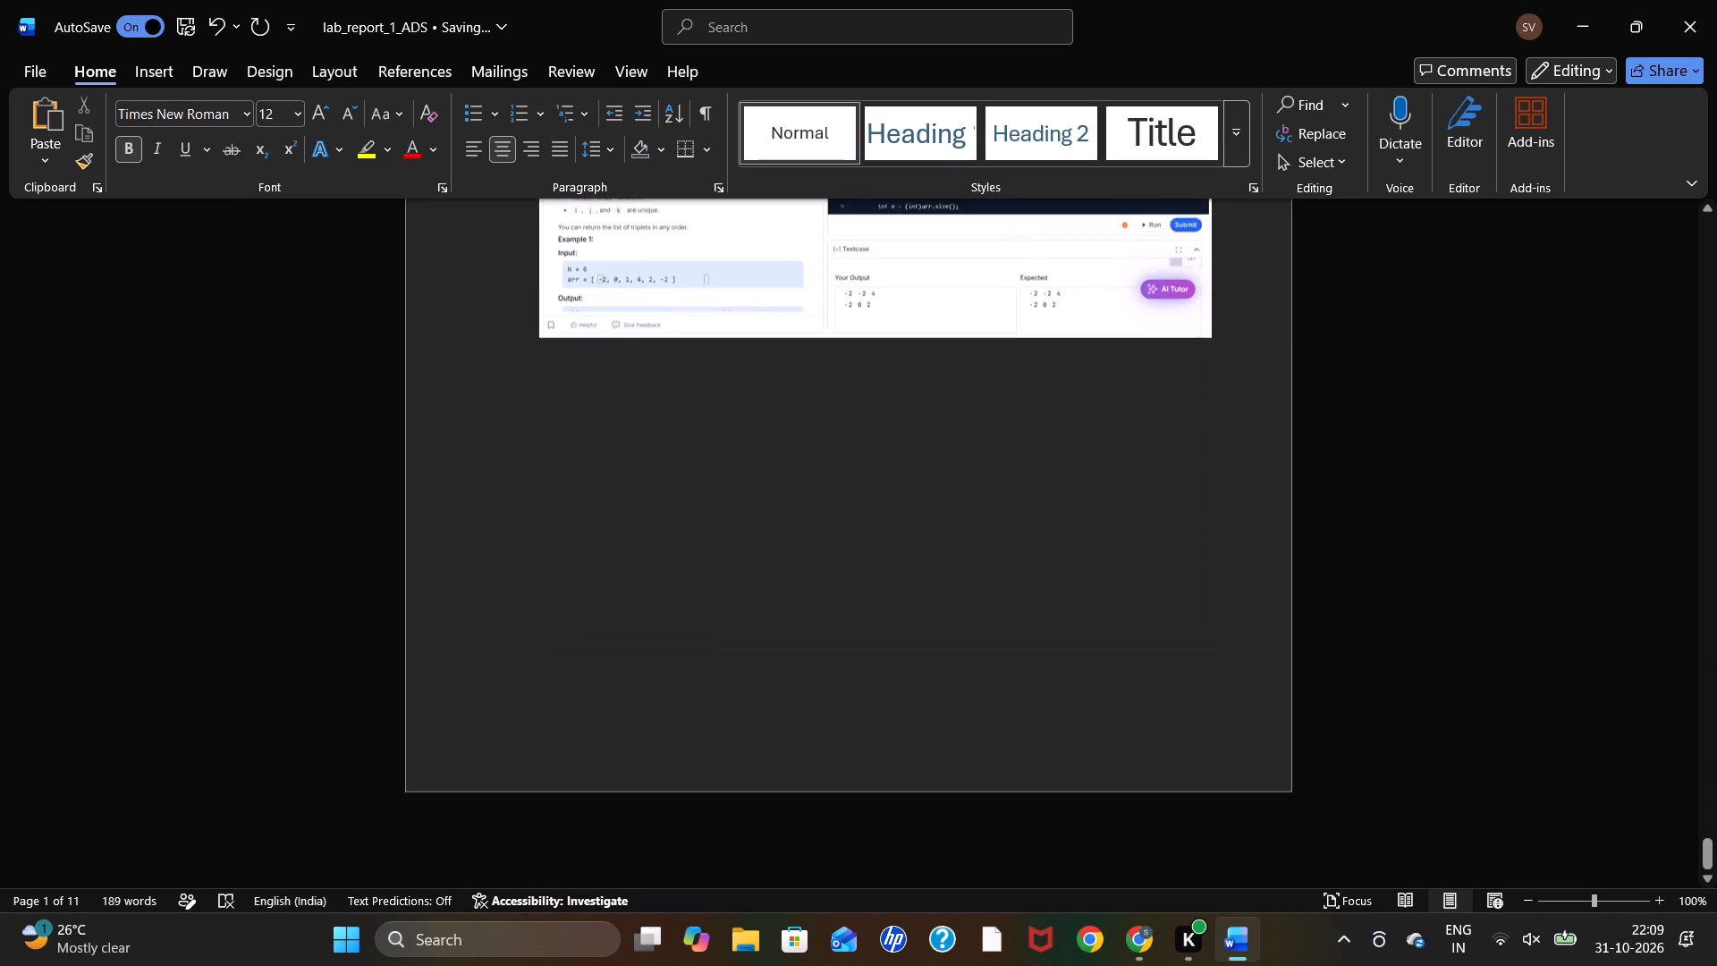
{"action": "scroll", "coordinate": [958, 755], "scroll_direction": "up", "scroll_amount": 2}
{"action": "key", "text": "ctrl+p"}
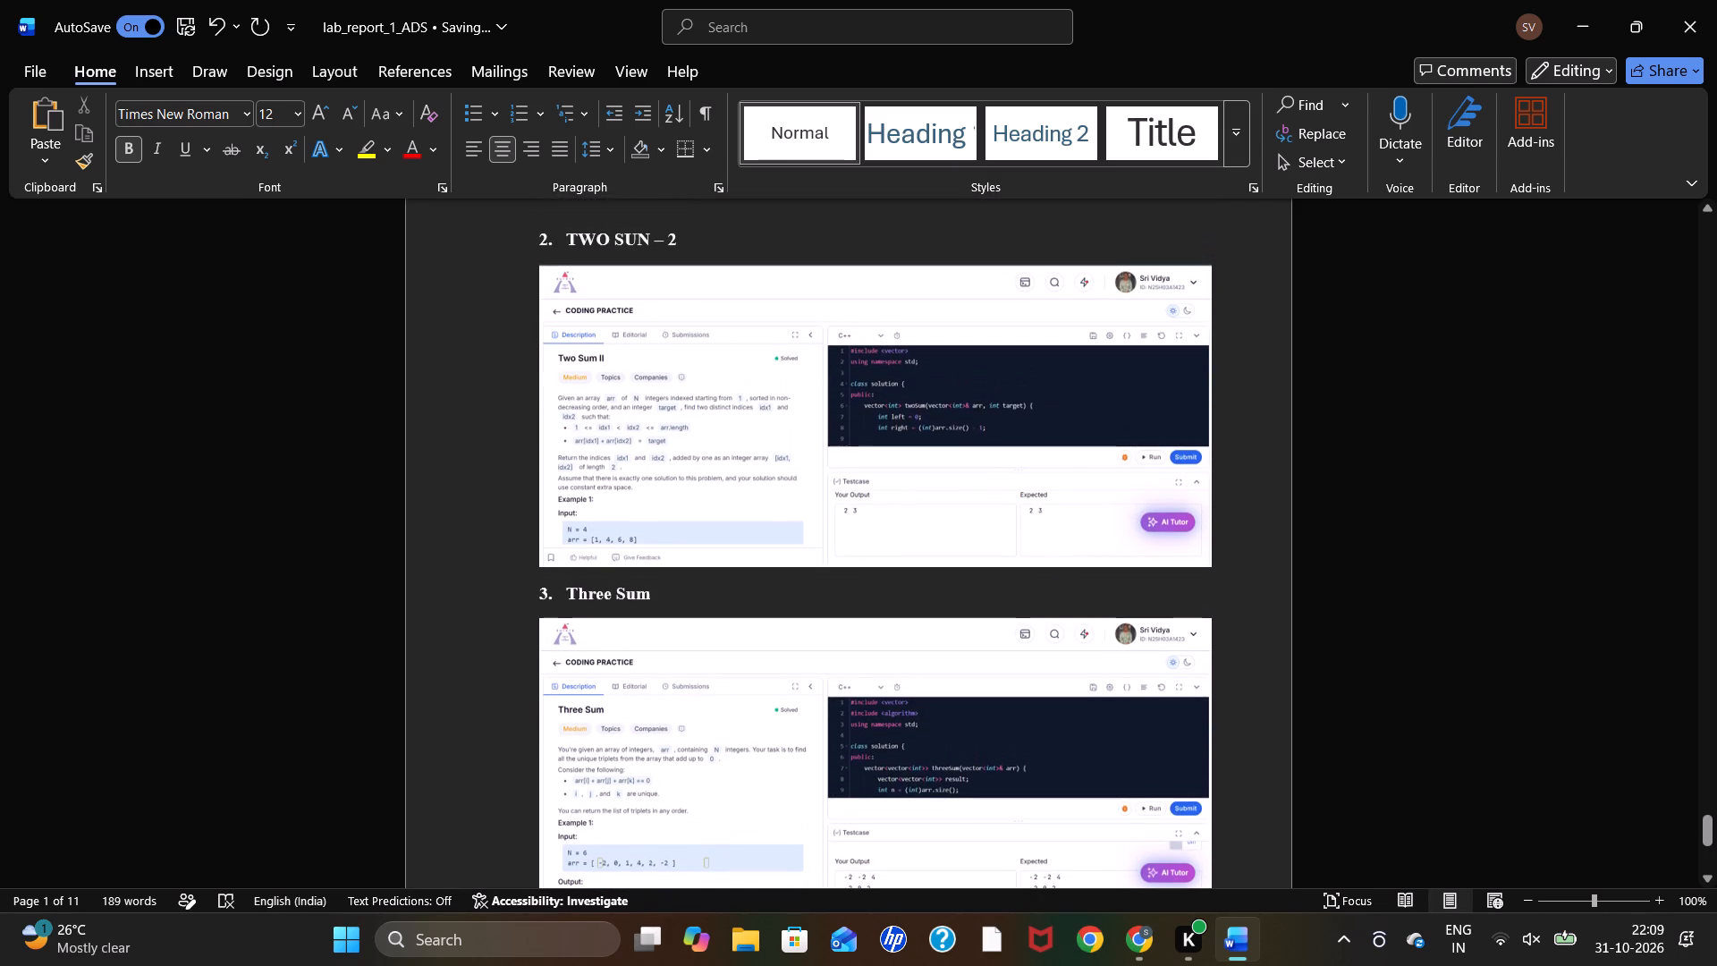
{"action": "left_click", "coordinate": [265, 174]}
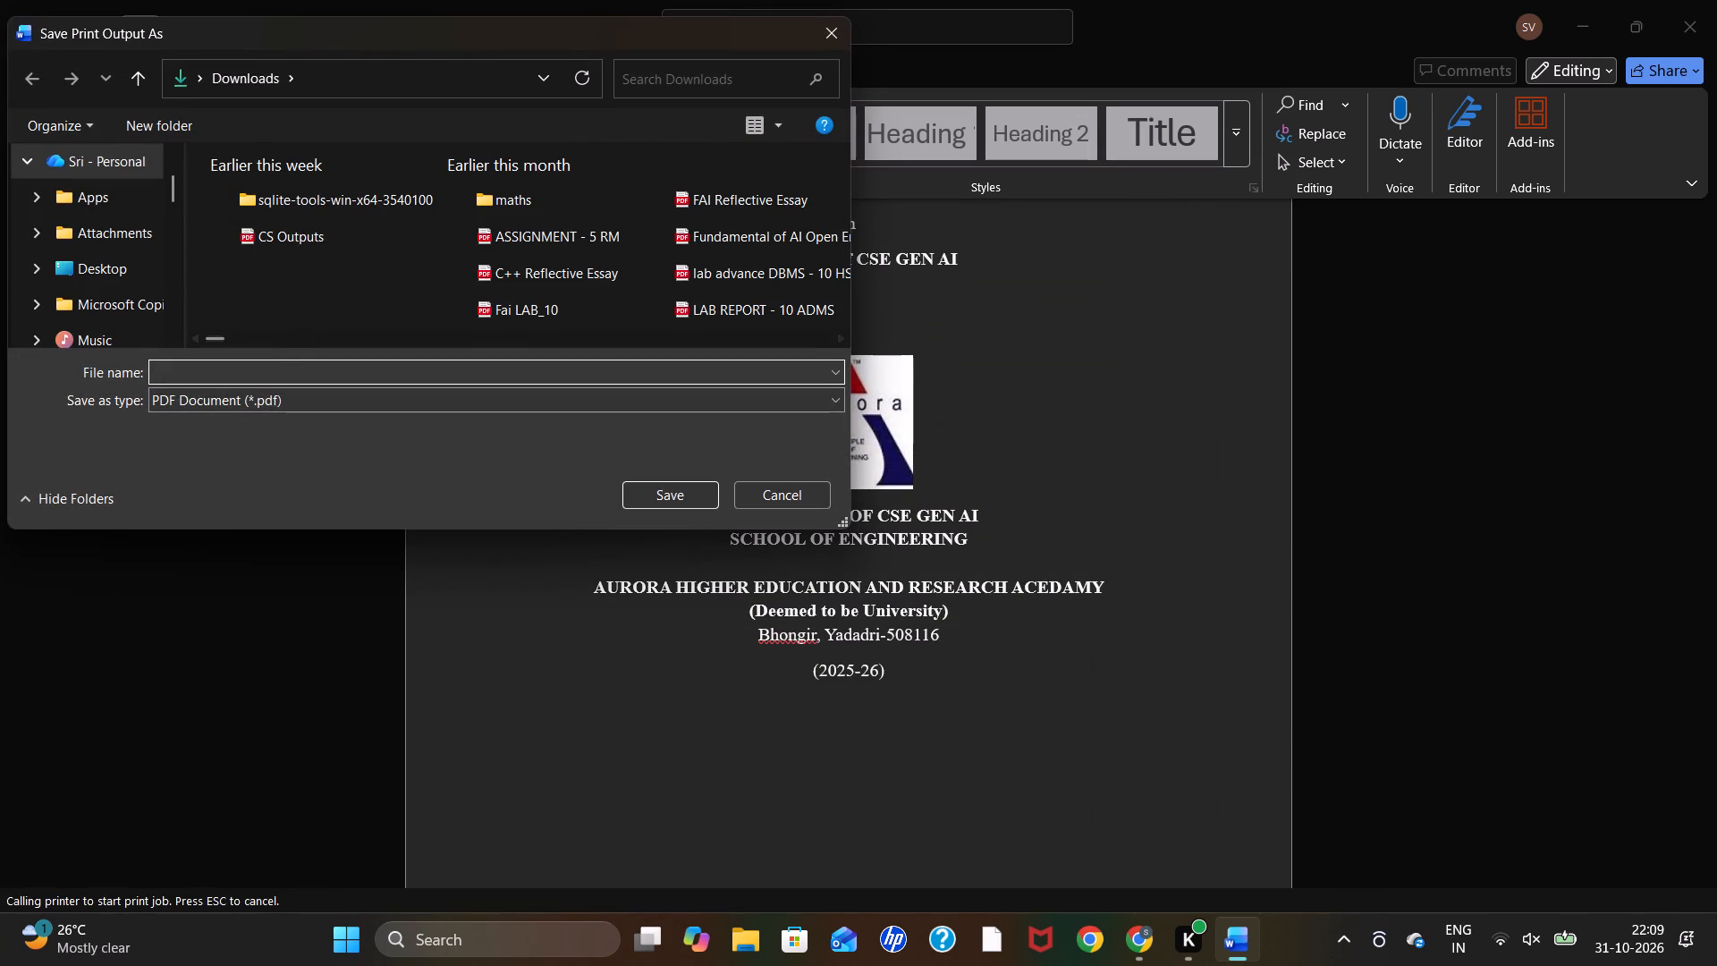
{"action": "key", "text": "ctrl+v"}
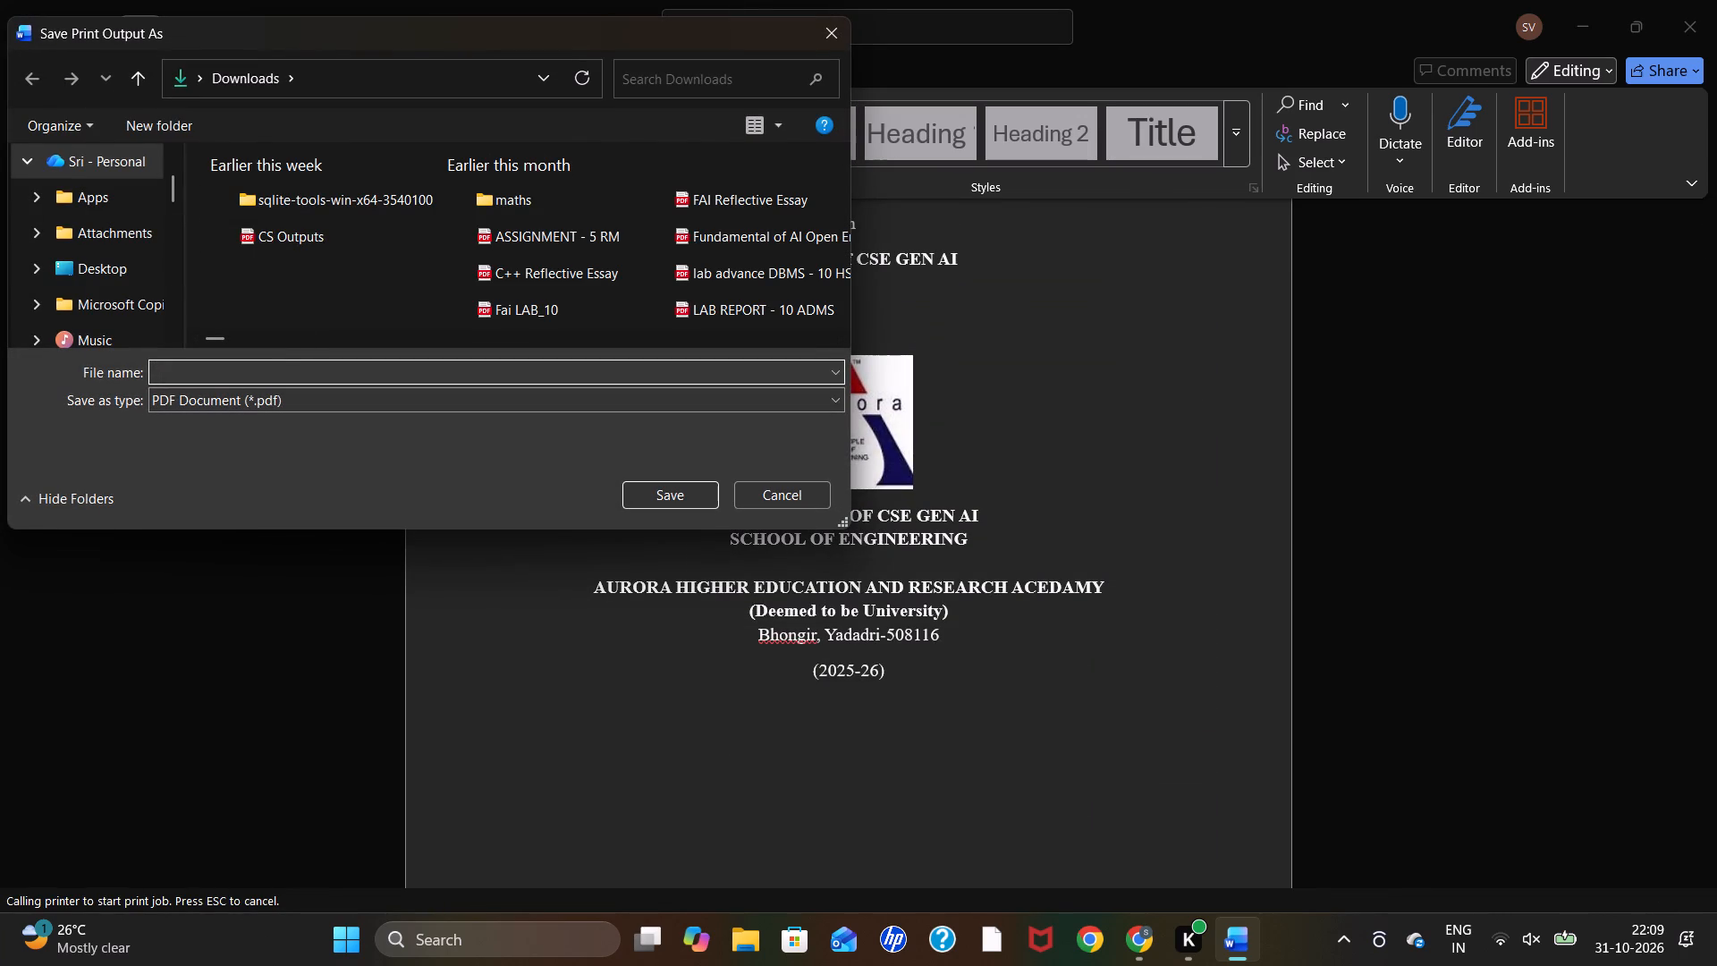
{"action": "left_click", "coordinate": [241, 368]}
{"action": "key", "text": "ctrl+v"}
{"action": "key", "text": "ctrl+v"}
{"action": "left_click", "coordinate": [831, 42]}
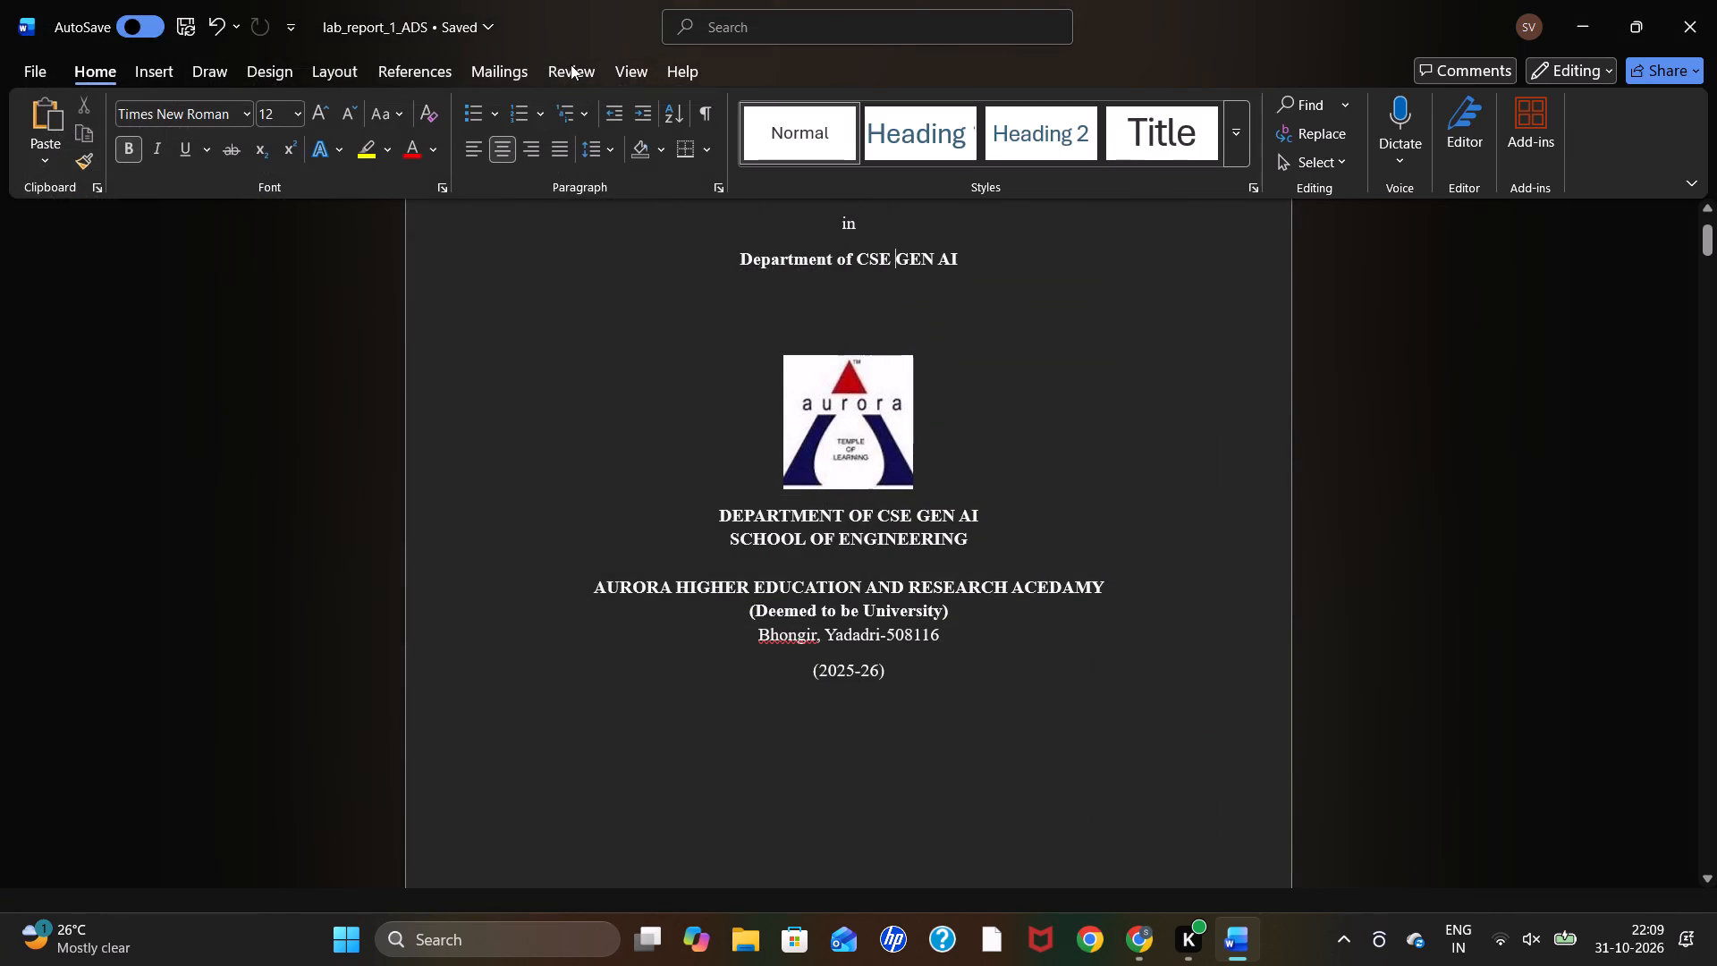
Copy the document's file name, lab_report_1_ADS, again without changing it.
{"action": "left_click", "coordinate": [444, 15]}
{"action": "left_click", "coordinate": [415, 118]}
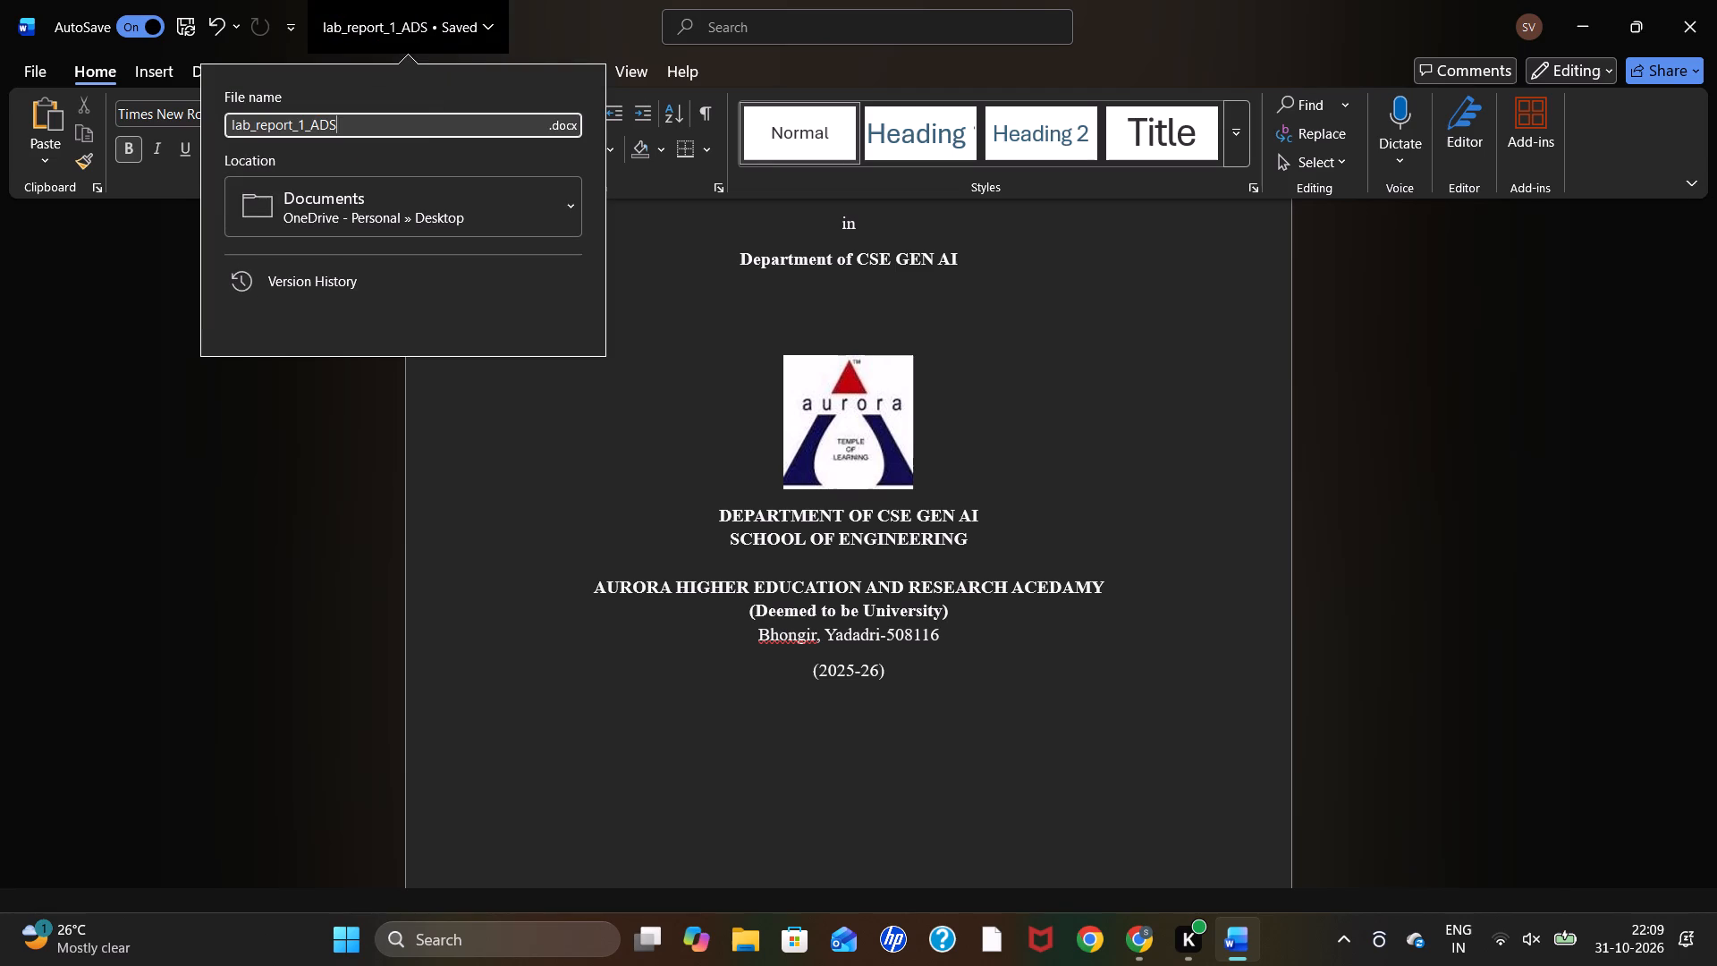
{"action": "left_click_drag", "start_coordinate": [415, 118], "coordinate": [335, 119]}
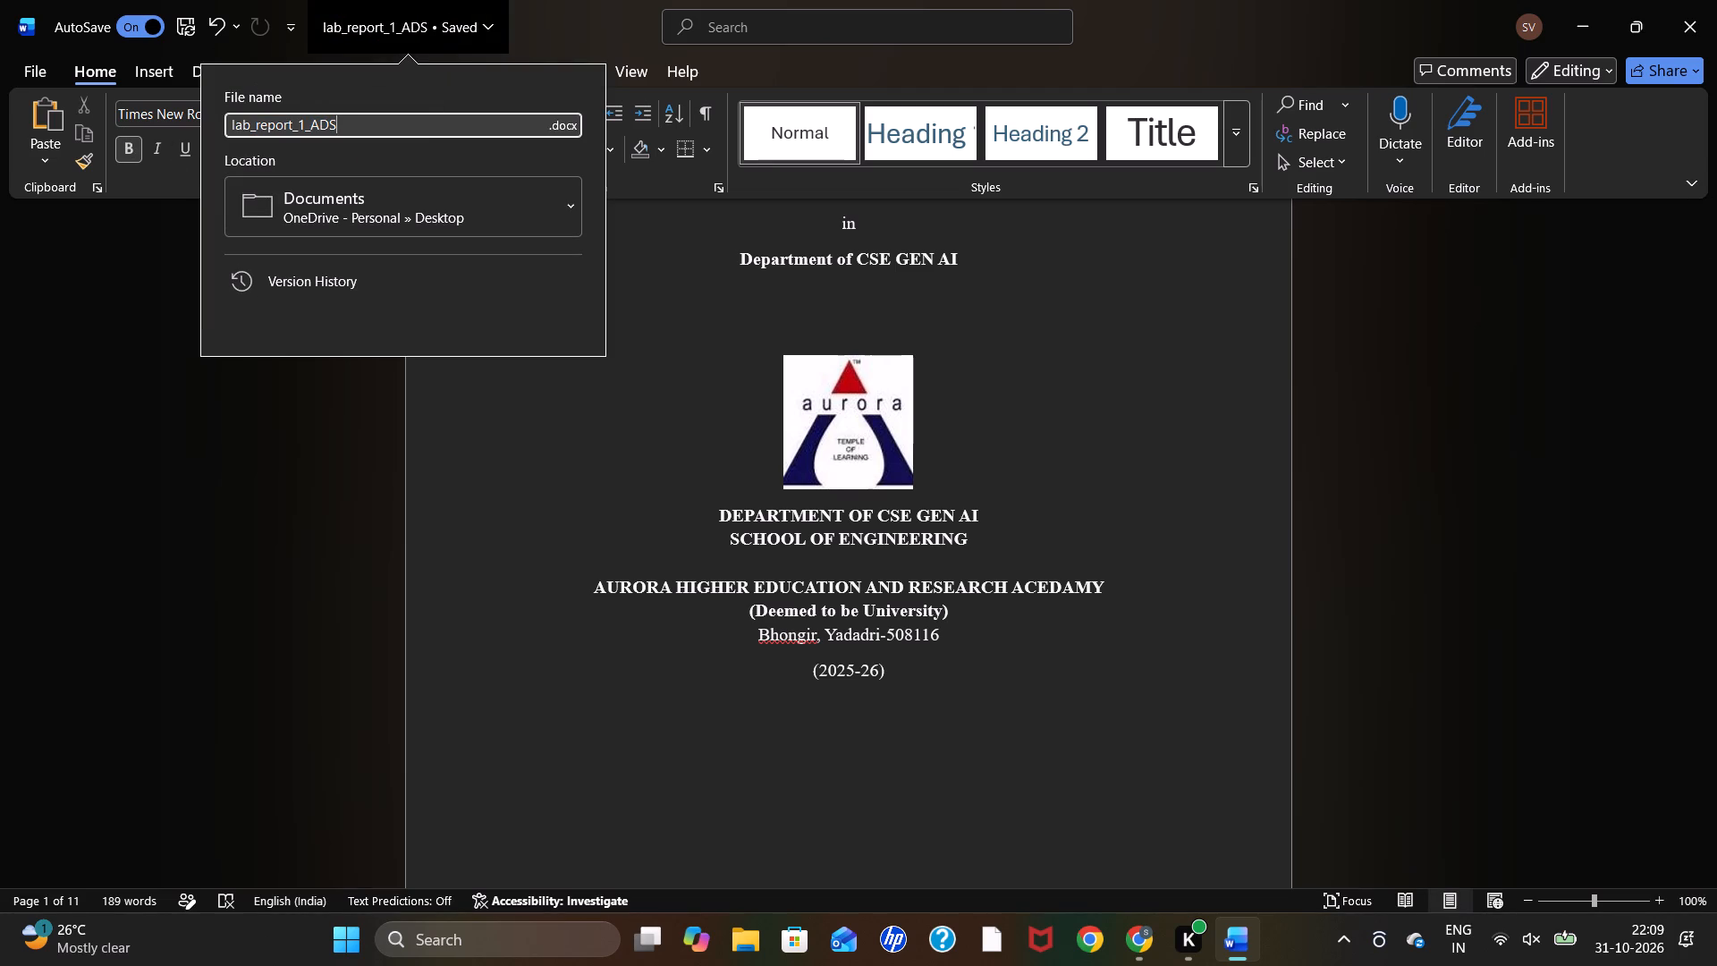
{"action": "left_click", "coordinate": [335, 119]}
{"action": "left_click", "coordinate": [335, 119]}
{"action": "left_click_drag", "start_coordinate": [345, 120], "coordinate": [130, 121]}
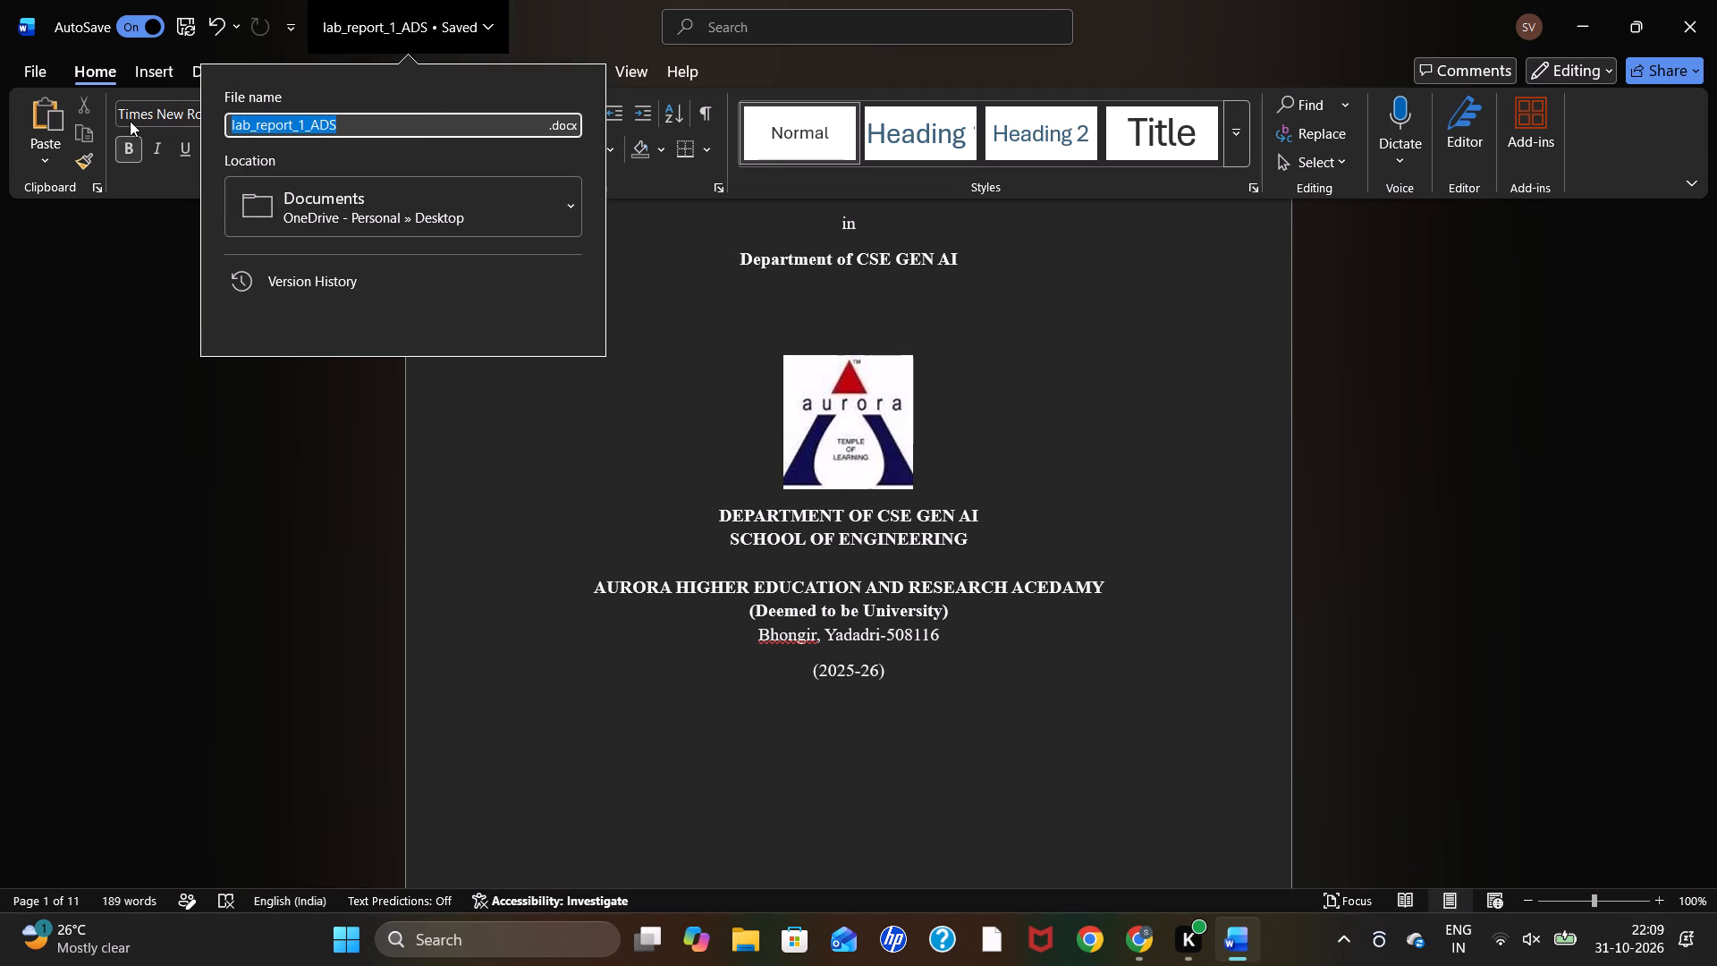
{"action": "key", "text": "ctrl+c"}
{"action": "left_click", "coordinate": [185, 470]}
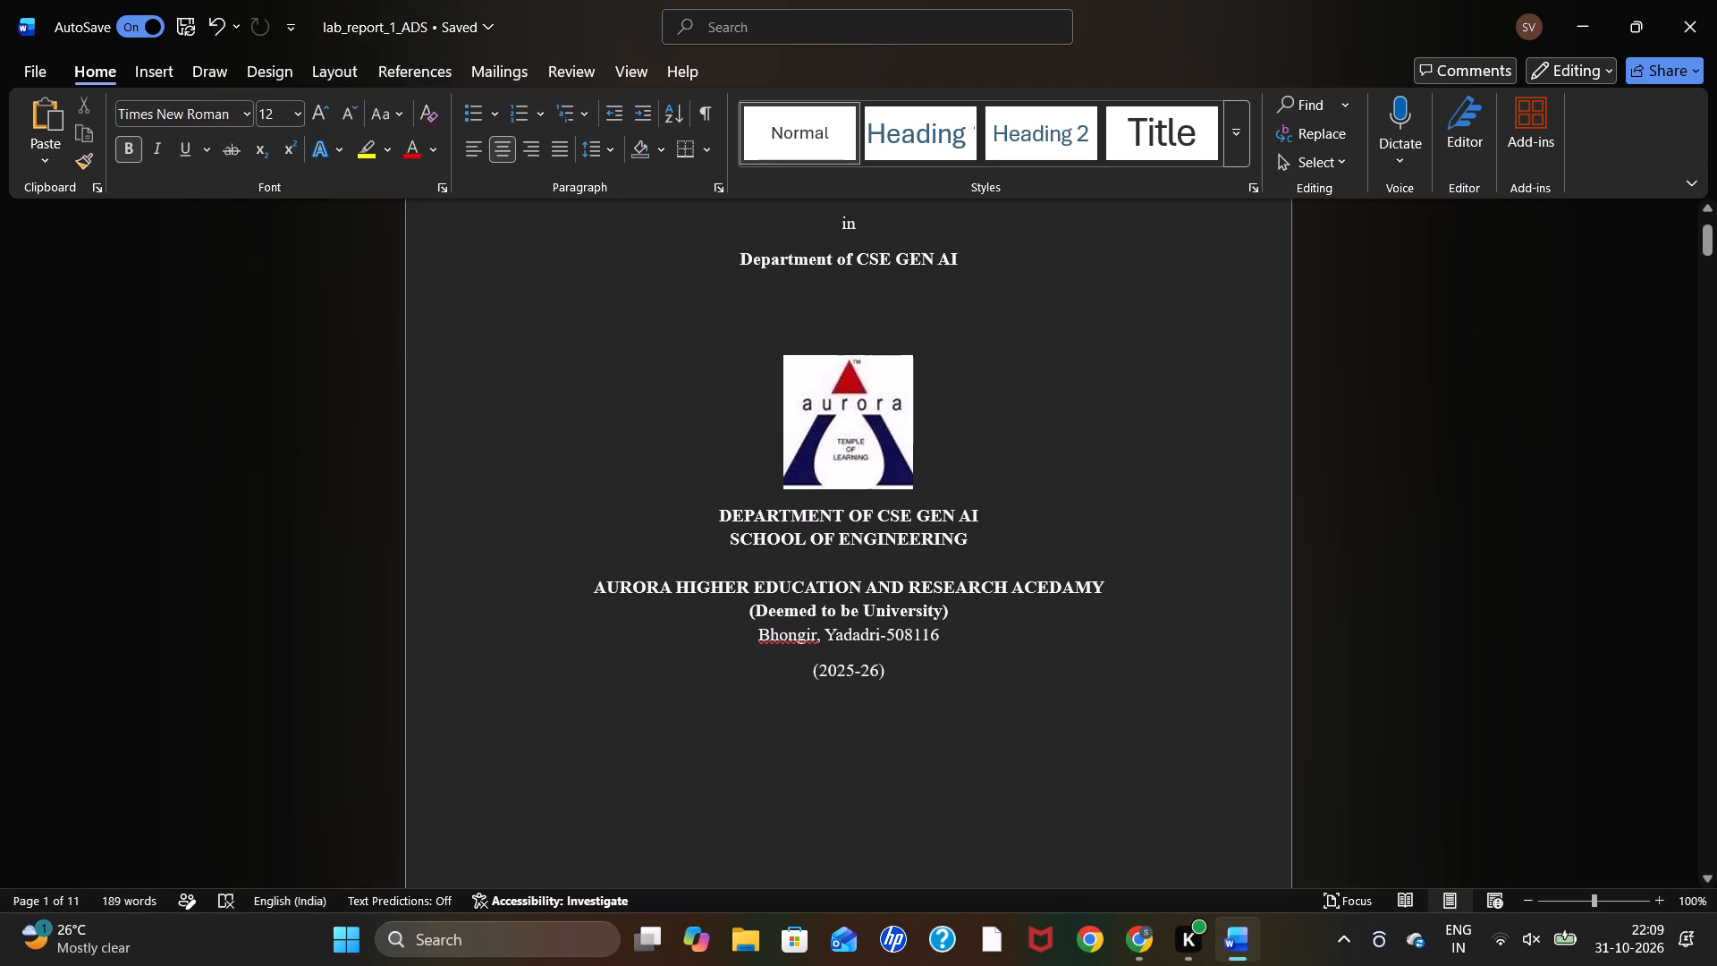
Print the report to a PDF file named lab_report_1_ADS in the Downloads folder.
{"action": "key", "text": "ctrl+p"}
{"action": "left_click", "coordinate": [303, 157]}
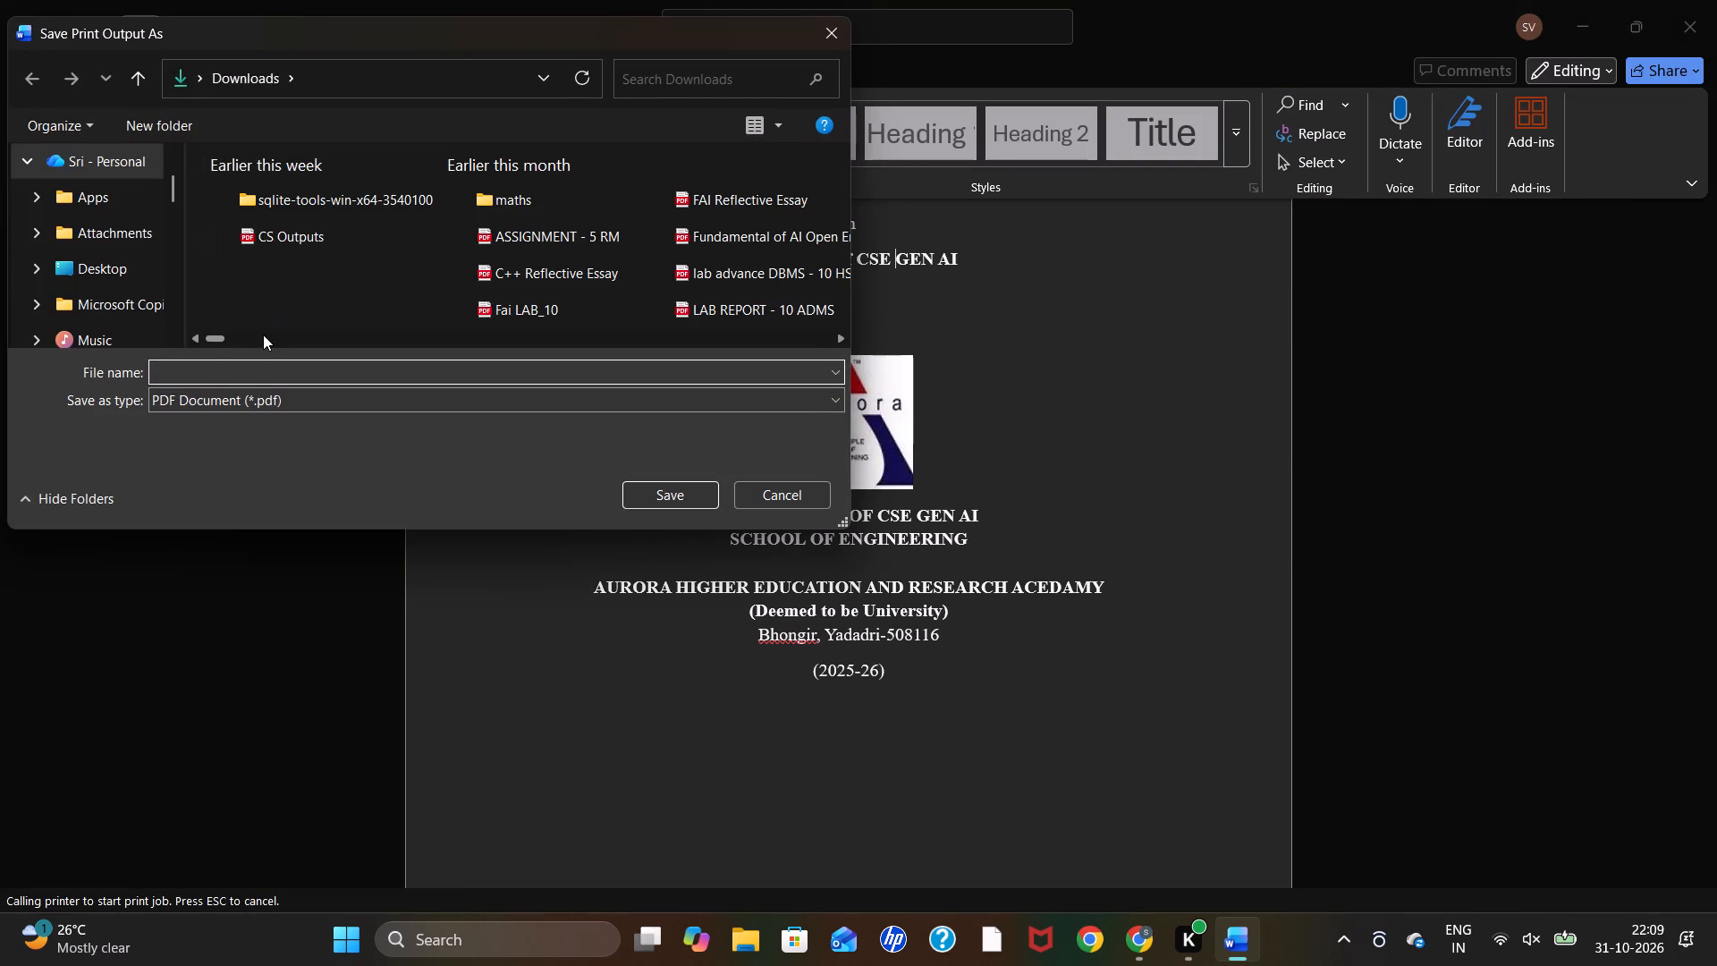
{"action": "key", "text": "ctrl+v"}
{"action": "left_click", "coordinate": [687, 496]}
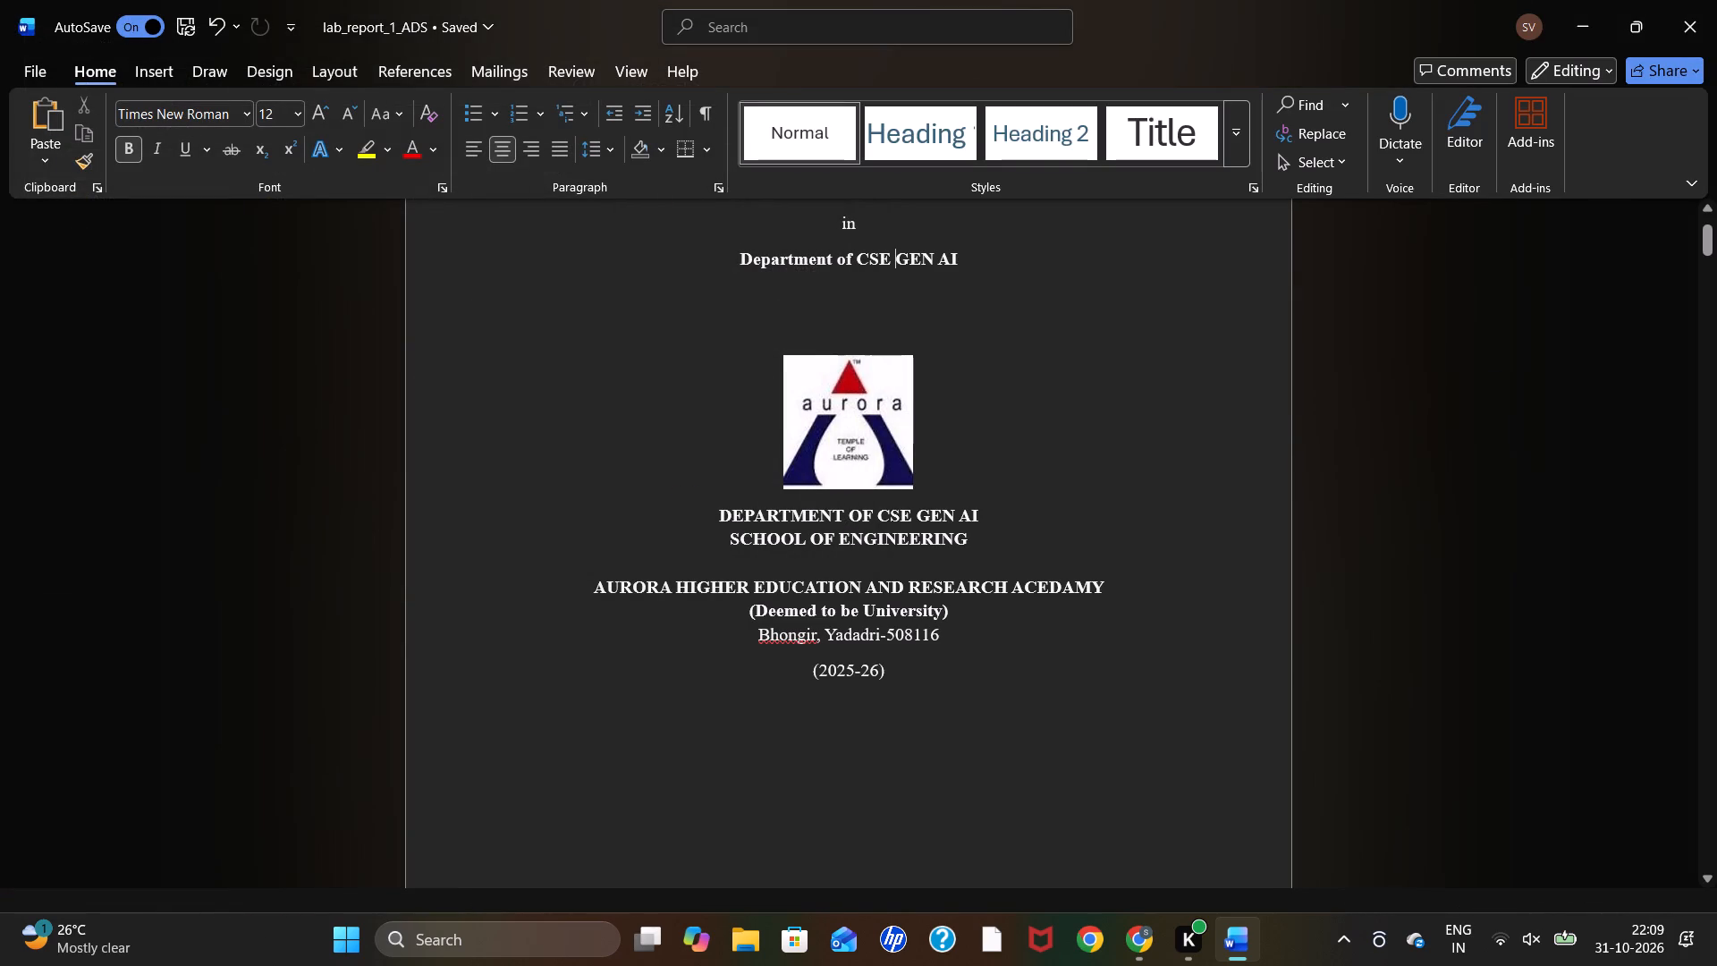
Open the saved lab_report_1_ADS PDF from the recent files in File Explorer.
{"action": "scroll", "coordinate": [1032, 733], "scroll_direction": "down", "scroll_amount": 3}
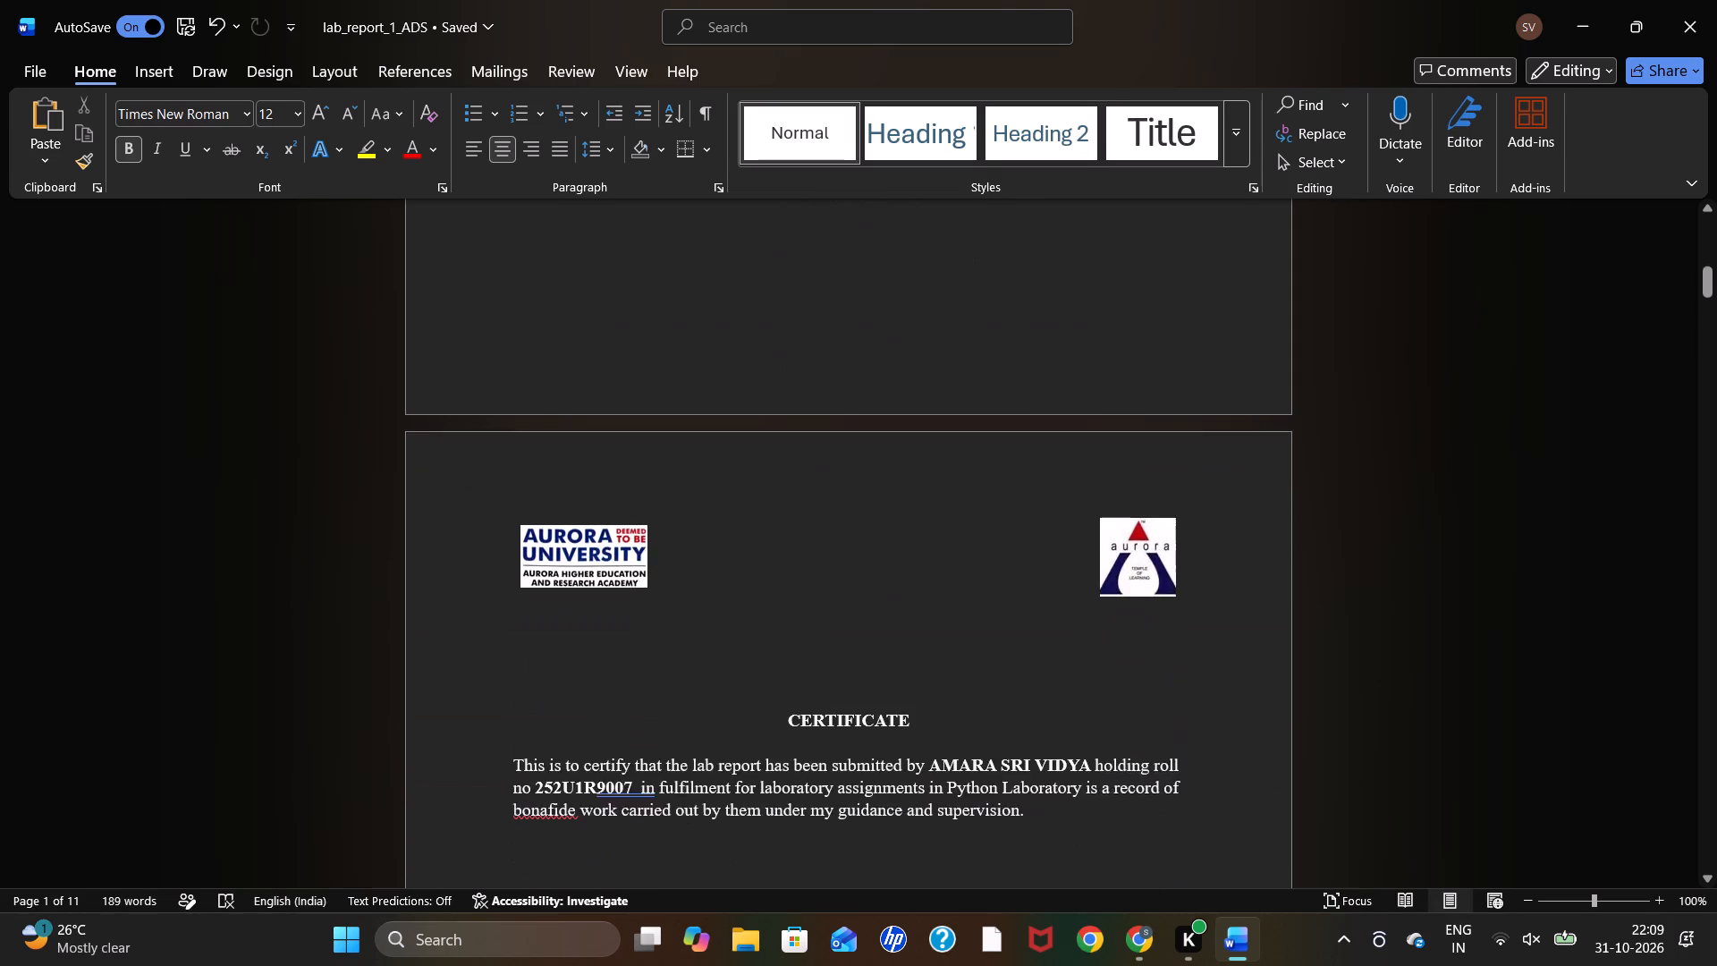
{"action": "scroll", "coordinate": [1032, 733], "scroll_direction": "down", "scroll_amount": 3}
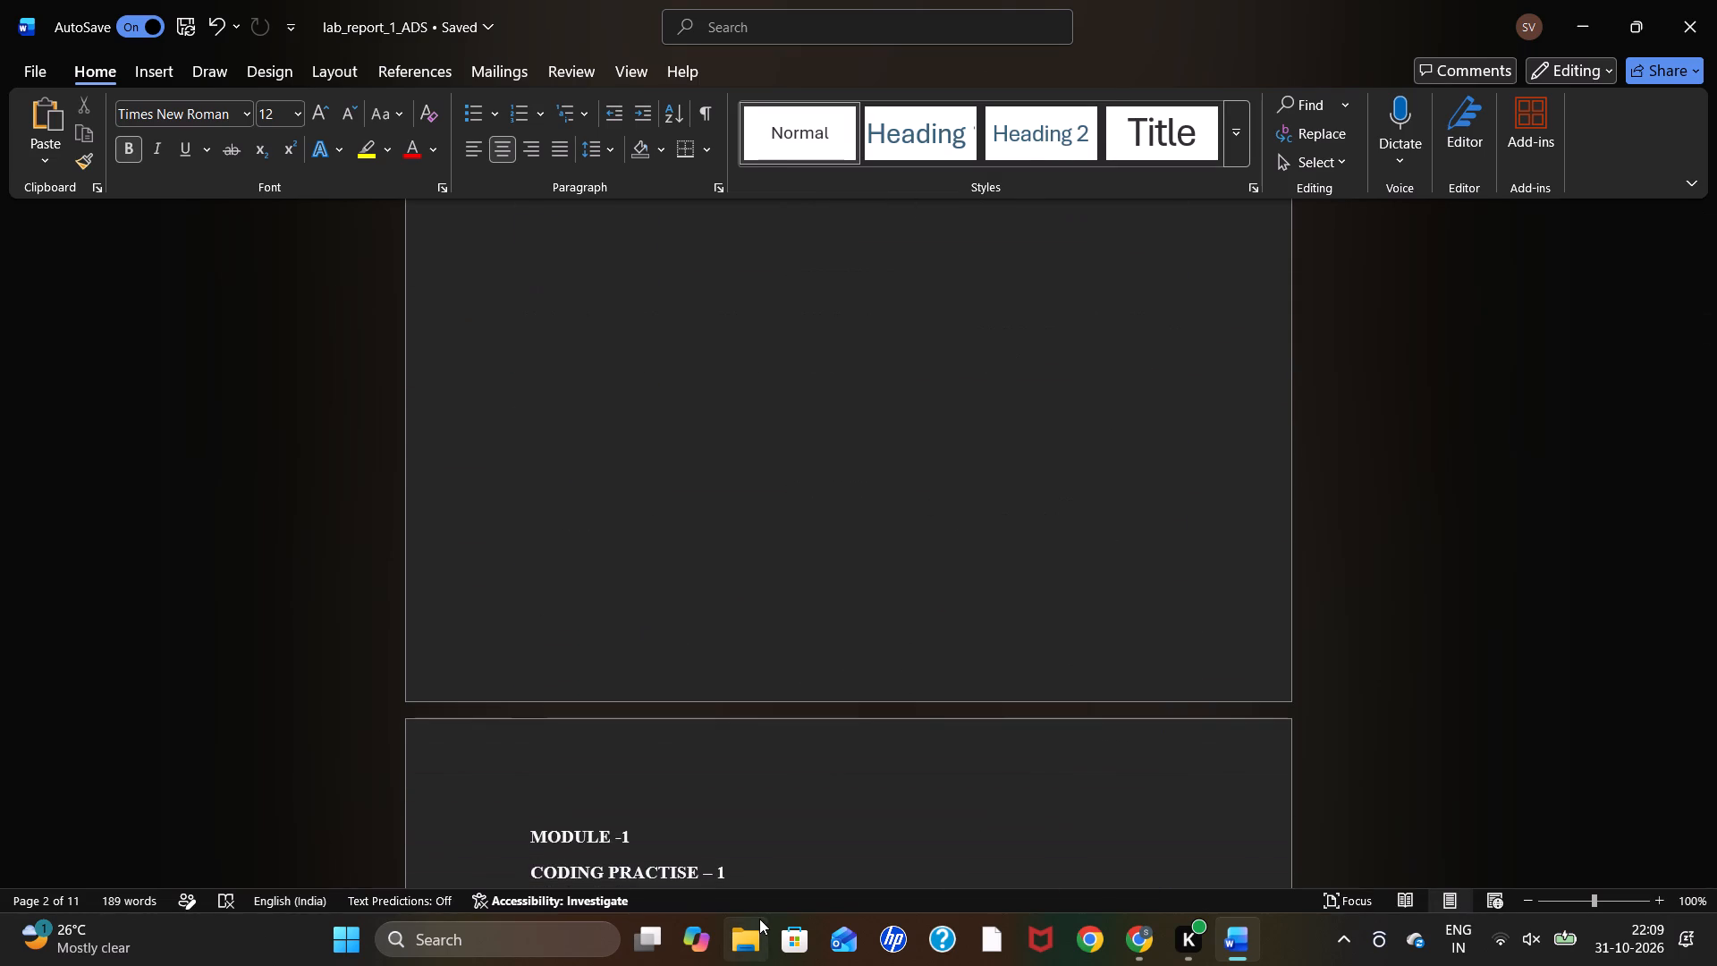
{"action": "left_click", "coordinate": [759, 919]}
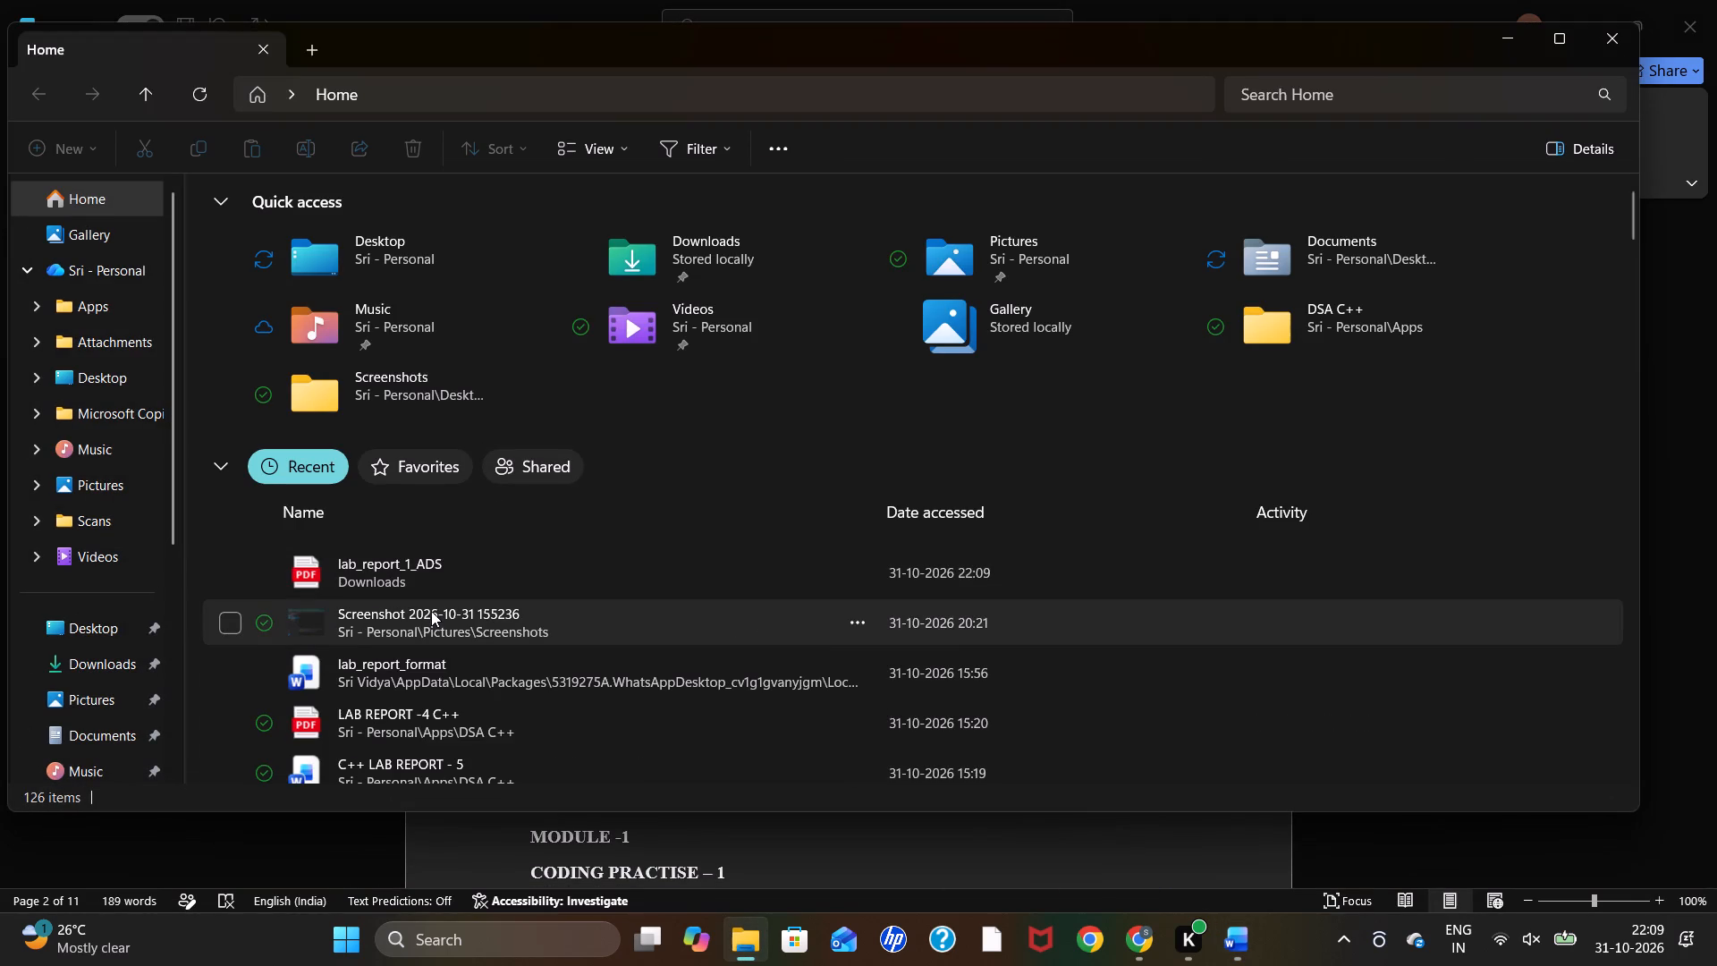
{"action": "double_click", "coordinate": [431, 582]}
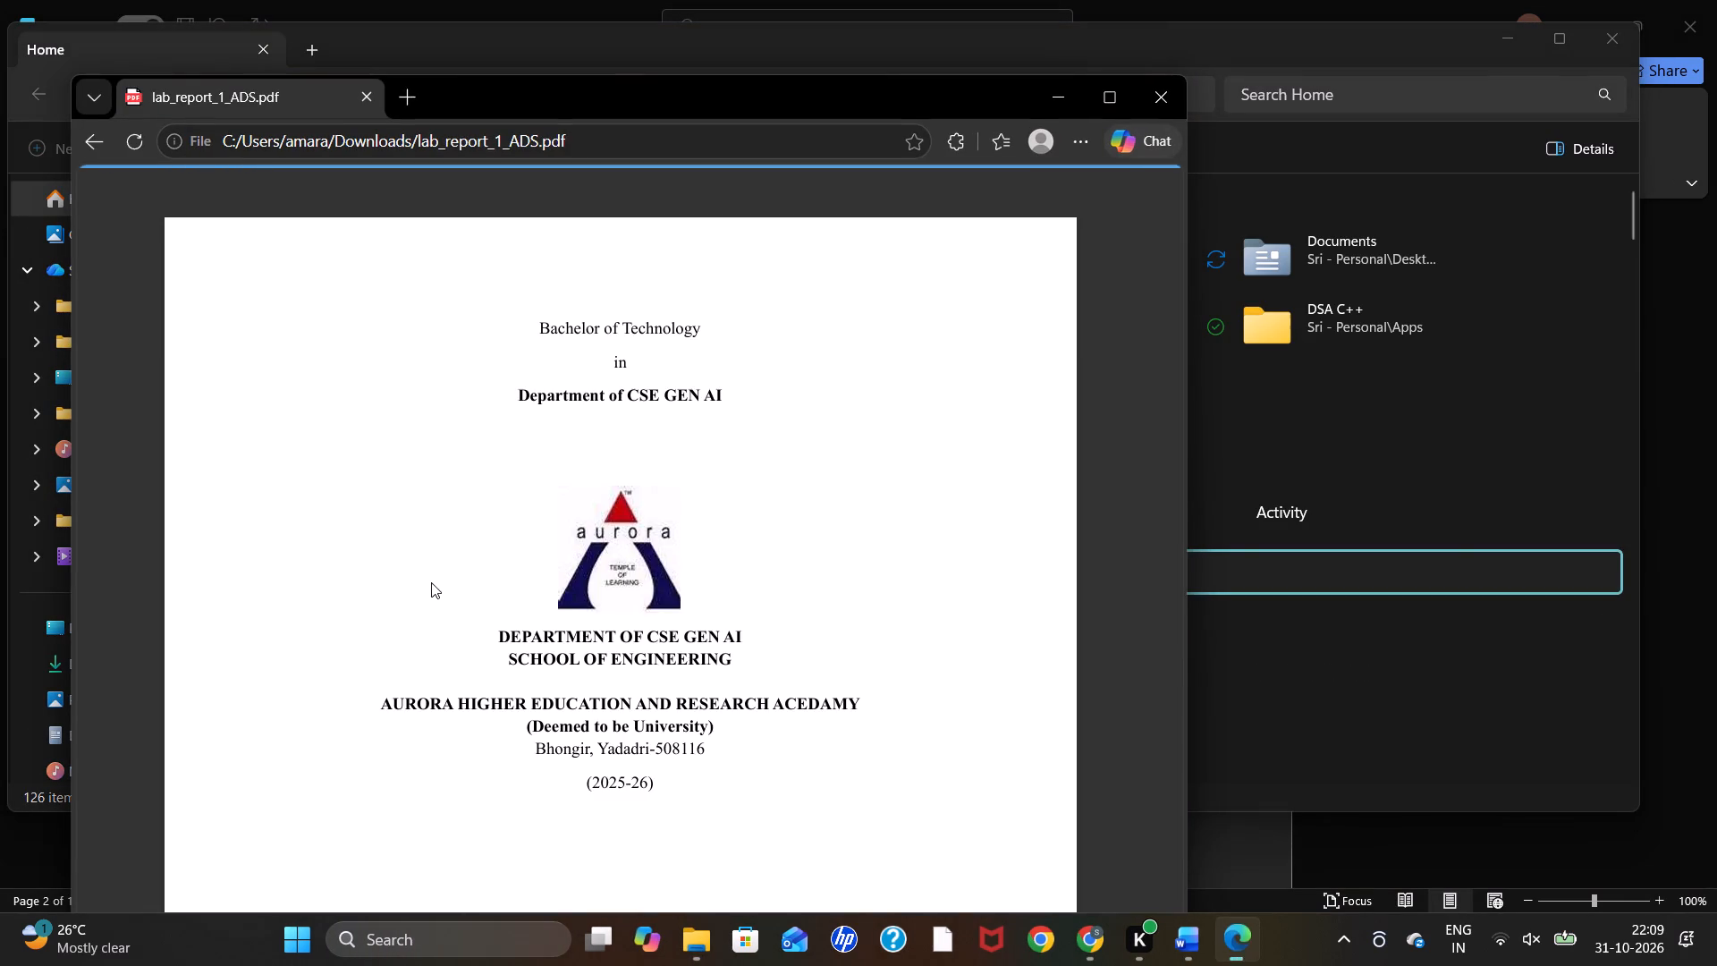
Review the exported PDF from the cover page through Coding Practise 1 to 6, ending at Three Sum, and close it.
{"action": "scroll", "coordinate": [686, 594], "scroll_direction": "down", "scroll_amount": 8}
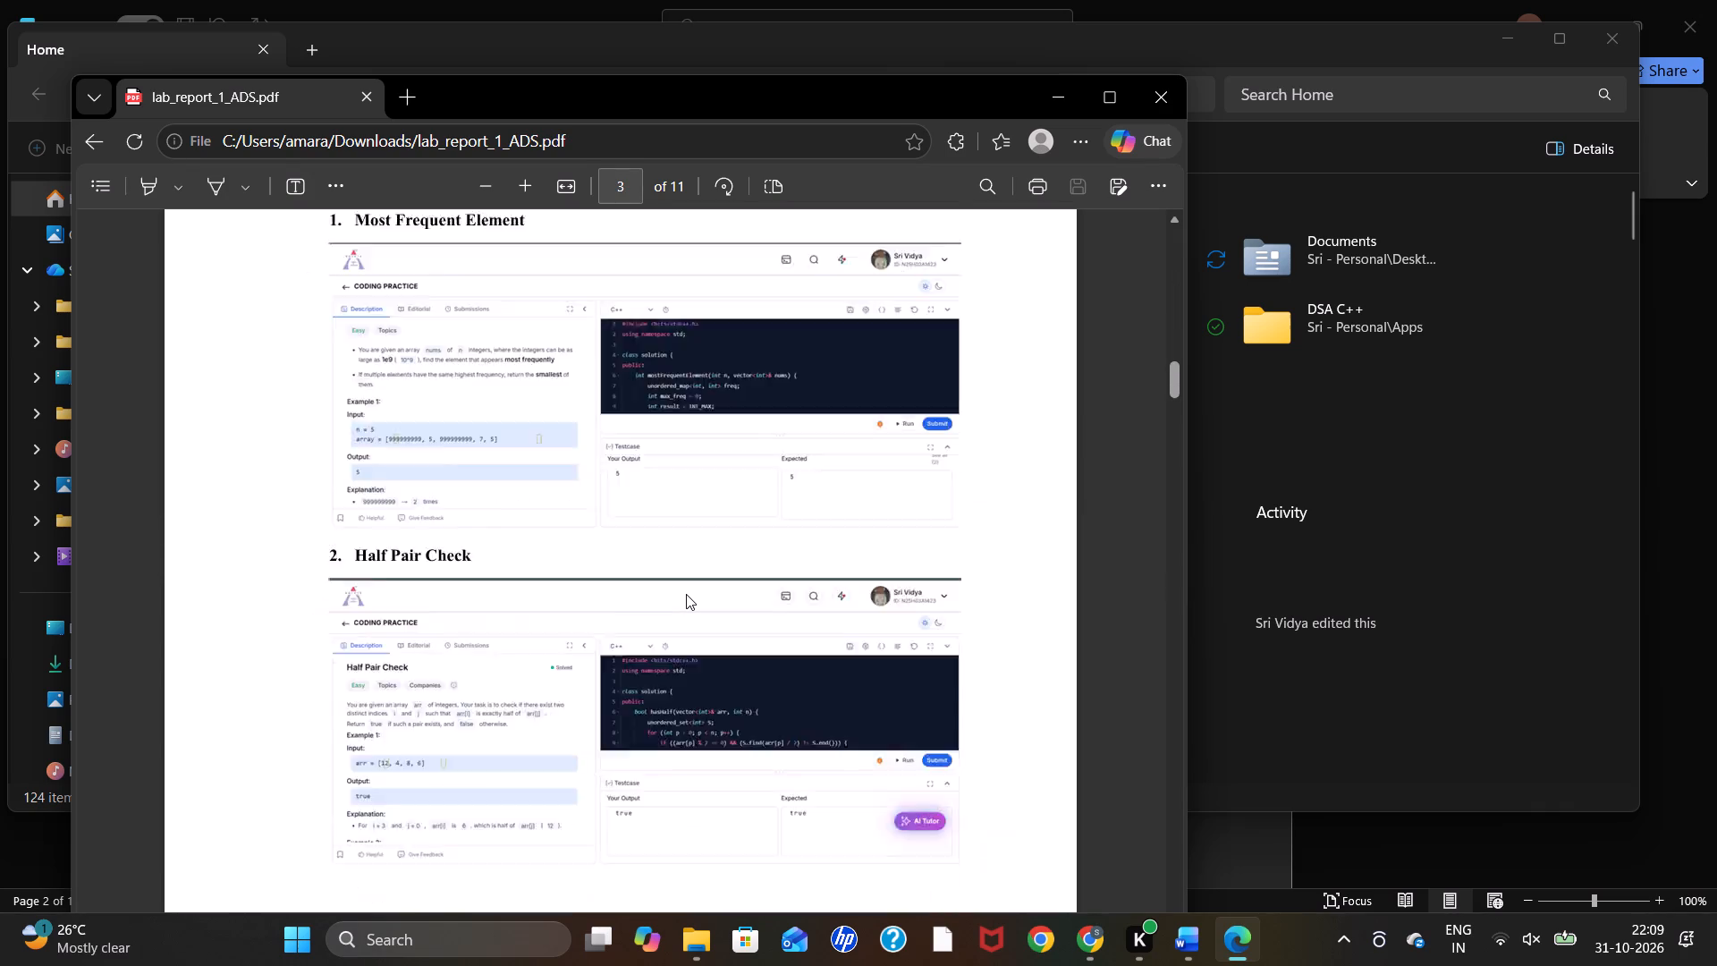
{"action": "scroll", "coordinate": [686, 594], "scroll_direction": "up", "scroll_amount": 4}
{"action": "scroll", "coordinate": [686, 594], "scroll_direction": "down", "scroll_amount": 1}
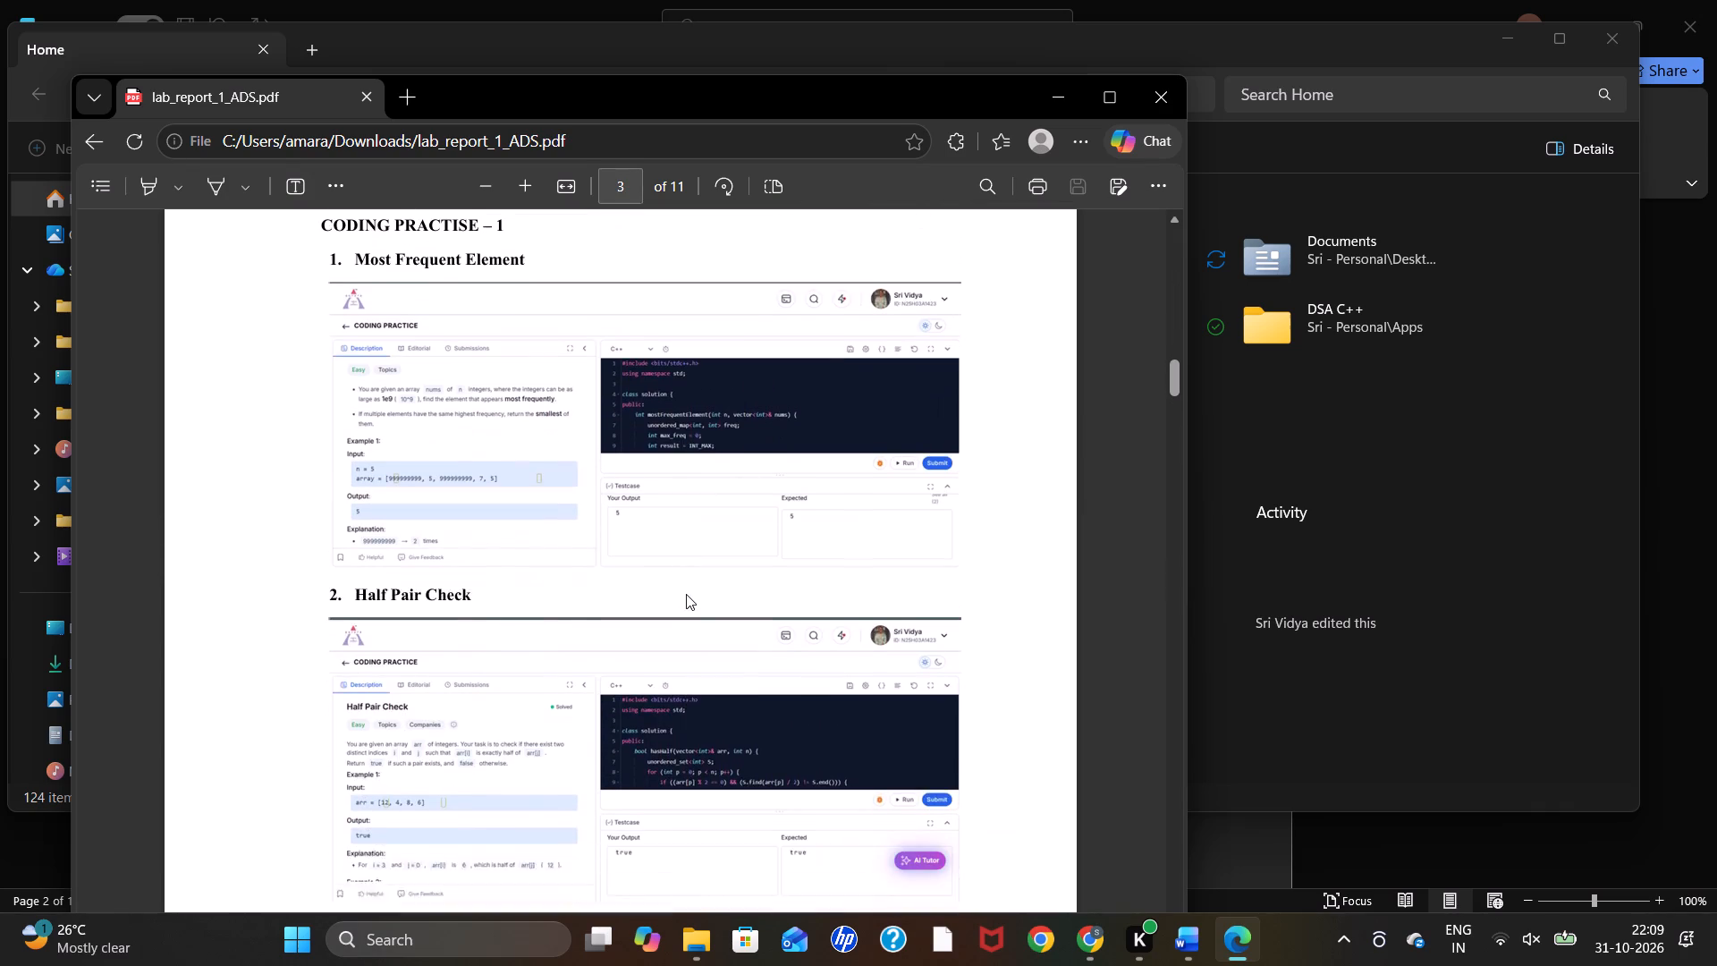
{"action": "scroll", "coordinate": [686, 594], "scroll_direction": "down", "scroll_amount": 6}
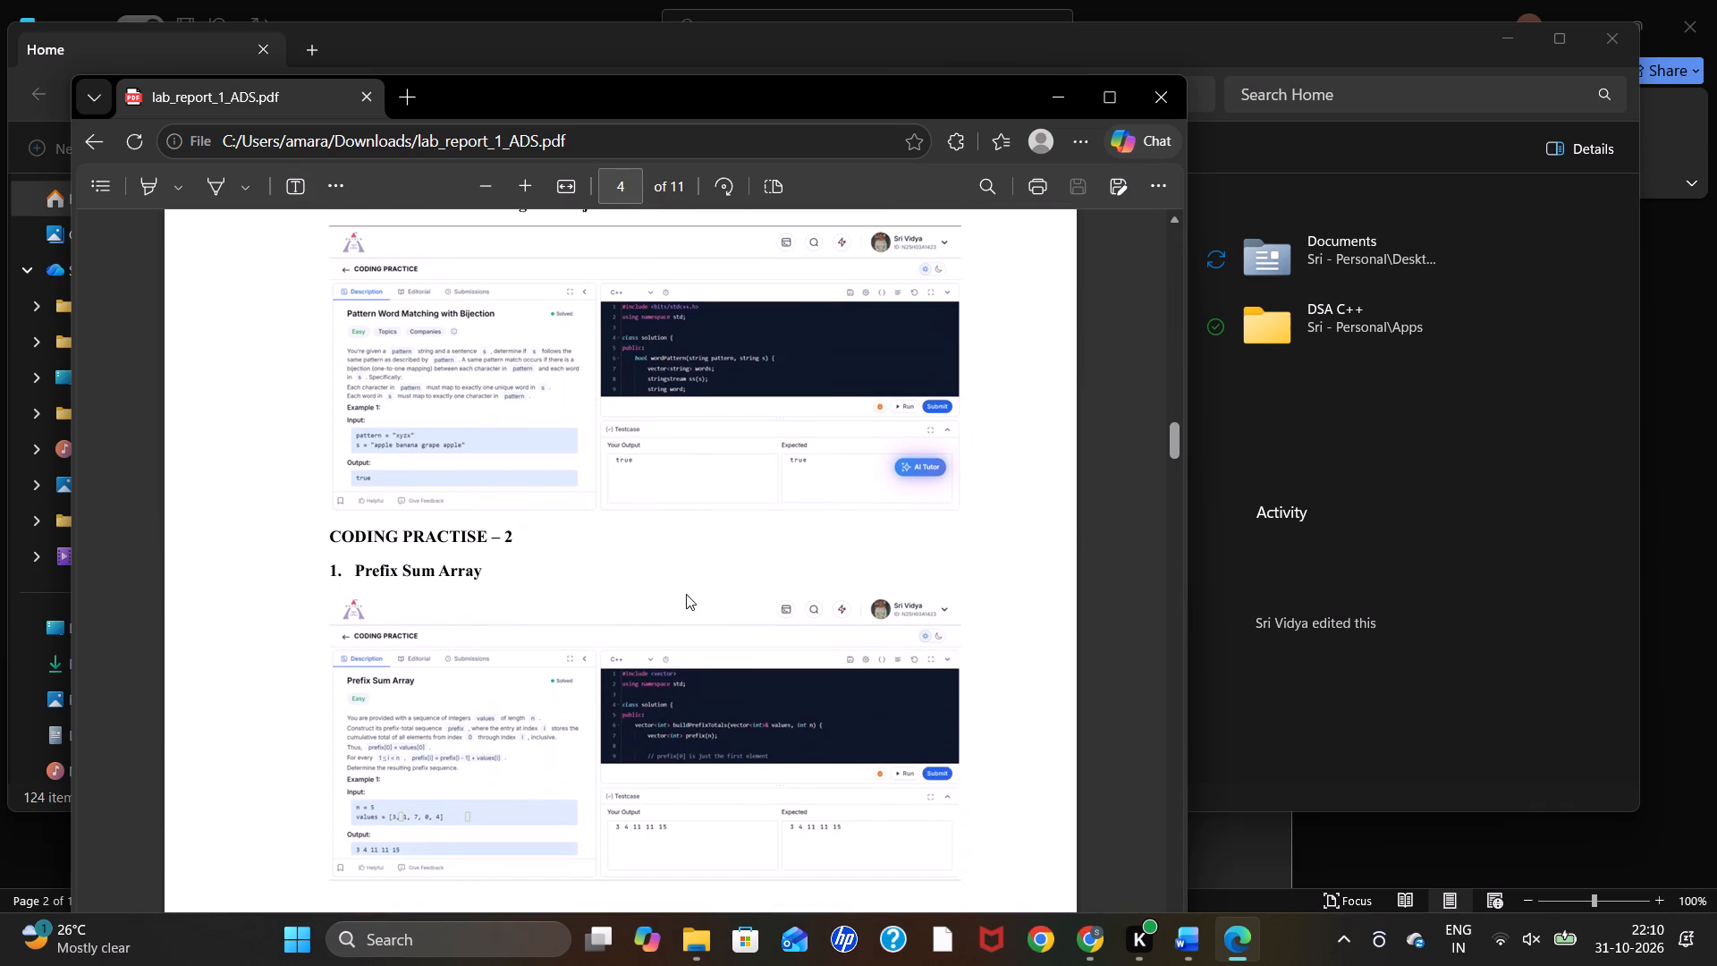
{"action": "scroll", "coordinate": [654, 708], "scroll_direction": "down", "scroll_amount": 7}
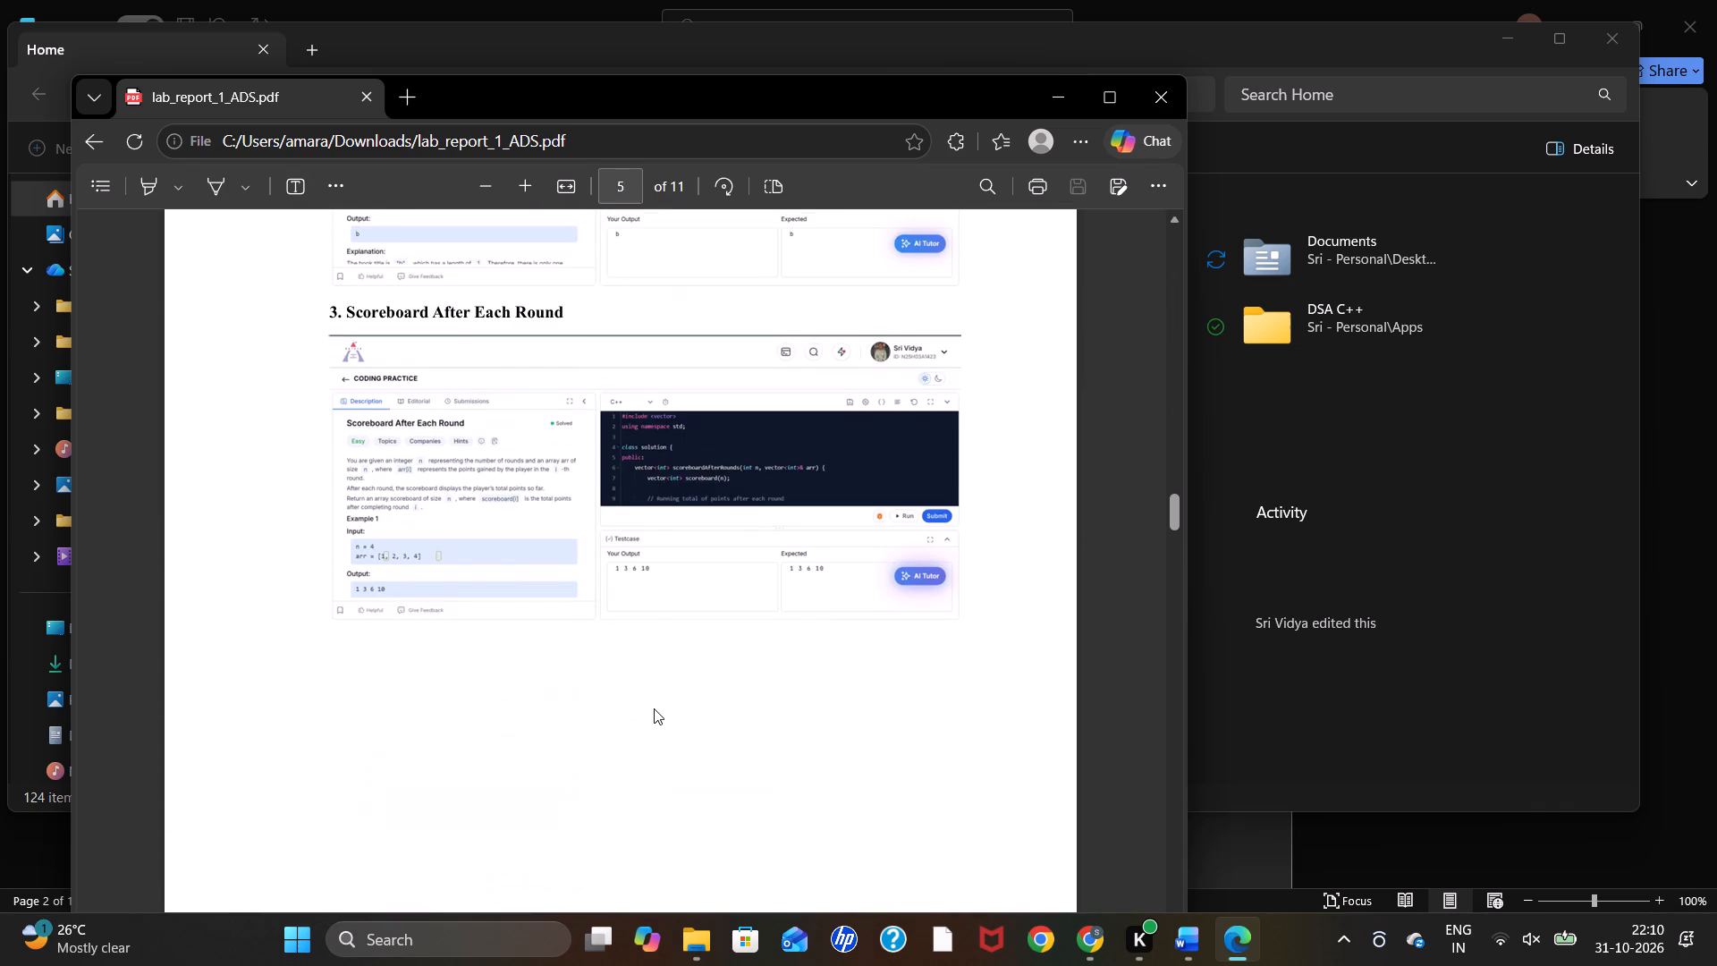
{"action": "scroll", "coordinate": [654, 708], "scroll_direction": "down", "scroll_amount": 5}
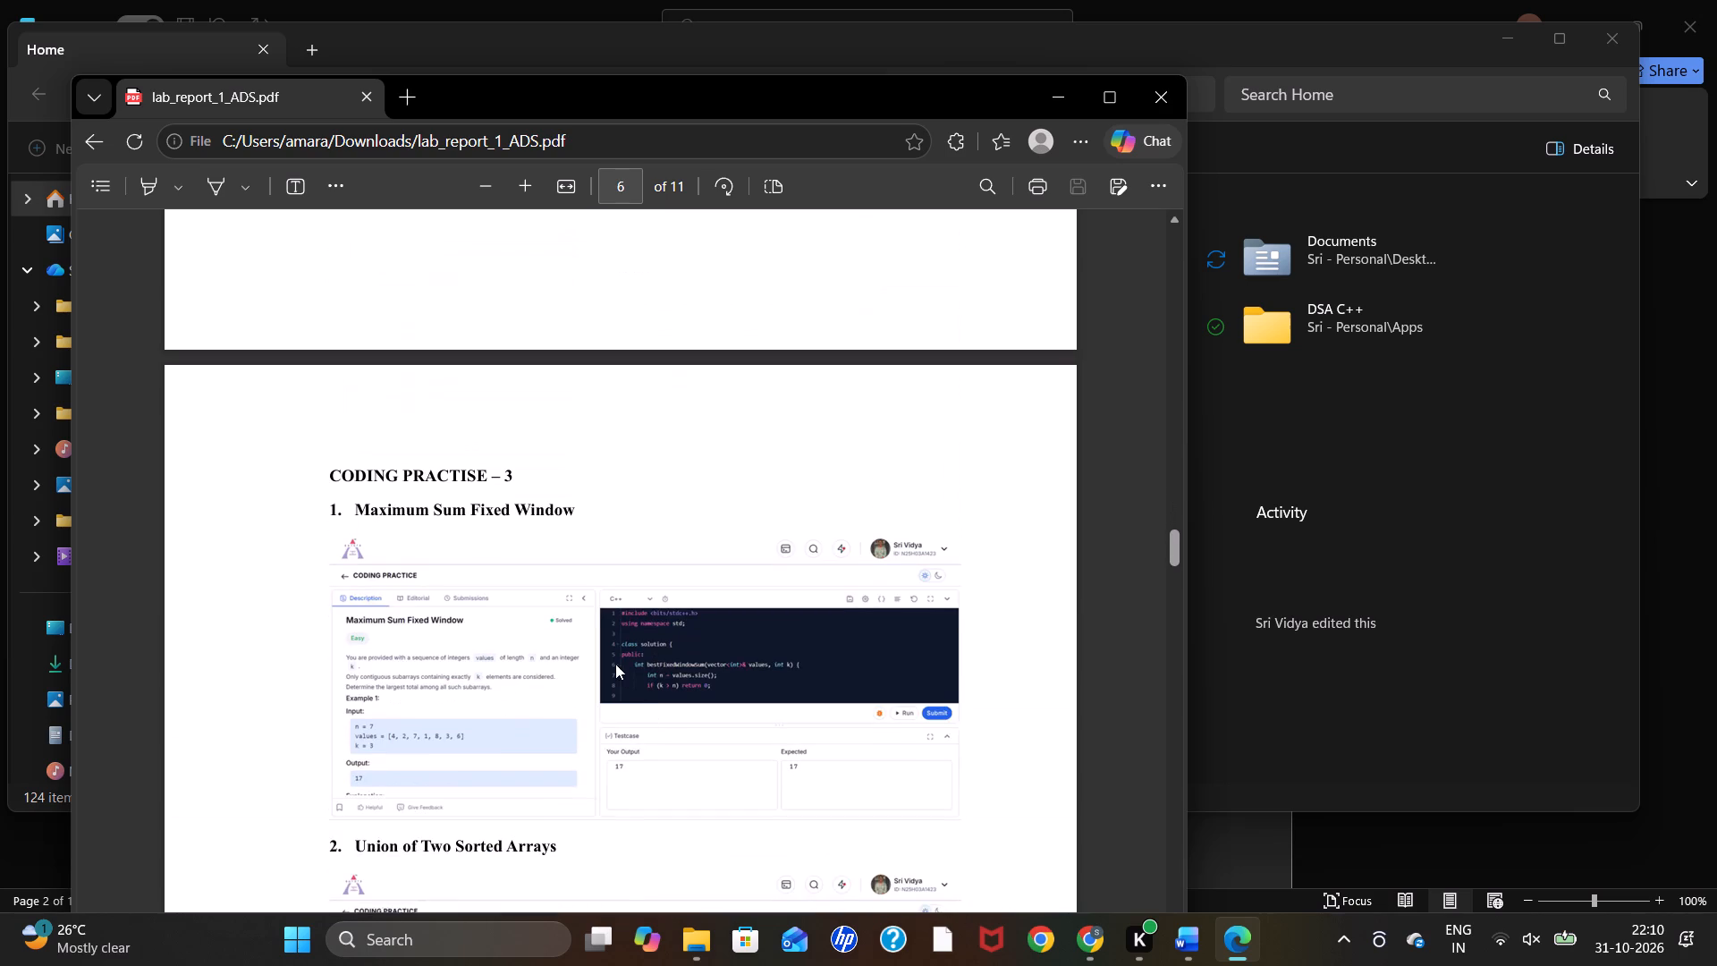
{"action": "scroll", "coordinate": [613, 662], "scroll_direction": "down", "scroll_amount": 4}
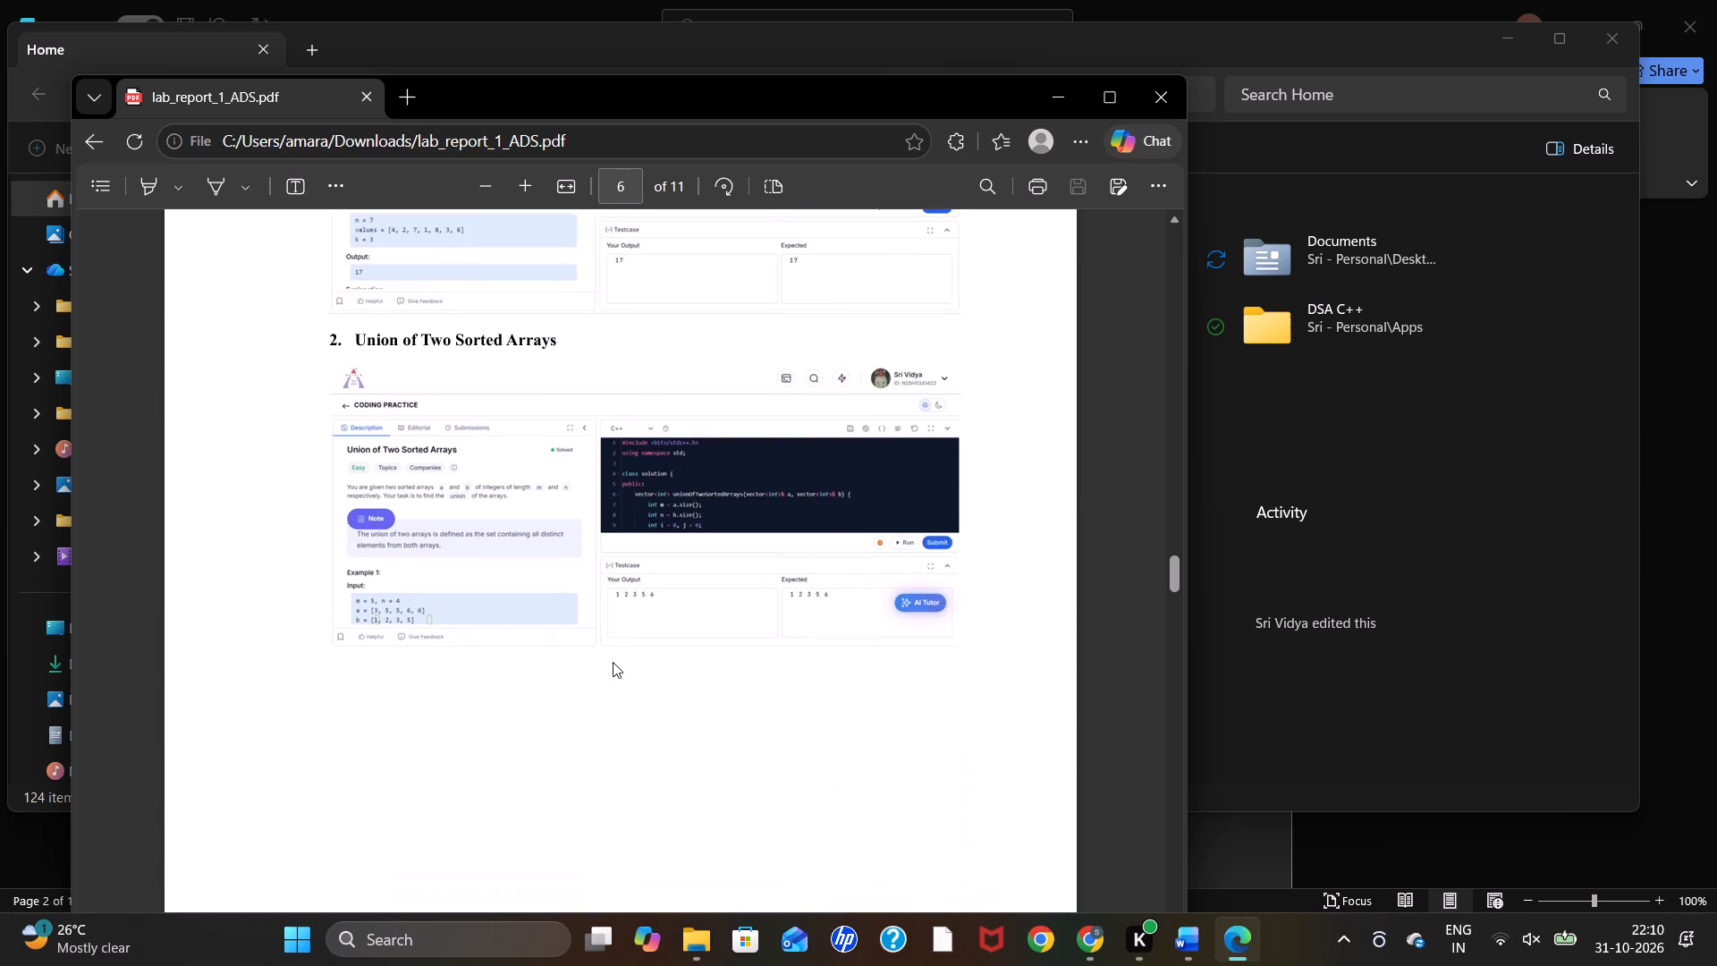
{"action": "scroll", "coordinate": [613, 662], "scroll_direction": "down", "scroll_amount": 6}
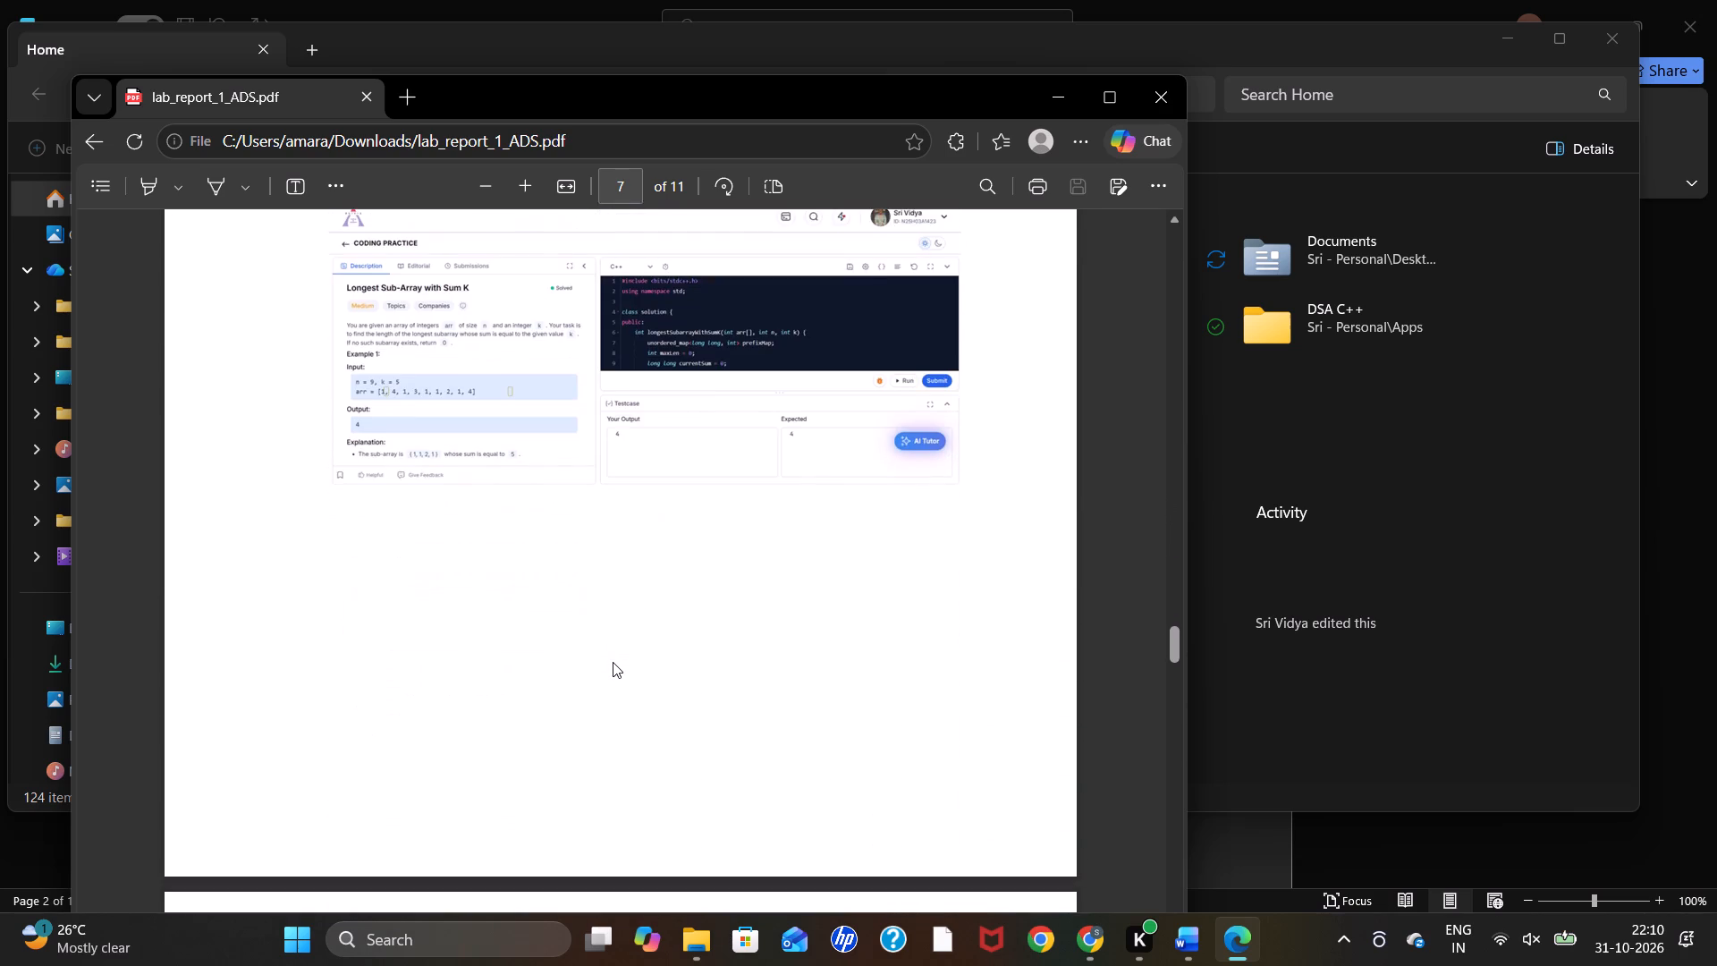
{"action": "scroll", "coordinate": [613, 662], "scroll_direction": "down", "scroll_amount": 6}
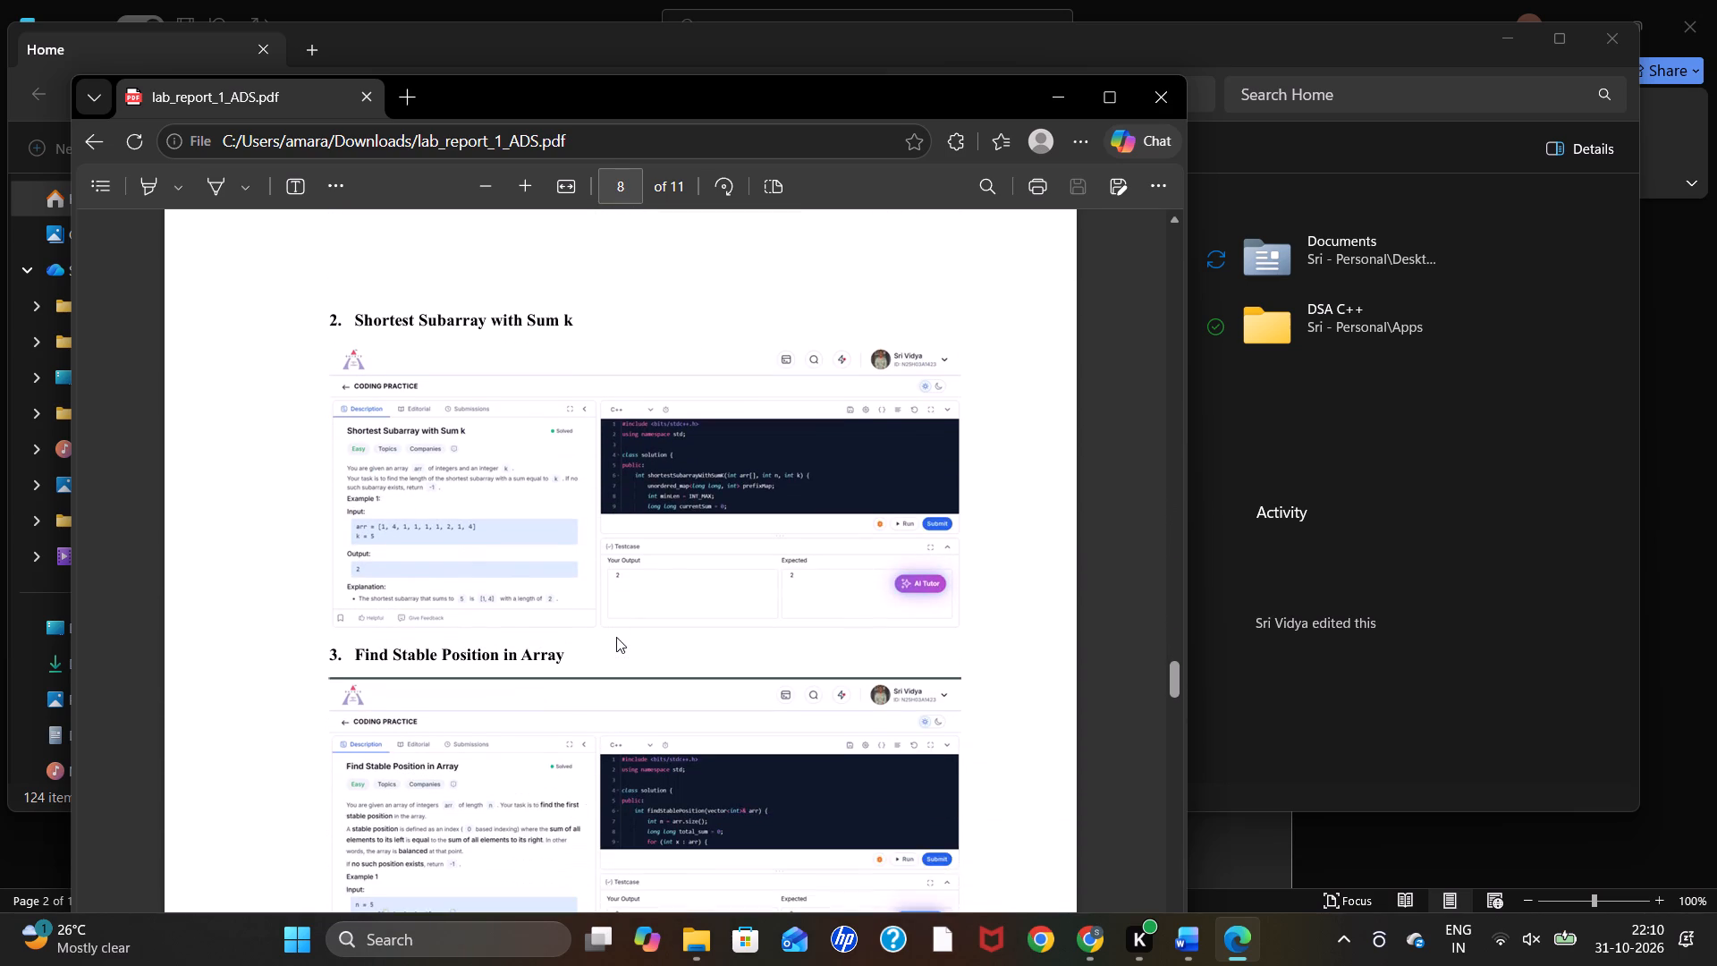
{"action": "scroll", "coordinate": [593, 713], "scroll_direction": "down", "scroll_amount": 5}
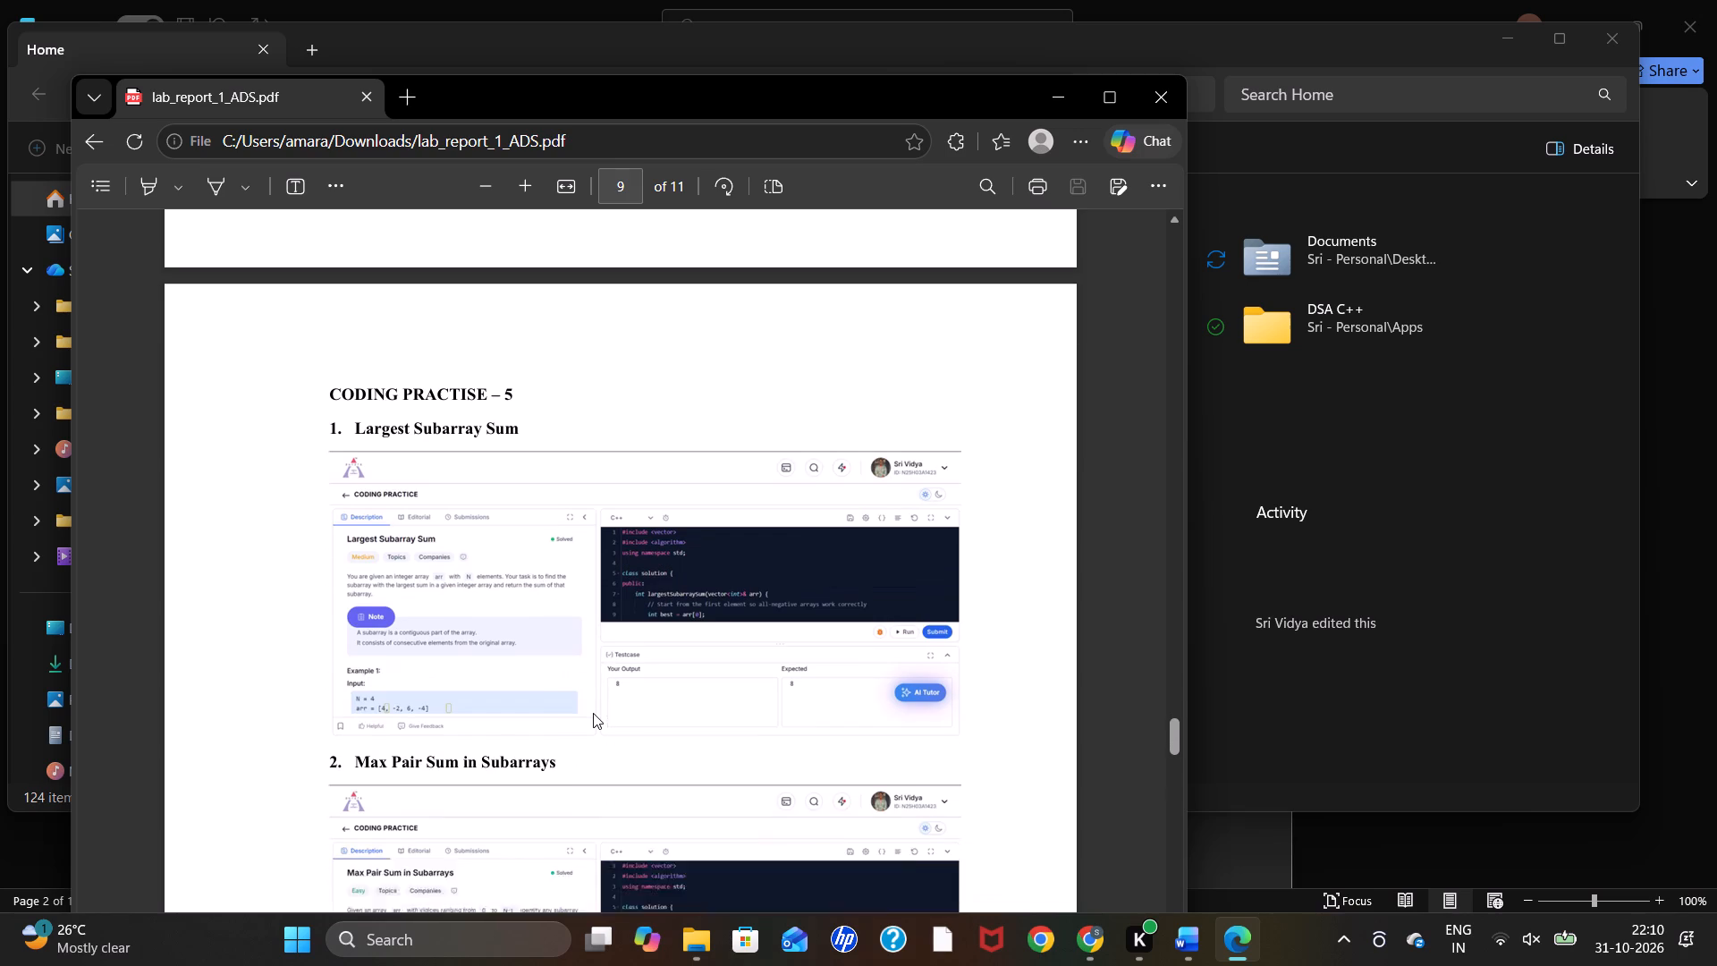
{"action": "scroll", "coordinate": [593, 713], "scroll_direction": "down", "scroll_amount": 6}
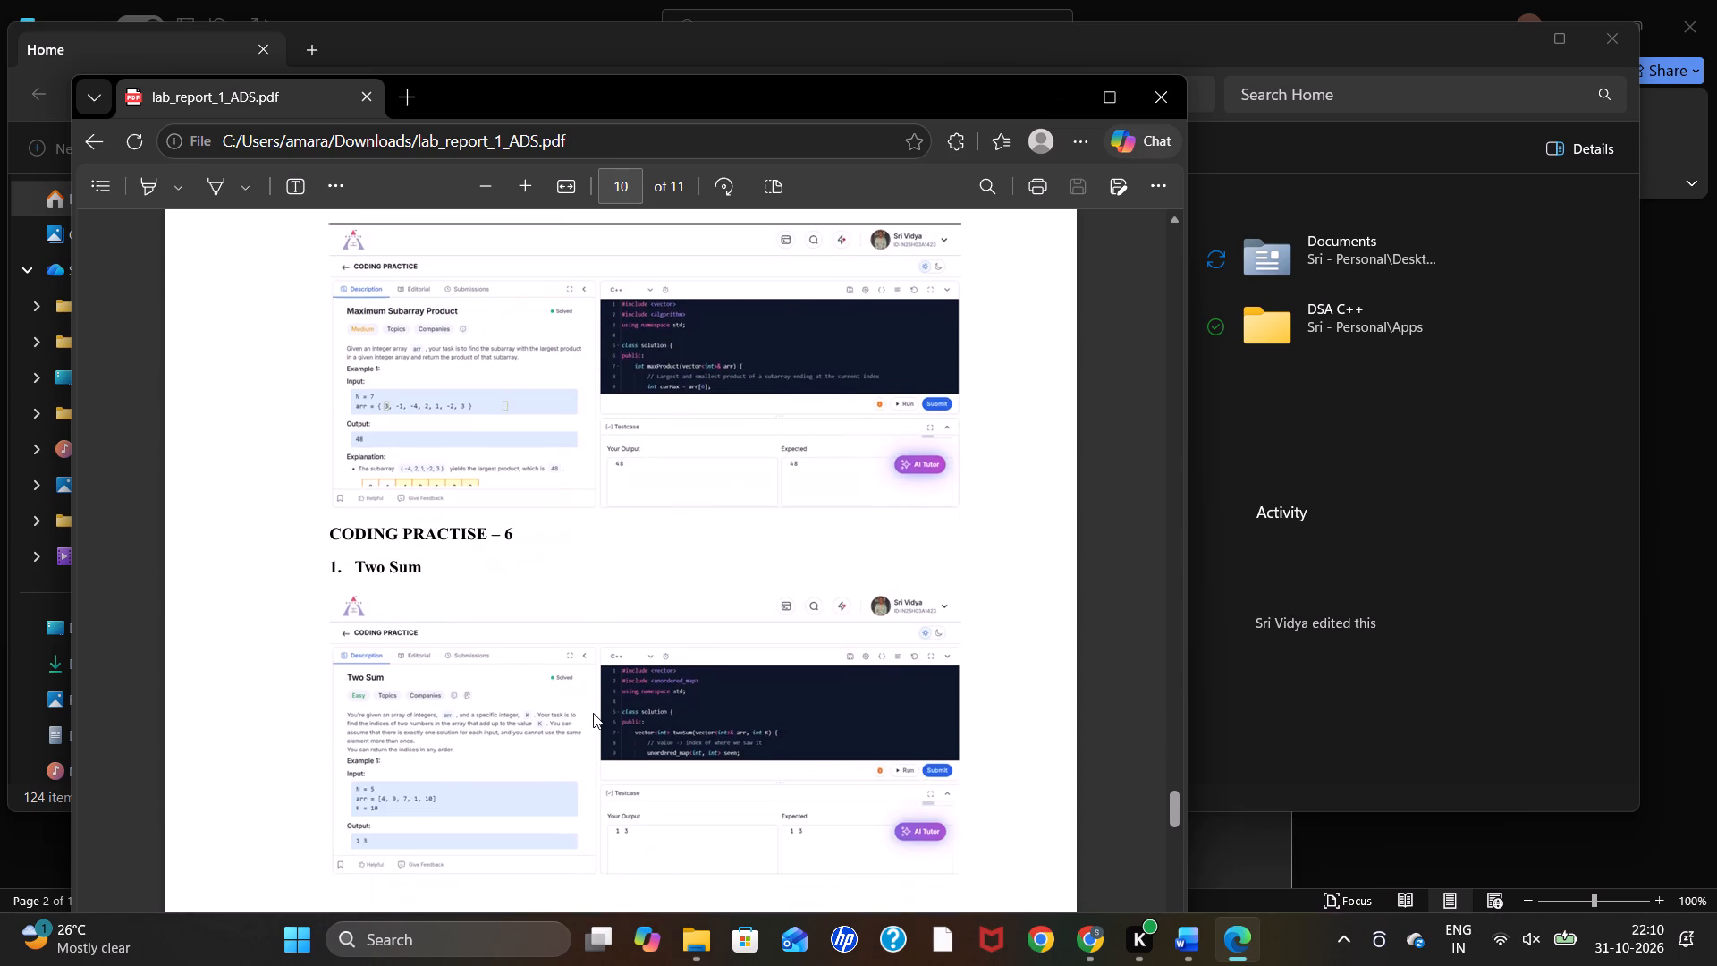
{"action": "scroll", "coordinate": [593, 713], "scroll_direction": "down", "scroll_amount": 4}
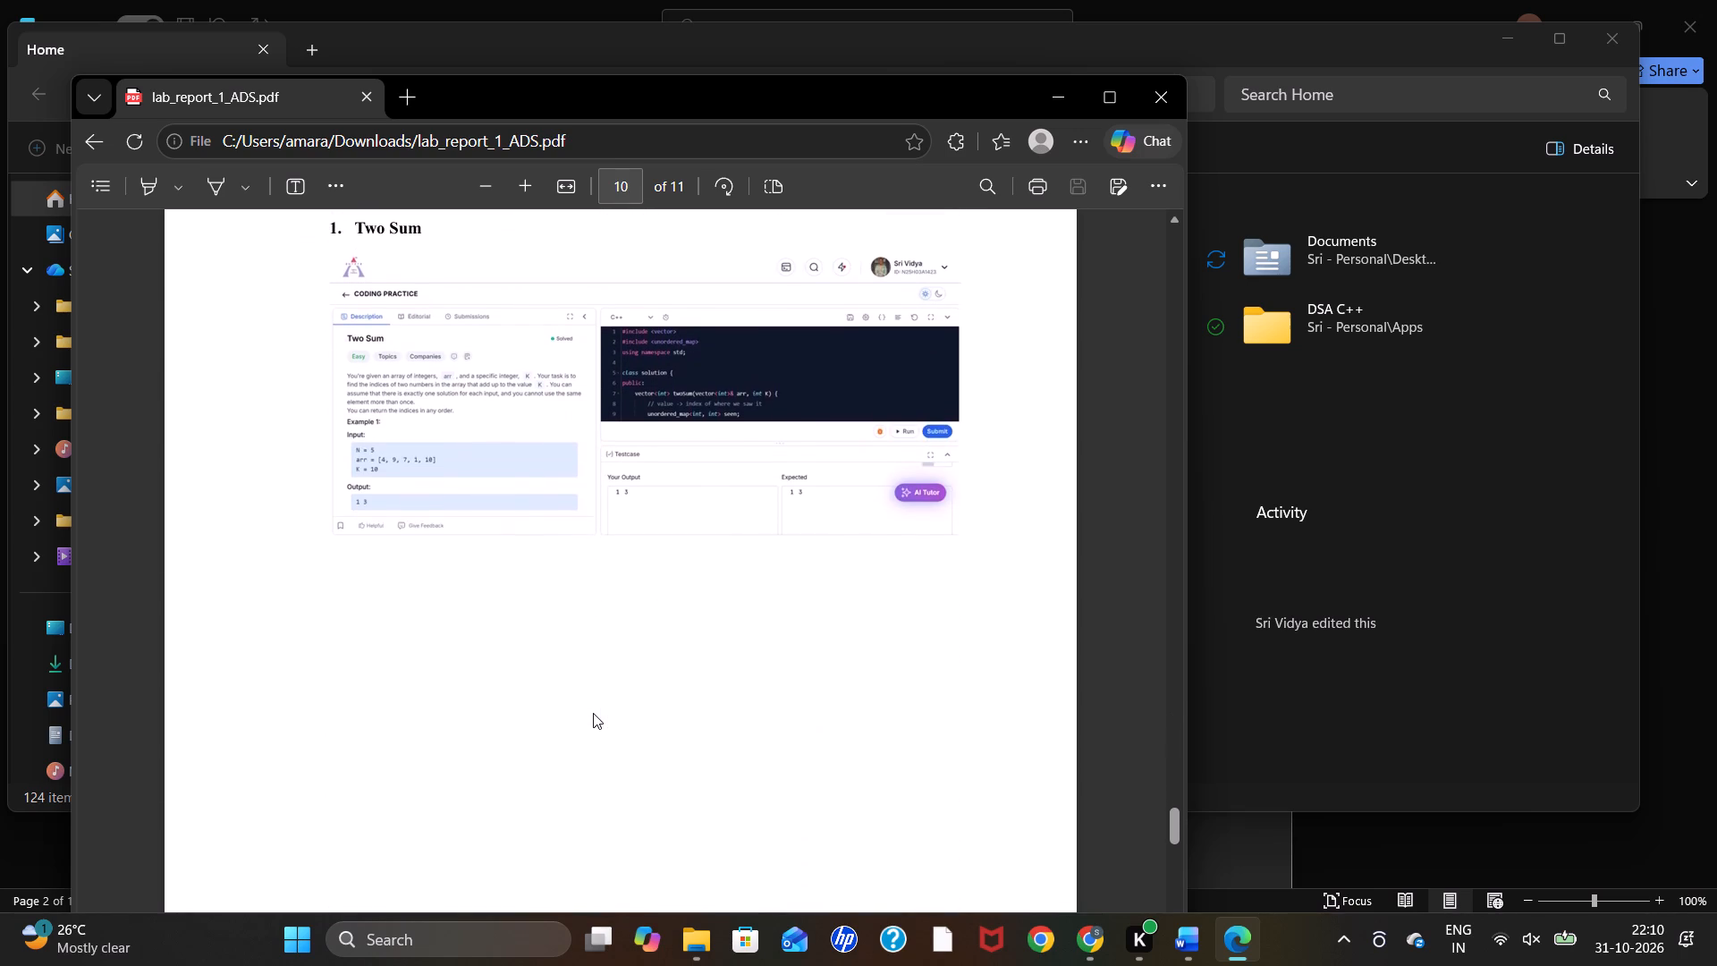
{"action": "scroll", "coordinate": [593, 713], "scroll_direction": "down", "scroll_amount": 7}
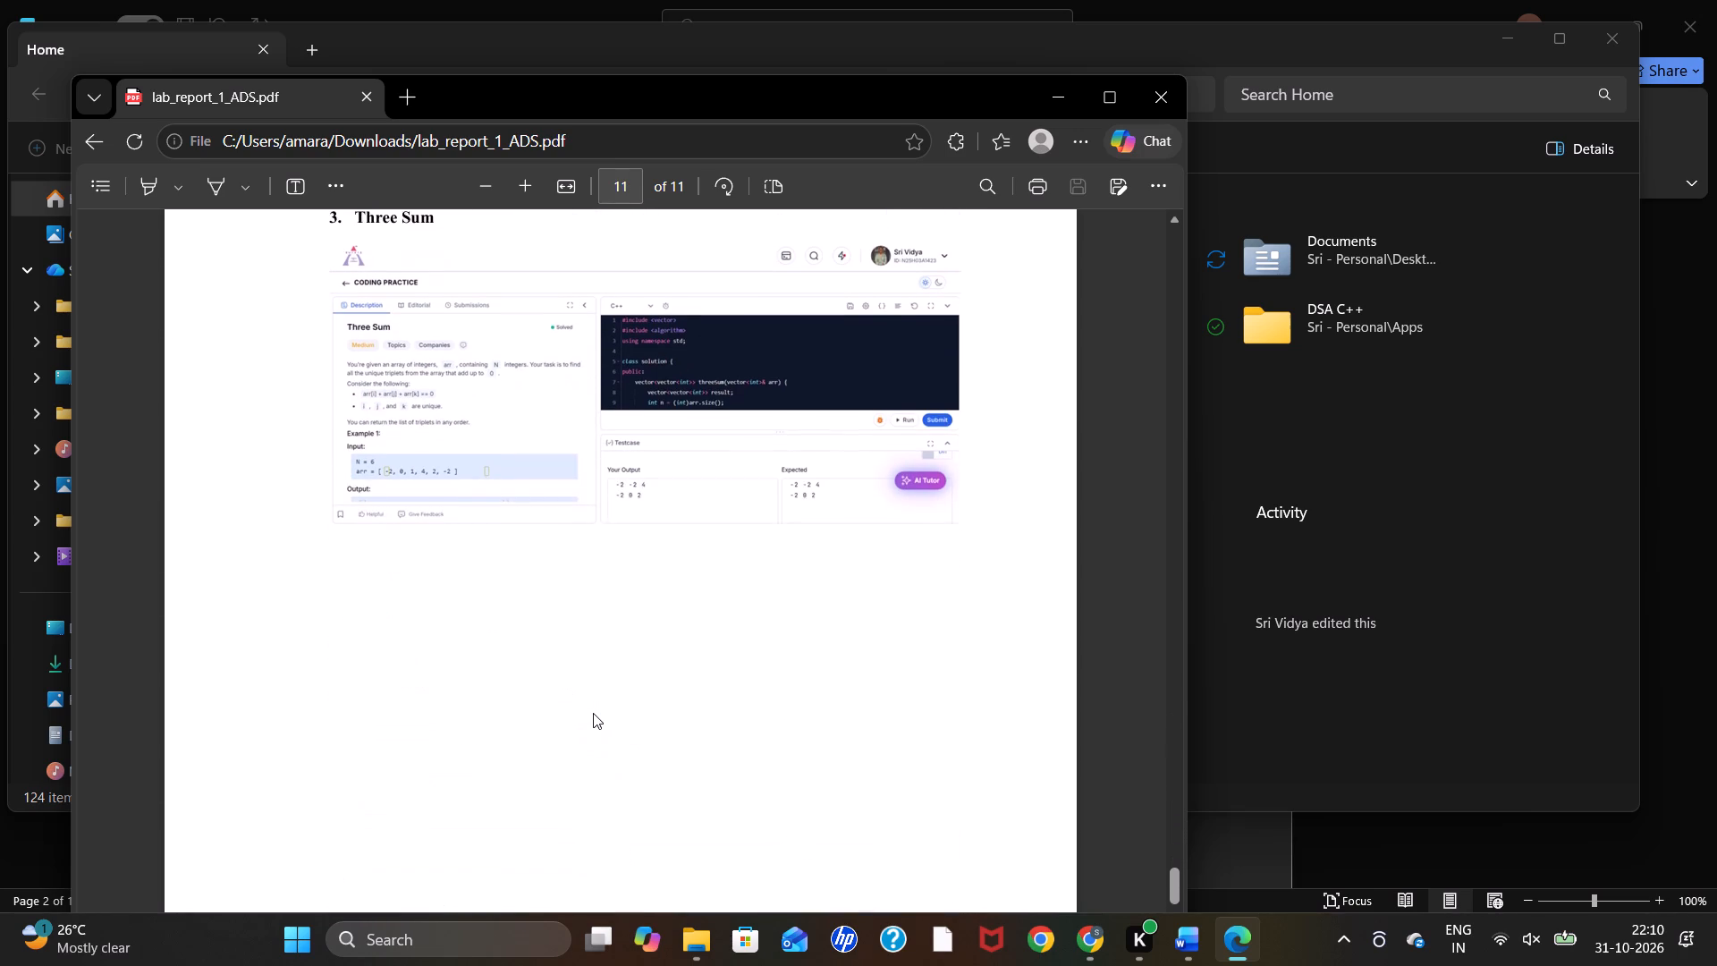
{"action": "scroll", "coordinate": [593, 713], "scroll_direction": "down", "scroll_amount": 1}
{"action": "left_click", "coordinate": [1155, 83]}
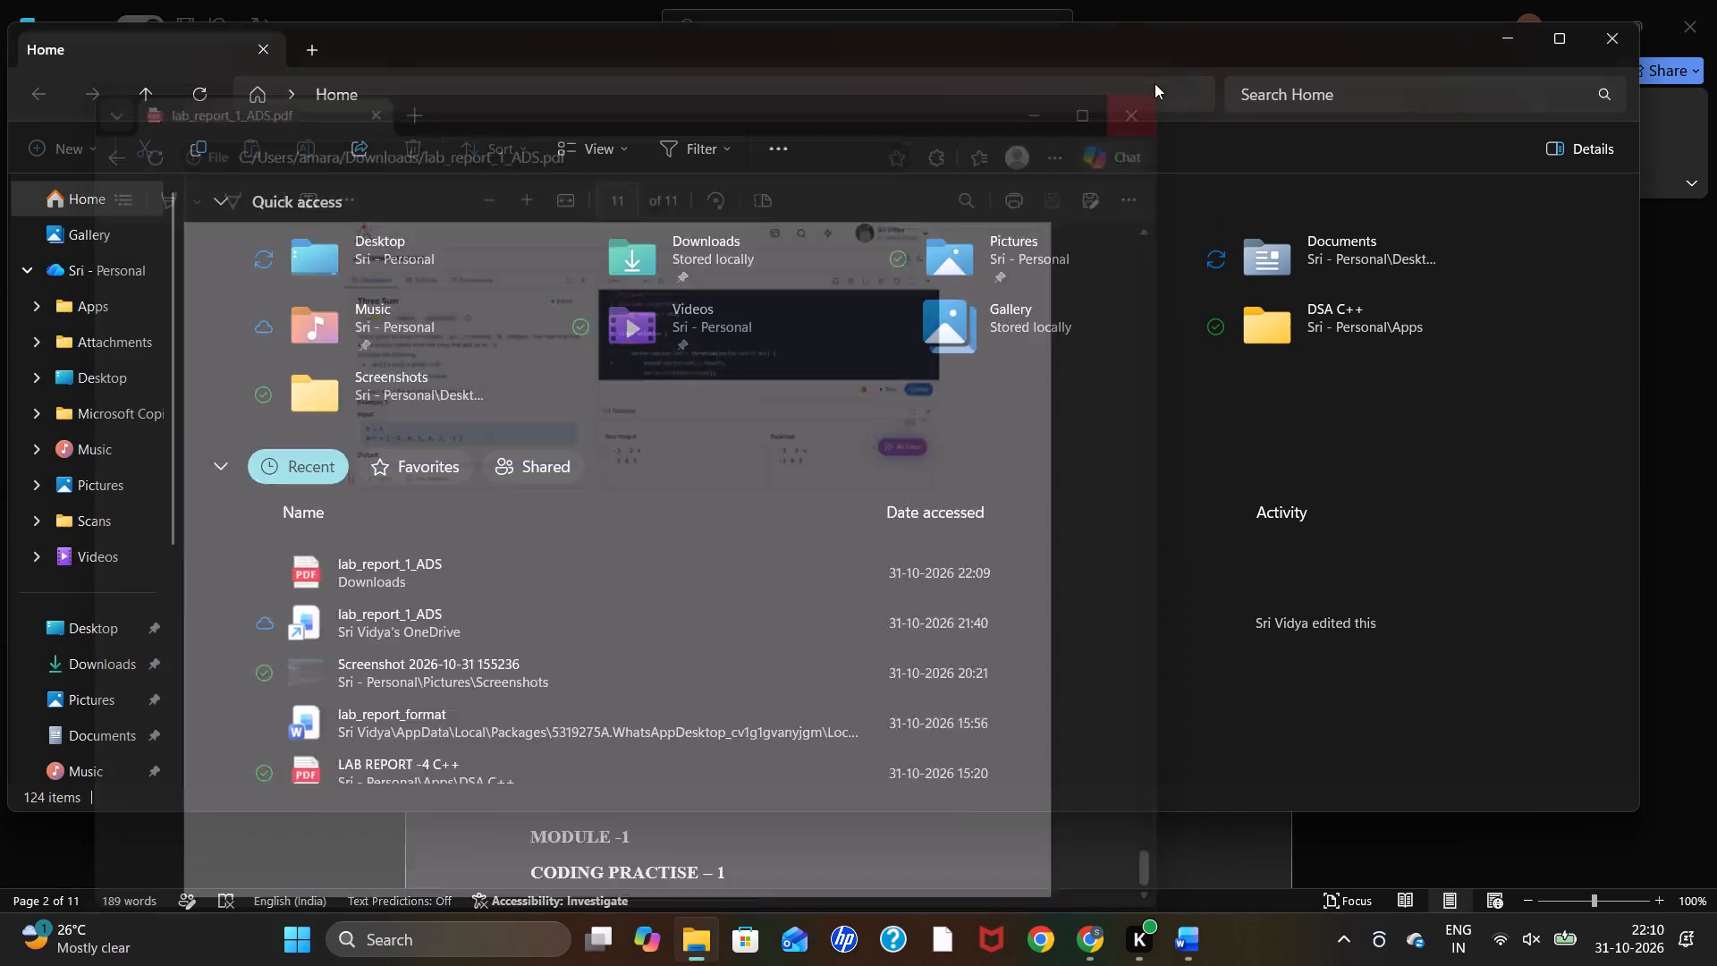
Minimise the File Explorer window and close the lab_report_1_ADS document in Word.
{"action": "left_click", "coordinate": [1513, 38]}
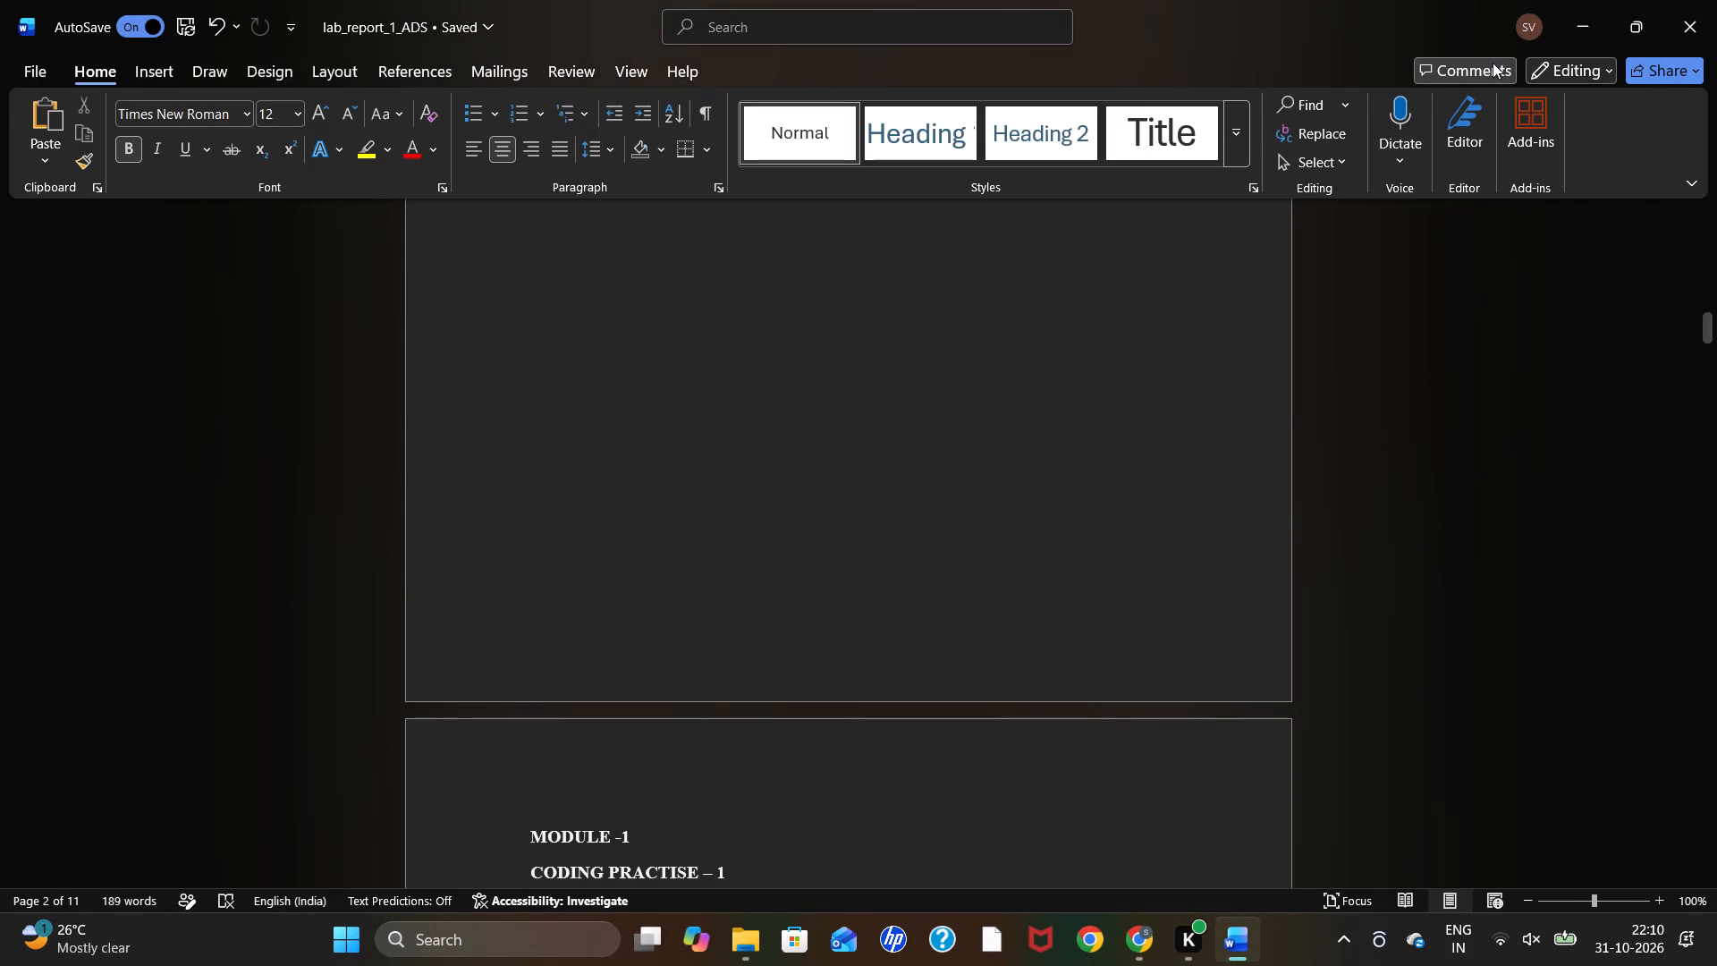
{"action": "left_click", "coordinate": [1716, 25]}
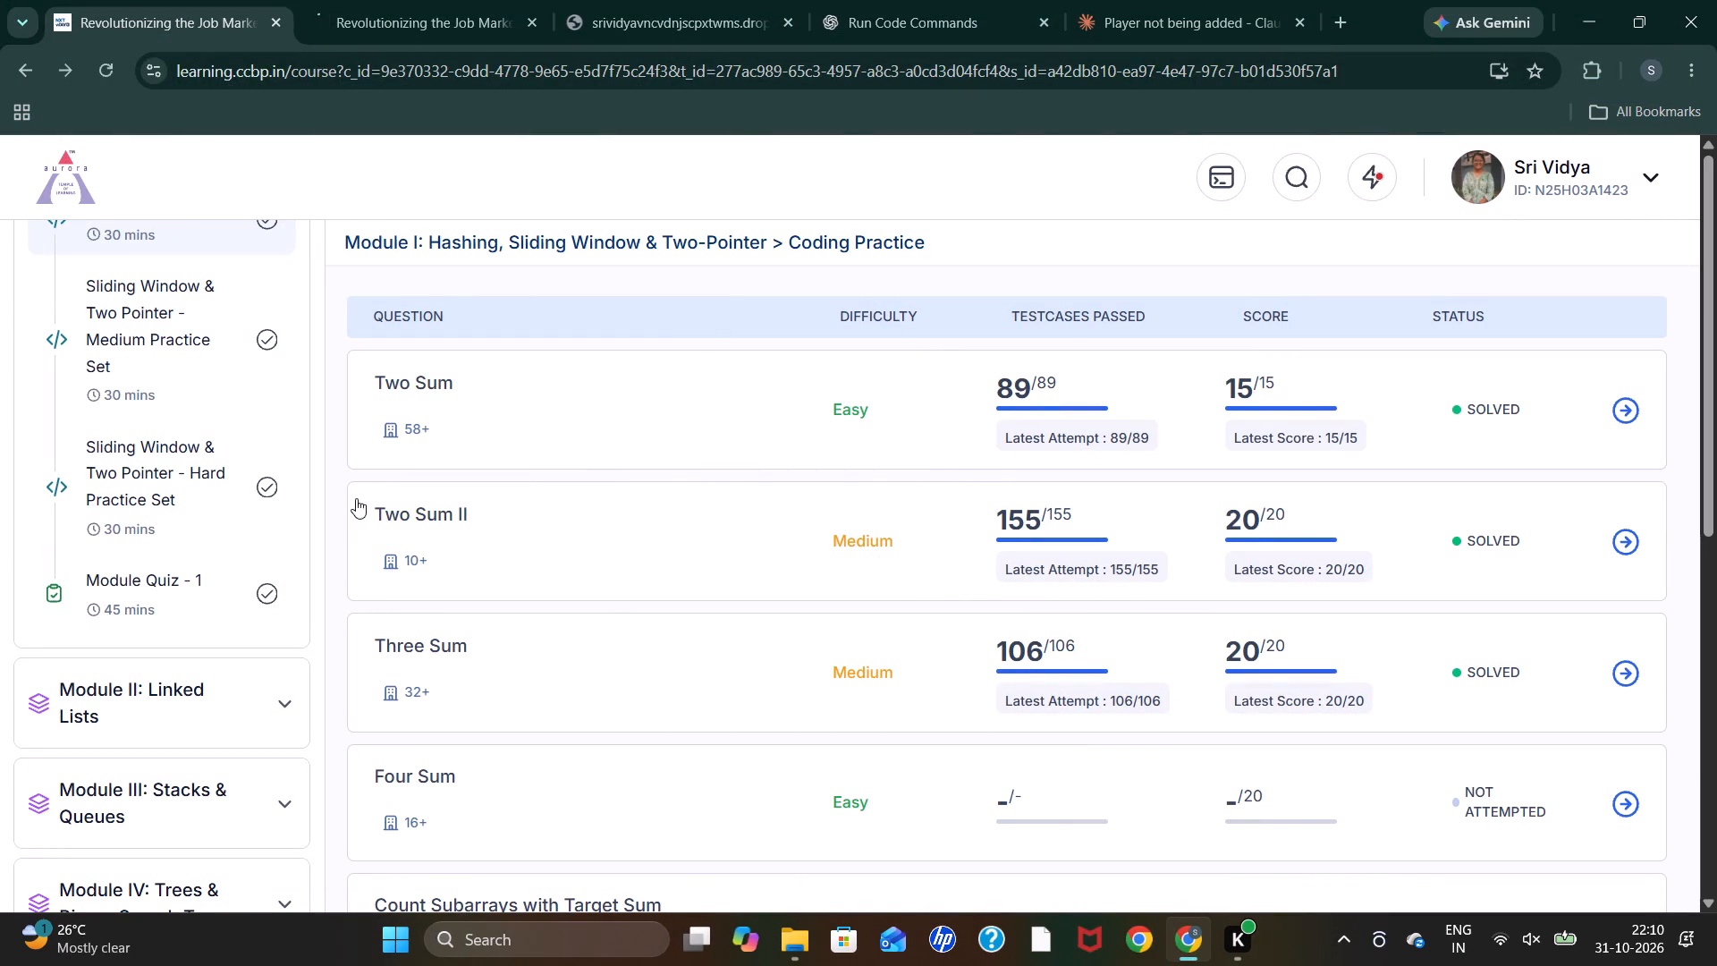
Expand Module II: Linked Lists in the course and examine the Coding Practice questions for Introduction to Linked List.
{"action": "left_click", "coordinate": [173, 688]}
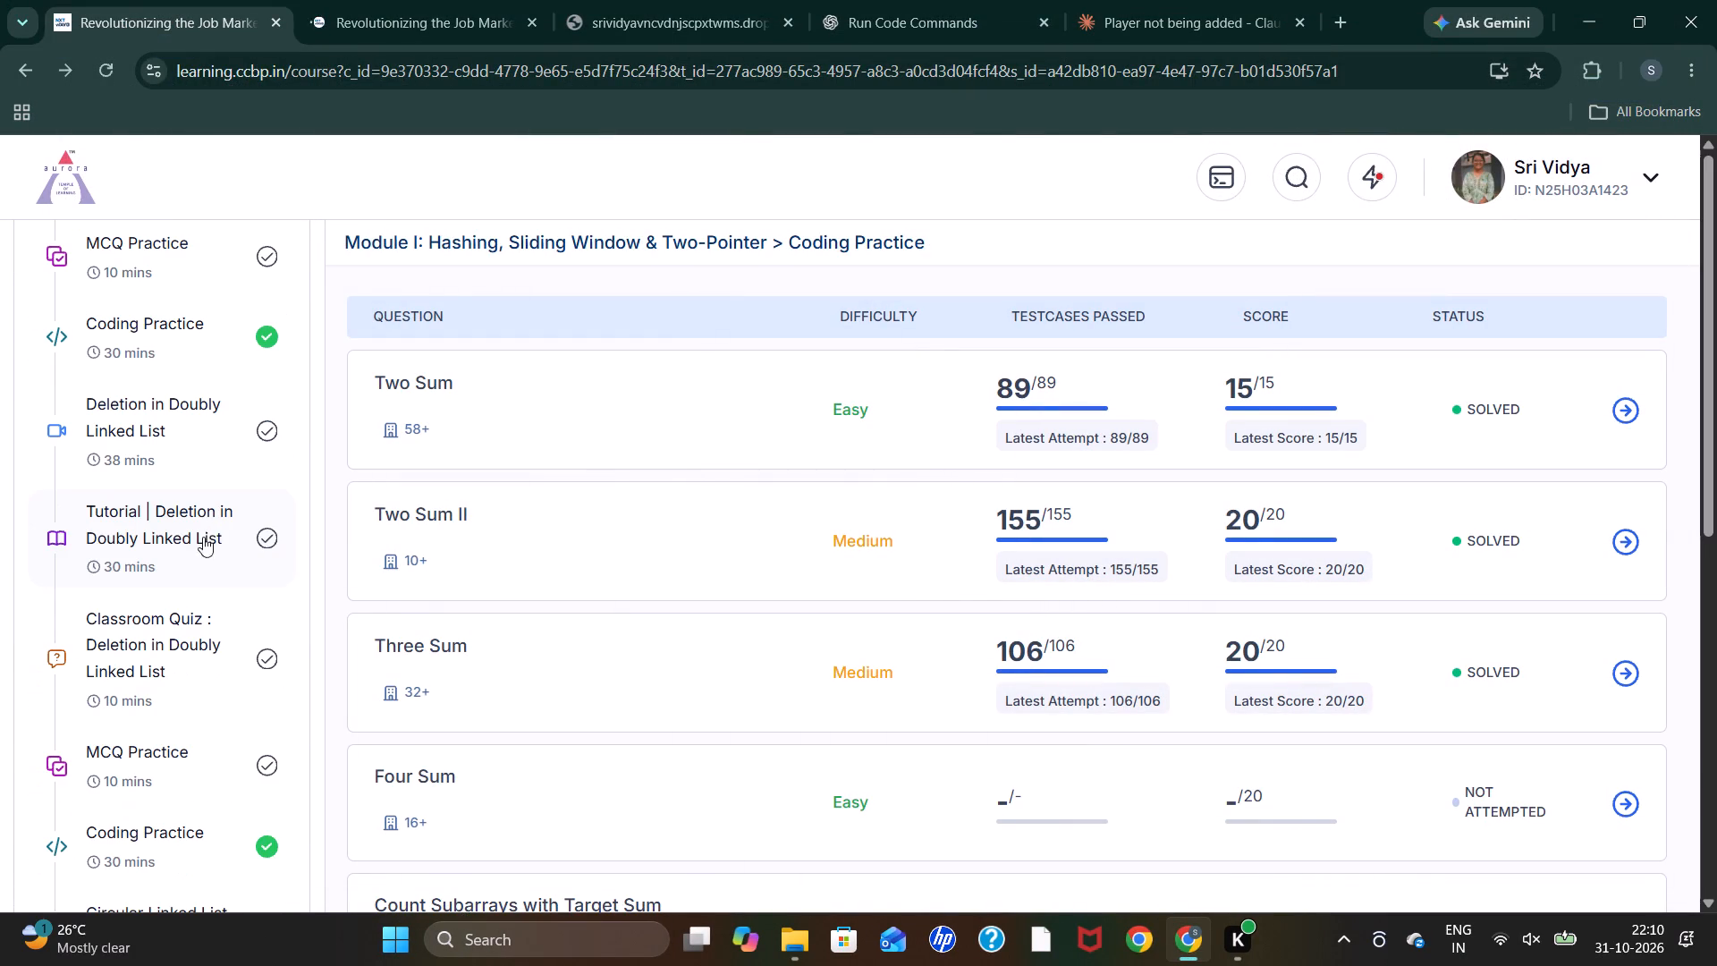
{"action": "scroll", "coordinate": [195, 551], "scroll_direction": "up", "scroll_amount": 8}
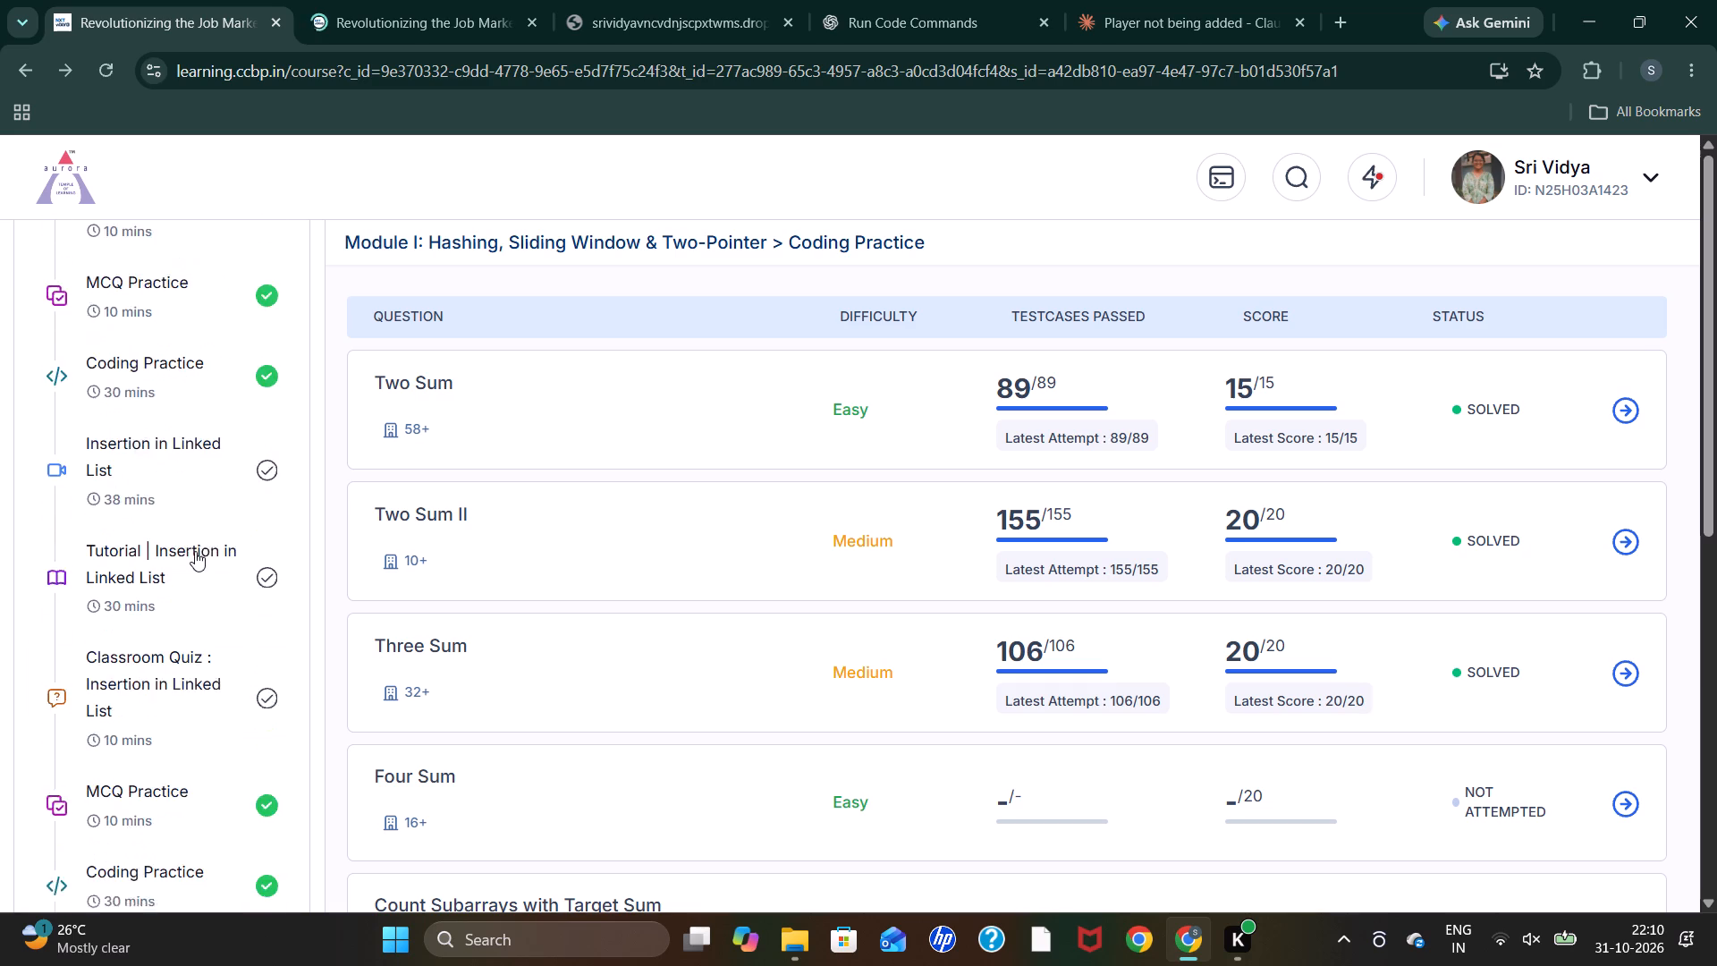
{"action": "scroll", "coordinate": [195, 551], "scroll_direction": "up", "scroll_amount": 2}
{"action": "scroll", "coordinate": [139, 628], "scroll_direction": "down", "scroll_amount": 1}
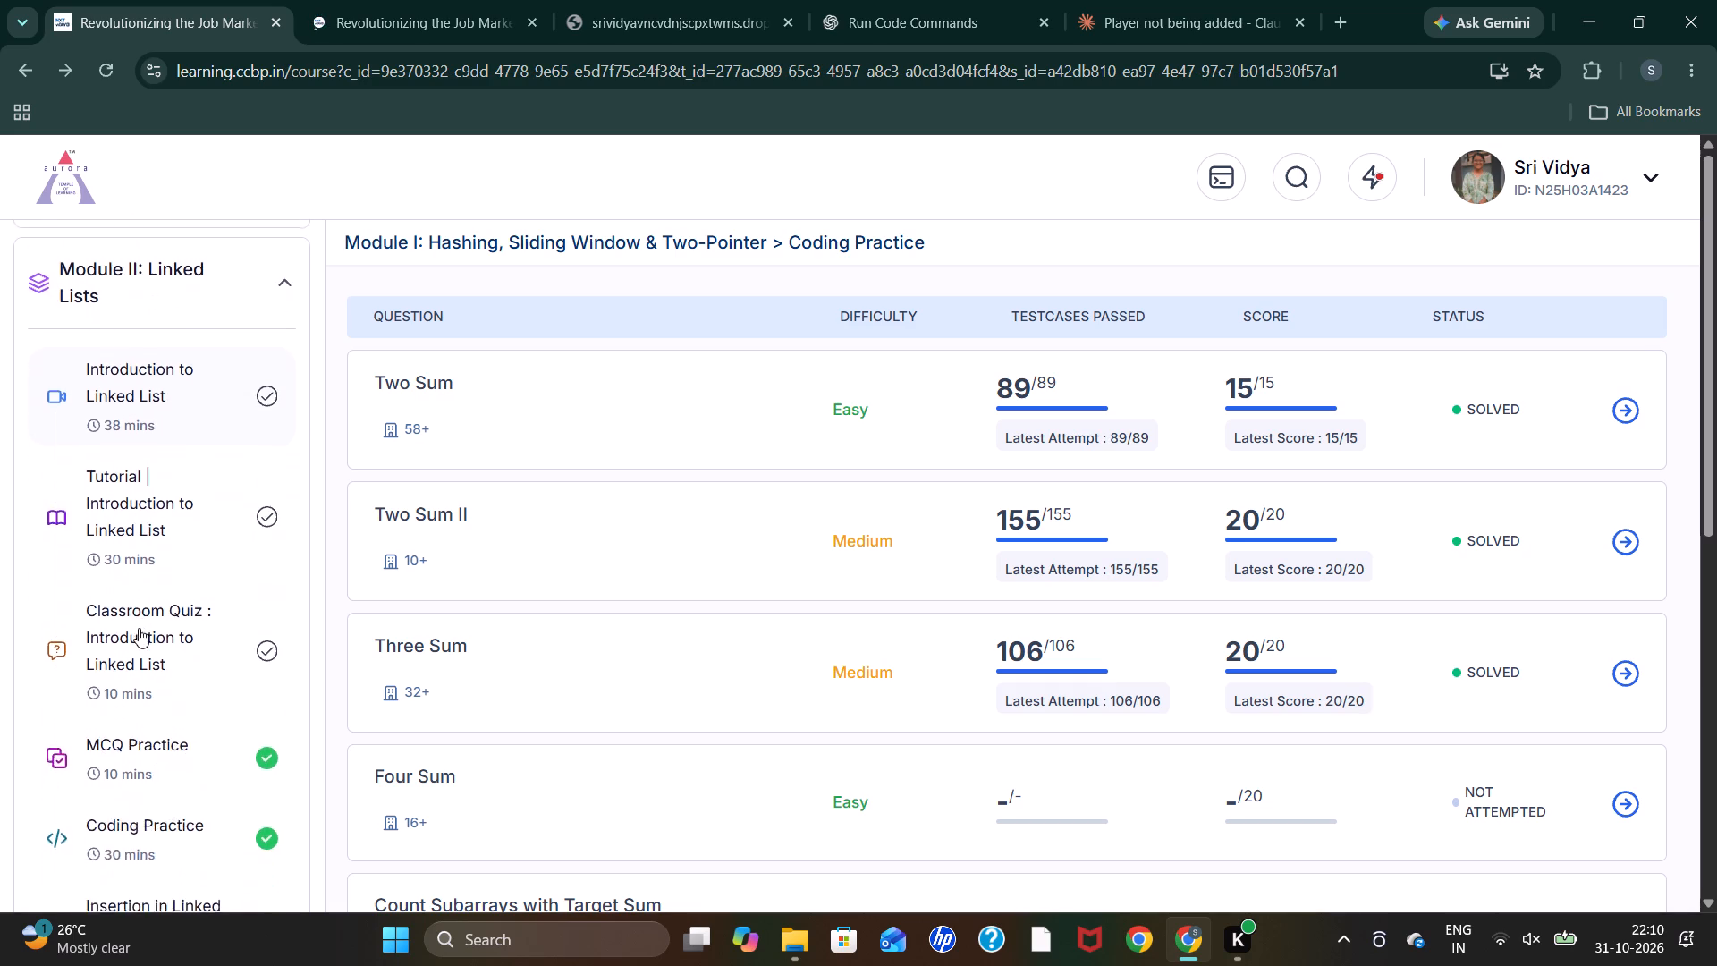
{"action": "scroll", "coordinate": [139, 628], "scroll_direction": "down", "scroll_amount": 1}
{"action": "left_click", "coordinate": [138, 699]}
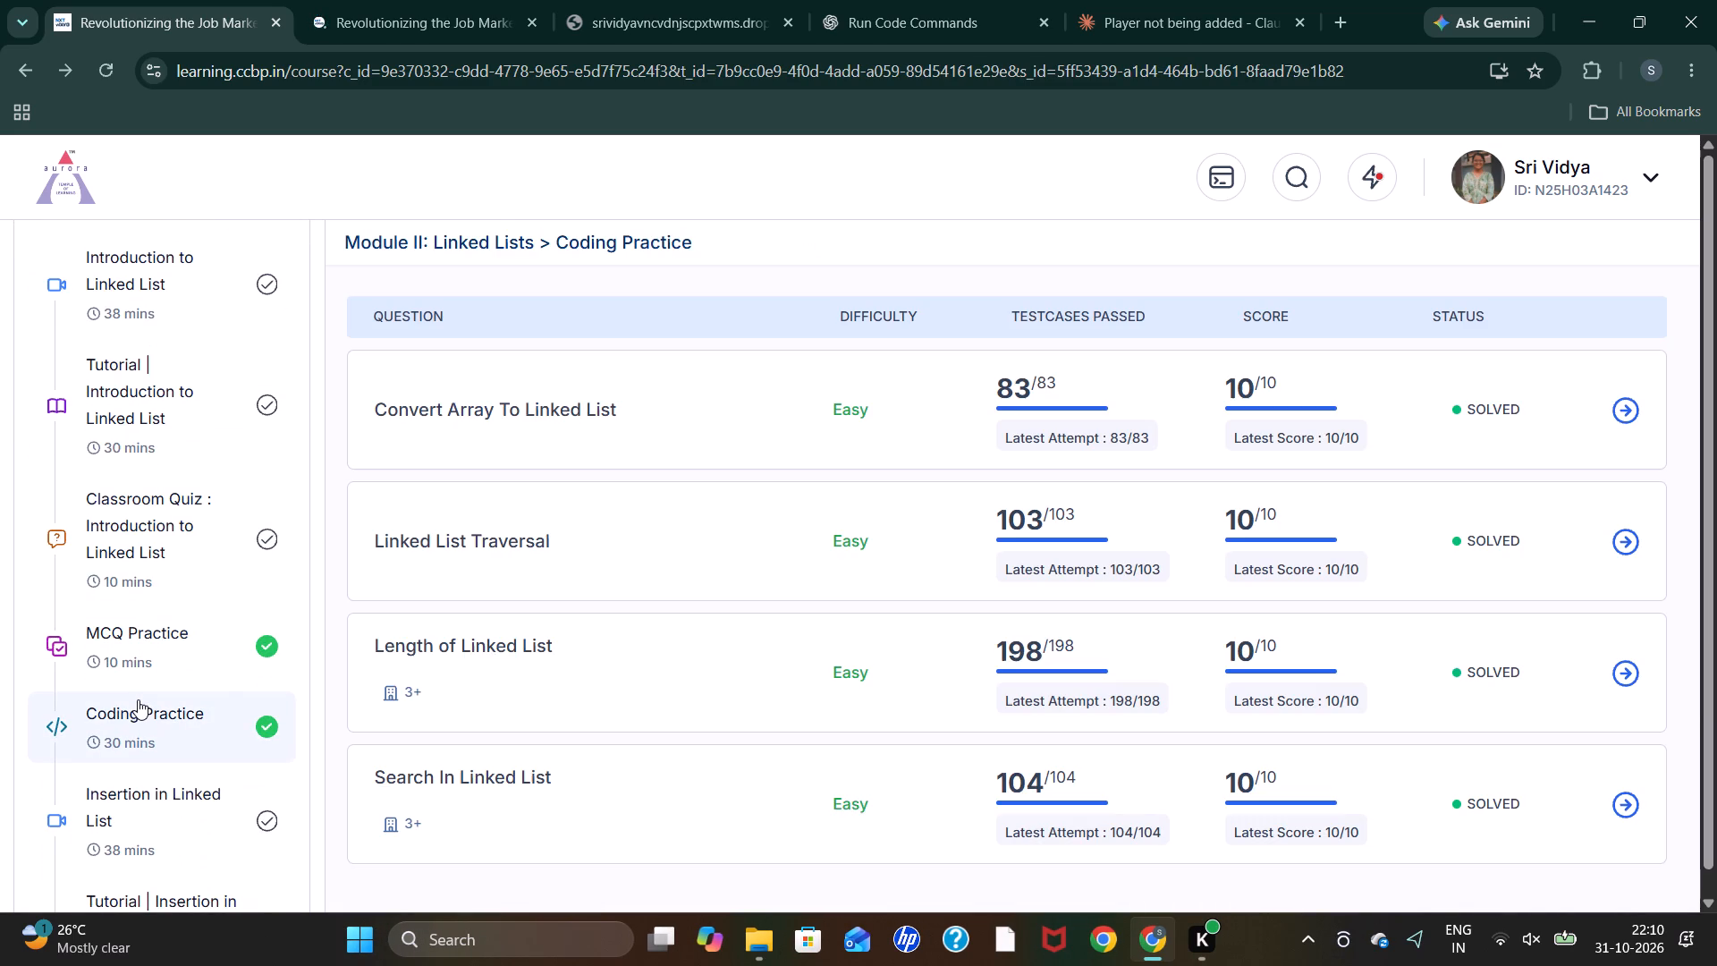
{"action": "scroll", "coordinate": [492, 653], "scroll_direction": "down", "scroll_amount": 3}
{"action": "scroll", "coordinate": [492, 653], "scroll_direction": "up", "scroll_amount": 2}
Examine the Module II Coding Practice questions for Insertion in Linked List and Deletion in Linked List.
{"action": "scroll", "coordinate": [181, 717], "scroll_direction": "down", "scroll_amount": 3}
{"action": "scroll", "coordinate": [180, 590], "scroll_direction": "down", "scroll_amount": 1}
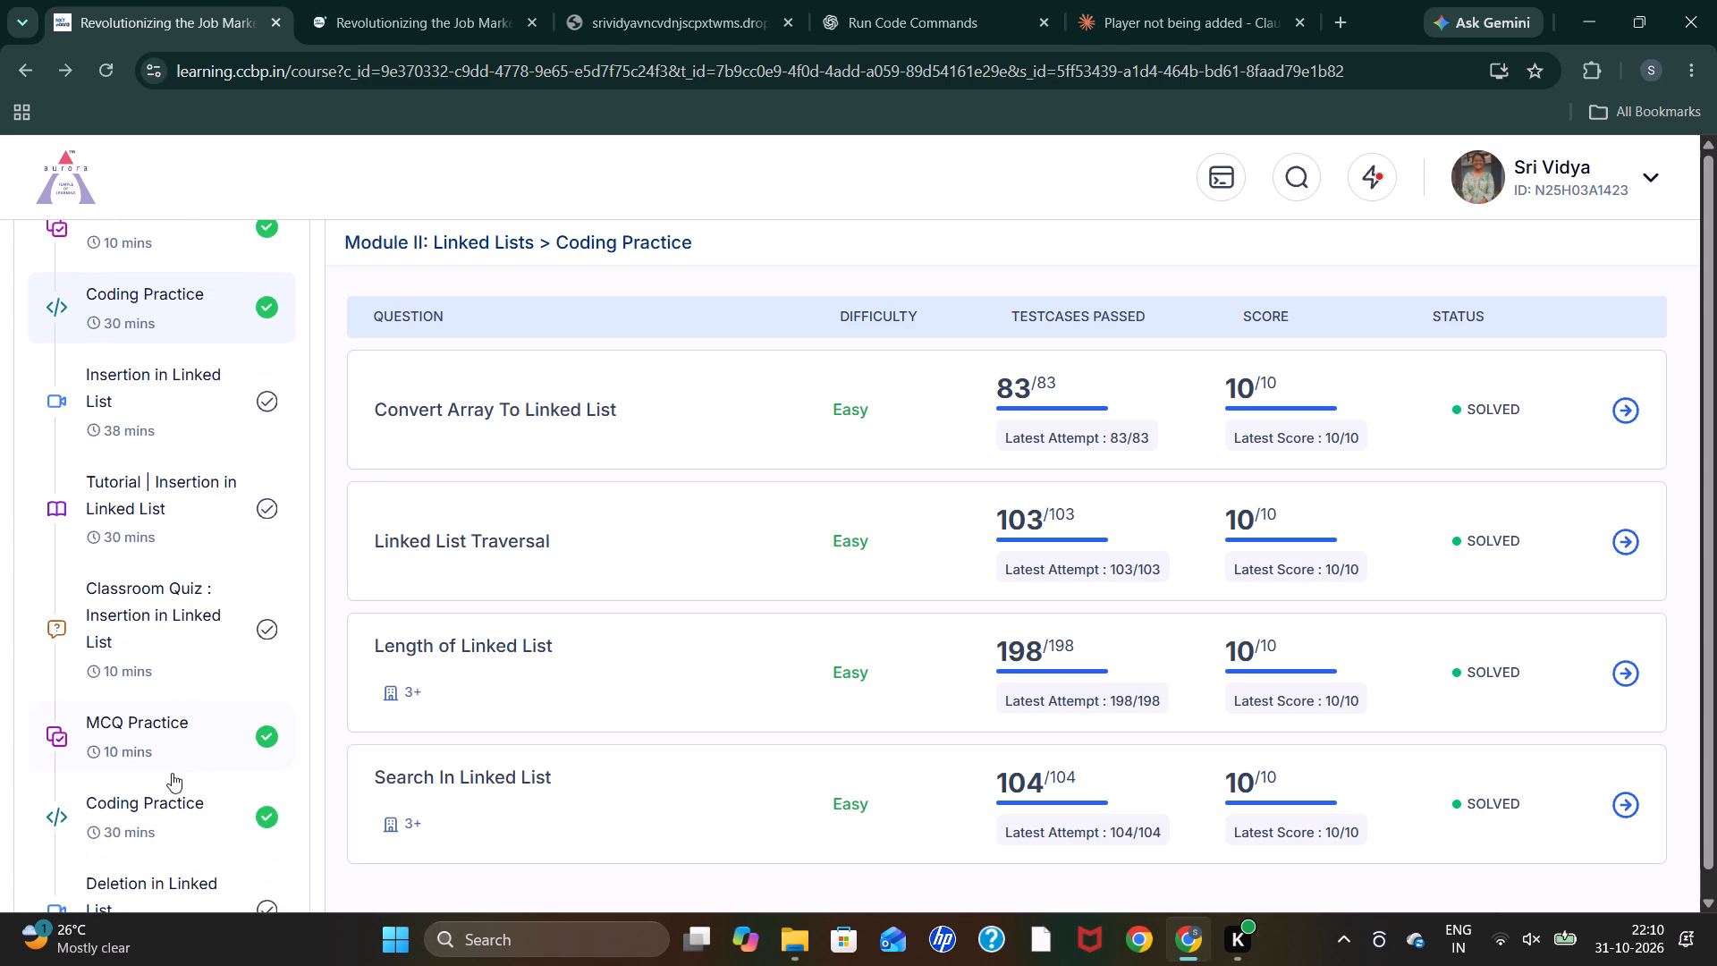
{"action": "left_click", "coordinate": [168, 793]}
{"action": "scroll", "coordinate": [168, 793], "scroll_direction": "down", "scroll_amount": 2}
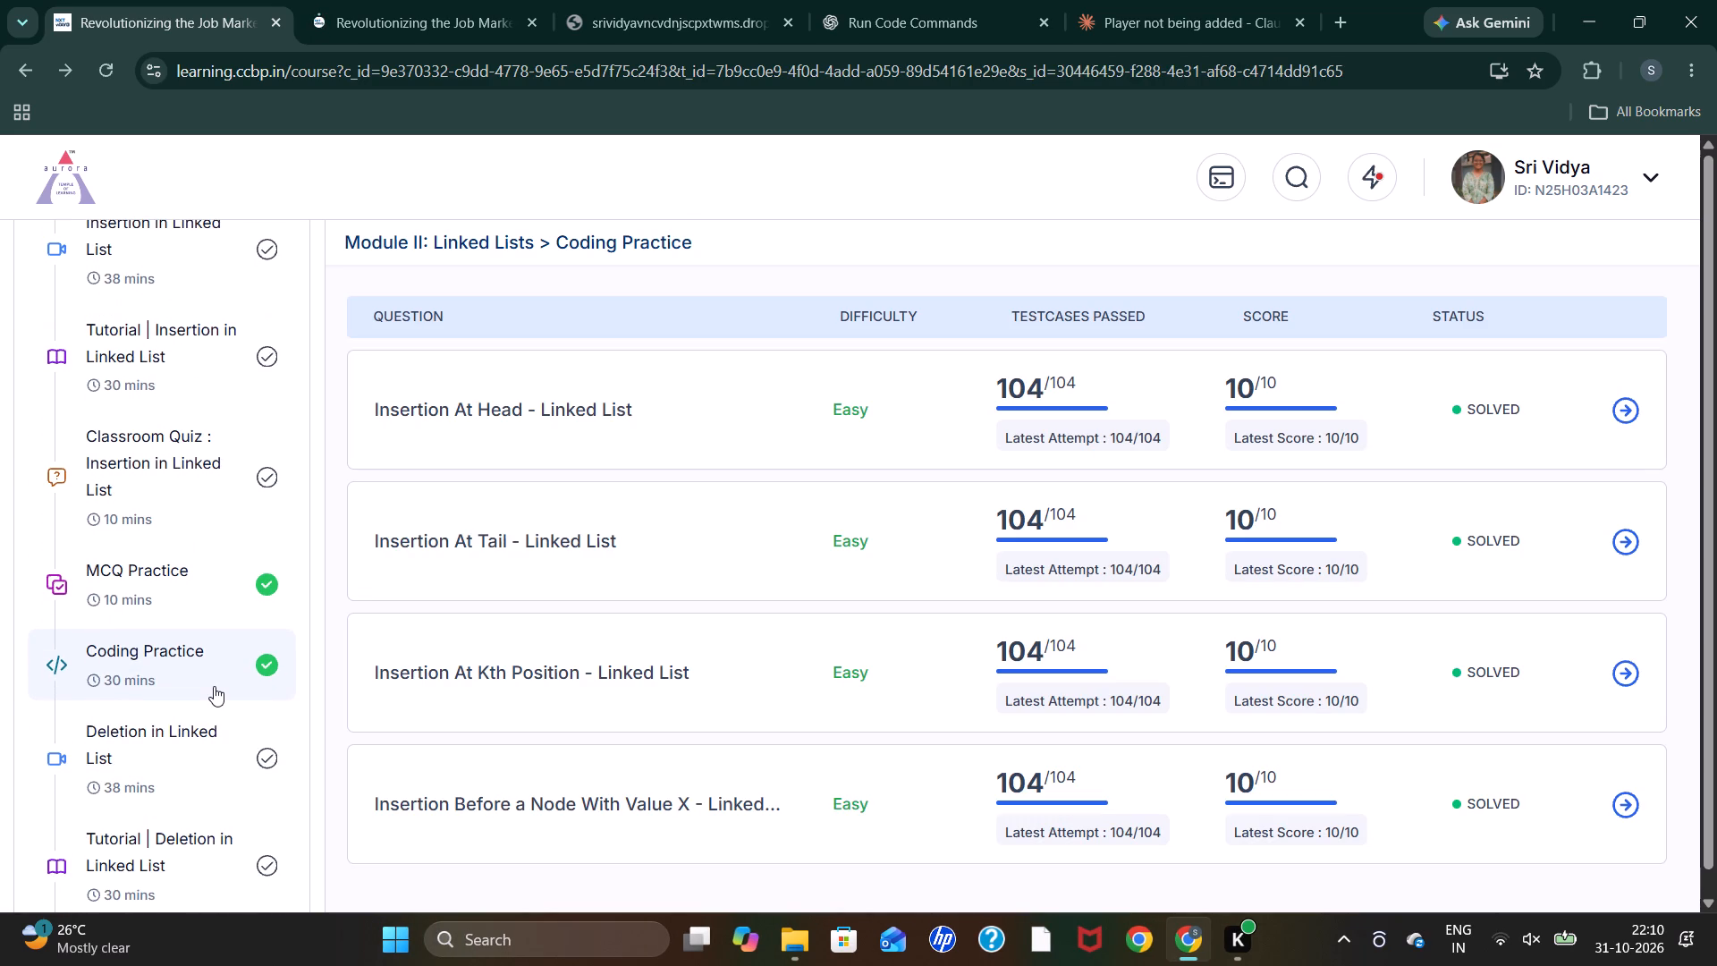
{"action": "scroll", "coordinate": [214, 686], "scroll_direction": "down", "scroll_amount": 3}
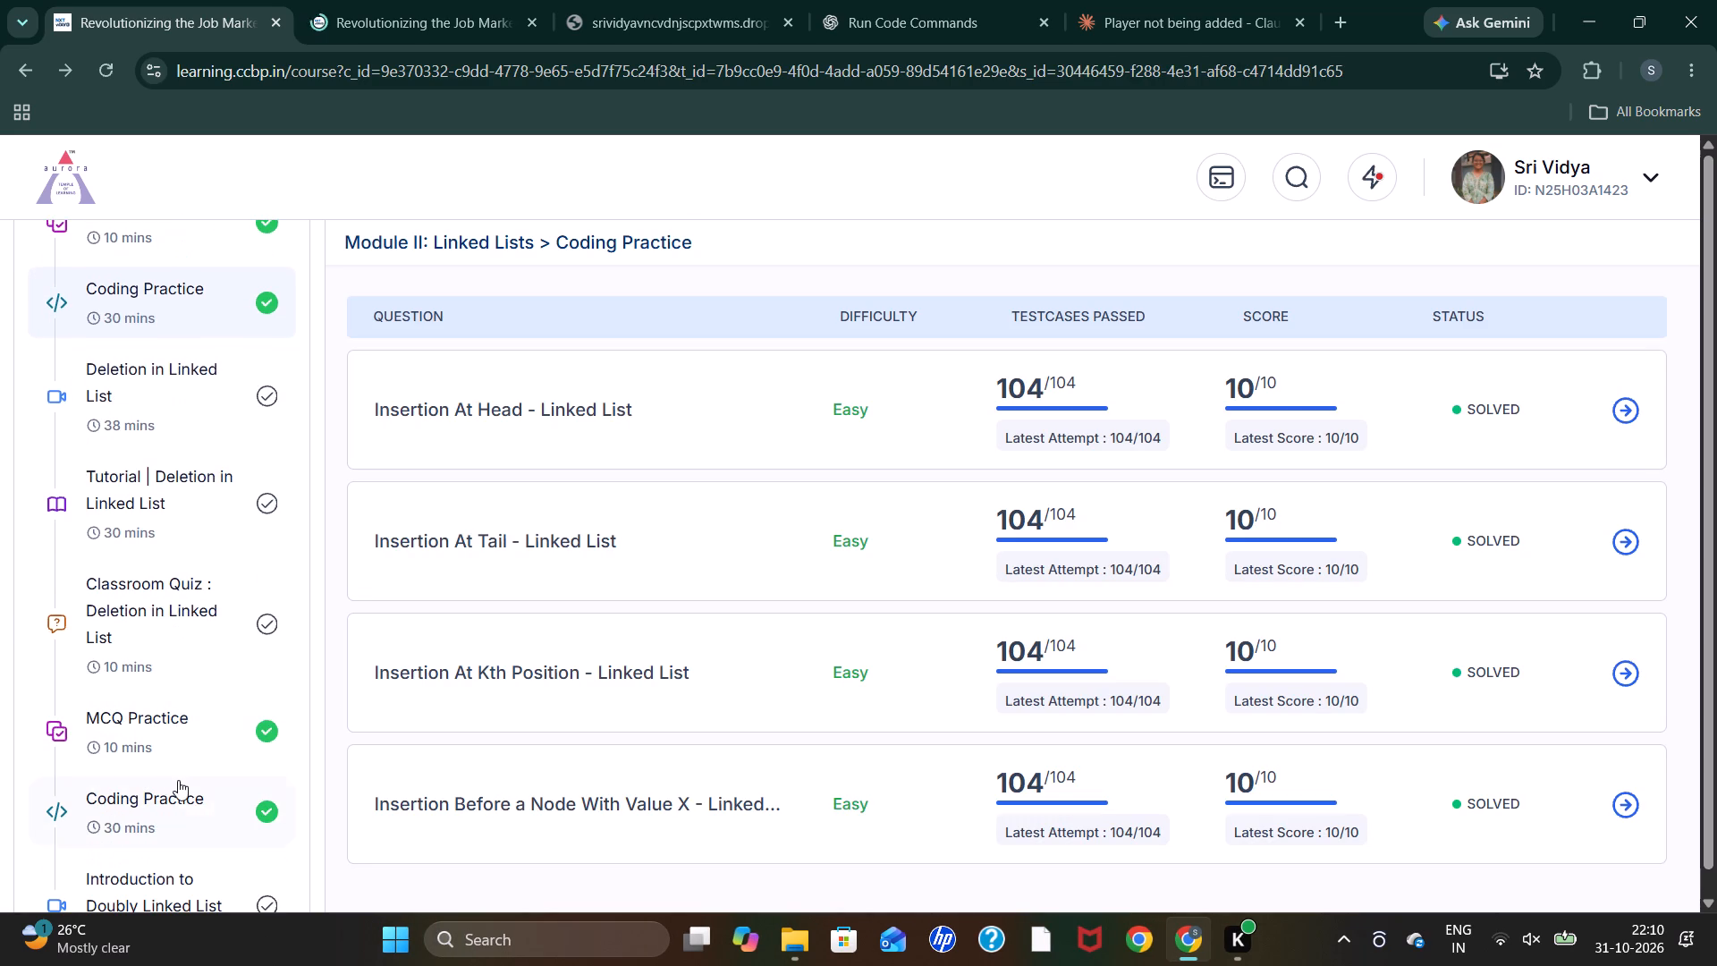
{"action": "left_click", "coordinate": [178, 781]}
Examine the Module II Coding Practice questions for Introduction to Doubly Linked List and Insertion in Doubly Linked List.
{"action": "scroll", "coordinate": [178, 781], "scroll_direction": "down", "scroll_amount": 2}
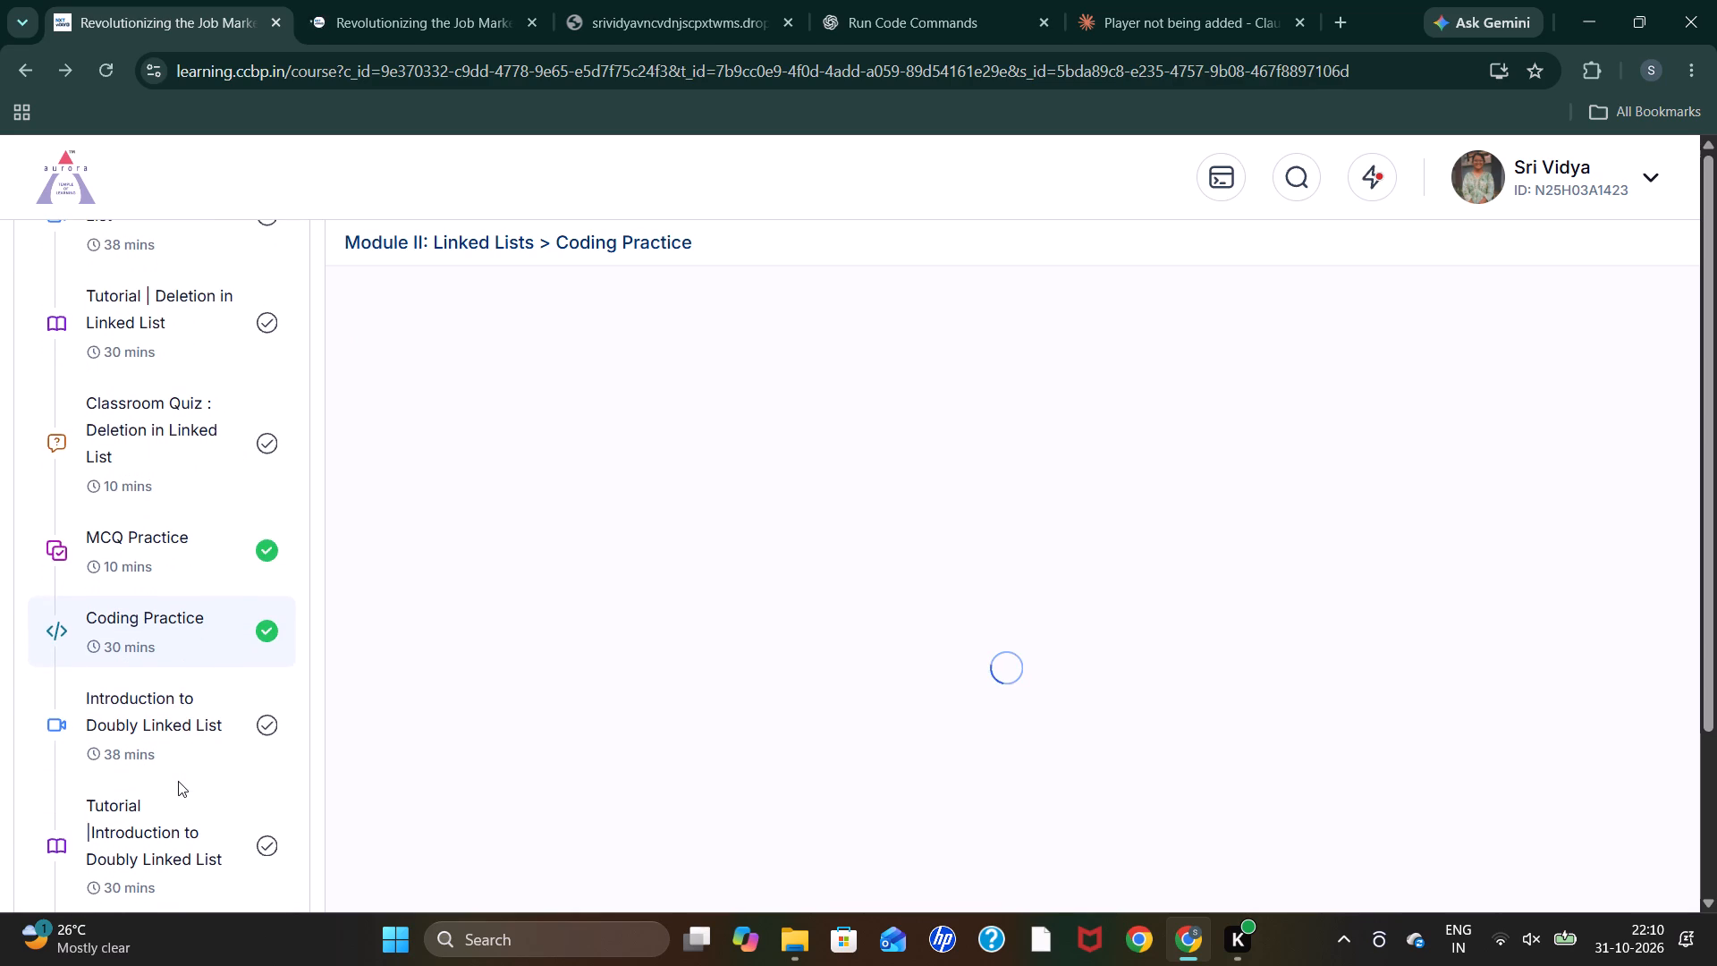
{"action": "scroll", "coordinate": [178, 781], "scroll_direction": "down", "scroll_amount": 1}
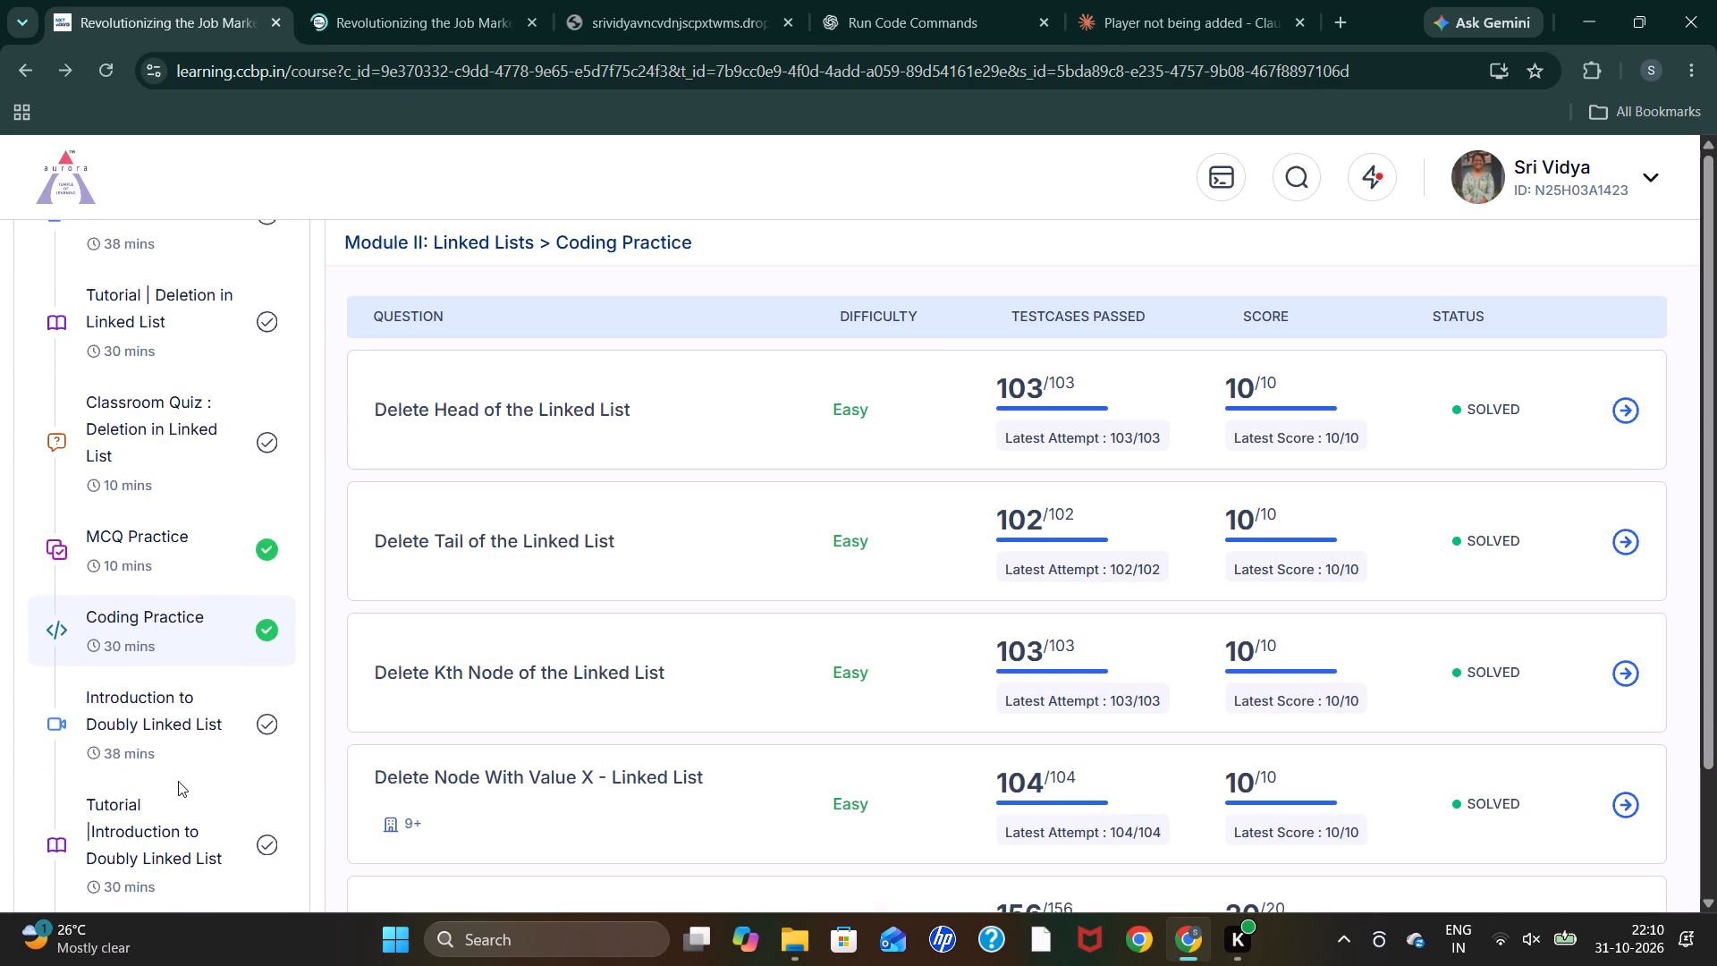
{"action": "scroll", "coordinate": [178, 781], "scroll_direction": "down", "scroll_amount": 3}
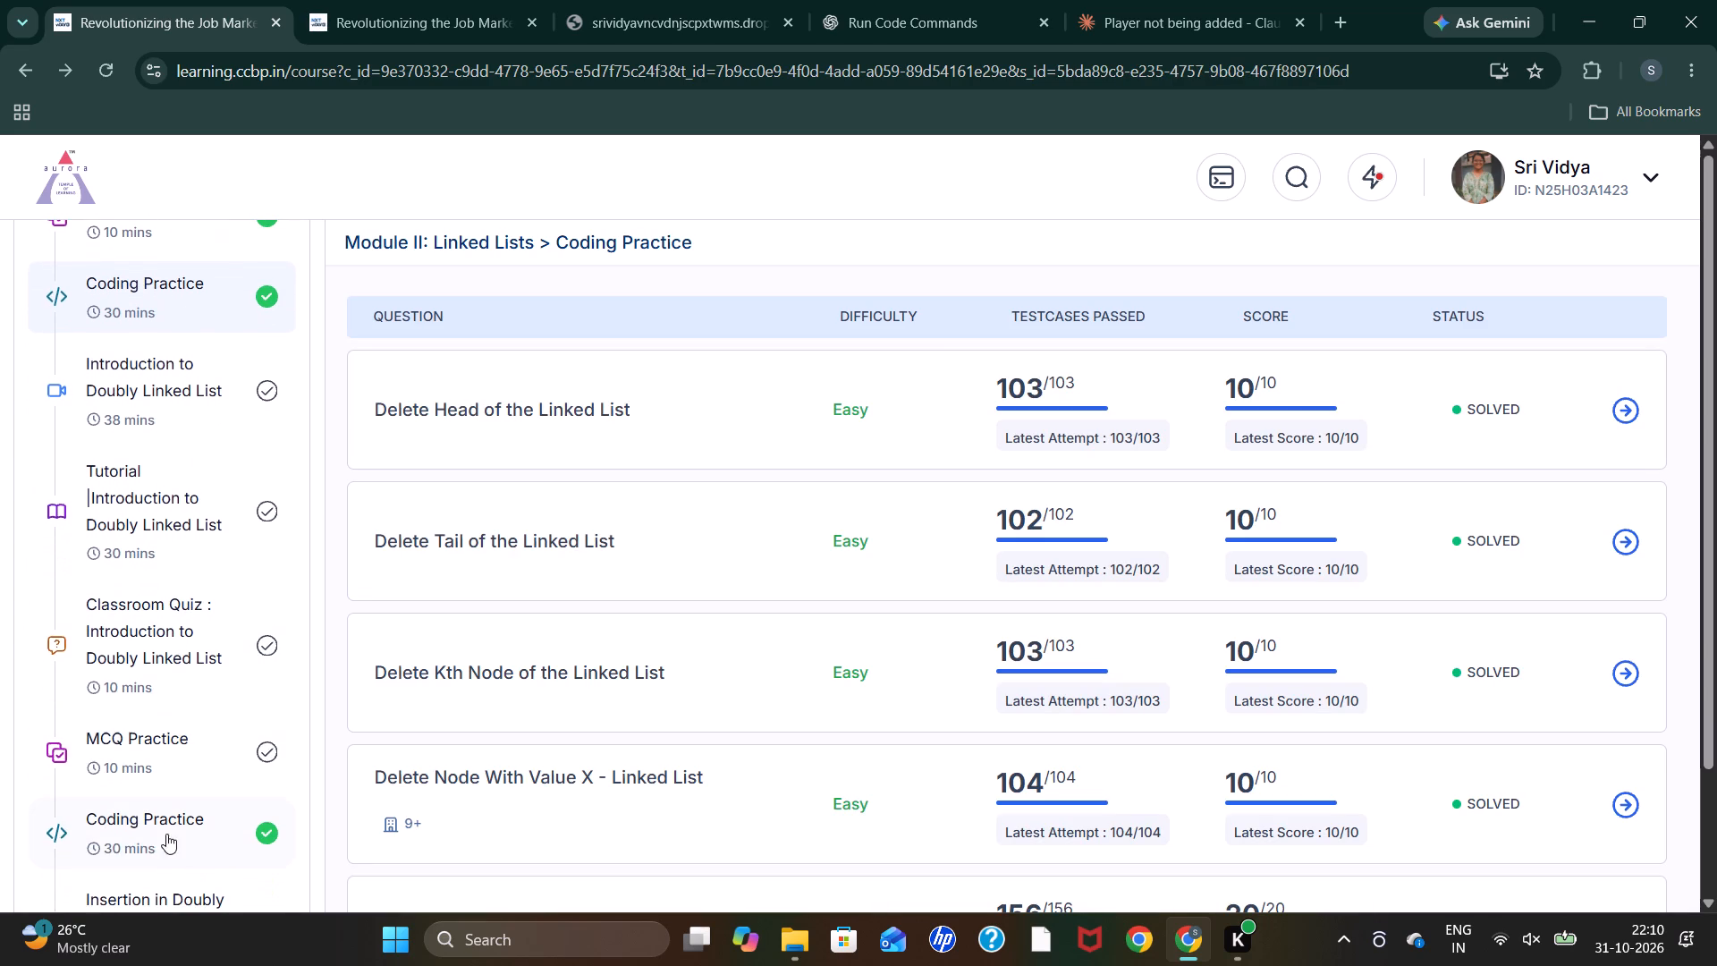
{"action": "left_click", "coordinate": [164, 842]}
{"action": "scroll", "coordinate": [183, 748], "scroll_direction": "down", "scroll_amount": 2}
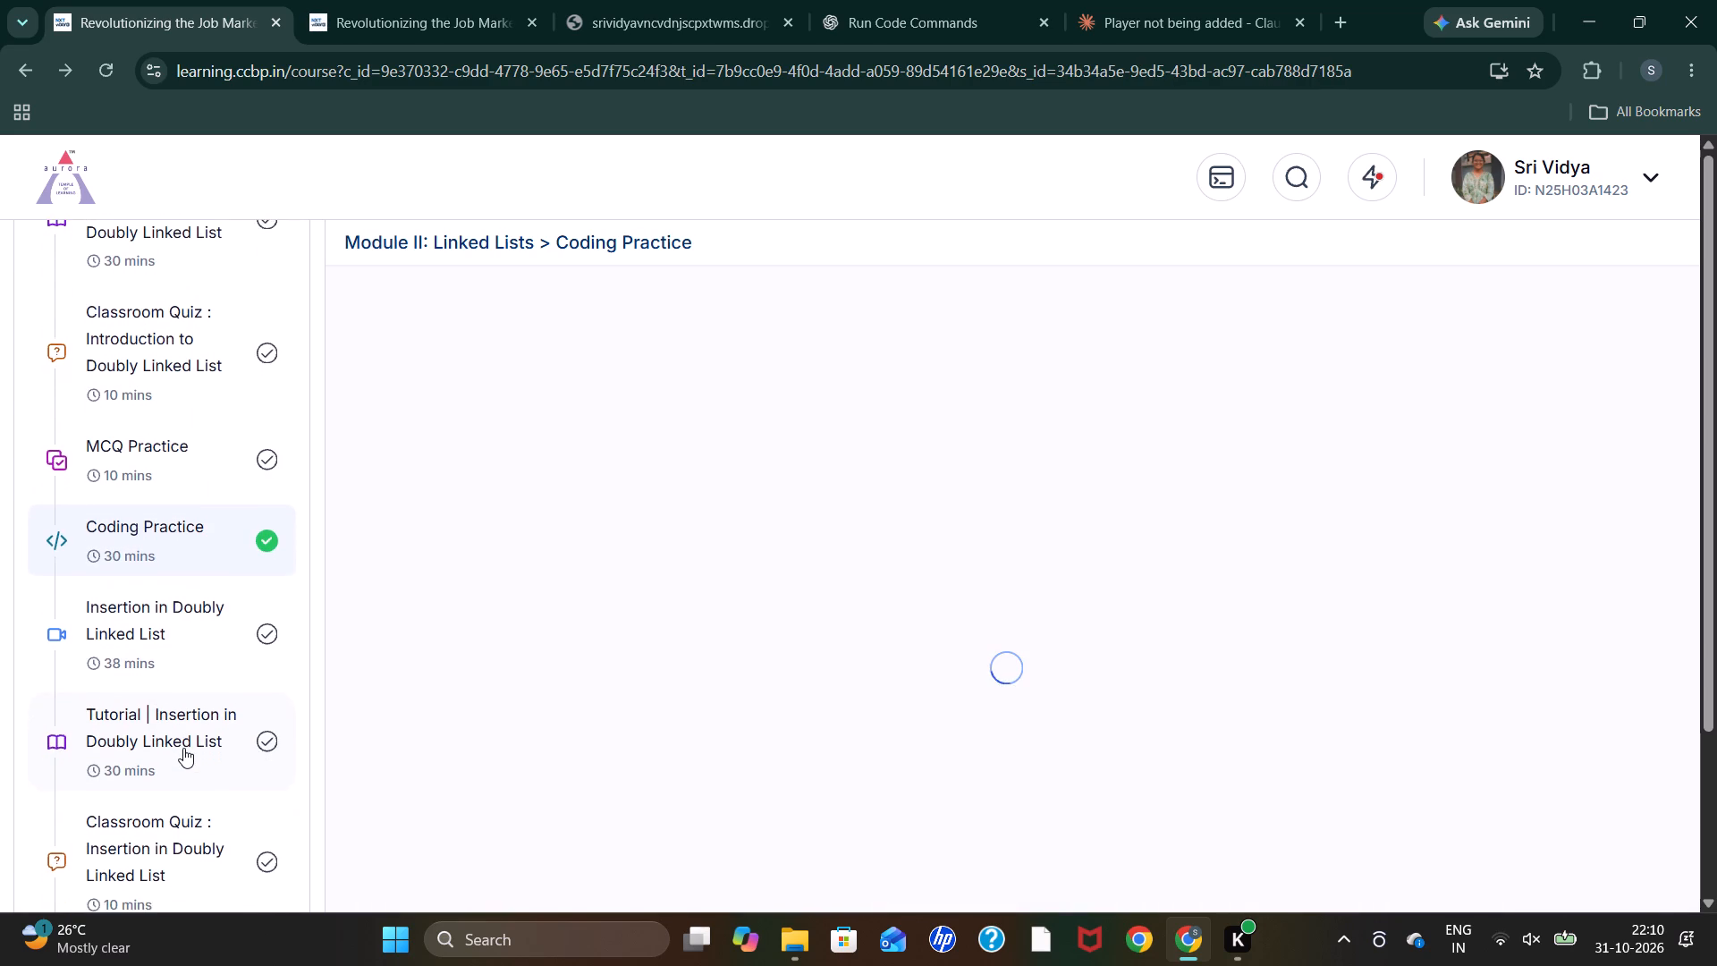
{"action": "scroll", "coordinate": [183, 748], "scroll_direction": "down", "scroll_amount": 2}
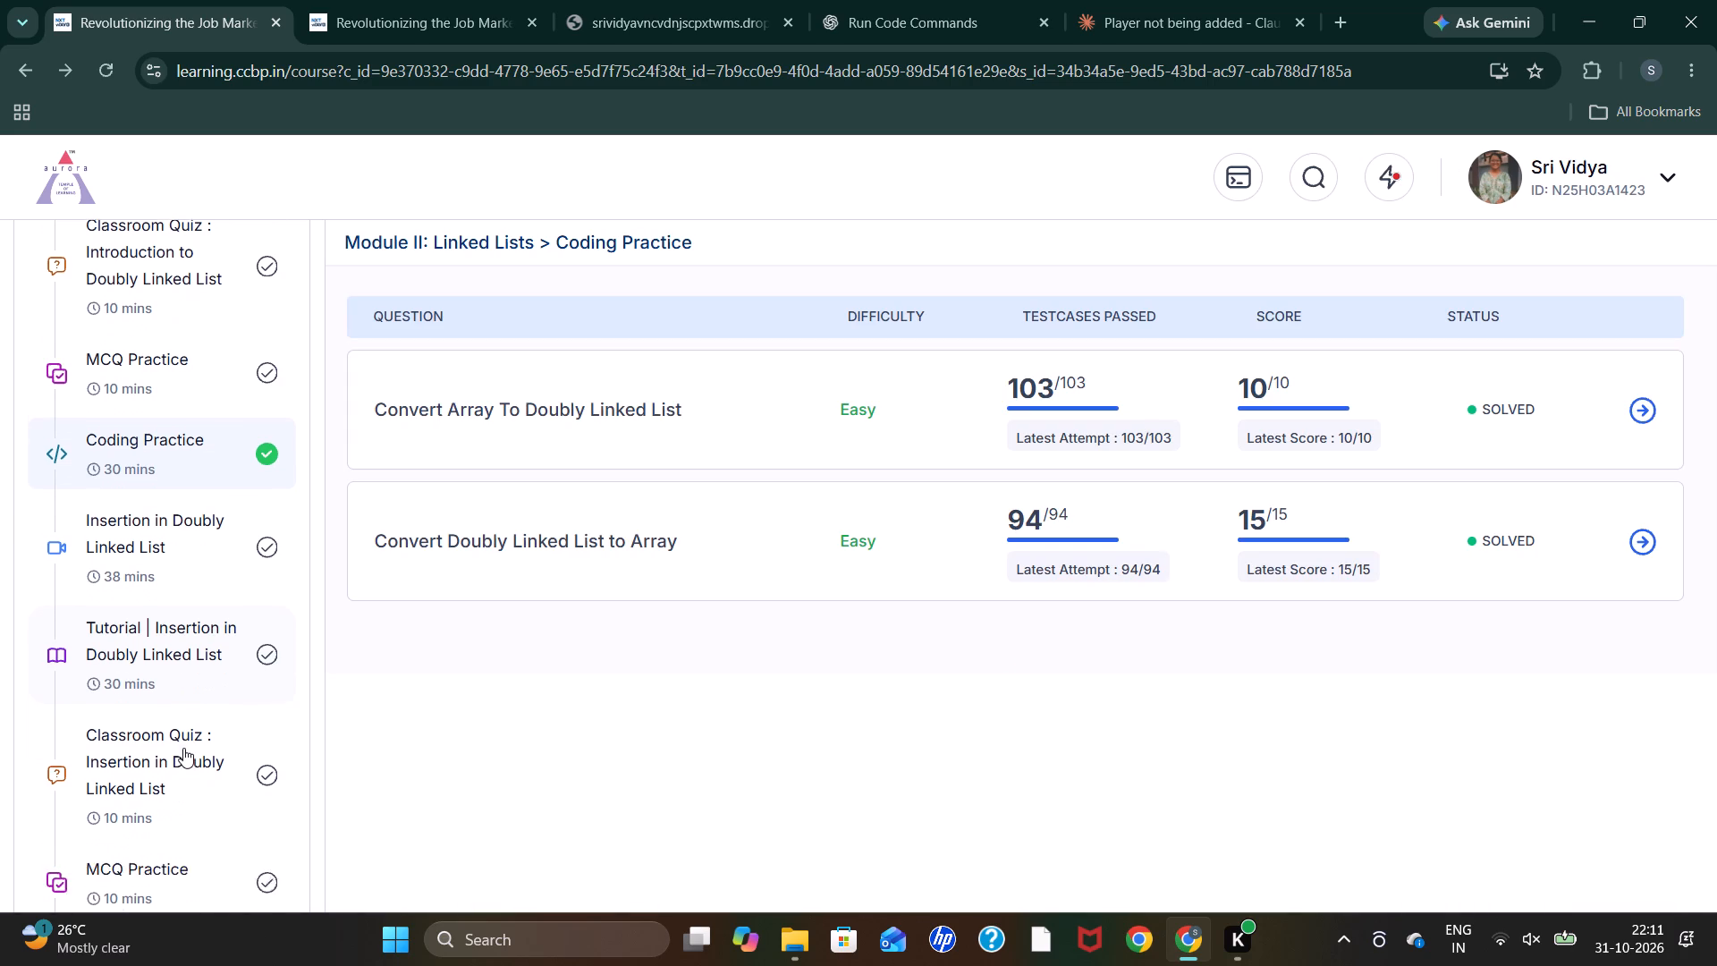
{"action": "scroll", "coordinate": [183, 748], "scroll_direction": "down", "scroll_amount": 3}
{"action": "left_click", "coordinate": [173, 761]}
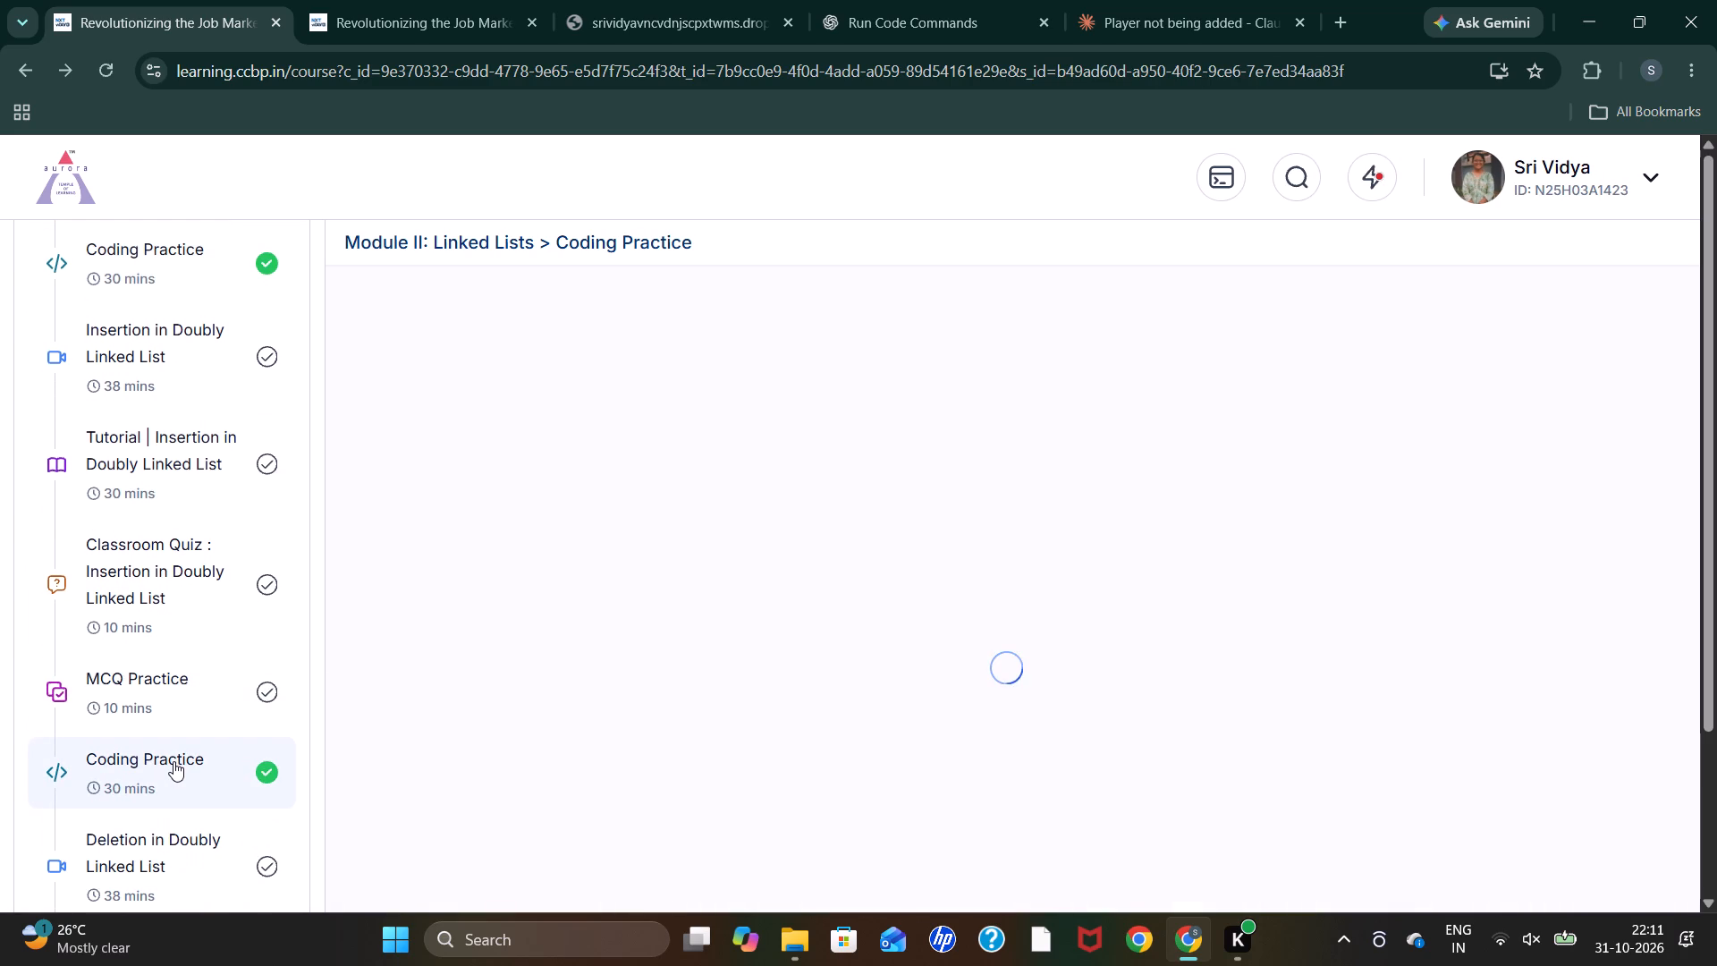
Examine the Module II Coding Practice questions for Deletion in Doubly Linked List and Circular Linked List.
{"action": "scroll", "coordinate": [173, 761], "scroll_direction": "down", "scroll_amount": 3}
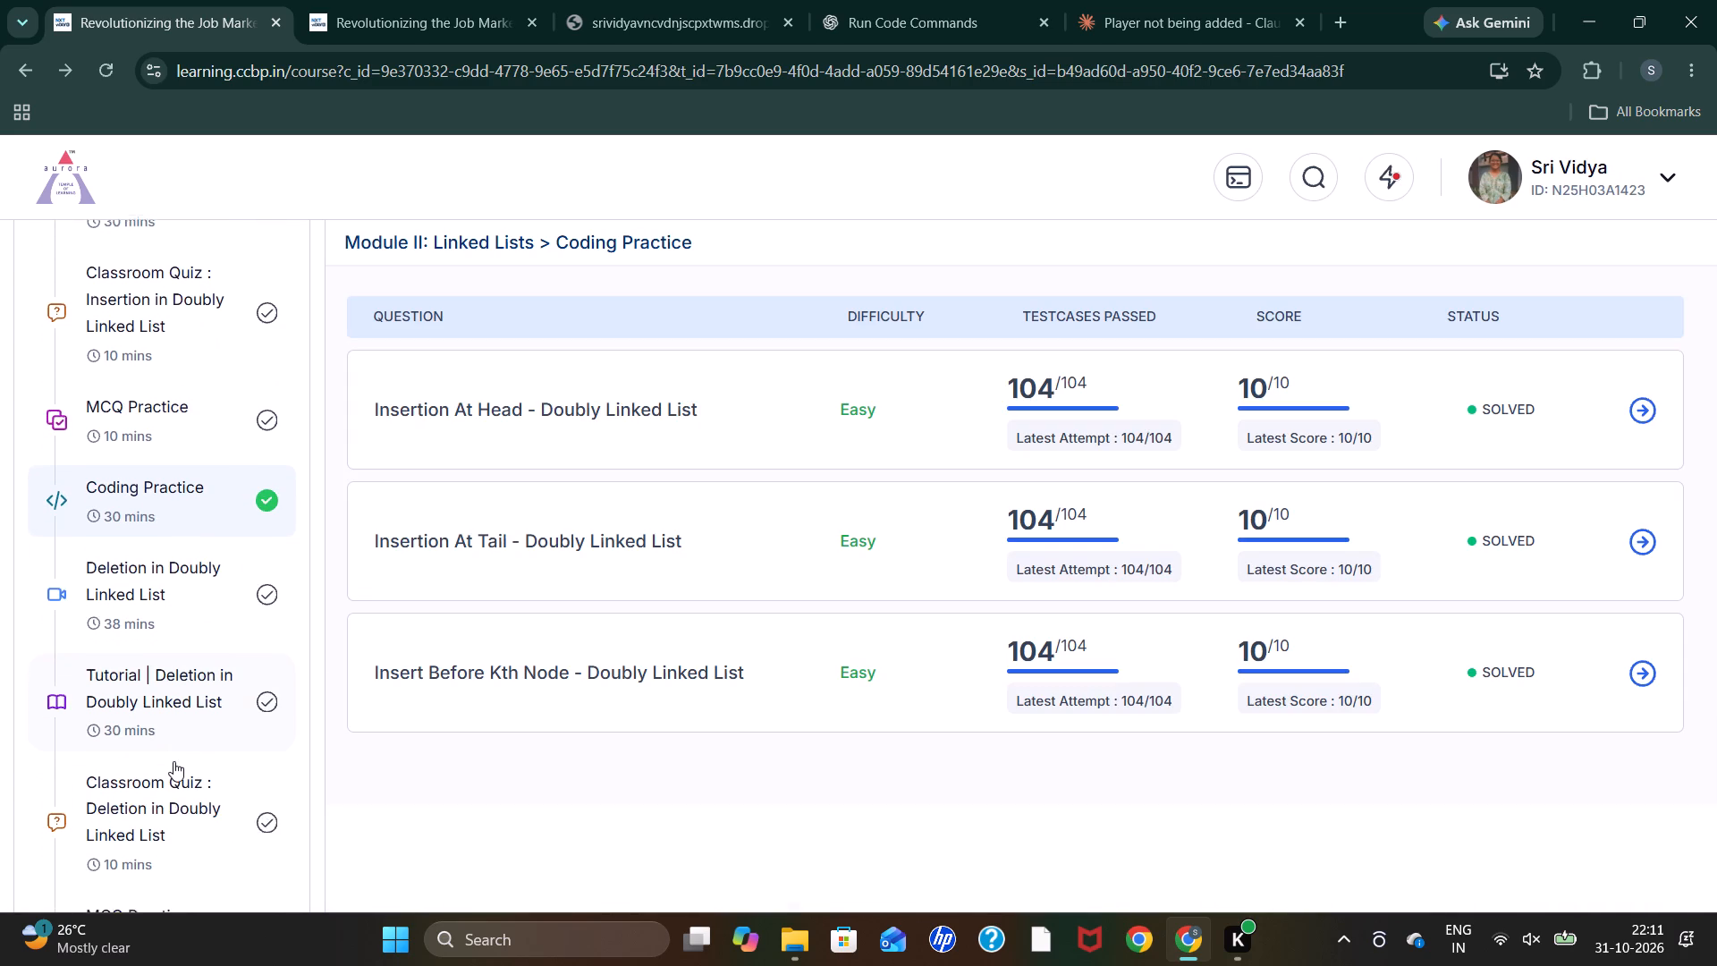
{"action": "scroll", "coordinate": [173, 761], "scroll_direction": "down", "scroll_amount": 2}
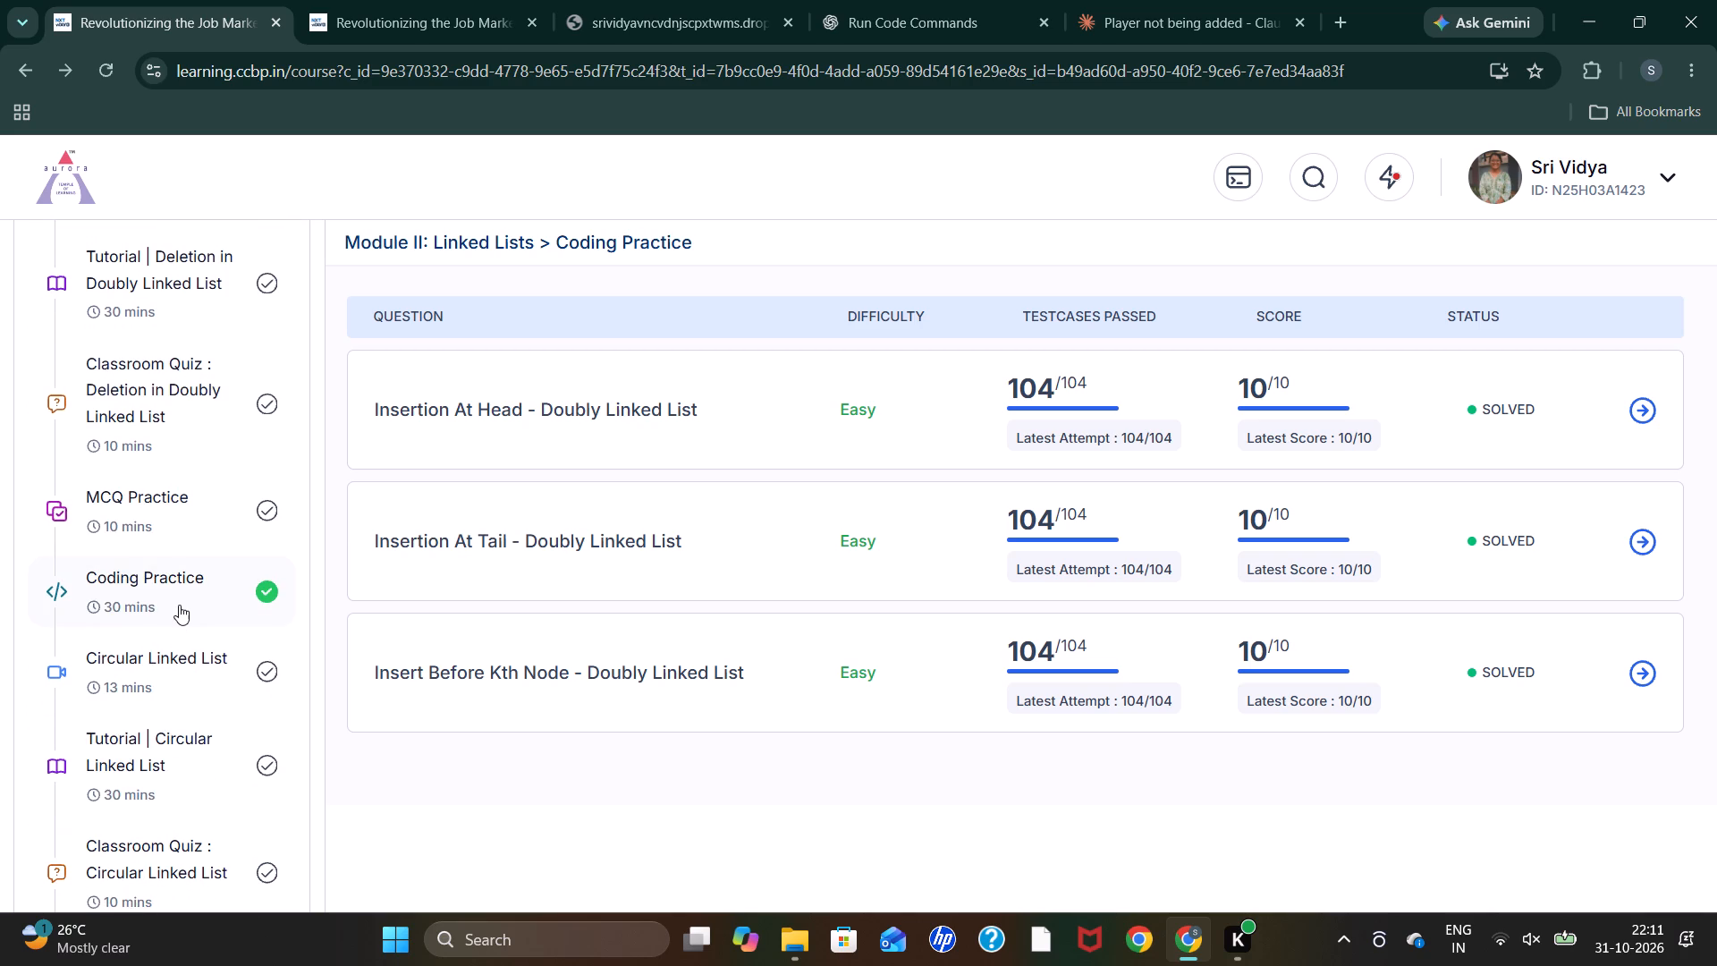
{"action": "left_click", "coordinate": [179, 605]}
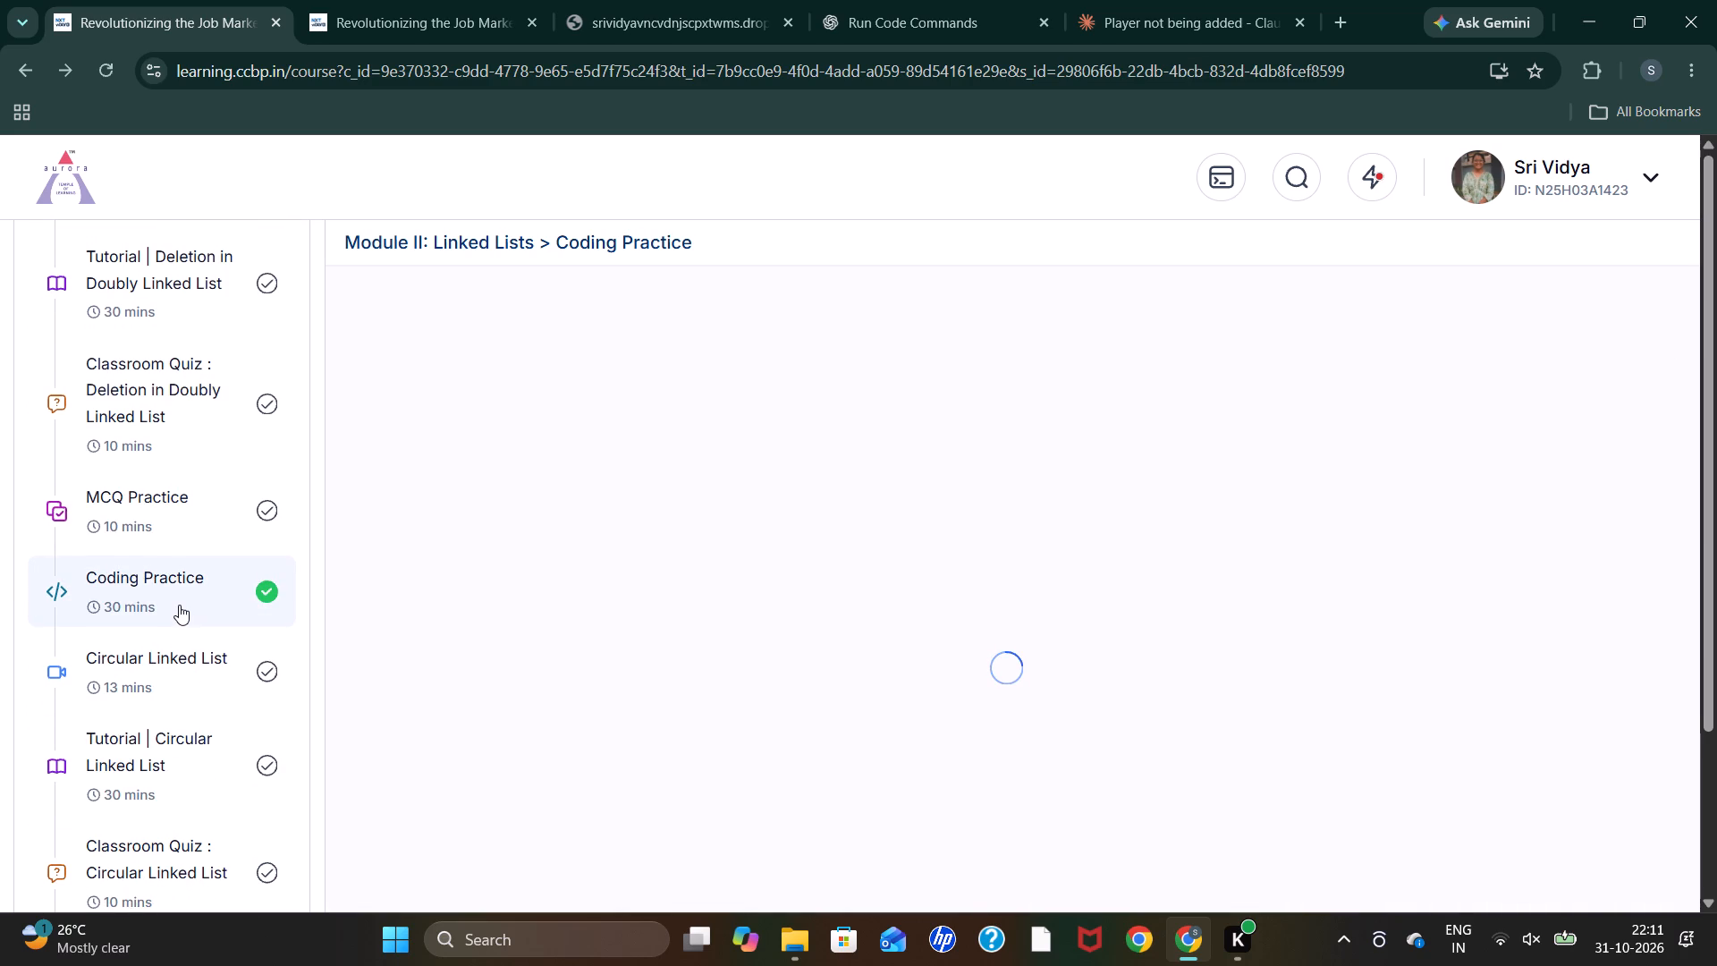
{"action": "scroll", "coordinate": [179, 605], "scroll_direction": "down", "scroll_amount": 2}
{"action": "scroll", "coordinate": [182, 754], "scroll_direction": "down", "scroll_amount": 1}
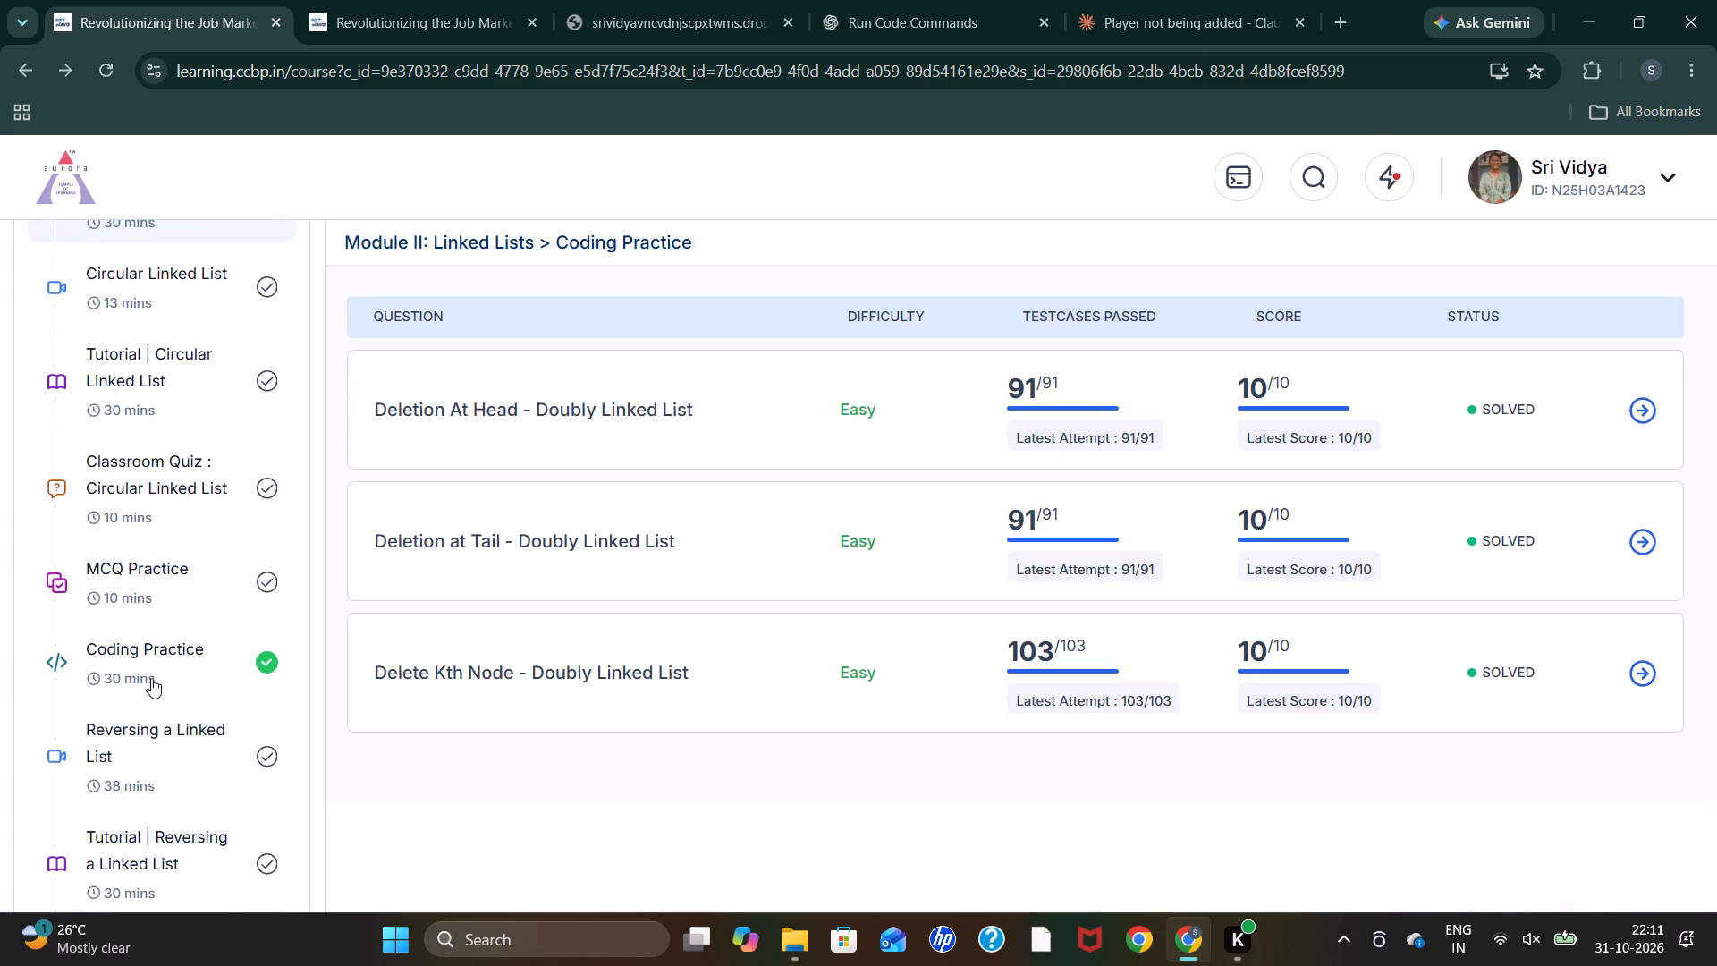
{"action": "left_click", "coordinate": [150, 673]}
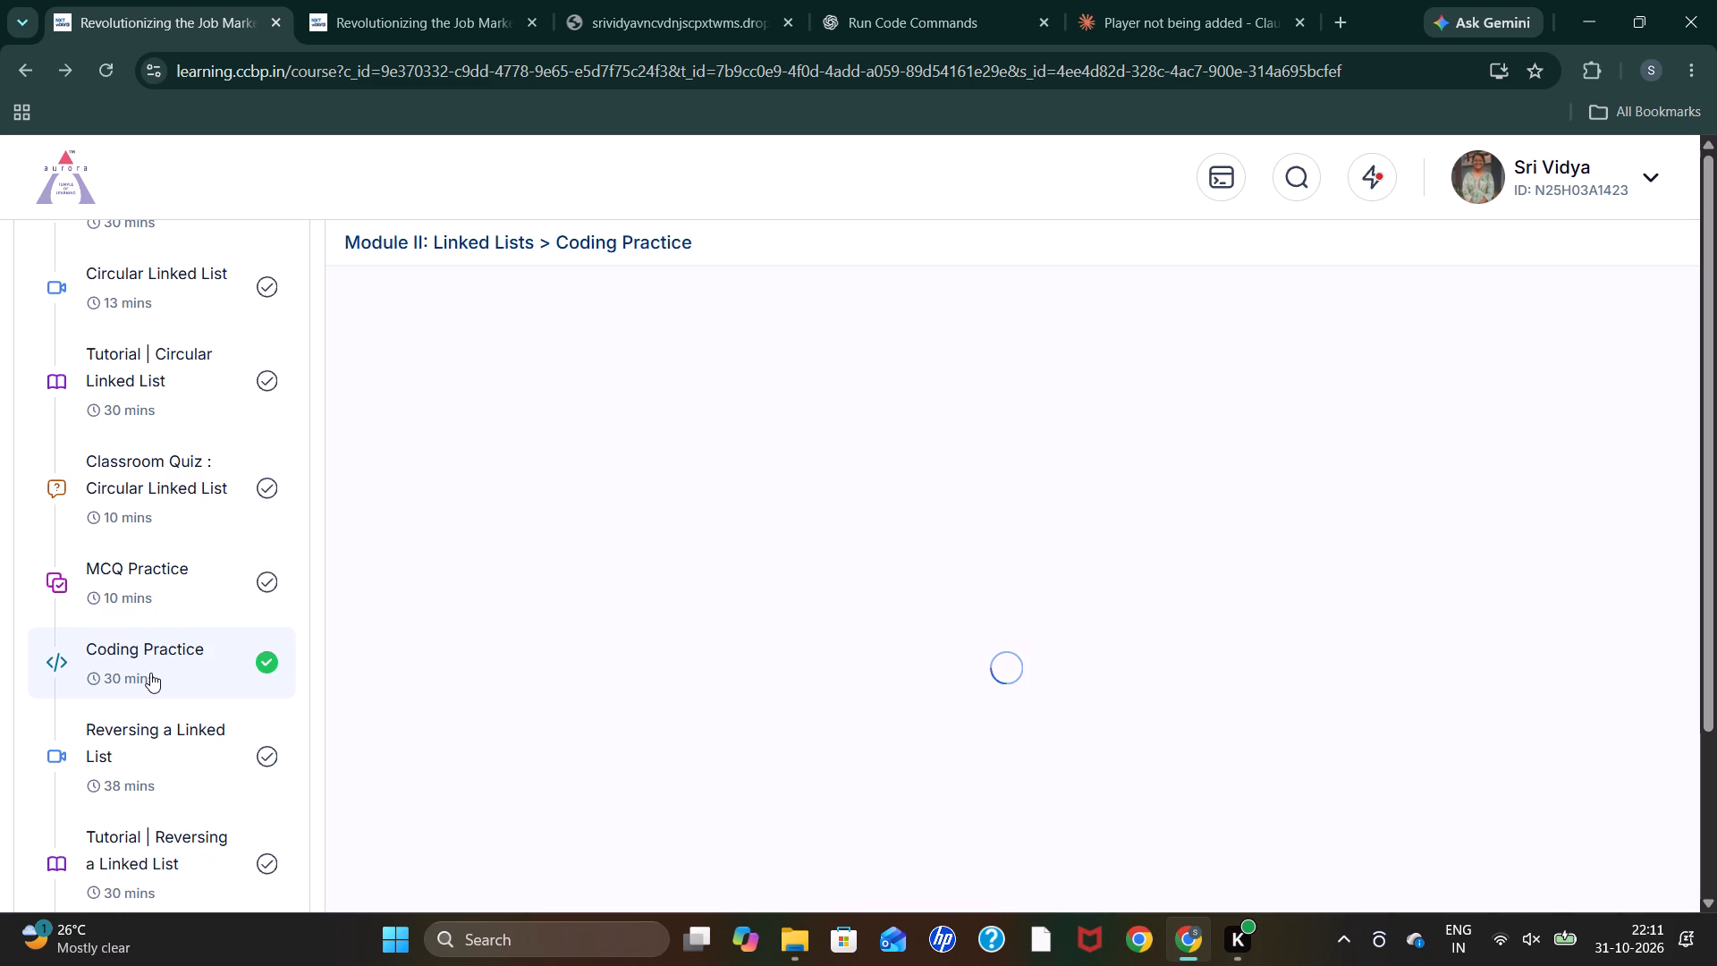
Open the Module II Coding Practice questions for Reversing a Linked List and Cycle Detection In Linked List.
{"action": "scroll", "coordinate": [150, 673], "scroll_direction": "down", "scroll_amount": 3}
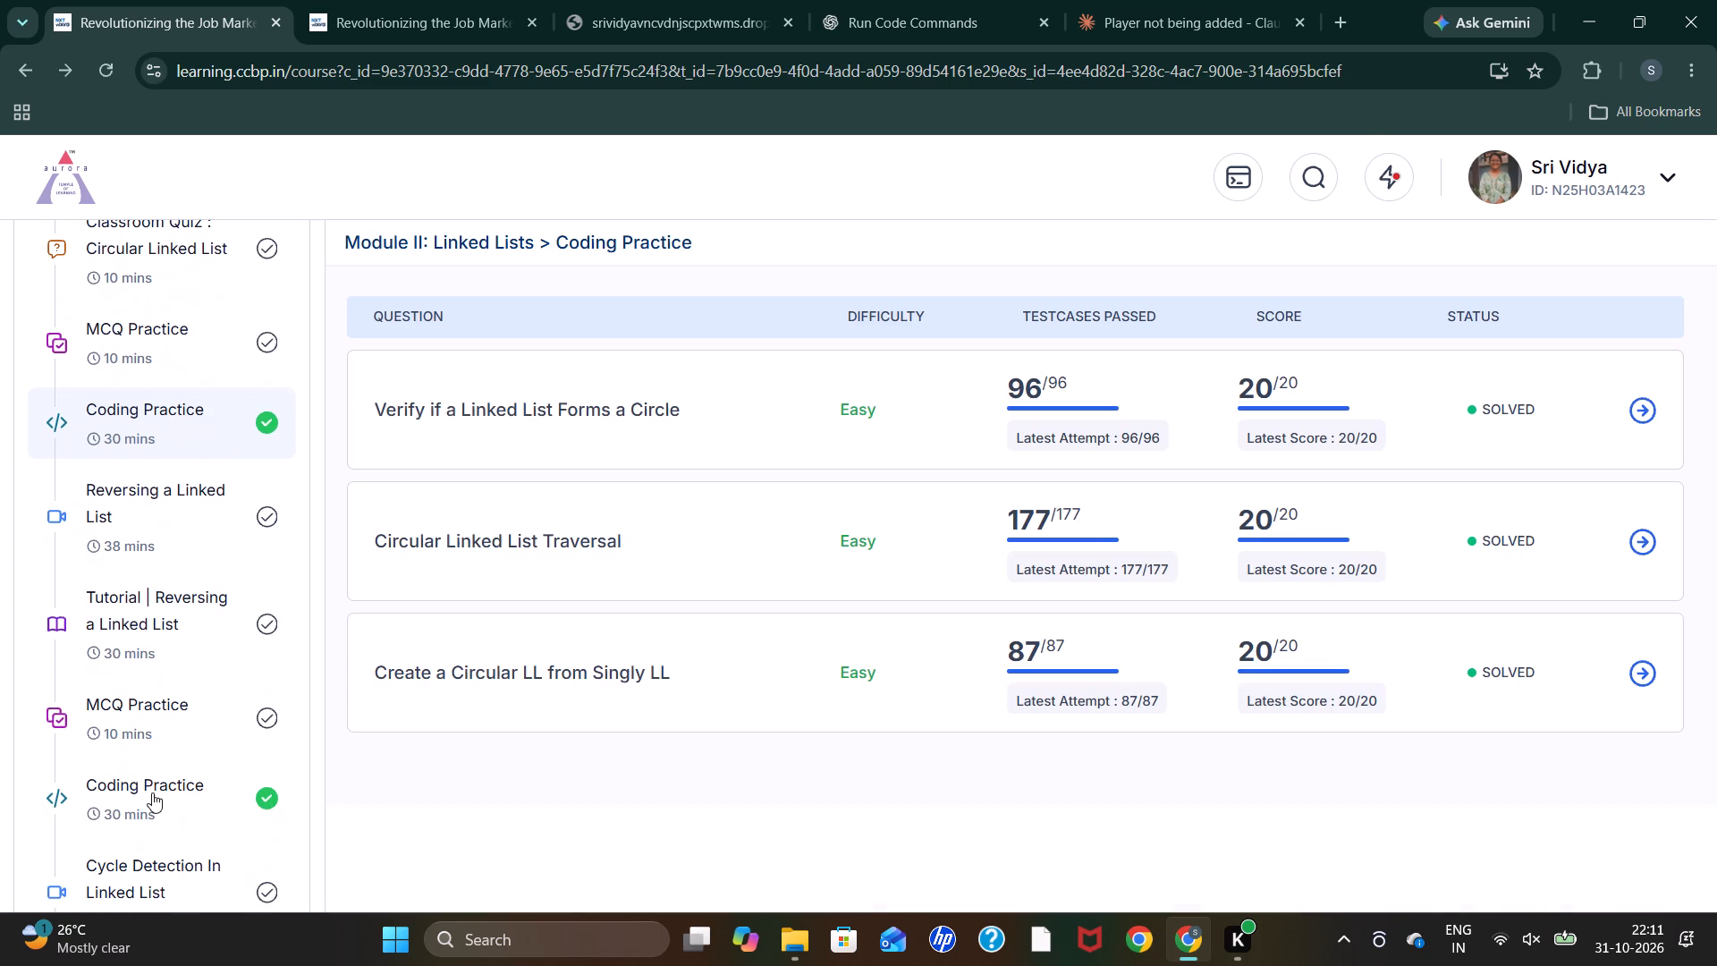
{"action": "left_click", "coordinate": [152, 792]}
{"action": "scroll", "coordinate": [185, 735], "scroll_direction": "down", "scroll_amount": 1}
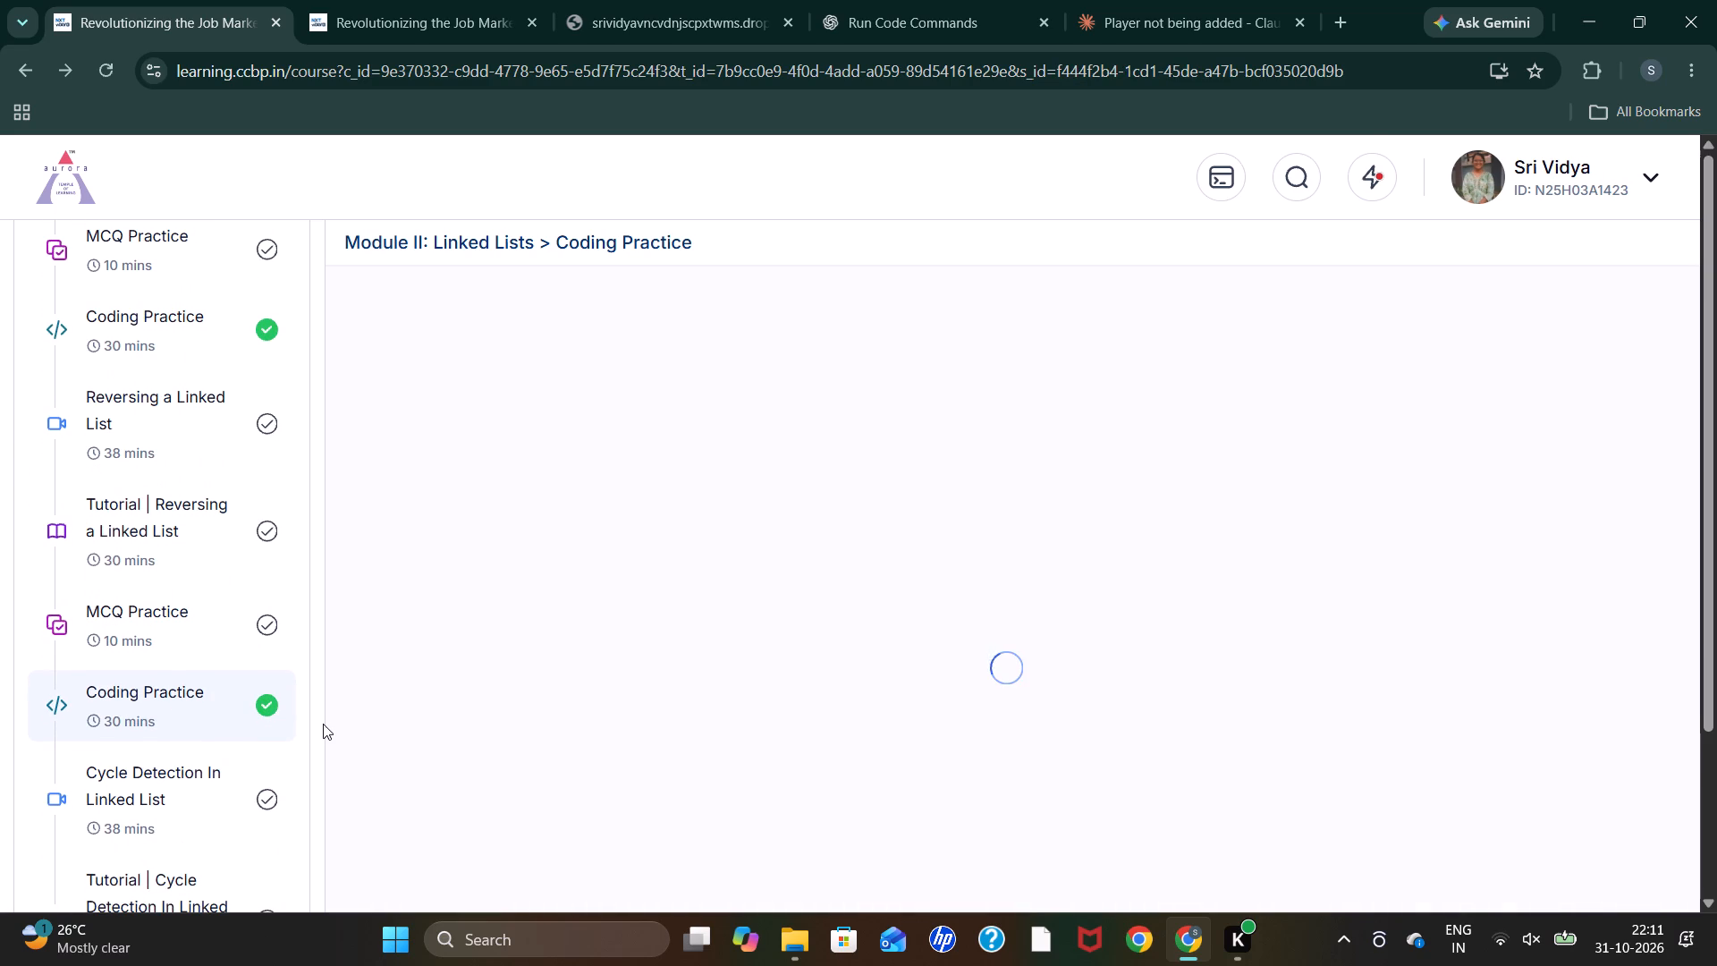
{"action": "scroll", "coordinate": [323, 724], "scroll_direction": "down", "scroll_amount": 1}
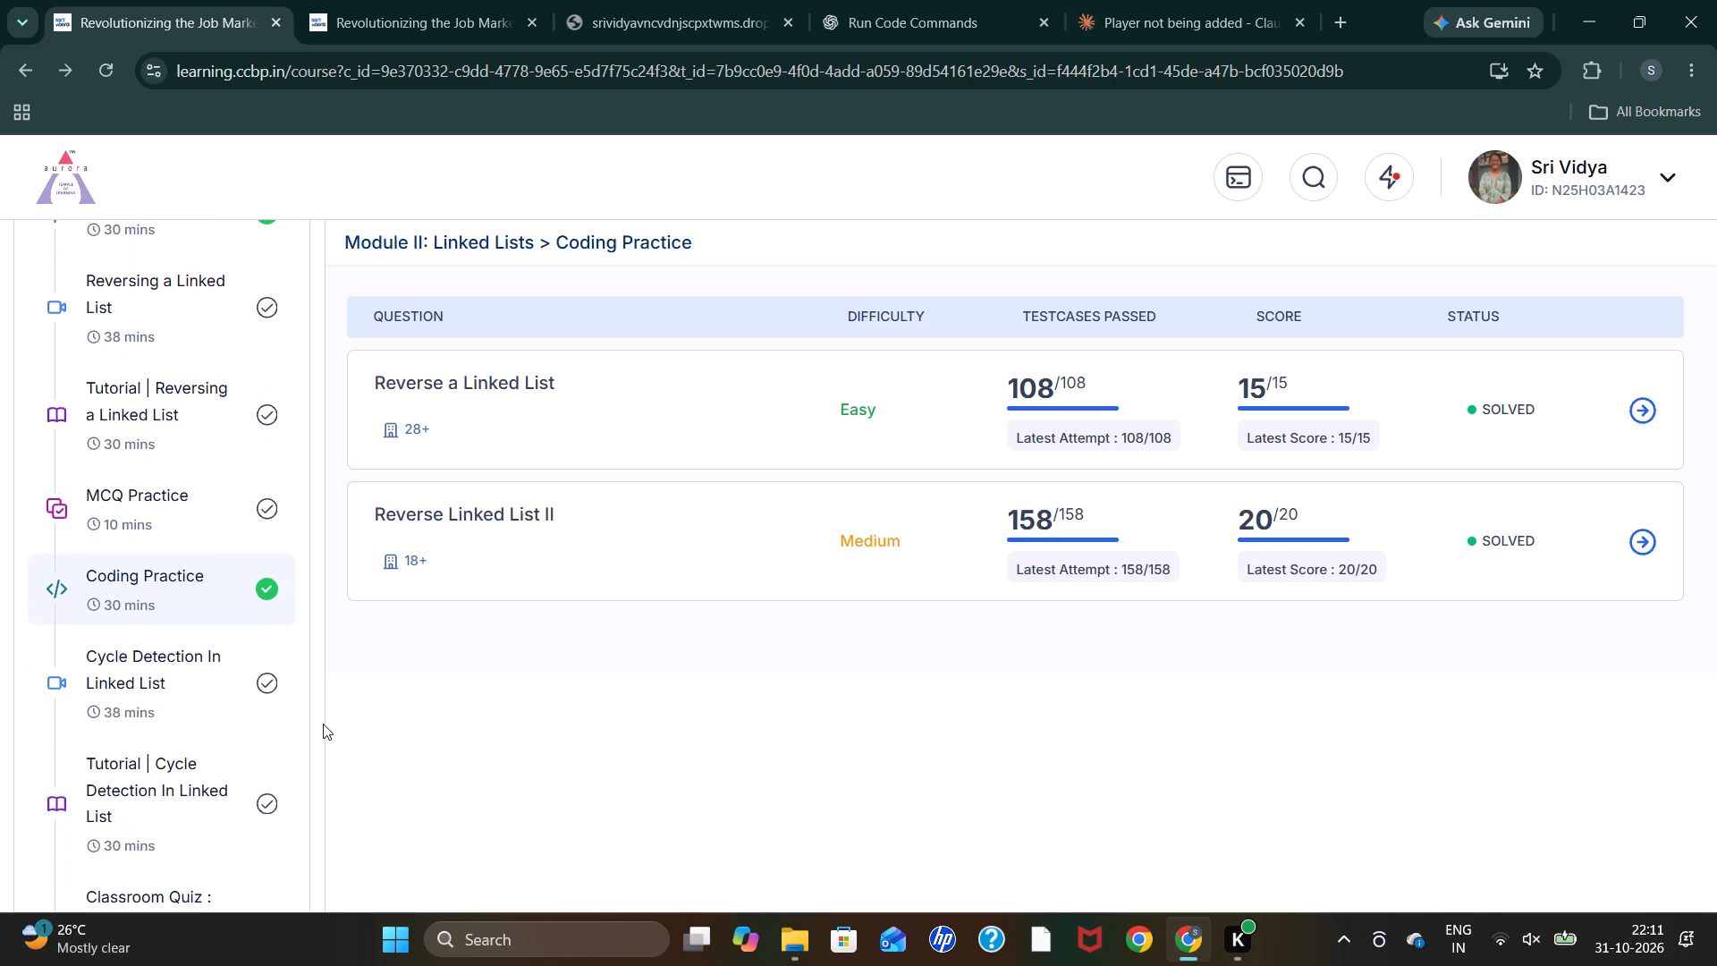
{"action": "scroll", "coordinate": [323, 724], "scroll_direction": "down", "scroll_amount": 1}
{"action": "scroll", "coordinate": [210, 767], "scroll_direction": "down", "scroll_amount": 1}
{"action": "left_click", "coordinate": [164, 806]}
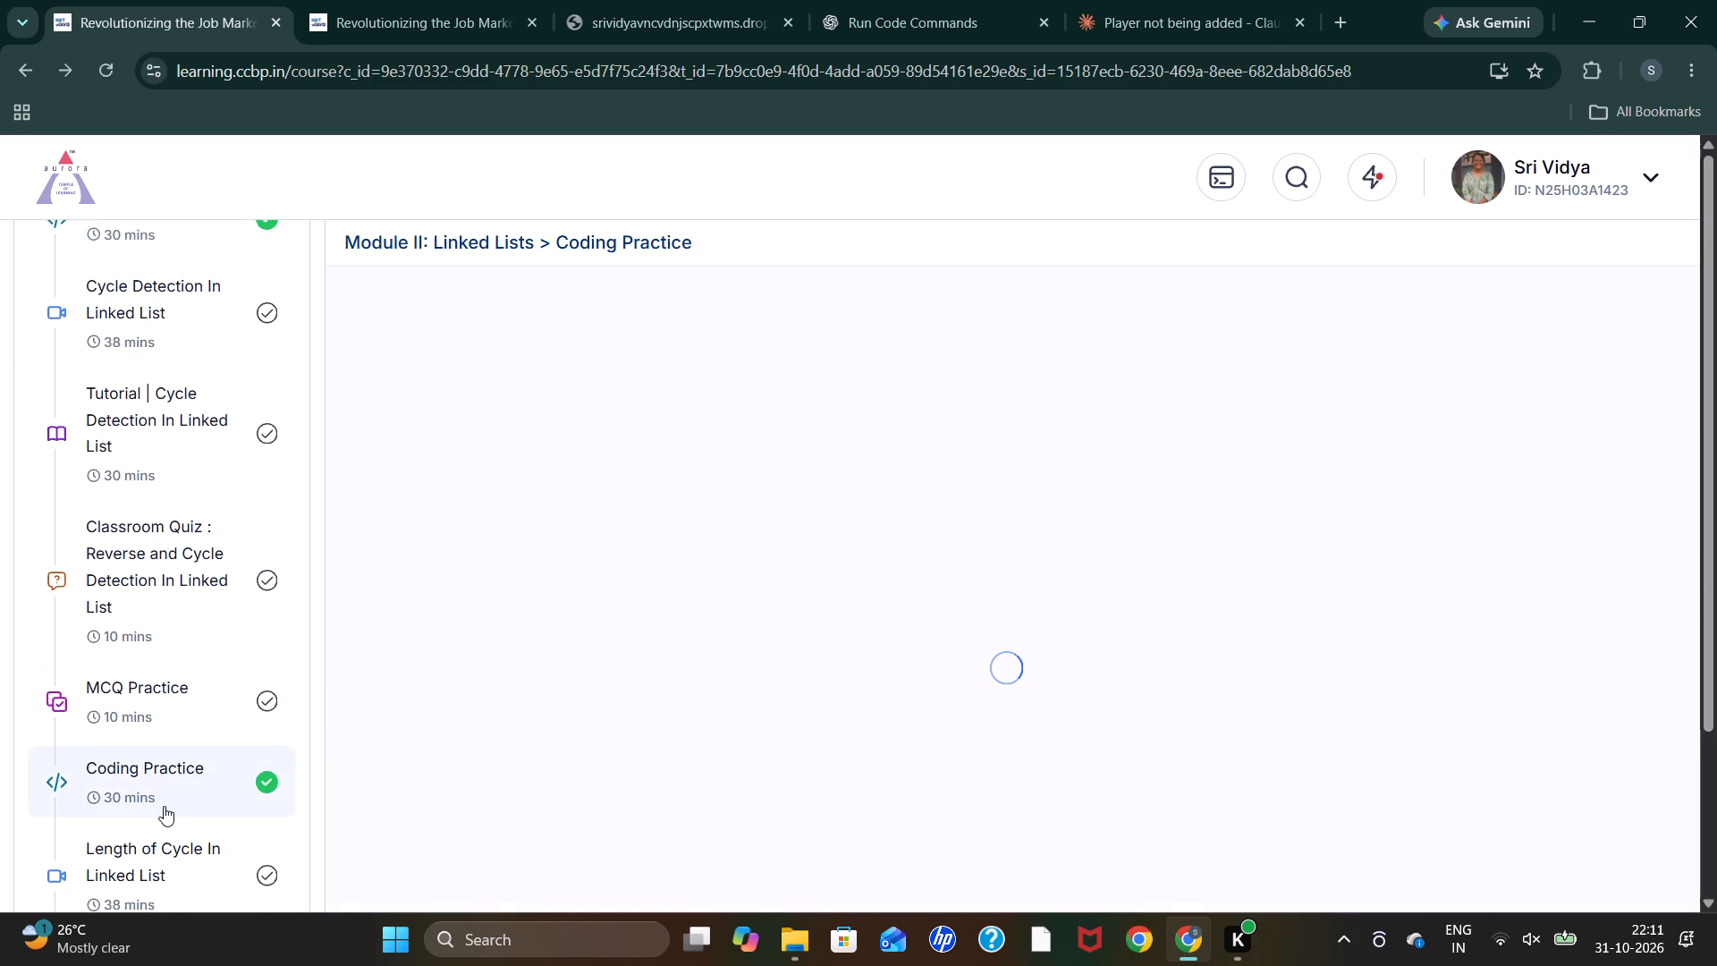
Examine the Module II Coding Practice questions for Length of Cycle In Linked List and Adding Two Numbers.
{"action": "scroll", "coordinate": [164, 806], "scroll_direction": "down", "scroll_amount": 2}
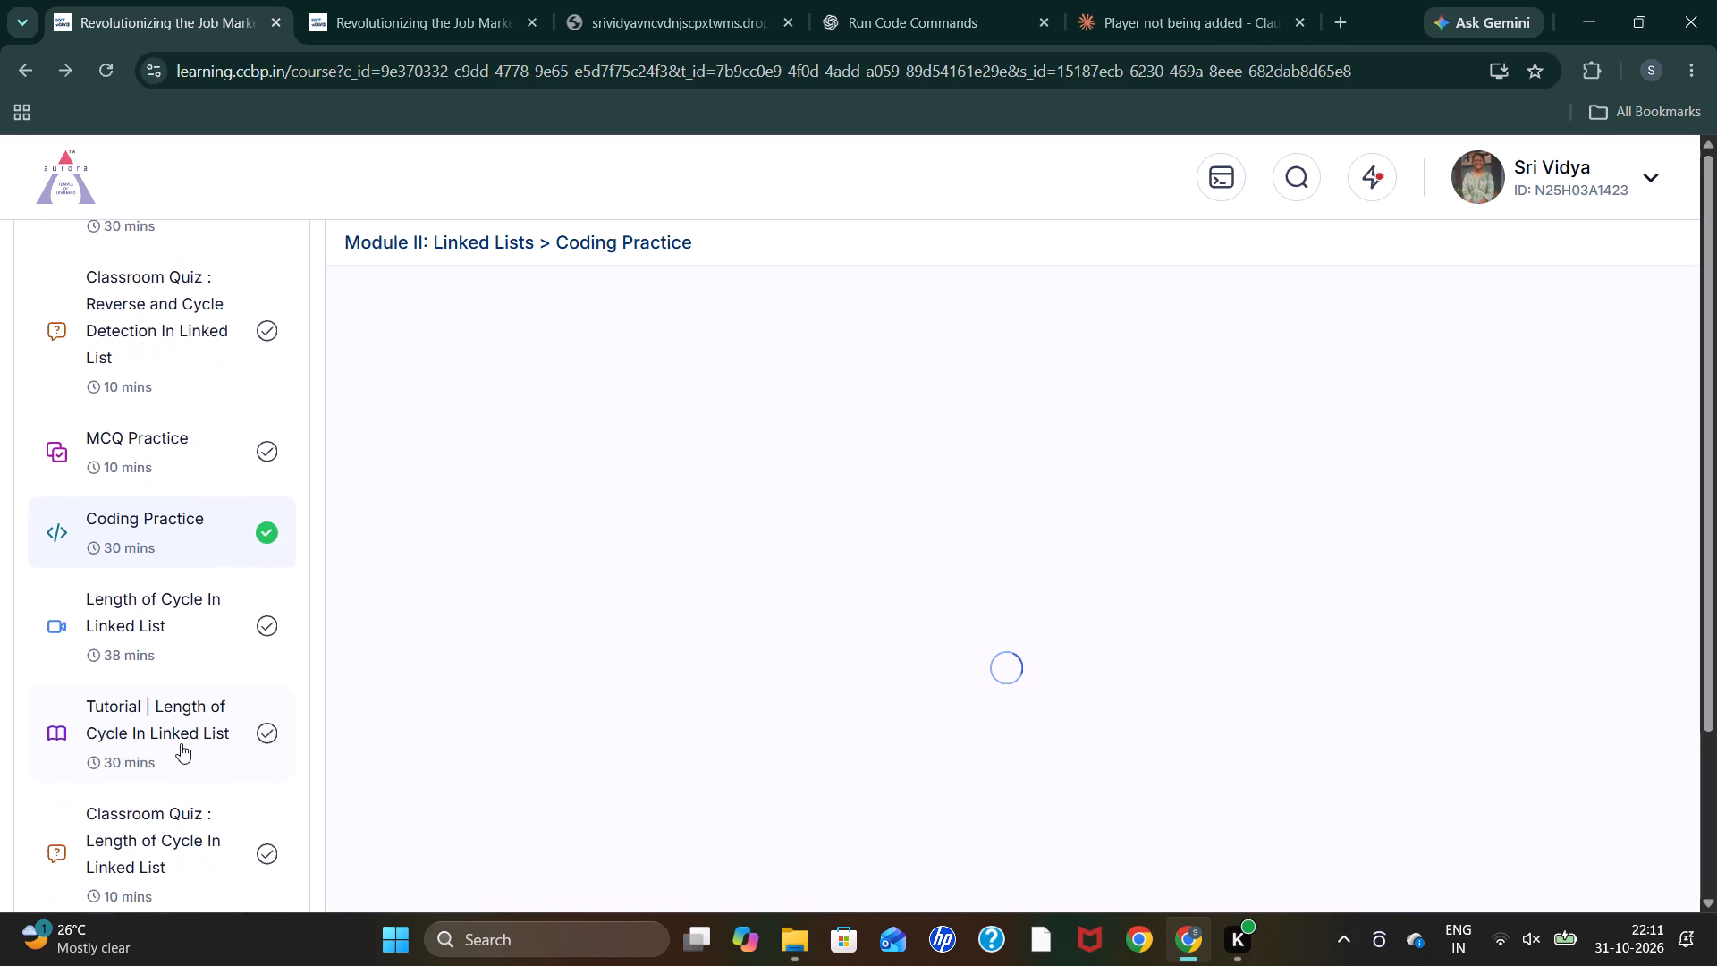
{"action": "scroll", "coordinate": [181, 743], "scroll_direction": "down", "scroll_amount": 1}
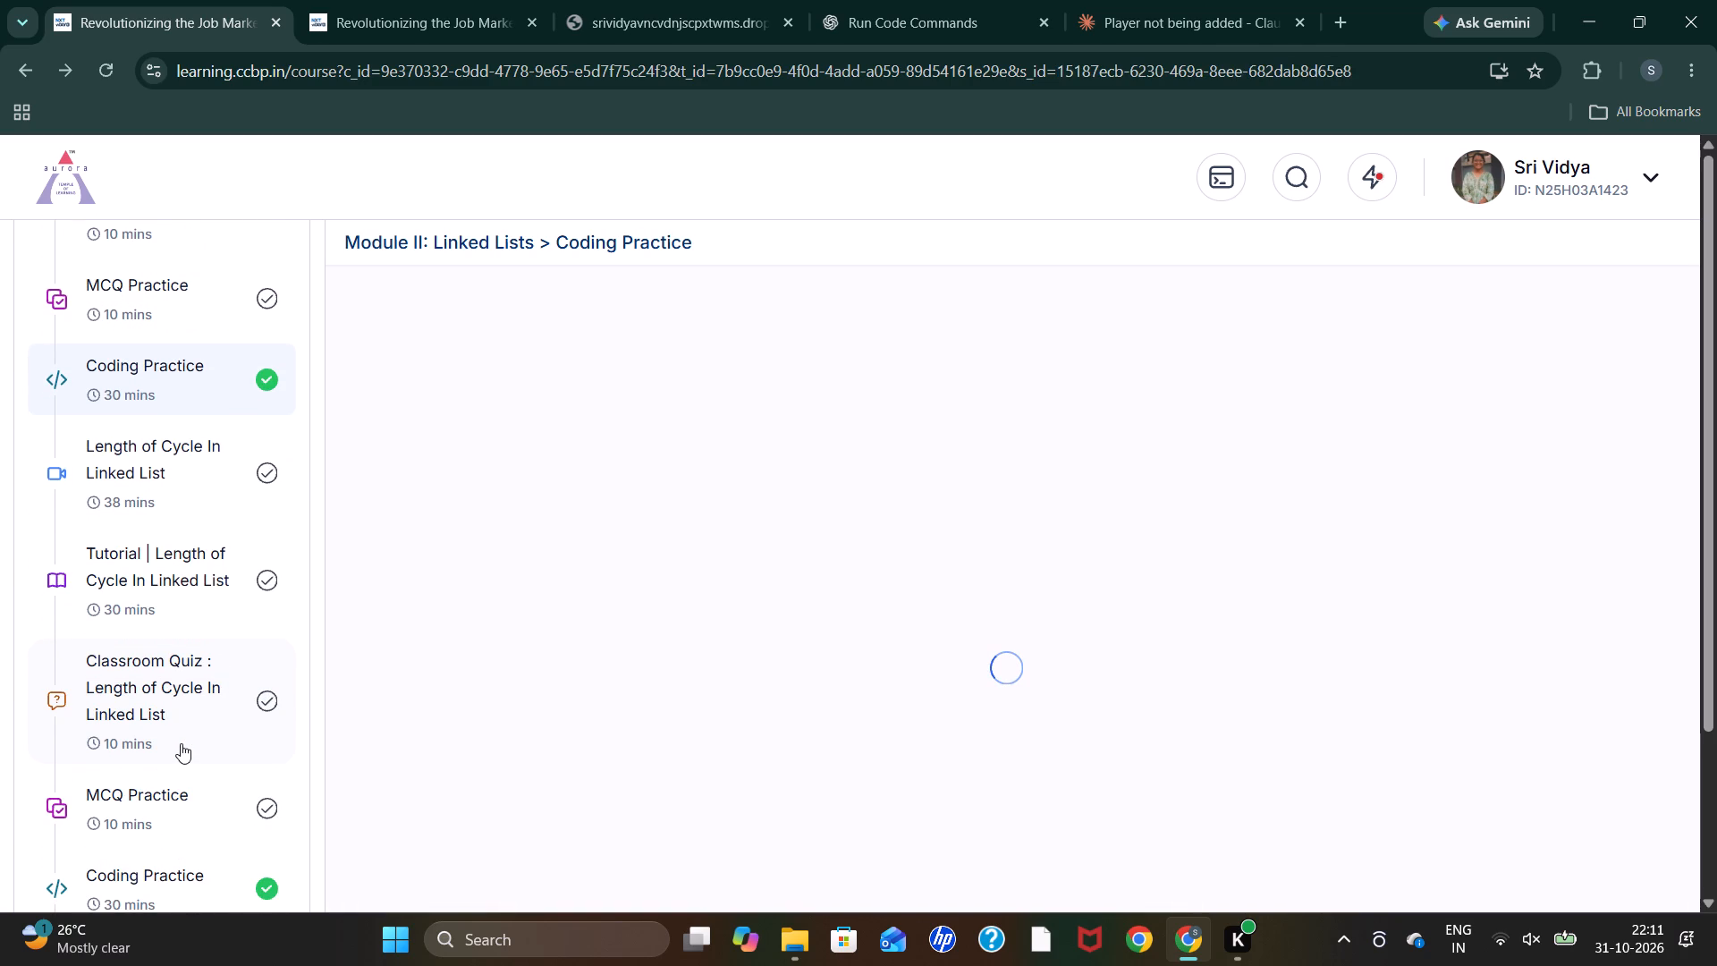
{"action": "scroll", "coordinate": [181, 743], "scroll_direction": "down", "scroll_amount": 2}
{"action": "left_click", "coordinate": [167, 714]}
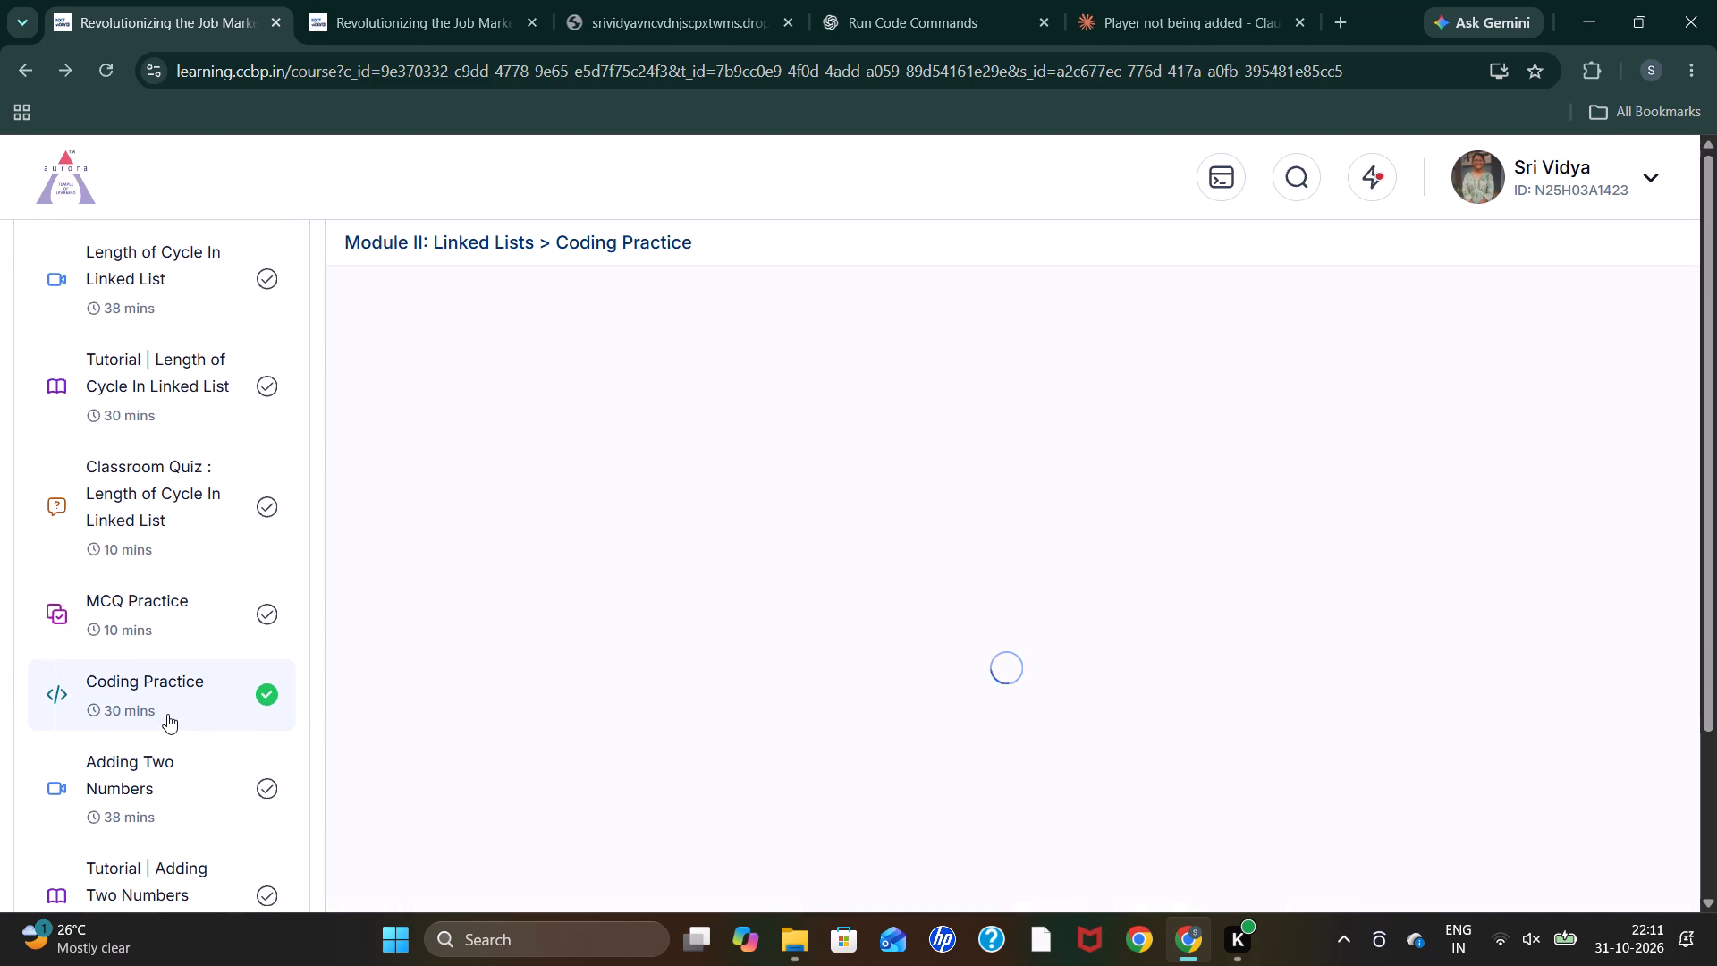
{"action": "scroll", "coordinate": [167, 714], "scroll_direction": "down", "scroll_amount": 1}
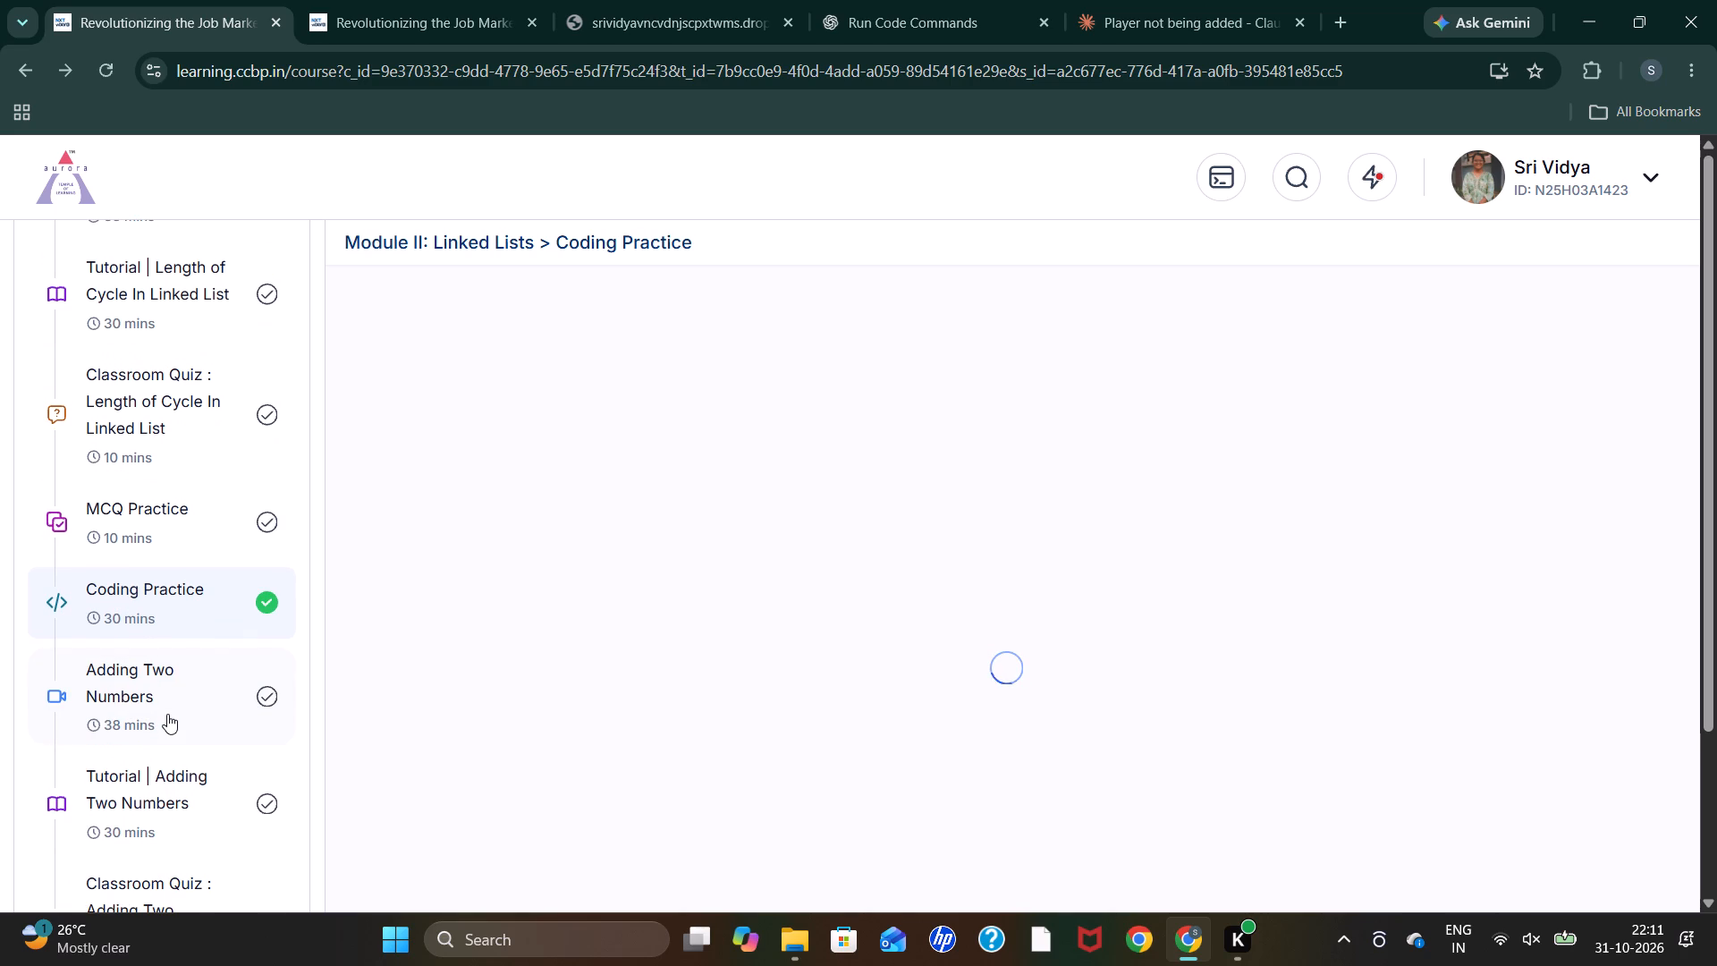
{"action": "scroll", "coordinate": [167, 714], "scroll_direction": "down", "scroll_amount": 1}
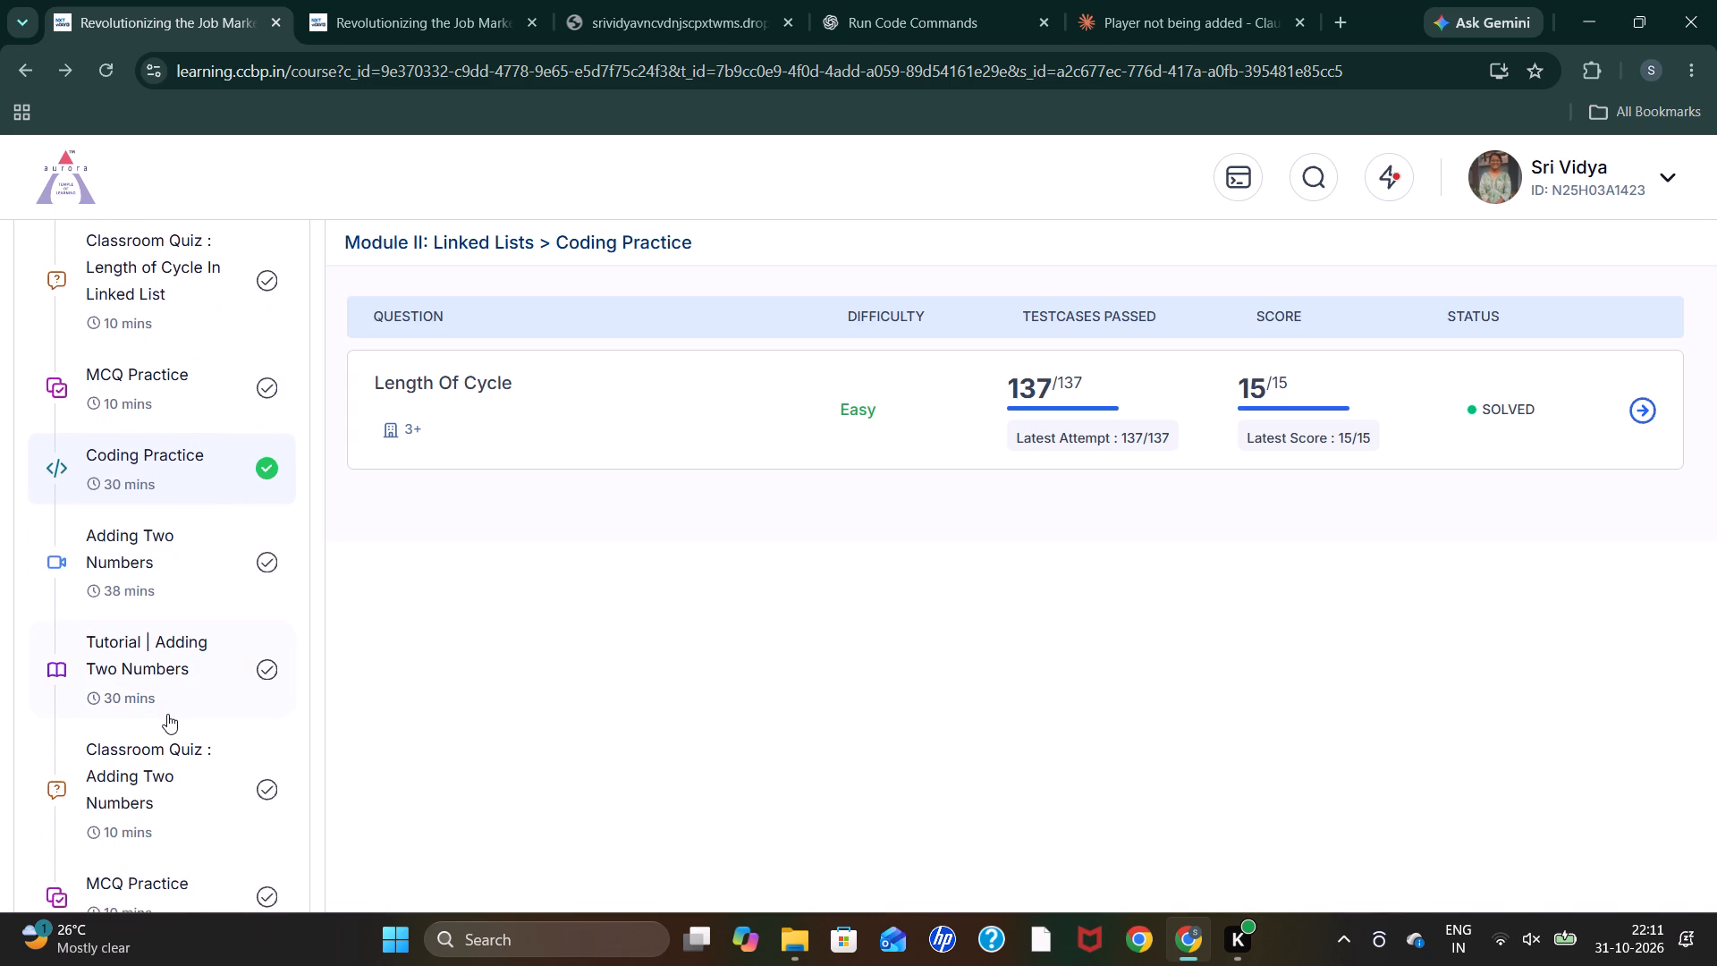
{"action": "scroll", "coordinate": [167, 714], "scroll_direction": "down", "scroll_amount": 2}
{"action": "left_click", "coordinate": [169, 748]}
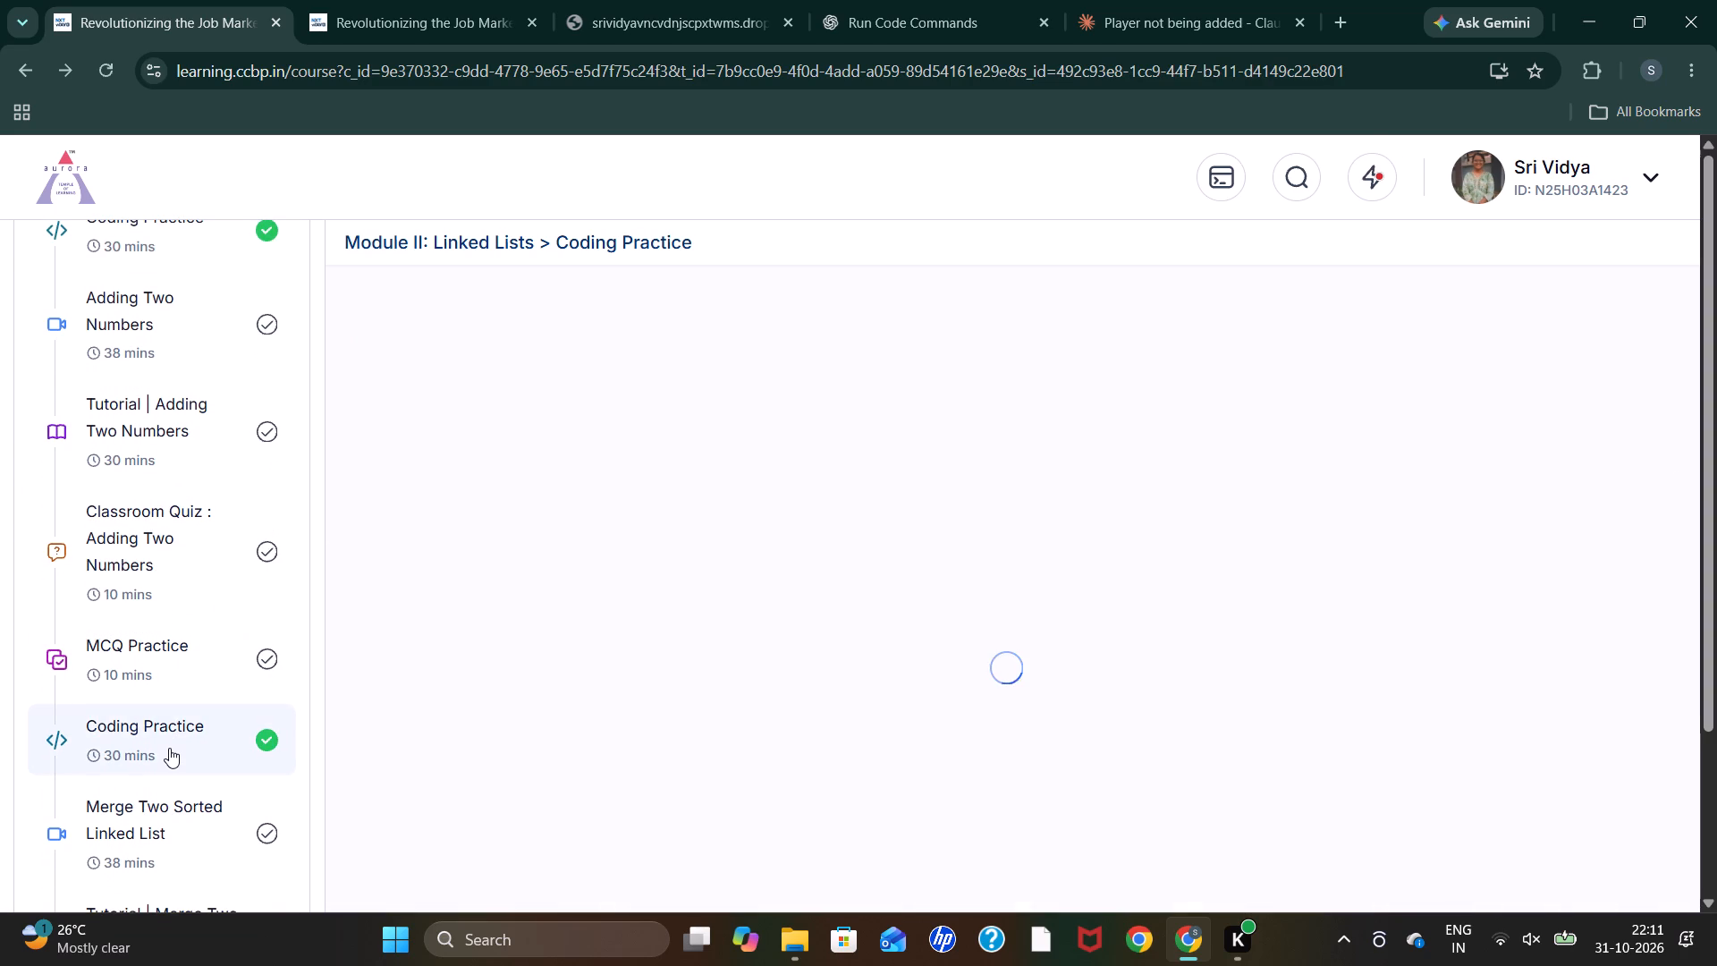
Look through the remaining Module II lessons down to Module Quiz - 2 and open the Flatten a Linked List Coding Practice.
{"action": "scroll", "coordinate": [169, 748], "scroll_direction": "down", "scroll_amount": 2}
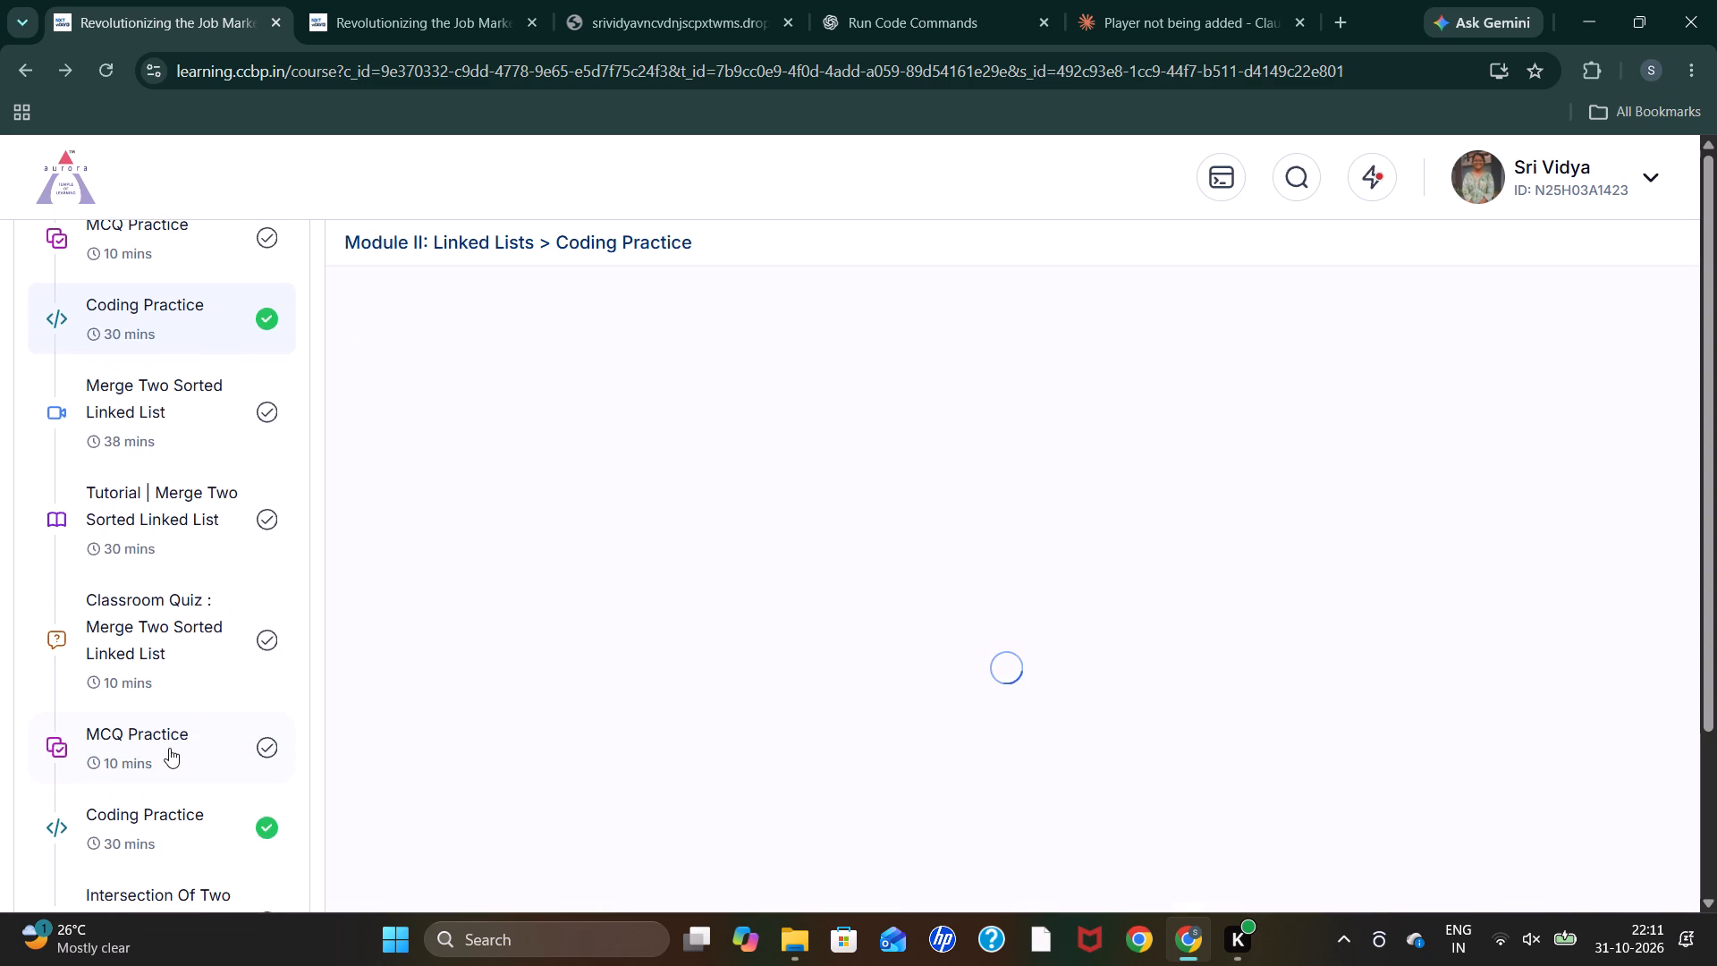
{"action": "scroll", "coordinate": [167, 808], "scroll_direction": "down", "scroll_amount": 1}
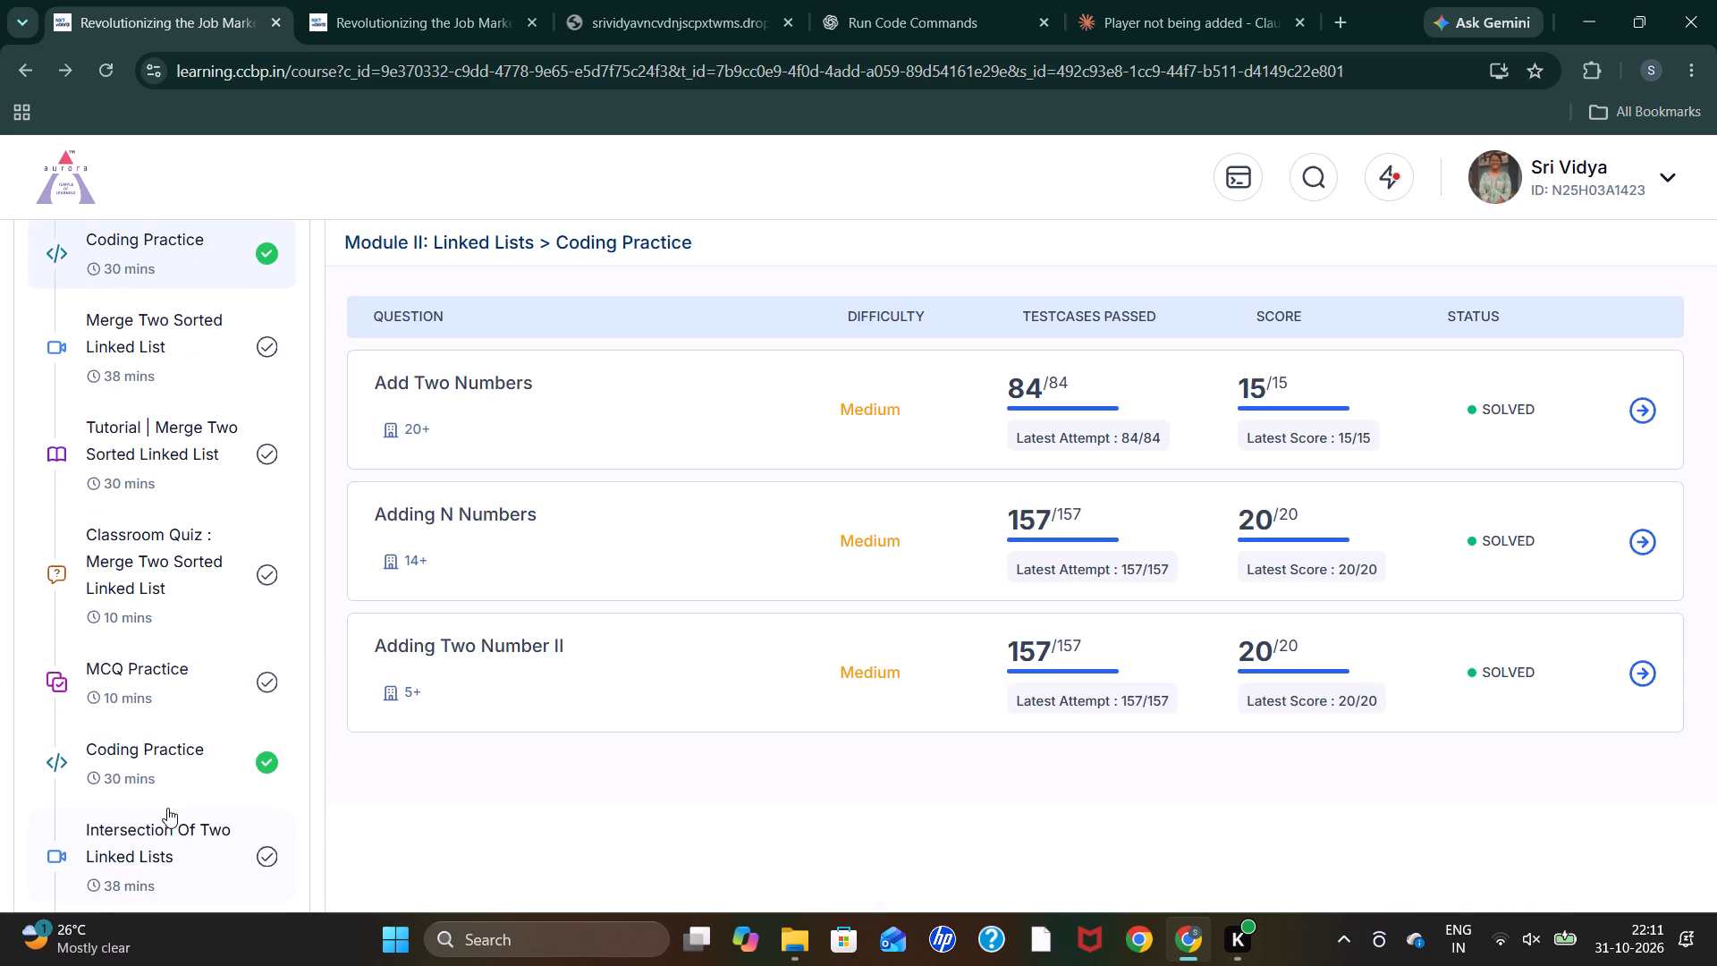
{"action": "scroll", "coordinate": [179, 777], "scroll_direction": "down", "scroll_amount": 3}
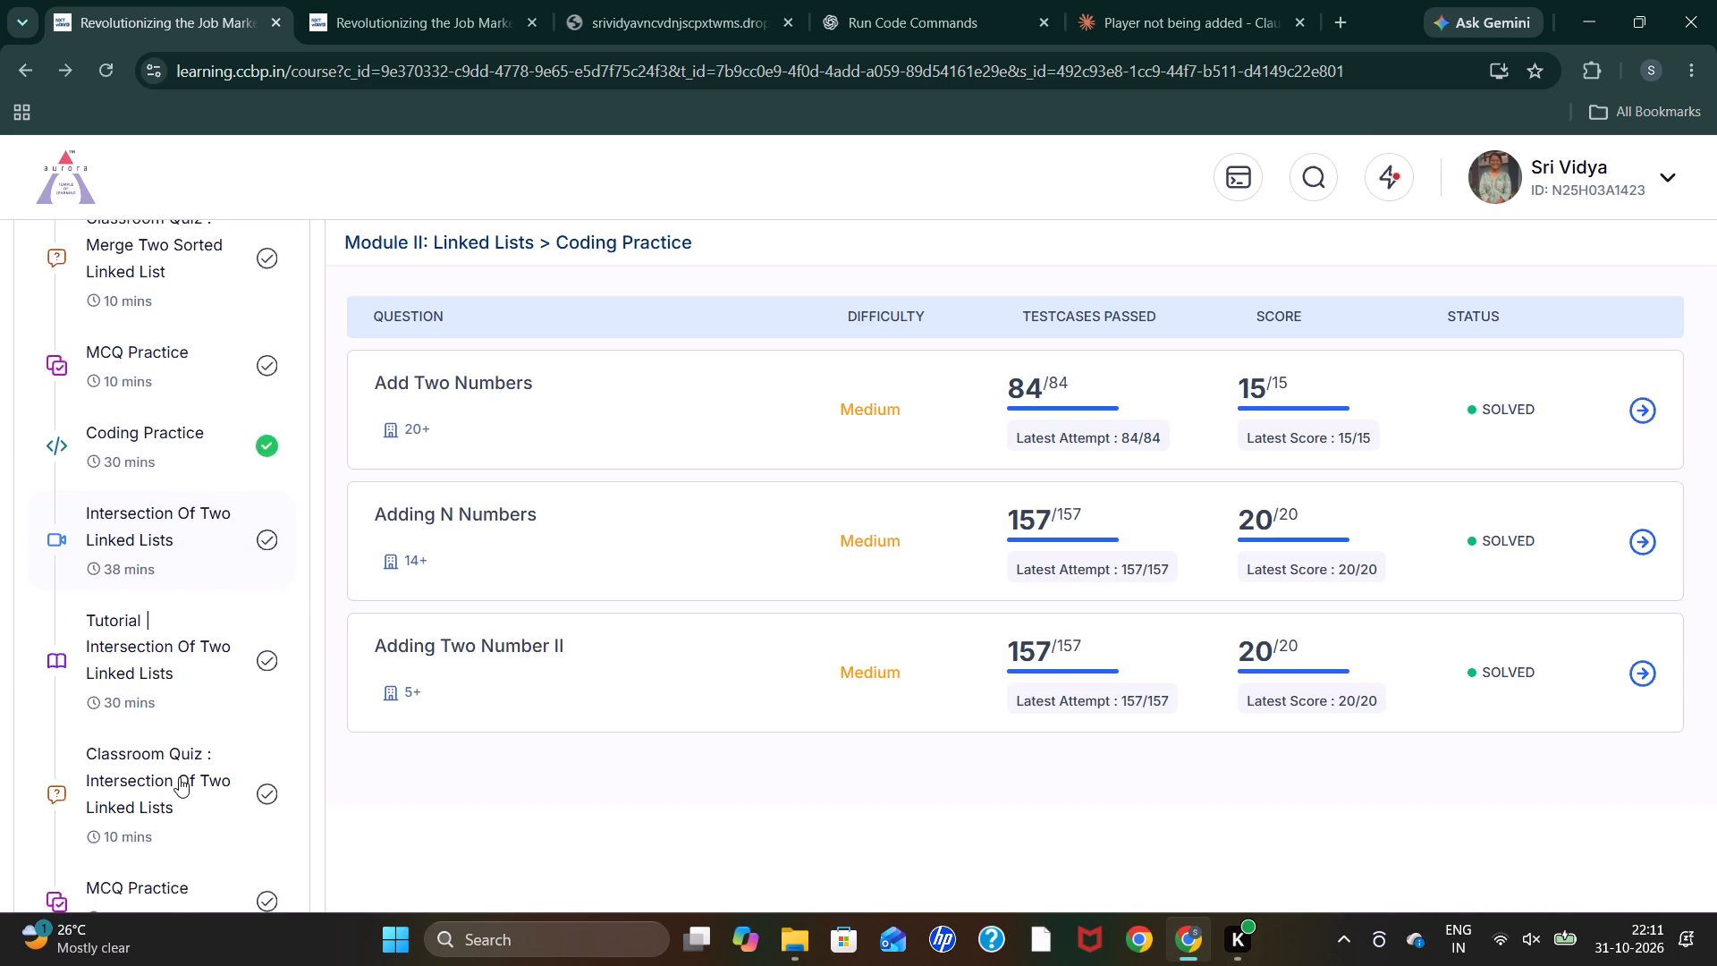
{"action": "scroll", "coordinate": [179, 777], "scroll_direction": "down", "scroll_amount": 4}
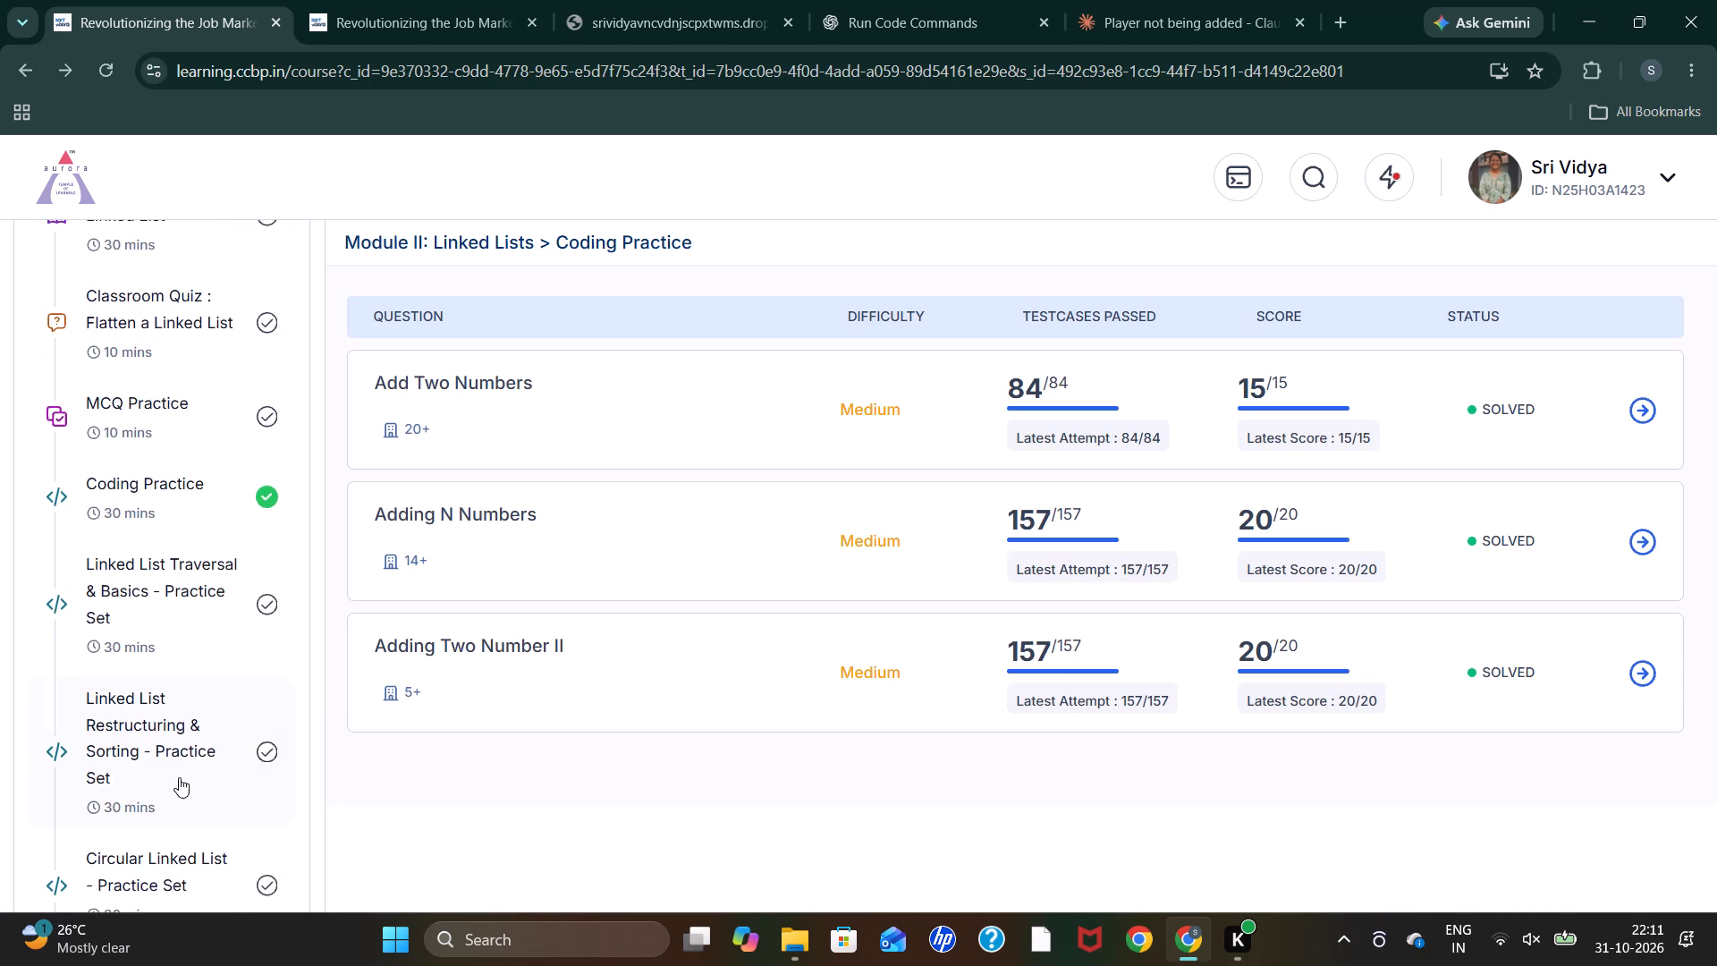
{"action": "scroll", "coordinate": [179, 777], "scroll_direction": "down", "scroll_amount": 1}
{"action": "scroll", "coordinate": [172, 586], "scroll_direction": "up", "scroll_amount": 2}
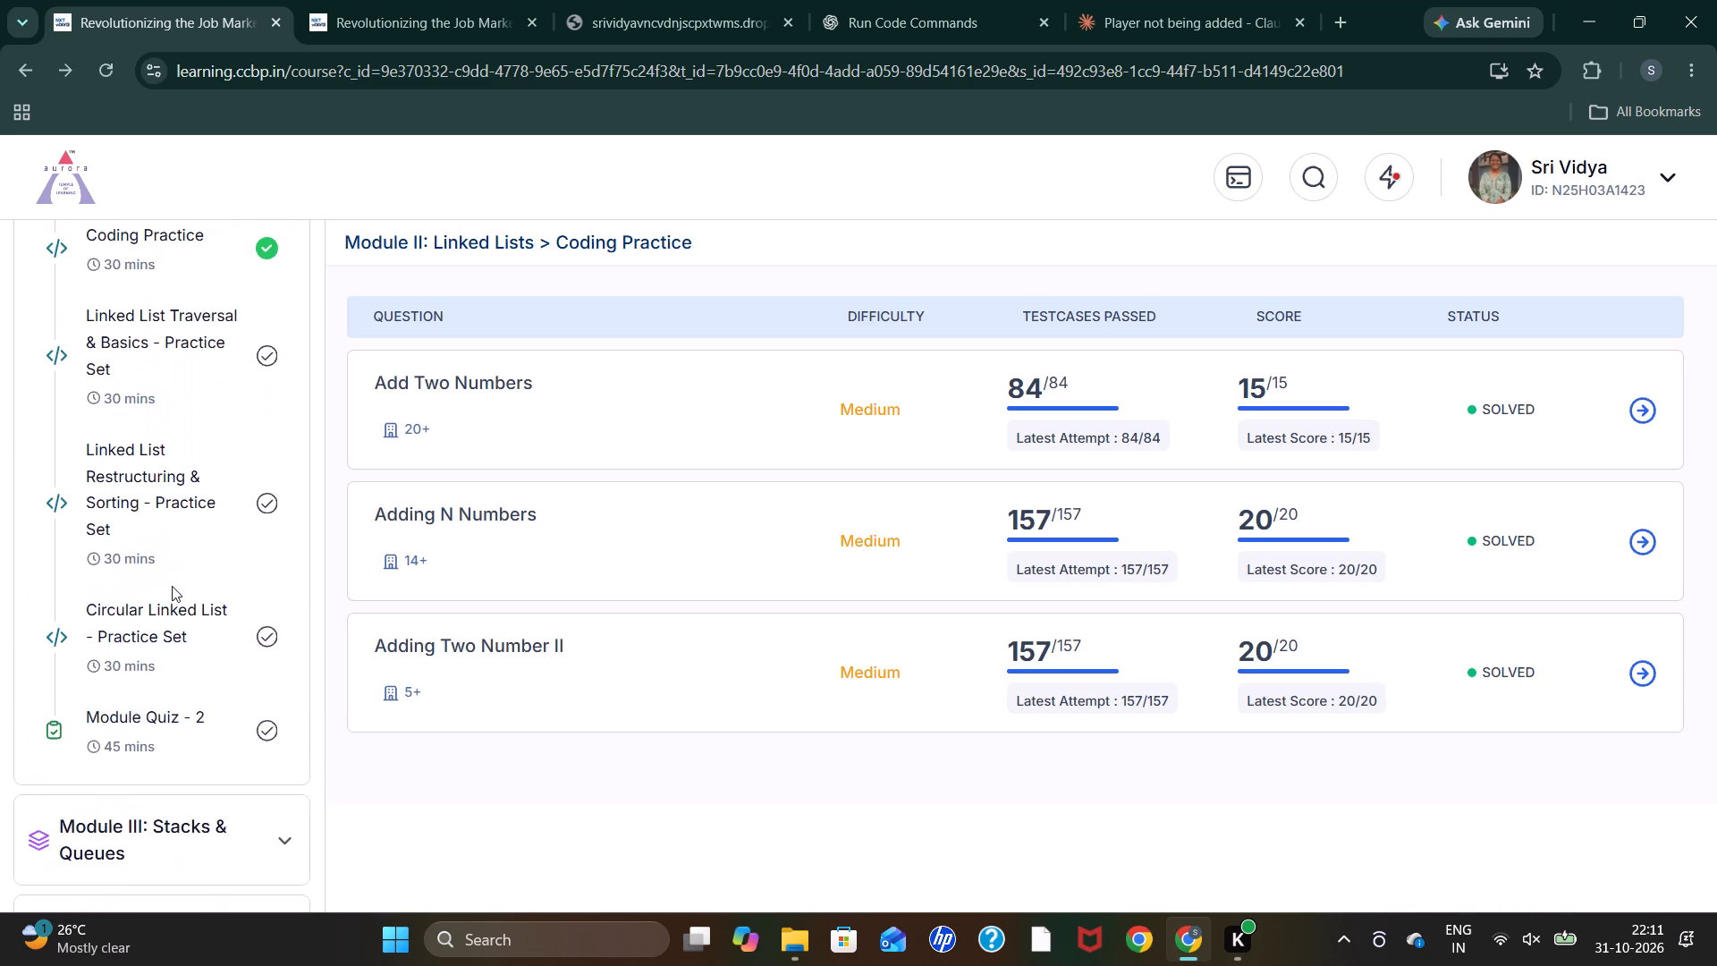
{"action": "scroll", "coordinate": [167, 482], "scroll_direction": "right", "scroll_amount": 1}
{"action": "scroll", "coordinate": [167, 482], "scroll_direction": "up", "scroll_amount": 2}
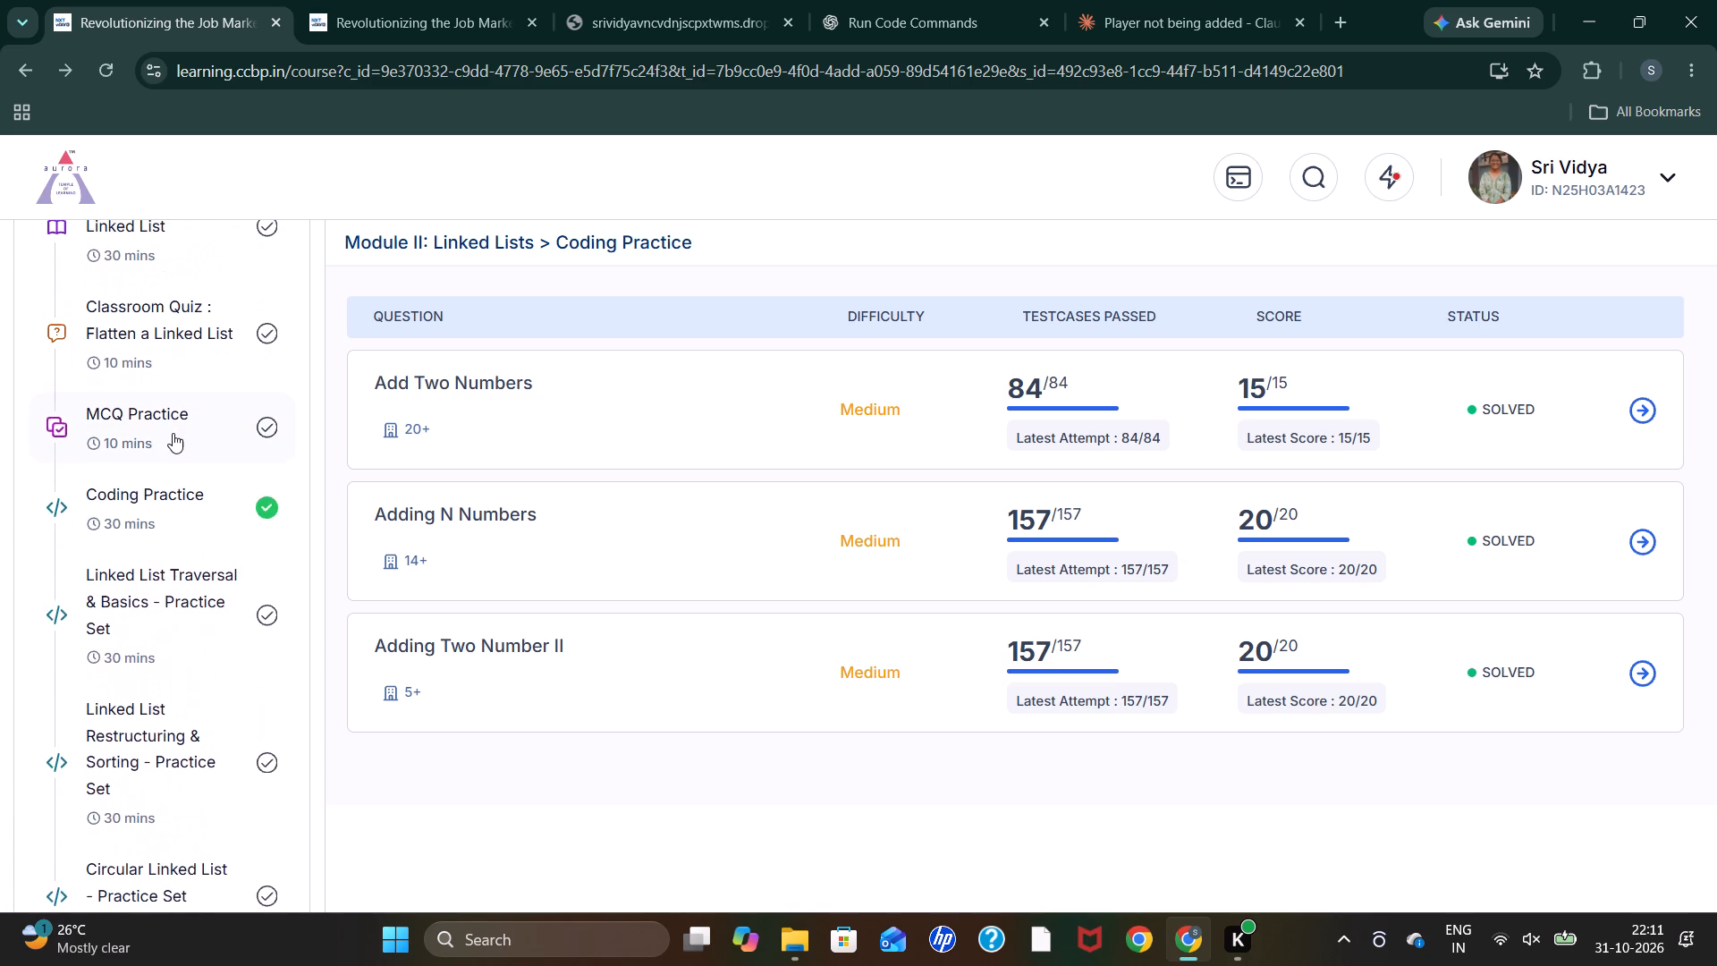
{"action": "scroll", "coordinate": [173, 433], "scroll_direction": "up", "scroll_amount": 1}
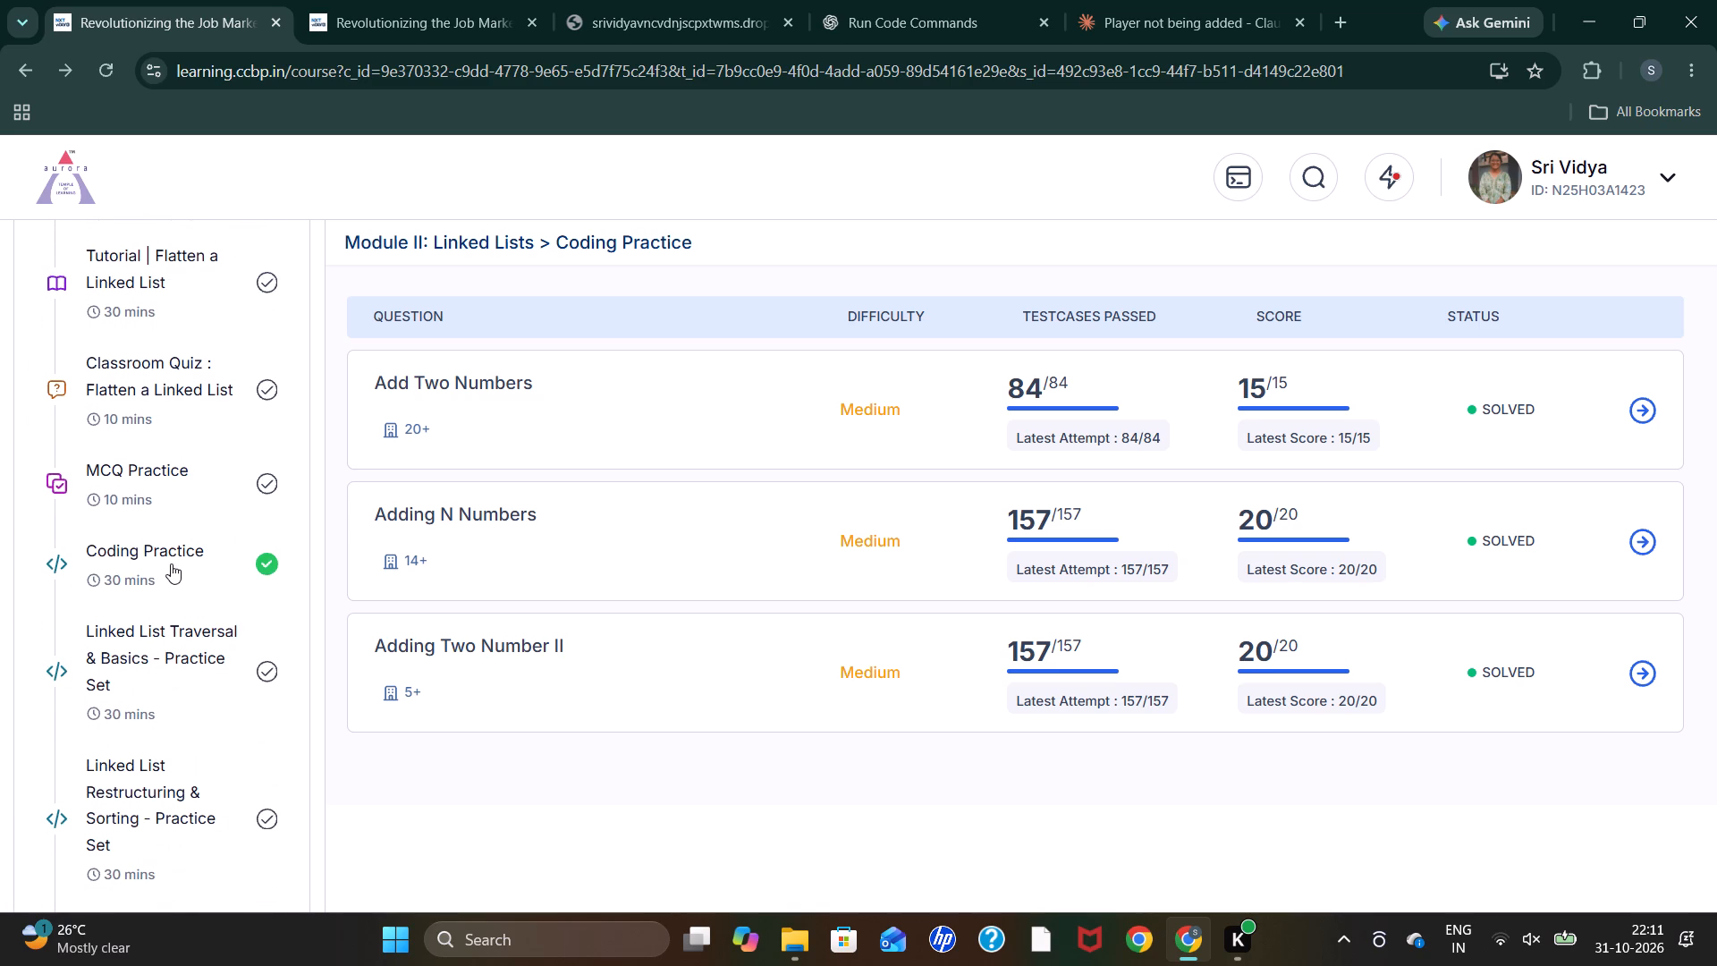
{"action": "left_click", "coordinate": [171, 563]}
Review the Module II: Linked Lists lessons in reverse order, from Flatten a Linked List back to Introduction to Linked List.
{"action": "scroll", "coordinate": [192, 617], "scroll_direction": "up", "scroll_amount": 1}
{"action": "scroll", "coordinate": [180, 414], "scroll_direction": "up", "scroll_amount": 1}
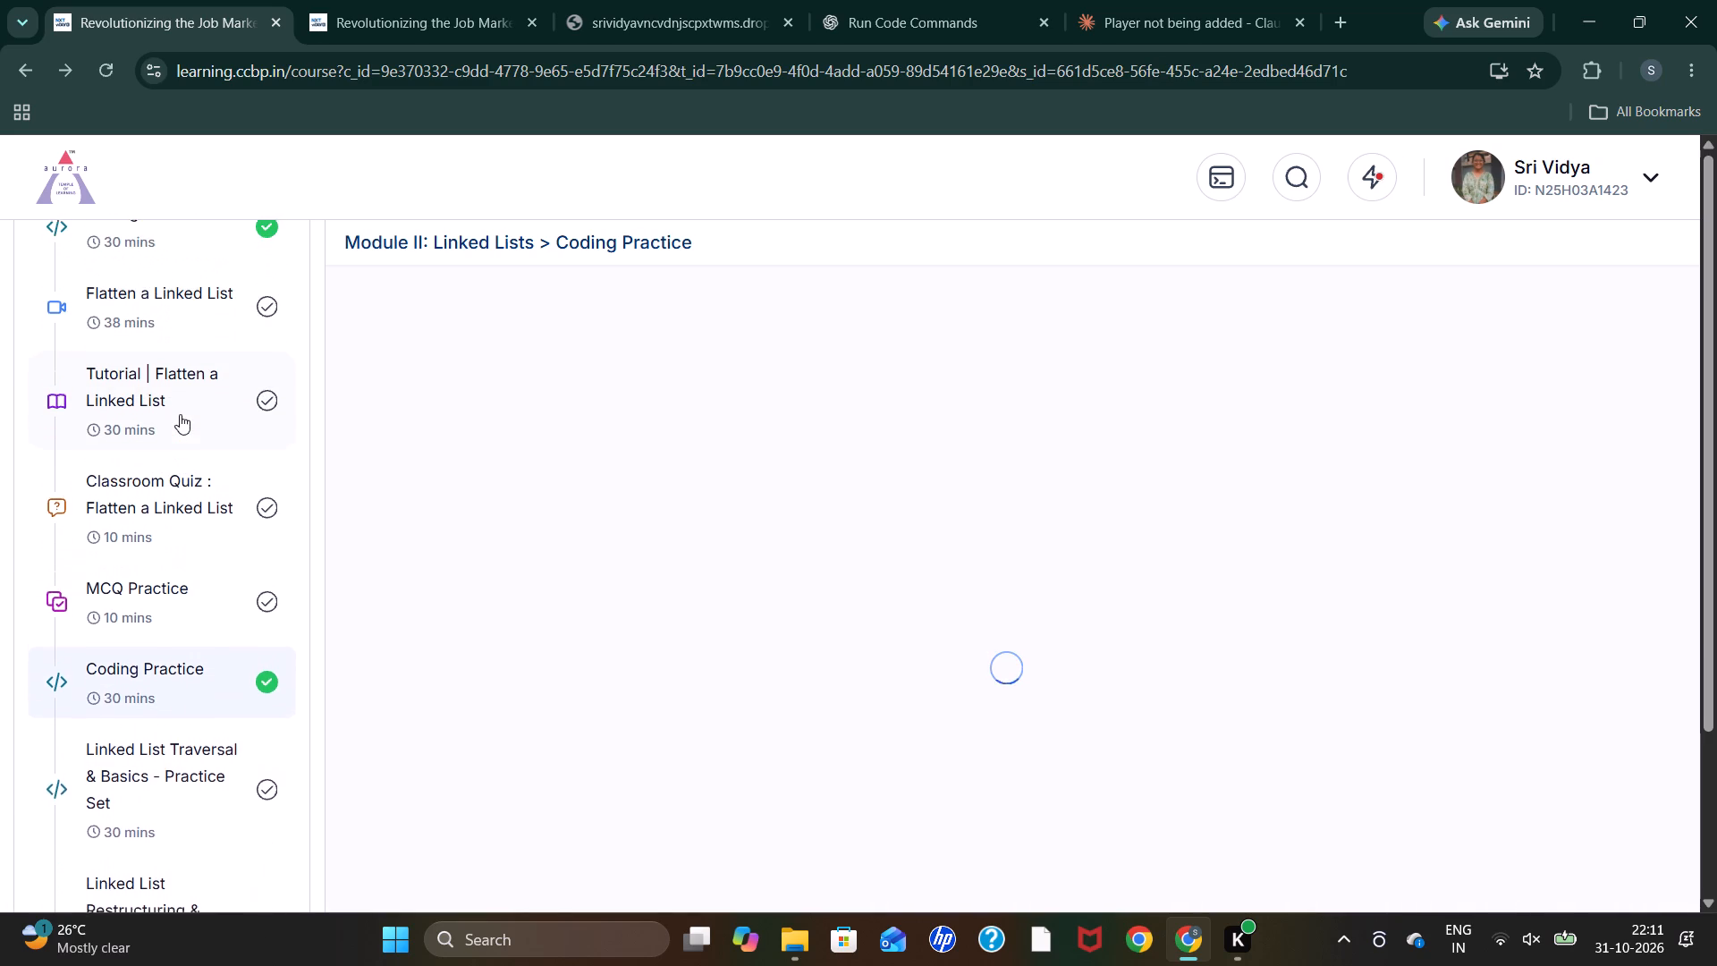
{"action": "scroll", "coordinate": [180, 414], "scroll_direction": "up", "scroll_amount": 1}
{"action": "scroll", "coordinate": [178, 269], "scroll_direction": "up", "scroll_amount": 2}
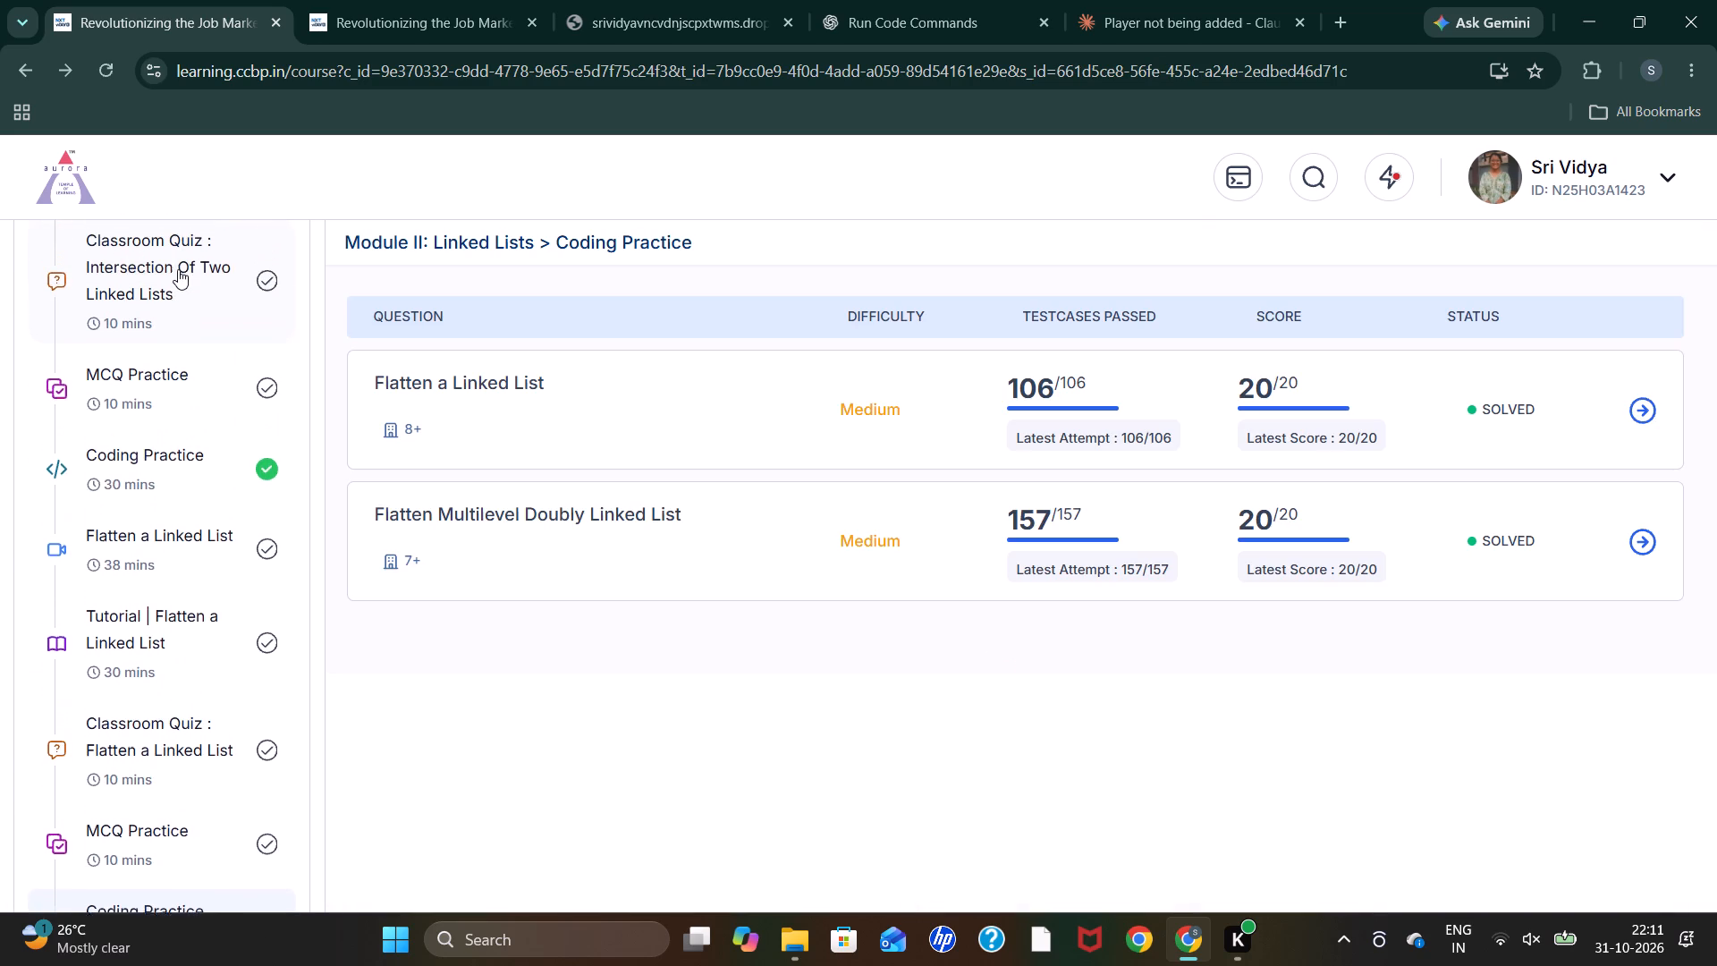
{"action": "scroll", "coordinate": [178, 269], "scroll_direction": "up", "scroll_amount": 3}
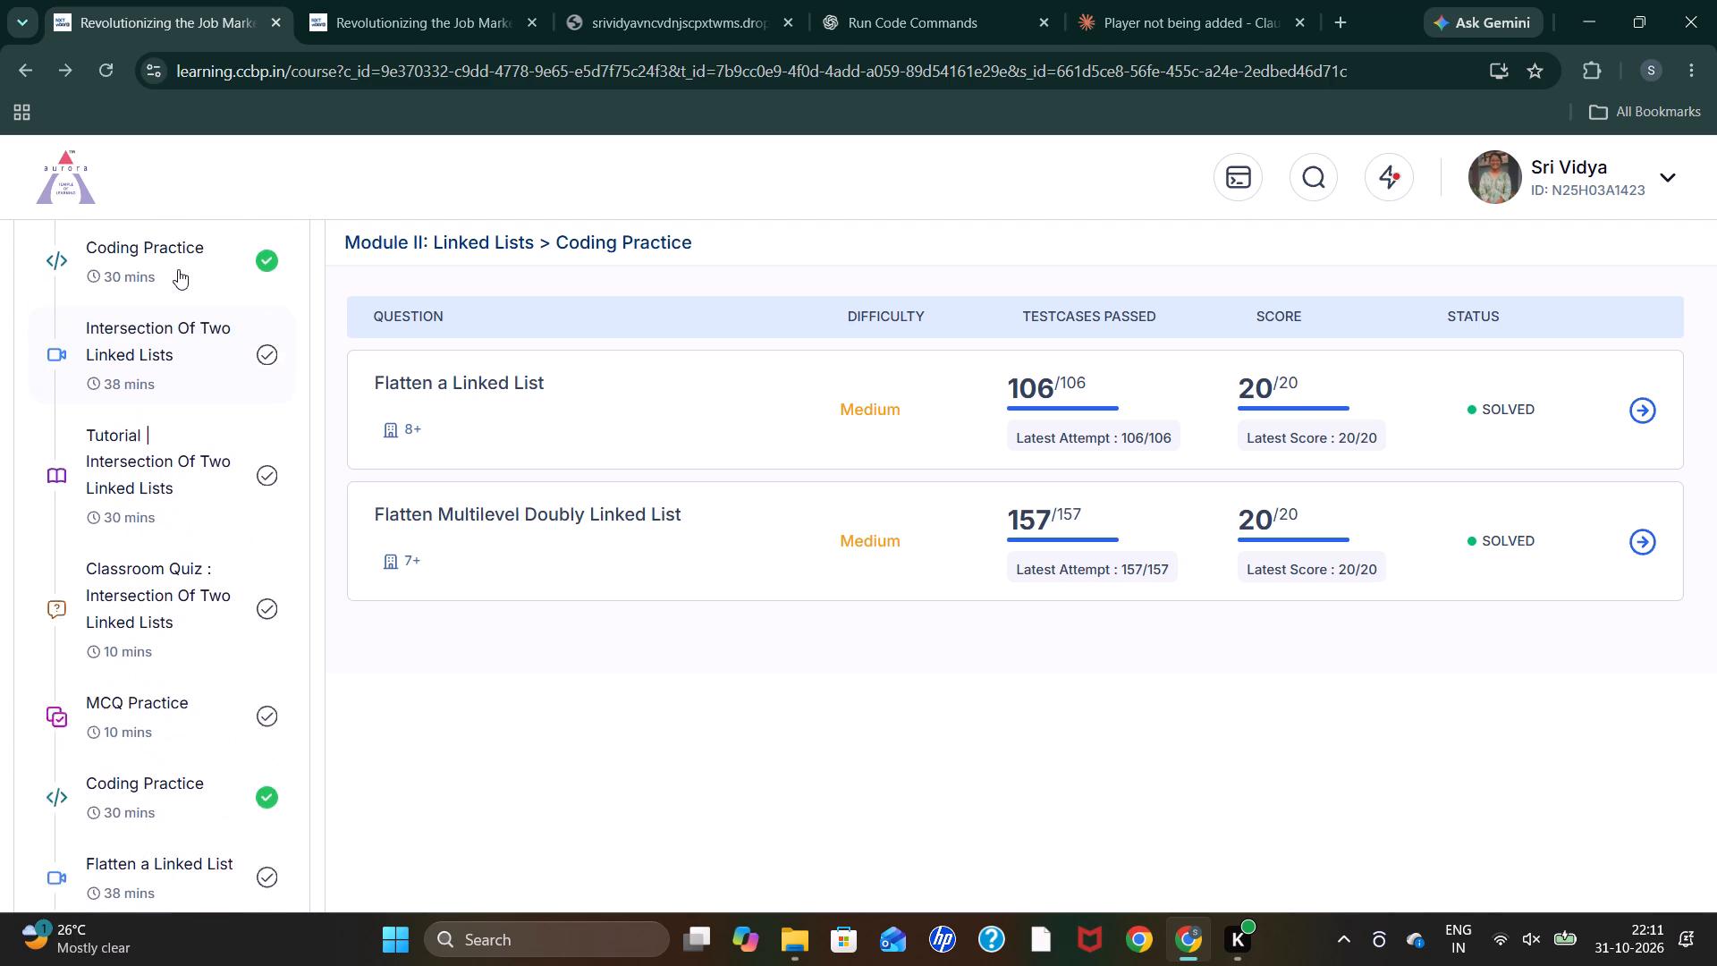
{"action": "scroll", "coordinate": [178, 269], "scroll_direction": "up", "scroll_amount": 3}
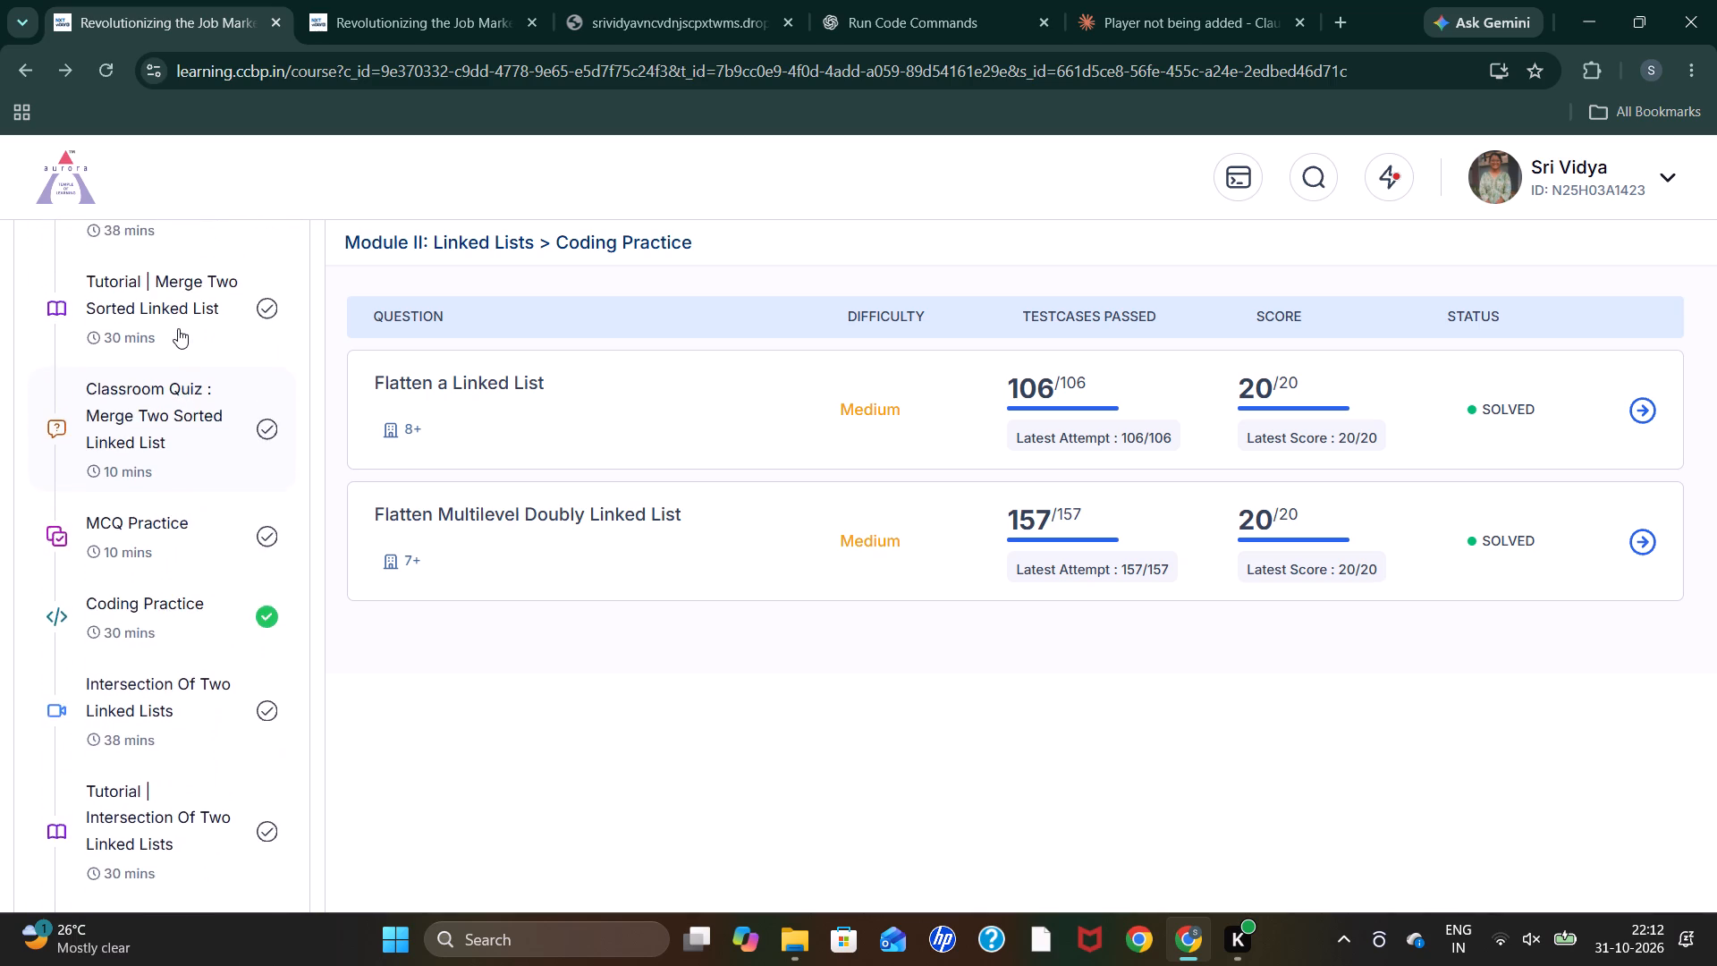
{"action": "scroll", "coordinate": [178, 328], "scroll_direction": "up", "scroll_amount": 4}
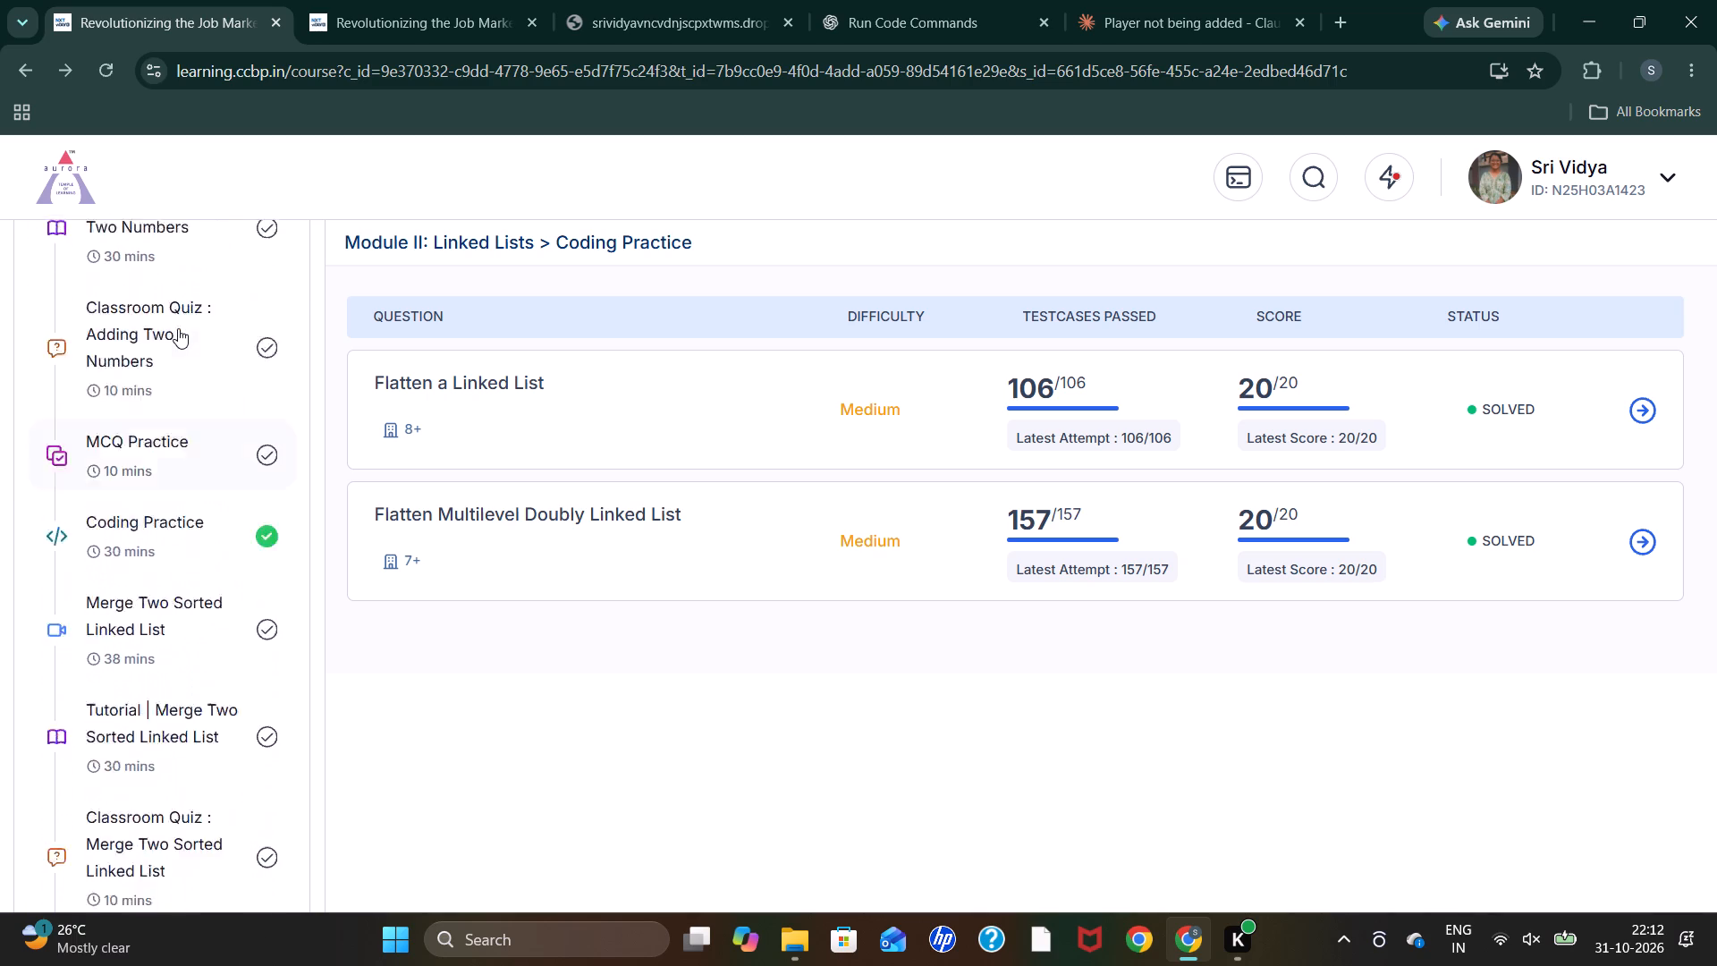
{"action": "scroll", "coordinate": [178, 328], "scroll_direction": "up", "scroll_amount": 4}
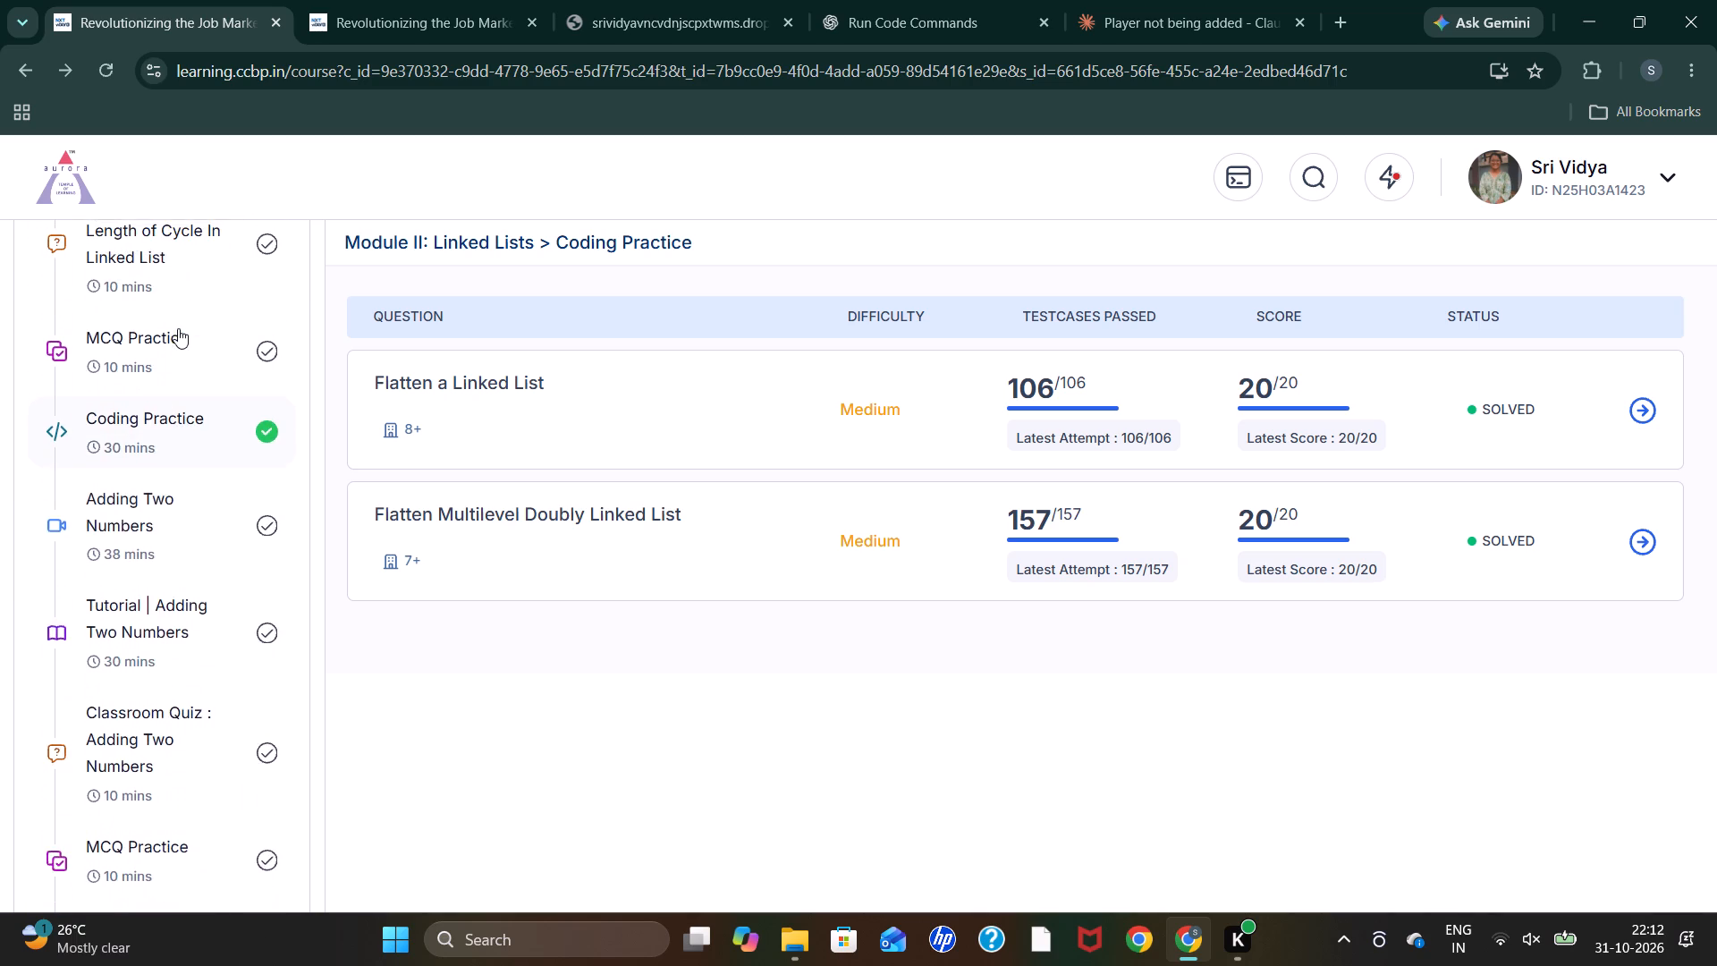
{"action": "scroll", "coordinate": [178, 328], "scroll_direction": "up", "scroll_amount": 4}
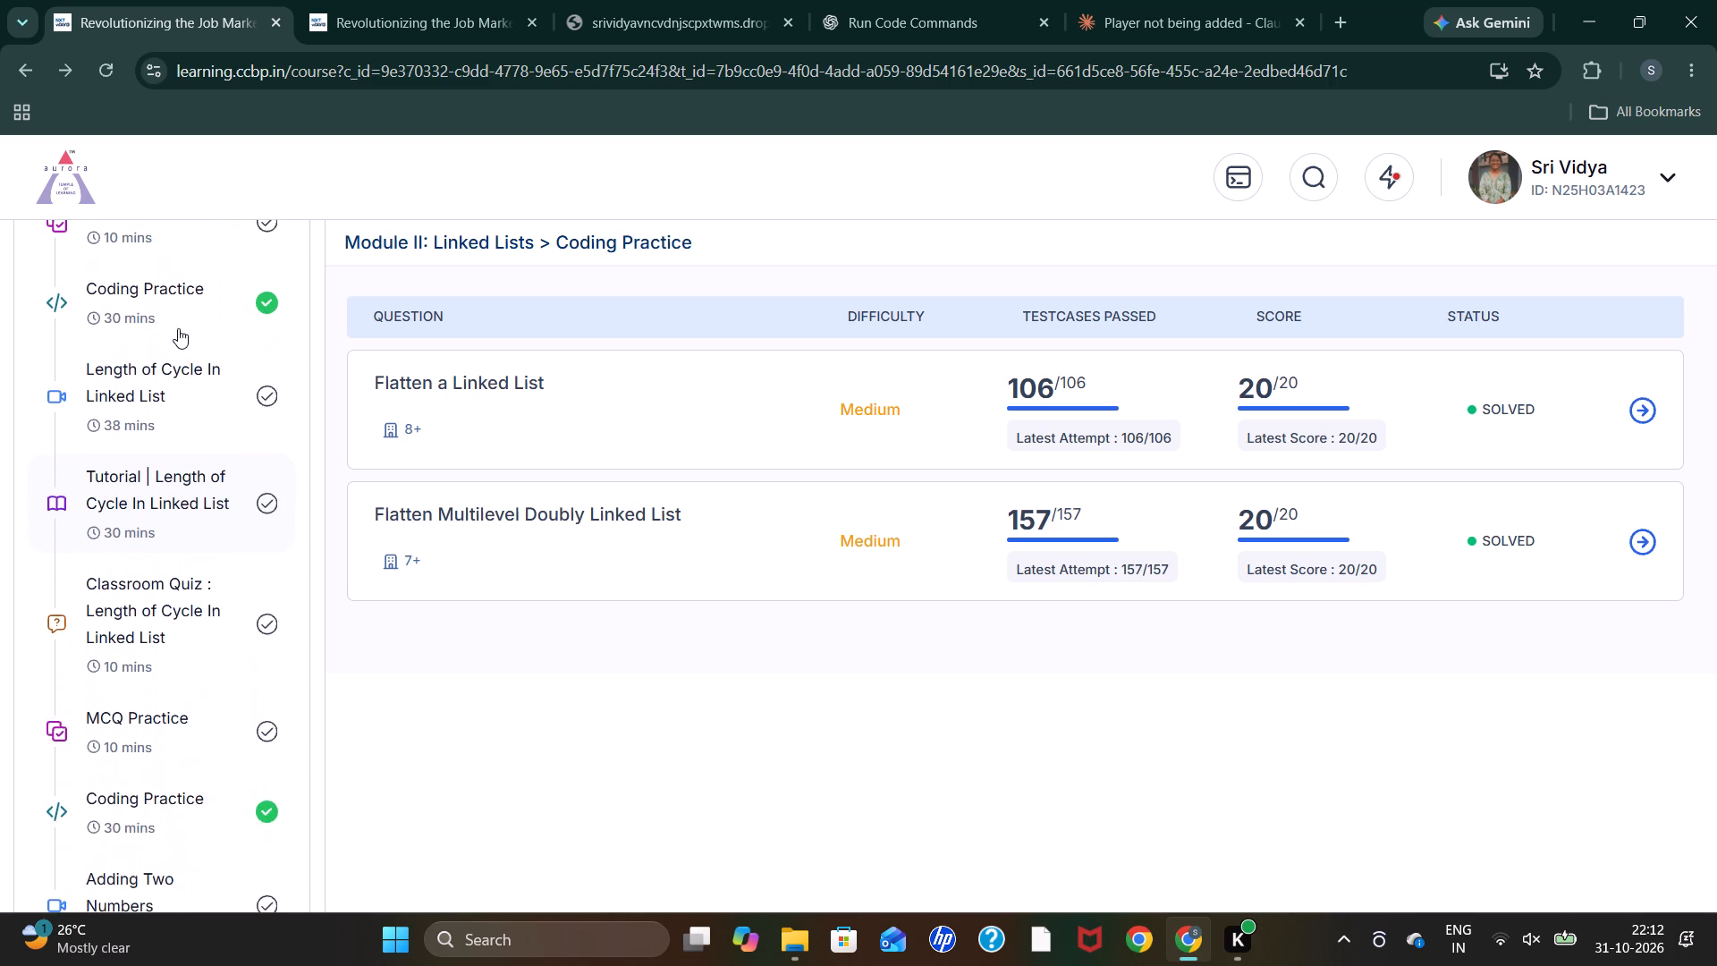
{"action": "scroll", "coordinate": [178, 328], "scroll_direction": "up", "scroll_amount": 4}
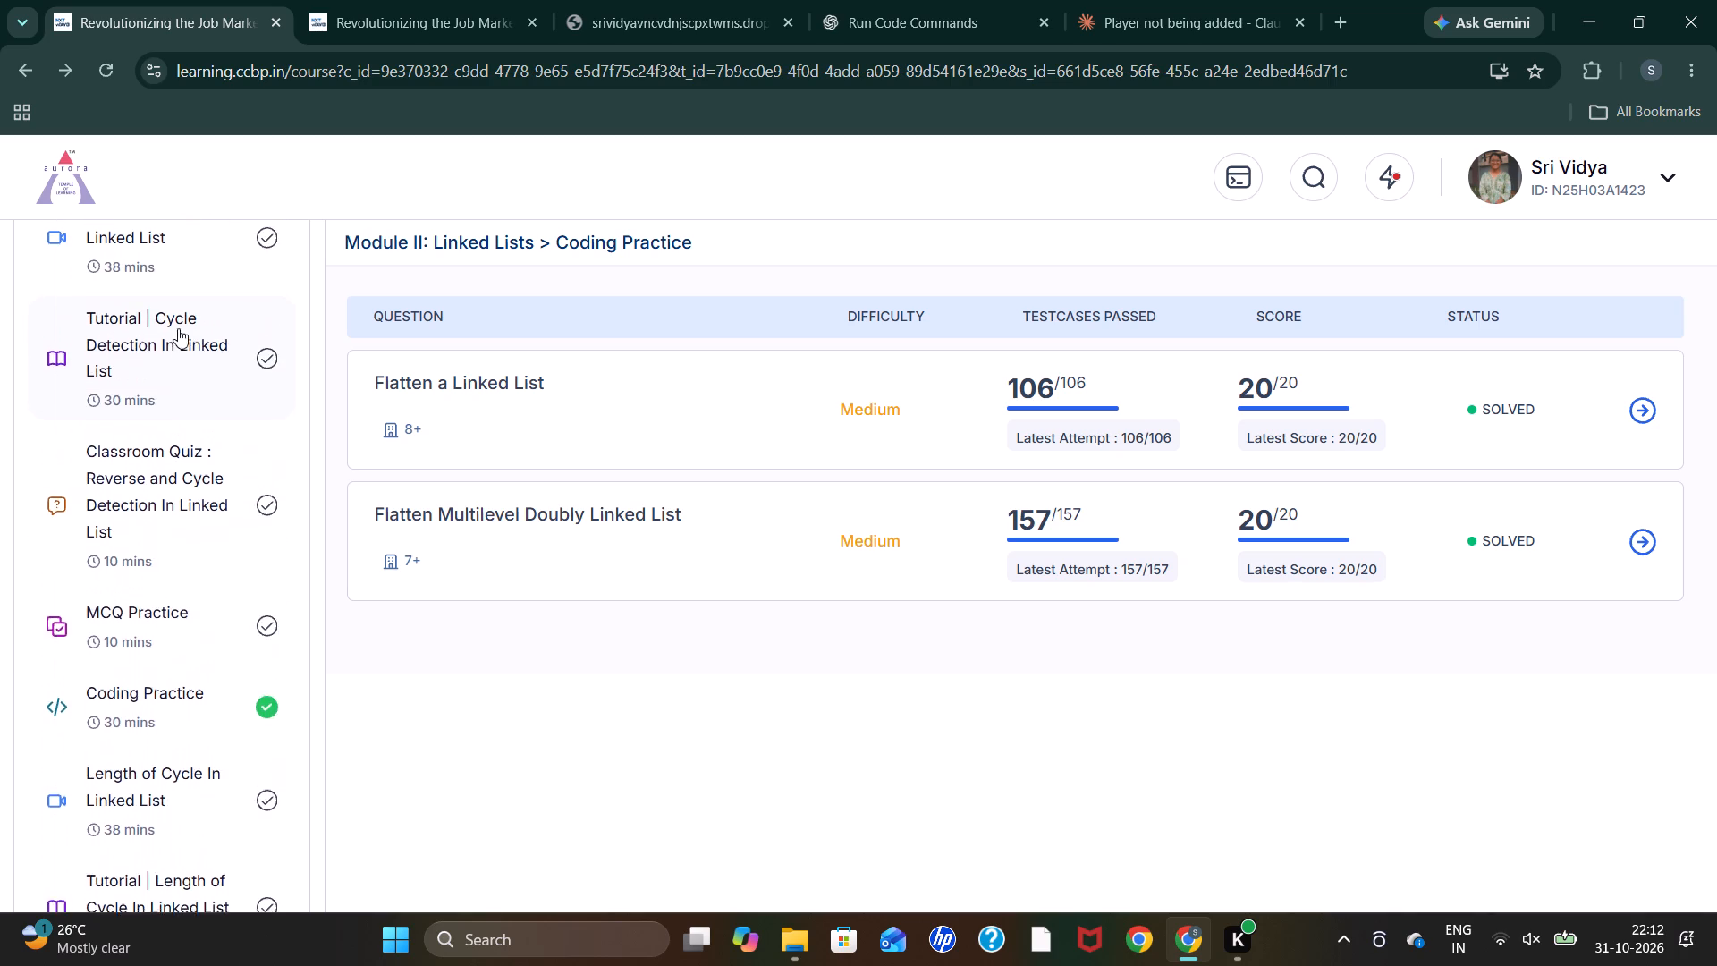
{"action": "scroll", "coordinate": [178, 328], "scroll_direction": "up", "scroll_amount": 3}
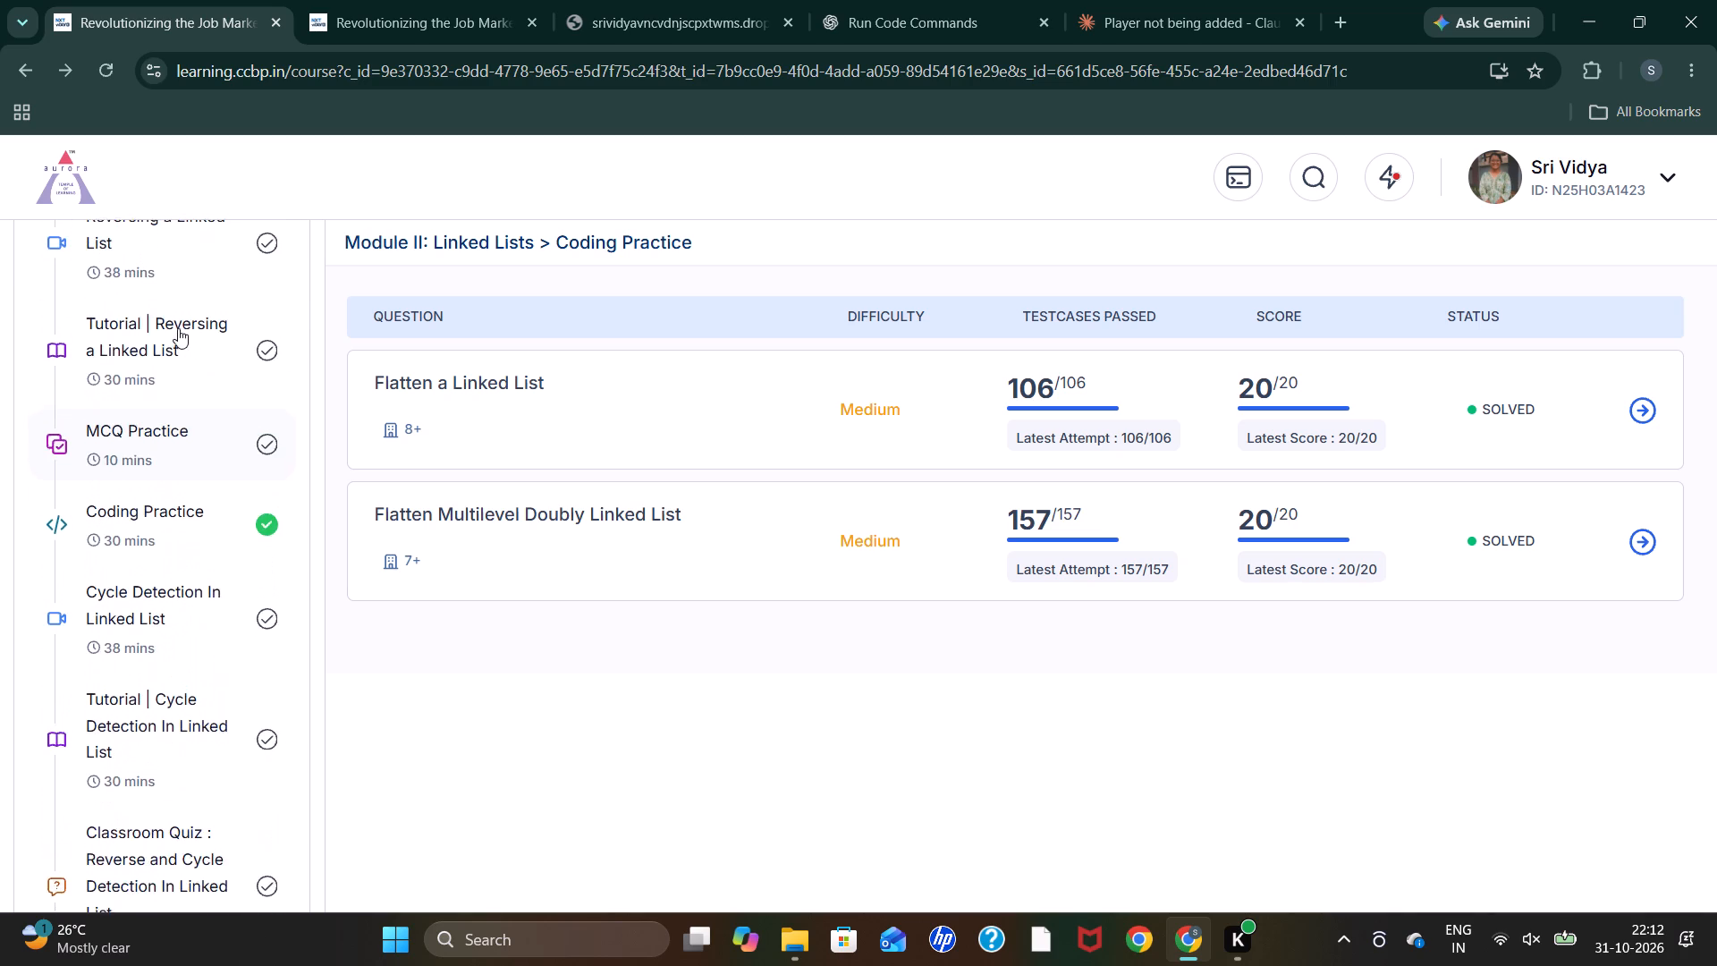
{"action": "scroll", "coordinate": [178, 328], "scroll_direction": "up", "scroll_amount": 3}
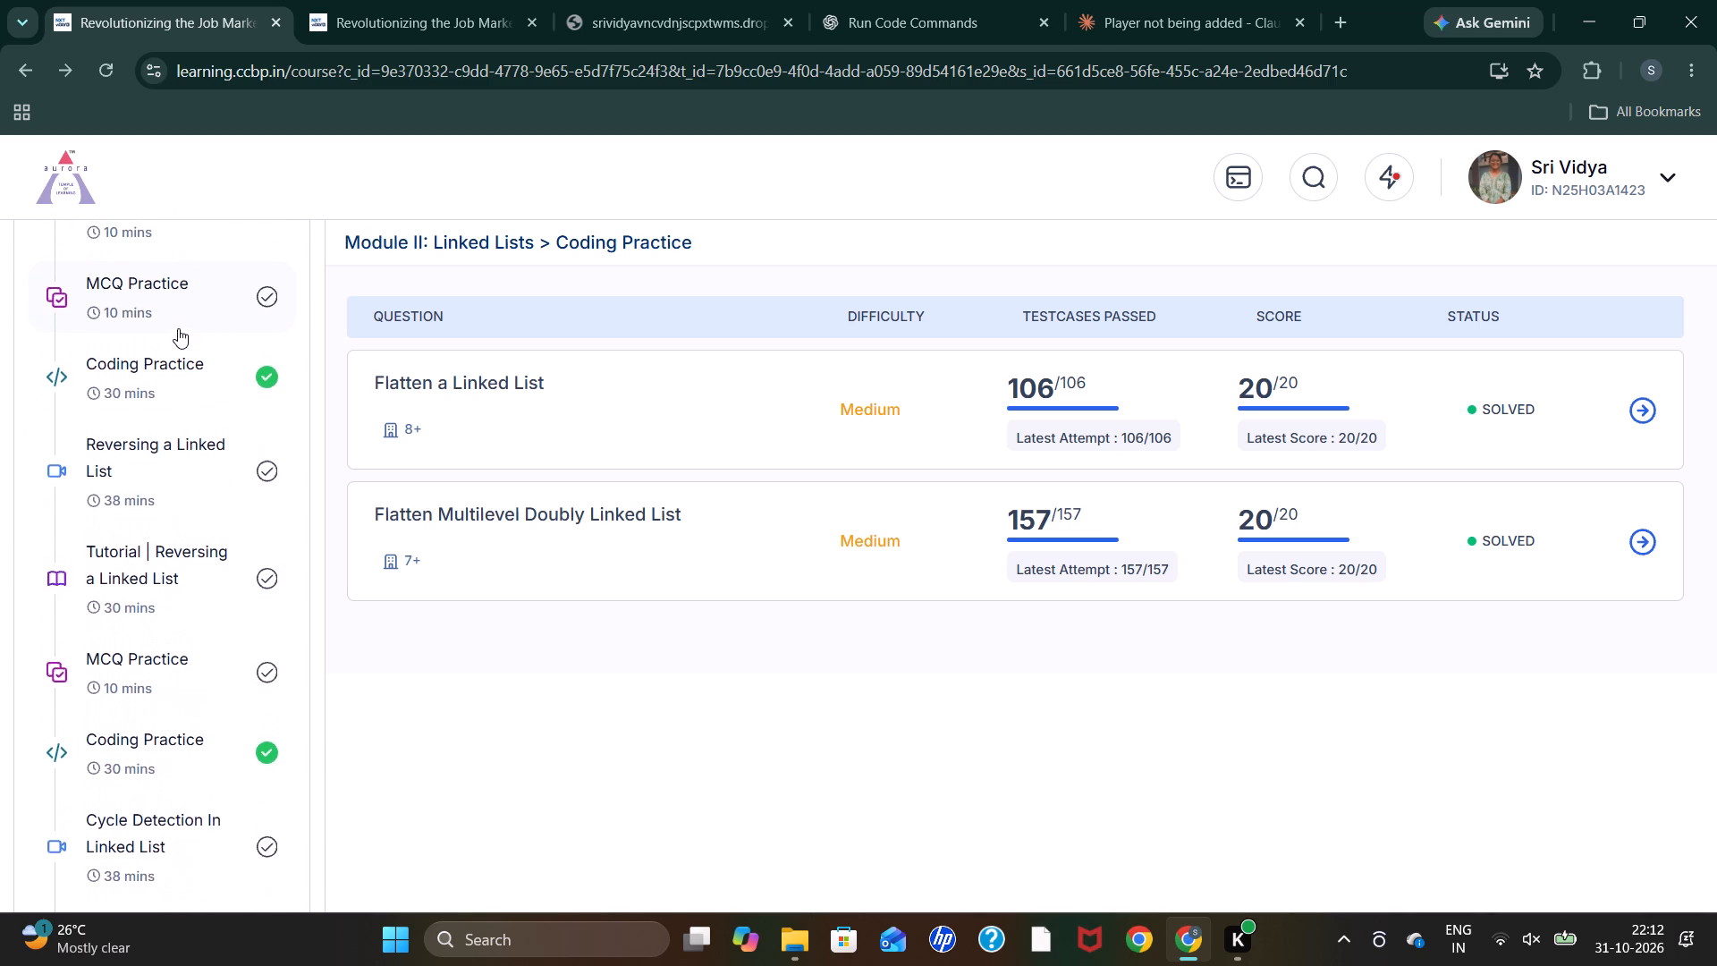
{"action": "scroll", "coordinate": [178, 328], "scroll_direction": "up", "scroll_amount": 4}
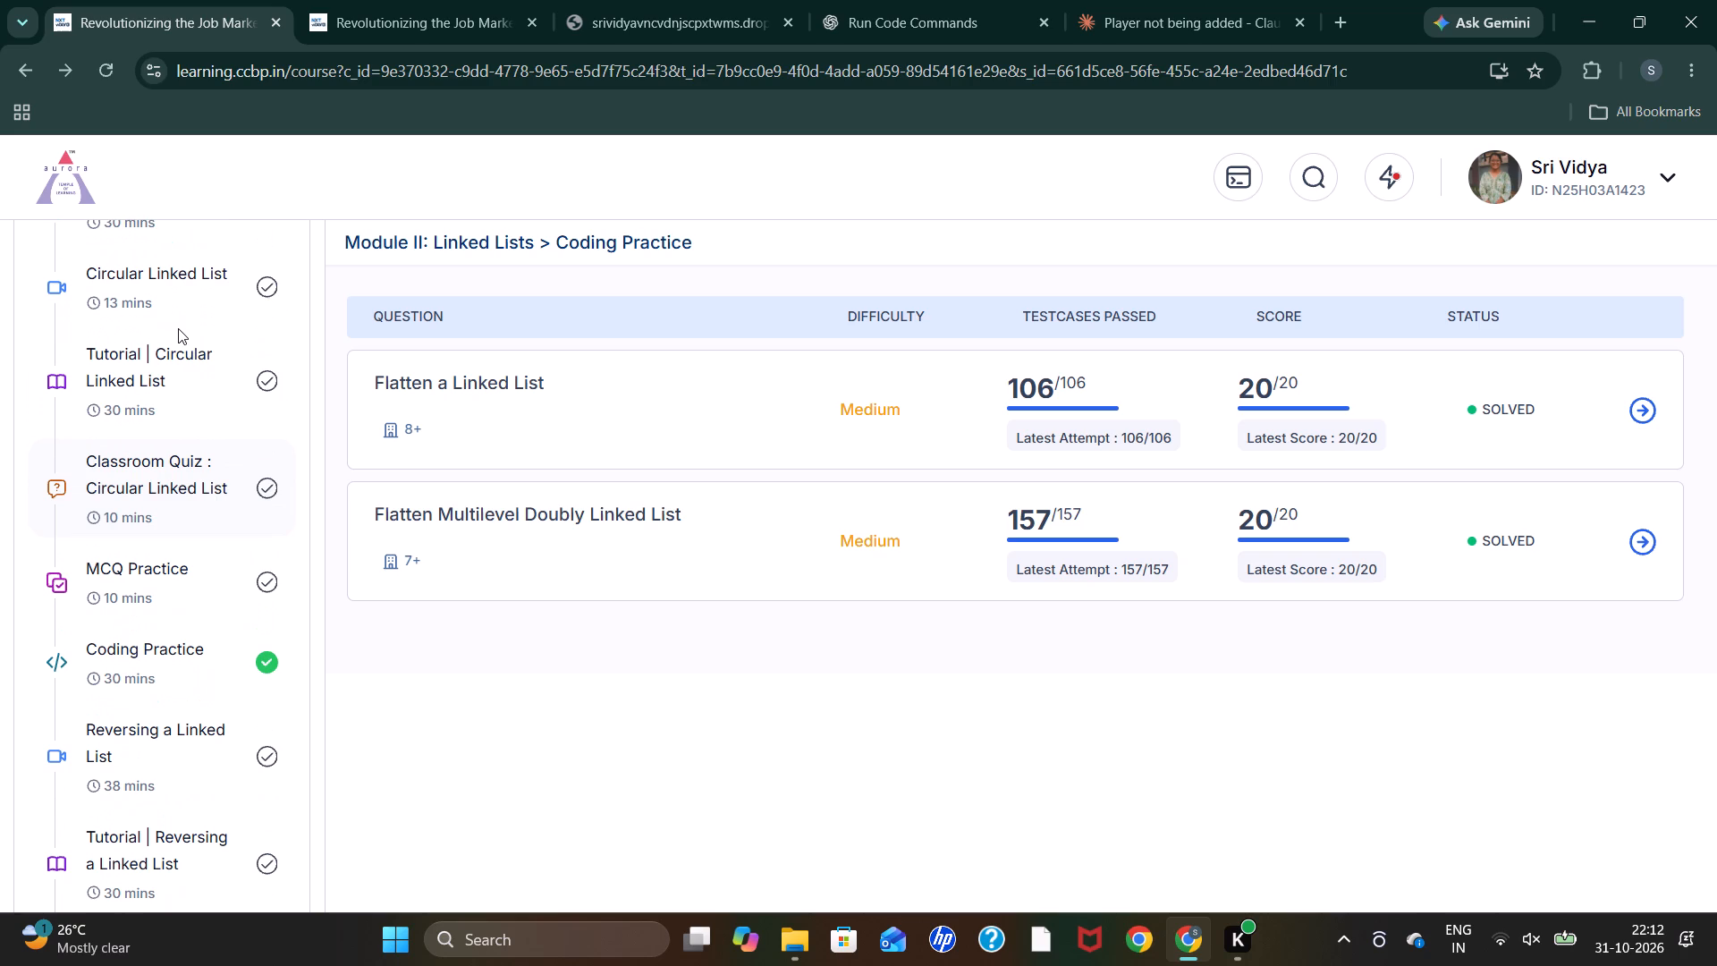
{"action": "scroll", "coordinate": [178, 328], "scroll_direction": "up", "scroll_amount": 2}
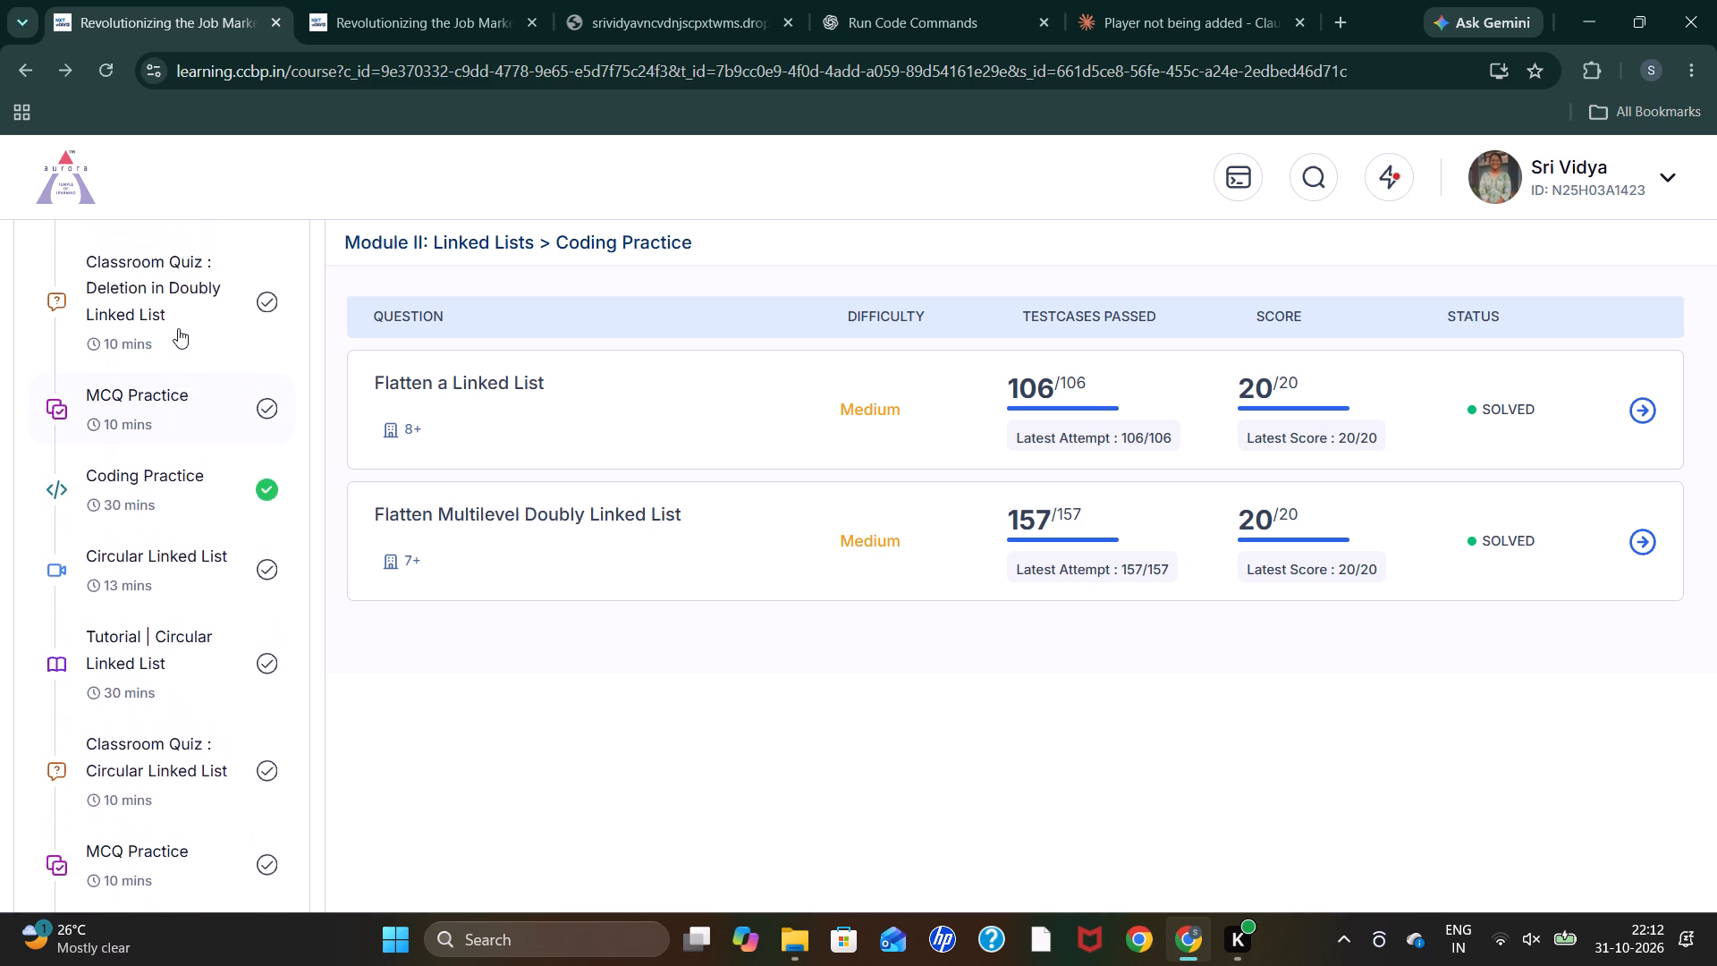
{"action": "scroll", "coordinate": [178, 328], "scroll_direction": "up", "scroll_amount": 3}
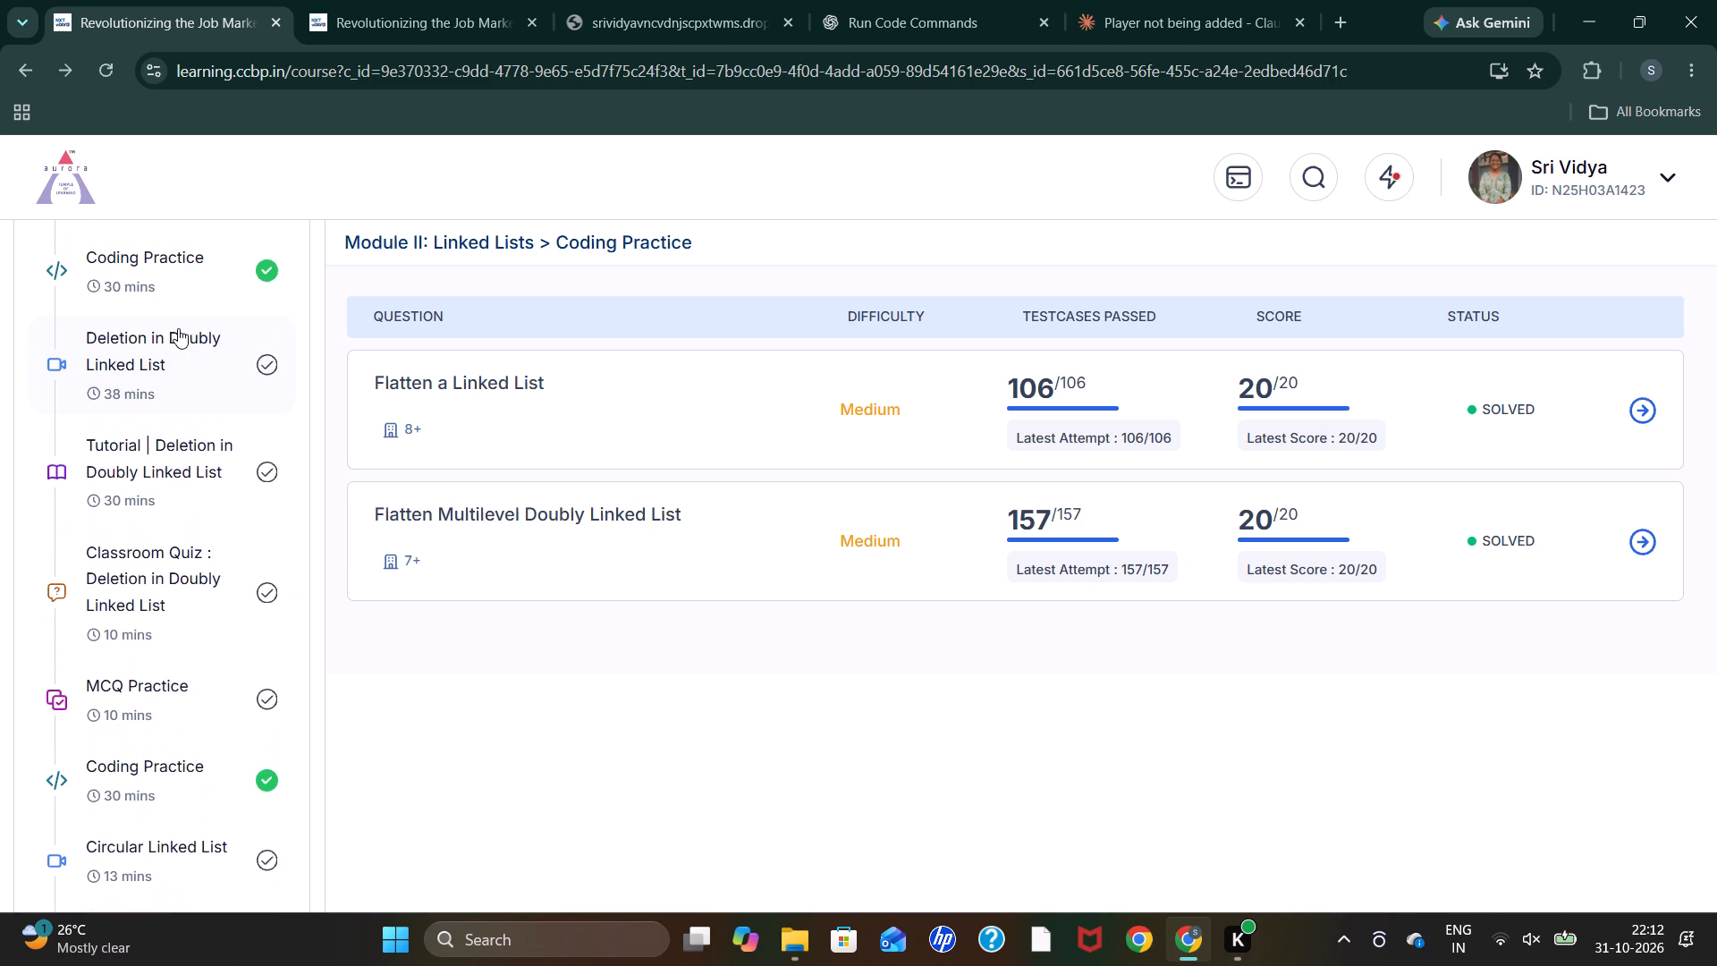
{"action": "scroll", "coordinate": [178, 328], "scroll_direction": "up", "scroll_amount": 4}
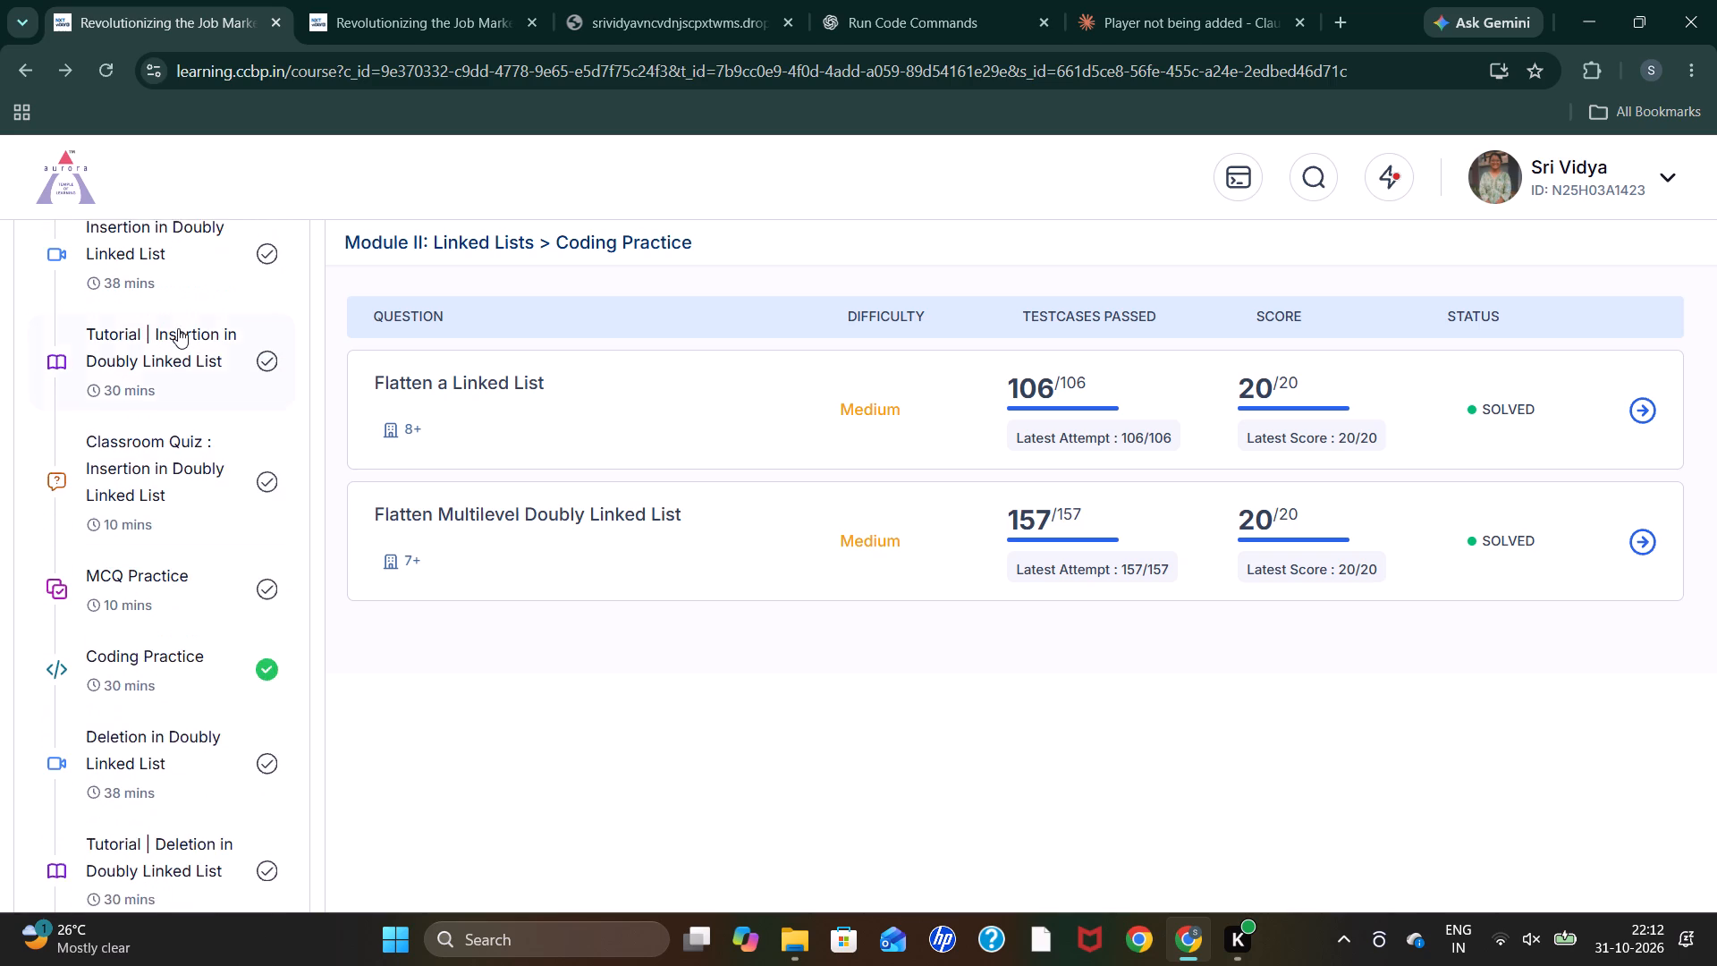
{"action": "scroll", "coordinate": [178, 328], "scroll_direction": "up", "scroll_amount": 2}
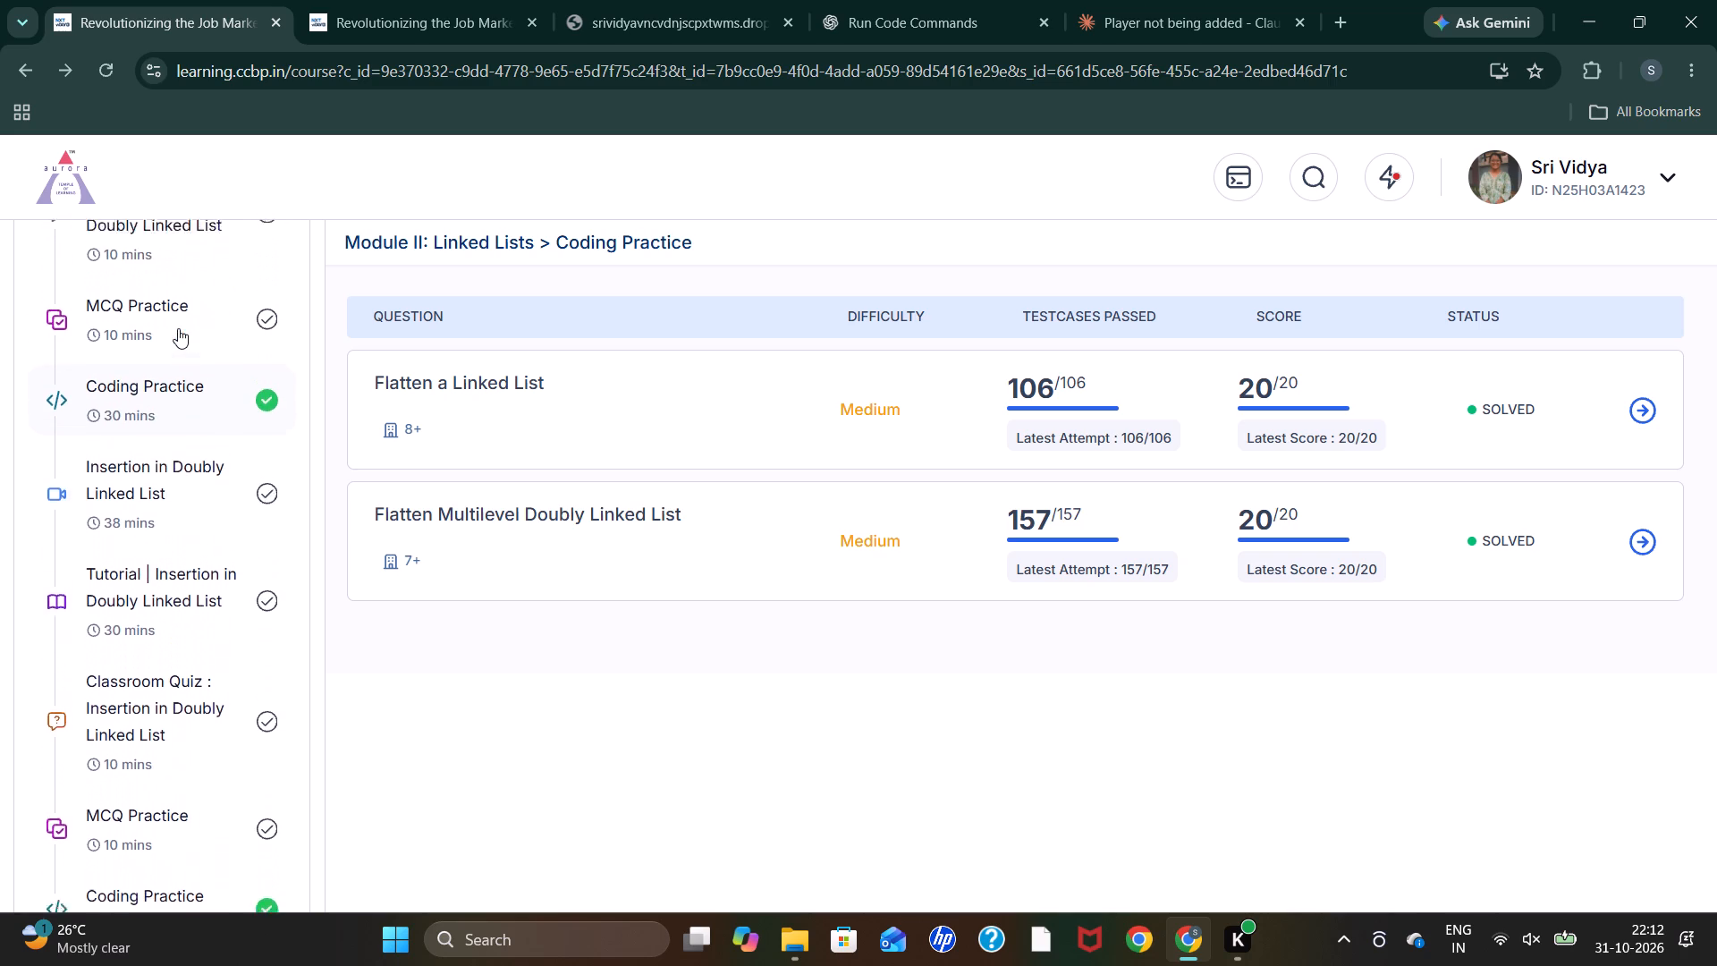
{"action": "scroll", "coordinate": [178, 328], "scroll_direction": "up", "scroll_amount": 3}
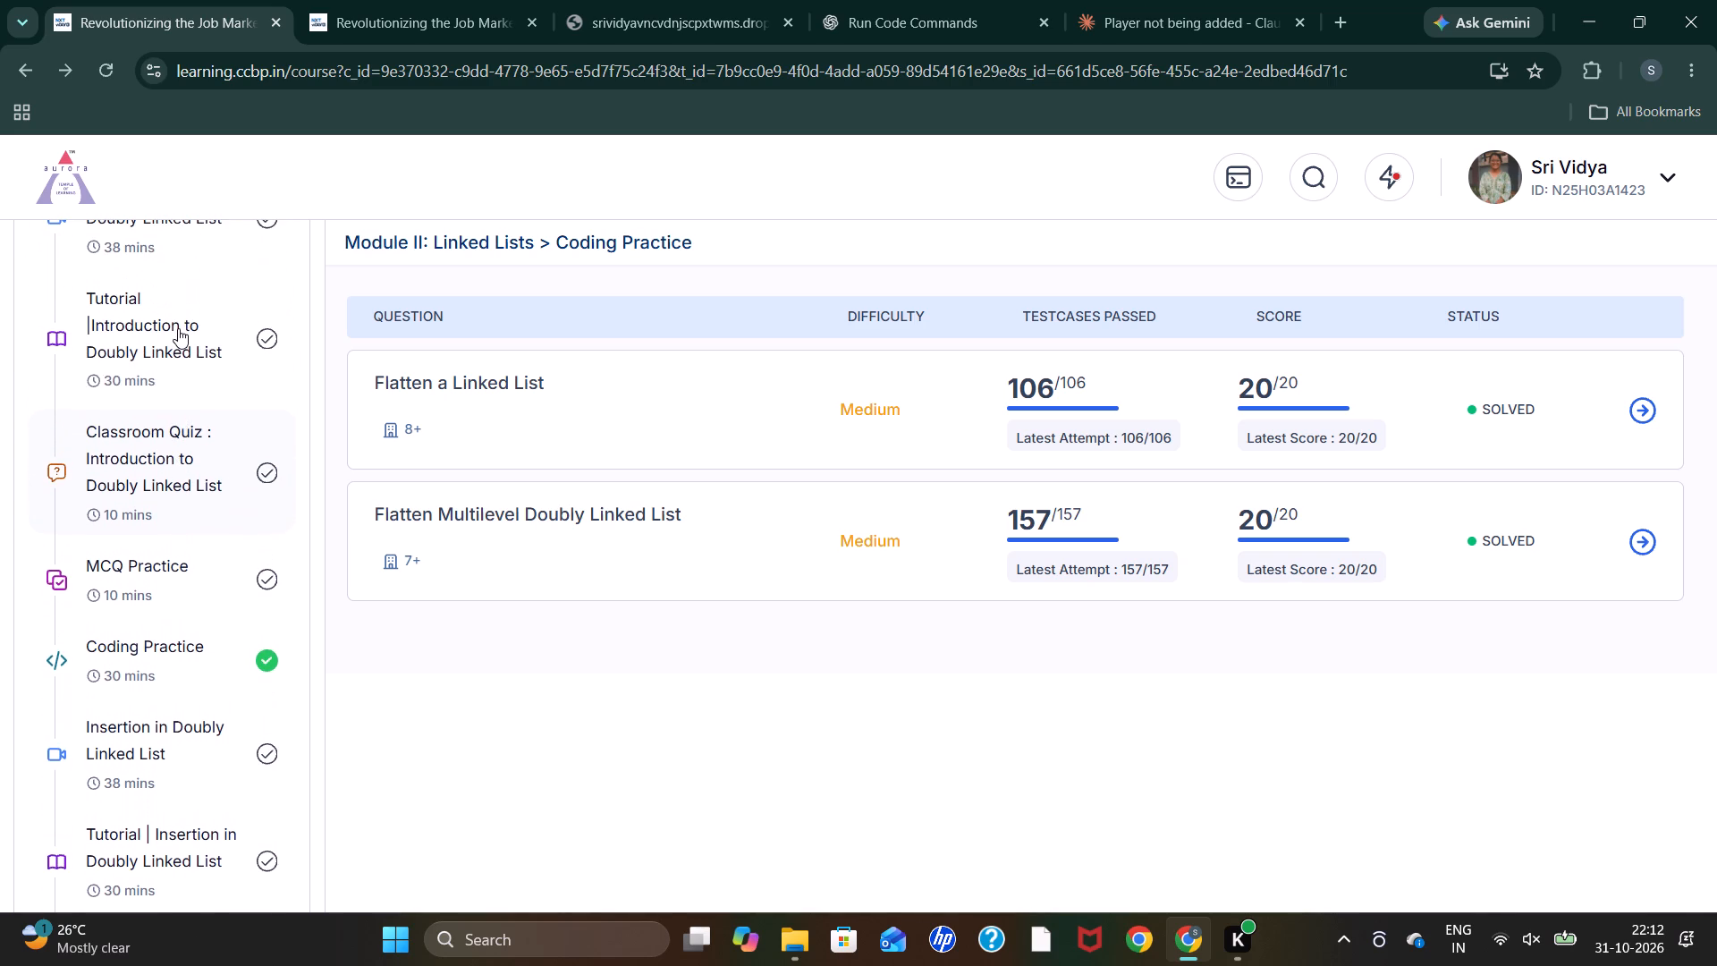
{"action": "scroll", "coordinate": [178, 328], "scroll_direction": "up", "scroll_amount": 2}
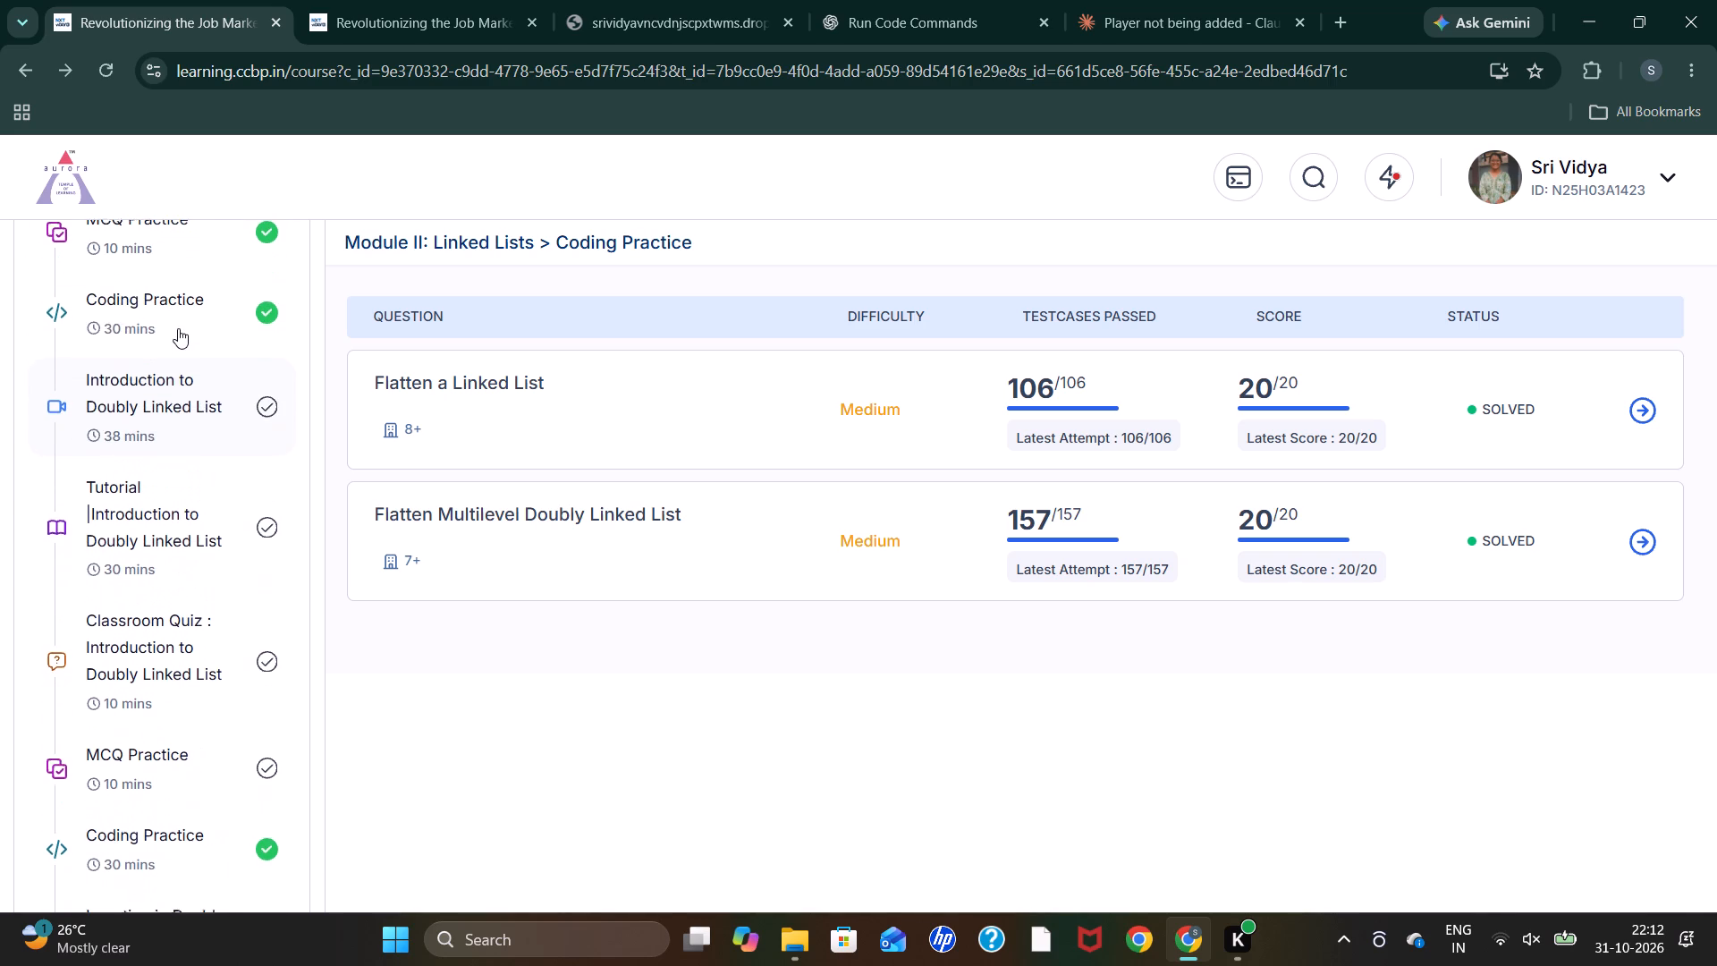
{"action": "scroll", "coordinate": [178, 328], "scroll_direction": "up", "scroll_amount": 2}
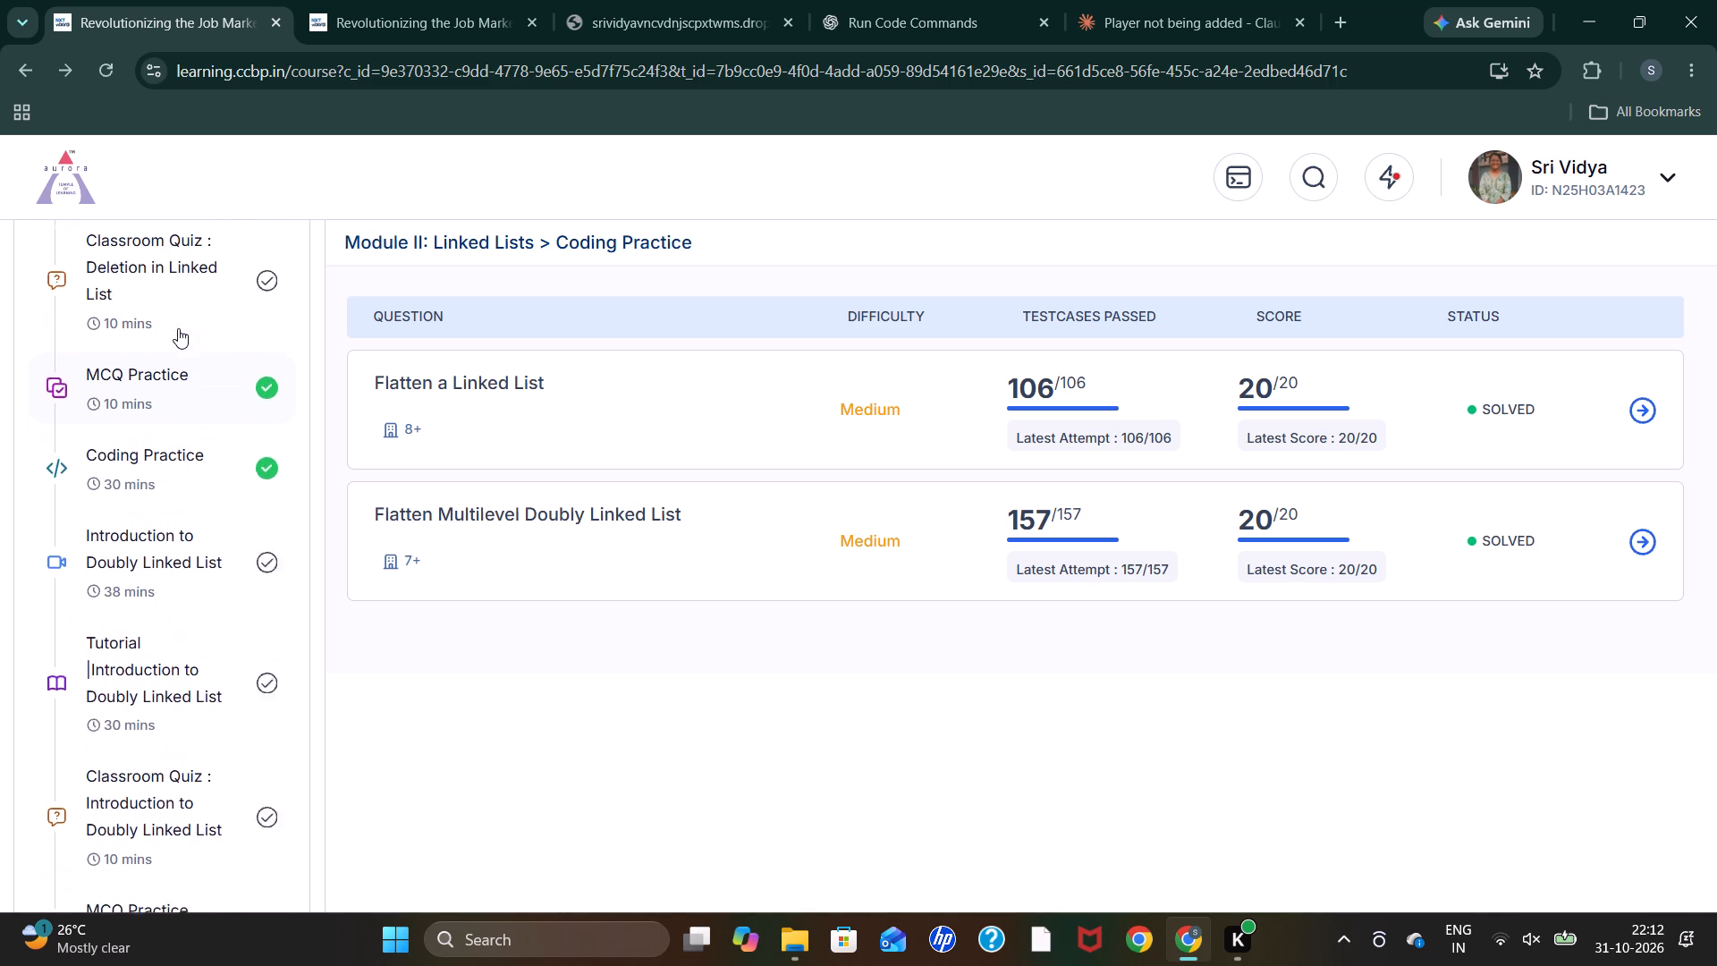
{"action": "scroll", "coordinate": [178, 328], "scroll_direction": "up", "scroll_amount": 4}
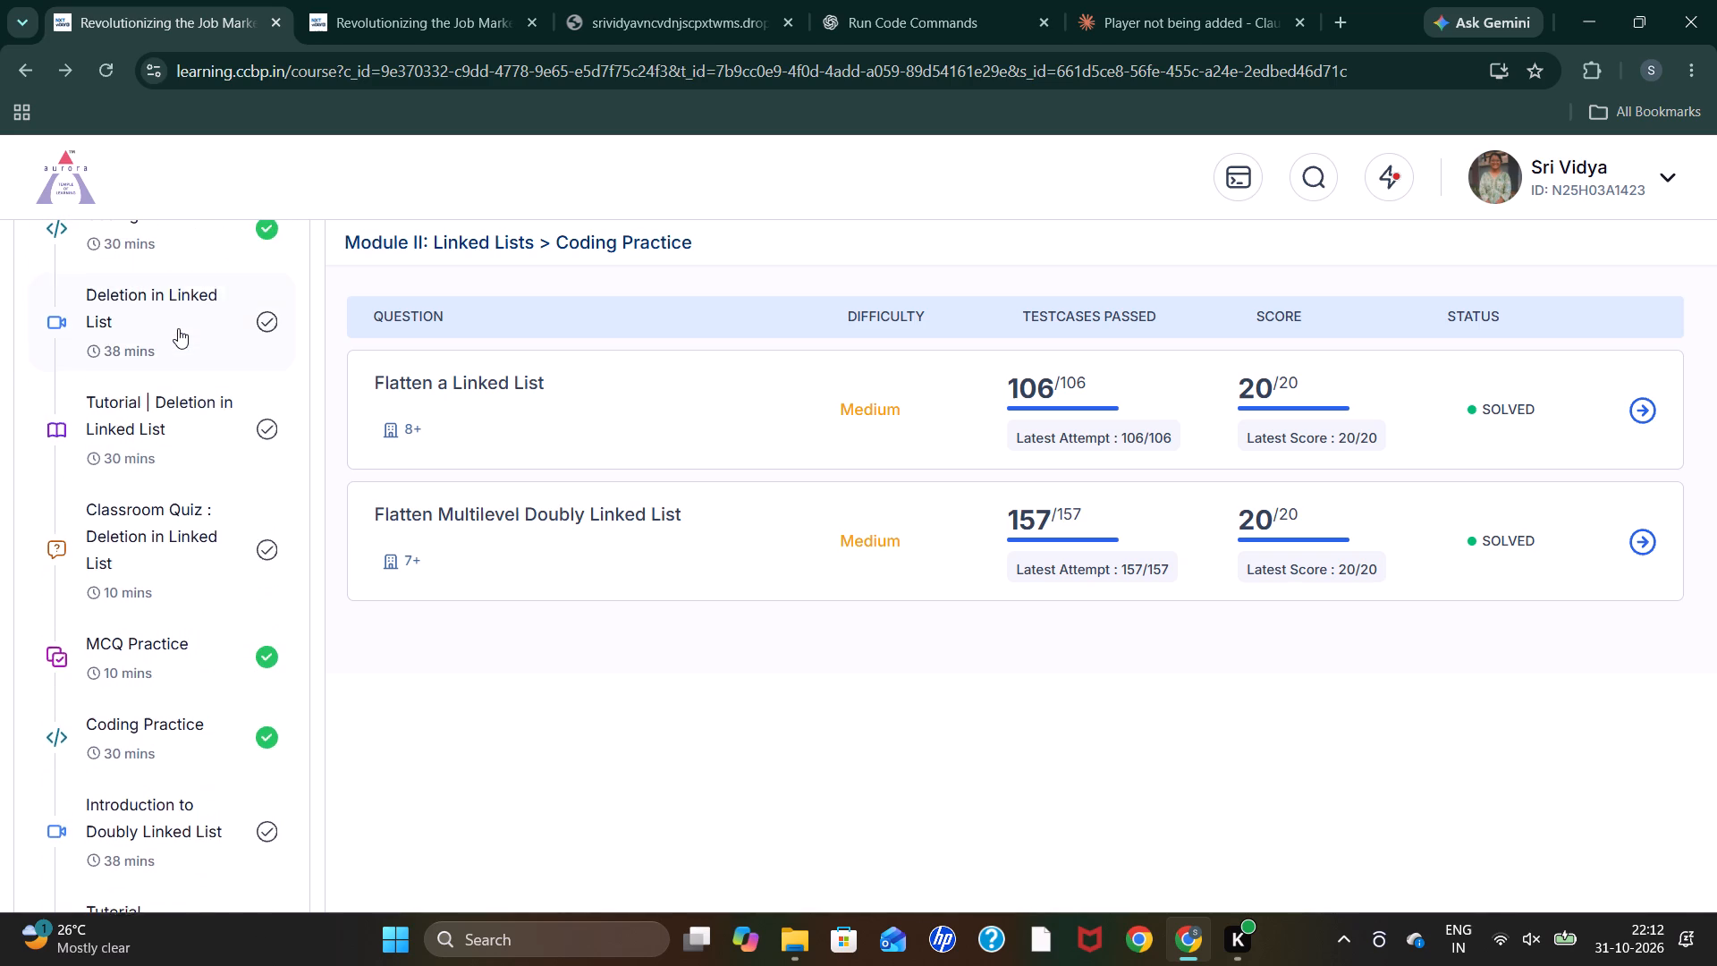
{"action": "scroll", "coordinate": [178, 328], "scroll_direction": "up", "scroll_amount": 1}
{"action": "scroll", "coordinate": [176, 359], "scroll_direction": "right", "scroll_amount": 1}
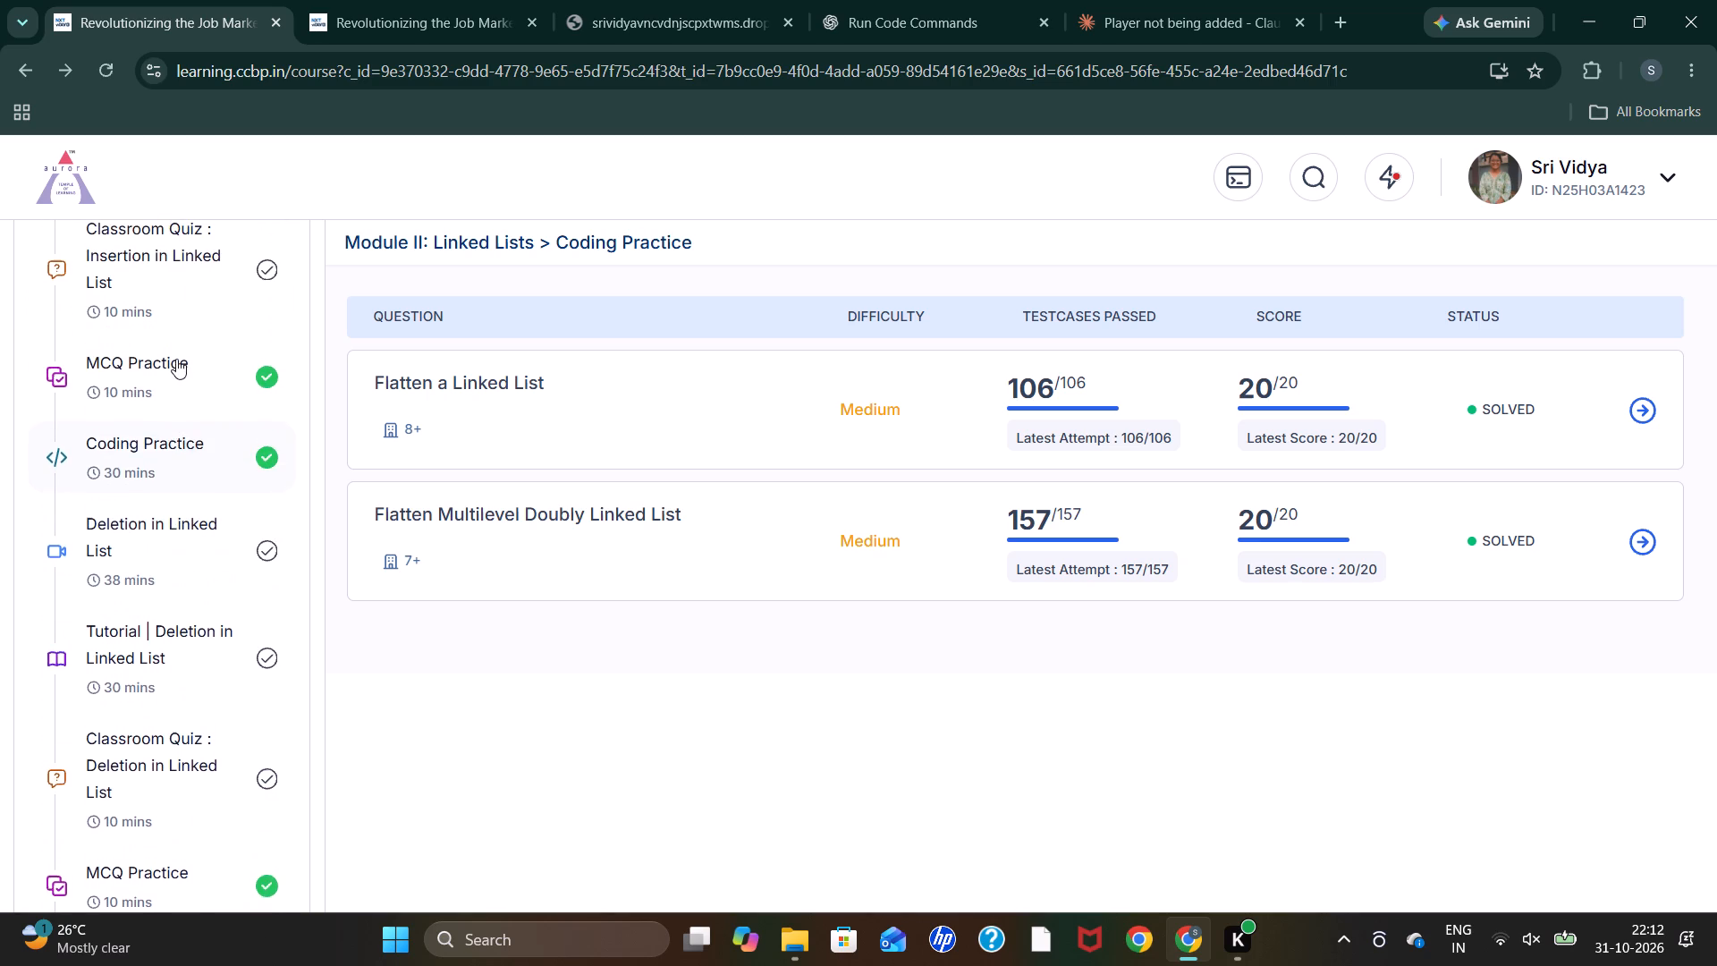
{"action": "scroll", "coordinate": [176, 359], "scroll_direction": "up", "scroll_amount": 4}
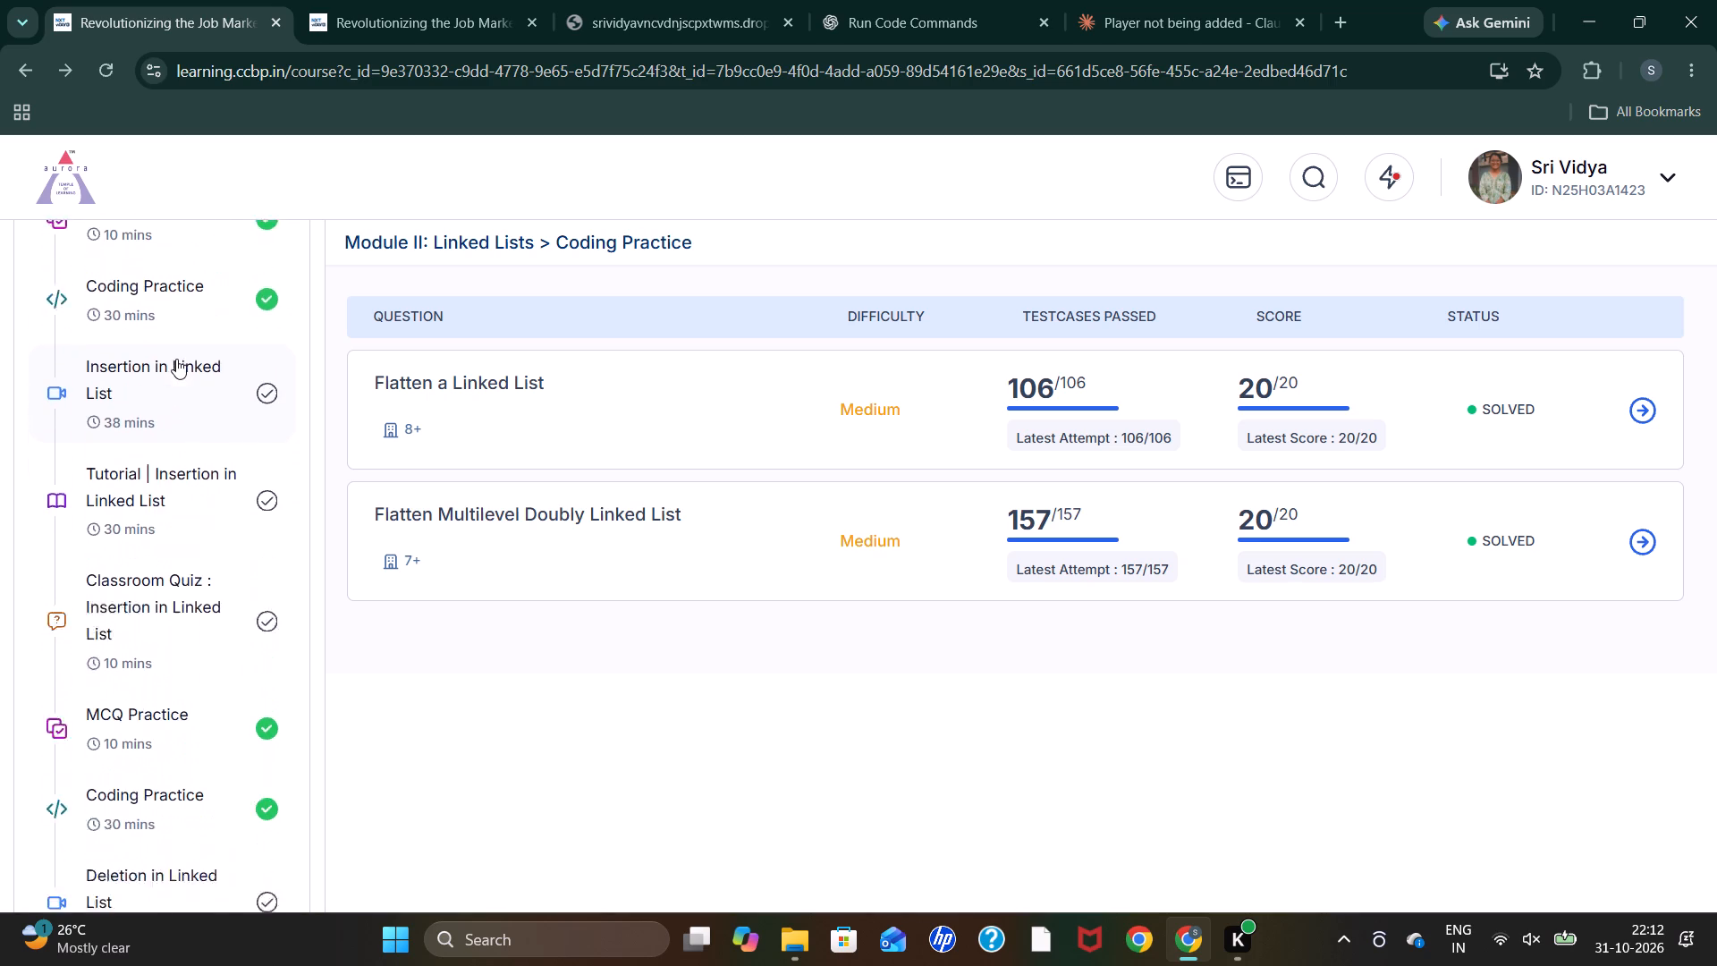
{"action": "scroll", "coordinate": [176, 359], "scroll_direction": "up", "scroll_amount": 2}
{"action": "scroll", "coordinate": [279, 480], "scroll_direction": "up", "scroll_amount": 1}
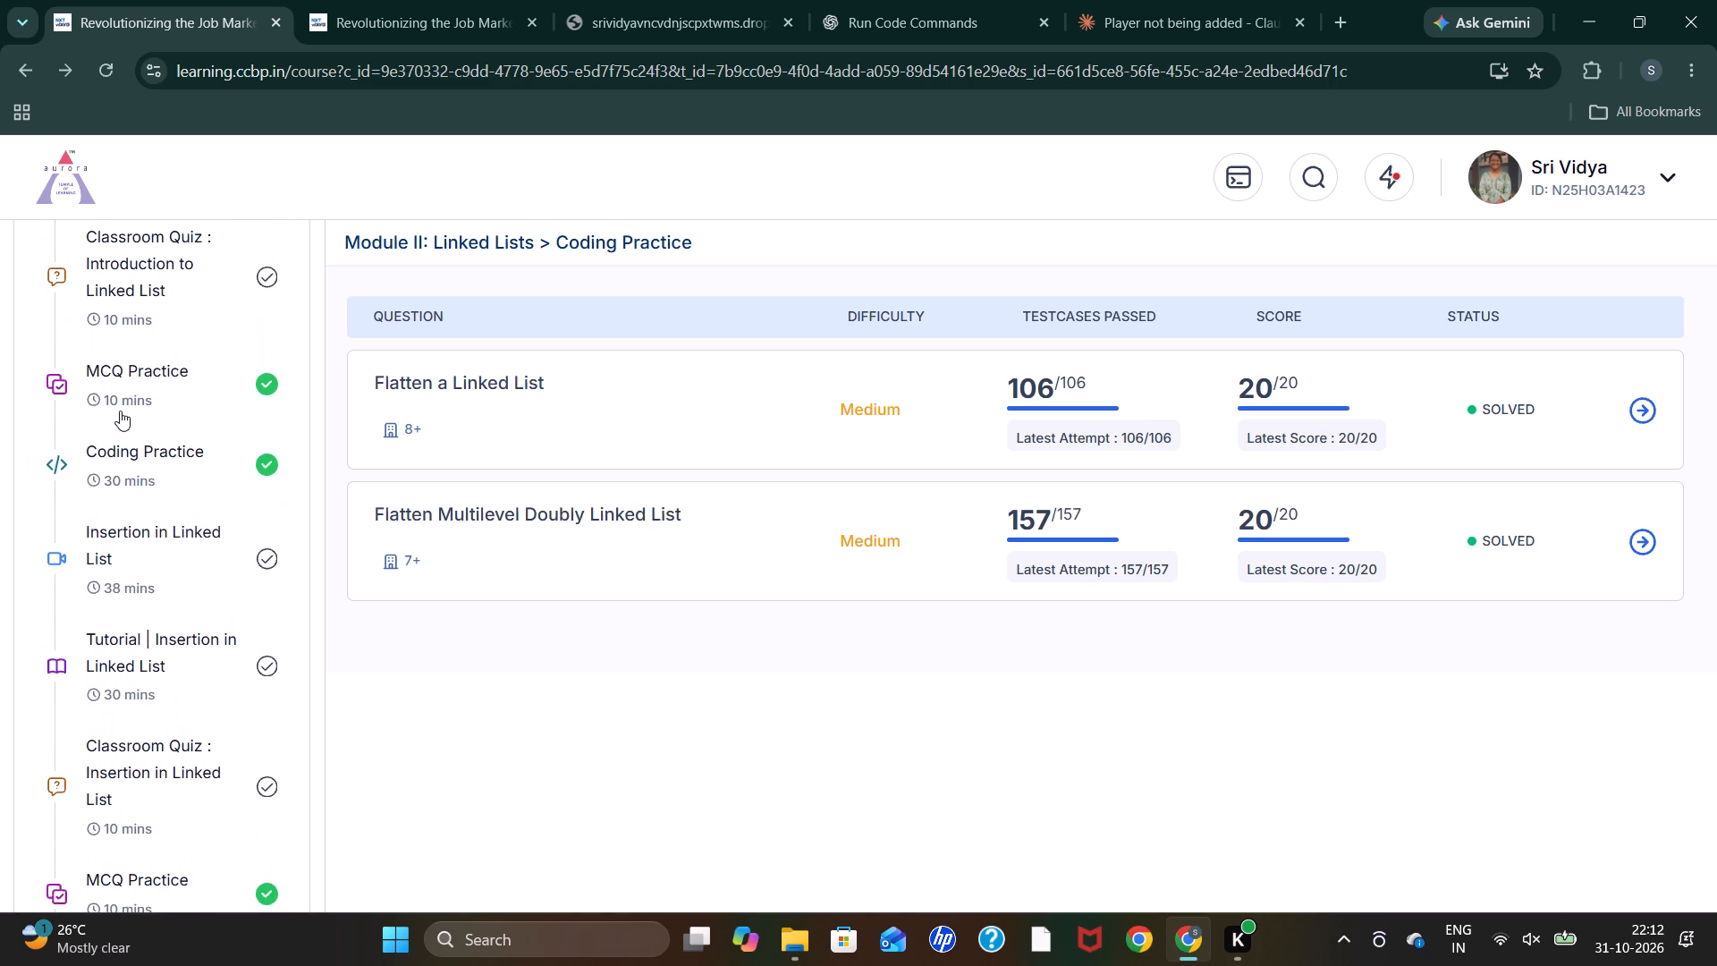
{"action": "scroll", "coordinate": [120, 411], "scroll_direction": "right", "scroll_amount": 1}
{"action": "scroll", "coordinate": [120, 411], "scroll_direction": "up", "scroll_amount": 3}
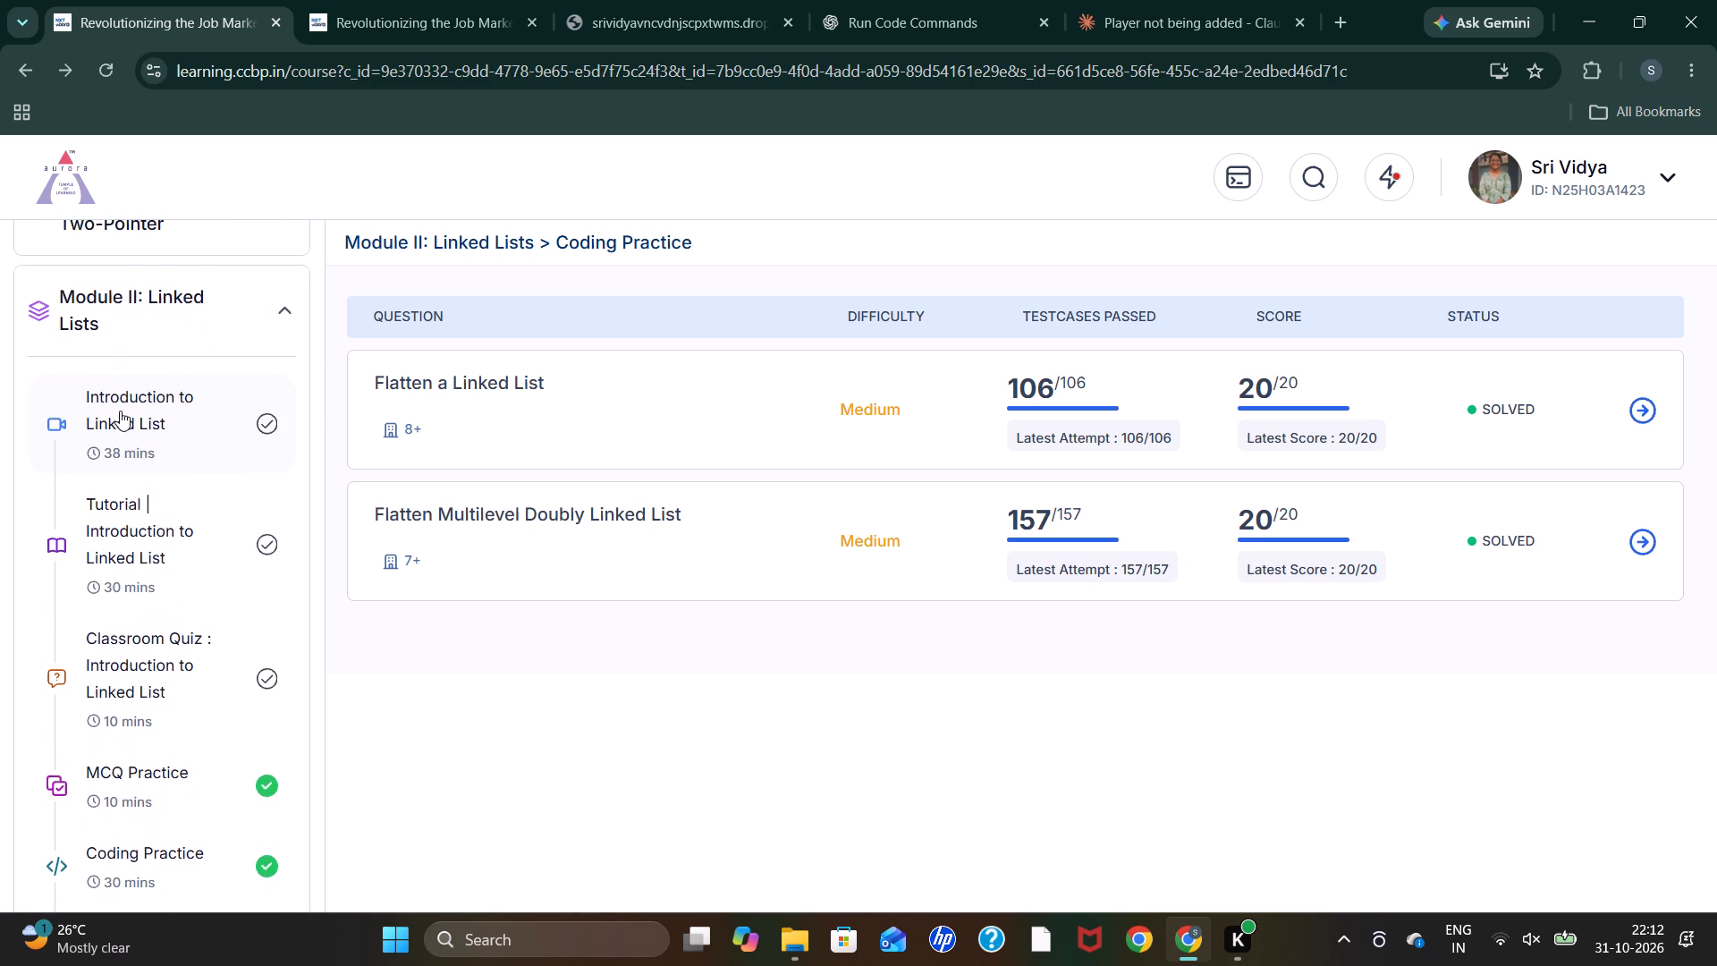